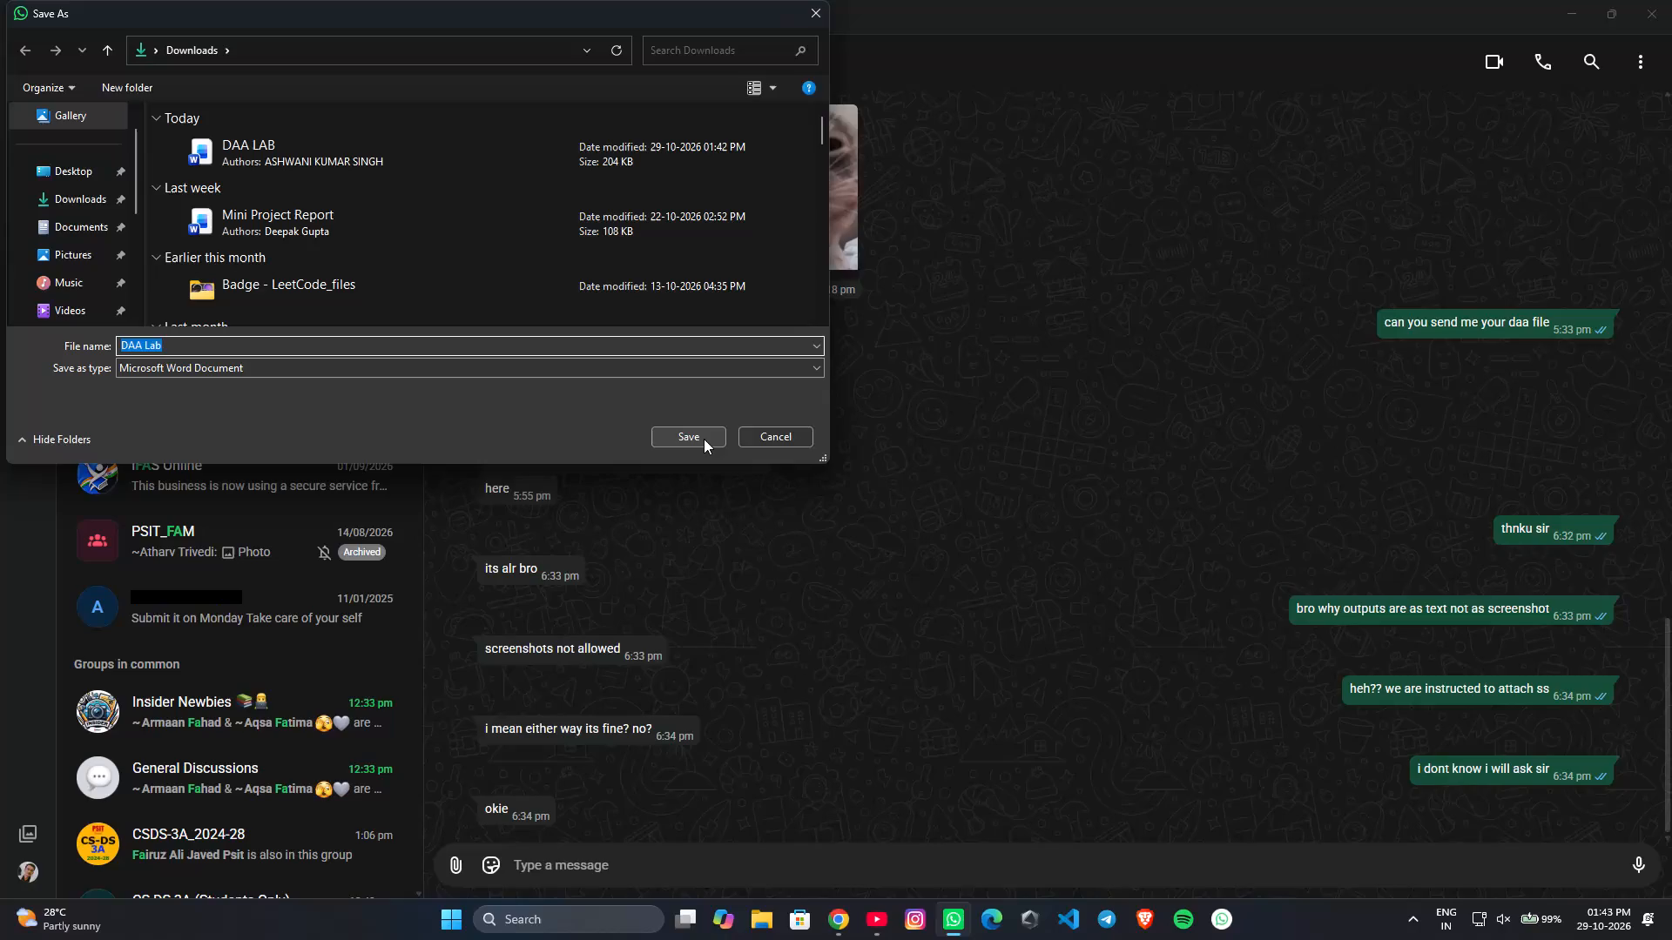
Decline replacing the existing DAA LAB document in Downloads and enter fai as the file name for the Word document being saved.
{"action": "left_click", "coordinate": [704, 439]}
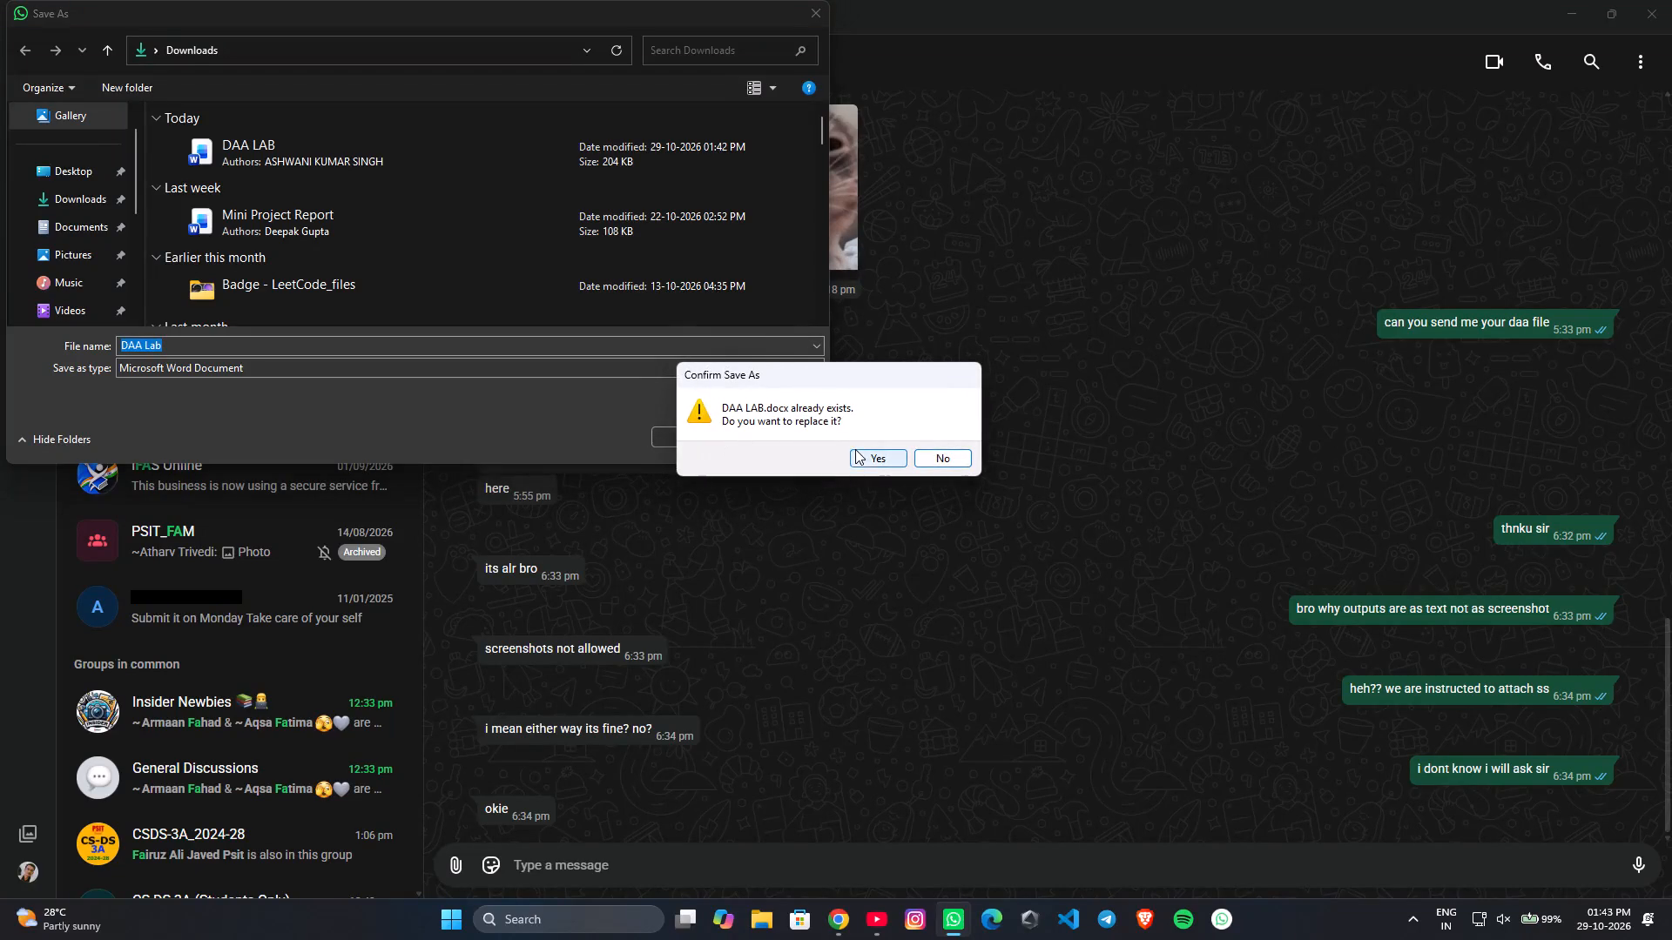
{"action": "left_click", "coordinate": [920, 458]}
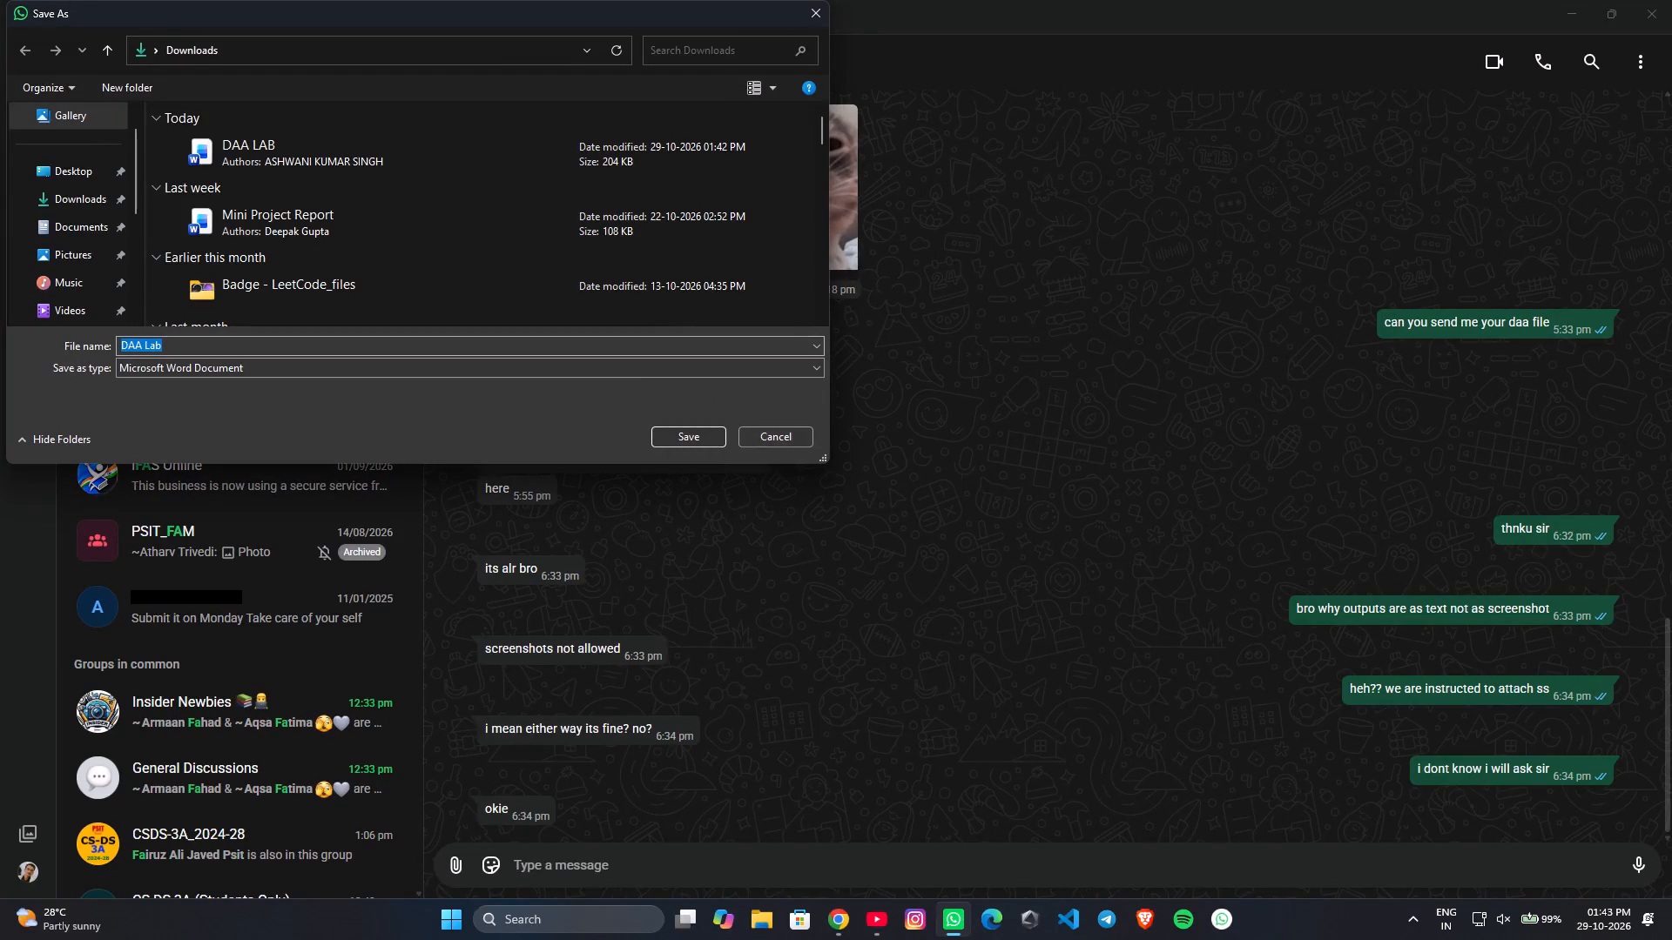
{"action": "left_click", "coordinate": [633, 341]}
{"action": "key", "text": "BackSpace"}
{"action": "type", "text": "fai"}
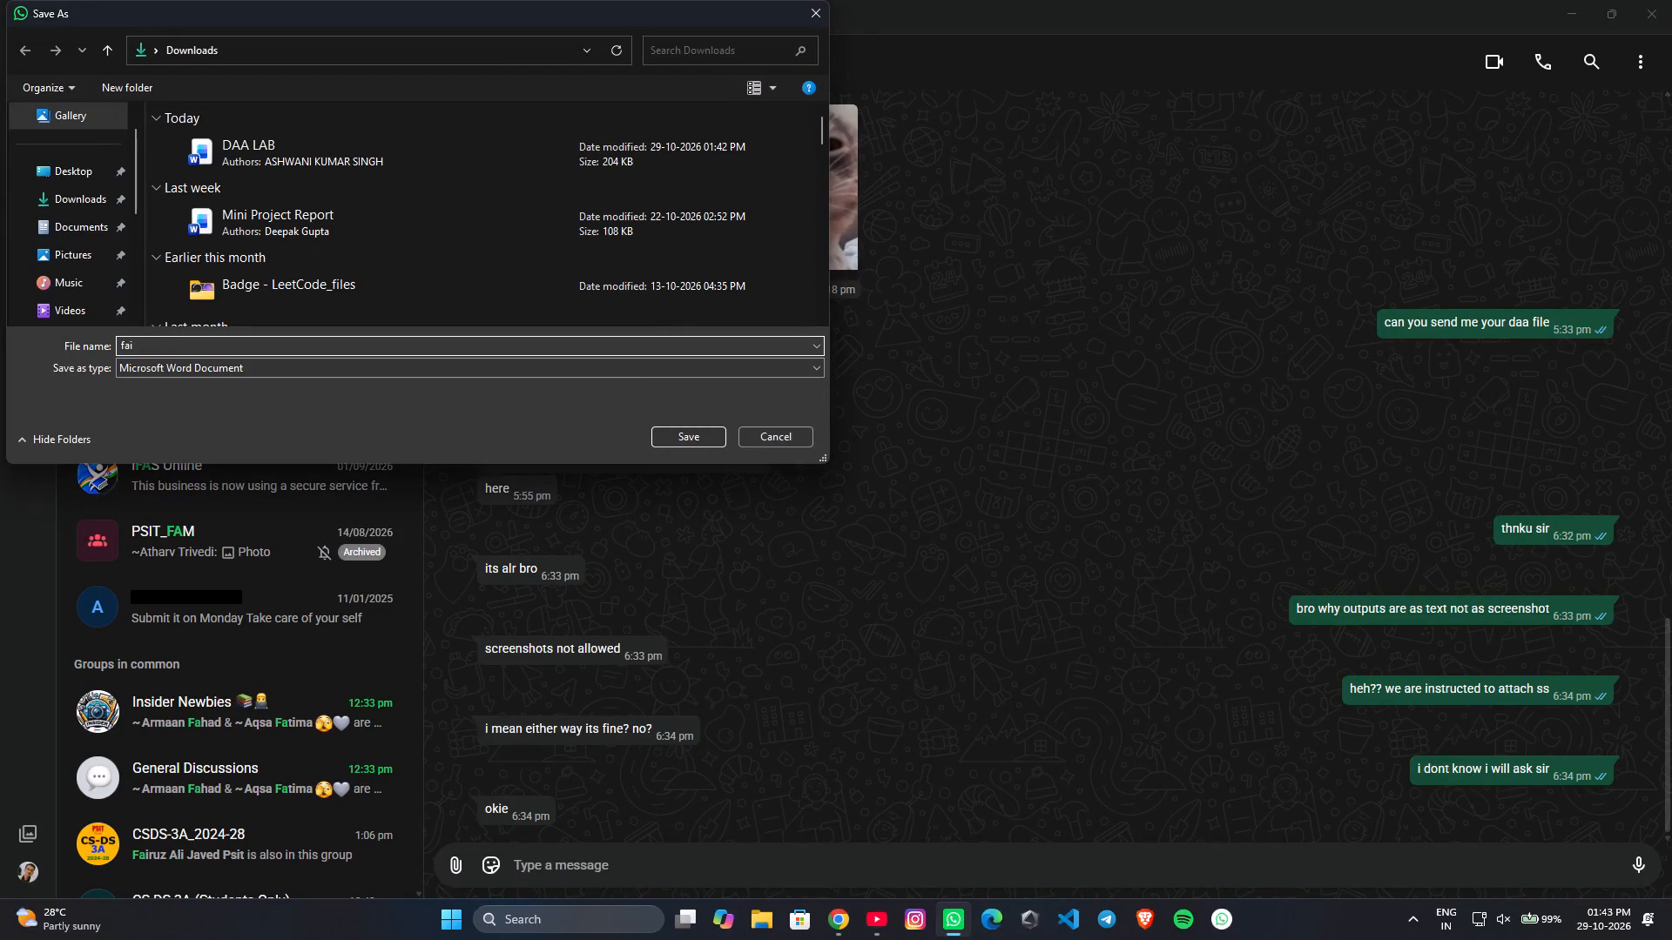
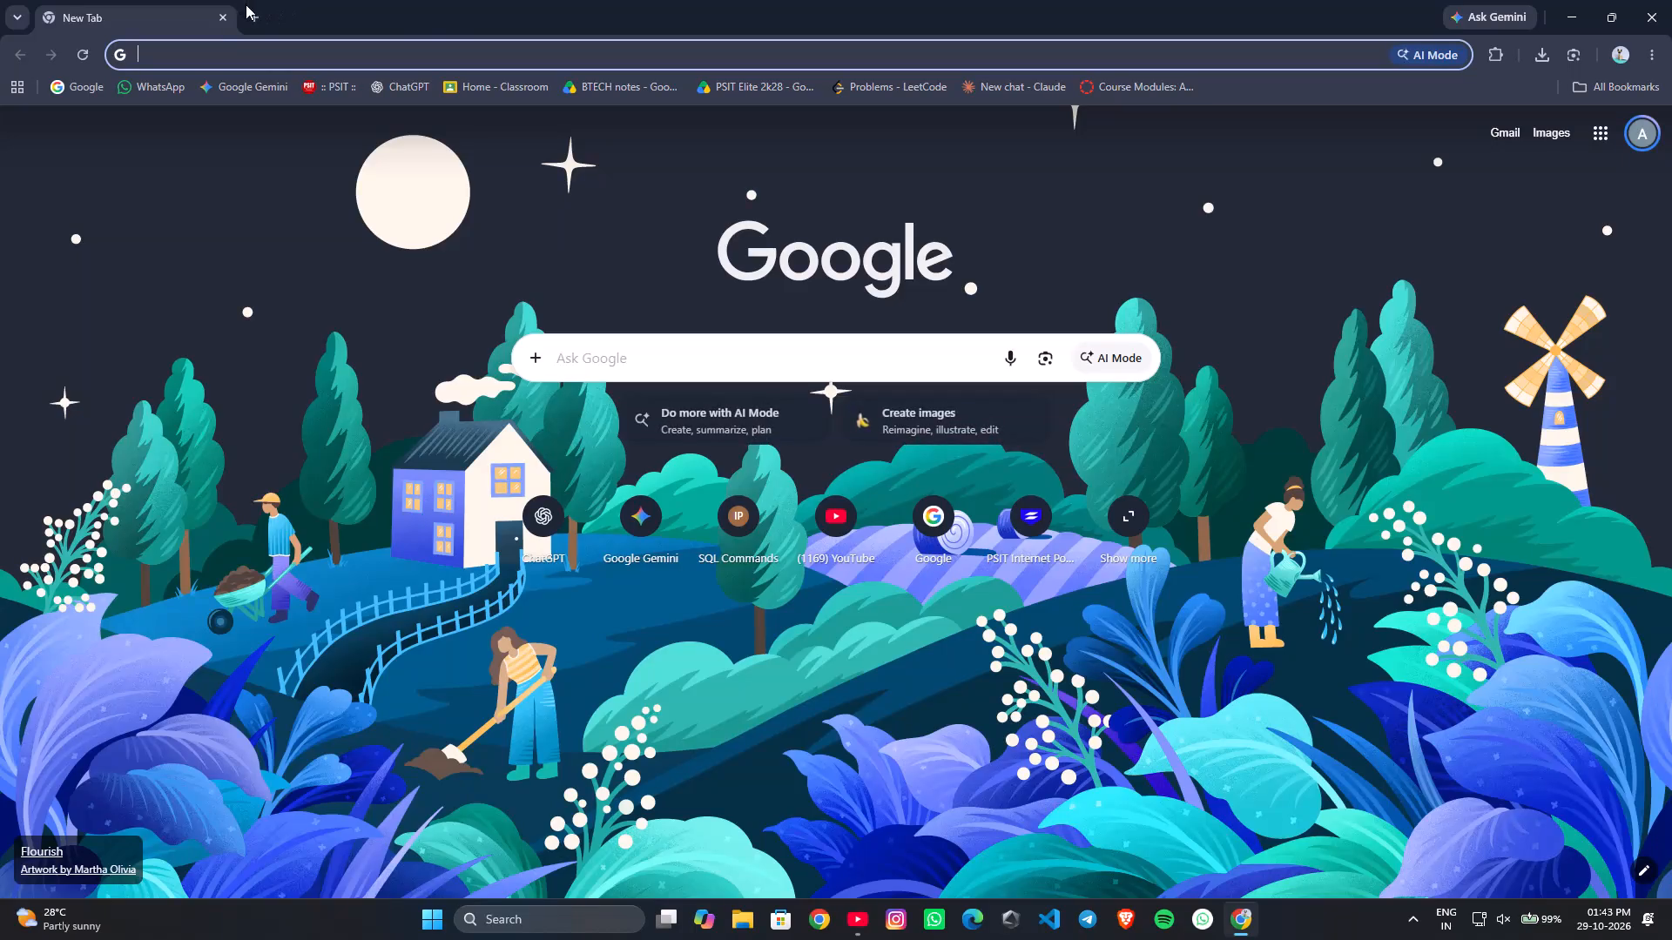
Search Google for merge word in a new tab and look through the results for a Word merging tool.
{"action": "left_click", "coordinate": [254, 14]}
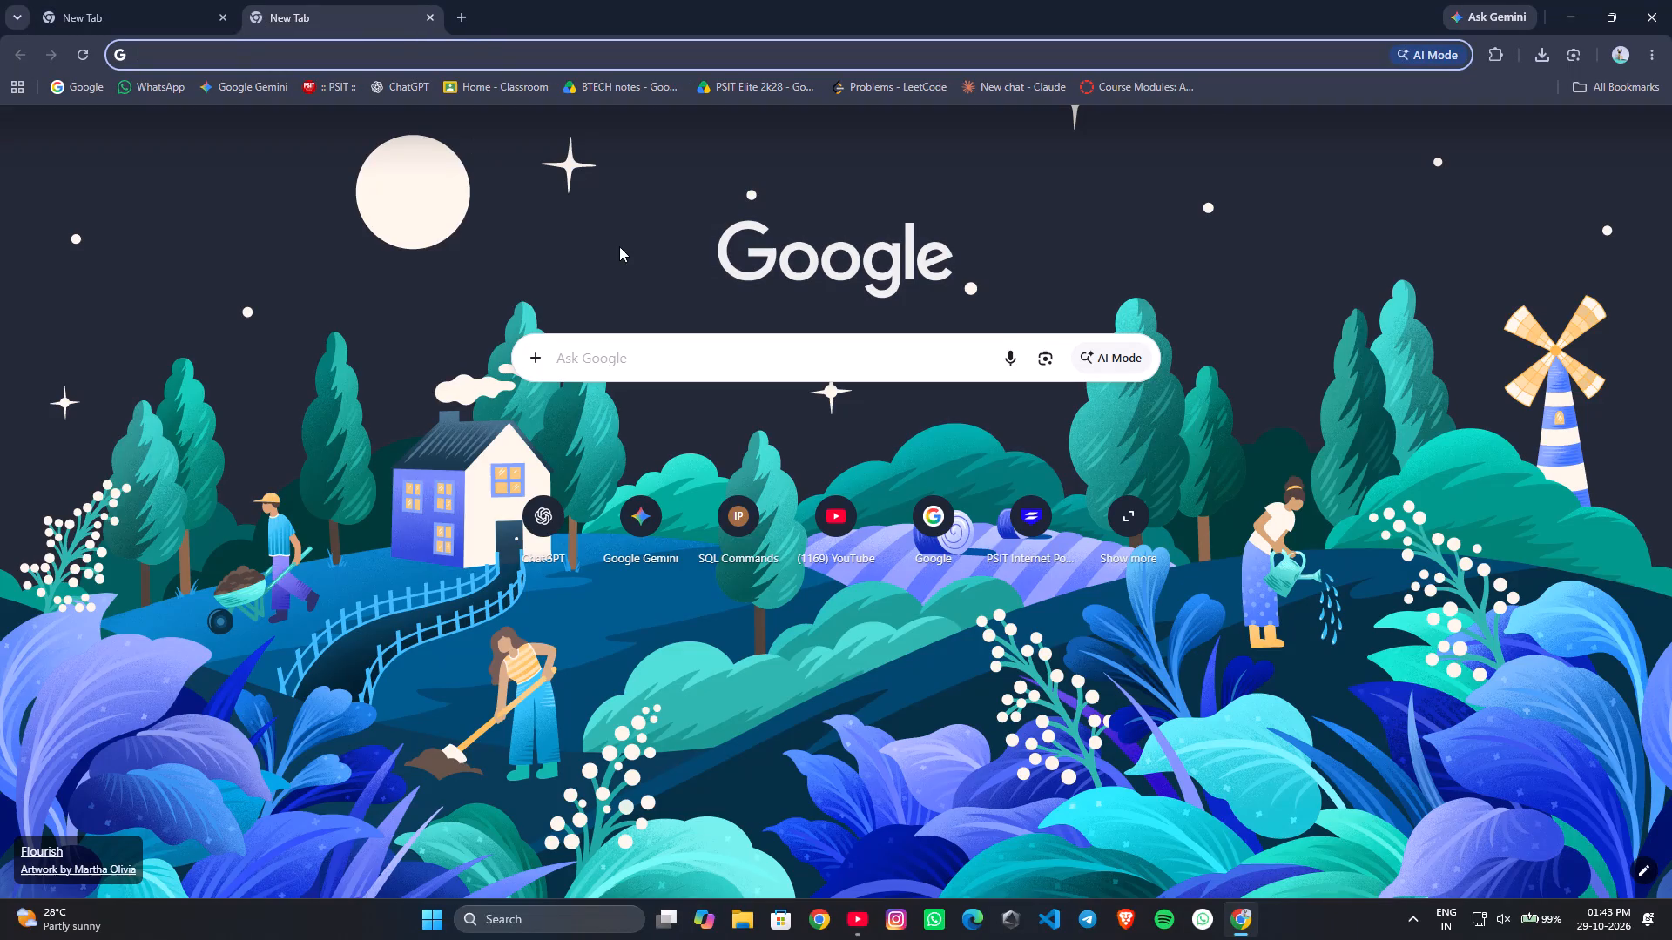
{"action": "left_click", "coordinate": [647, 359]}
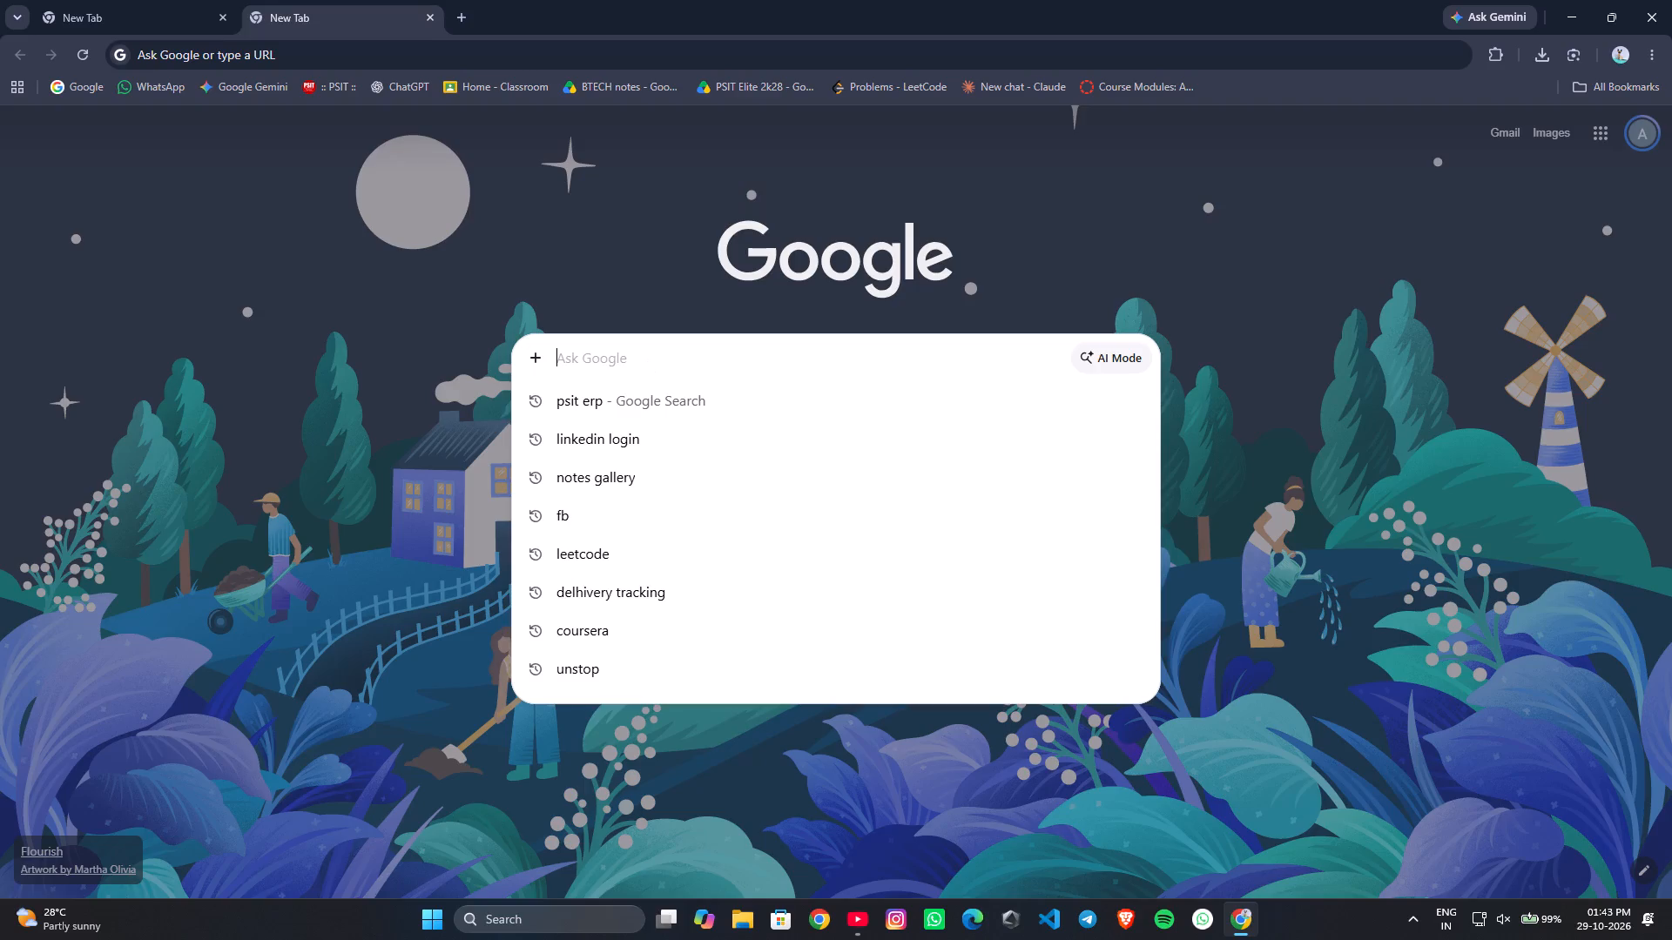
{"action": "type", "text": "merge word"}
{"action": "key", "text": "space"}
{"action": "key", "text": "Return"}
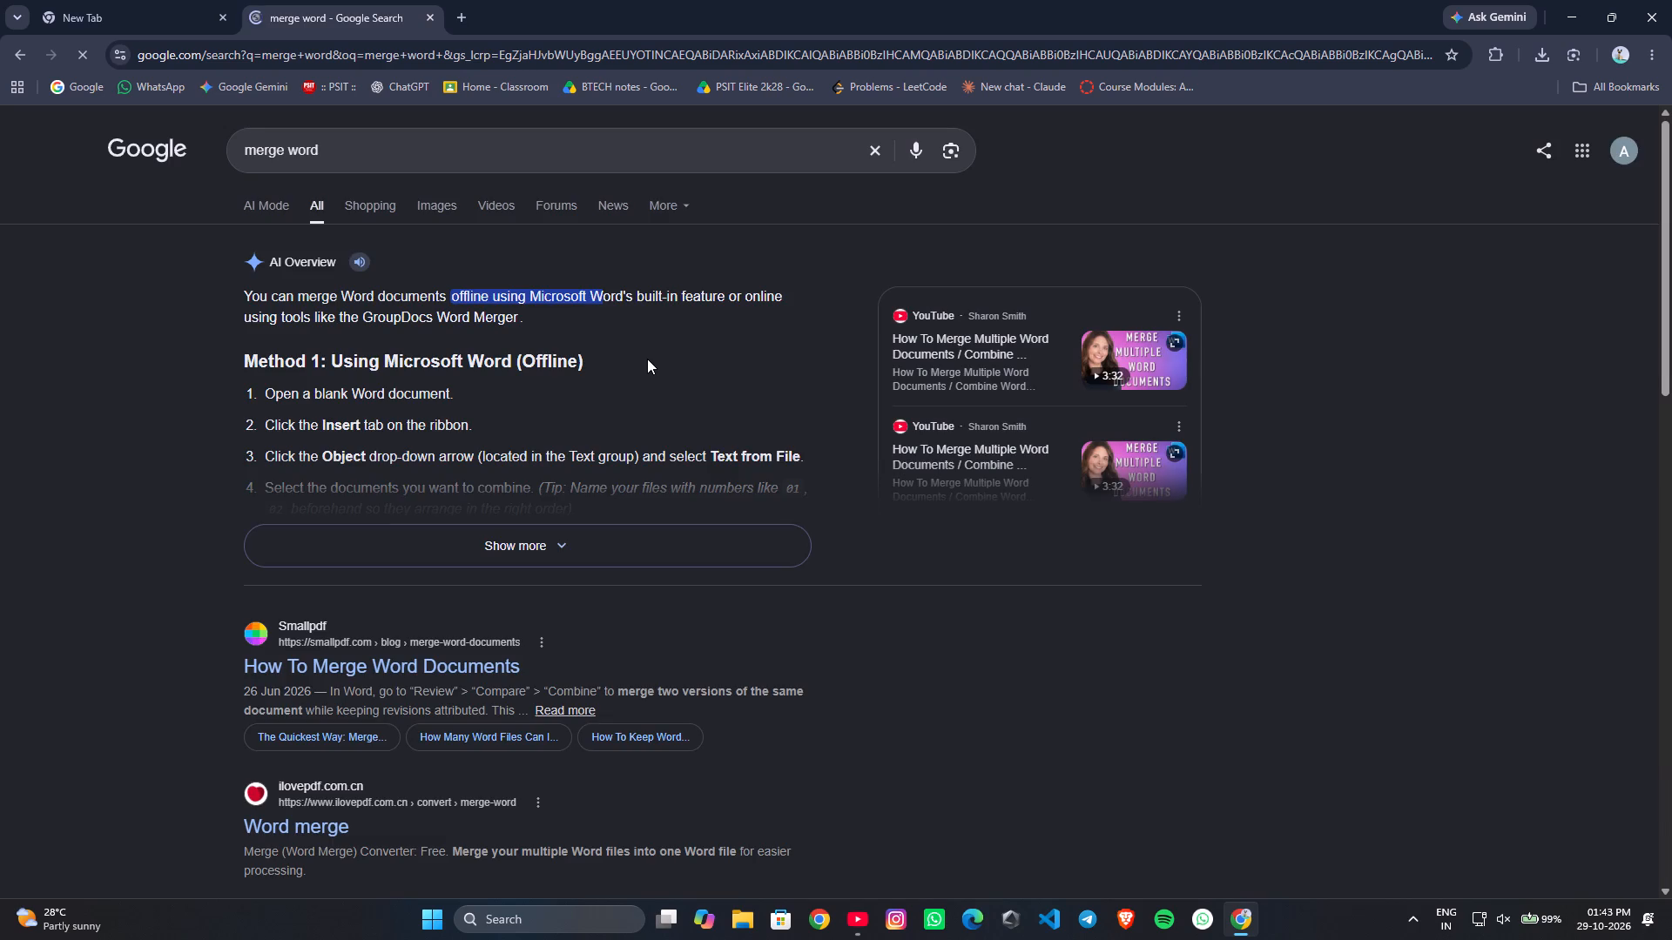
{"action": "scroll", "coordinate": [419, 646], "scroll_direction": "down", "scroll_amount": 4}
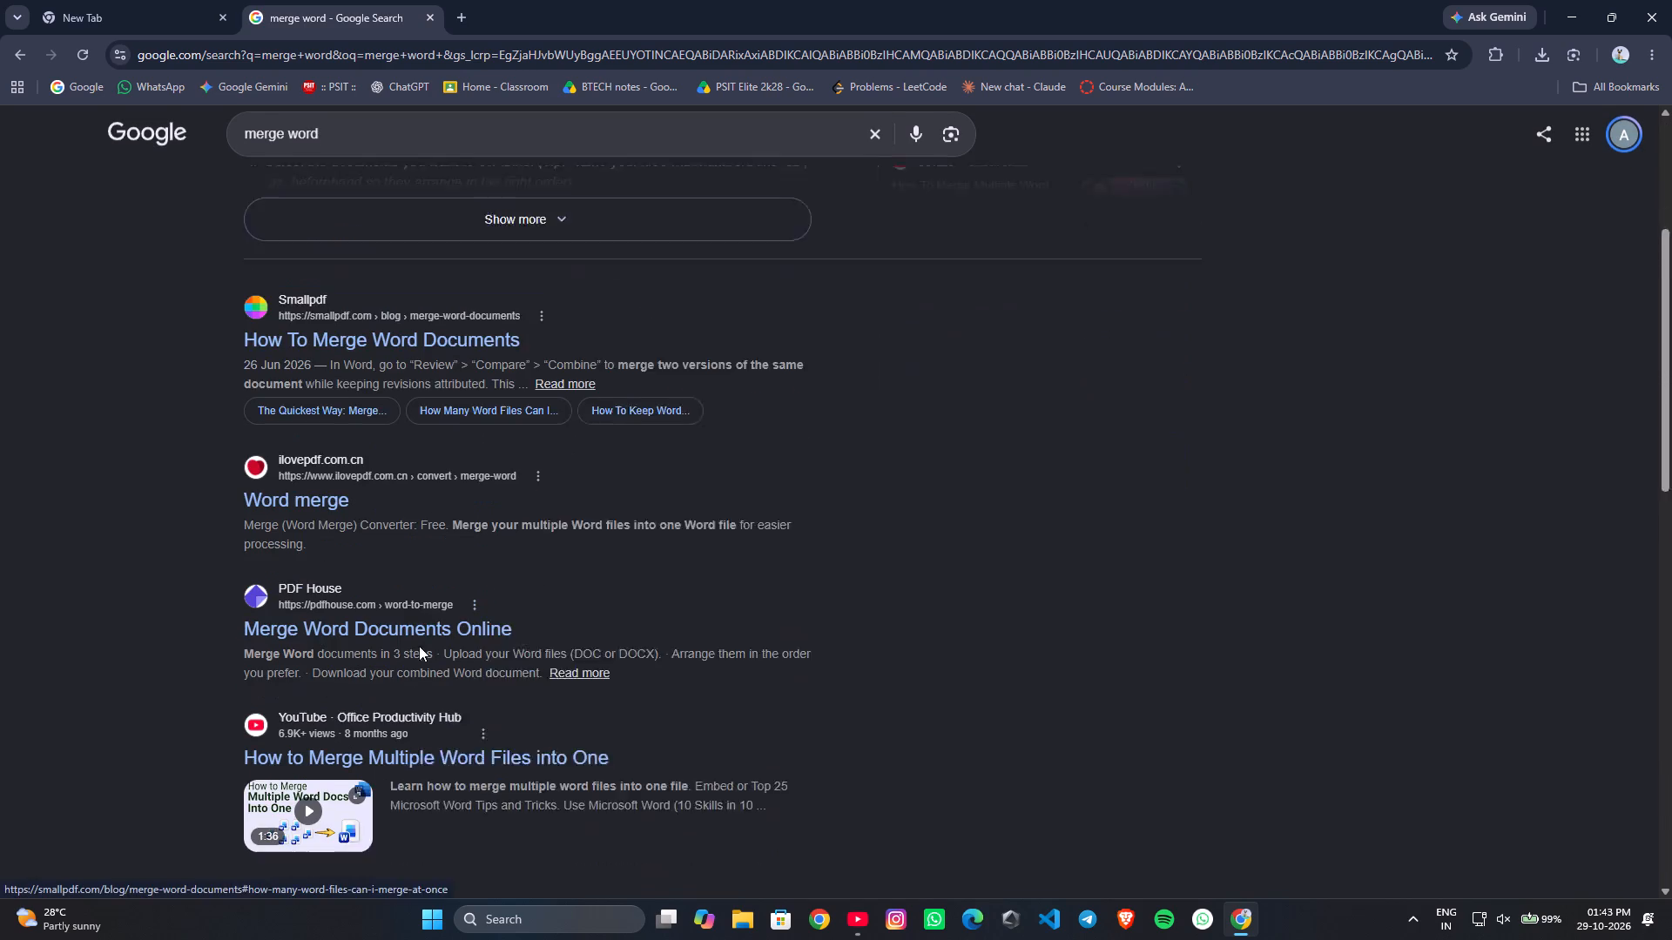
{"action": "scroll", "coordinate": [419, 646], "scroll_direction": "down", "scroll_amount": 1}
Refine the search to the suggested merge word files and look through the results.
{"action": "left_click", "coordinate": [471, 127]}
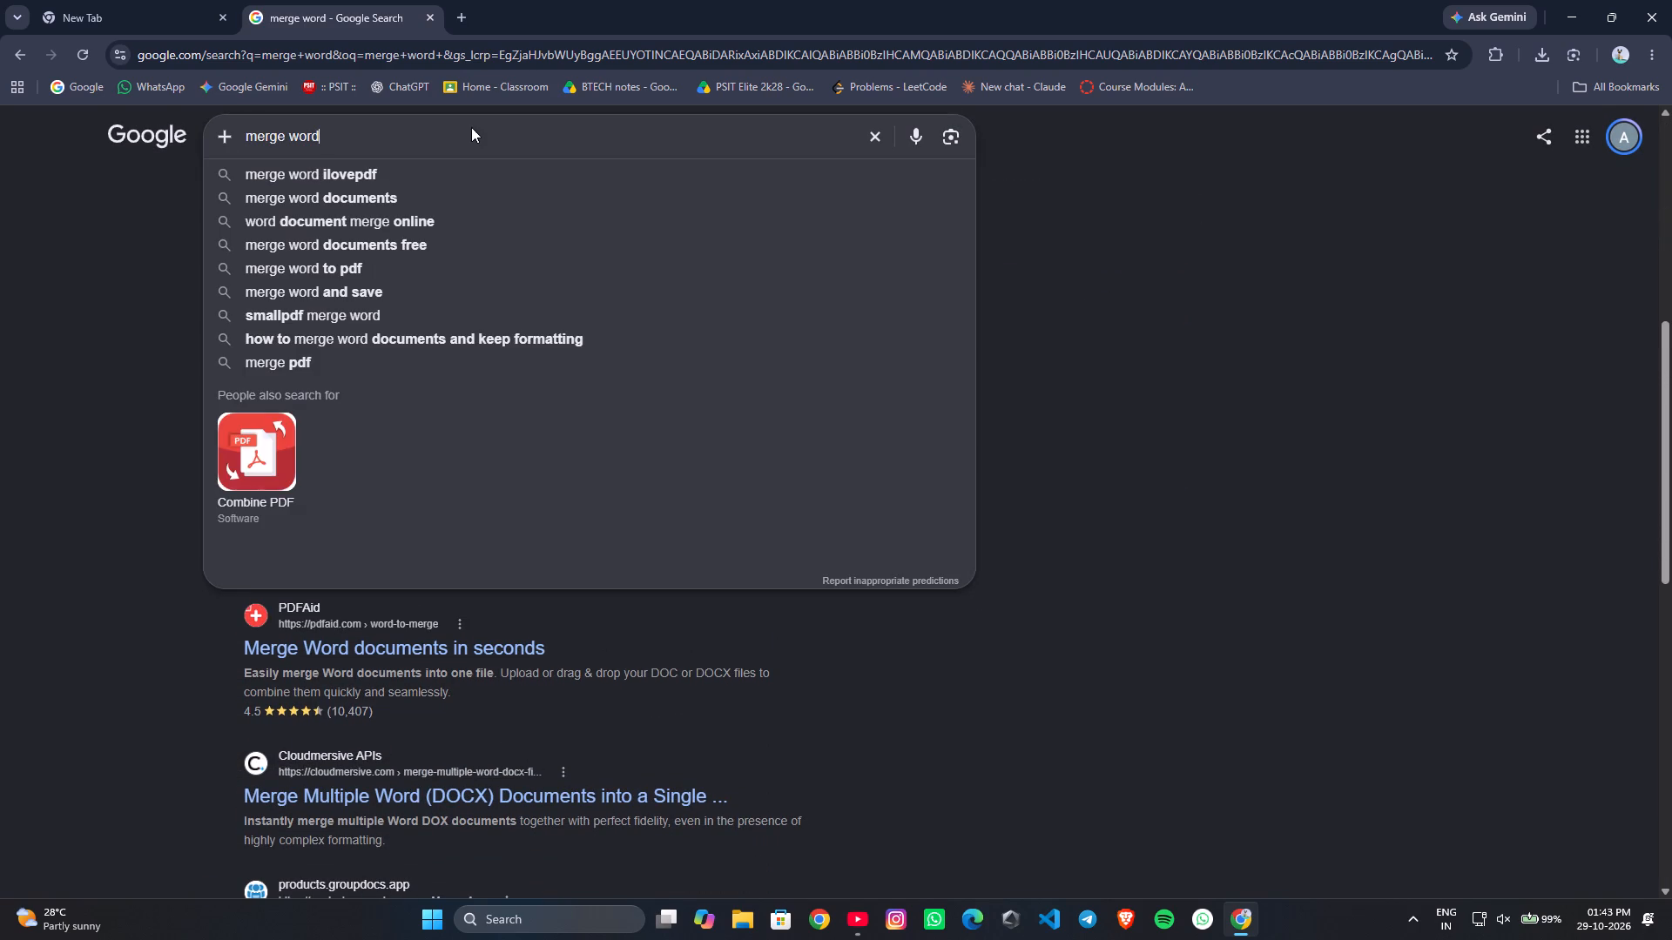
{"action": "key", "text": "space"}
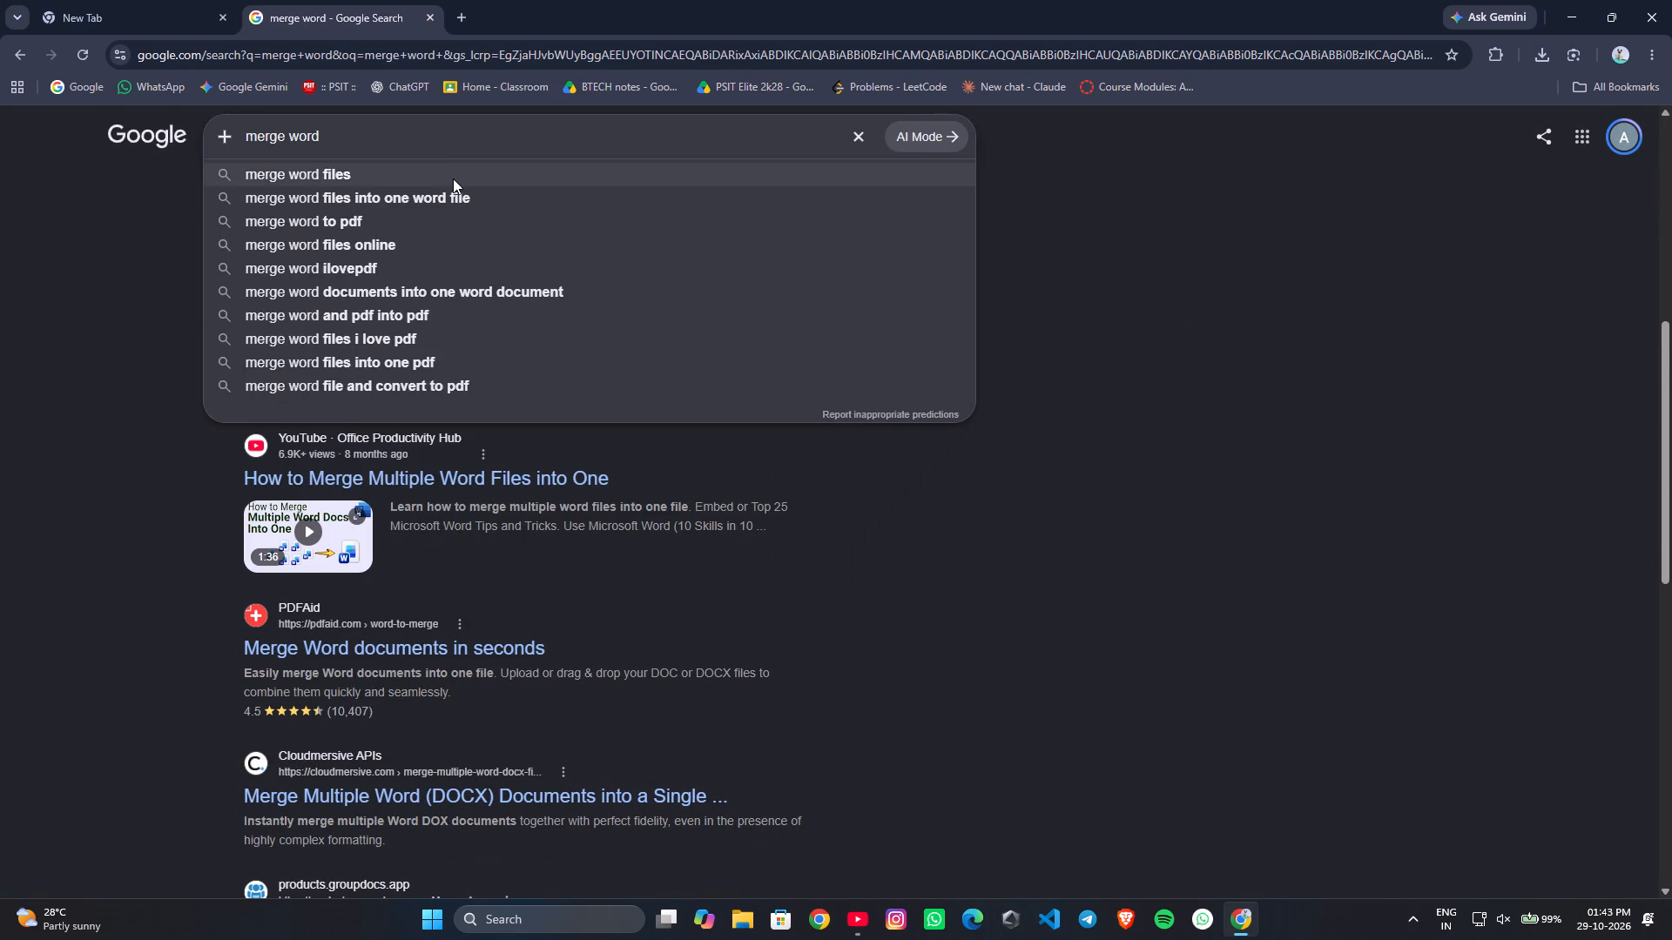
{"action": "left_click", "coordinate": [453, 178]}
{"action": "scroll", "coordinate": [469, 445], "scroll_direction": "down", "scroll_amount": 3}
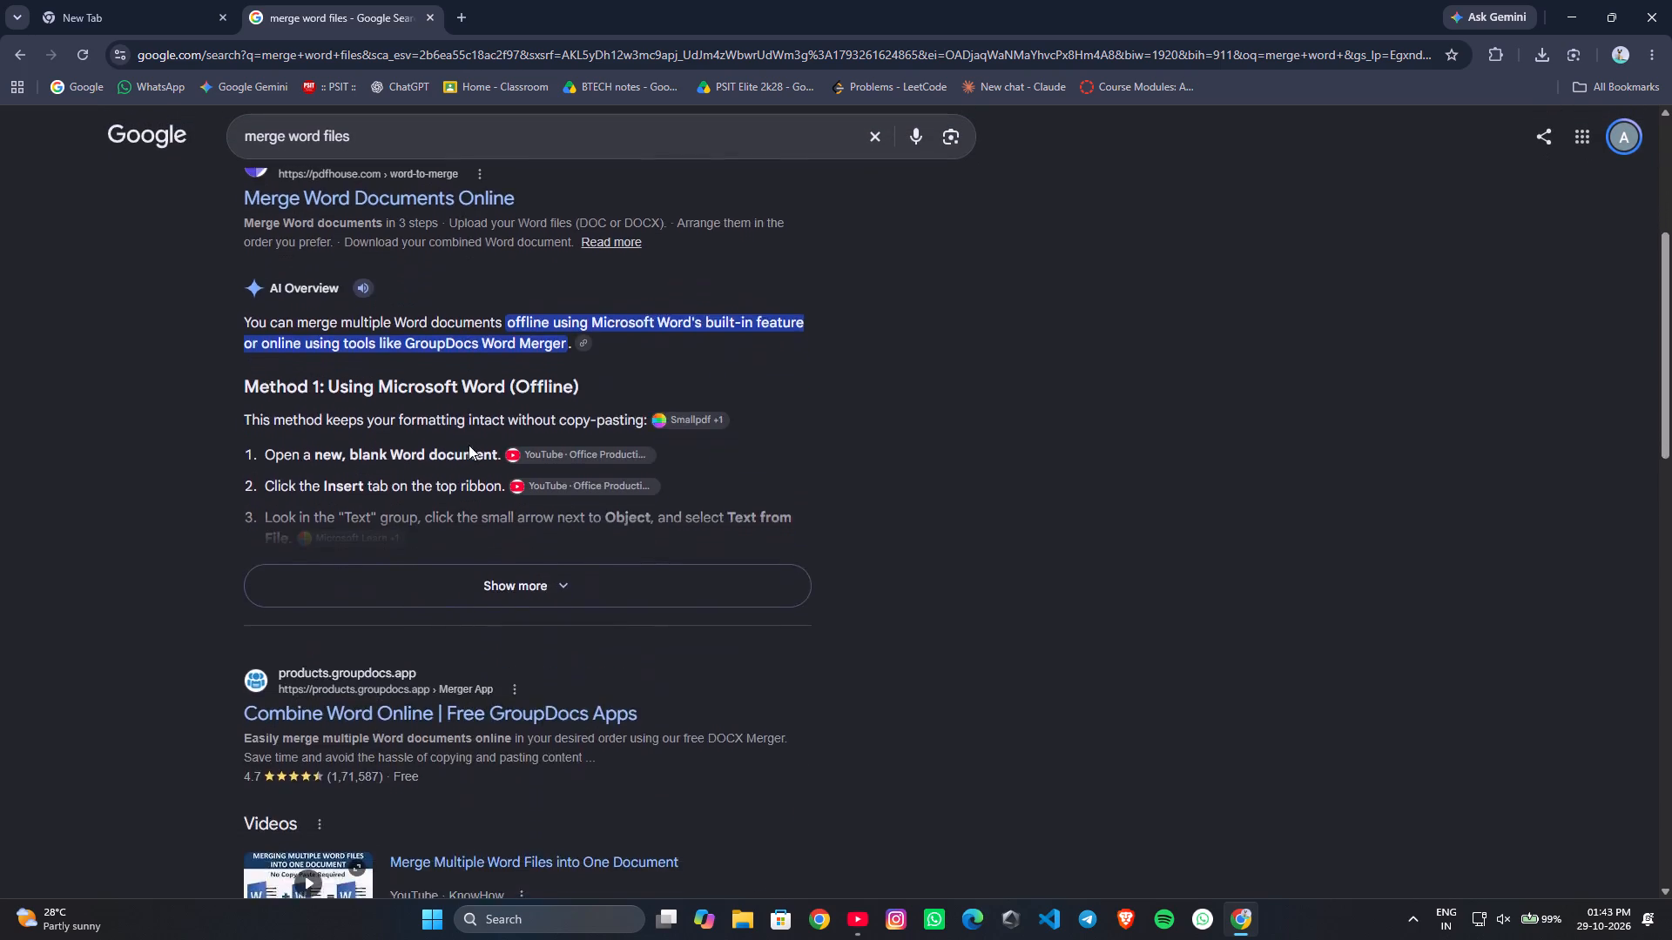
{"action": "scroll", "coordinate": [469, 445], "scroll_direction": "down", "scroll_amount": 4}
Search for merge word files adobe, open Adobe's guide on how to combine Word documents and look through its steps.
{"action": "left_click", "coordinate": [445, 129]}
{"action": "key", "text": "space"}
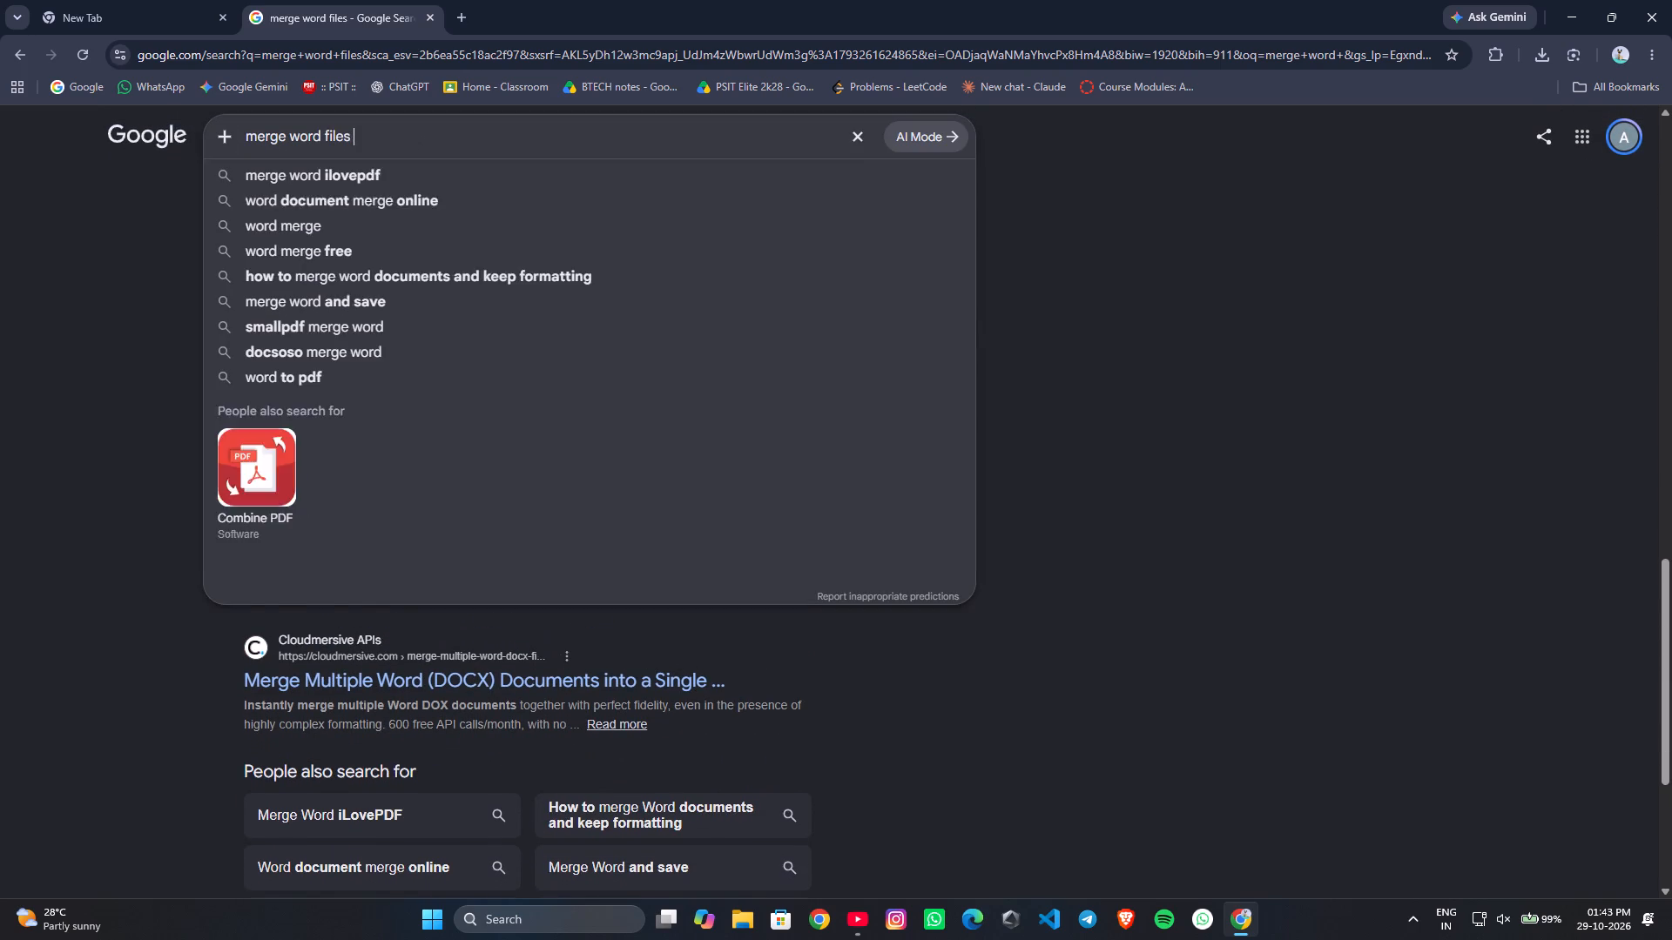
{"action": "type", "text": "a"}
{"action": "type", "text": "dobe"}
{"action": "key", "text": "Return"}
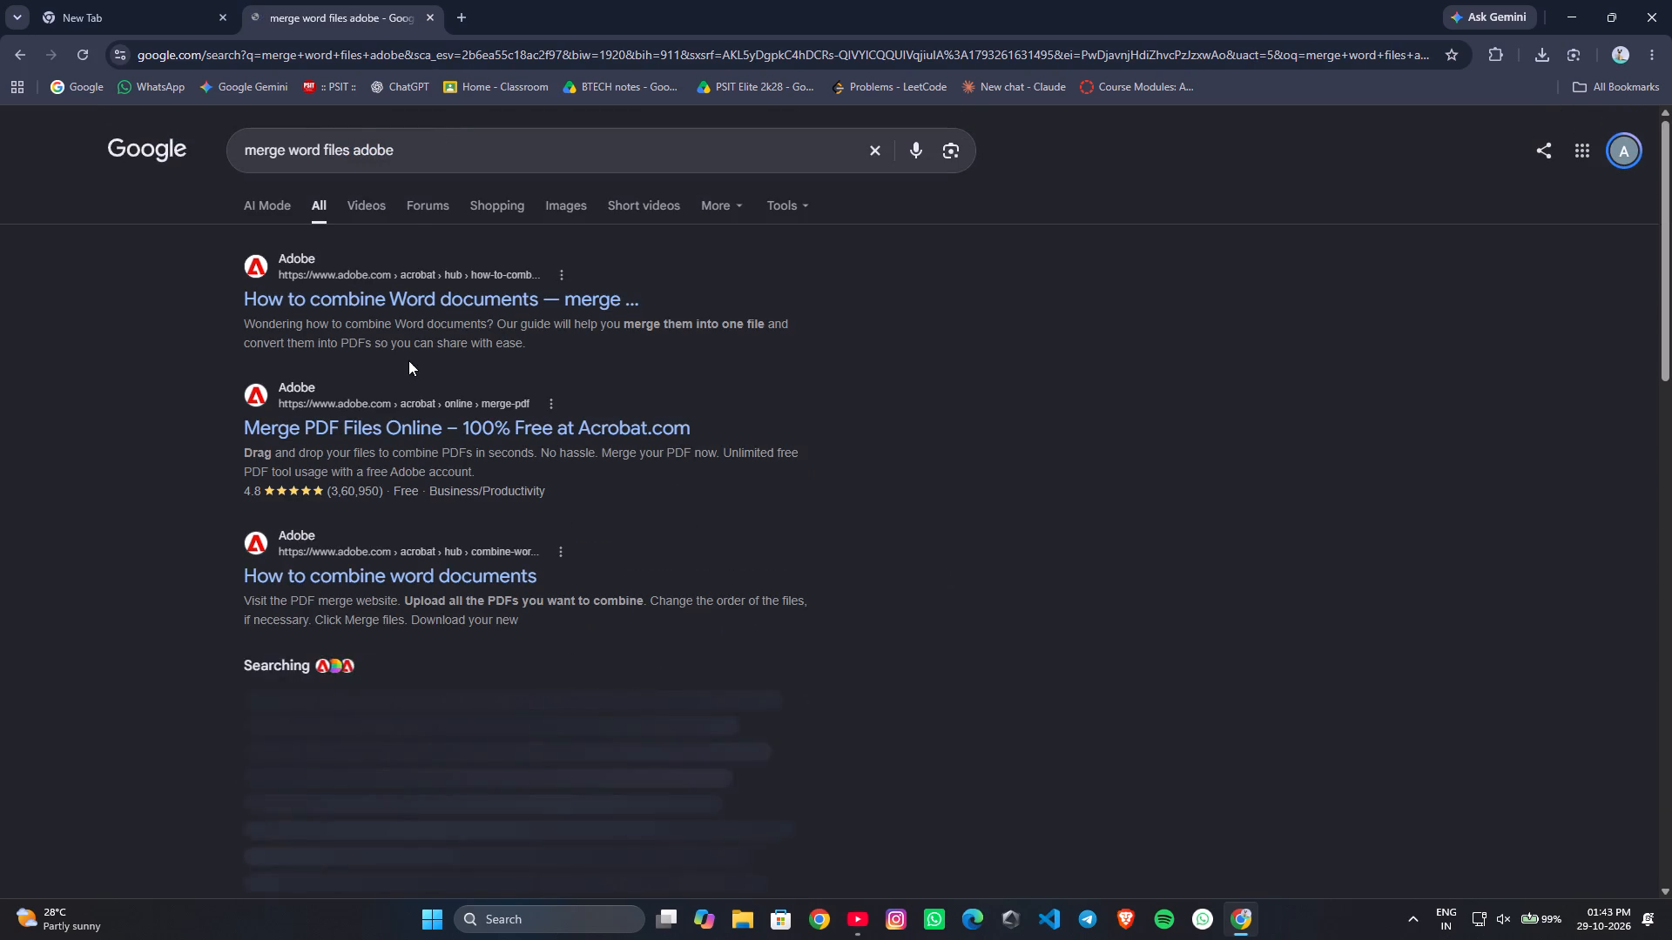
{"action": "left_click", "coordinate": [449, 304]}
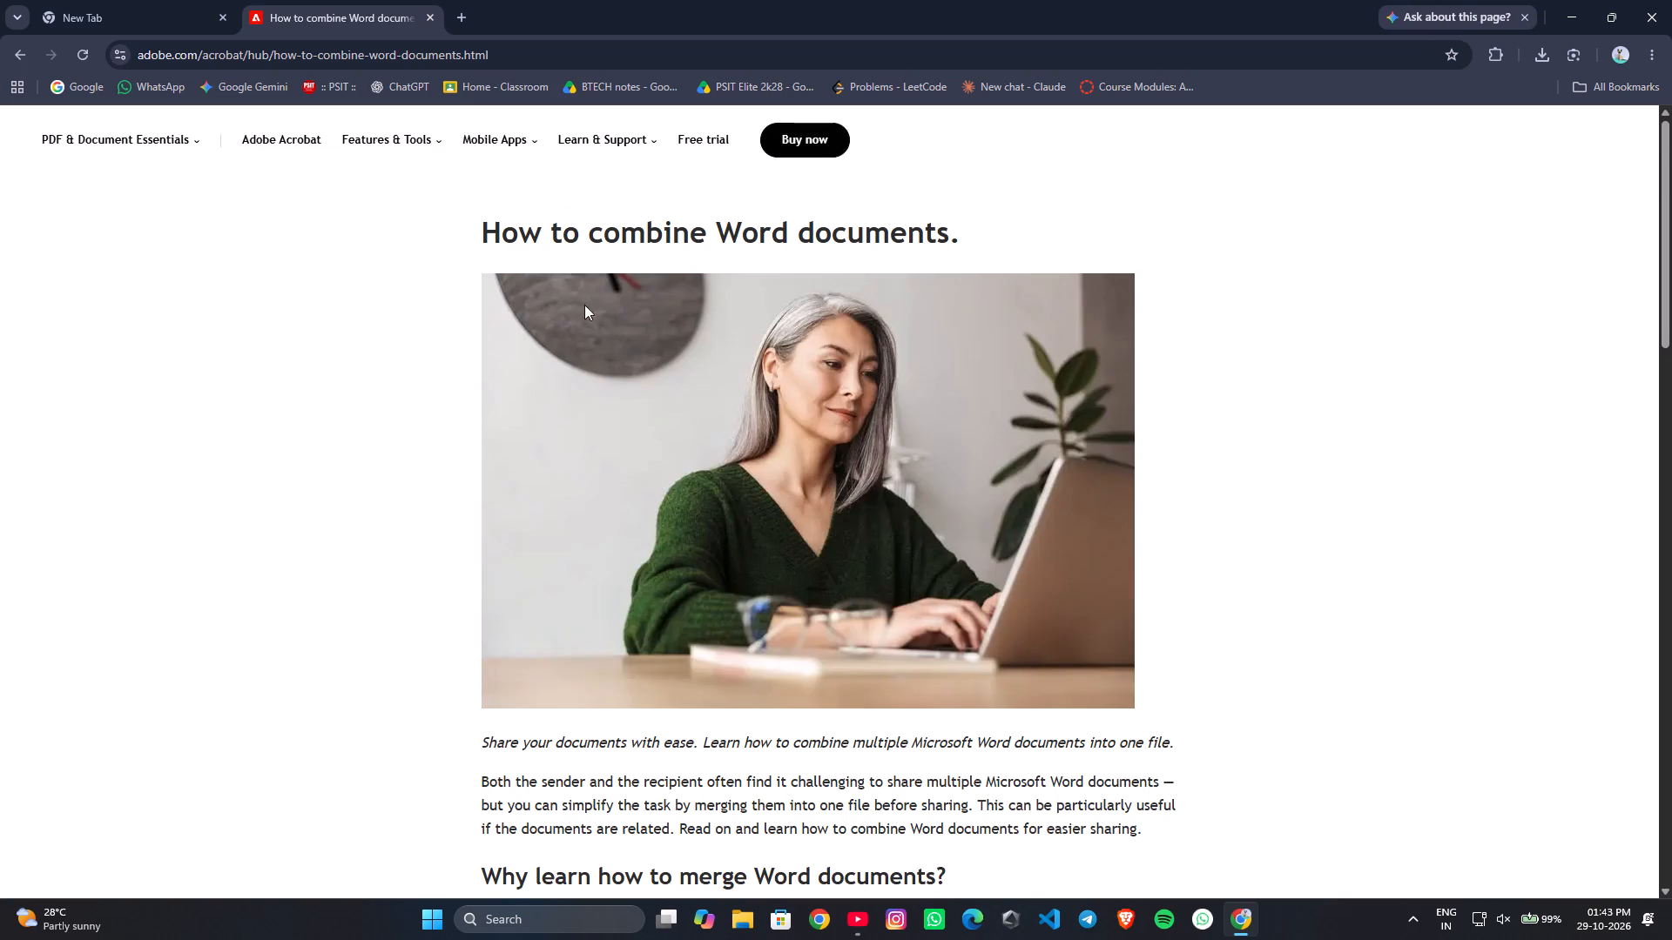
{"action": "scroll", "coordinate": [604, 354], "scroll_direction": "down", "scroll_amount": 4}
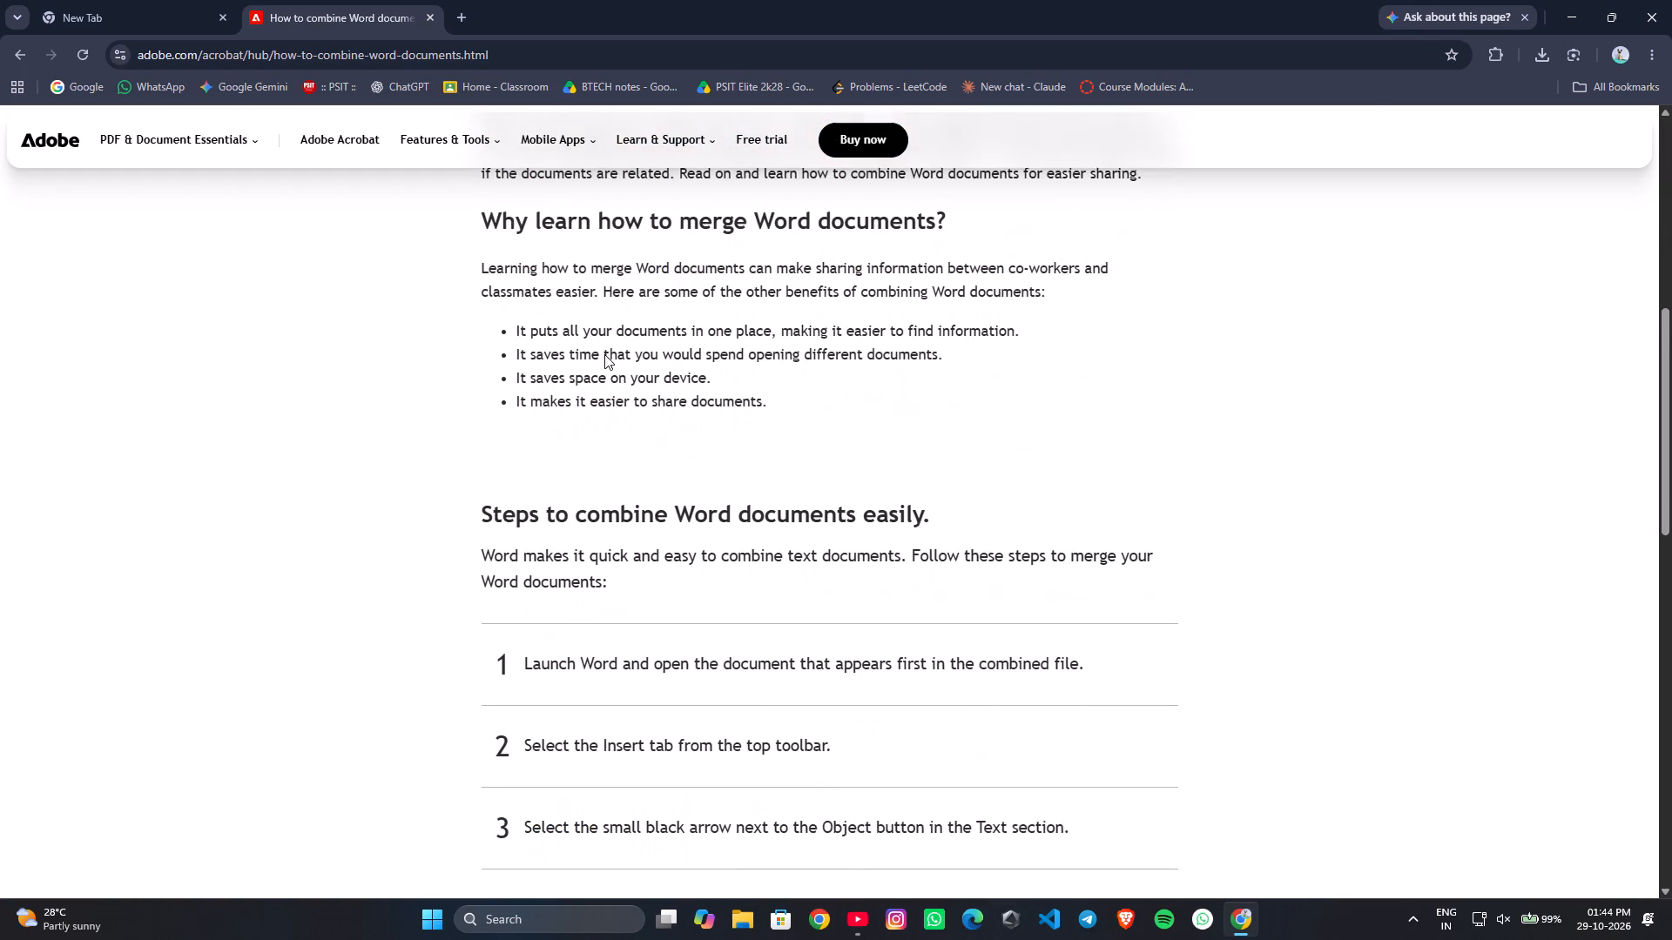
{"action": "scroll", "coordinate": [604, 354], "scroll_direction": "down", "scroll_amount": 2}
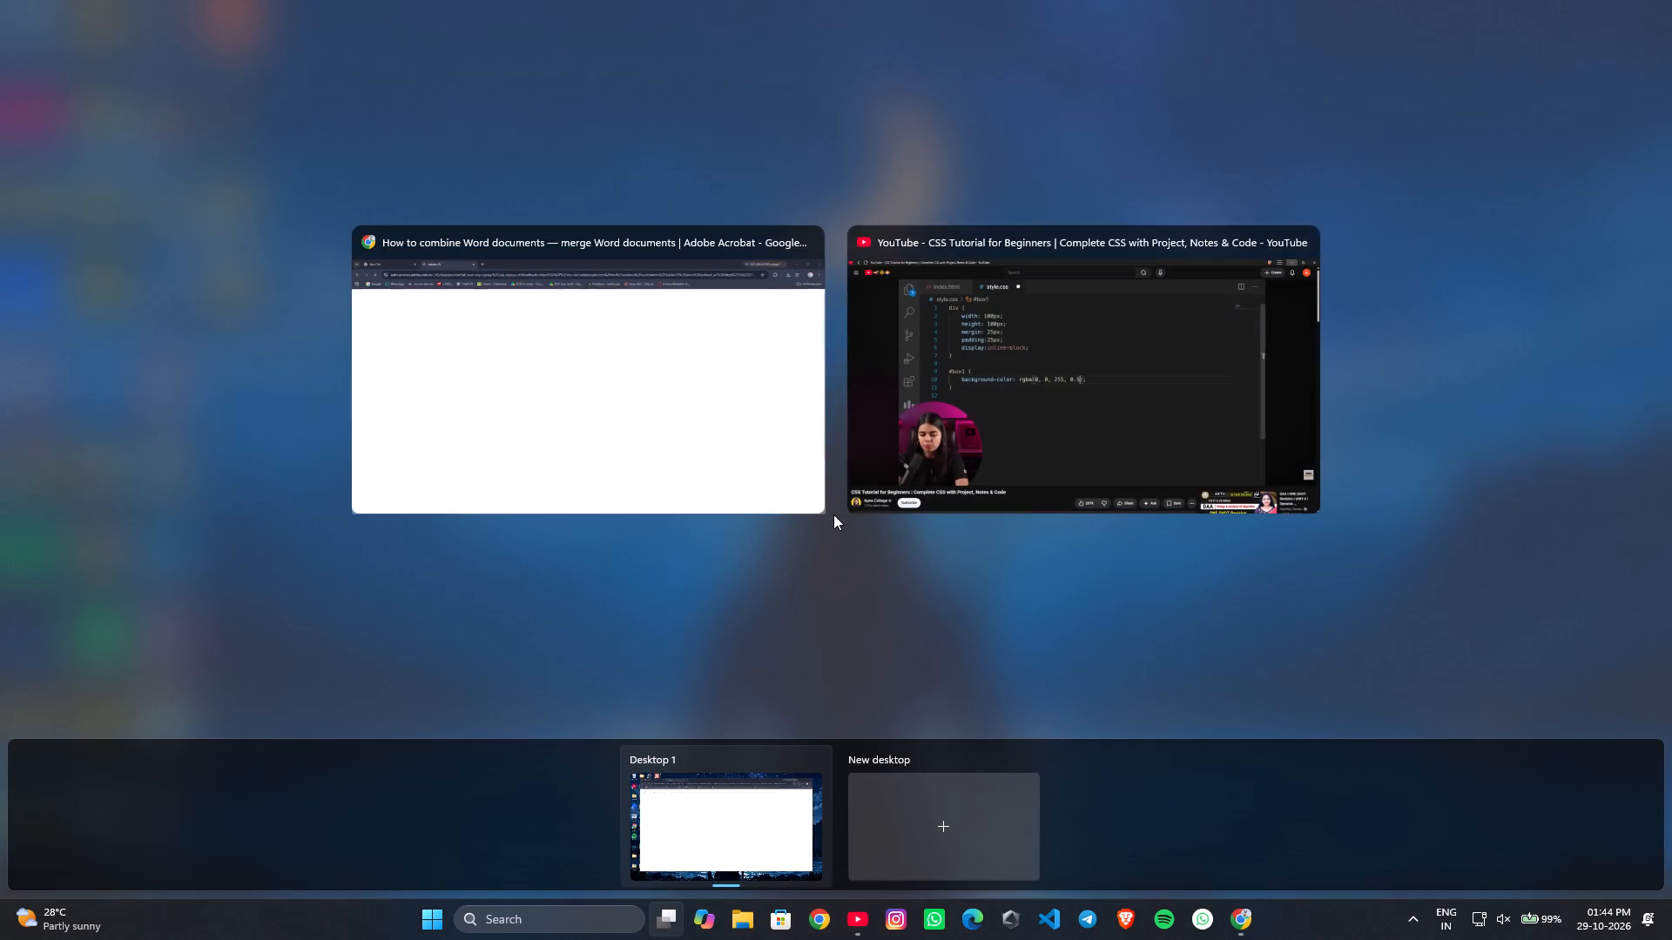
{"action": "left_click", "coordinate": [689, 417]}
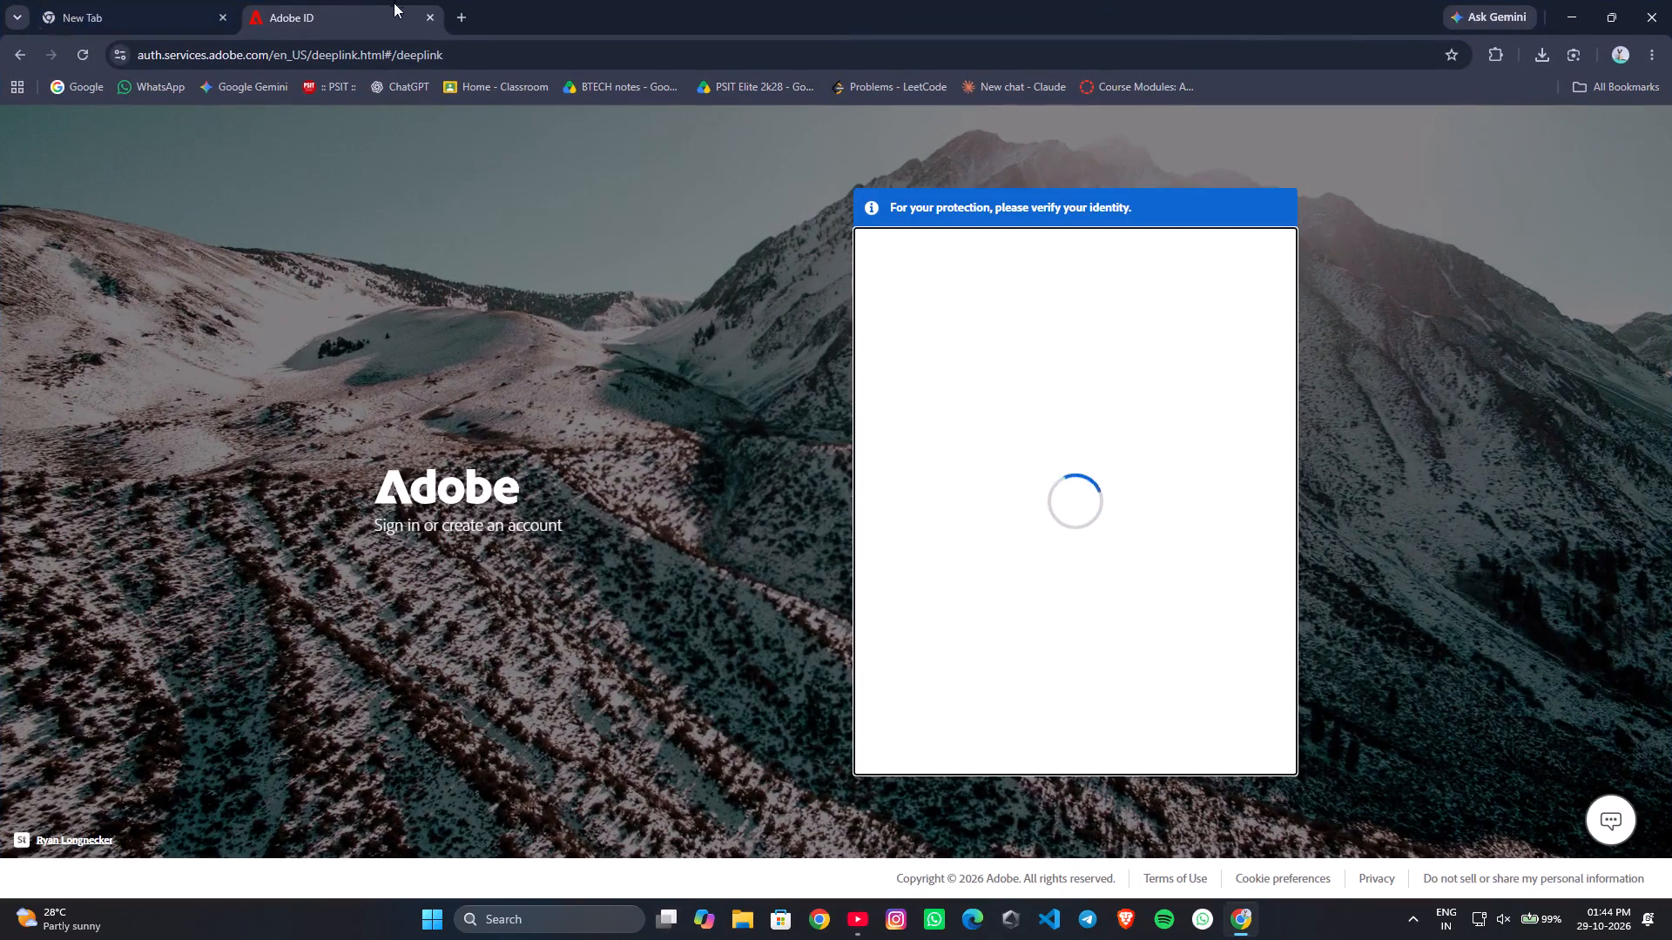
Open a new browser tab ready for another Google search.
{"action": "left_click", "coordinate": [464, 18]}
{"action": "left_click", "coordinate": [641, 350]}
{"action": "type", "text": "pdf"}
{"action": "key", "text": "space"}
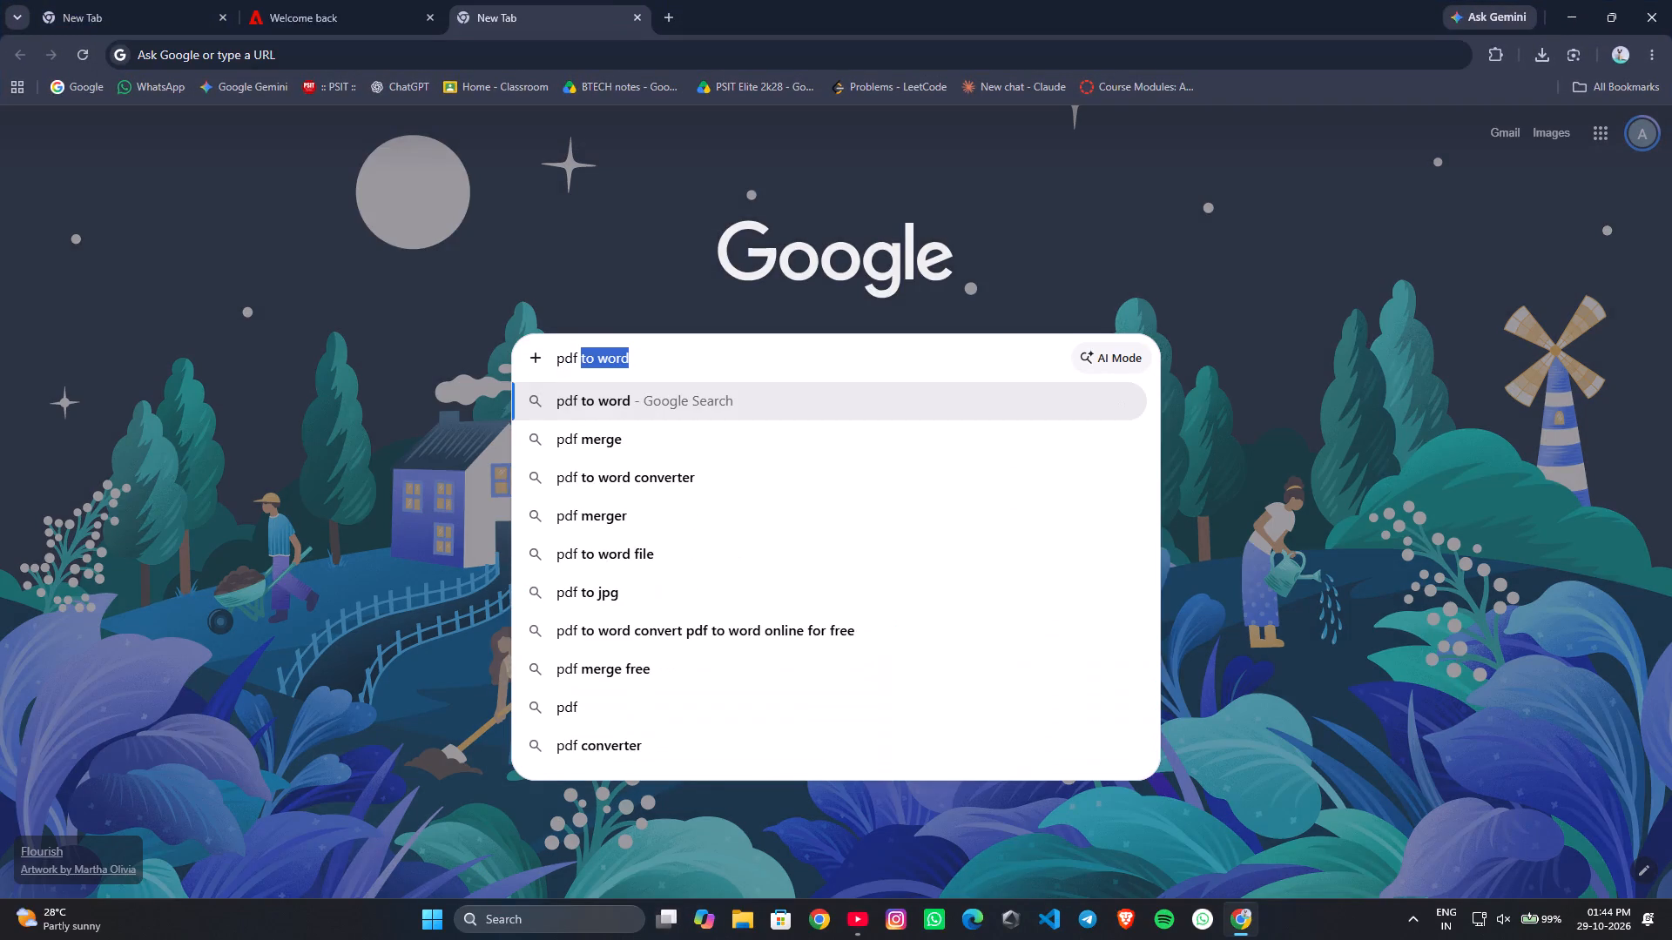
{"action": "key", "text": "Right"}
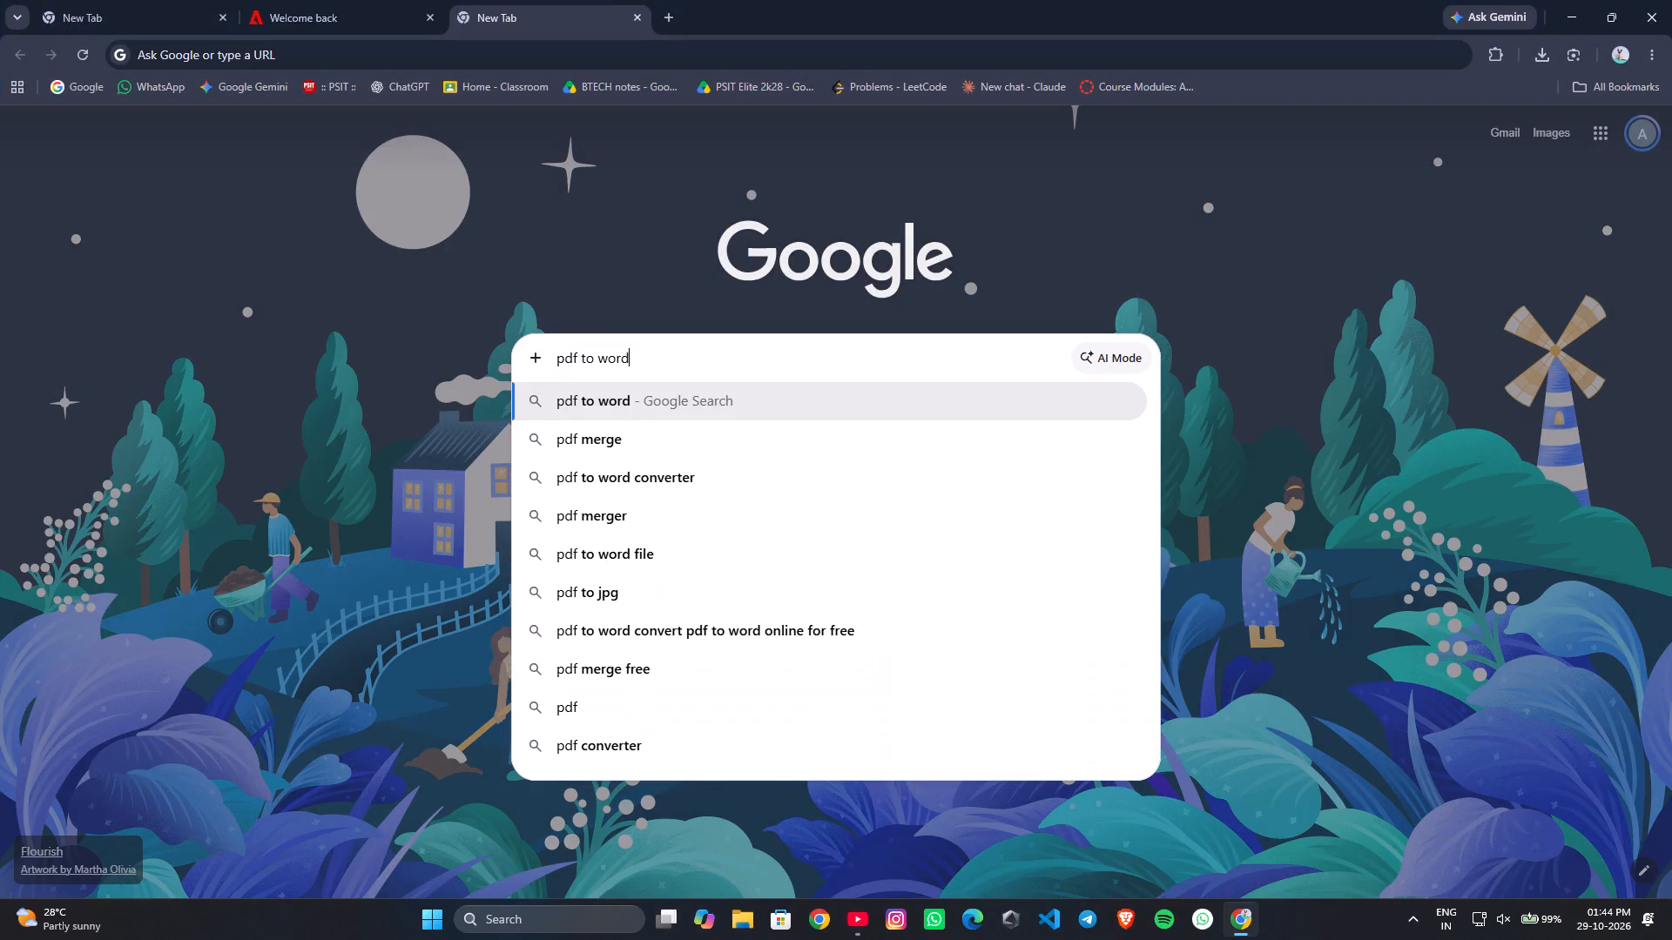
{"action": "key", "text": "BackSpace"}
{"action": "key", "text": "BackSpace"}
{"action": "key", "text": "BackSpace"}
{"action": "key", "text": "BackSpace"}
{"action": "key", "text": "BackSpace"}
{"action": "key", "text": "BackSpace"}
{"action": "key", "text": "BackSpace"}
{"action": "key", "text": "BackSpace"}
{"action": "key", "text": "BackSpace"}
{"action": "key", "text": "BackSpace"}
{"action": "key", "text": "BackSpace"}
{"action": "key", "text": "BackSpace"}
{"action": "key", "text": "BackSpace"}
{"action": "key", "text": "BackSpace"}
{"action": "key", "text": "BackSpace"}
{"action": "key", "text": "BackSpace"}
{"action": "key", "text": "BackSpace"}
Search Google for word to pdf and open Adobe's Convert Word to PDF Online result.
{"action": "type", "text": "word"}
{"action": "key", "text": "space"}
{"action": "left_click", "coordinate": [653, 439]}
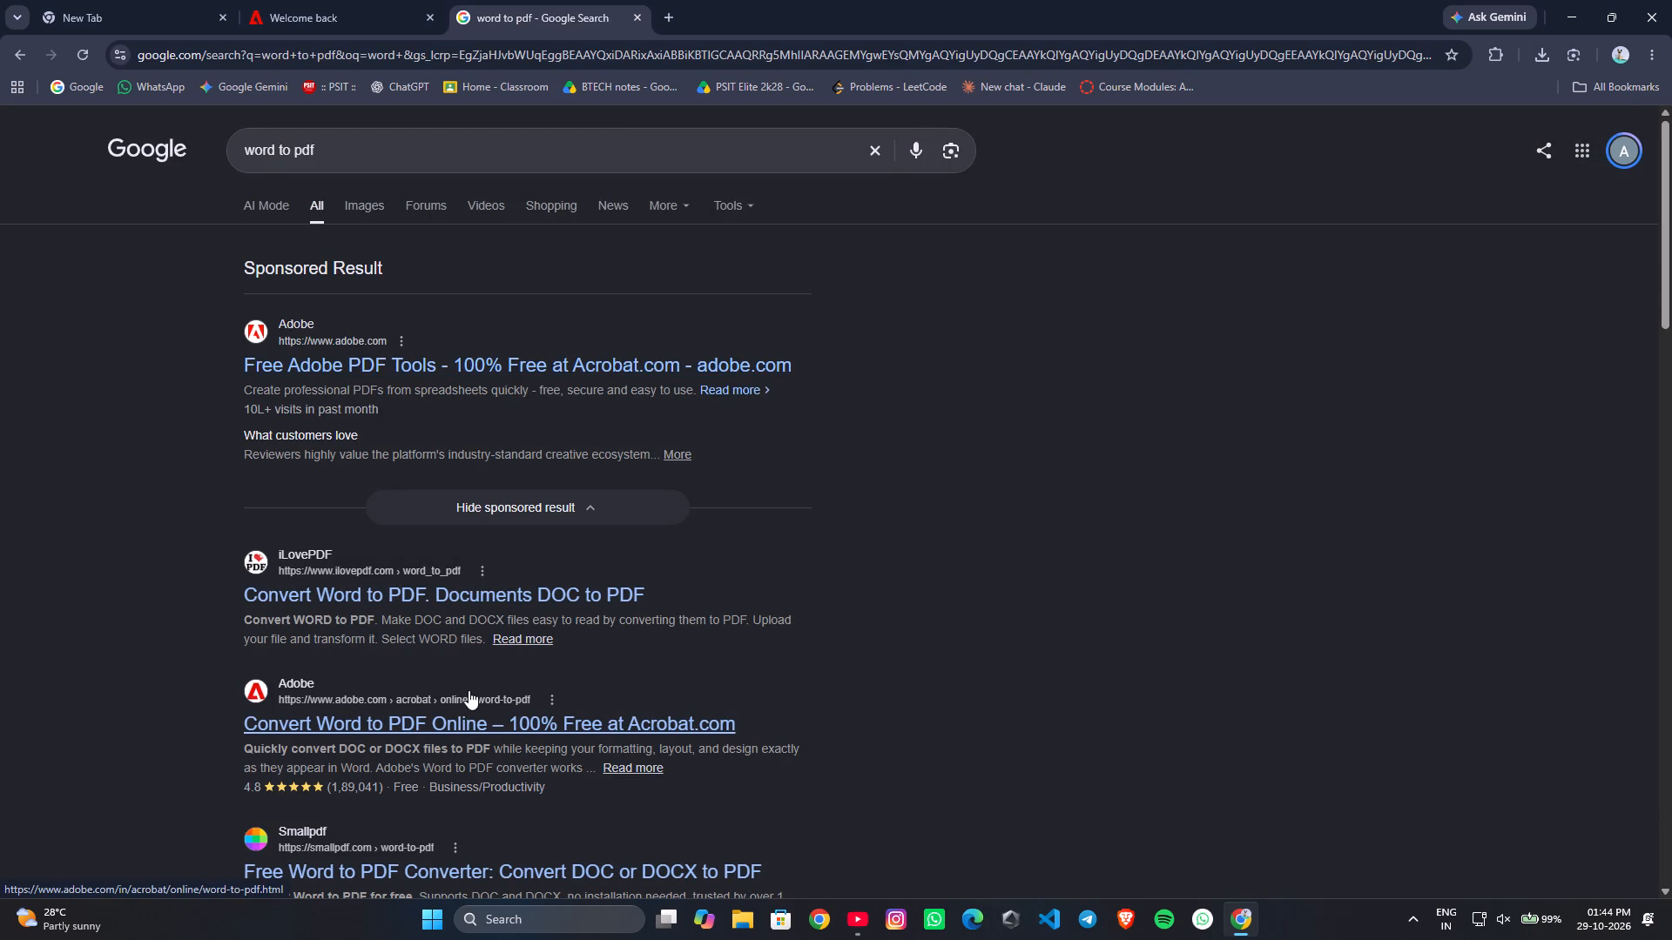
{"action": "left_click", "coordinate": [470, 725]}
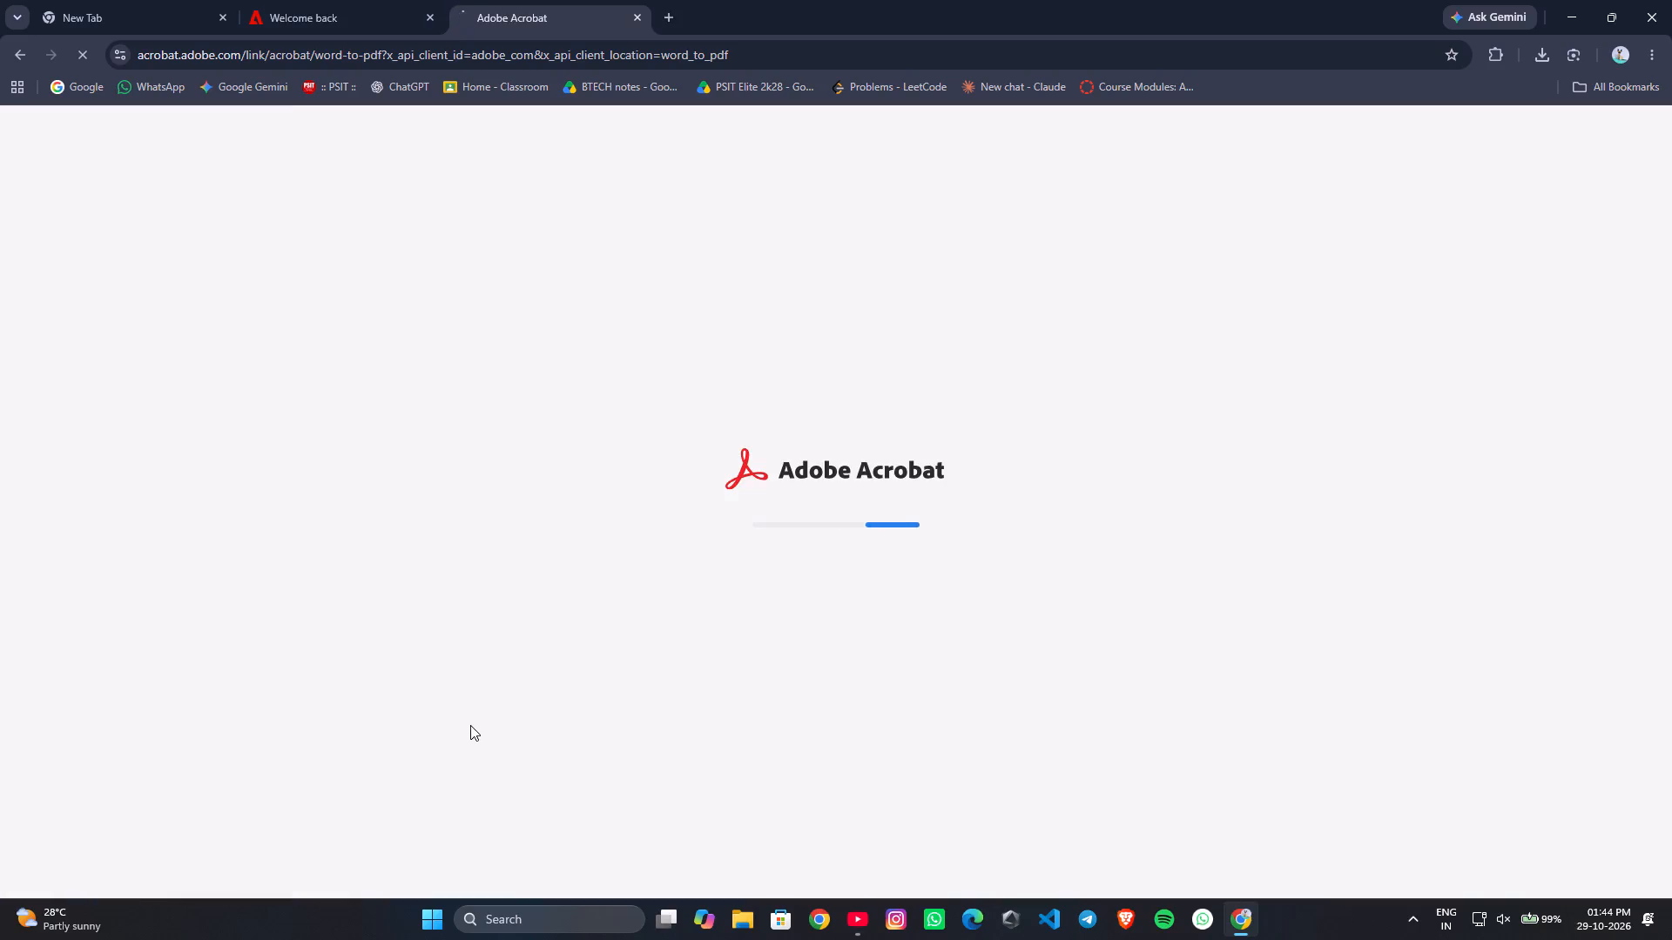
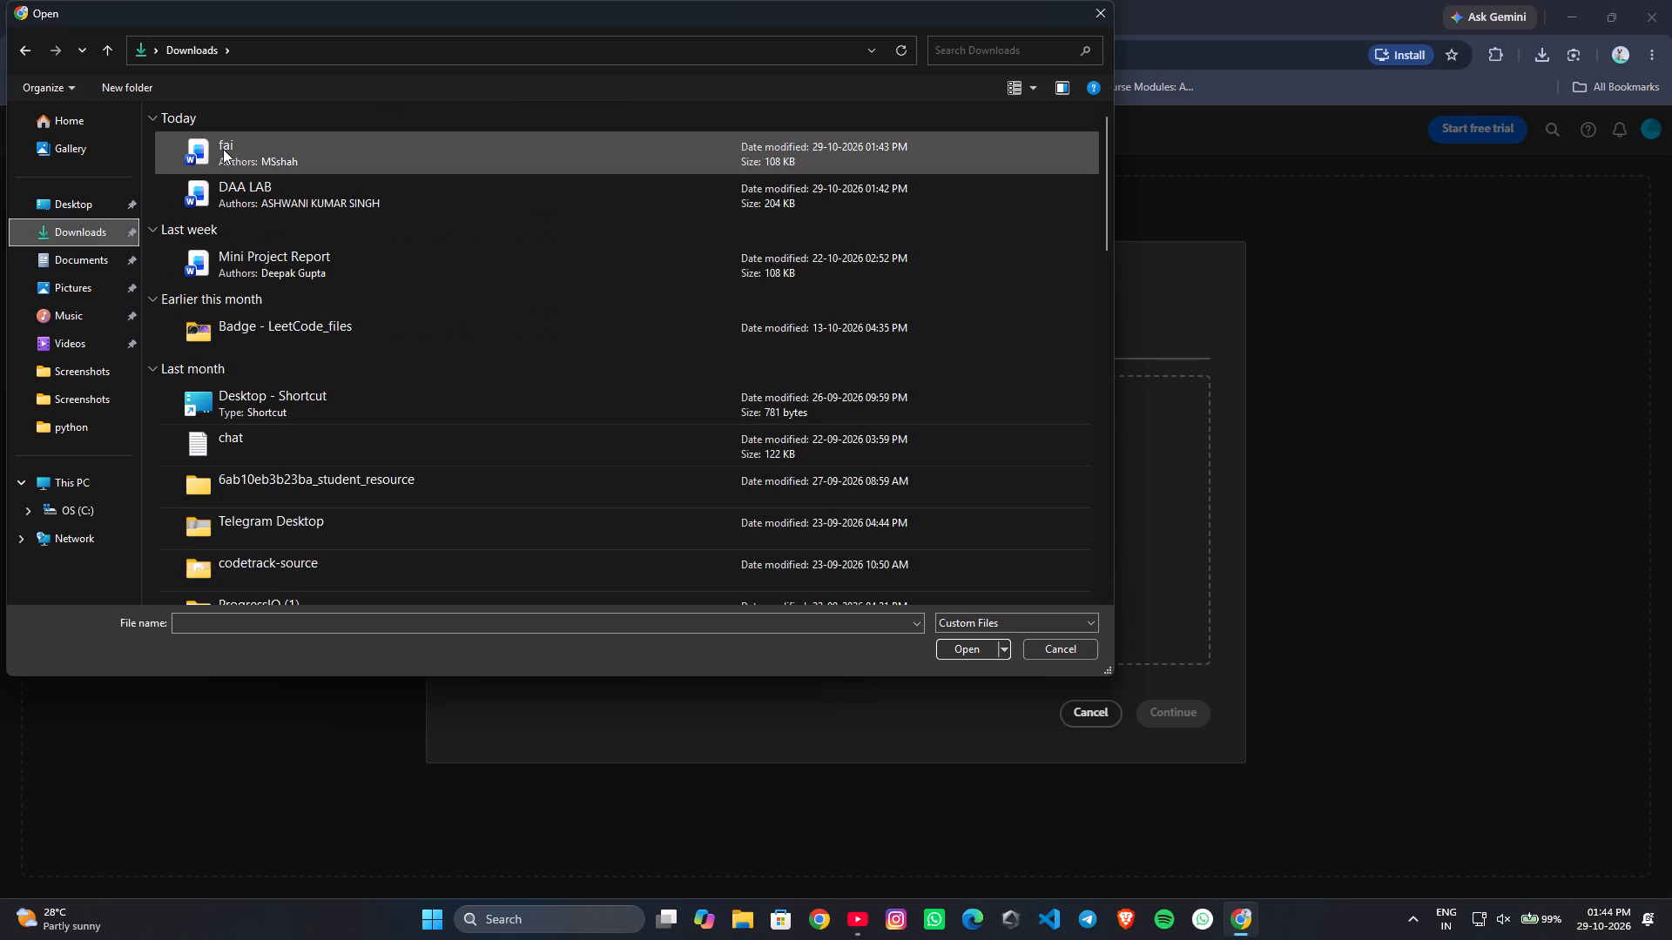
Choose the Word document fai from the Downloads folder for conversion to PDF.
{"action": "double_click", "coordinate": [212, 147]}
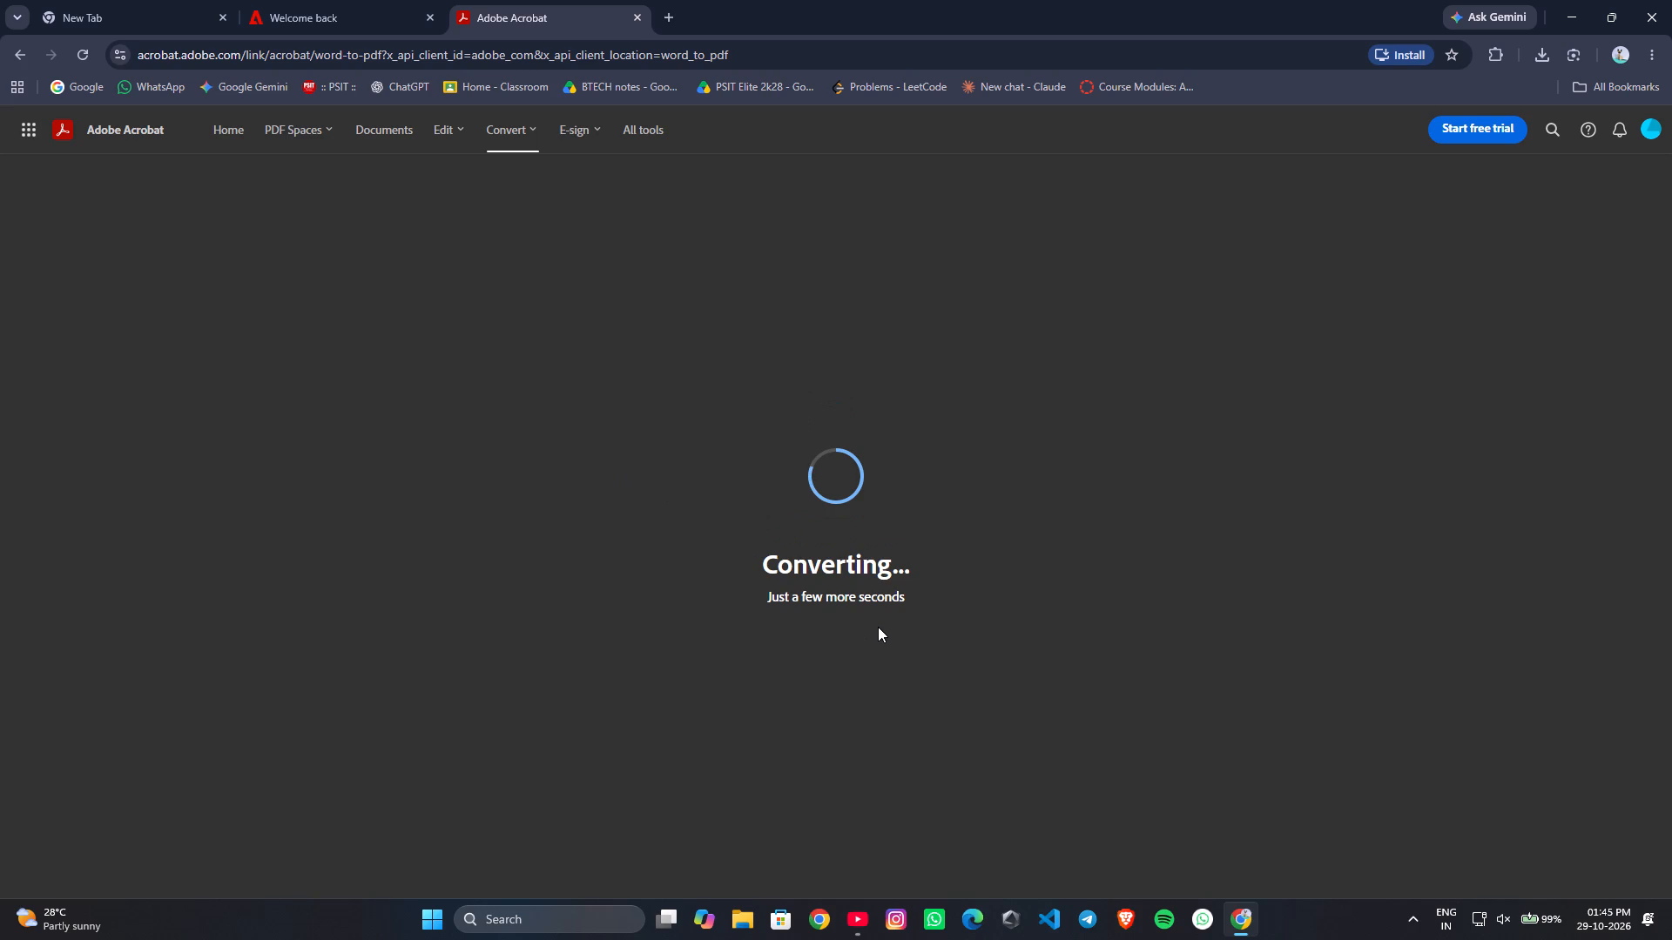
{"action": "scroll", "coordinate": [1034, 555], "scroll_direction": "down", "scroll_amount": 2}
Search Windows for word, launch Microsoft Word and minimize its start window.
{"action": "left_click", "coordinate": [496, 931]}
{"action": "type", "text": "word"}
{"action": "key", "text": "Return"}
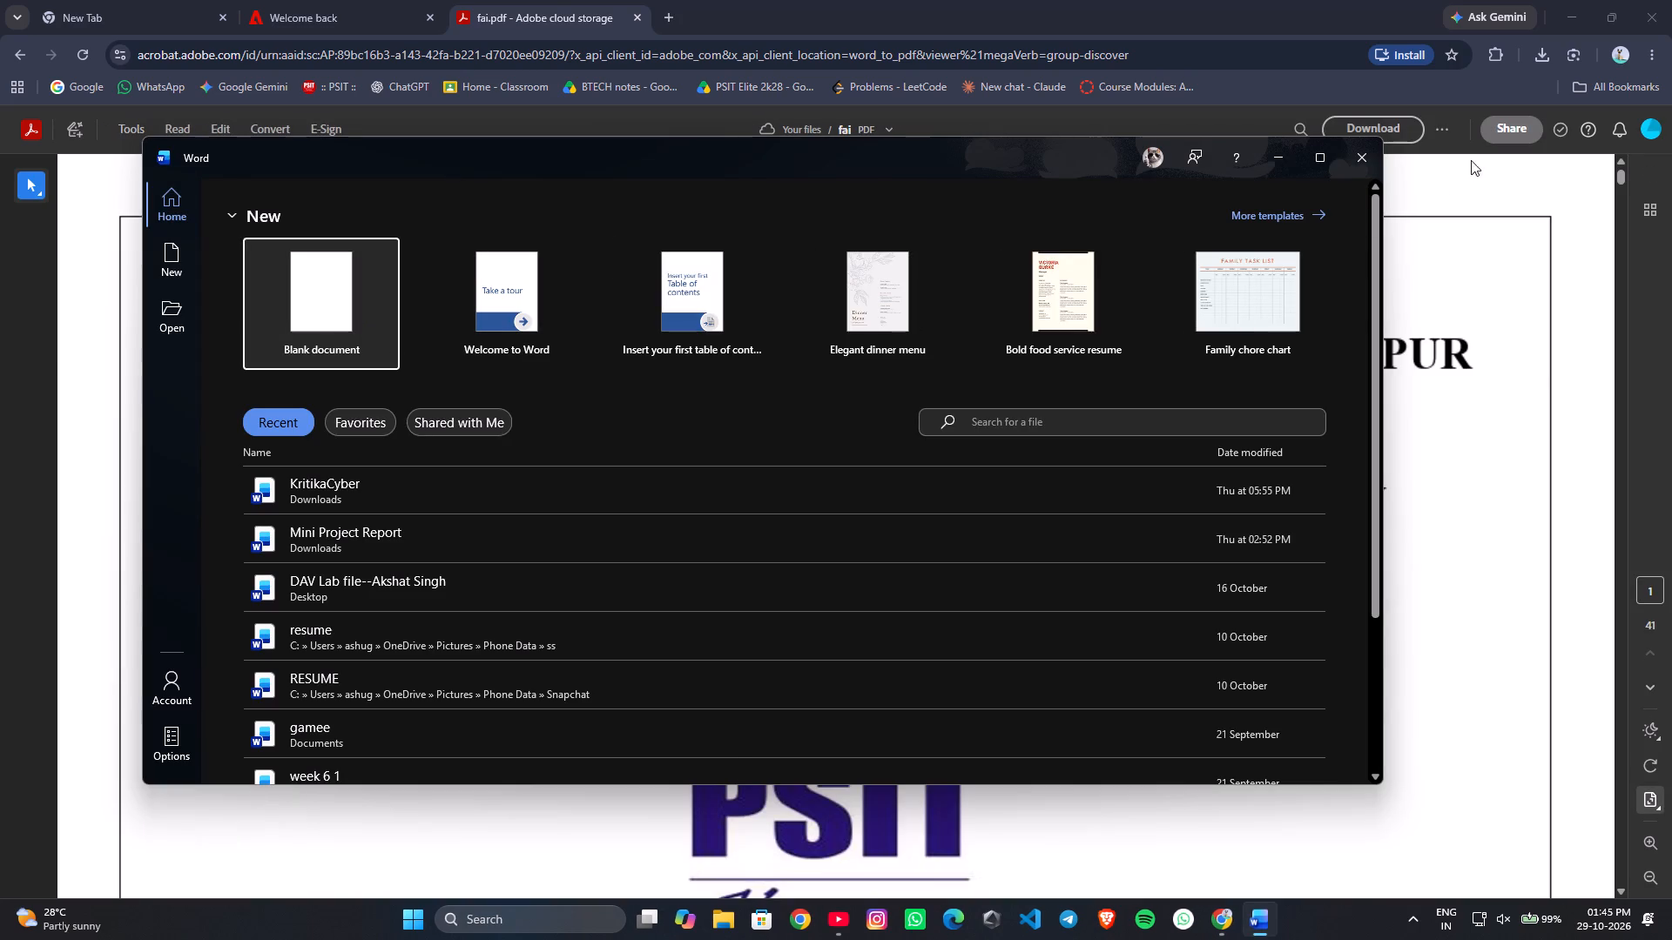
{"action": "left_click", "coordinate": [1278, 147]}
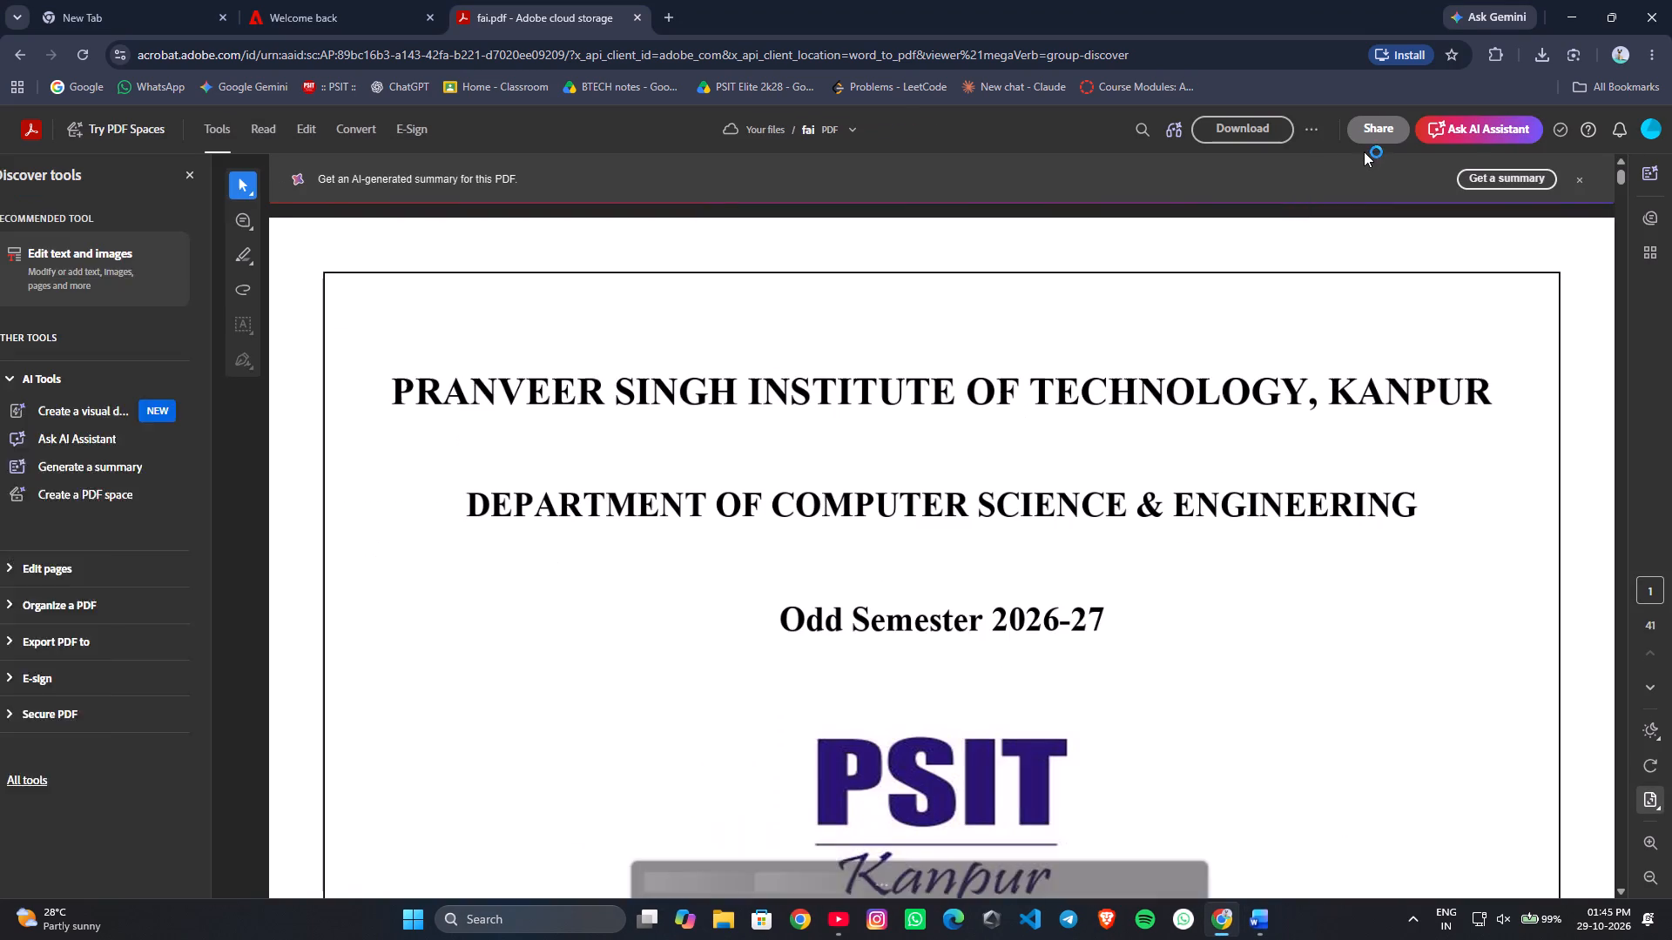
Look through the converted fai PDF, checking the front pages, the problem list and the sorting programs.
{"action": "scroll", "coordinate": [1060, 425], "scroll_direction": "down", "scroll_amount": 11}
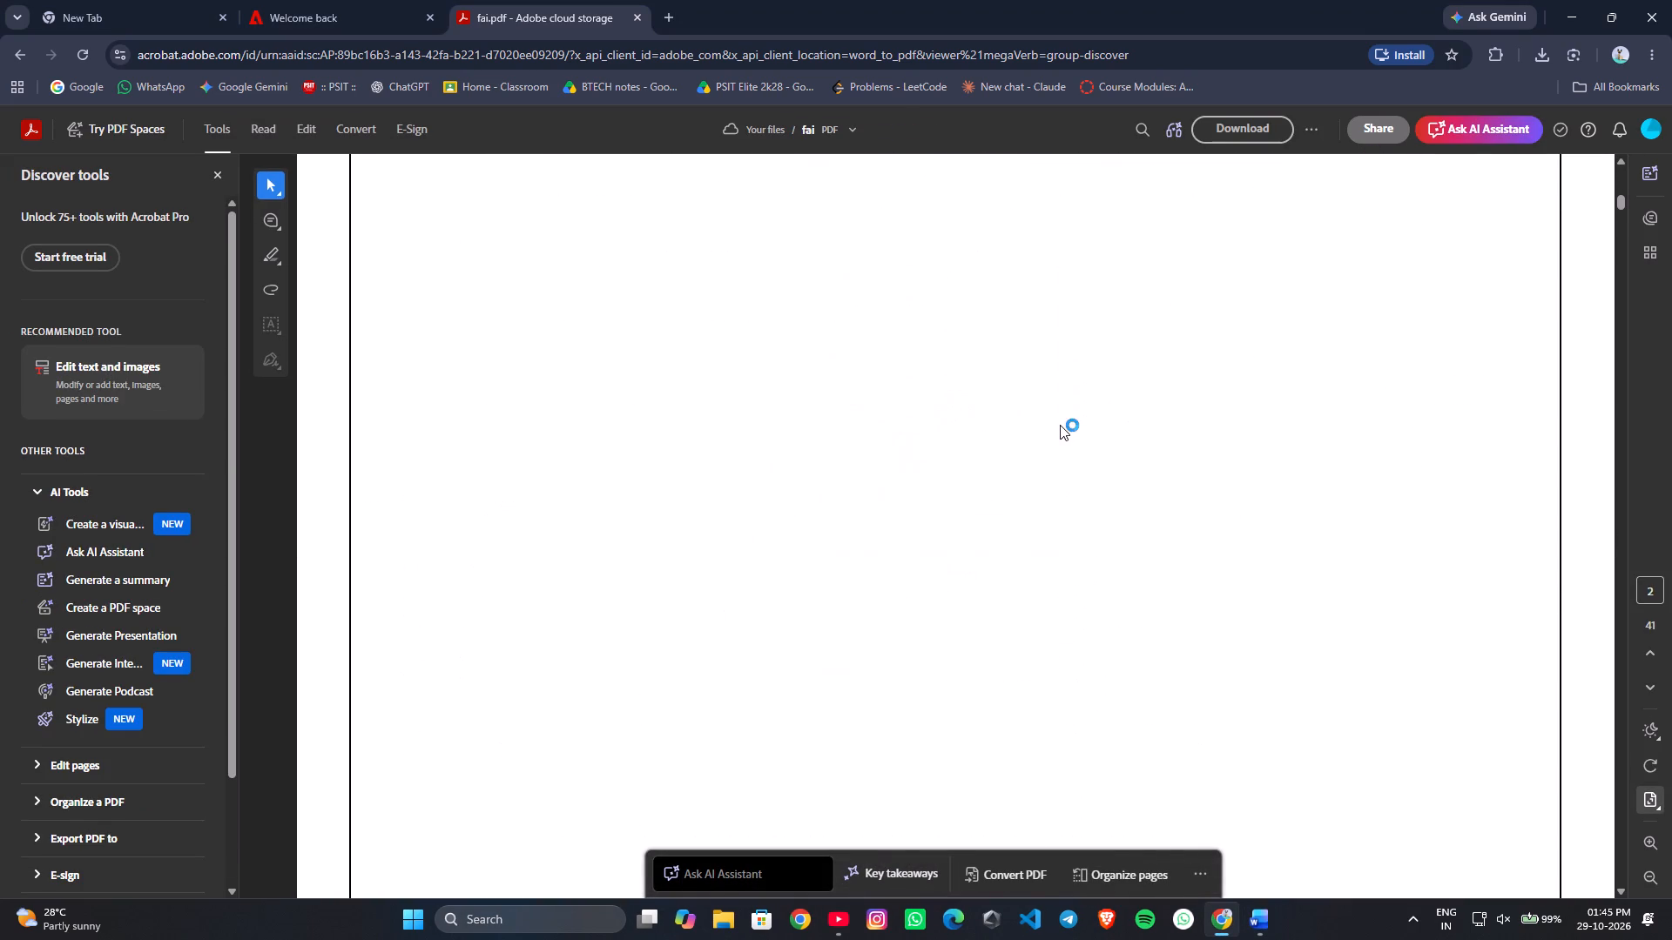
{"action": "scroll", "coordinate": [1060, 425], "scroll_direction": "down", "scroll_amount": 2}
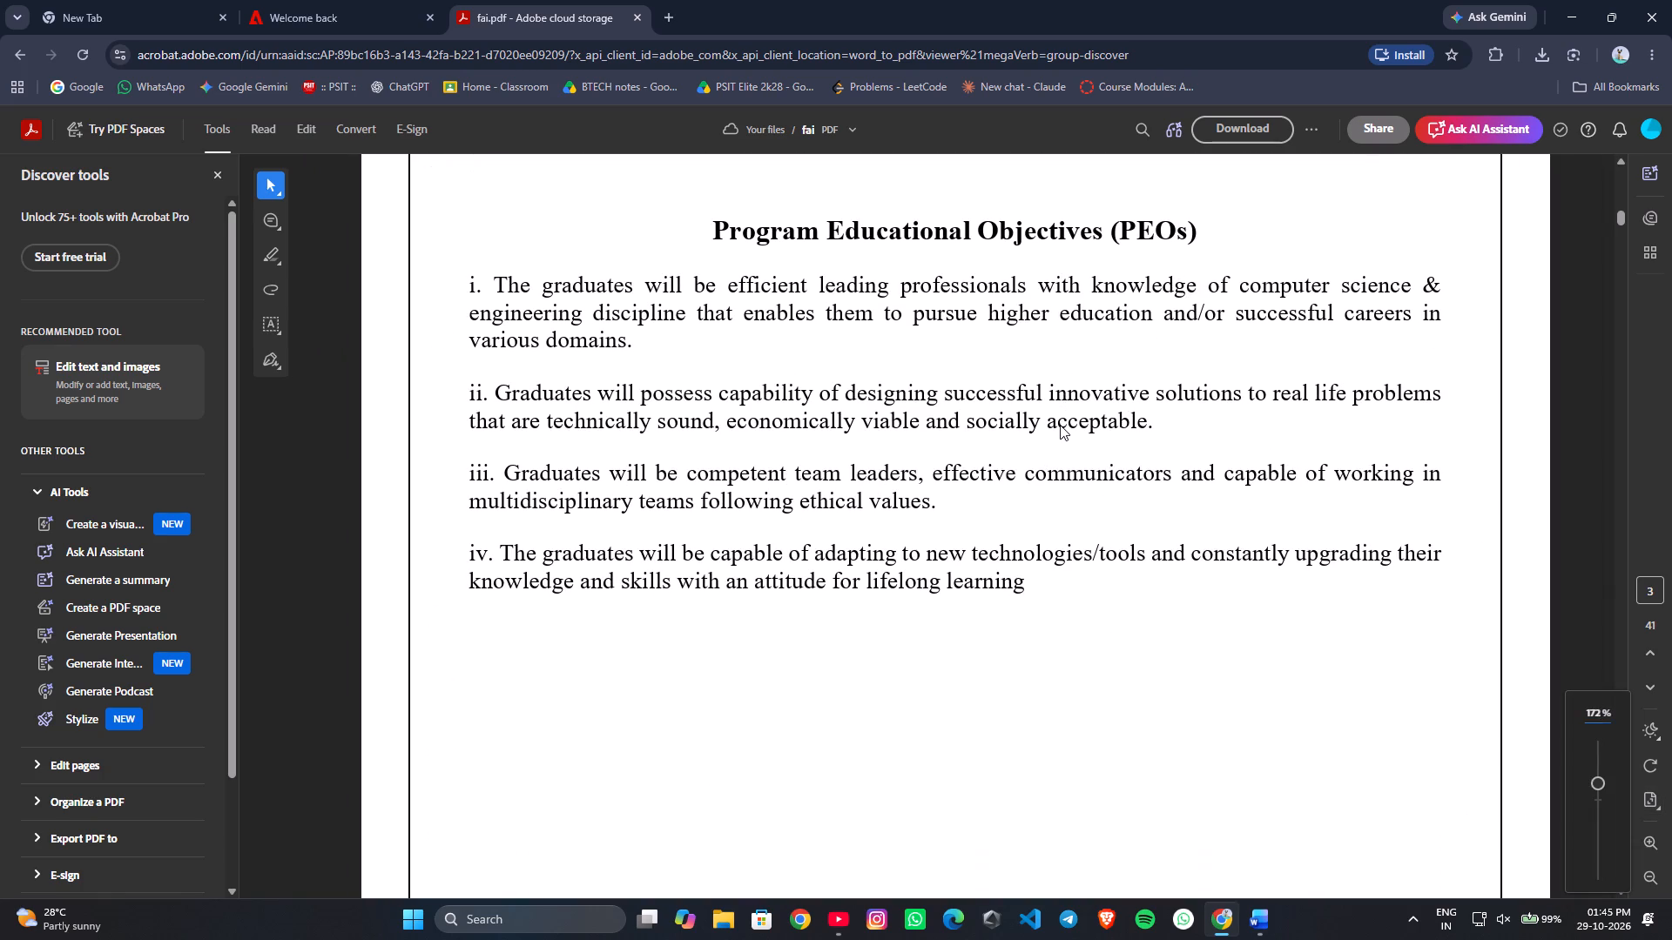
{"action": "scroll", "coordinate": [1060, 425], "scroll_direction": "down", "scroll_amount": 8}
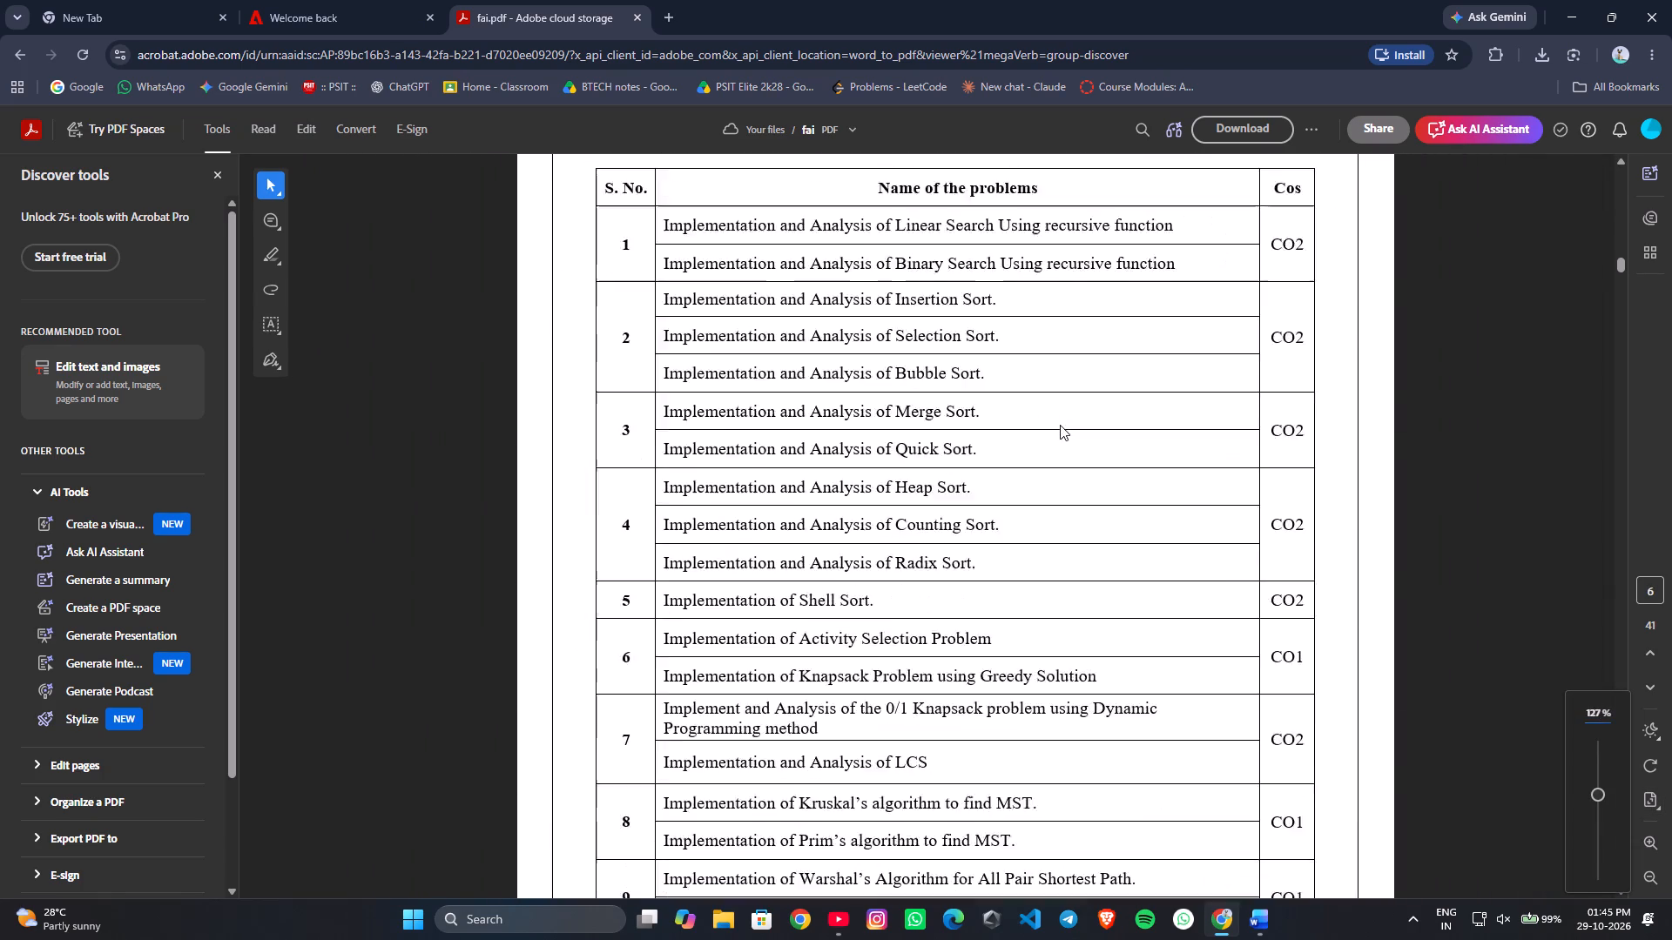
{"action": "scroll", "coordinate": [1060, 425], "scroll_direction": "down", "scroll_amount": 19}
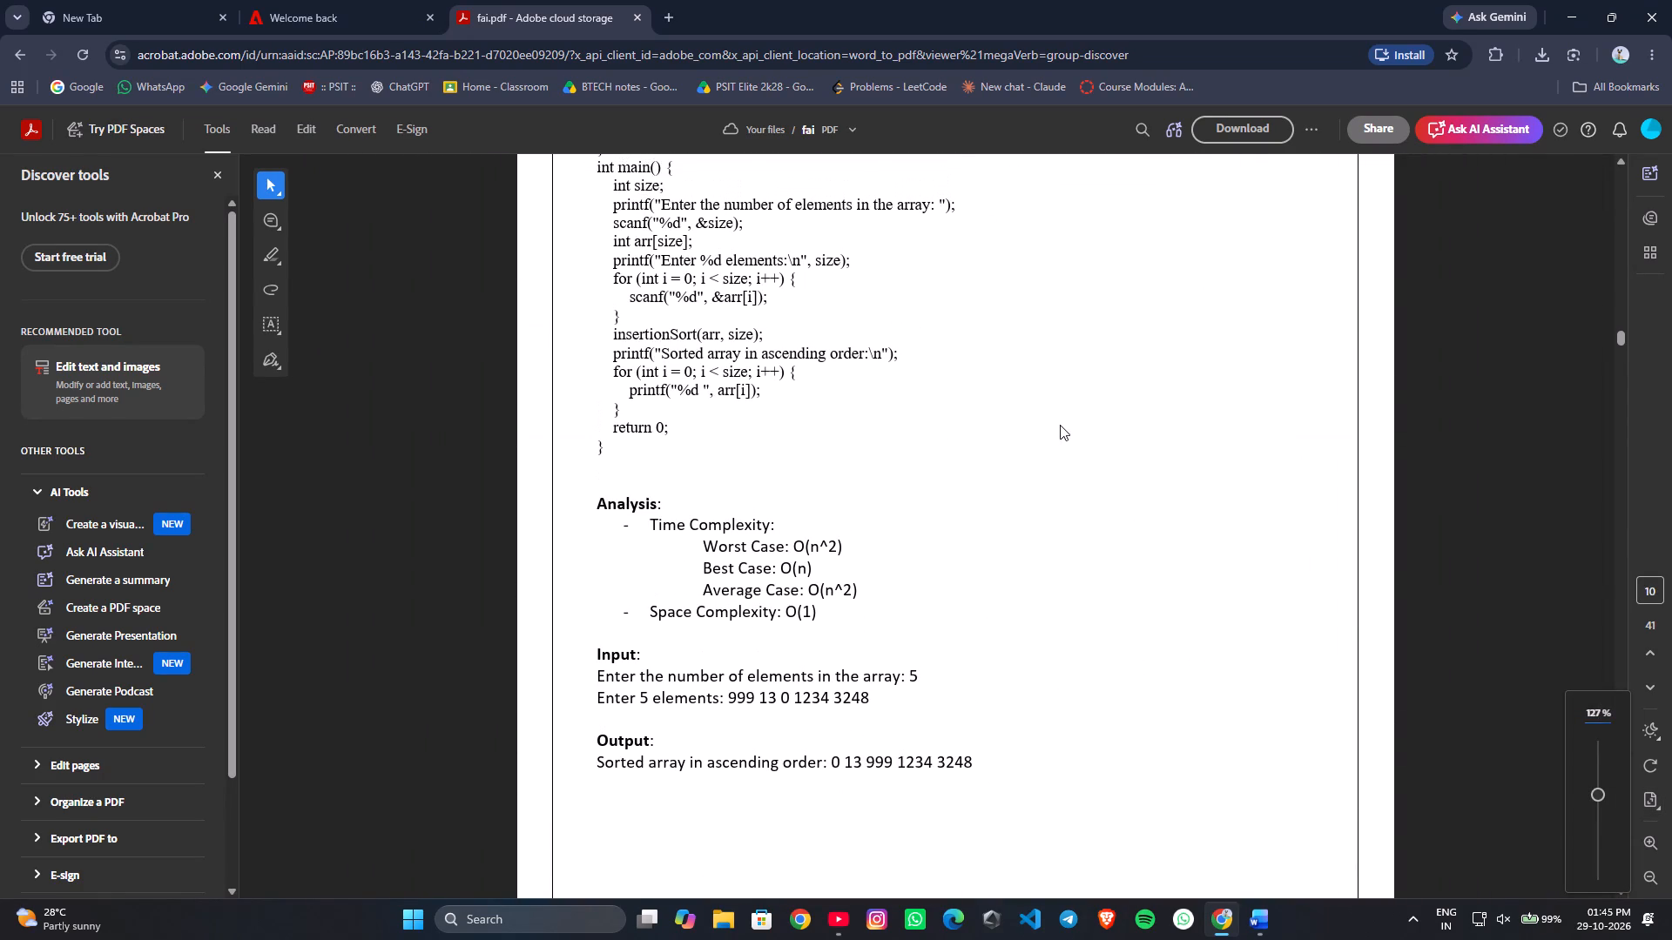
{"action": "scroll", "coordinate": [1060, 425], "scroll_direction": "down", "scroll_amount": 3}
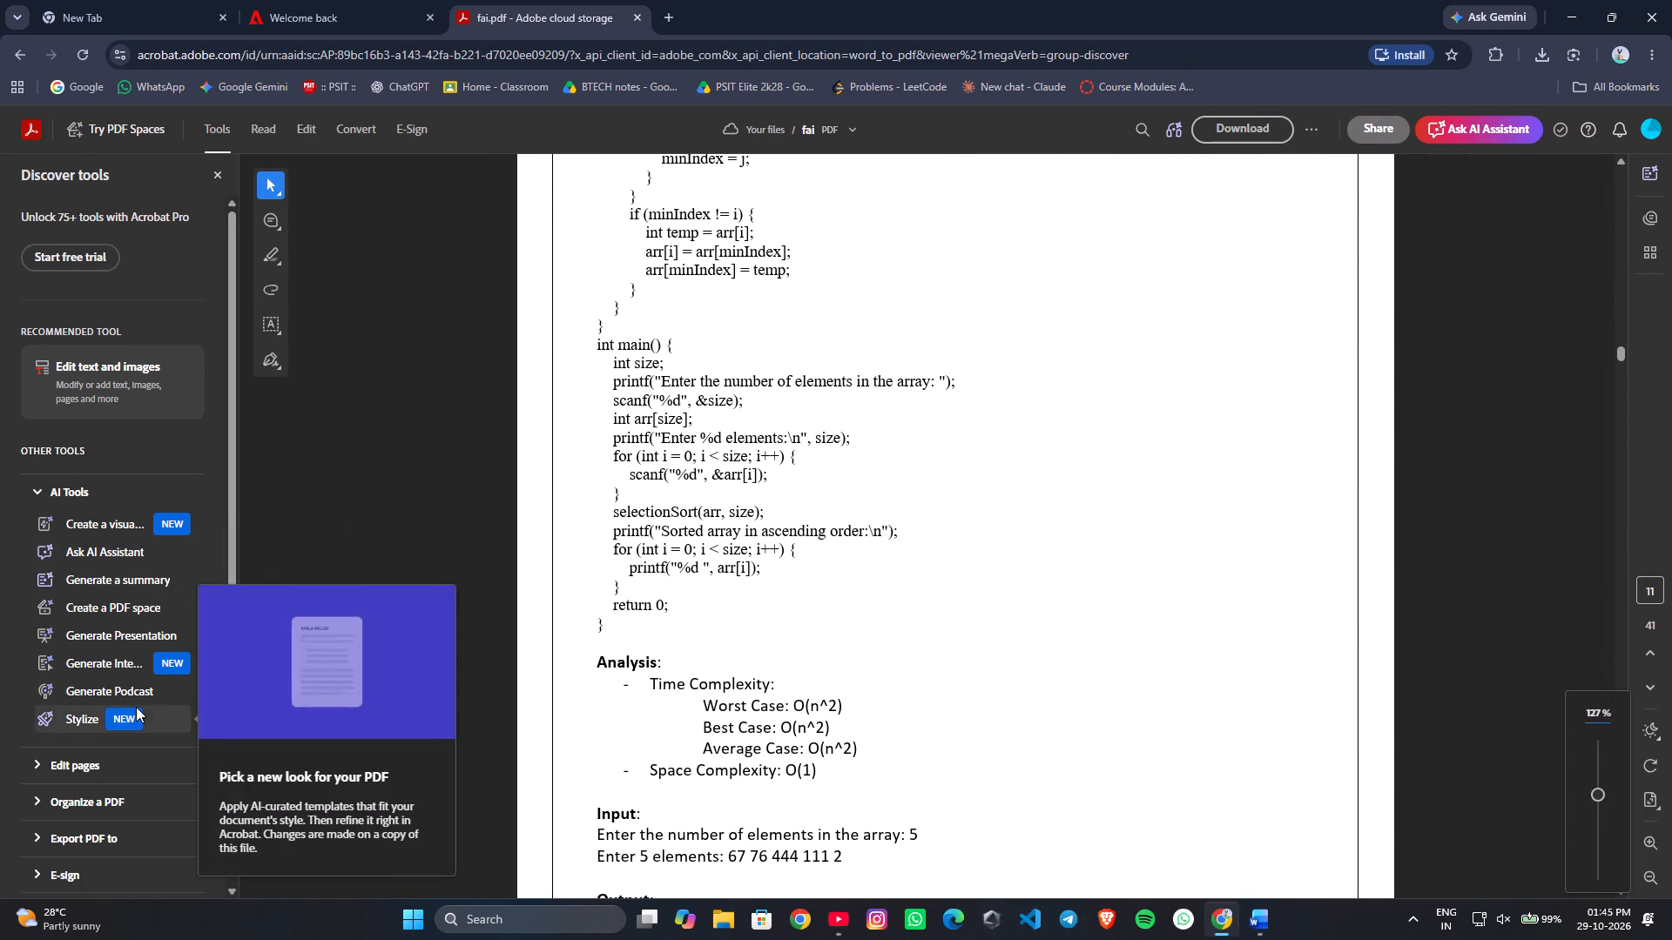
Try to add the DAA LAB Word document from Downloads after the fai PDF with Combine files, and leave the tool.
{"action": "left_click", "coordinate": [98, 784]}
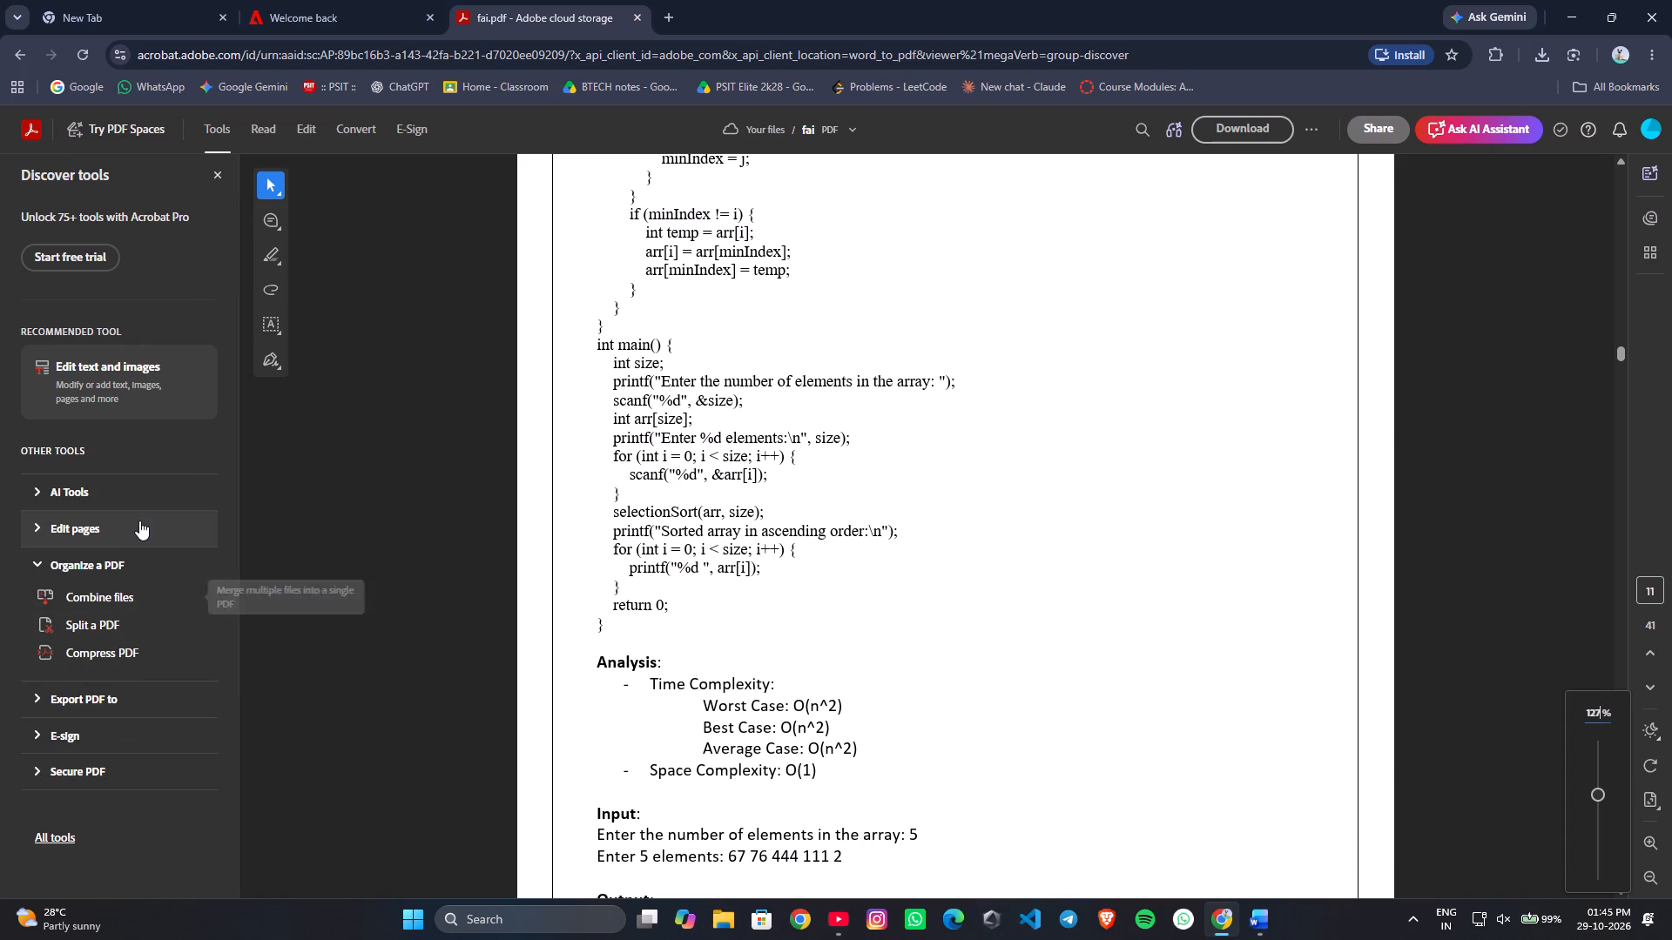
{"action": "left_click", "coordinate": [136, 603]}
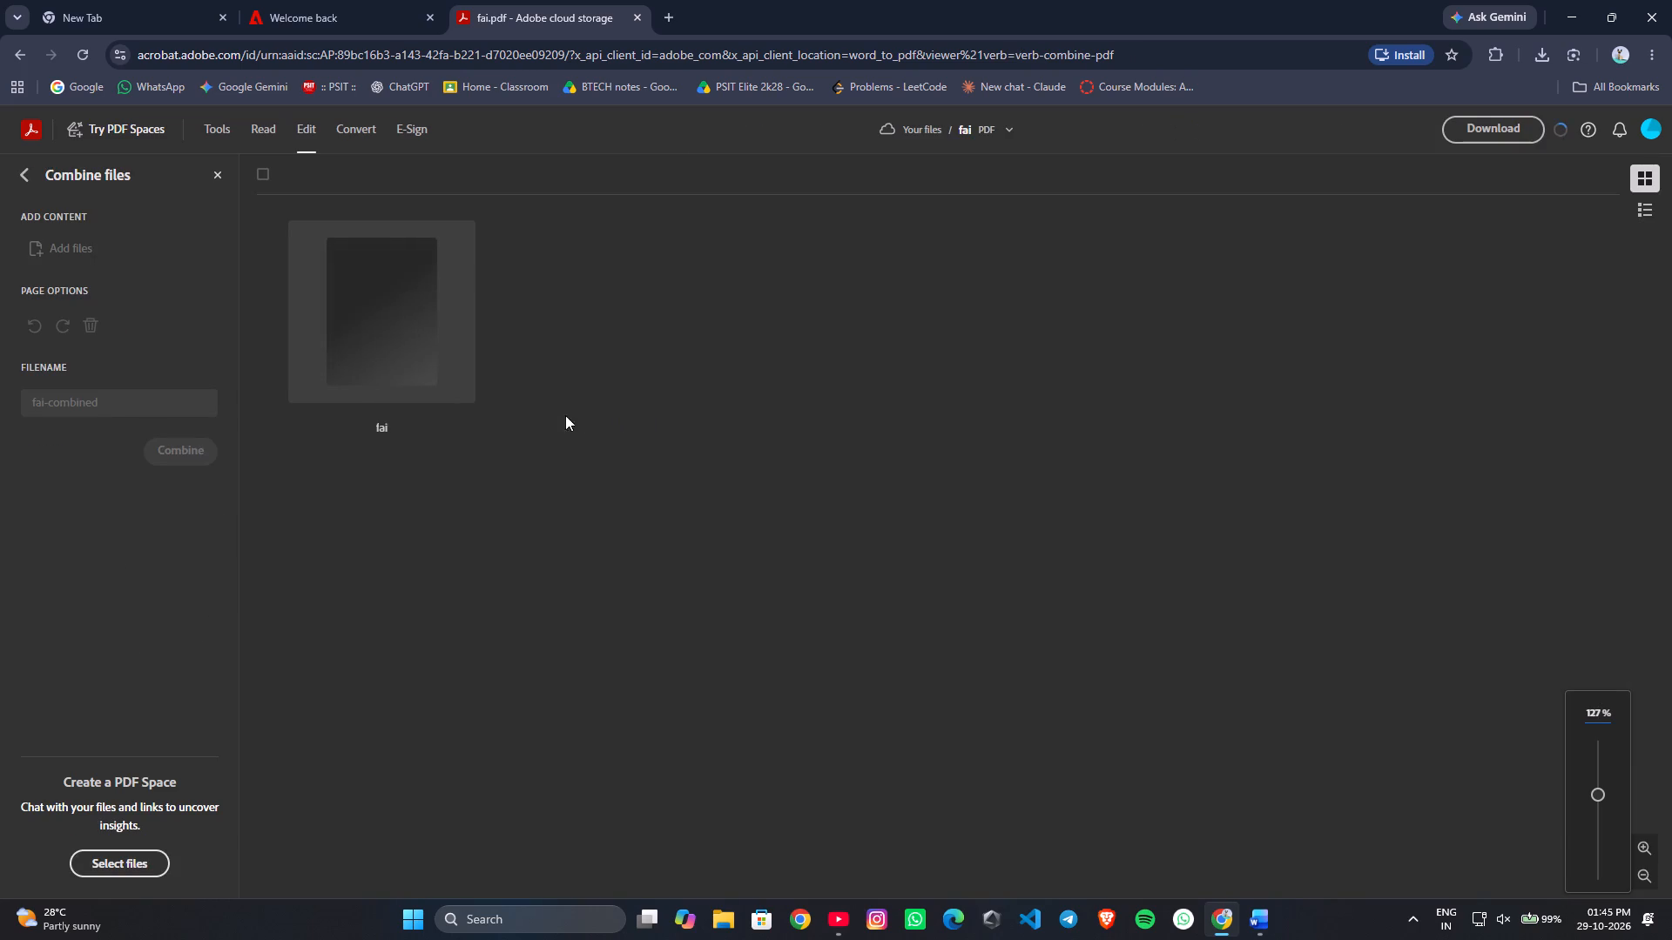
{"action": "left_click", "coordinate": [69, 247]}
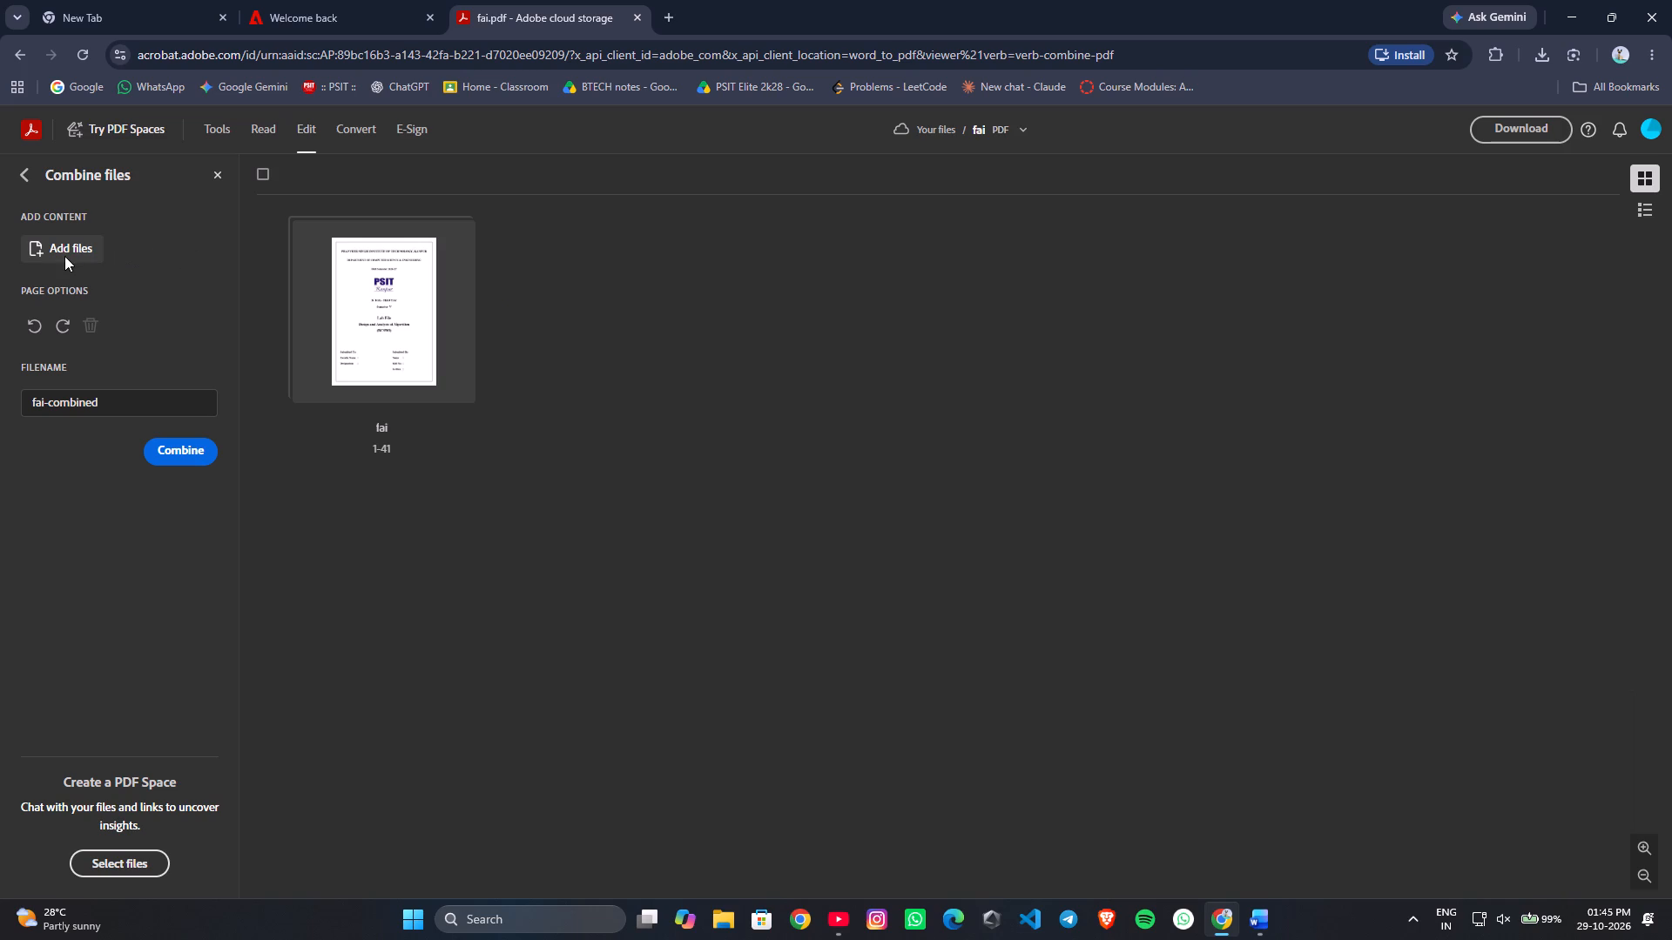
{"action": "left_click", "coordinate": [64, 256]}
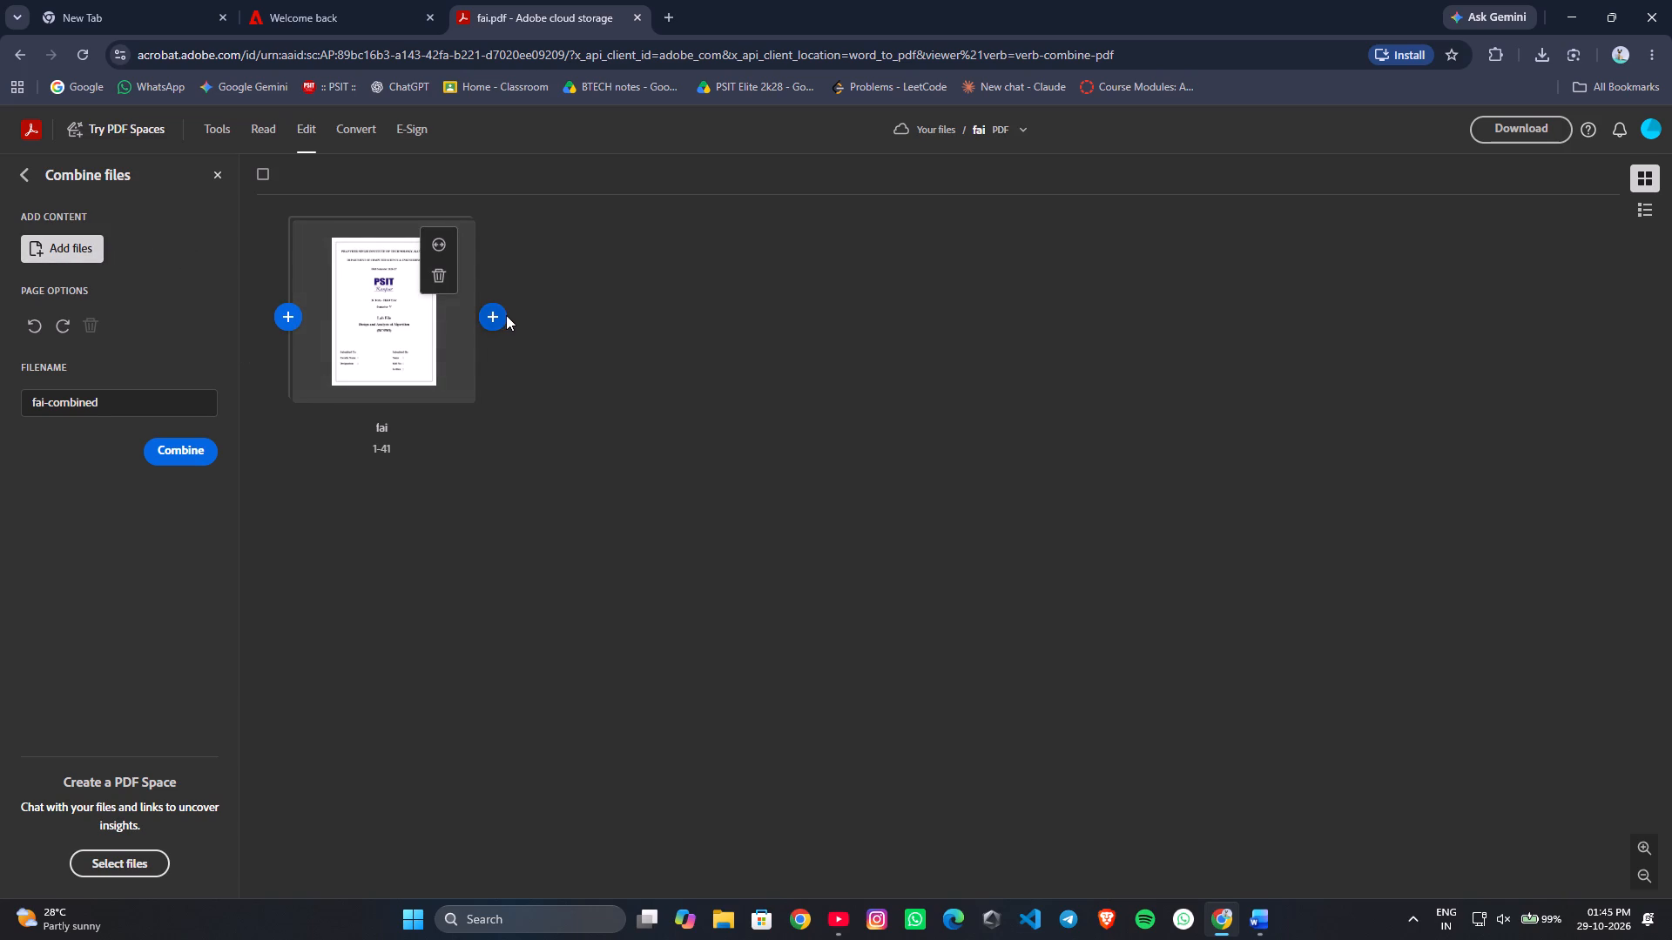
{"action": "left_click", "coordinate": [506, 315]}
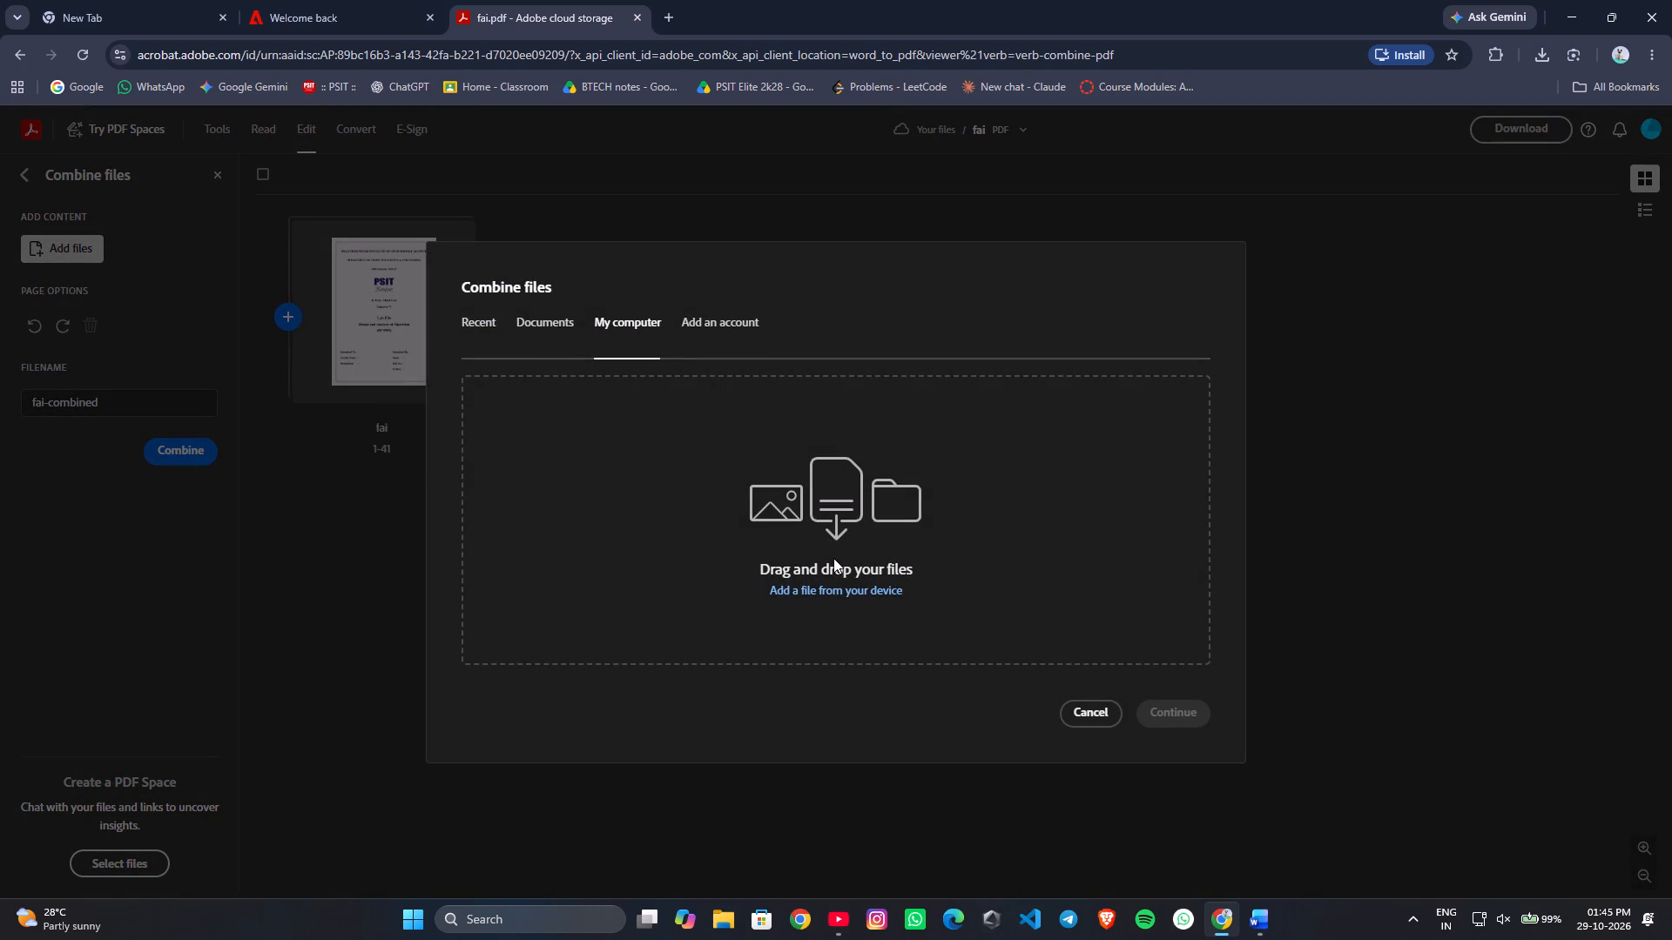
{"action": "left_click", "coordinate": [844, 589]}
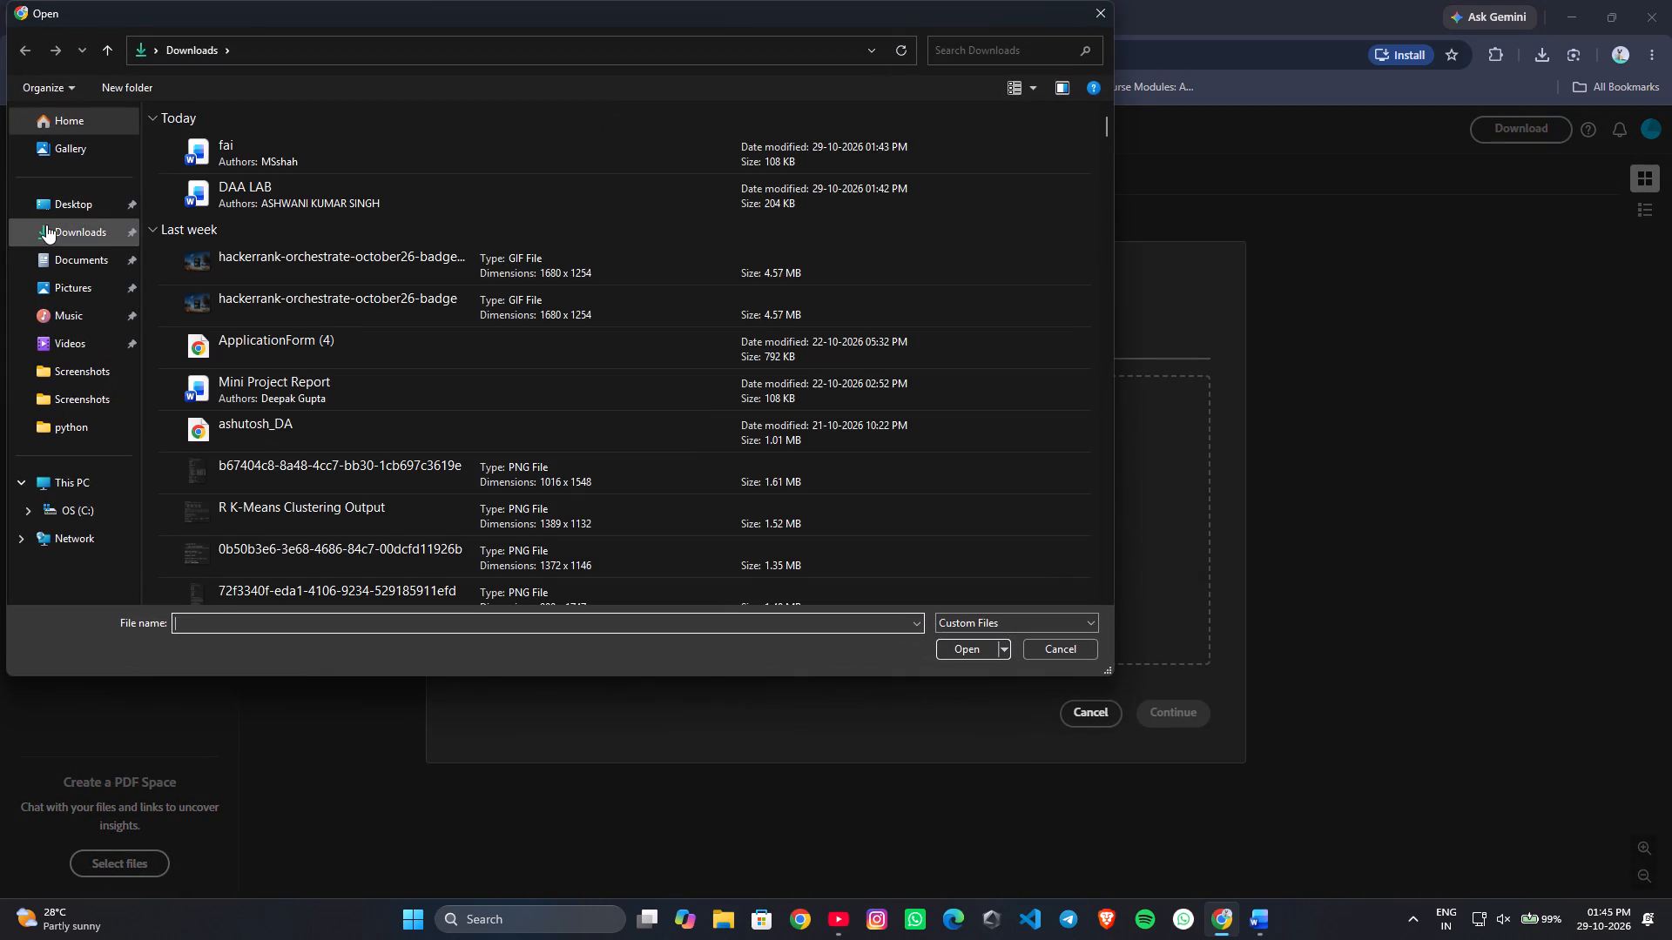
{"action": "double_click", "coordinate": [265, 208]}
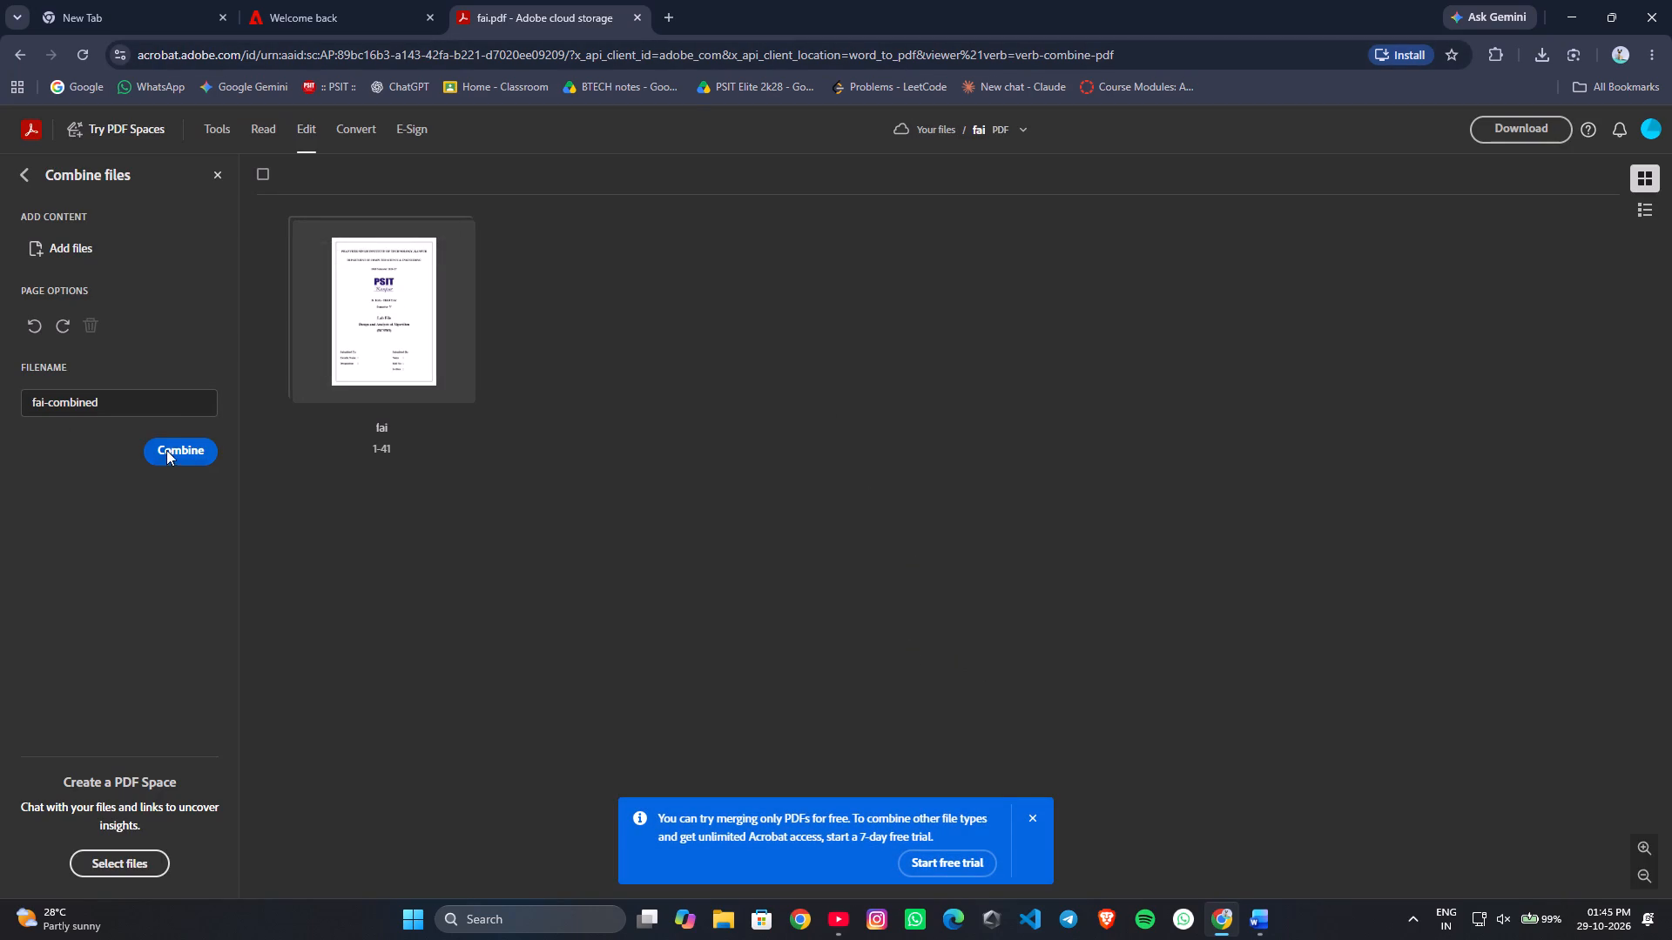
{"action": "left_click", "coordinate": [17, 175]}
Return to the fai PDF and look back from the sorting programs to the lab file's cover page.
{"action": "left_click", "coordinate": [985, 545]}
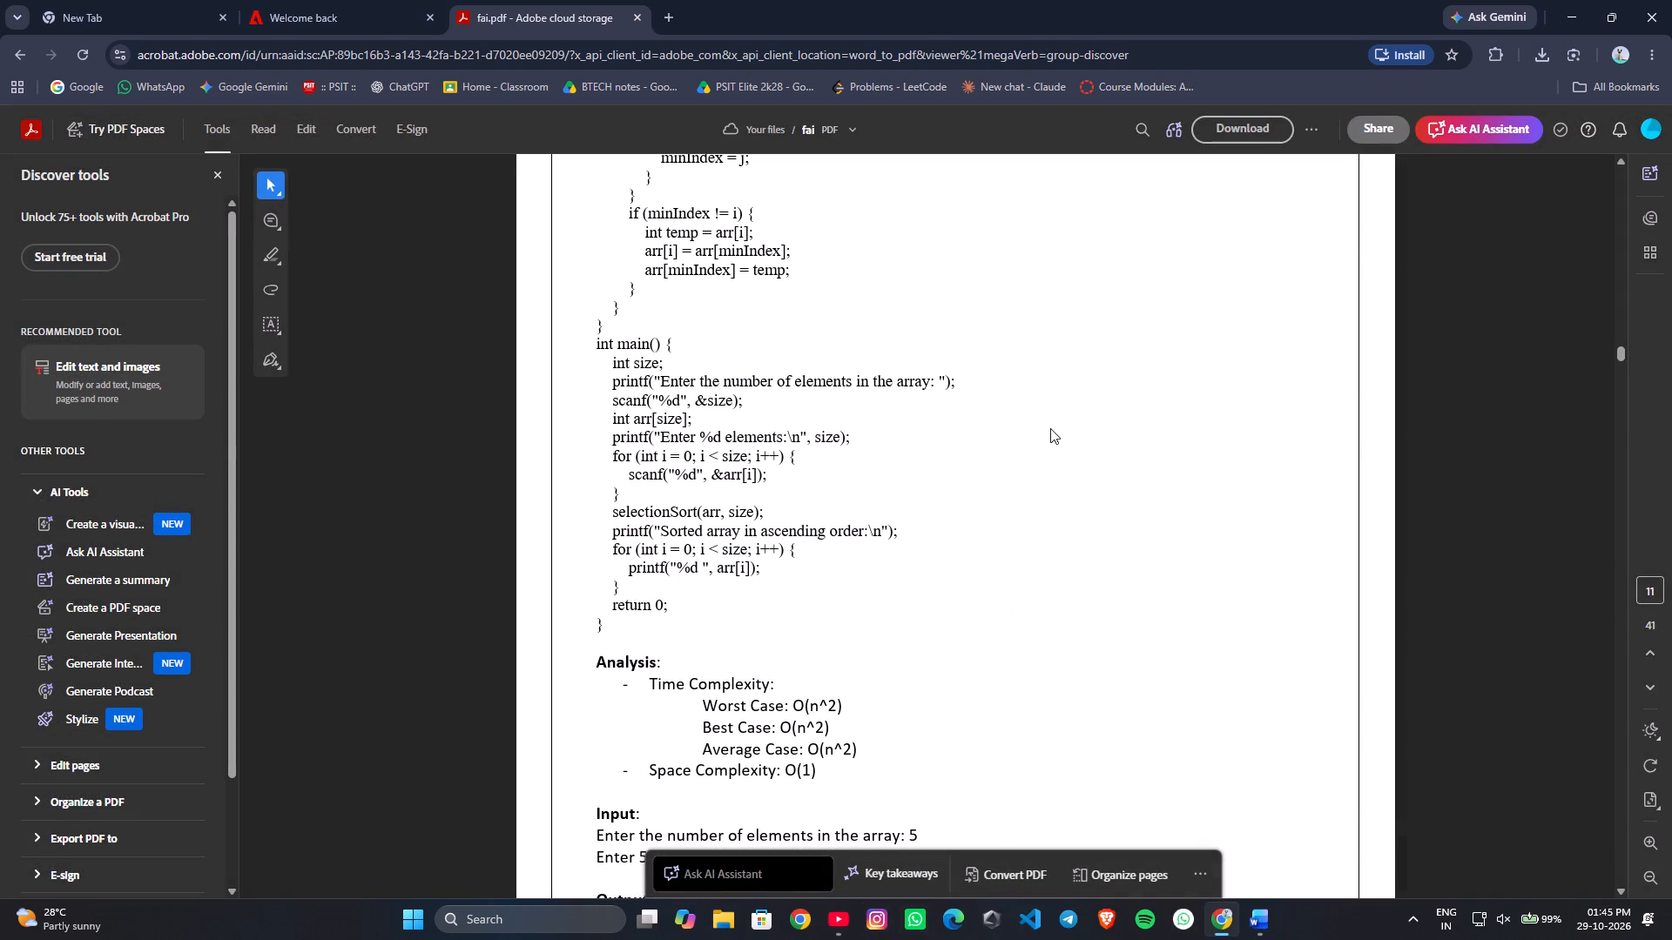
{"action": "scroll", "coordinate": [1050, 428], "scroll_direction": "up", "scroll_amount": 6}
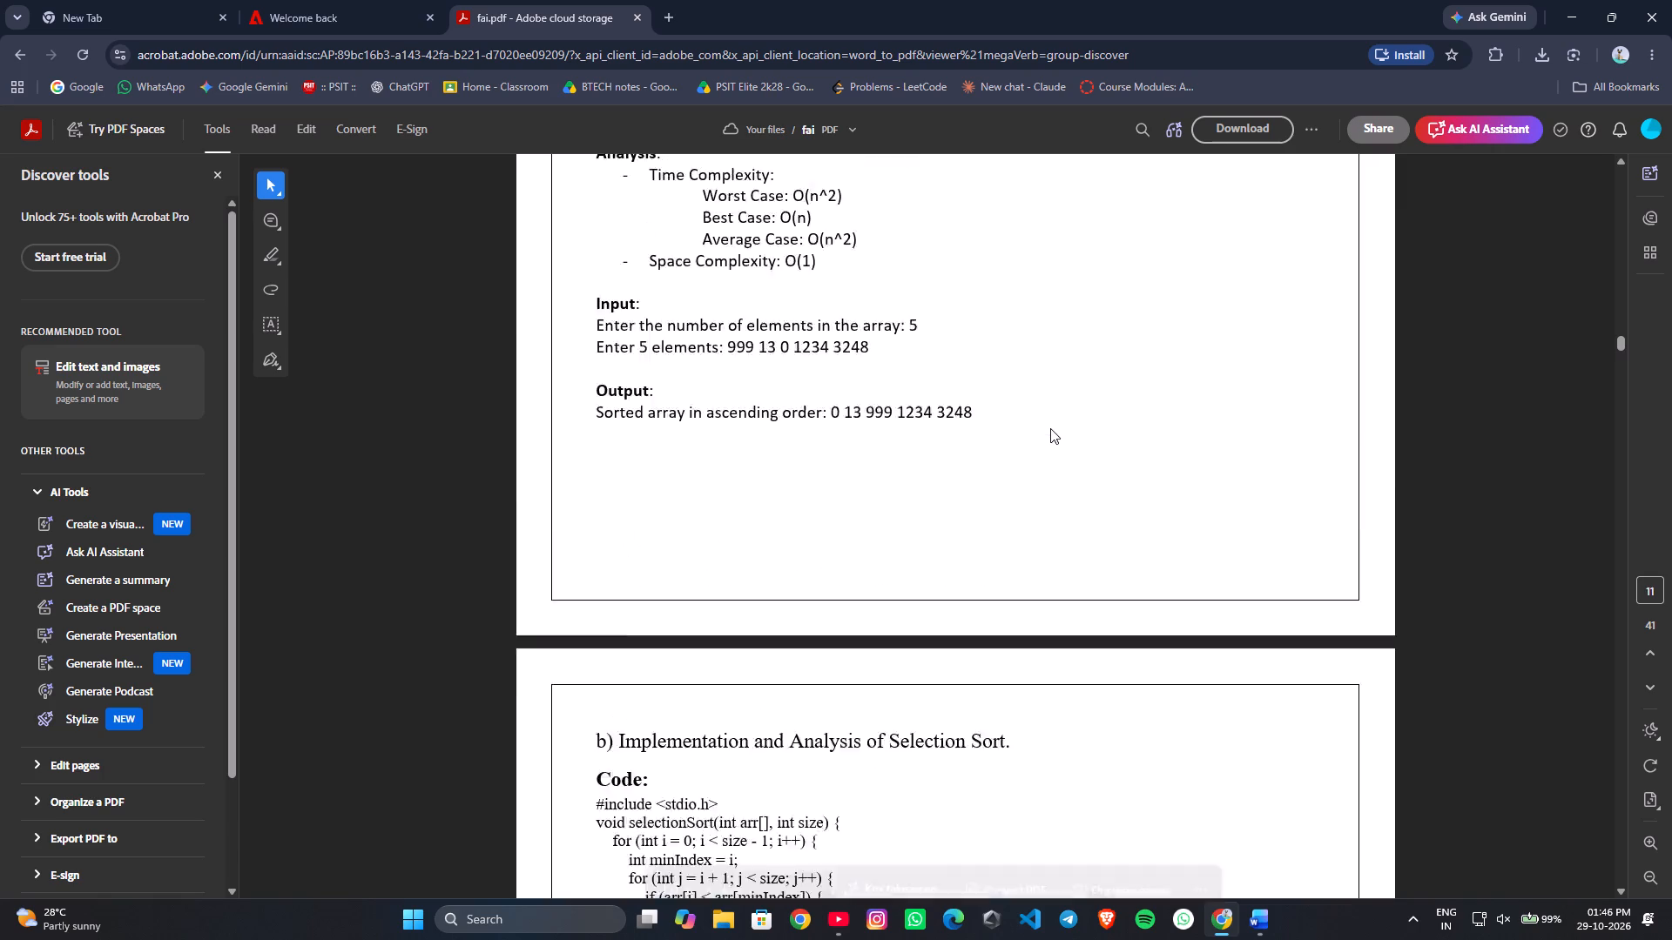
{"action": "scroll", "coordinate": [1050, 428], "scroll_direction": "up", "scroll_amount": 18}
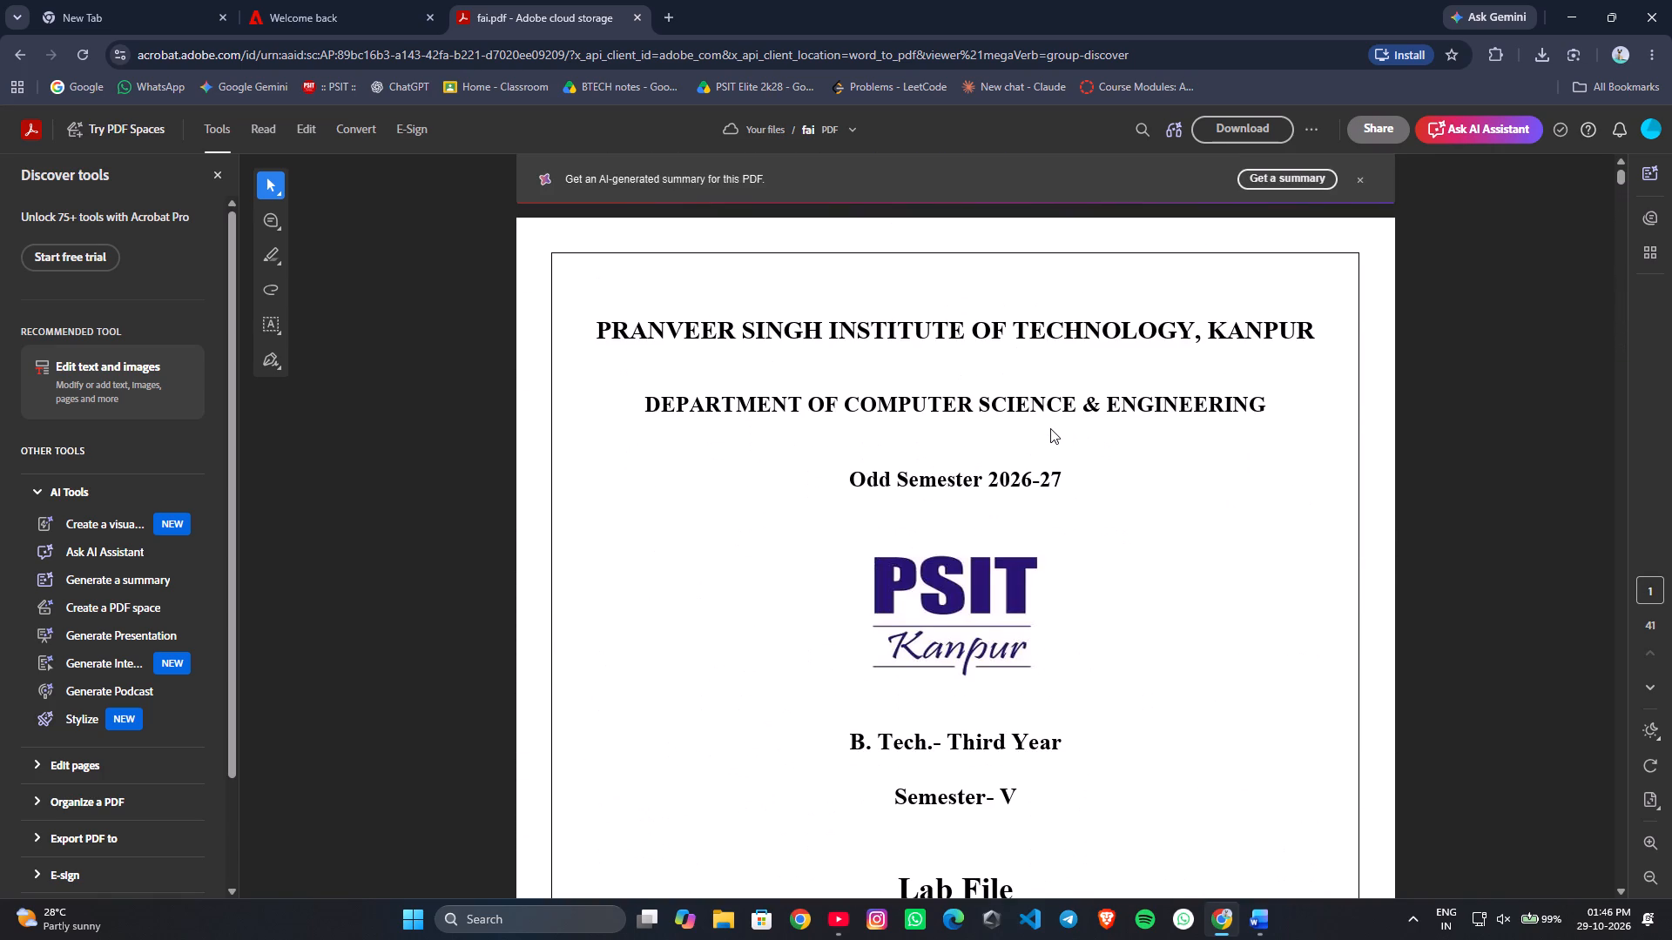
{"action": "scroll", "coordinate": [1050, 428], "scroll_direction": "down", "scroll_amount": 1}
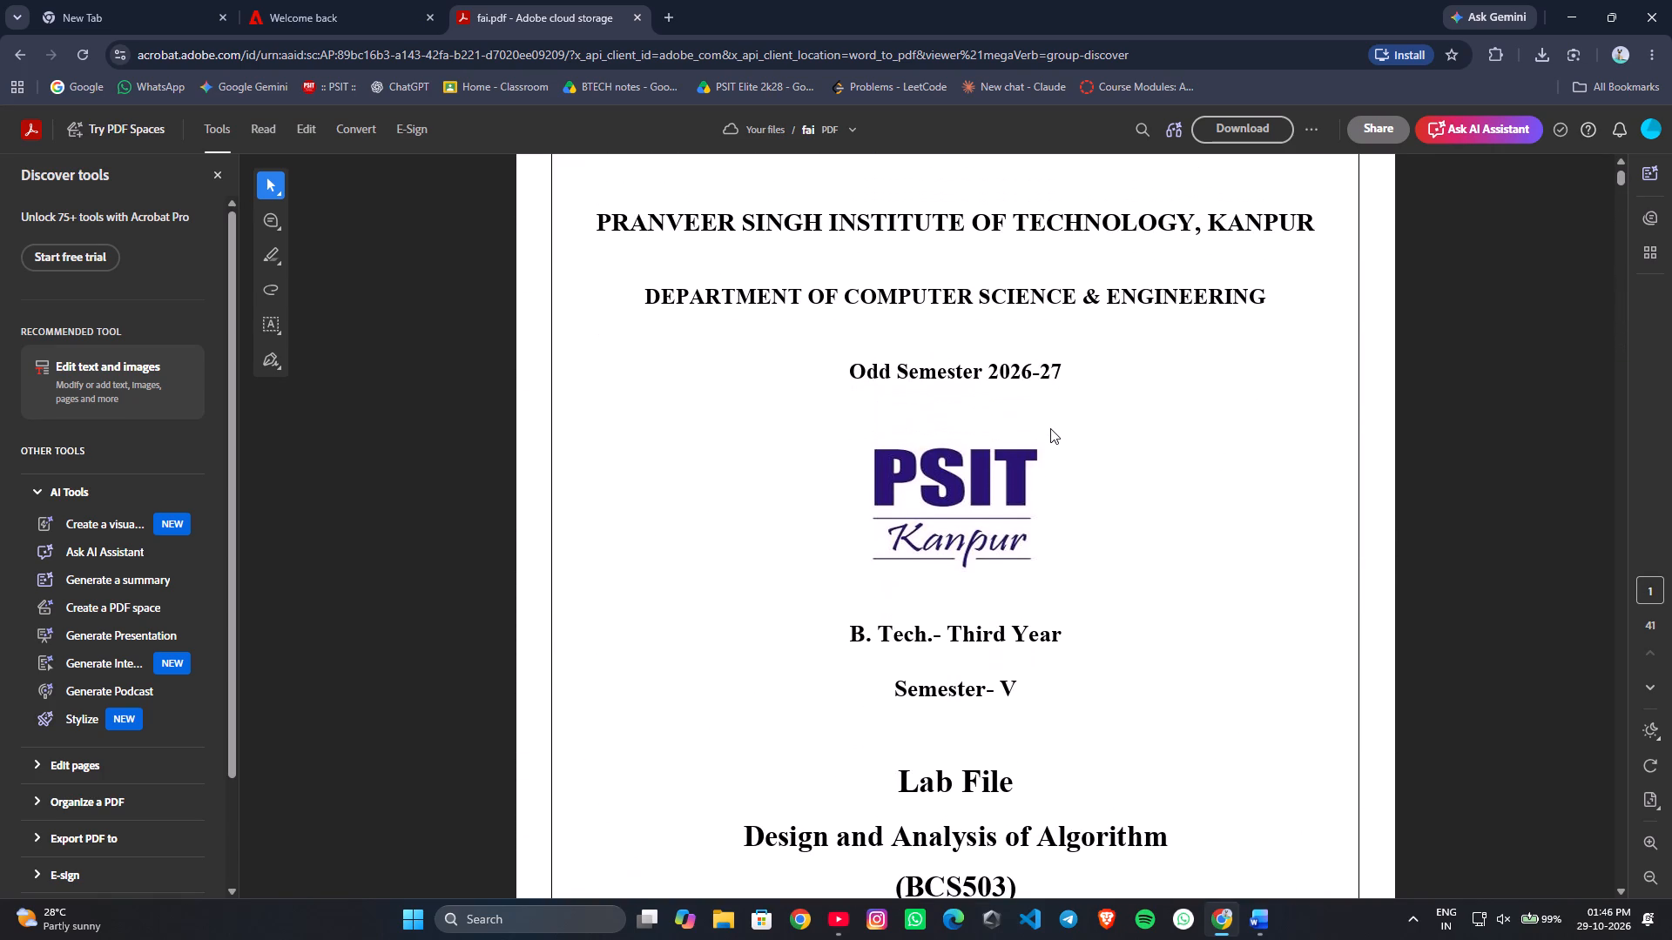
{"action": "scroll", "coordinate": [1050, 428], "scroll_direction": "down", "scroll_amount": 4}
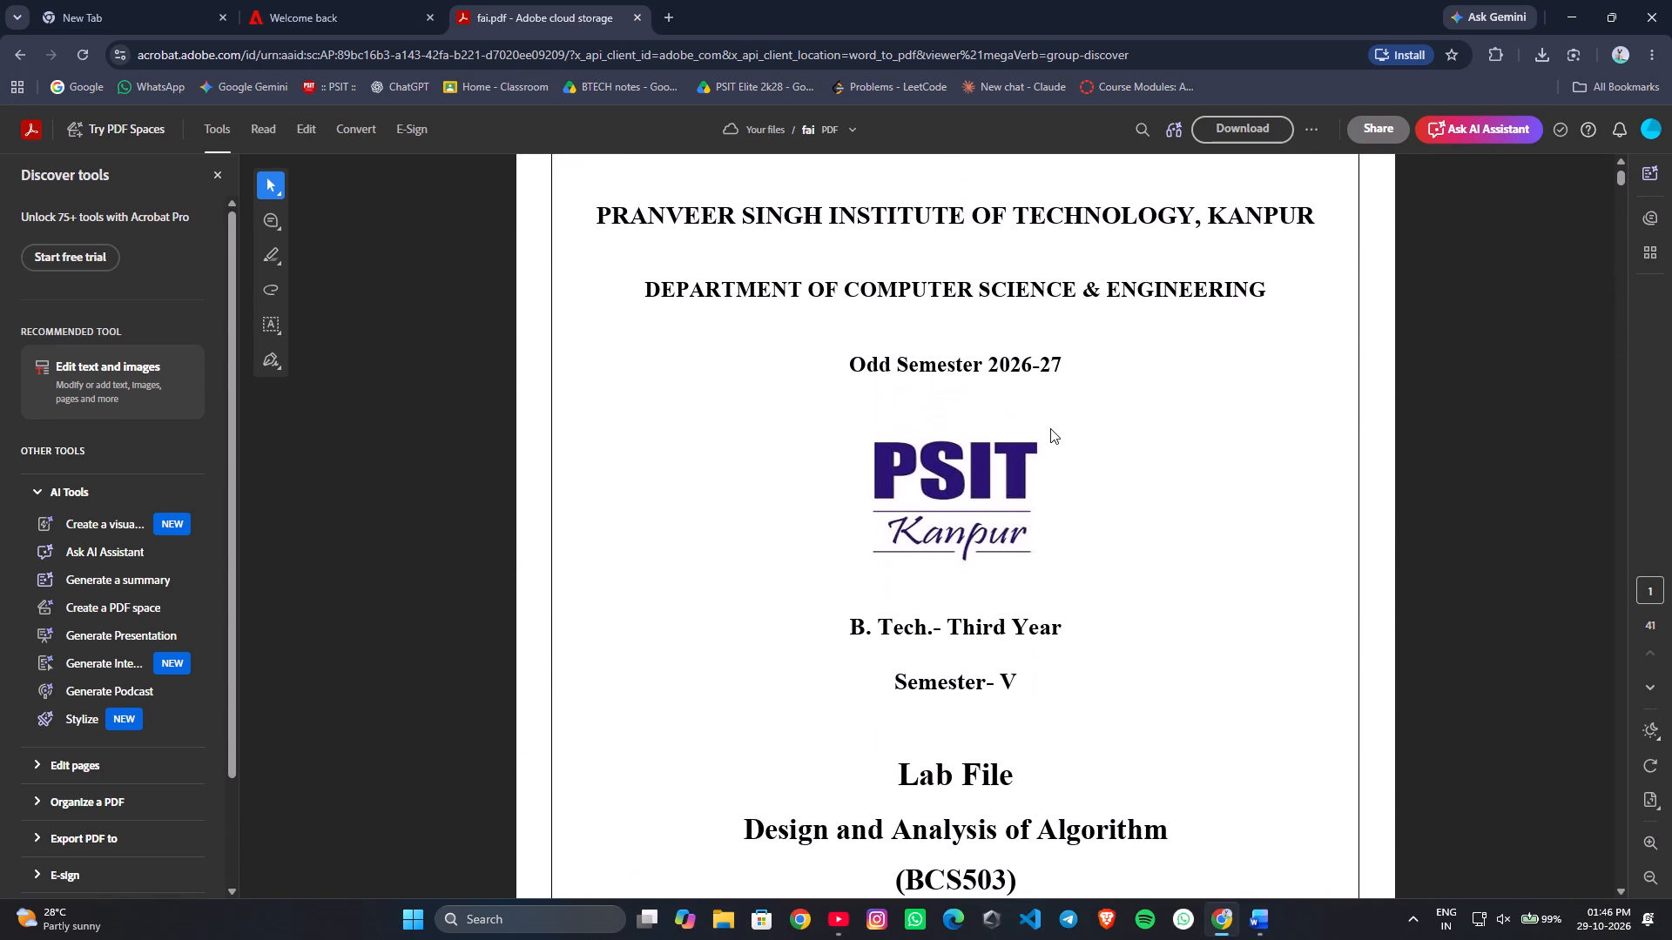
{"action": "scroll", "coordinate": [1050, 428], "scroll_direction": "down", "scroll_amount": 6}
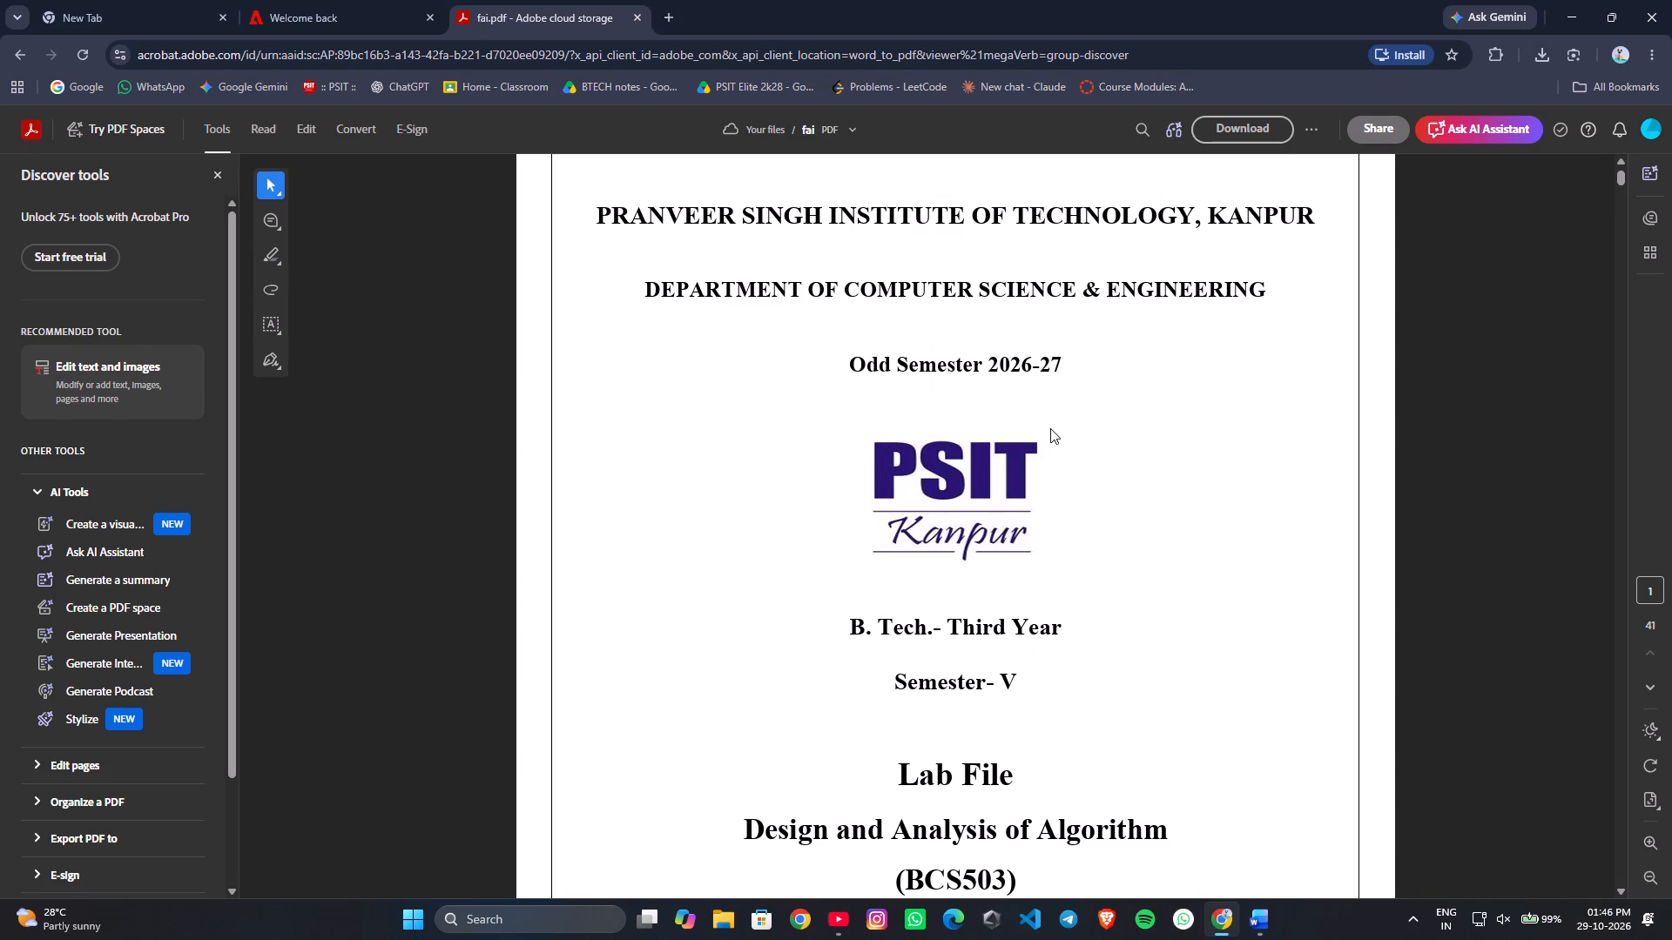
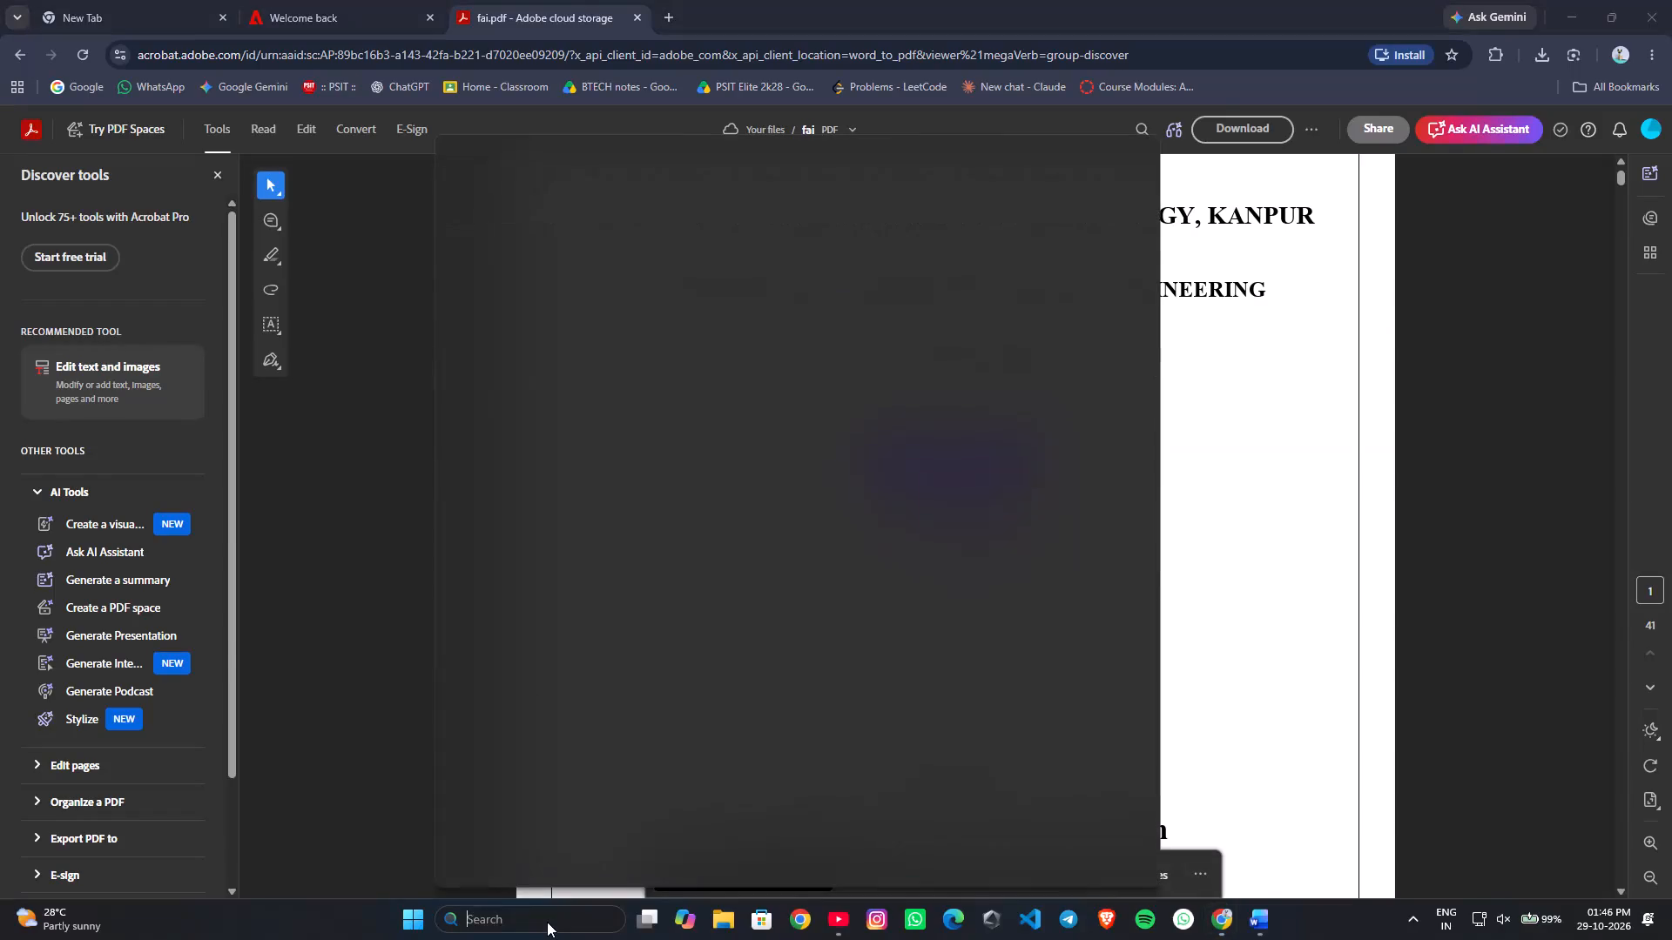
Search Windows for word, launch Microsoft Word and bring up its page for opening an existing document.
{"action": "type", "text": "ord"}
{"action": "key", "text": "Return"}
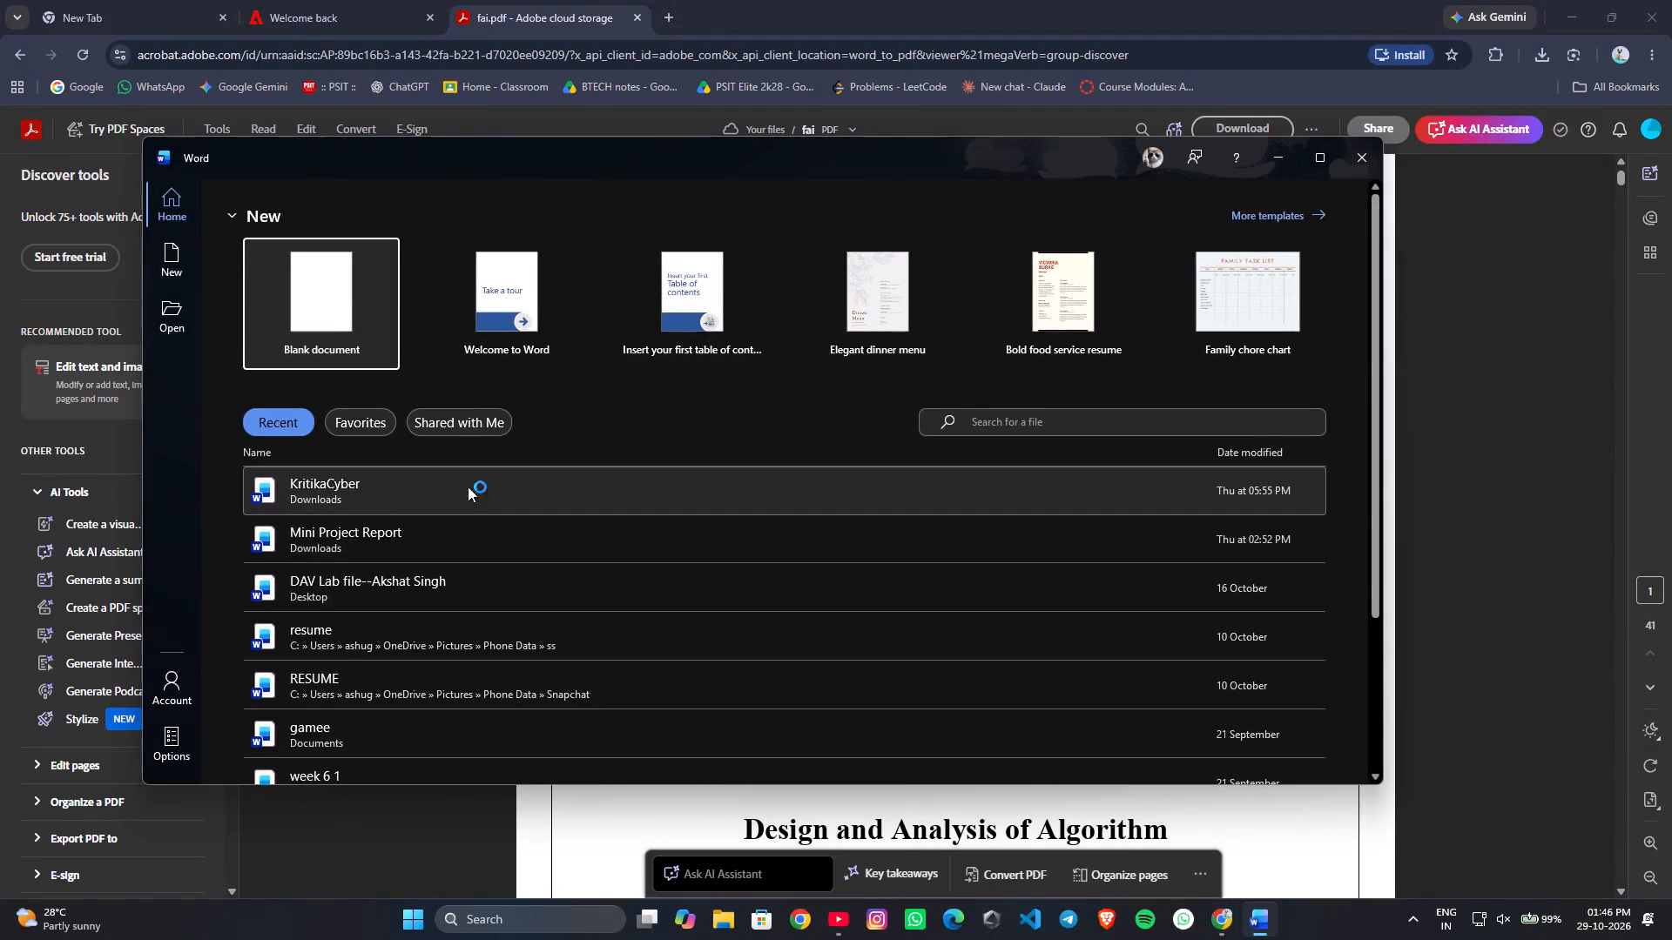
{"action": "left_click", "coordinate": [173, 305]}
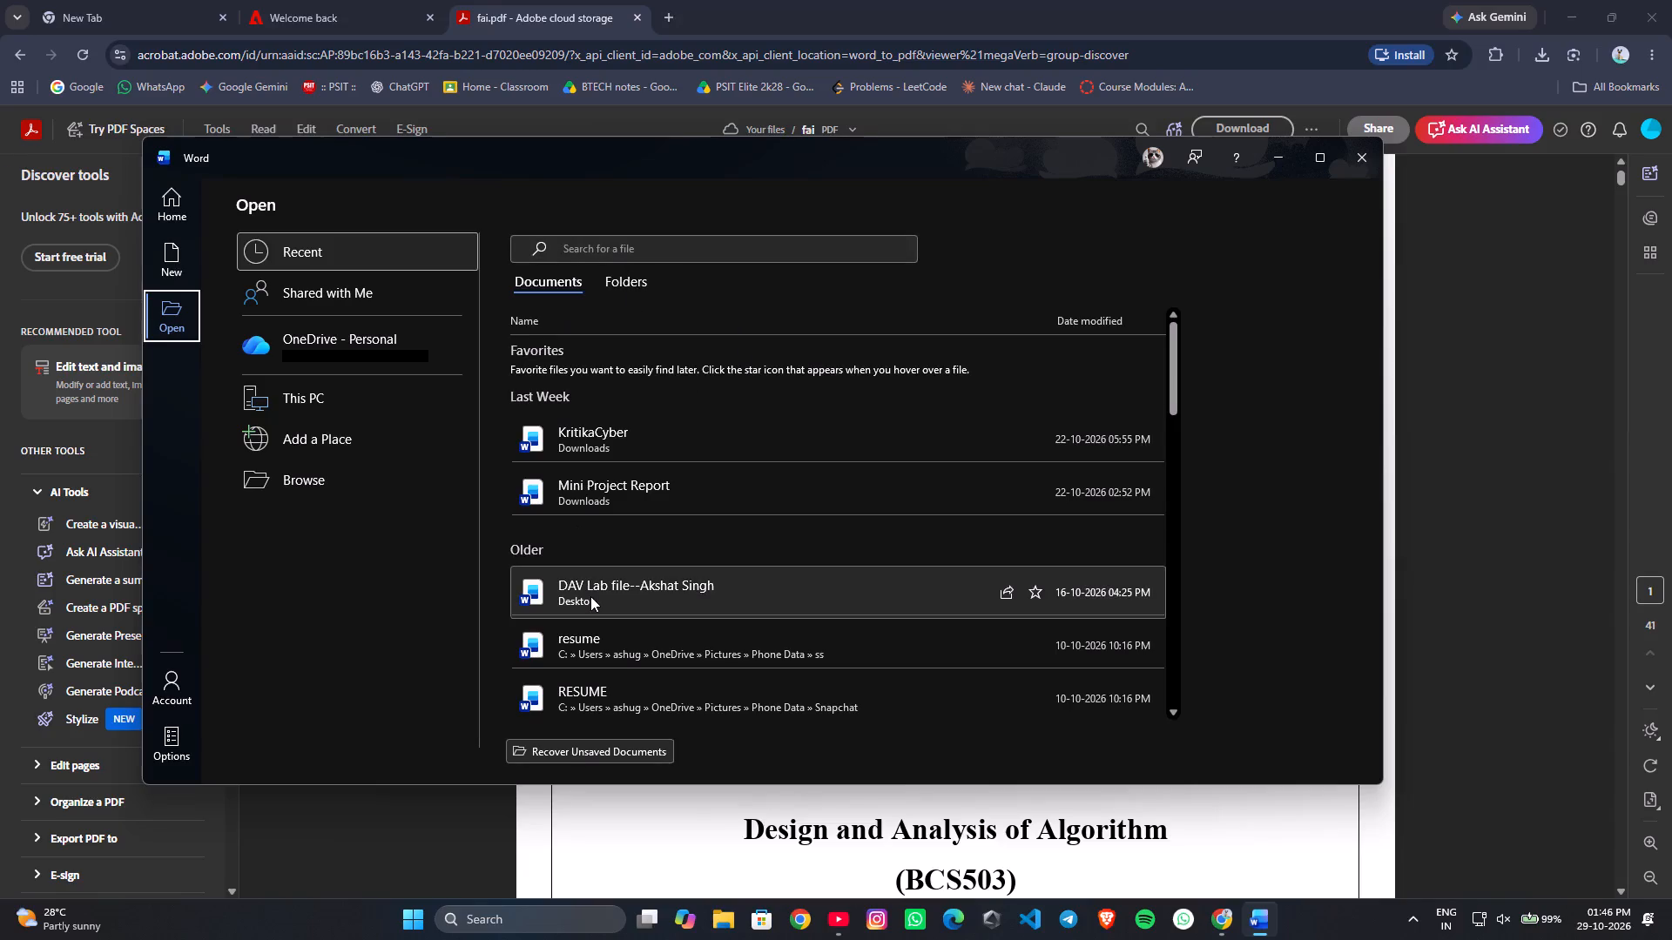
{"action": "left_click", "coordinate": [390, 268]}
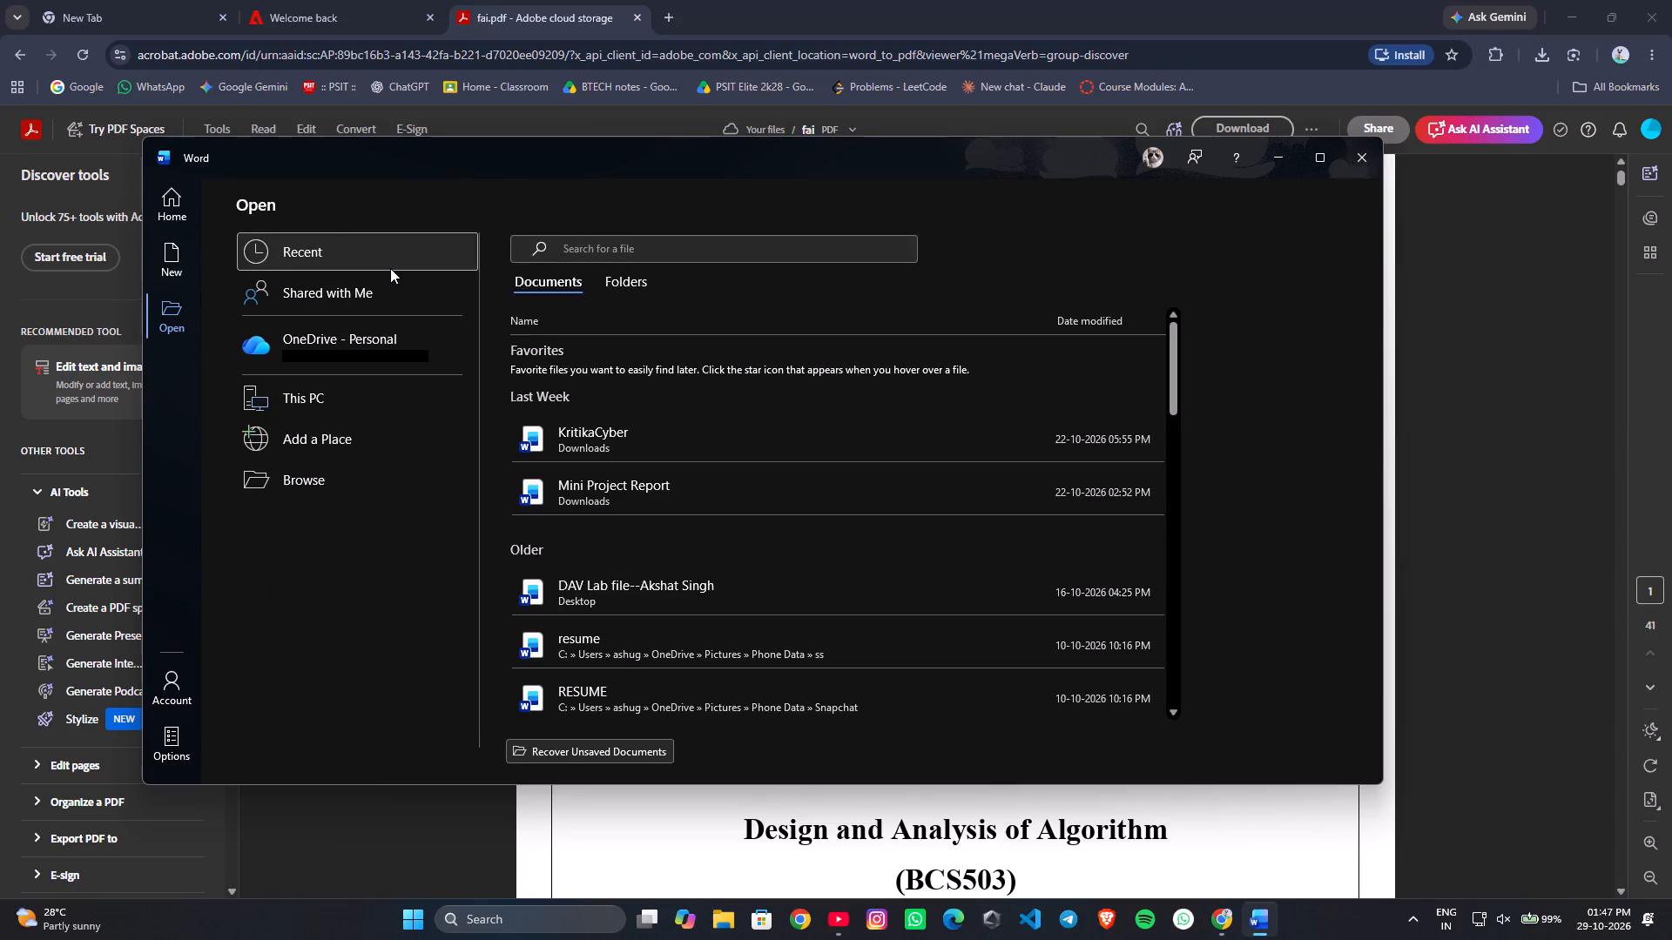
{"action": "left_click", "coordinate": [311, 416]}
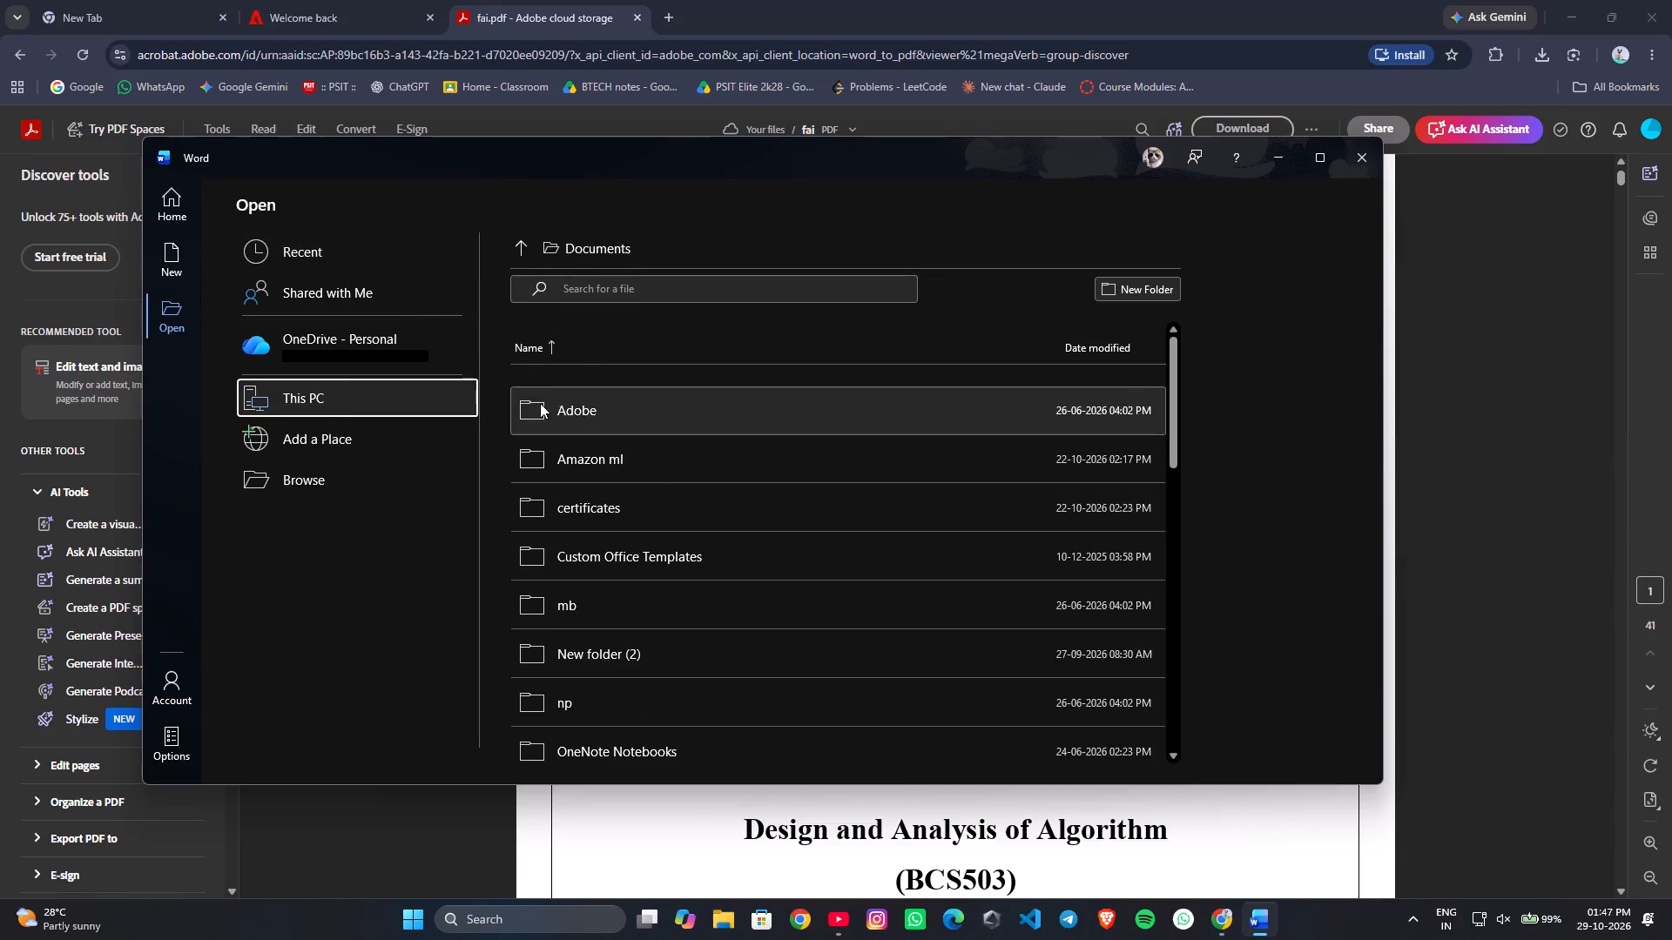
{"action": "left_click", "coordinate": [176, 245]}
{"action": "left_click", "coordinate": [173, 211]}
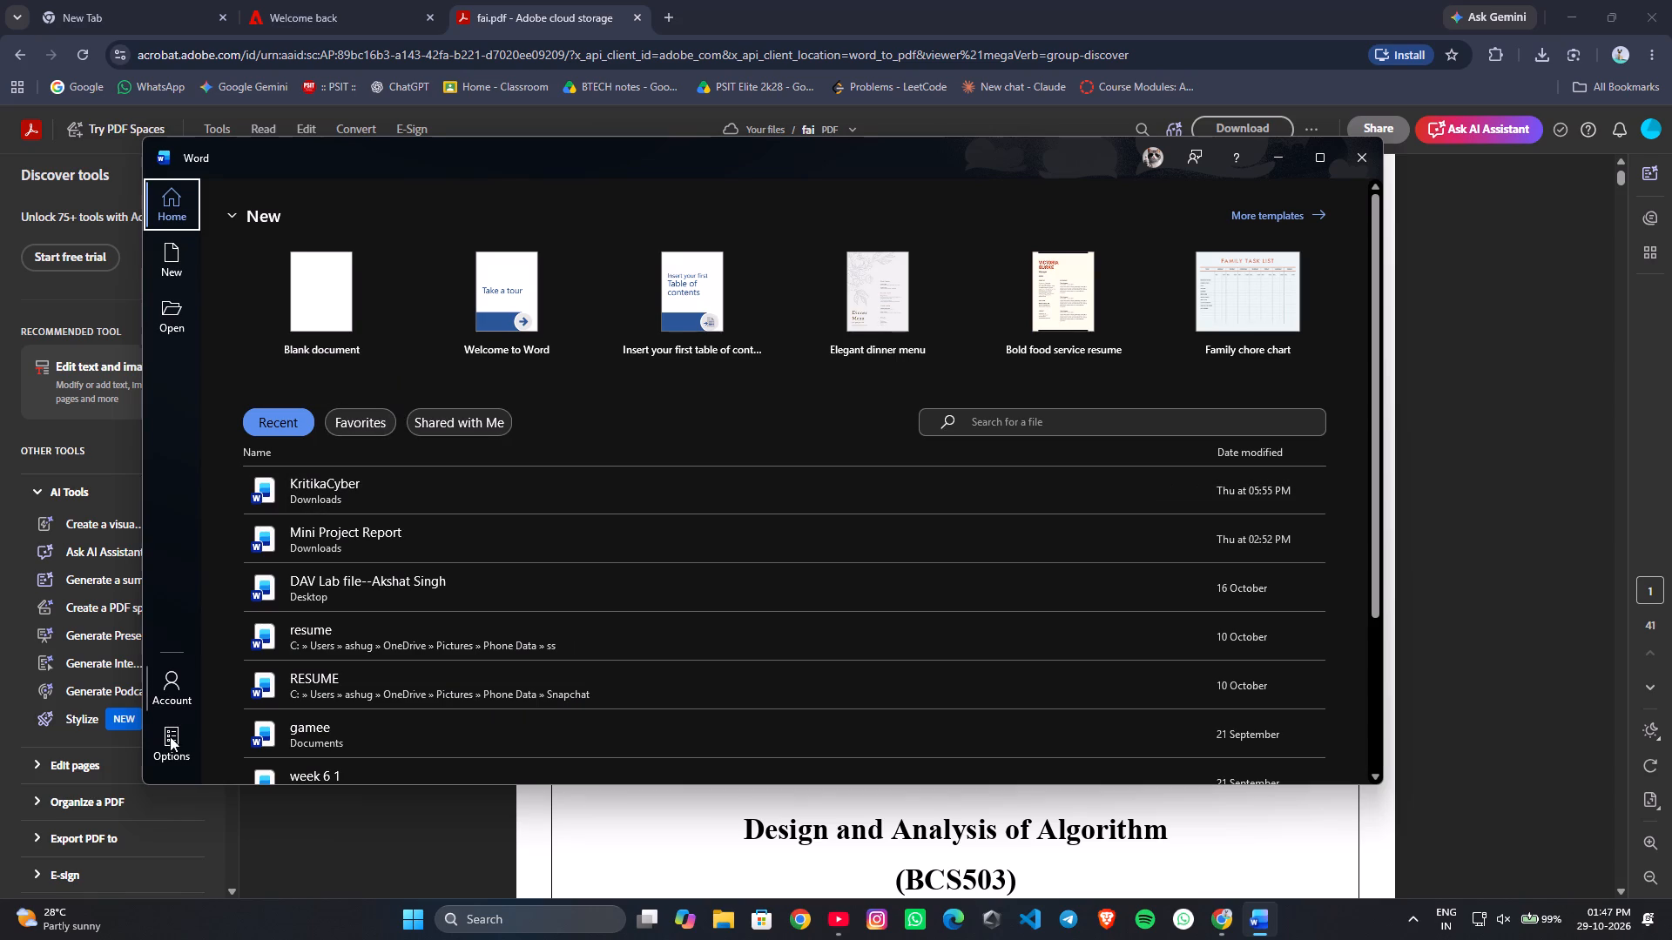
Open DAA_Lab_file_template_2026-27 from the Downloads folder in Word, enable editing and go to its last page.
{"action": "left_click", "coordinate": [726, 923]}
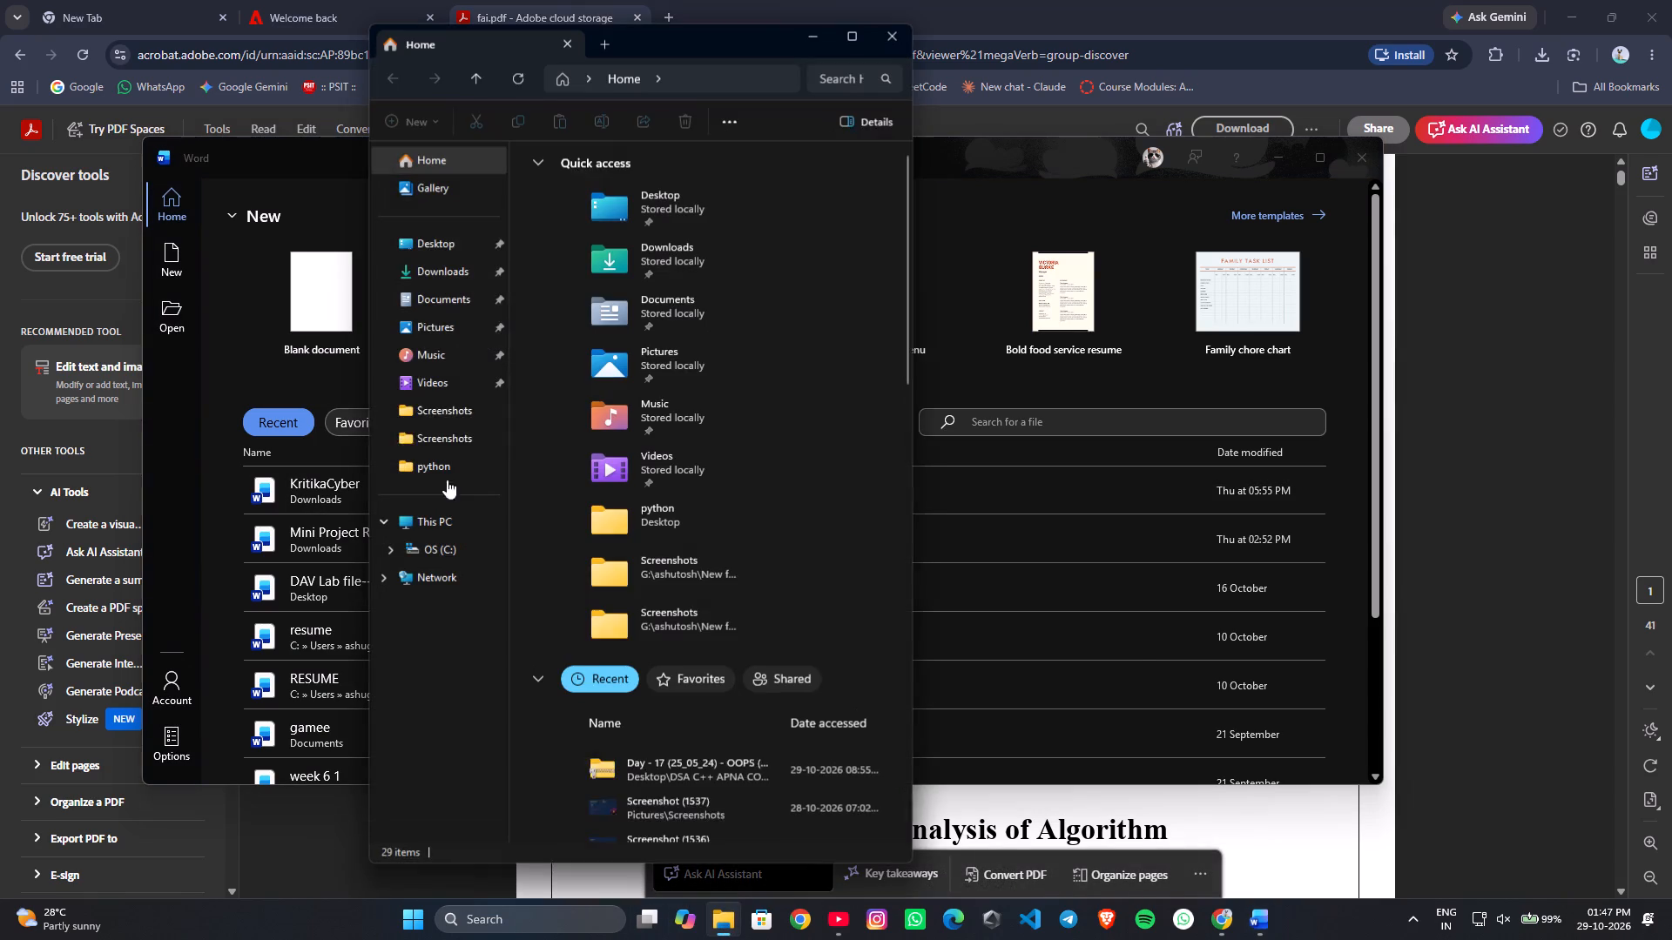
{"action": "left_click", "coordinate": [443, 266]}
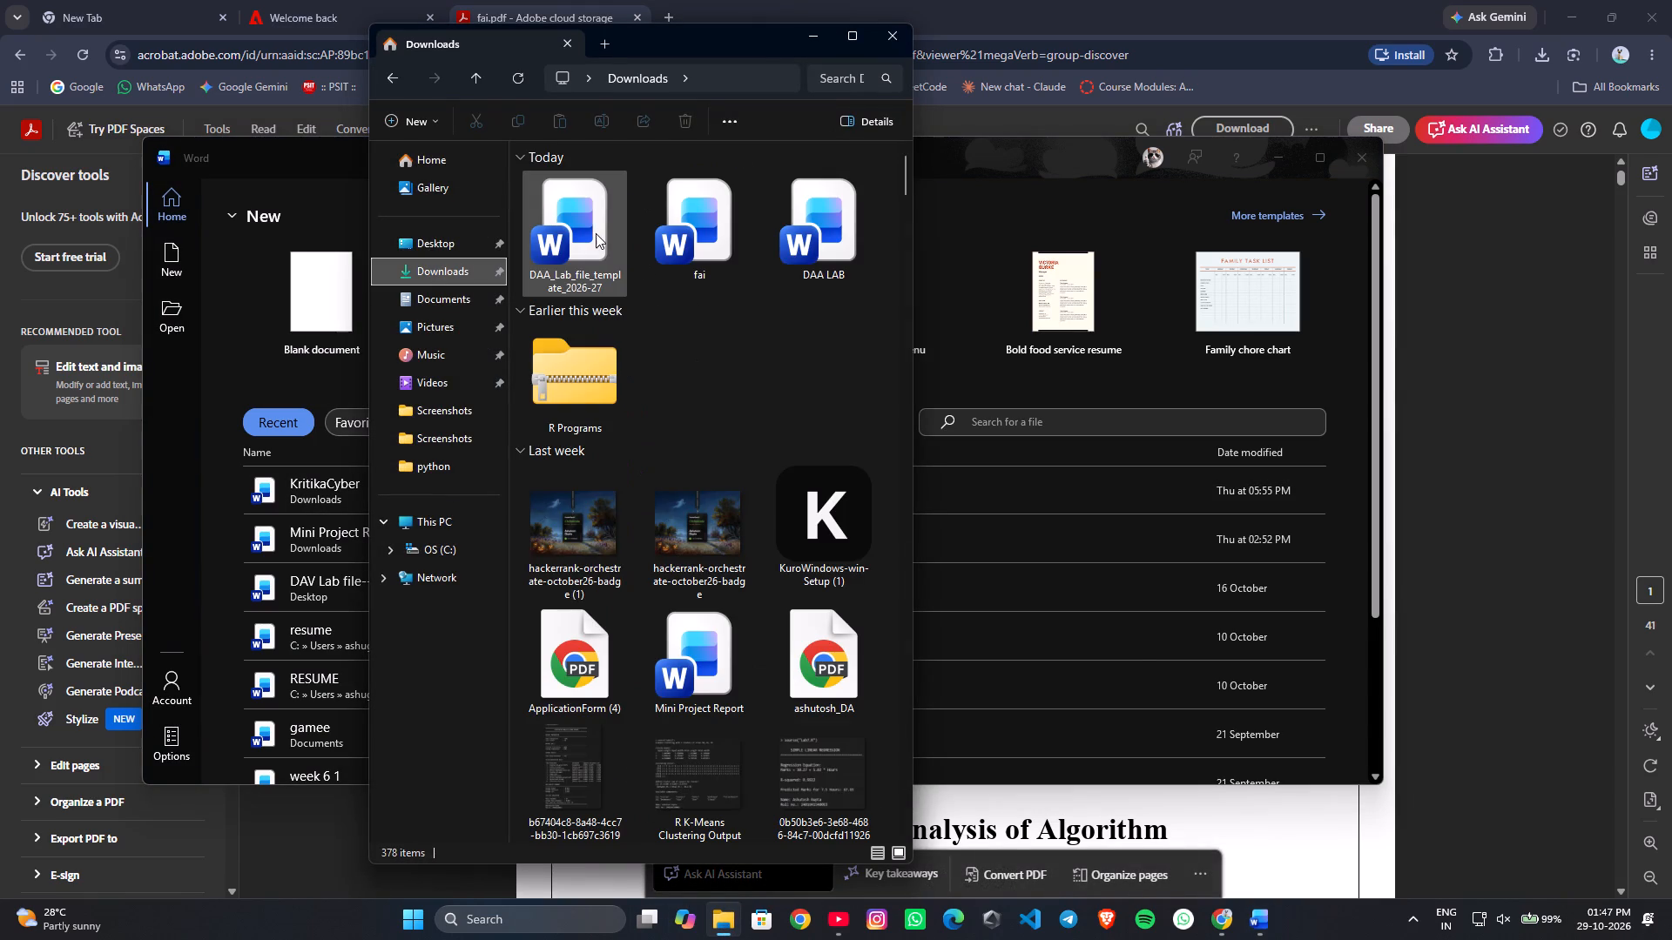
{"action": "left_click_drag", "start_coordinate": [597, 233], "coordinate": [1145, 345]}
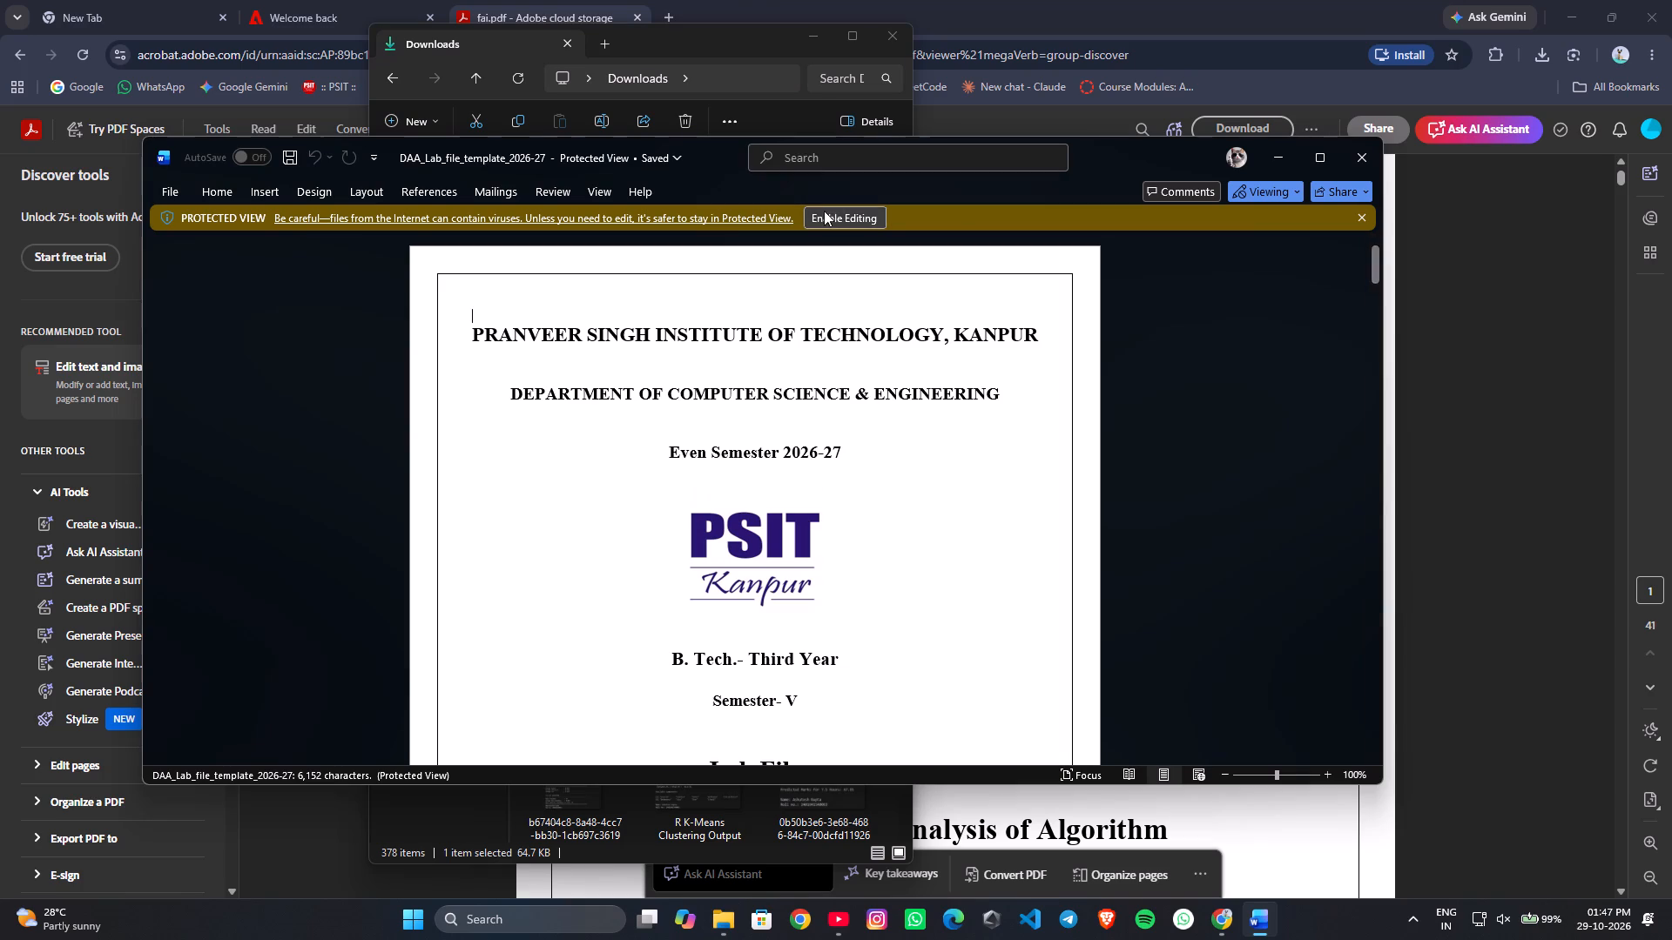
{"action": "left_click", "coordinate": [826, 213]}
{"action": "scroll", "coordinate": [908, 420], "scroll_direction": "down", "scroll_amount": 9}
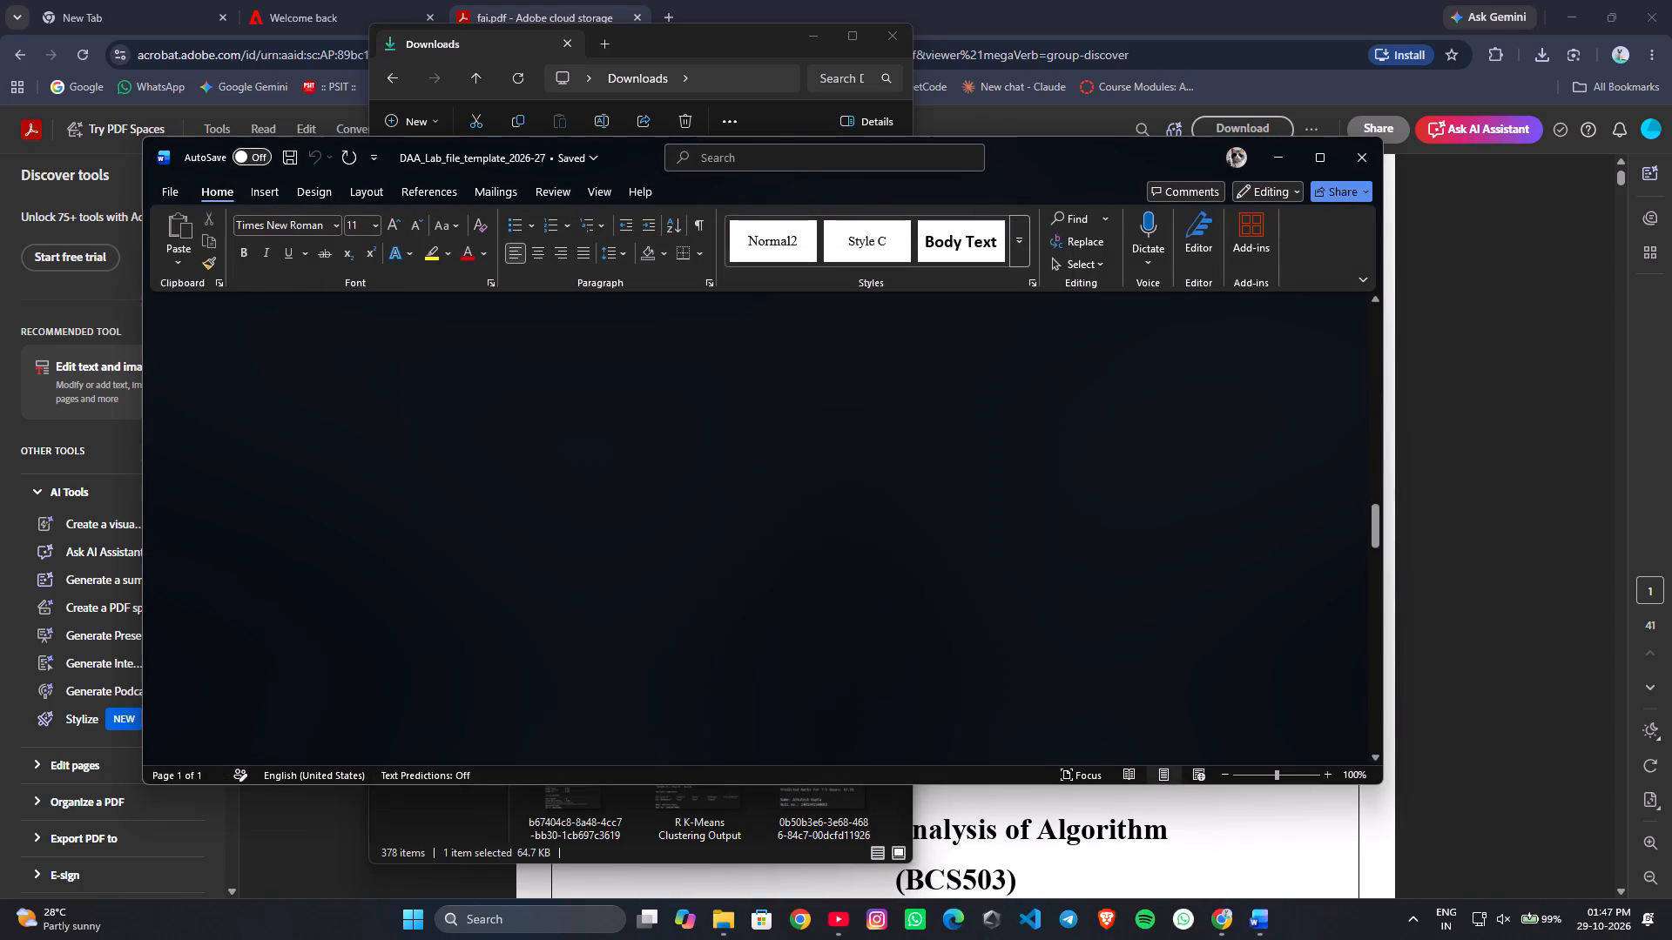
{"action": "scroll", "coordinate": [908, 420], "scroll_direction": "down", "scroll_amount": 20}
{"action": "scroll", "coordinate": [908, 420], "scroll_direction": "down", "scroll_amount": 7}
{"action": "scroll", "coordinate": [908, 420], "scroll_direction": "down", "scroll_amount": 20}
{"action": "scroll", "coordinate": [908, 420], "scroll_direction": "down", "scroll_amount": 4}
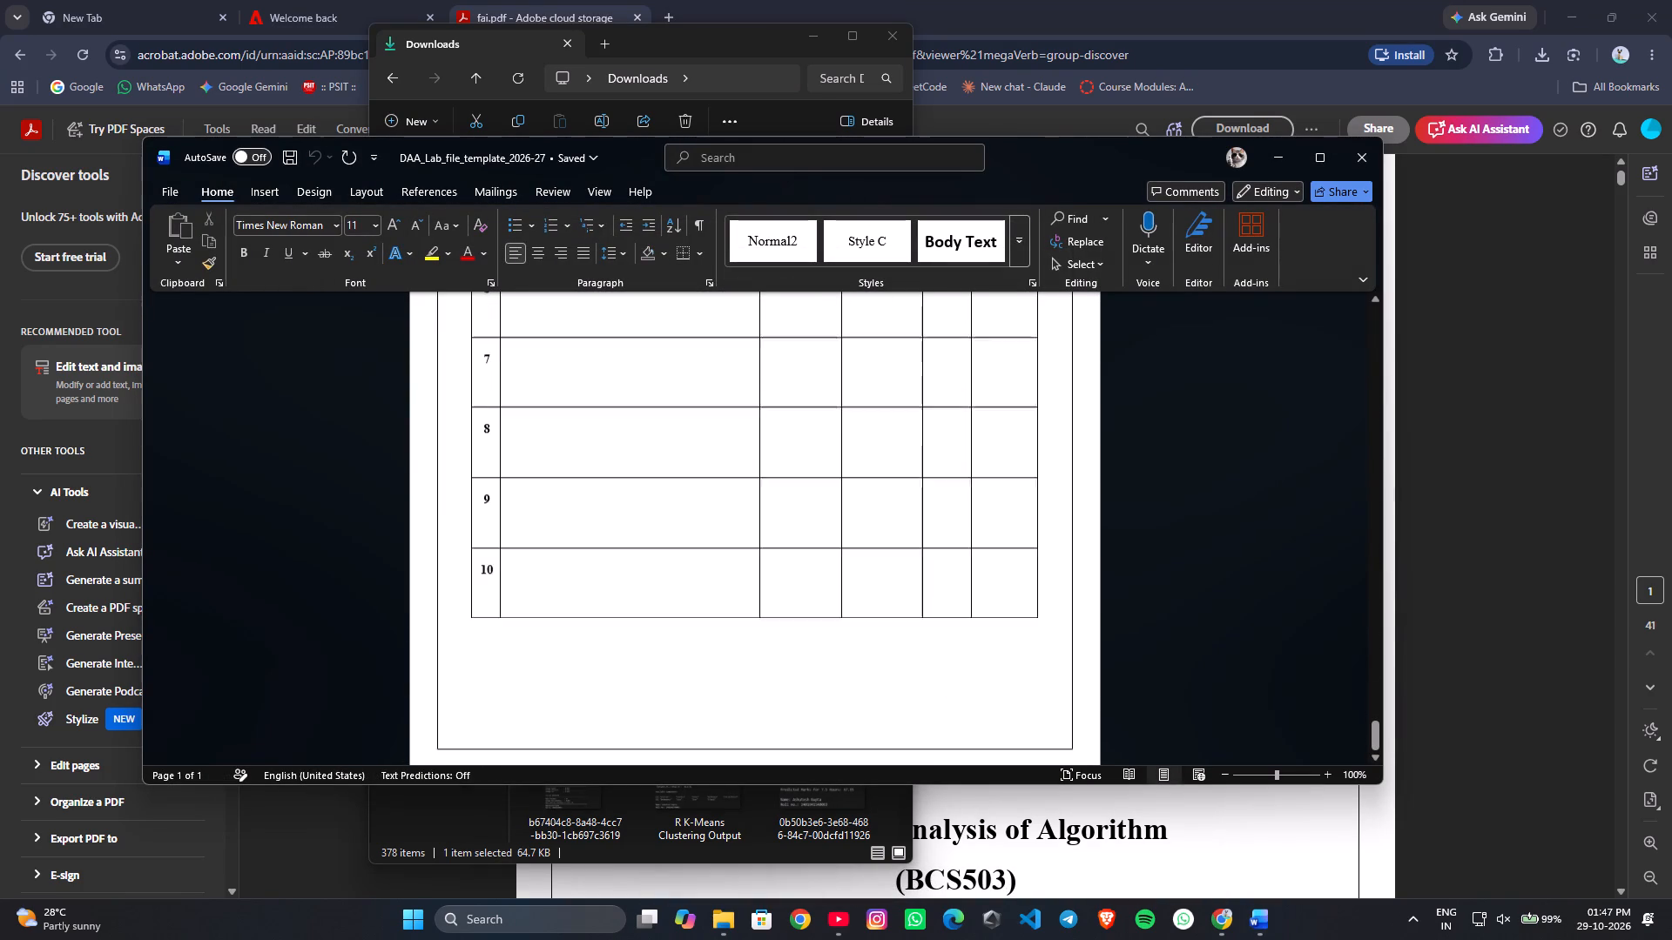
{"action": "scroll", "coordinate": [908, 420], "scroll_direction": "down", "scroll_amount": 3}
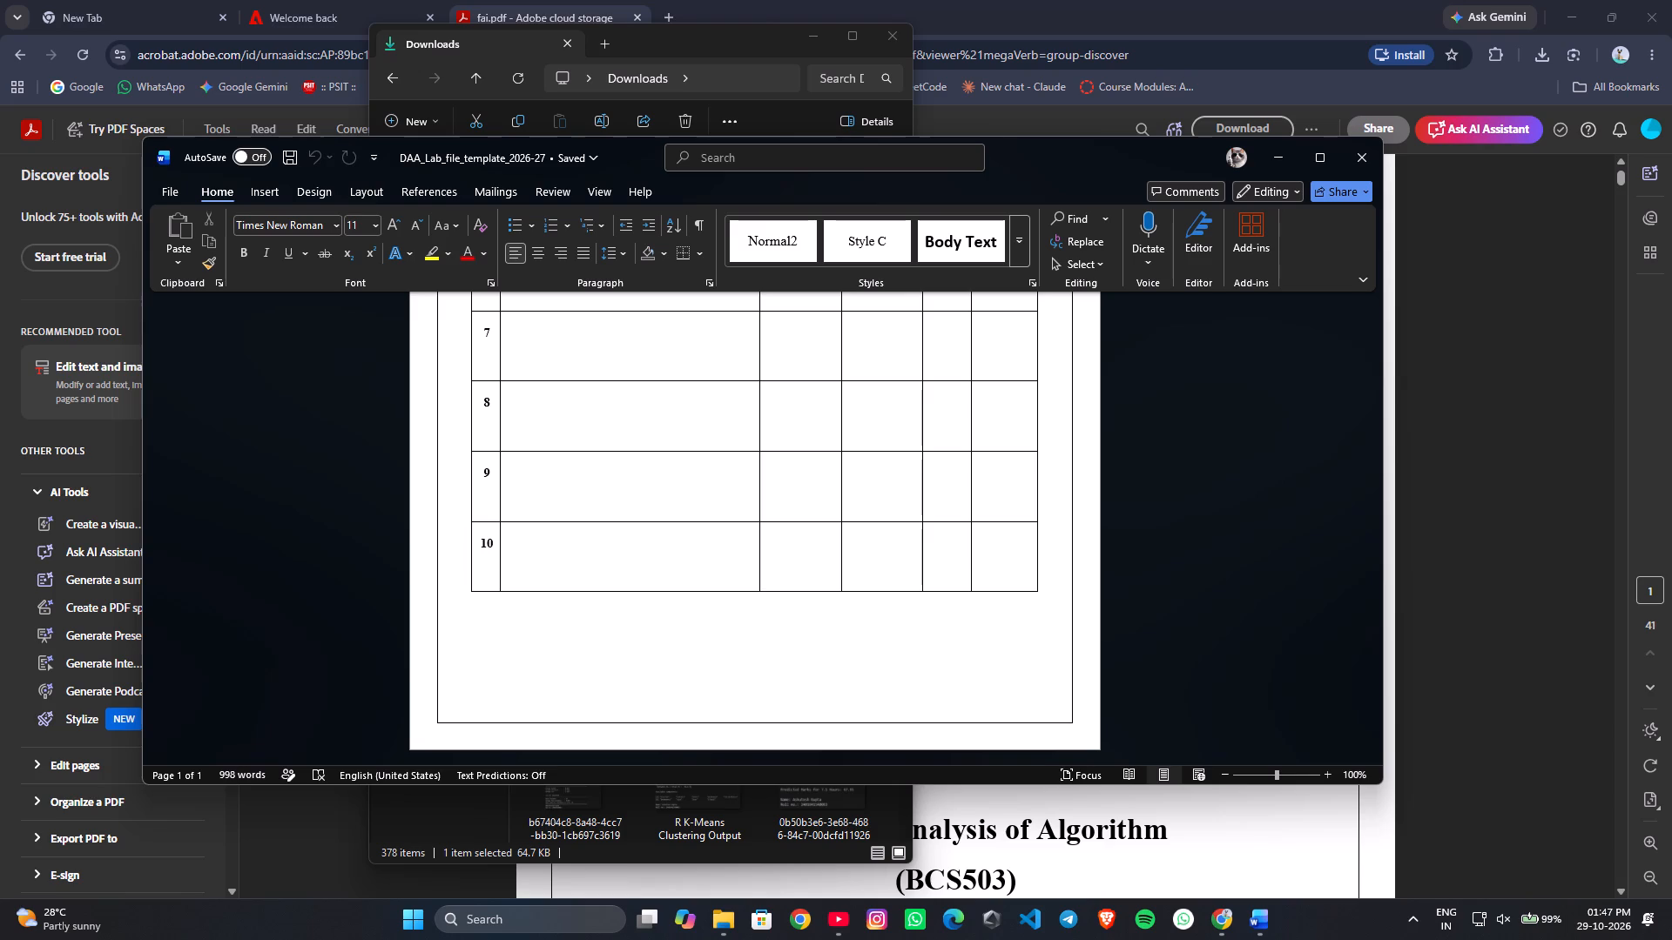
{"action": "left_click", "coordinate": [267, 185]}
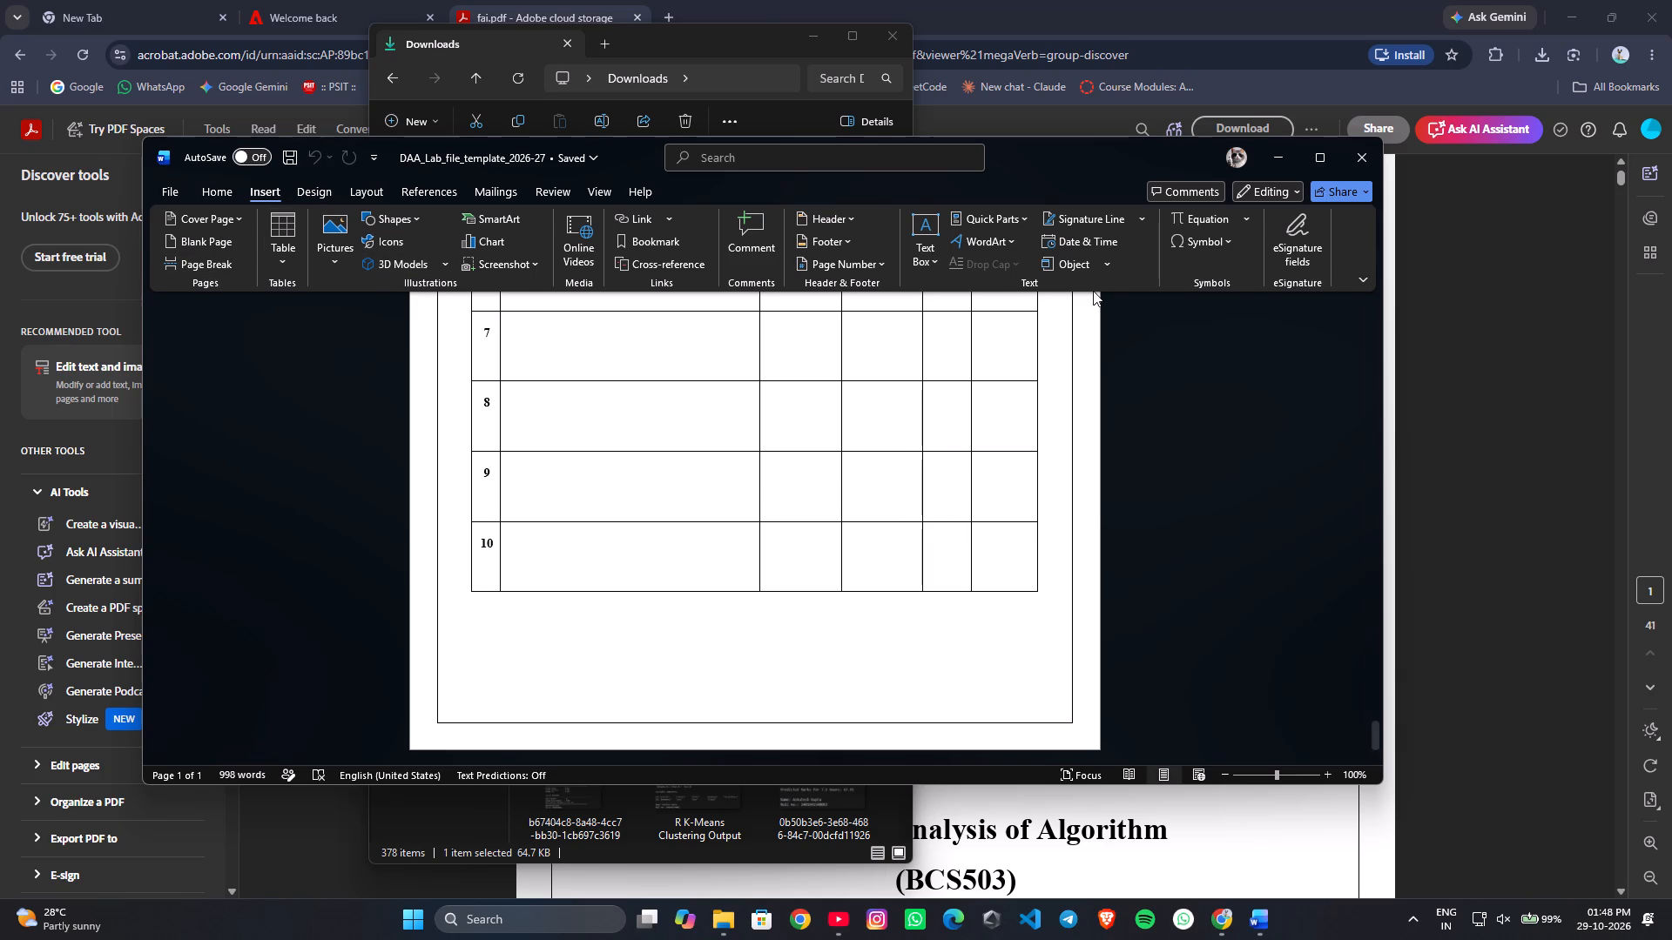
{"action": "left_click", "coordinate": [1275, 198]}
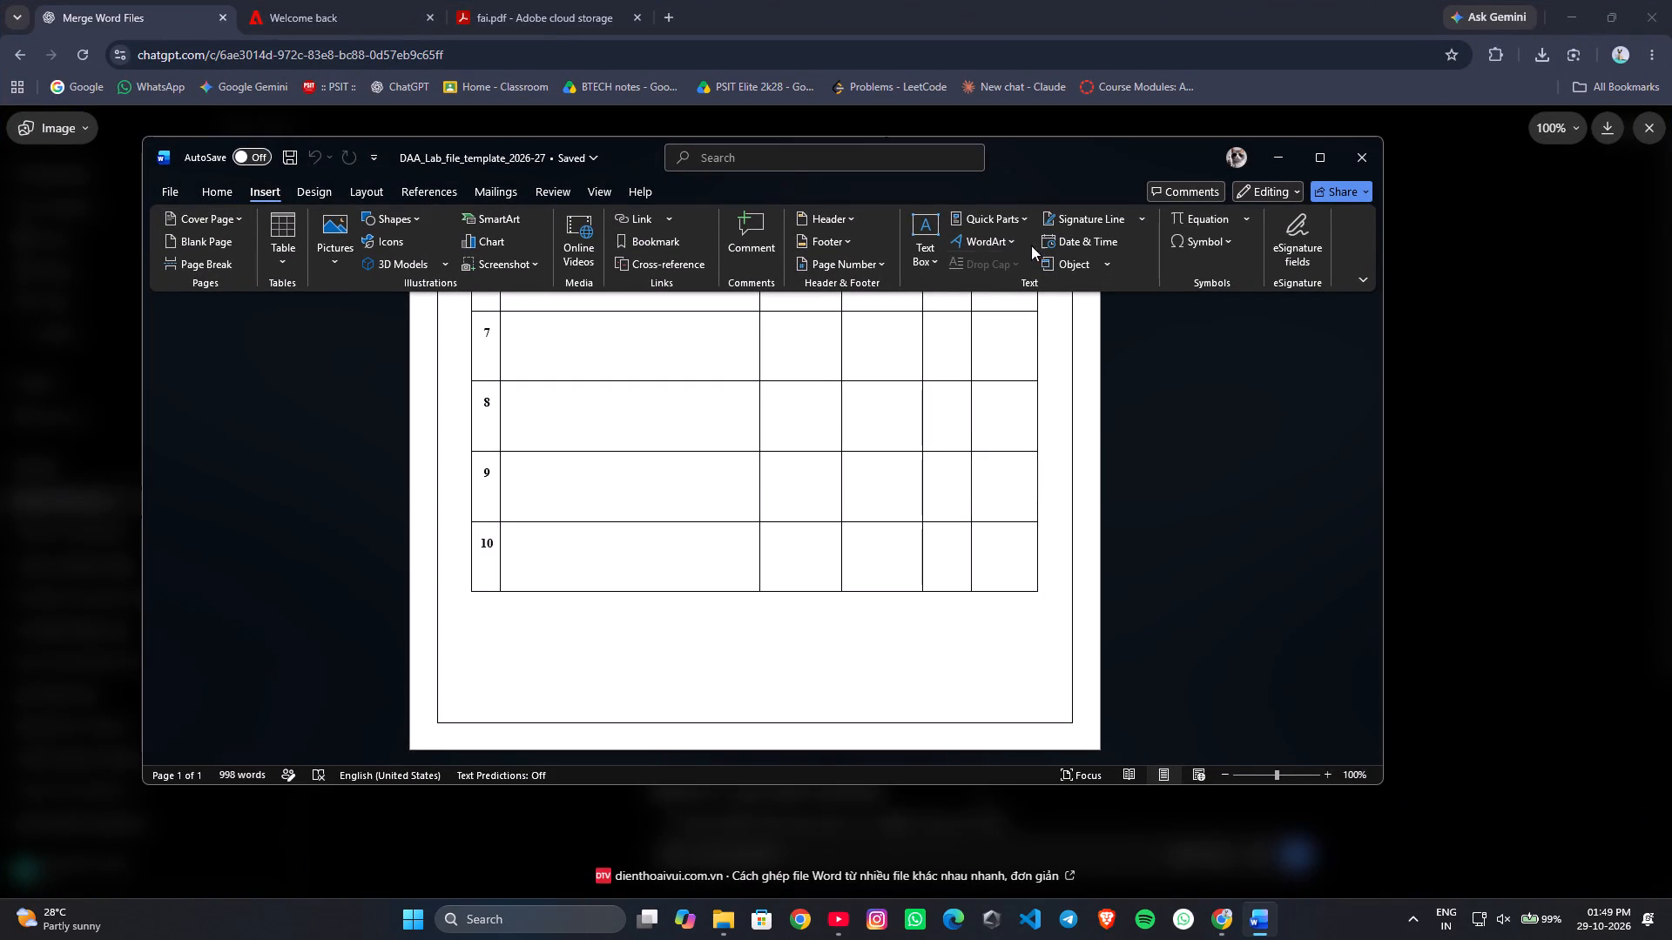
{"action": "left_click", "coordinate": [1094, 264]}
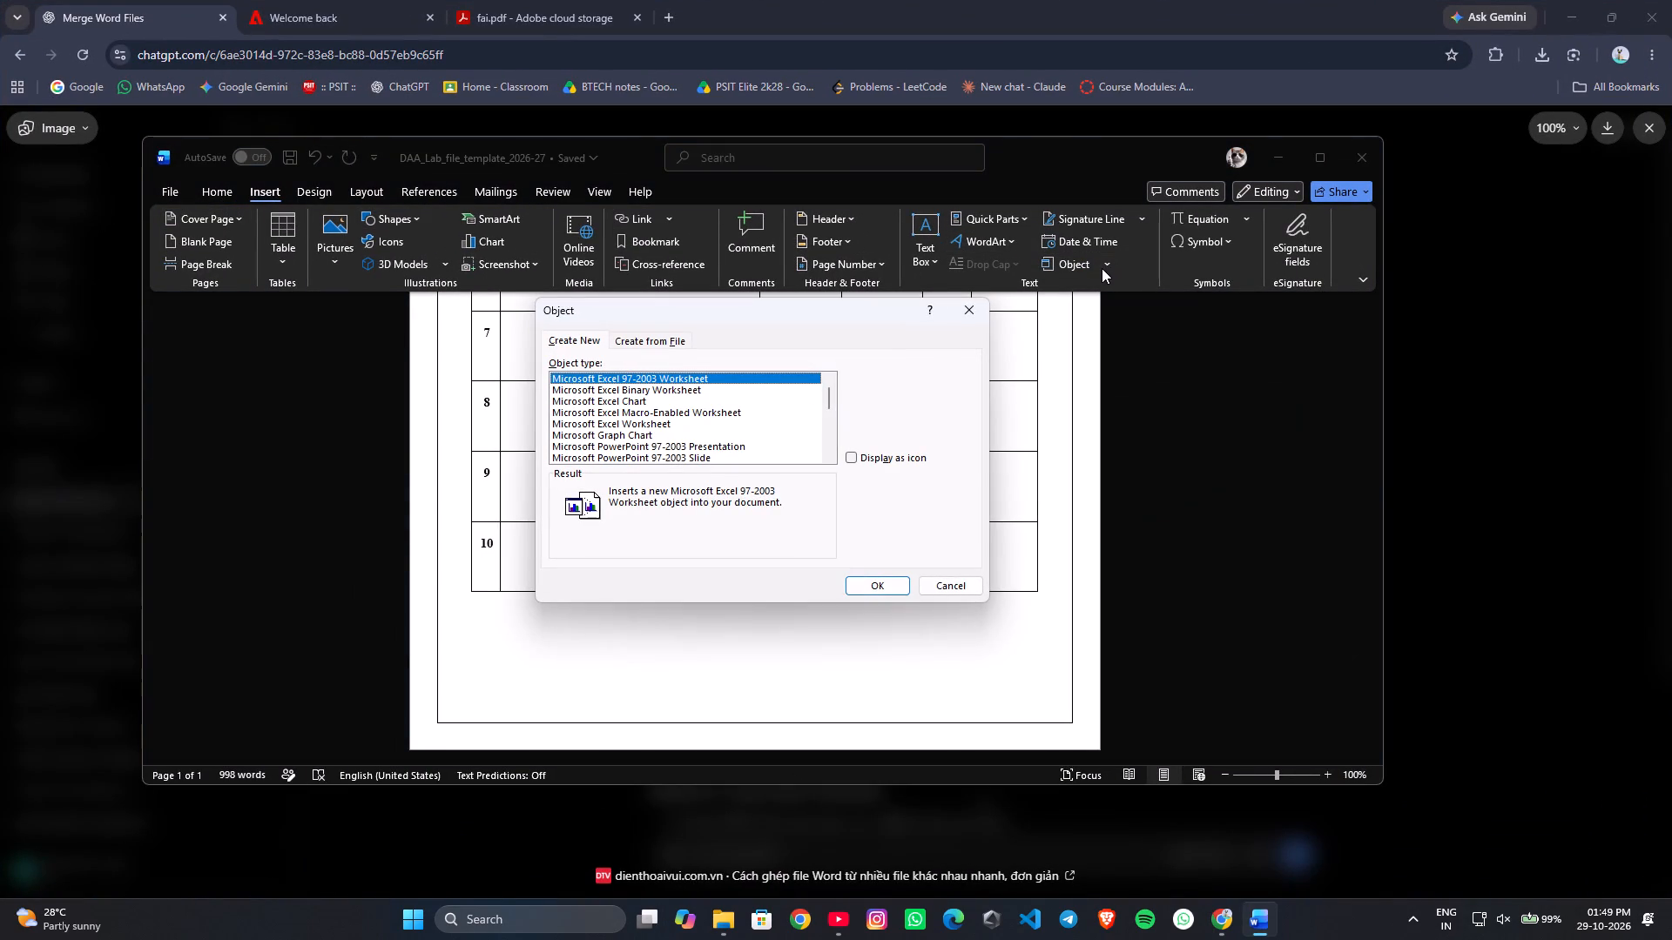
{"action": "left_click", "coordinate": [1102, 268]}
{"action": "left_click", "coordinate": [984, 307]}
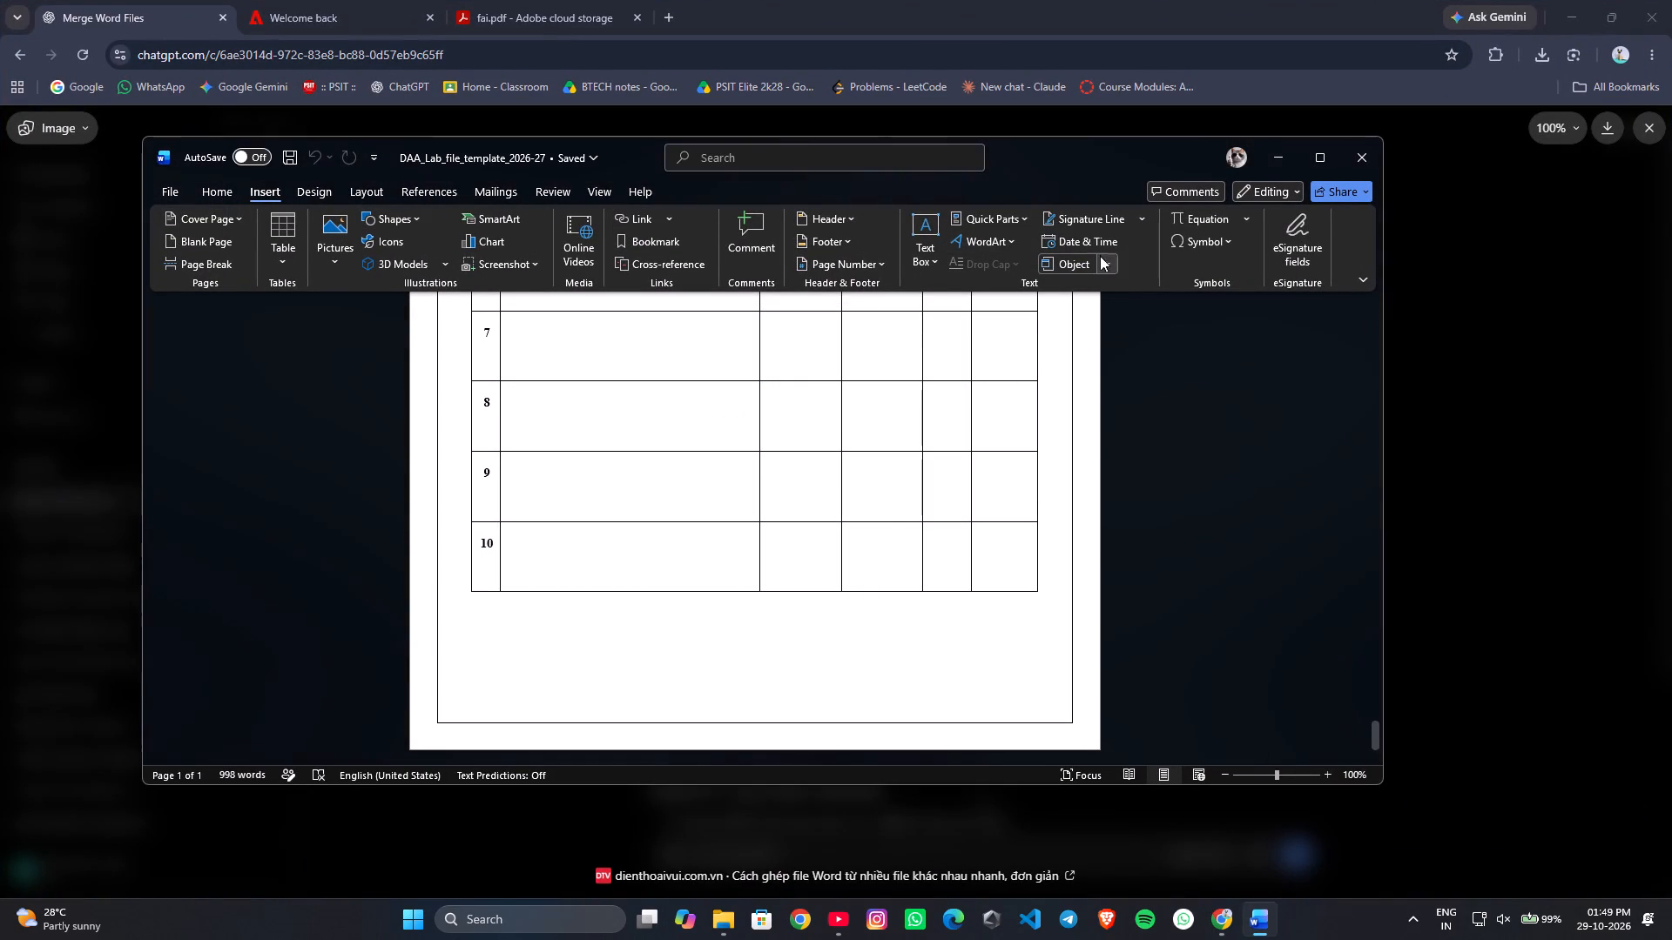
Insert the text of the DAA LAB document from Downloads into the lab file template using Text from File.
{"action": "left_click", "coordinate": [1109, 255]}
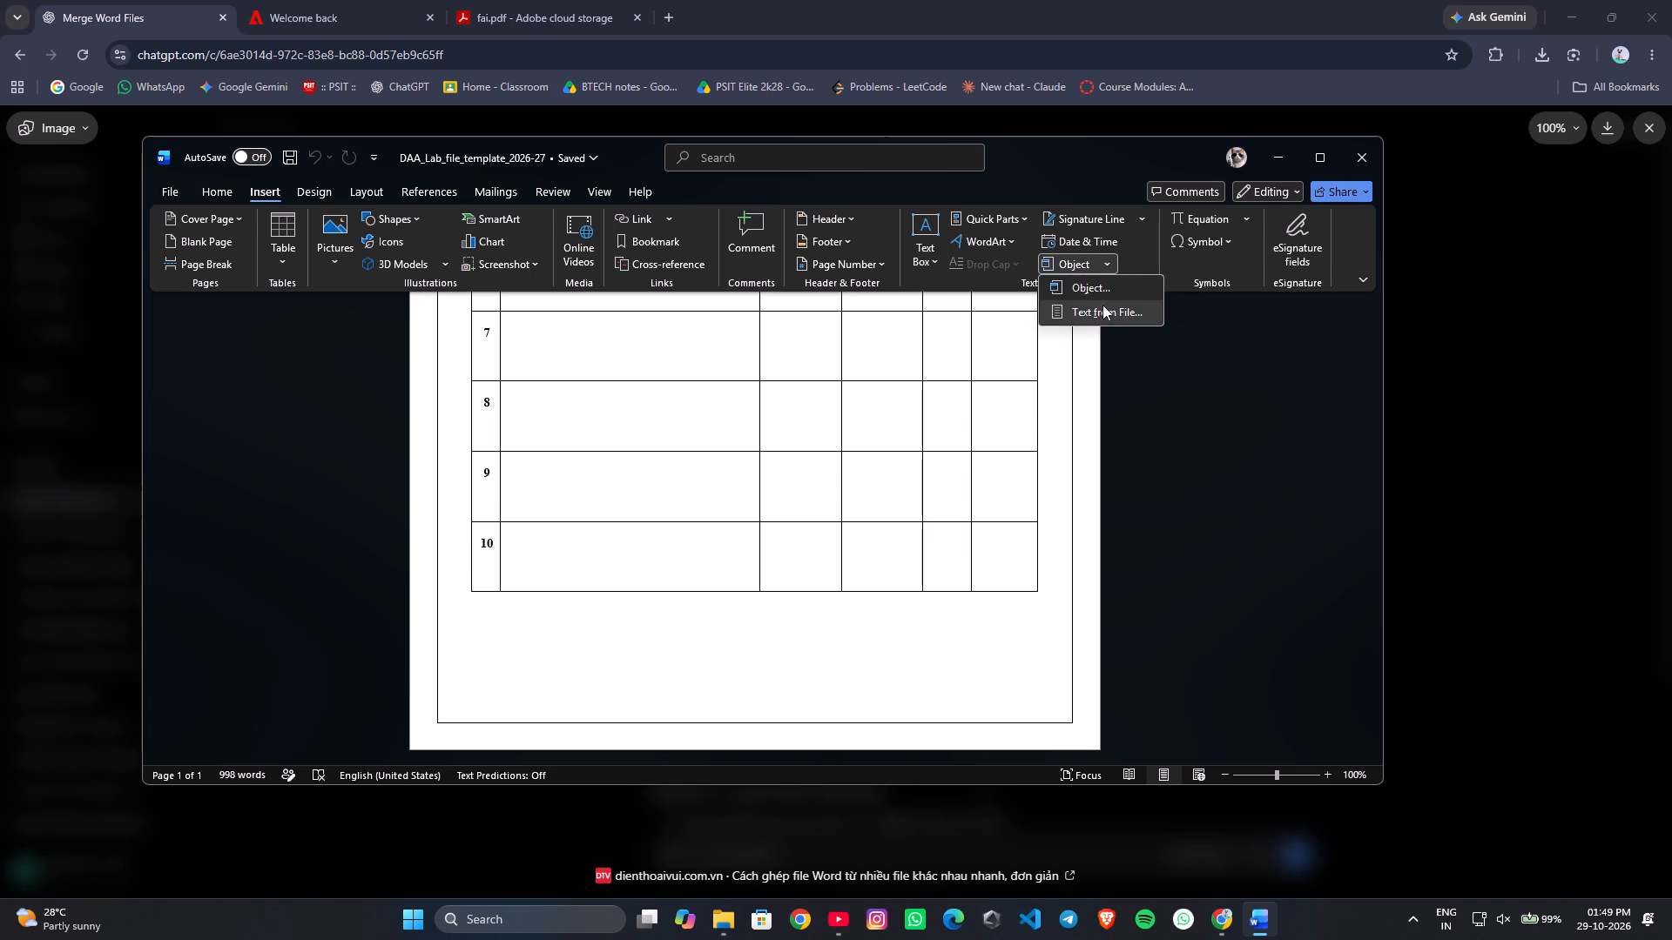
{"action": "left_click", "coordinate": [1102, 319]}
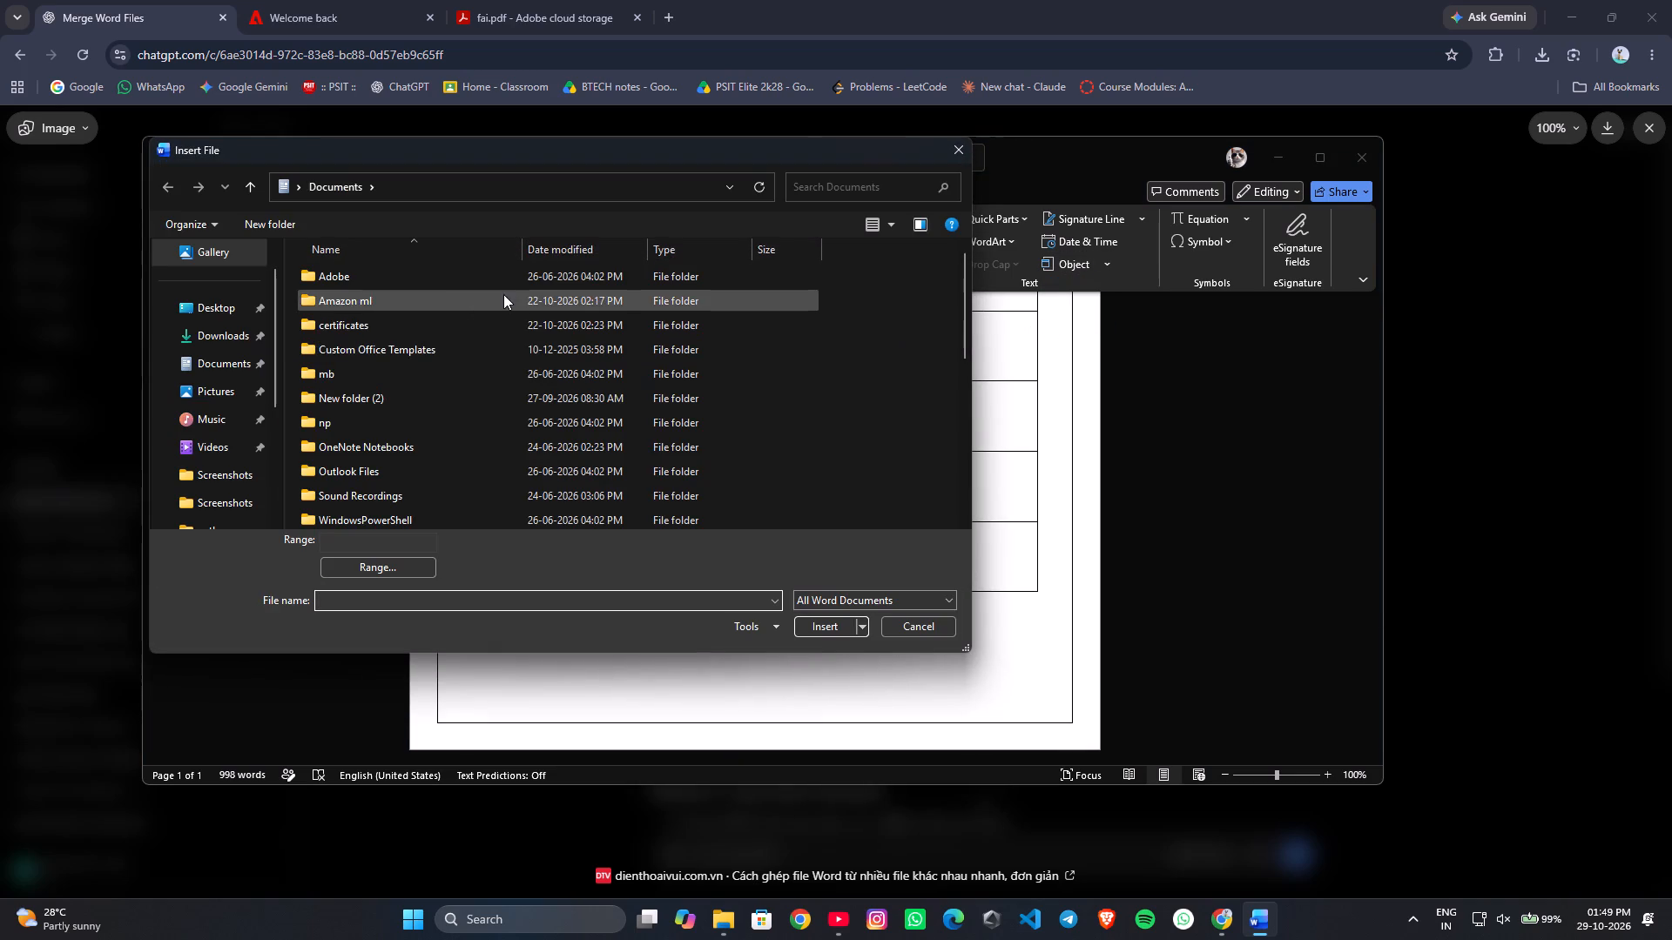
{"action": "left_click", "coordinate": [216, 332]}
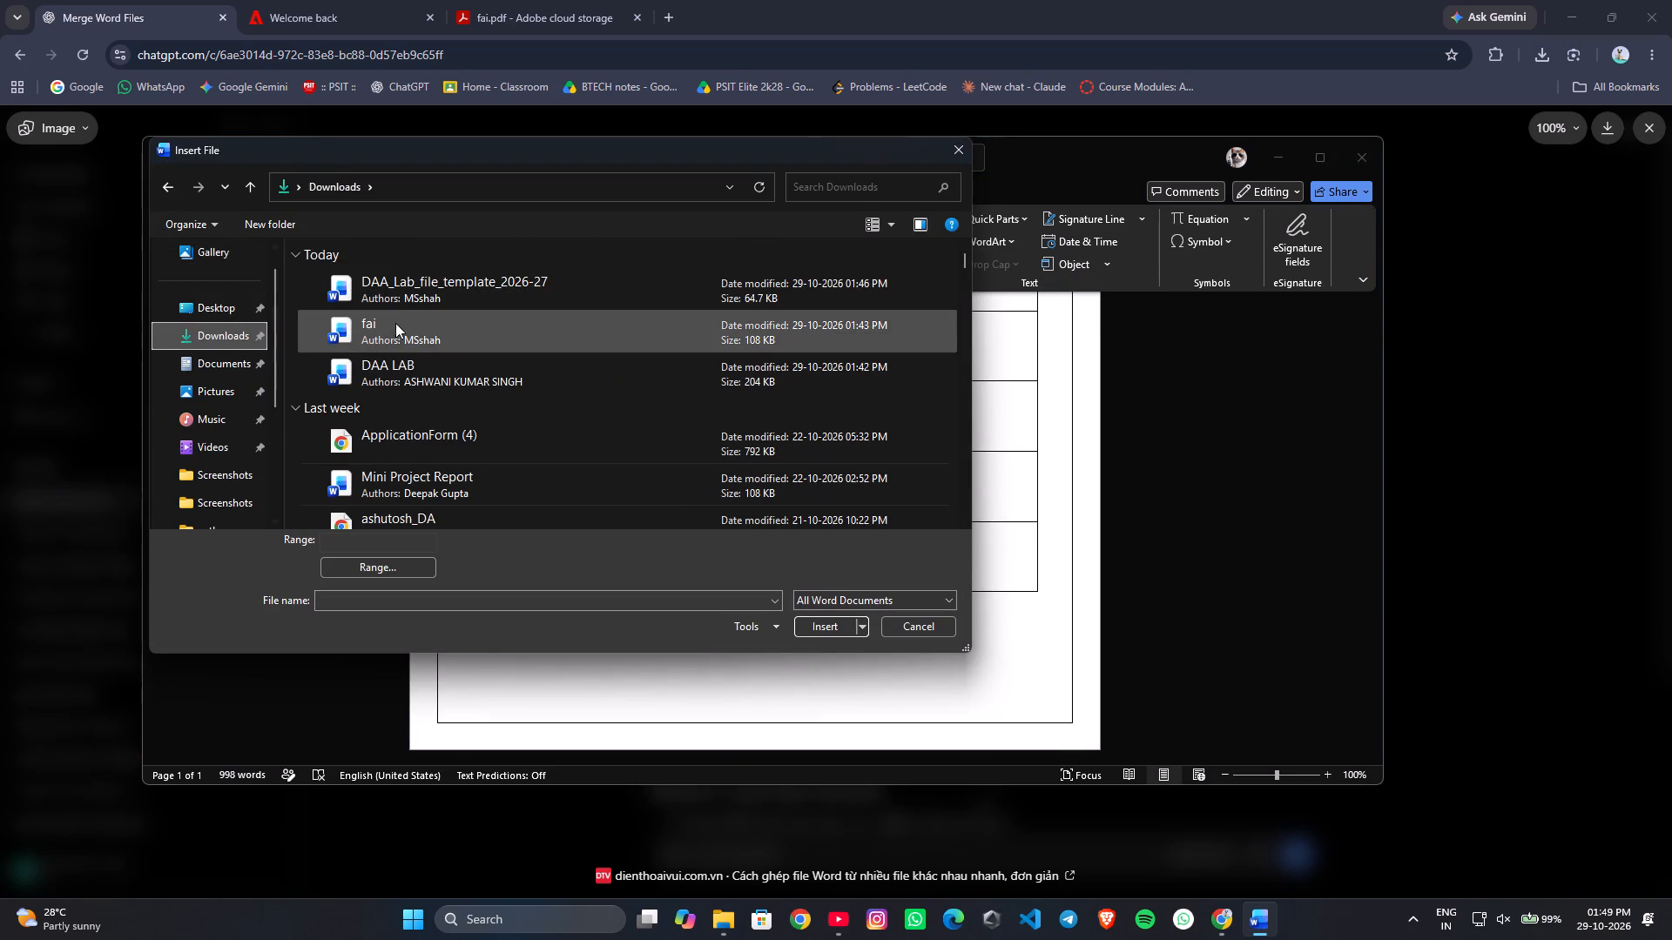
{"action": "double_click", "coordinate": [422, 360]}
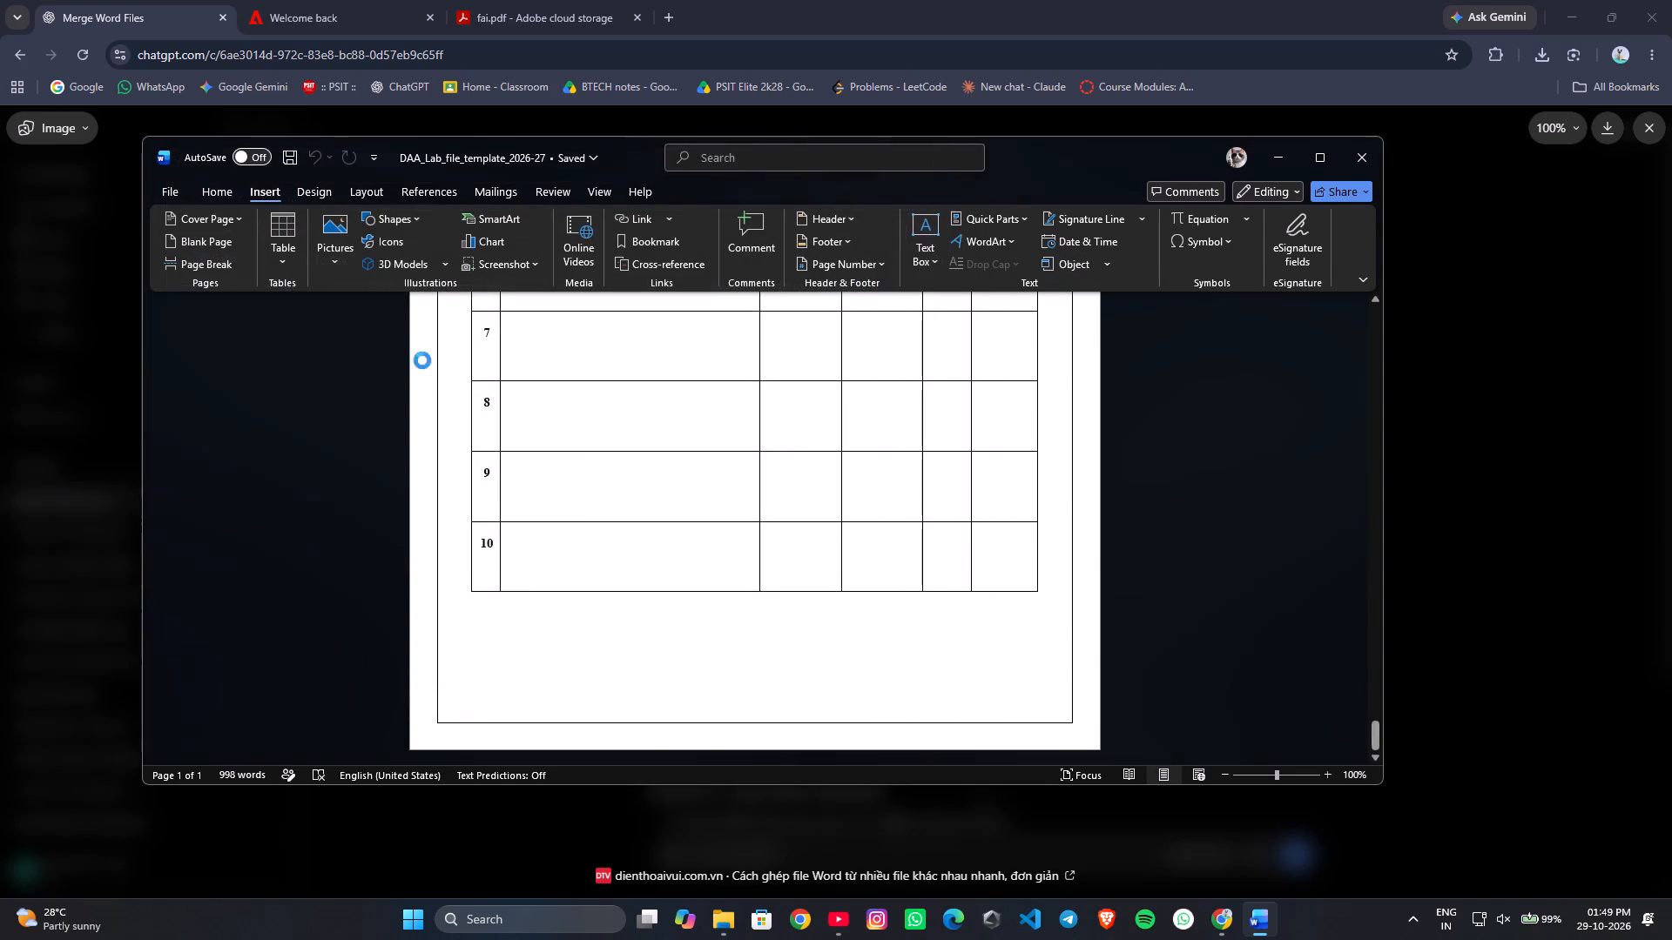
Look through the merged document, checking the outcome pages and the inserted searching and sorting lab programs.
{"action": "scroll", "coordinate": [696, 578], "scroll_direction": "down", "scroll_amount": 10}
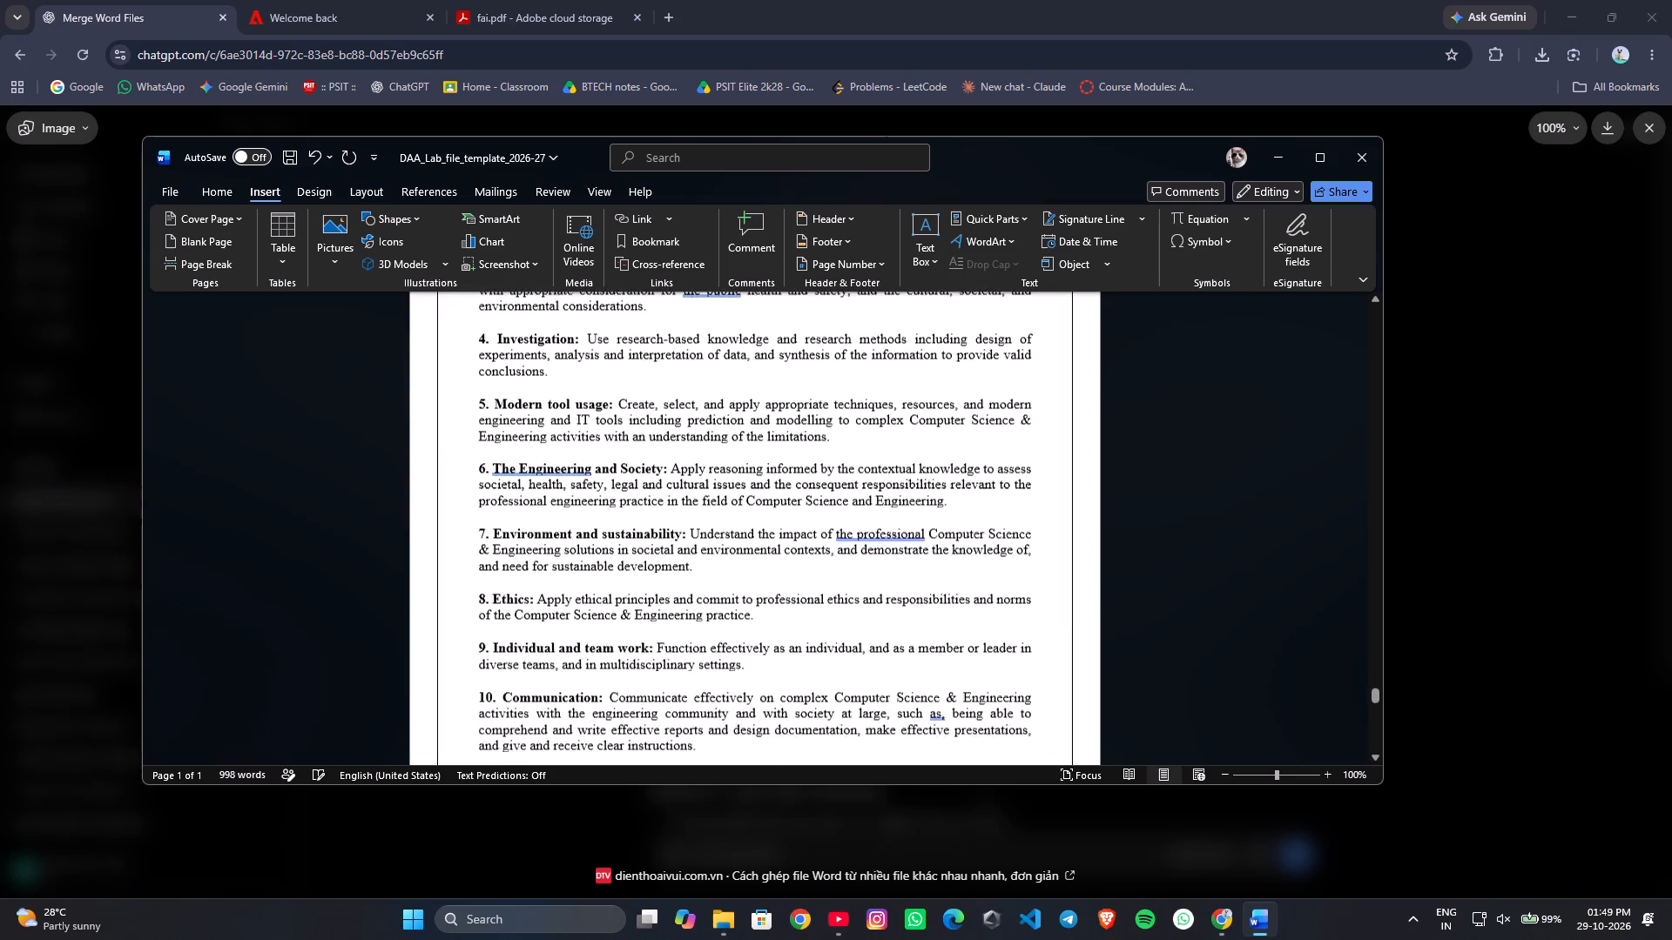
{"action": "scroll", "coordinate": [696, 578], "scroll_direction": "down", "scroll_amount": 8}
{"action": "scroll", "coordinate": [696, 578], "scroll_direction": "down", "scroll_amount": 16}
{"action": "scroll", "coordinate": [696, 578], "scroll_direction": "up", "scroll_amount": 11}
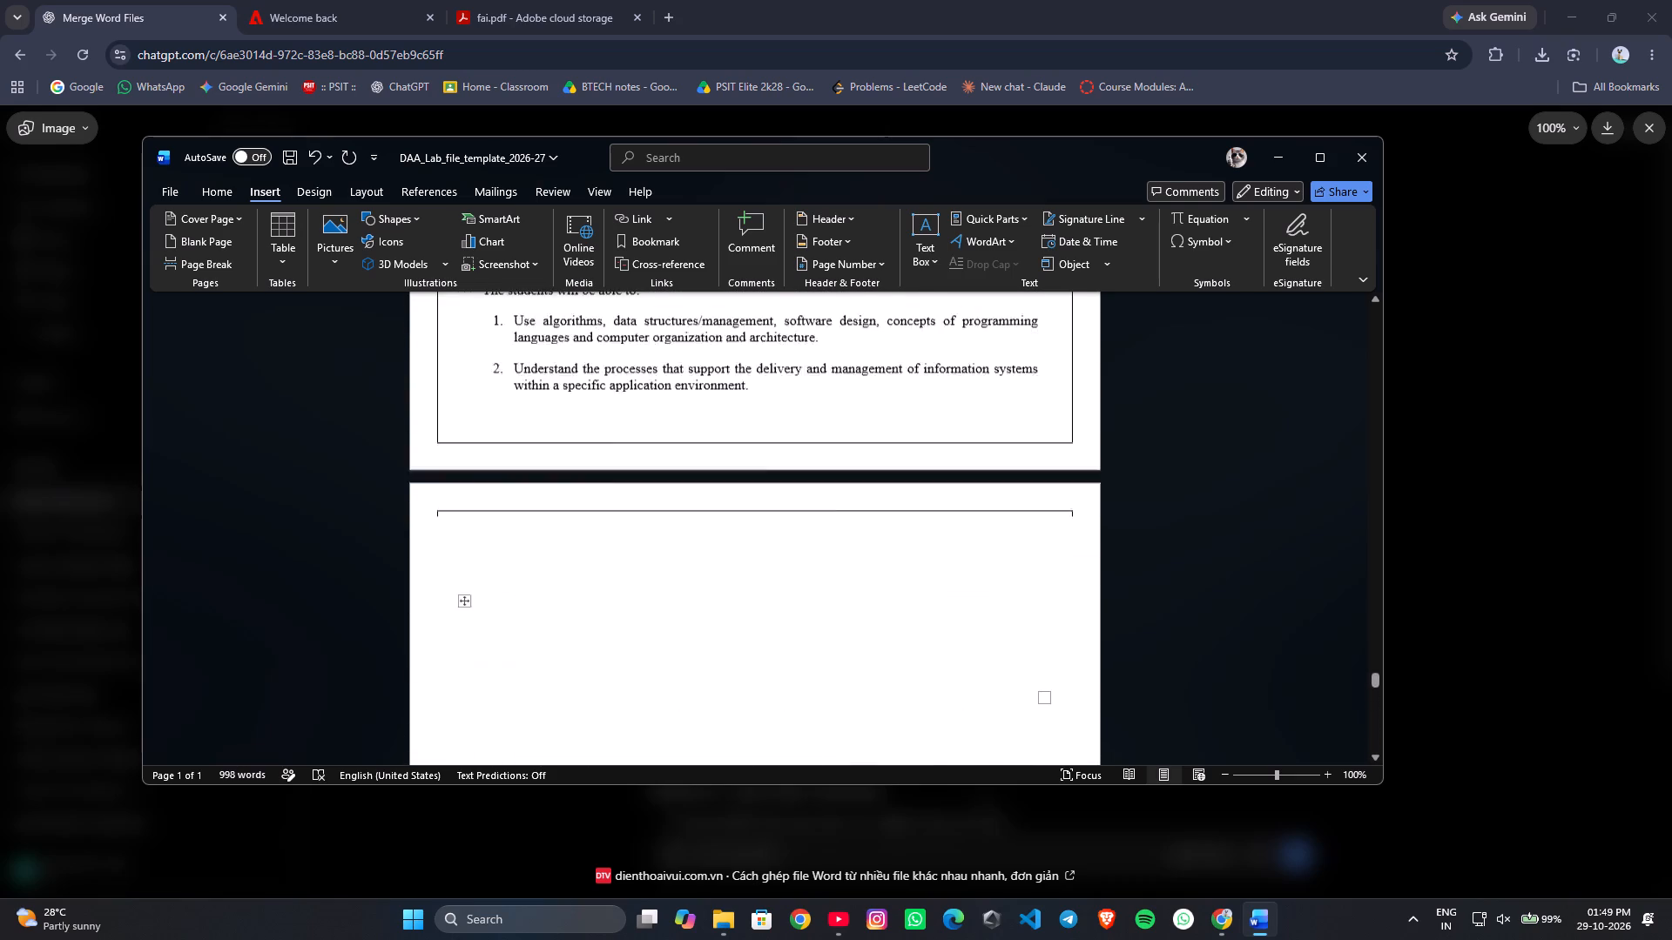
{"action": "scroll", "coordinate": [696, 578], "scroll_direction": "up", "scroll_amount": 20}
{"action": "scroll", "coordinate": [696, 578], "scroll_direction": "up", "scroll_amount": 20}
{"action": "scroll", "coordinate": [696, 578], "scroll_direction": "up", "scroll_amount": 3}
{"action": "scroll", "coordinate": [696, 578], "scroll_direction": "down", "scroll_amount": 4}
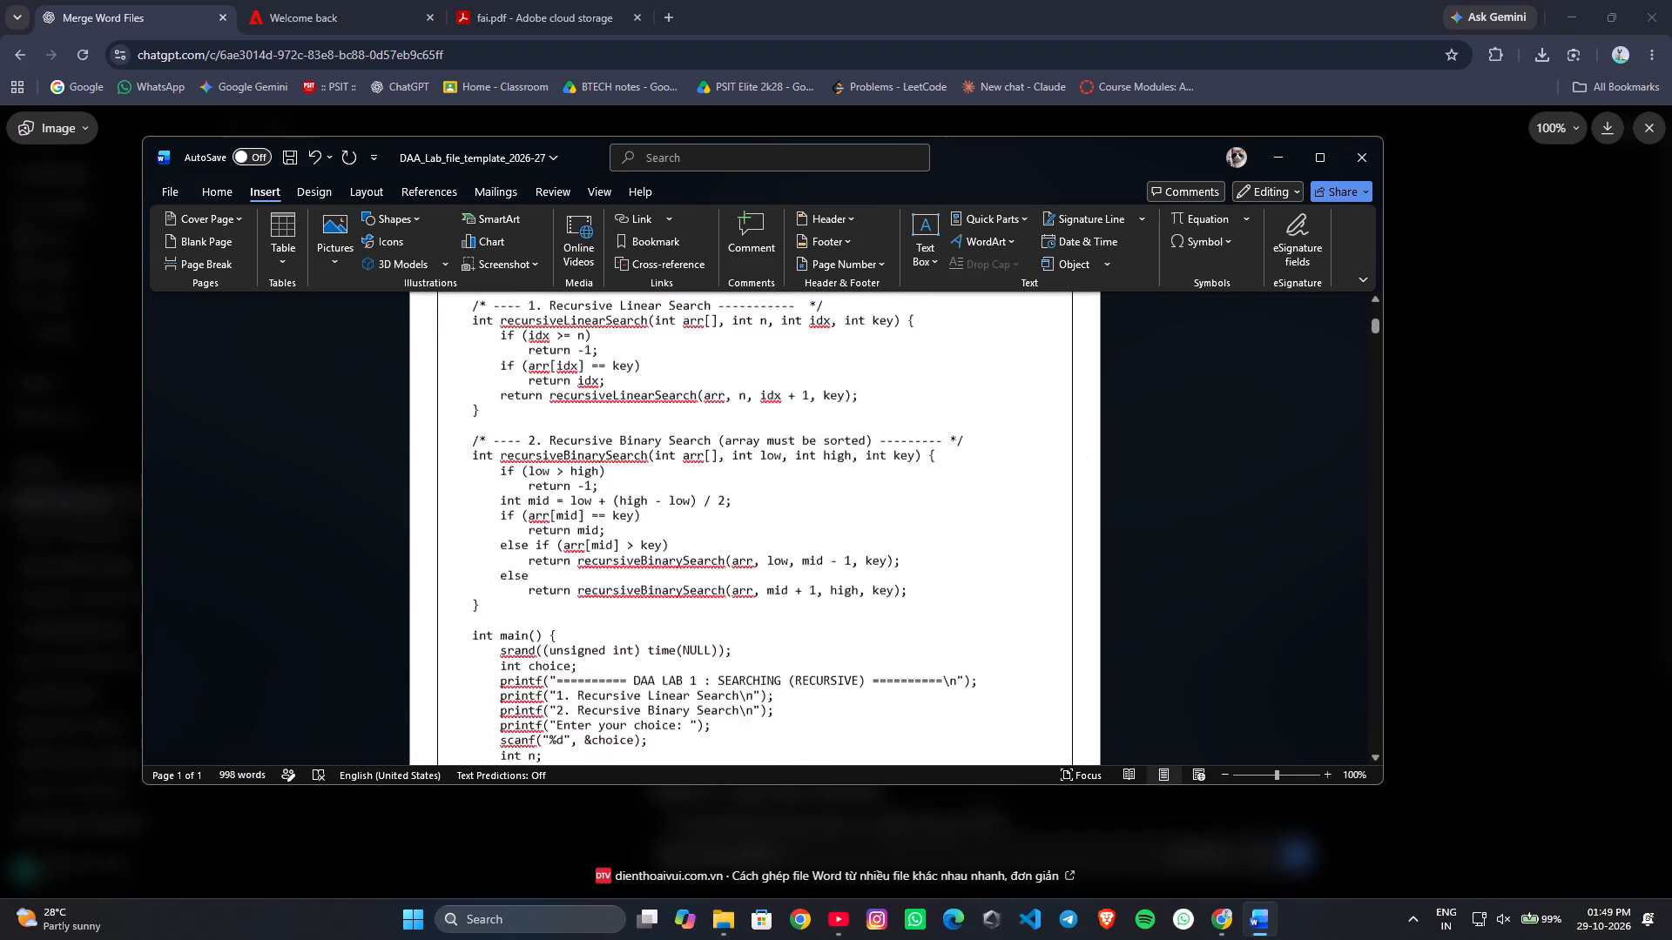
{"action": "scroll", "coordinate": [696, 578], "scroll_direction": "down", "scroll_amount": 6}
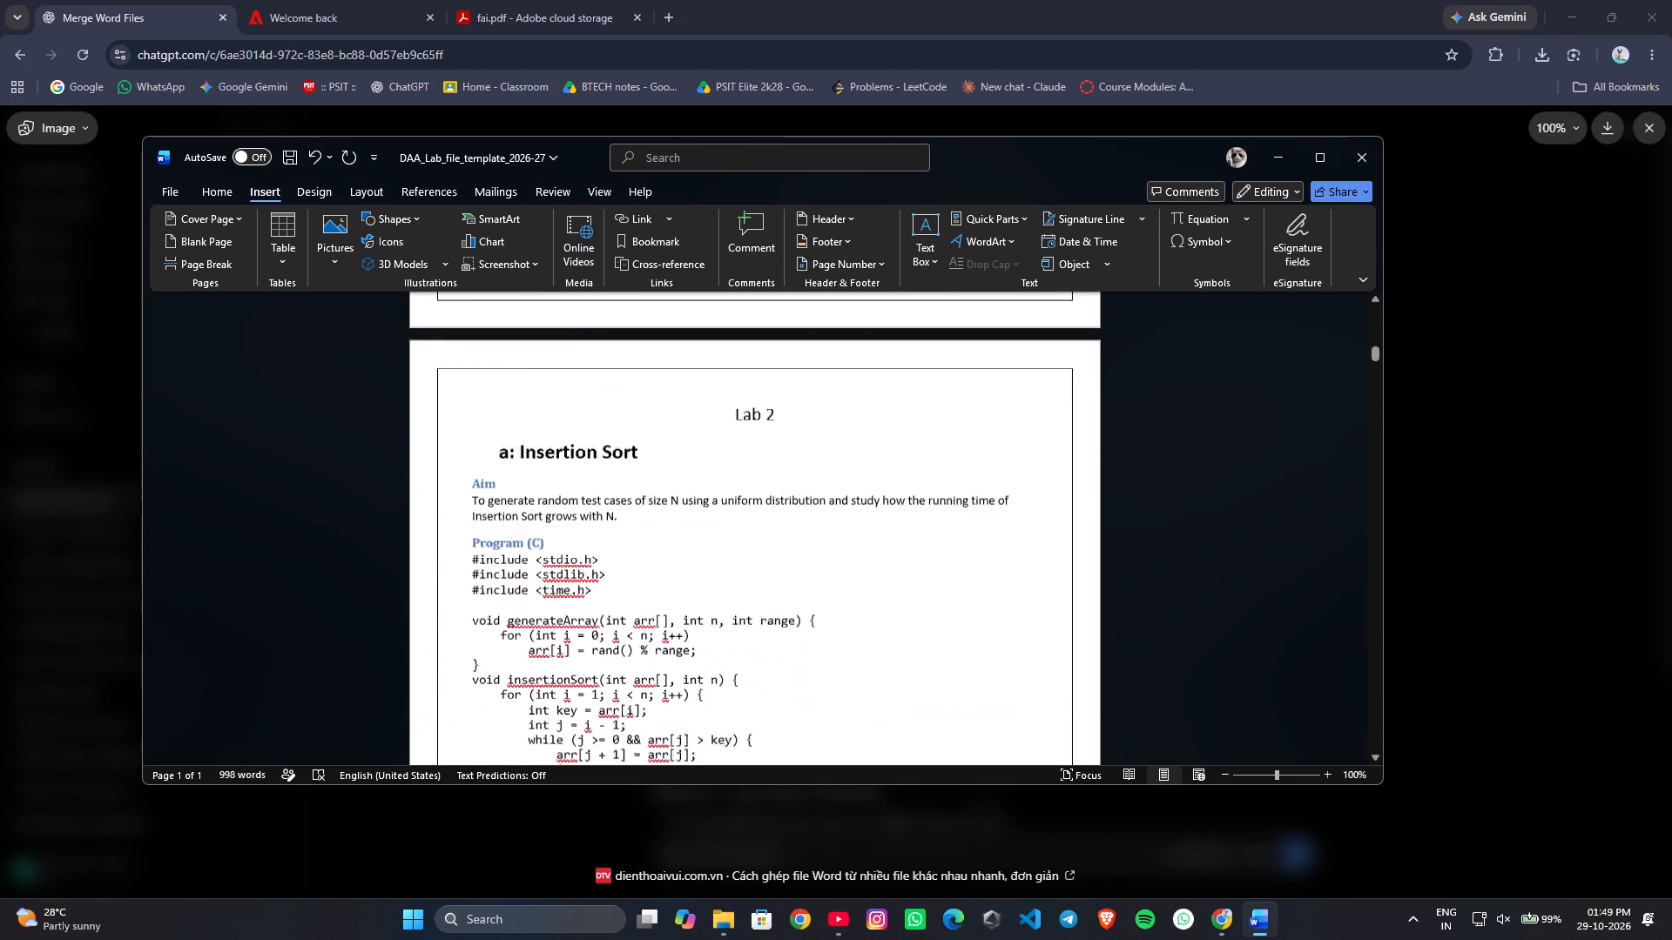
{"action": "scroll", "coordinate": [696, 578], "scroll_direction": "down", "scroll_amount": 3}
{"action": "scroll", "coordinate": [696, 578], "scroll_direction": "up", "scroll_amount": 1}
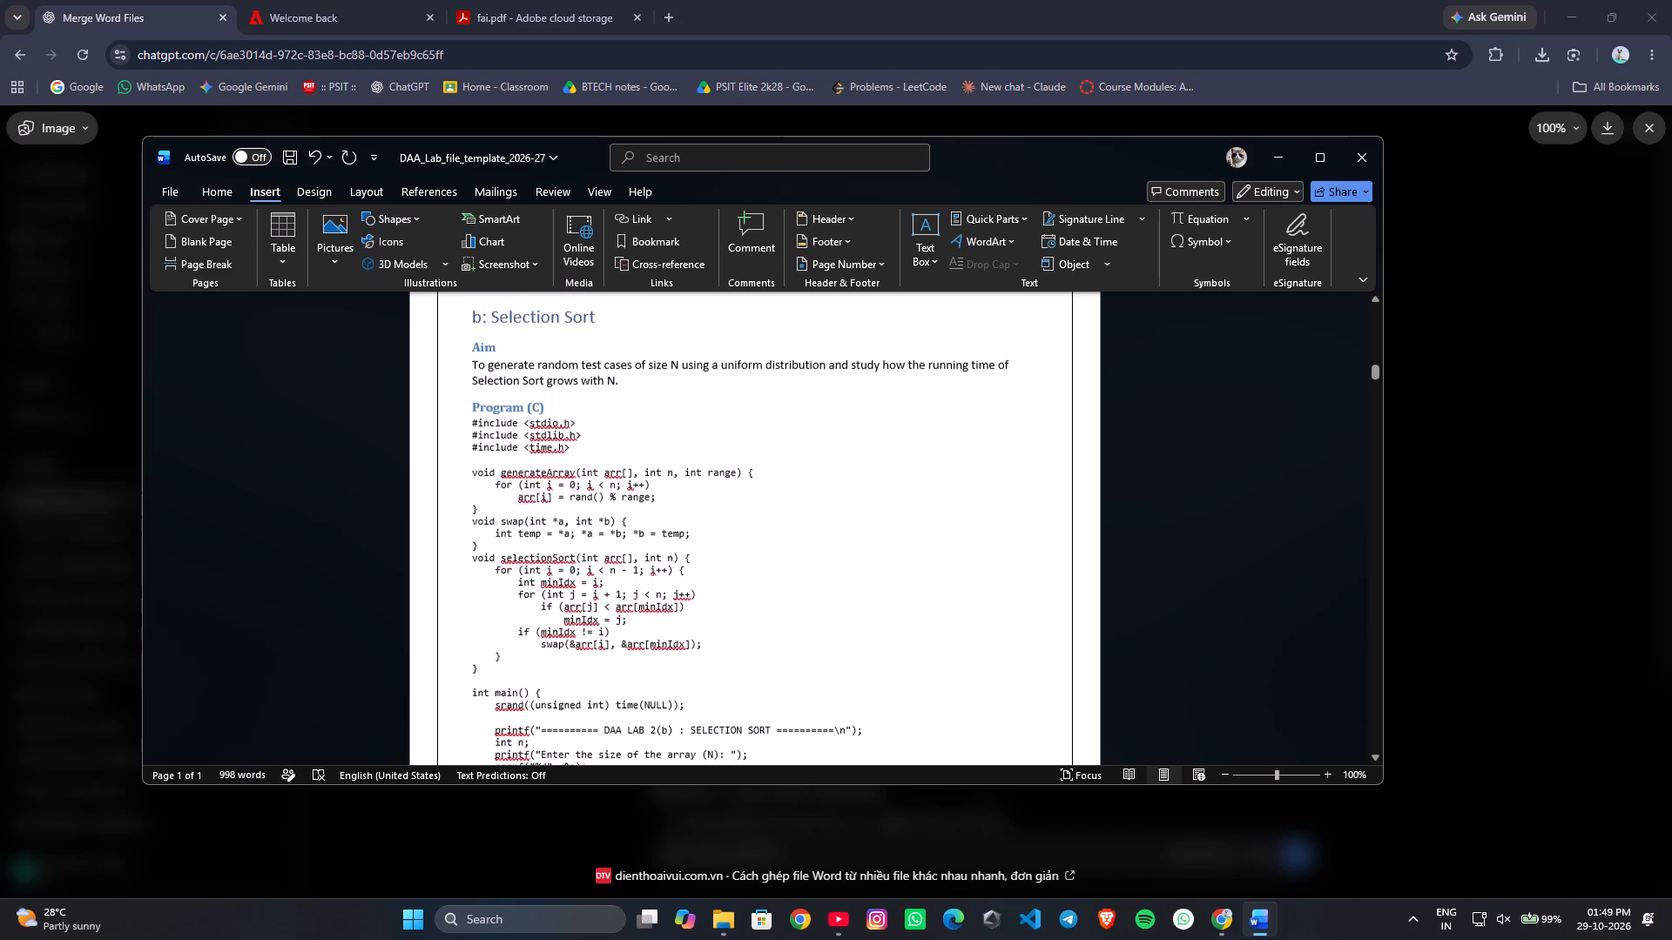
{"action": "scroll", "coordinate": [696, 578], "scroll_direction": "up", "scroll_amount": 2}
{"action": "scroll", "coordinate": [696, 578], "scroll_direction": "down", "scroll_amount": 1}
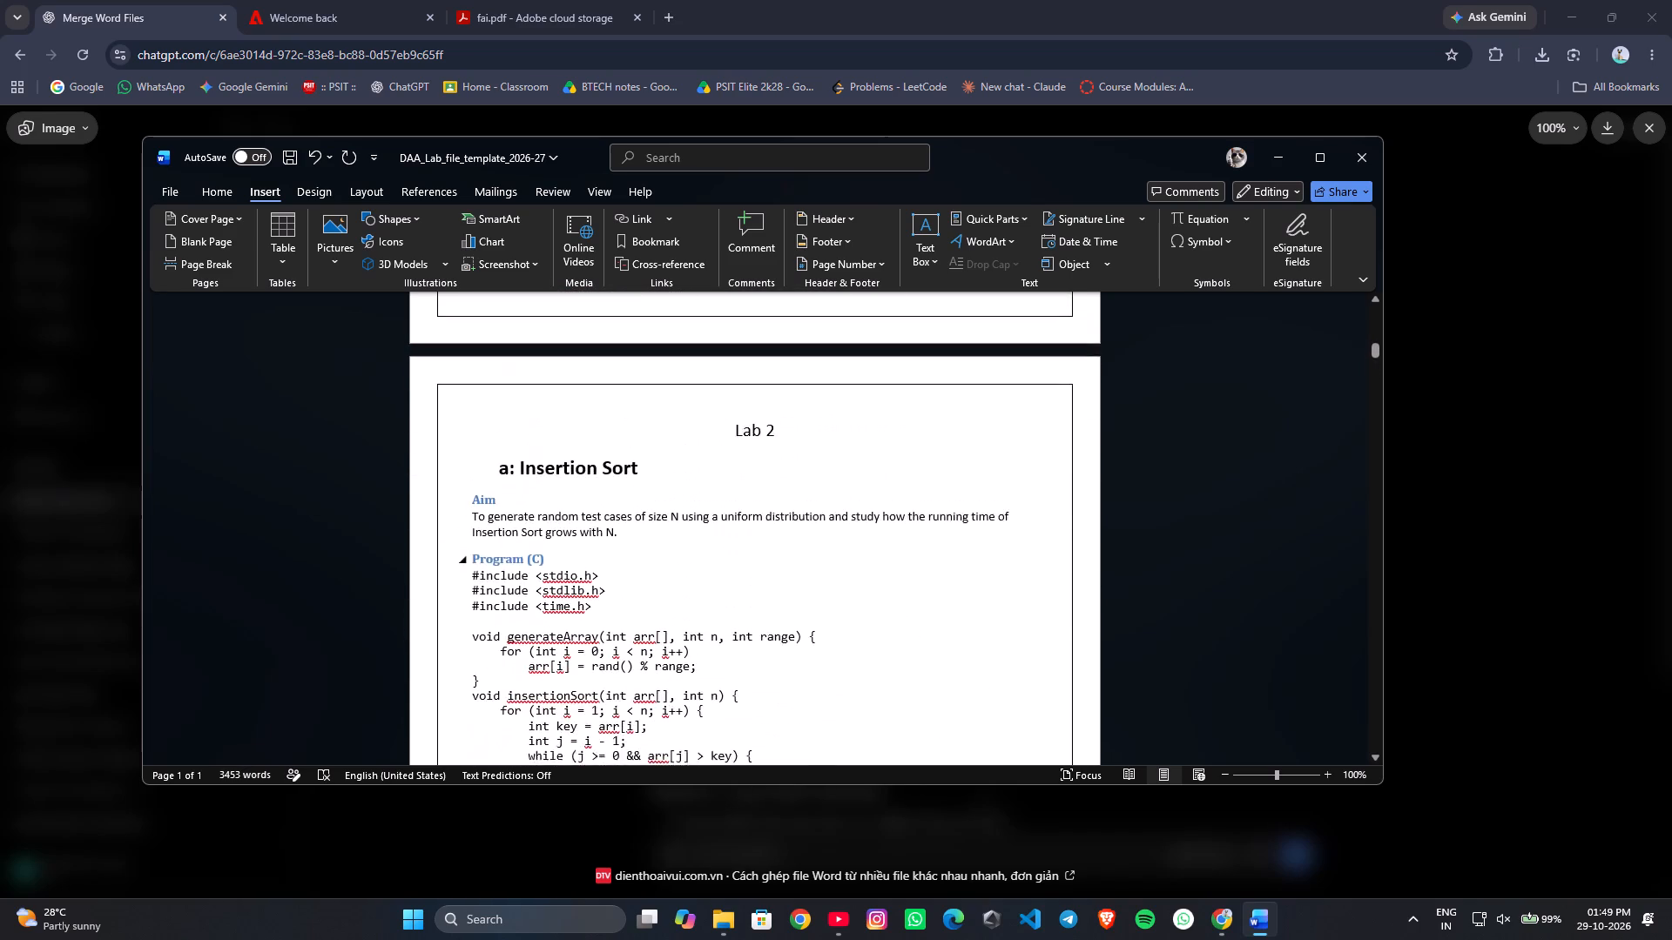
{"action": "scroll", "coordinate": [696, 578], "scroll_direction": "down", "scroll_amount": 2}
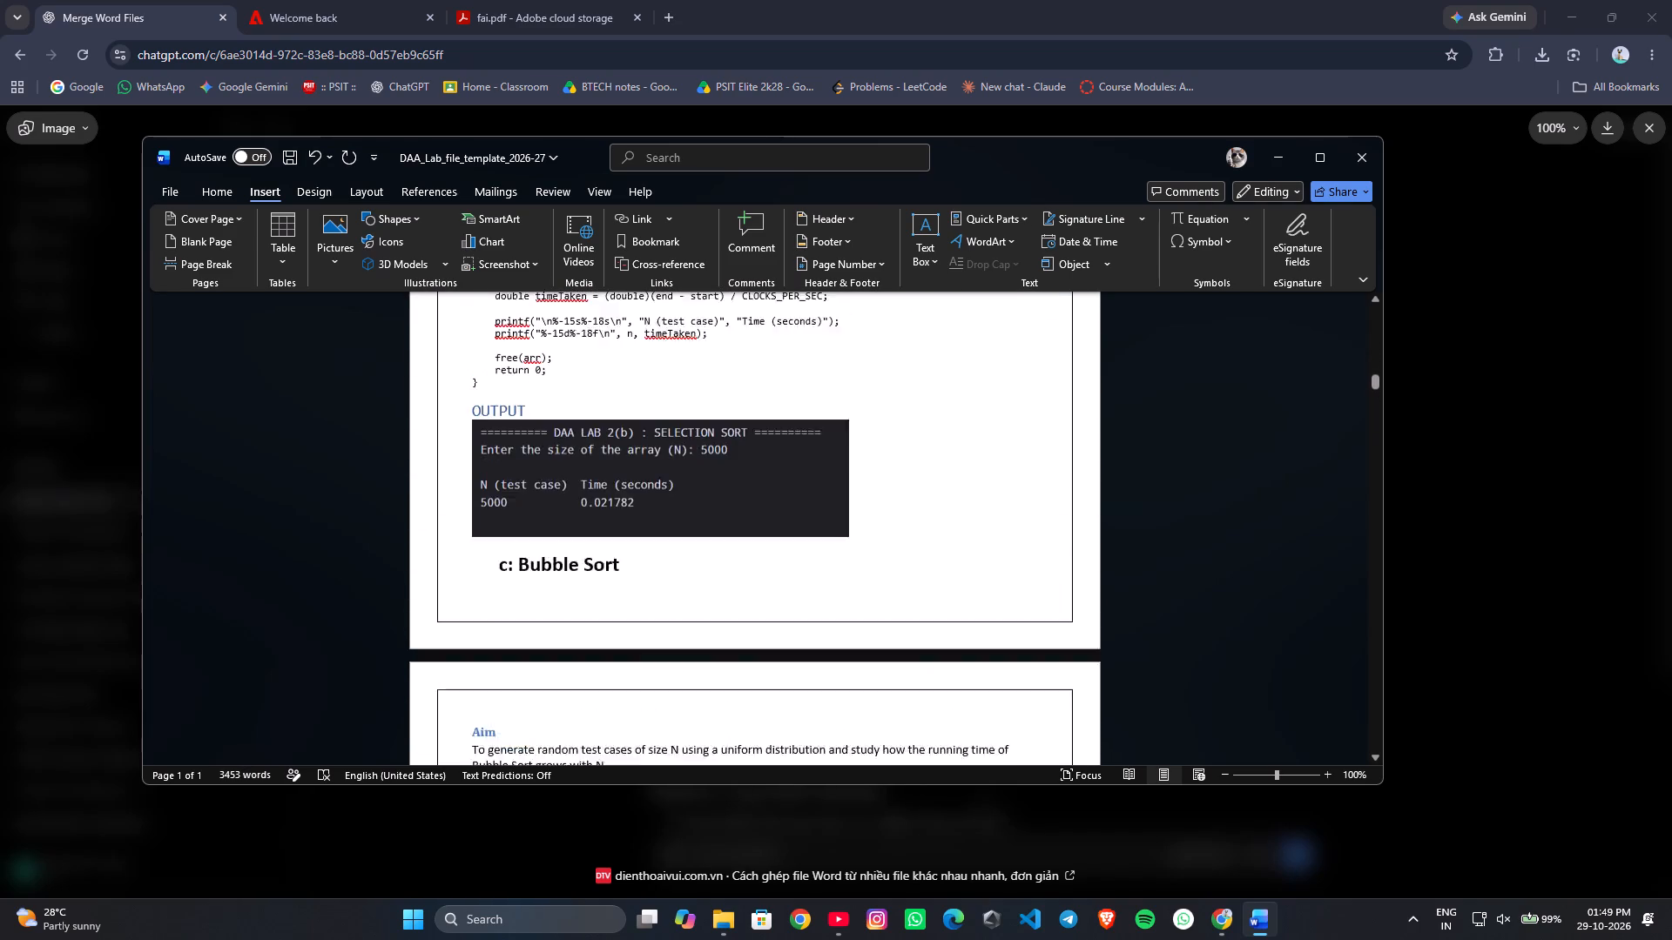
Undo the insertion of the DAA LAB text in the lab file template, check the template's pages, and close the document.
{"action": "scroll", "coordinate": [696, 578], "scroll_direction": "down", "scroll_amount": 1}
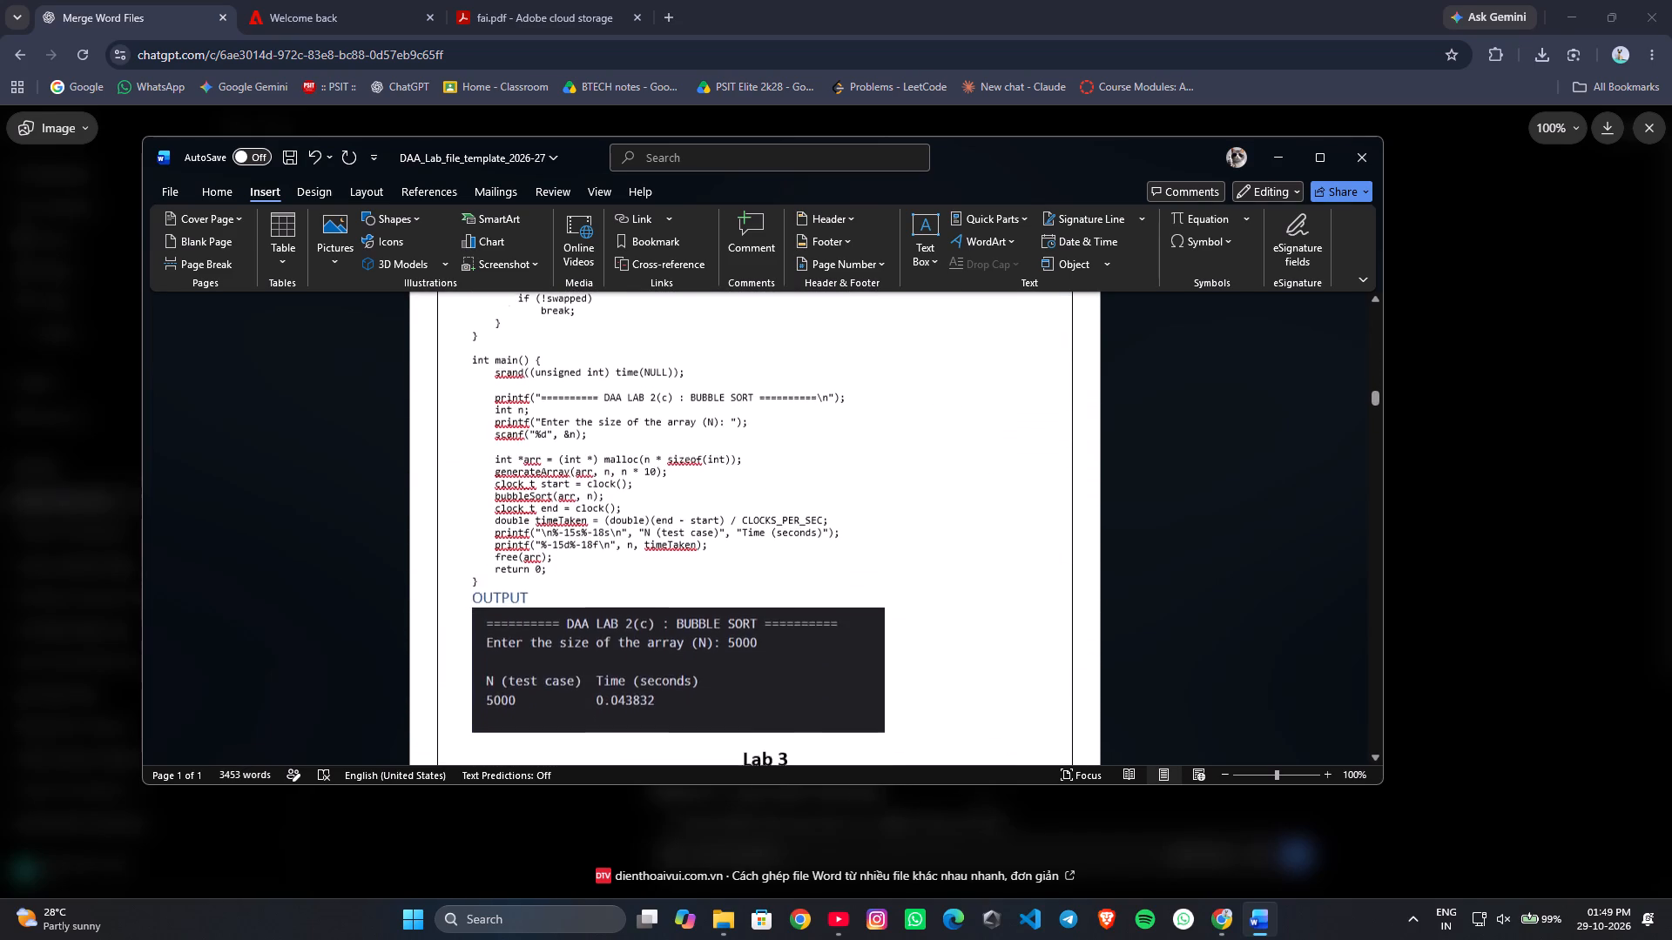
{"action": "scroll", "coordinate": [696, 578], "scroll_direction": "down", "scroll_amount": 1}
{"action": "key", "text": "ctrl+z"}
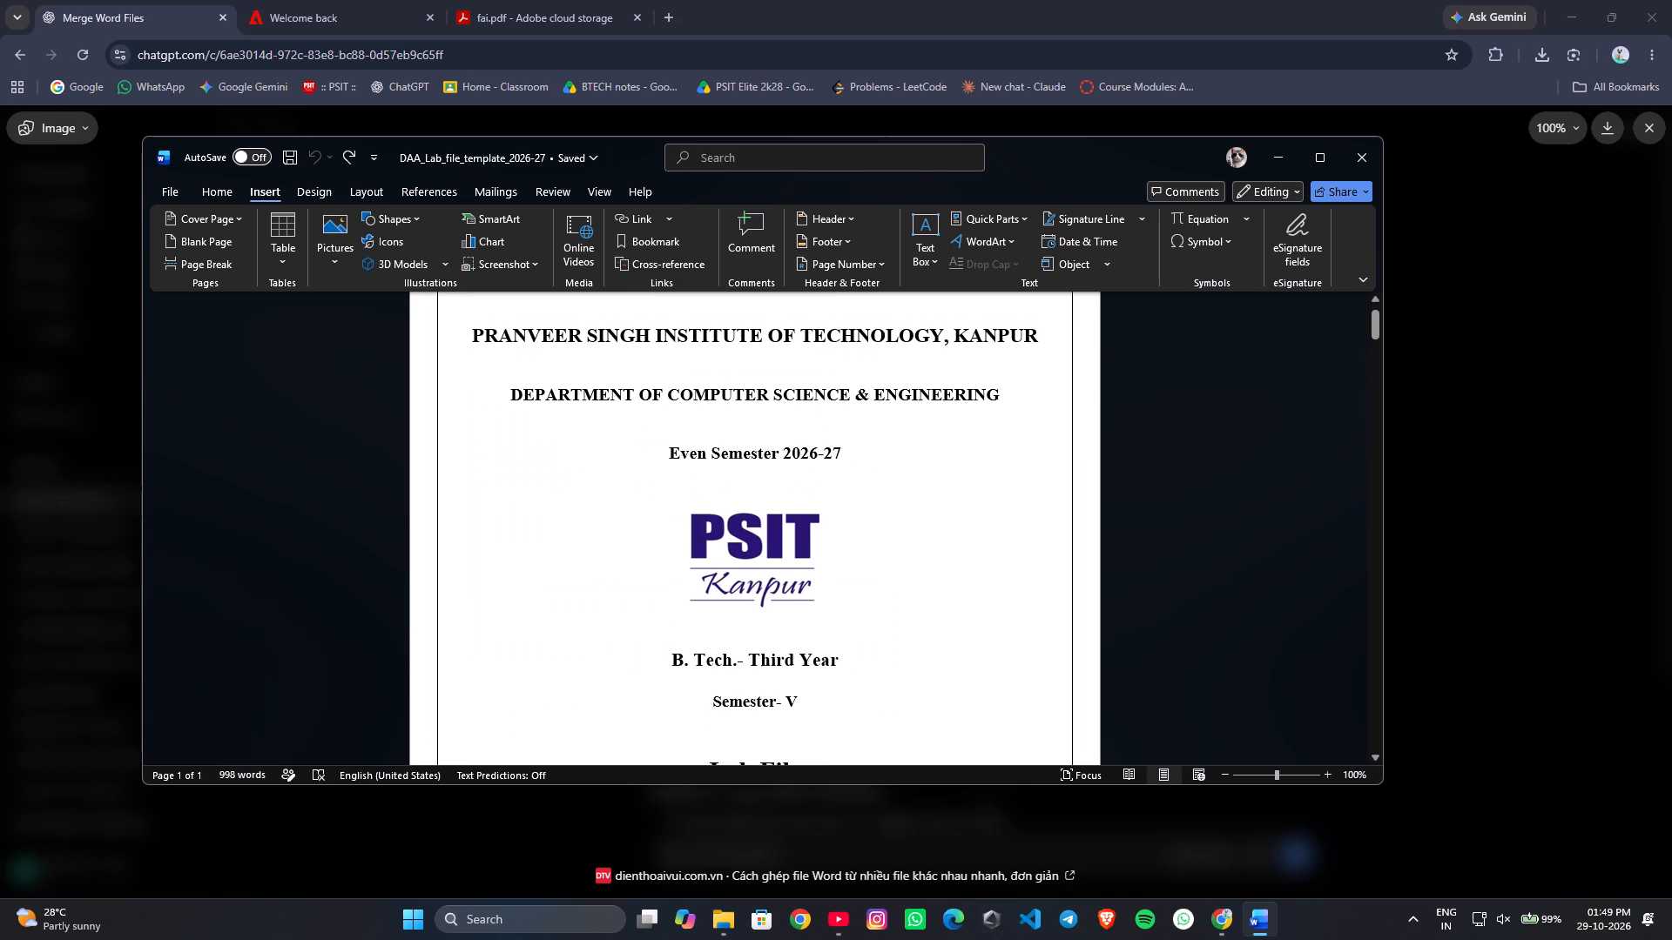
{"action": "scroll", "coordinate": [696, 578], "scroll_direction": "down", "scroll_amount": 17}
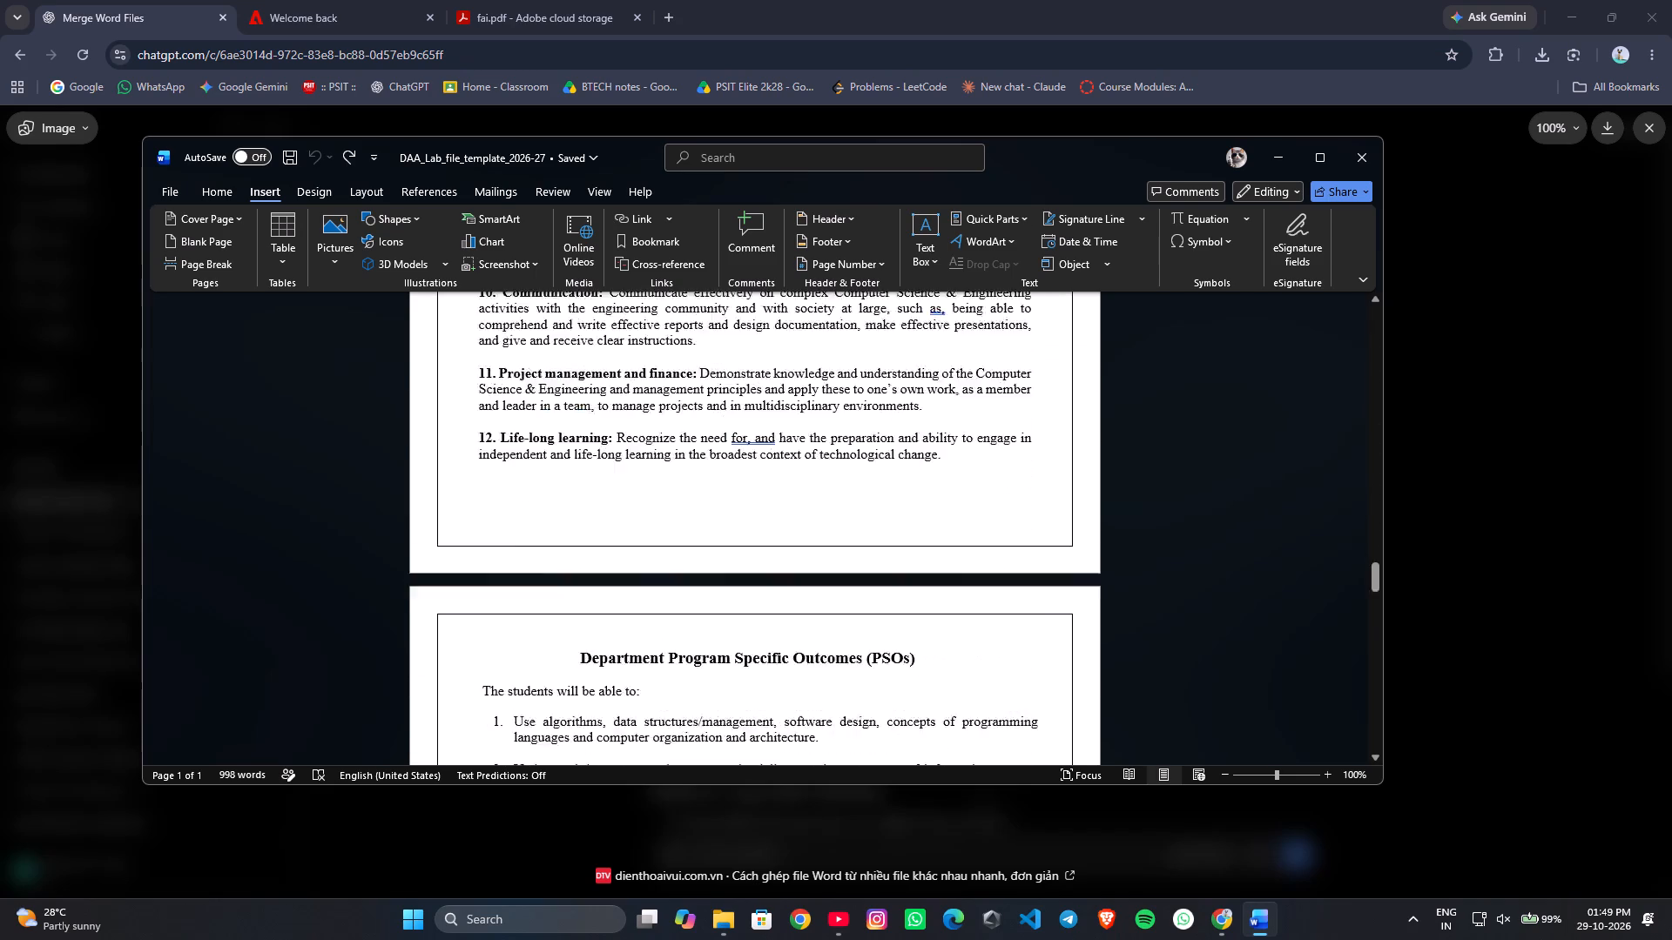
{"action": "left_click", "coordinate": [1358, 167]}
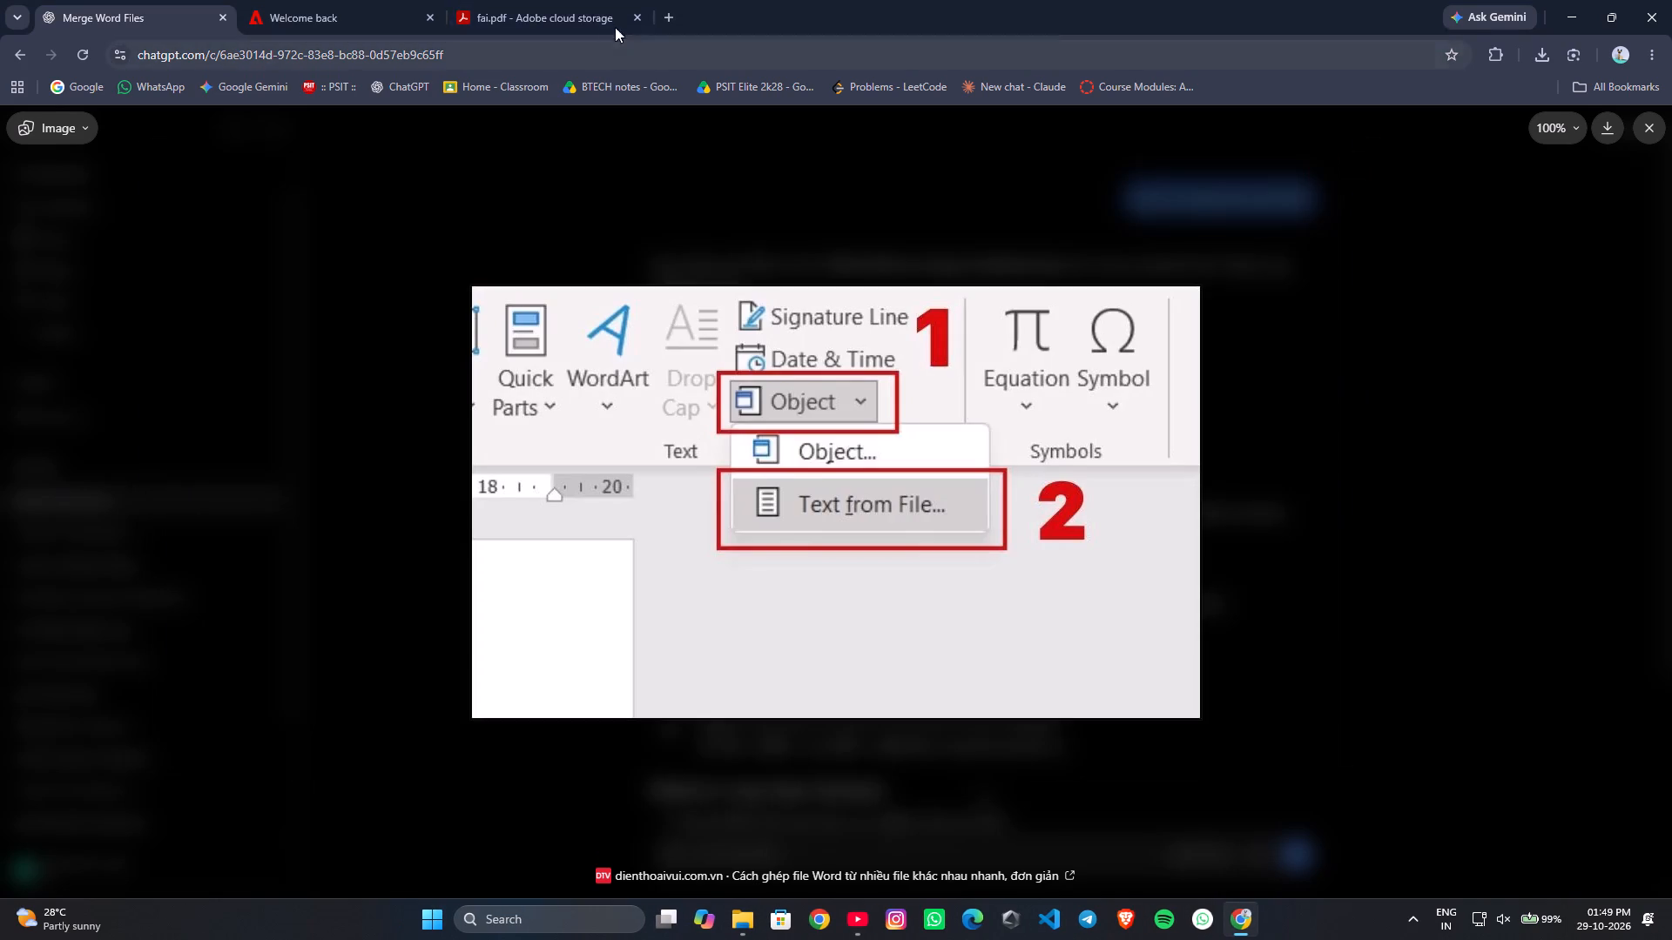
Go back from the fai.pdf view in Chrome to Adobe Acrobat's Convert Word to PDF page.
{"action": "left_click", "coordinate": [662, 20]}
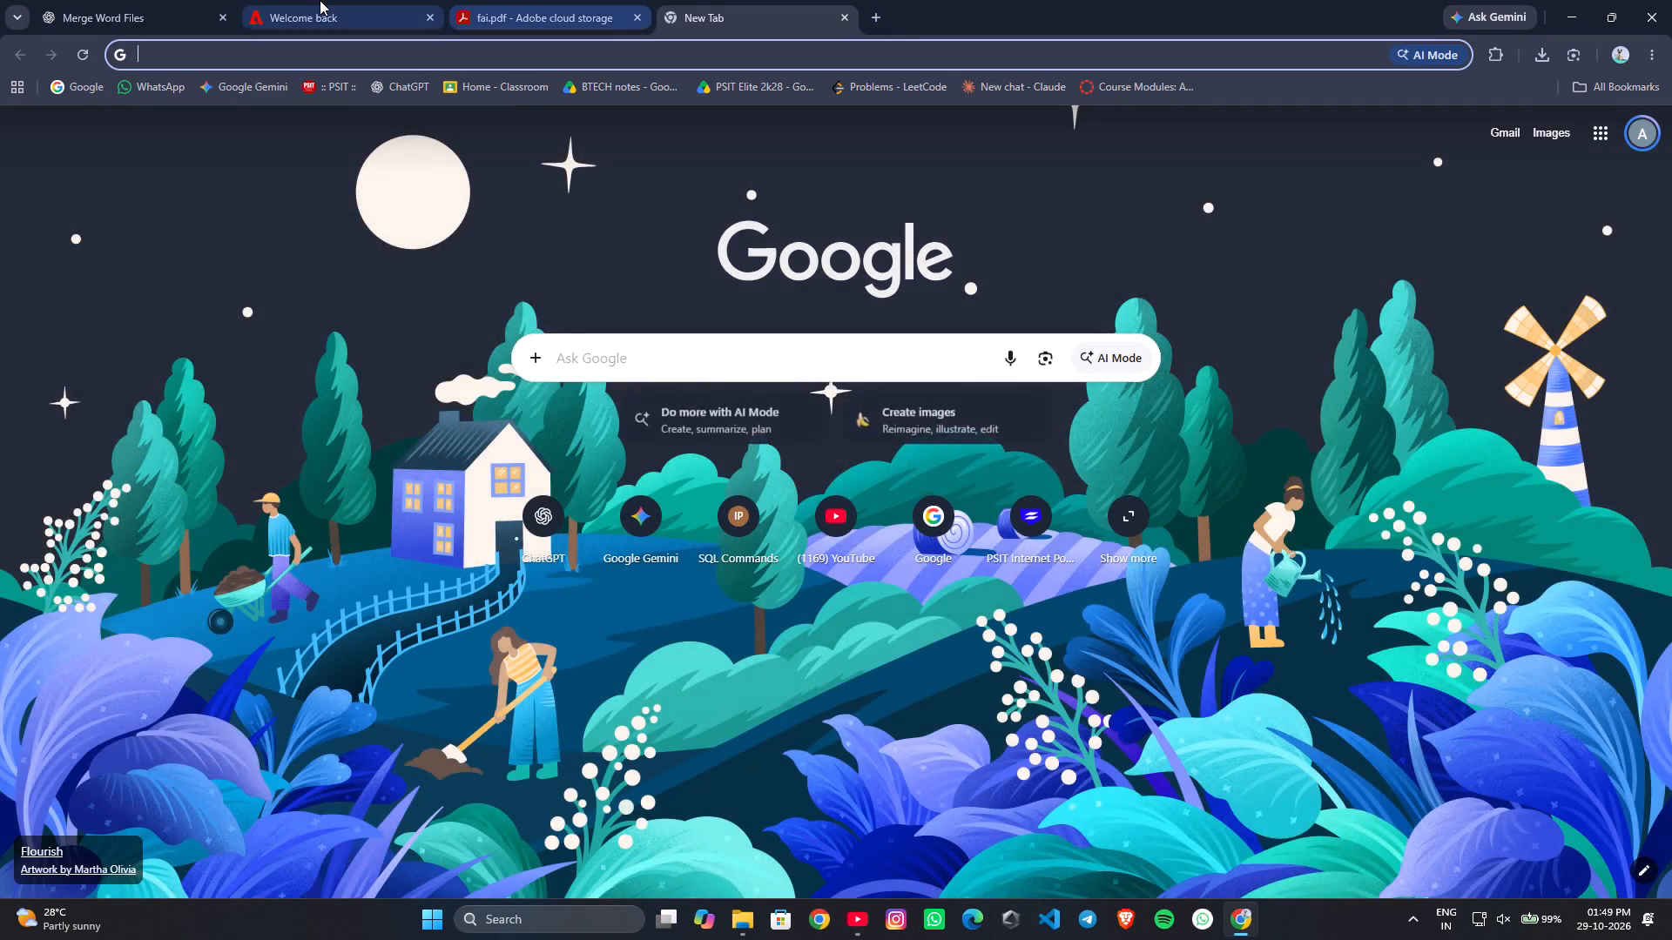
{"action": "left_click", "coordinate": [320, 0]}
{"action": "left_click", "coordinate": [22, 2]}
{"action": "left_click", "coordinate": [84, 0]}
{"action": "left_click", "coordinate": [568, 30]}
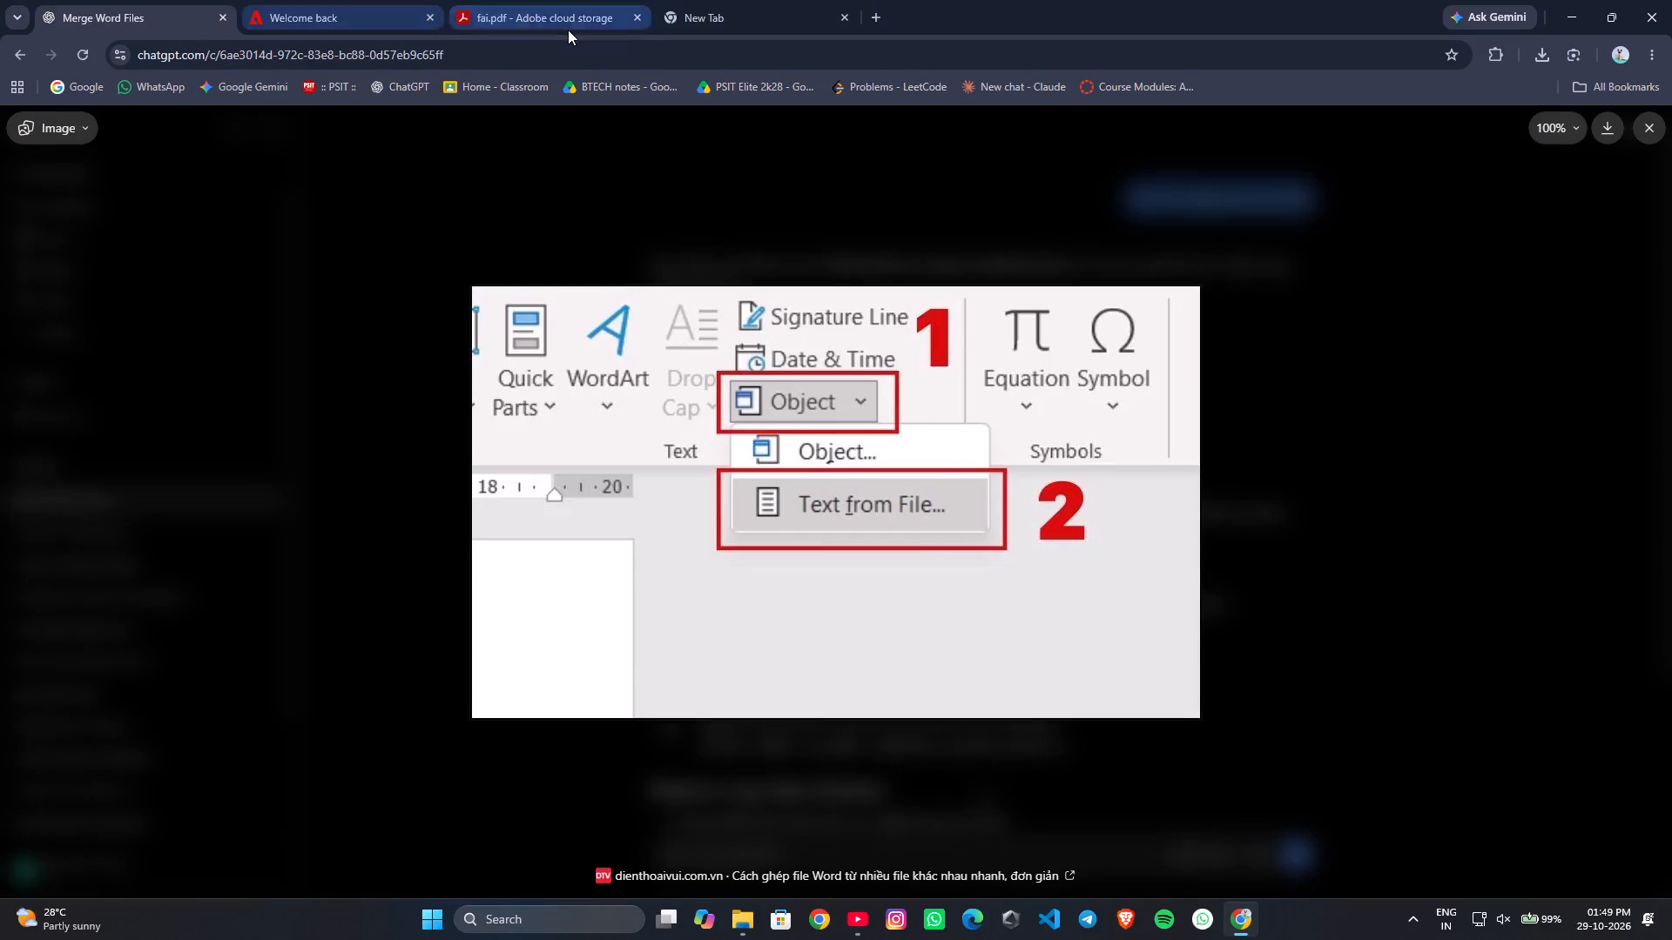
{"action": "double_click", "coordinate": [16, 40]}
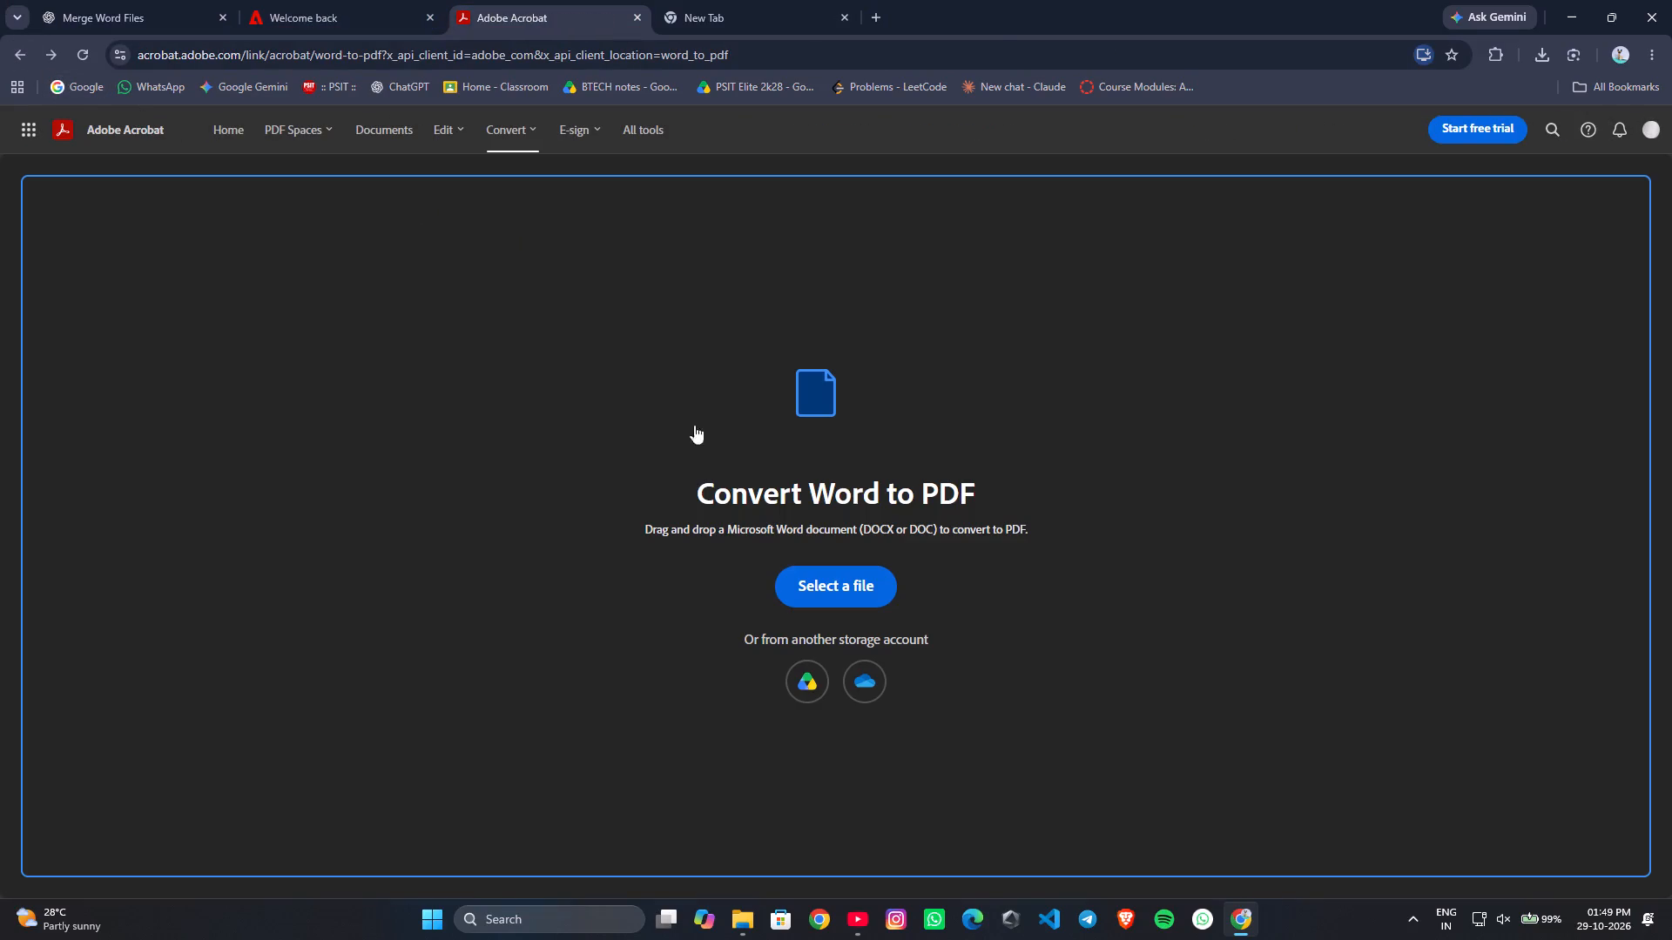
Upload the DAA LAB document from Downloads and convert it to PDF.
{"action": "left_click", "coordinate": [838, 593]}
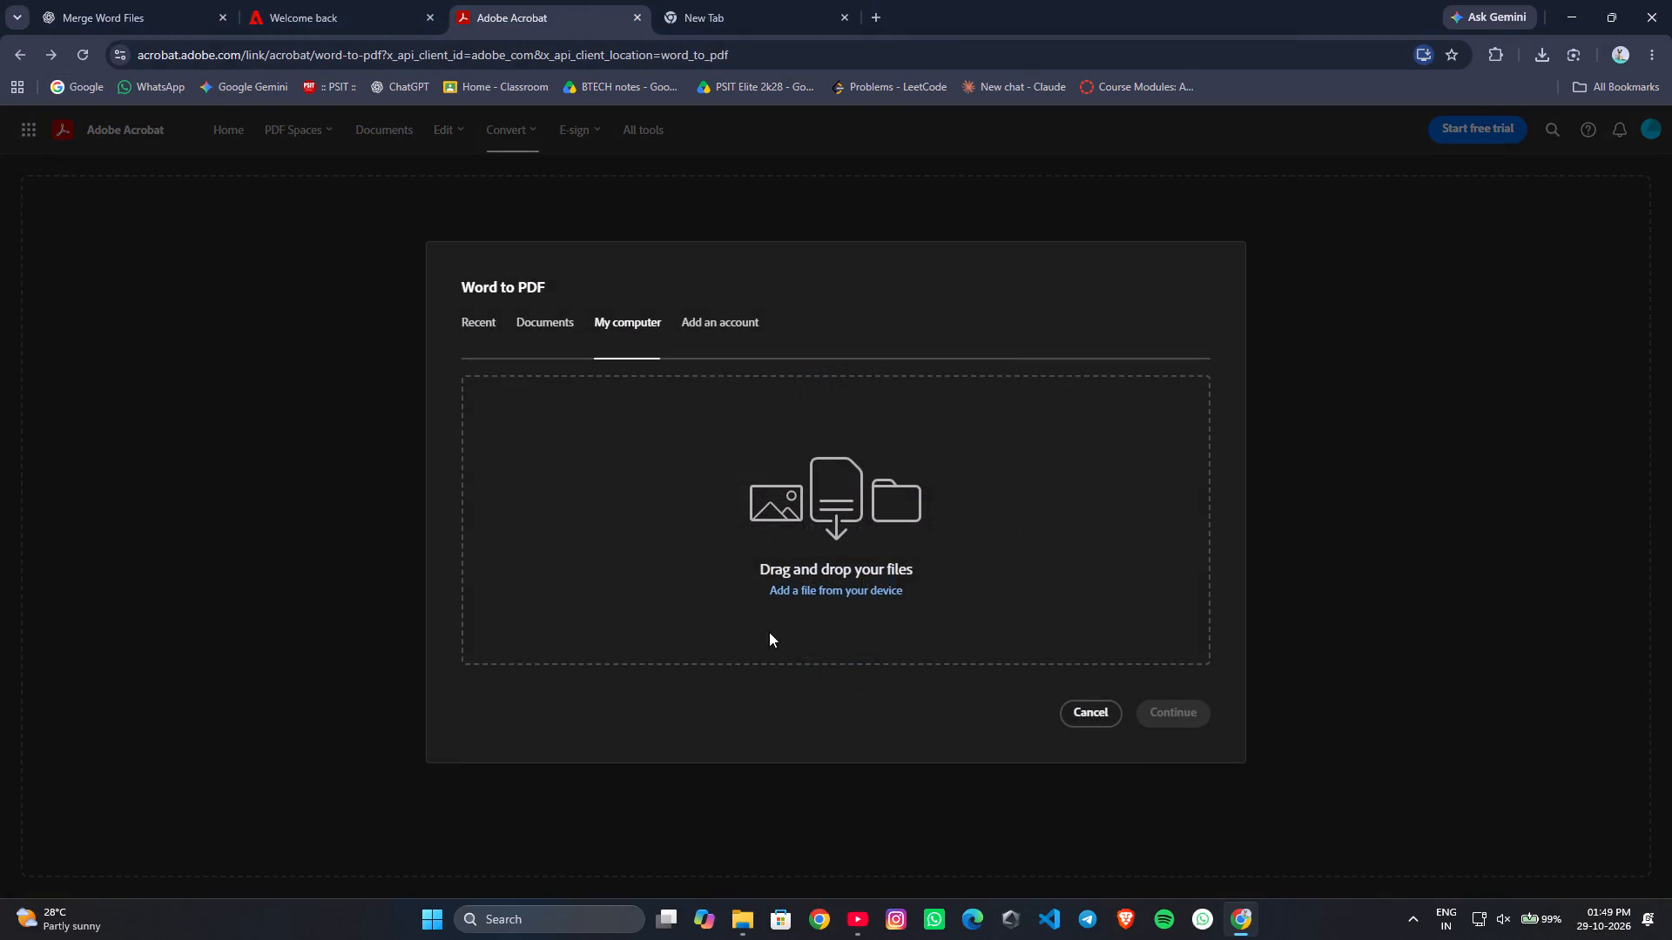
{"action": "left_click", "coordinate": [826, 599]}
{"action": "left_click", "coordinate": [846, 588]}
{"action": "left_click", "coordinate": [88, 213]}
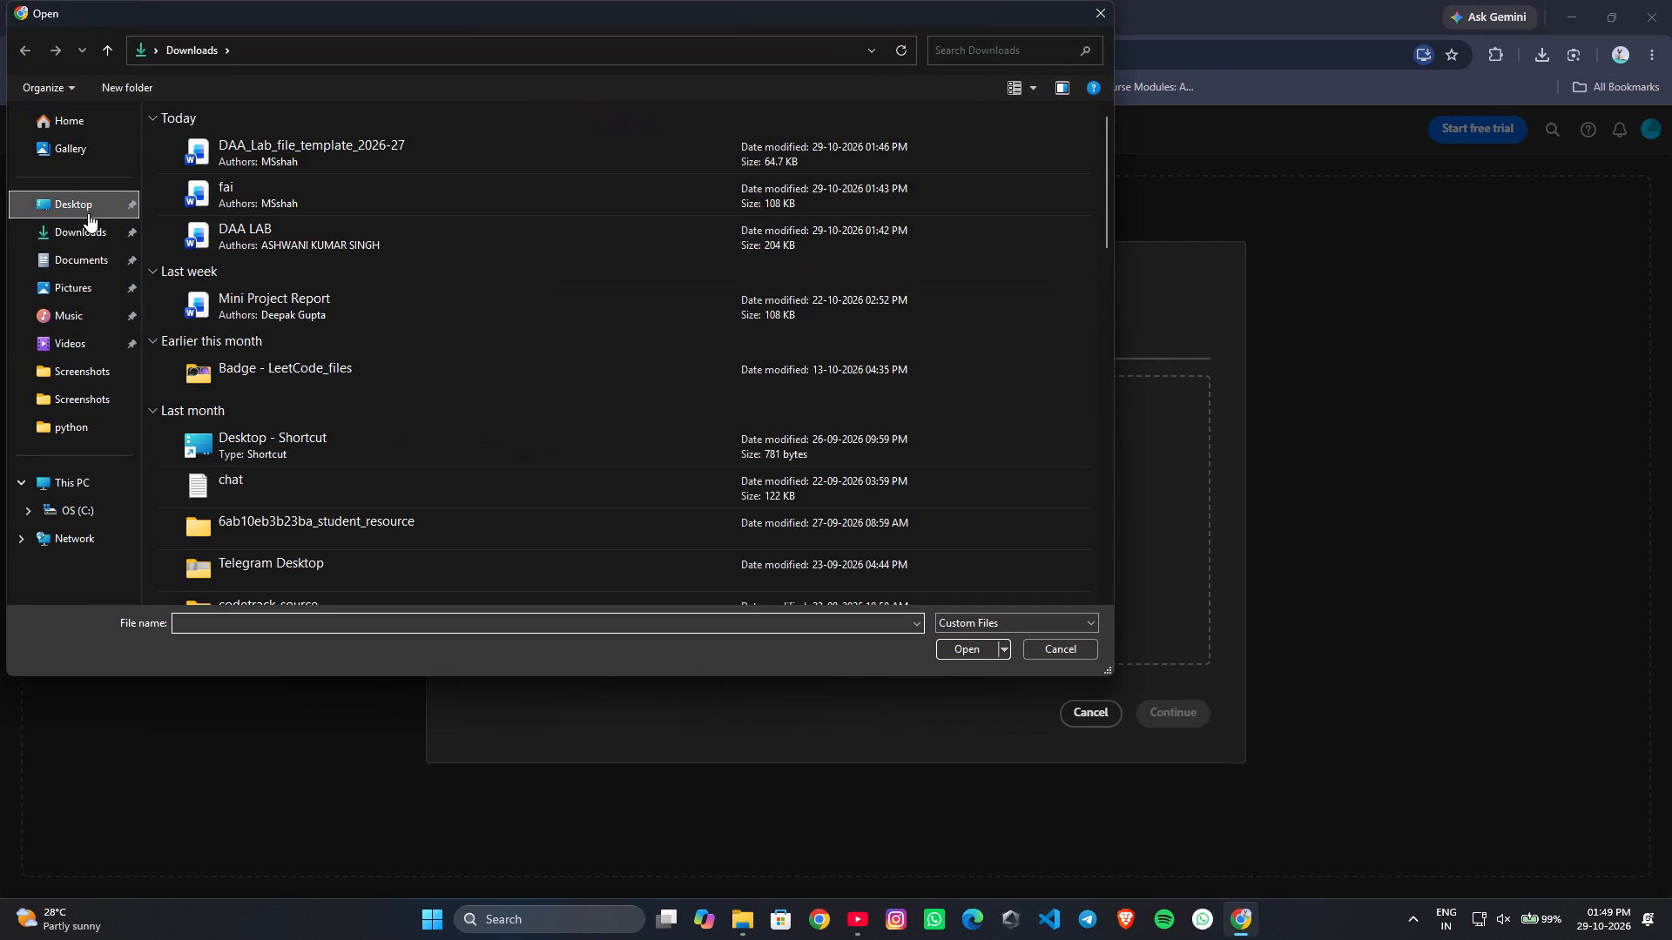
{"action": "left_click", "coordinate": [67, 214]}
{"action": "left_click", "coordinate": [70, 238]}
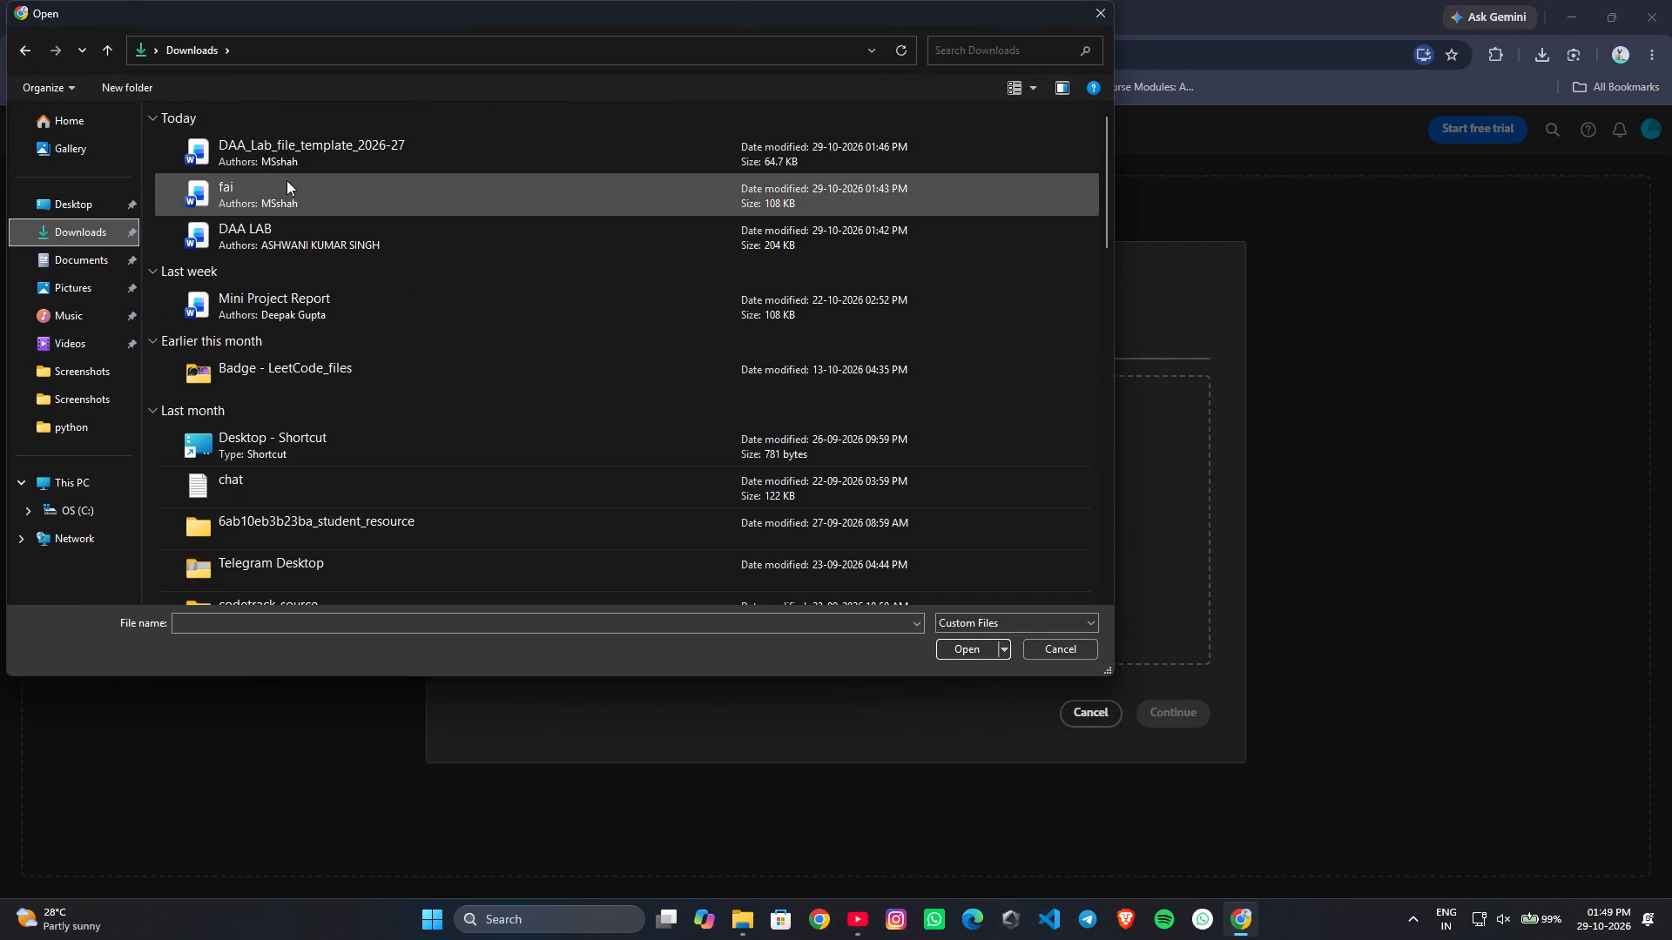
{"action": "double_click", "coordinate": [322, 226]}
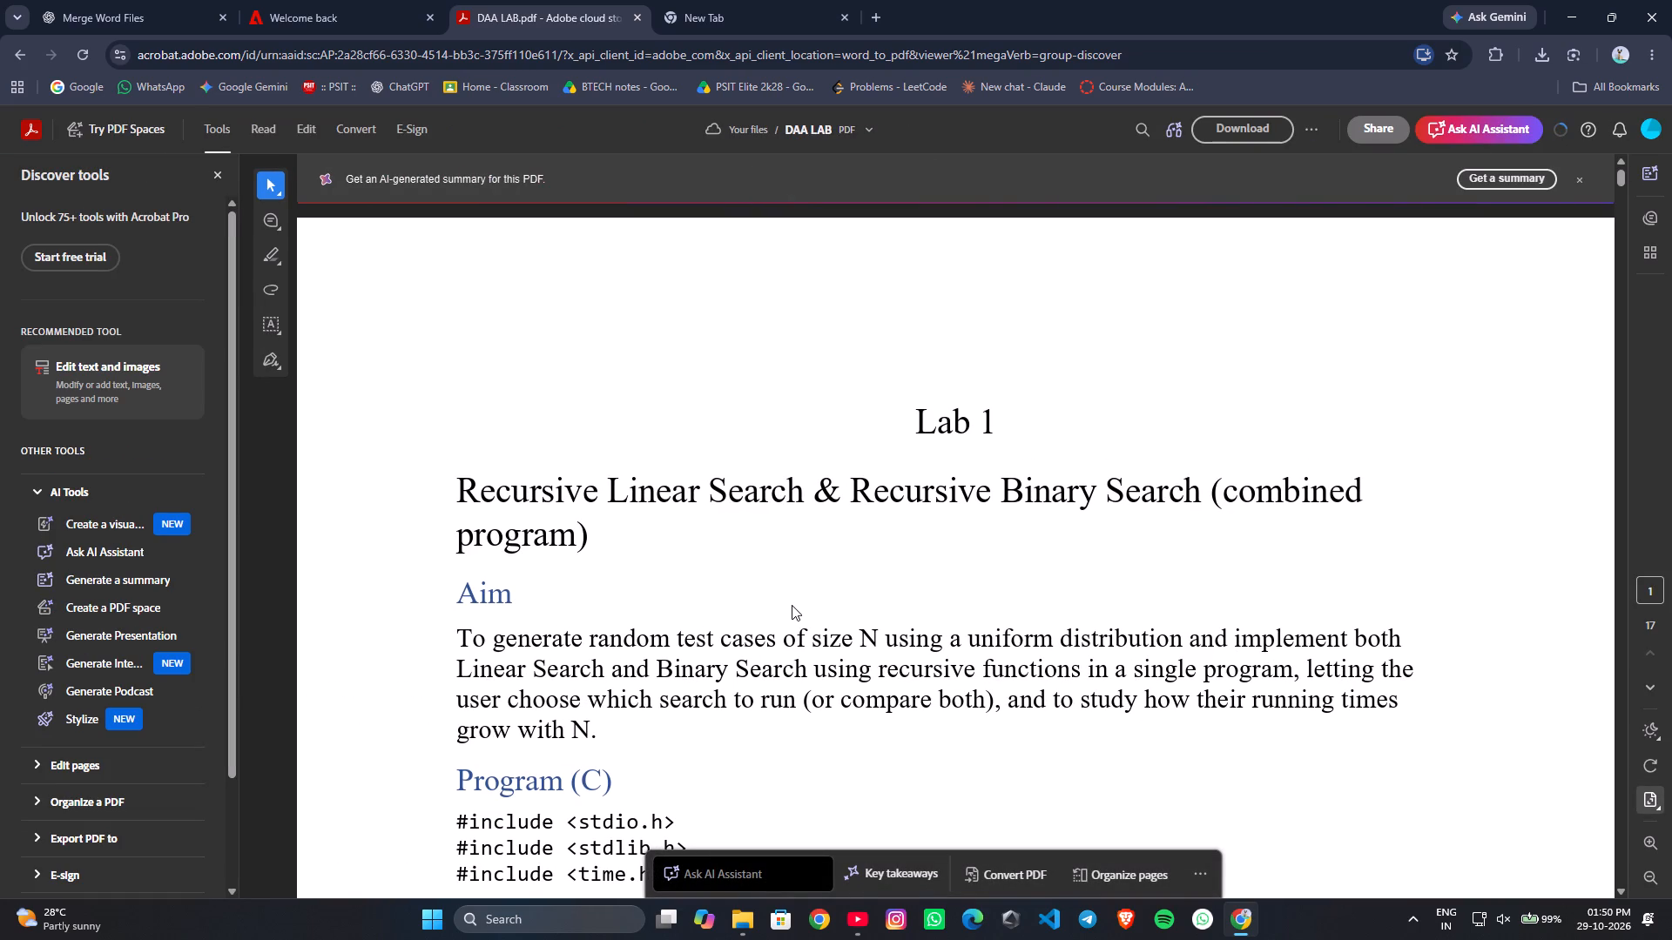
Look through the converted DAA LAB PDF, checking the programs and output pictures from Lab 1 through Lab 5.
{"action": "scroll", "coordinate": [792, 605], "scroll_direction": "down", "scroll_amount": 5}
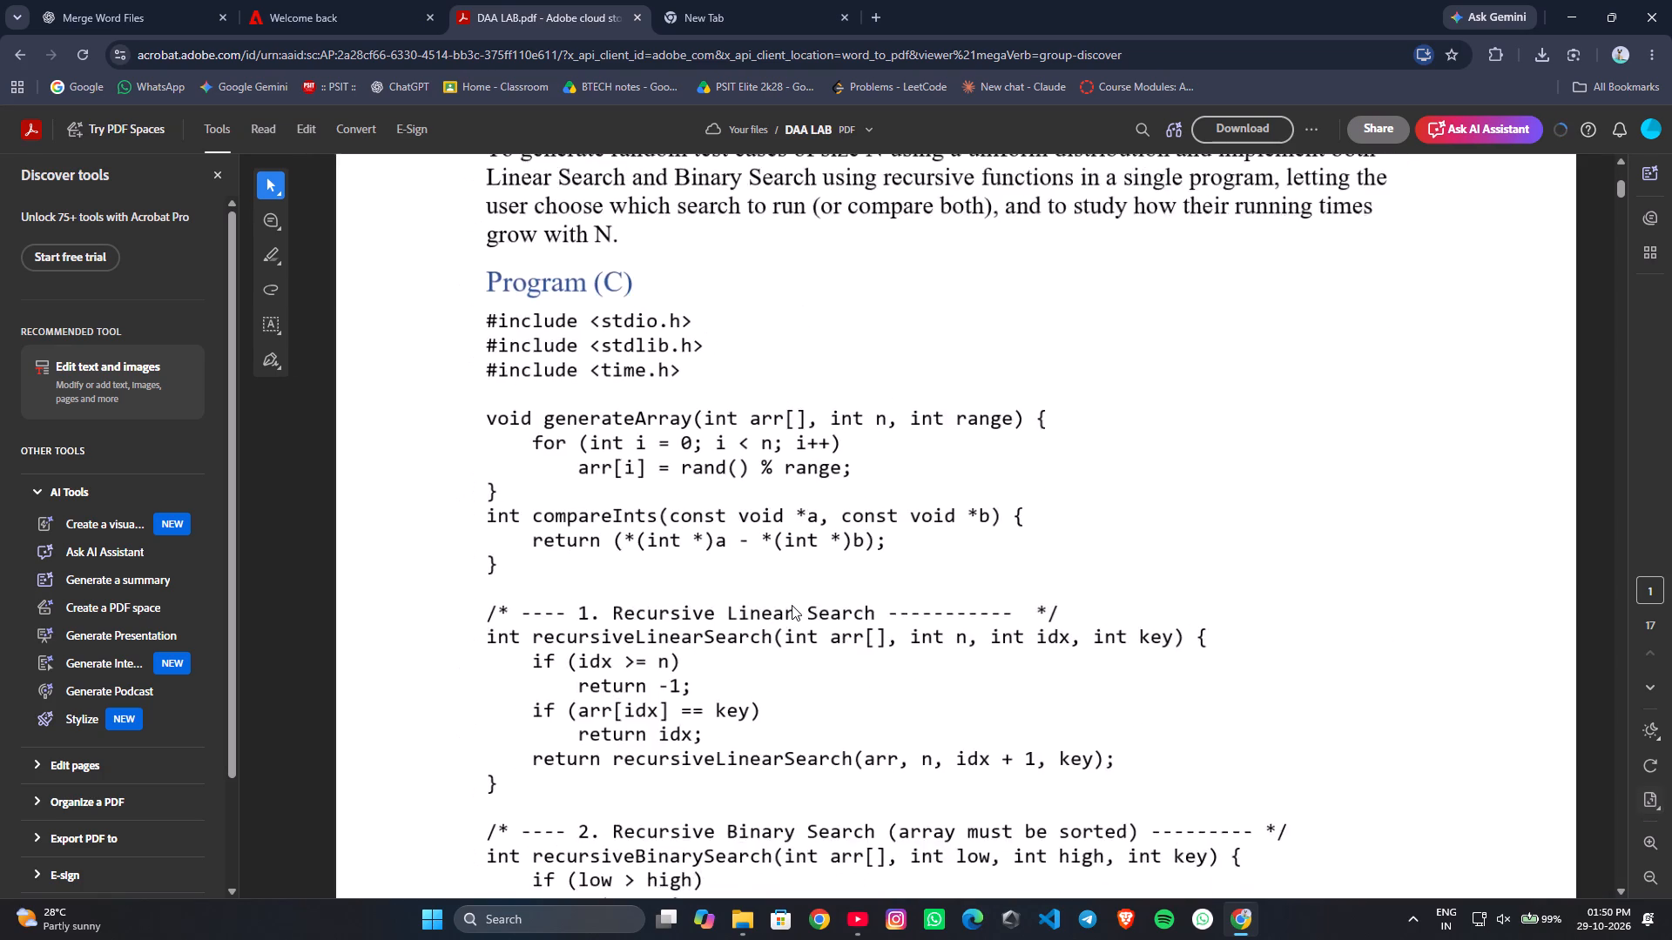
{"action": "scroll", "coordinate": [792, 605], "scroll_direction": "down", "scroll_amount": 11}
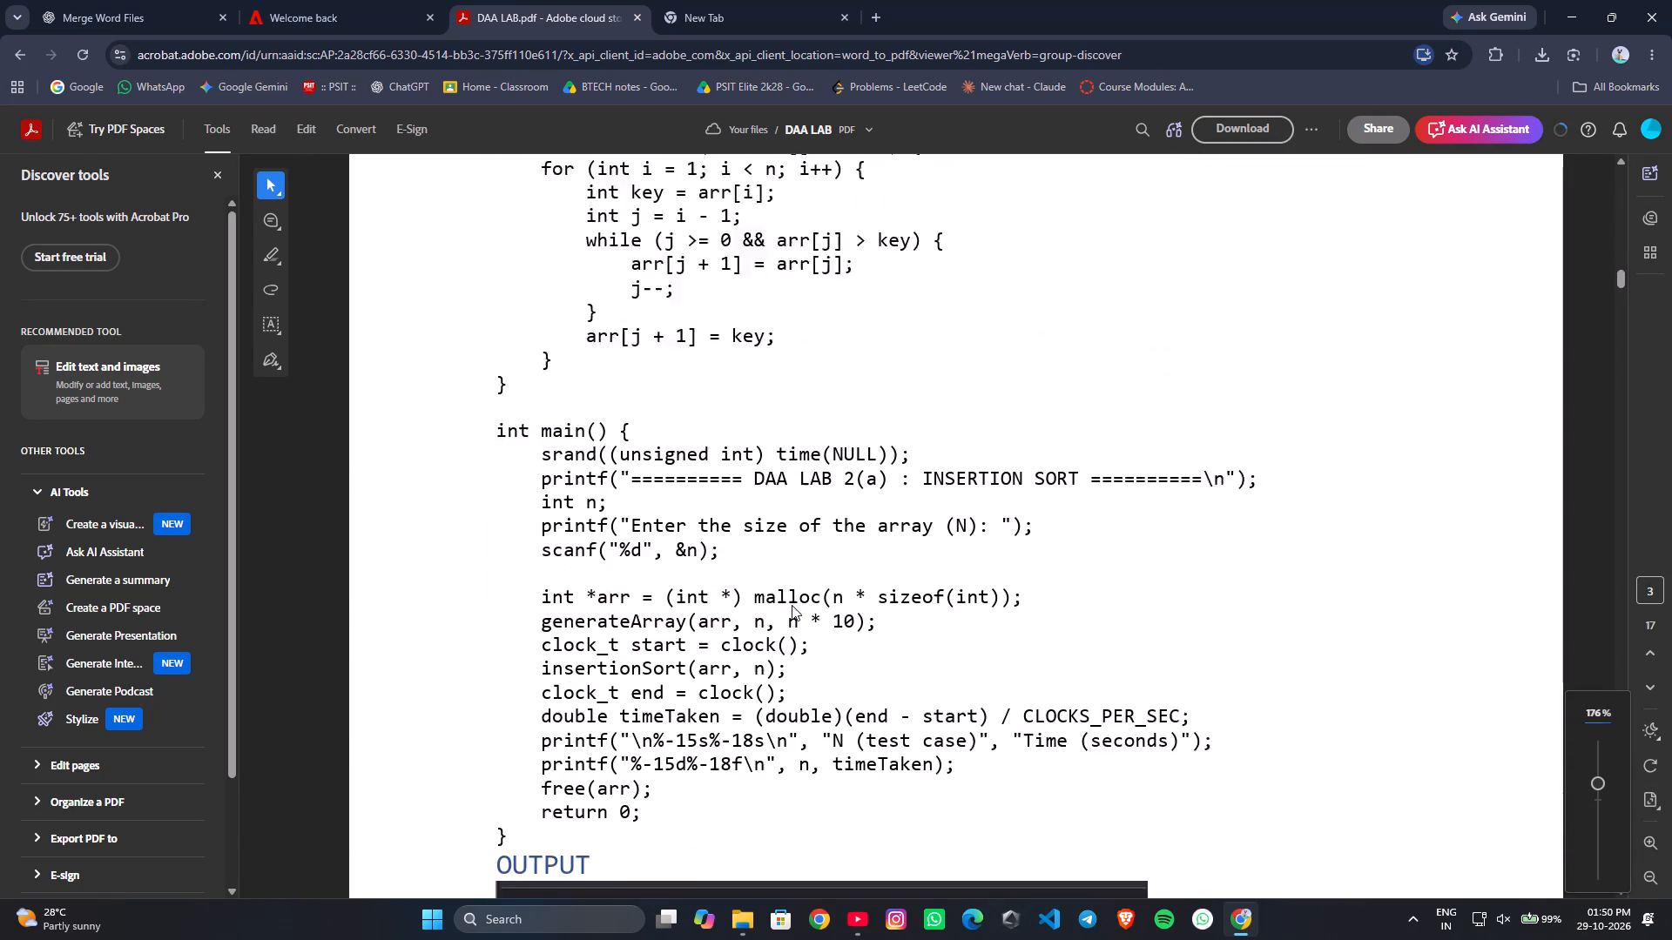
{"action": "scroll", "coordinate": [792, 605], "scroll_direction": "down", "scroll_amount": 6}
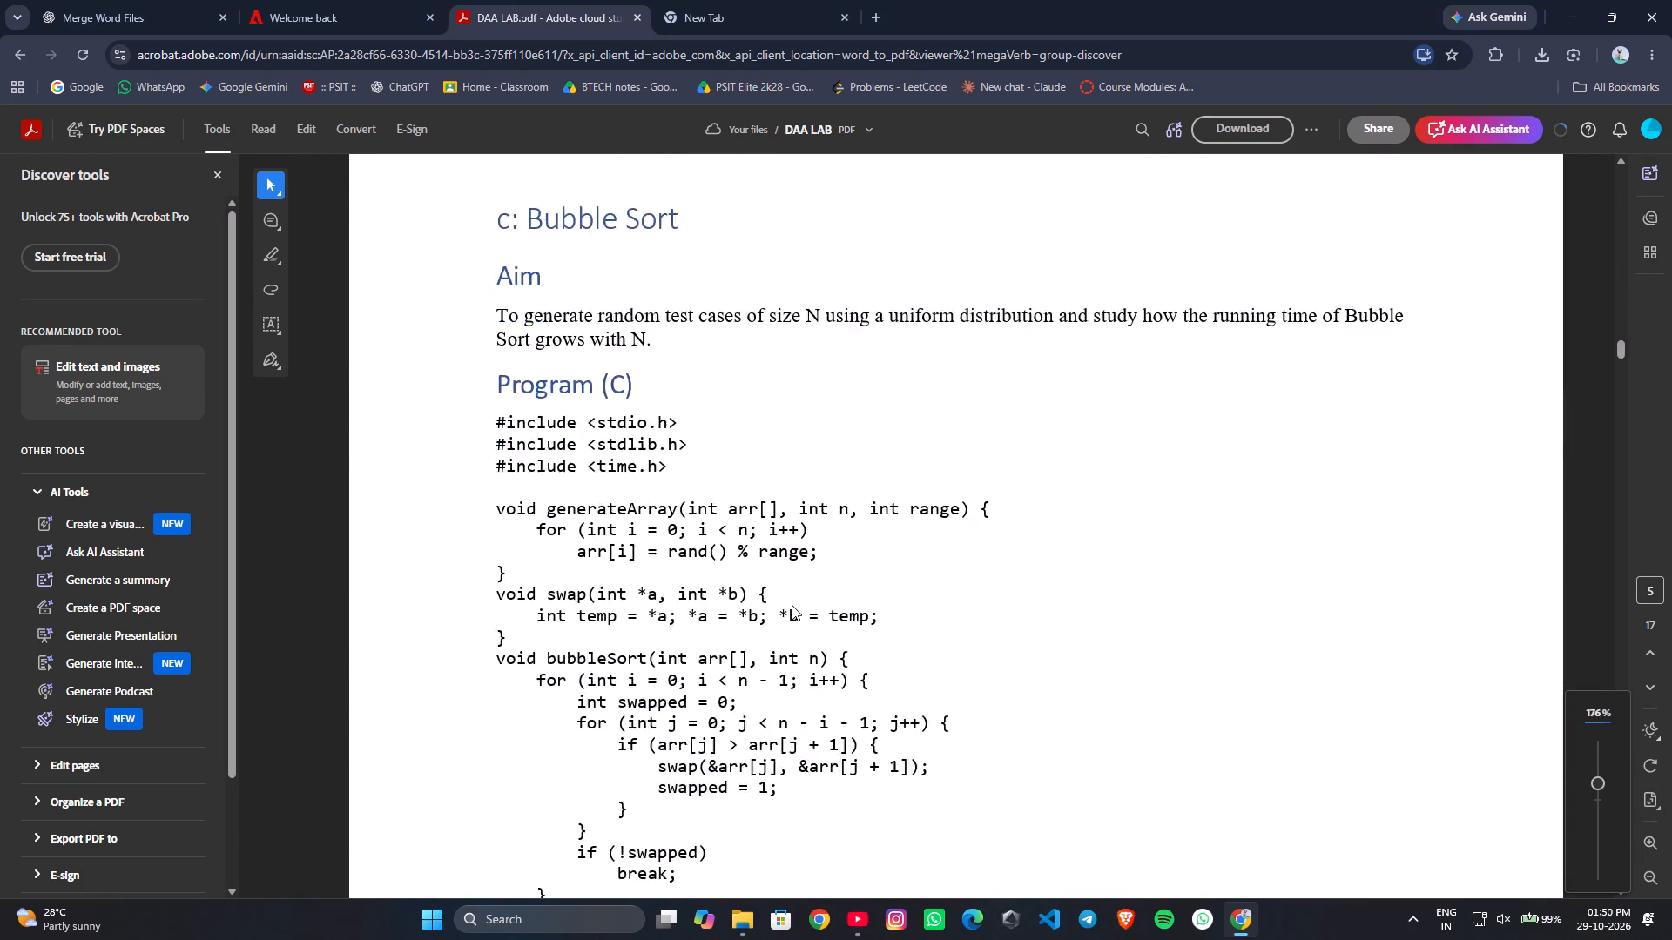
{"action": "scroll", "coordinate": [792, 605], "scroll_direction": "down", "scroll_amount": 15}
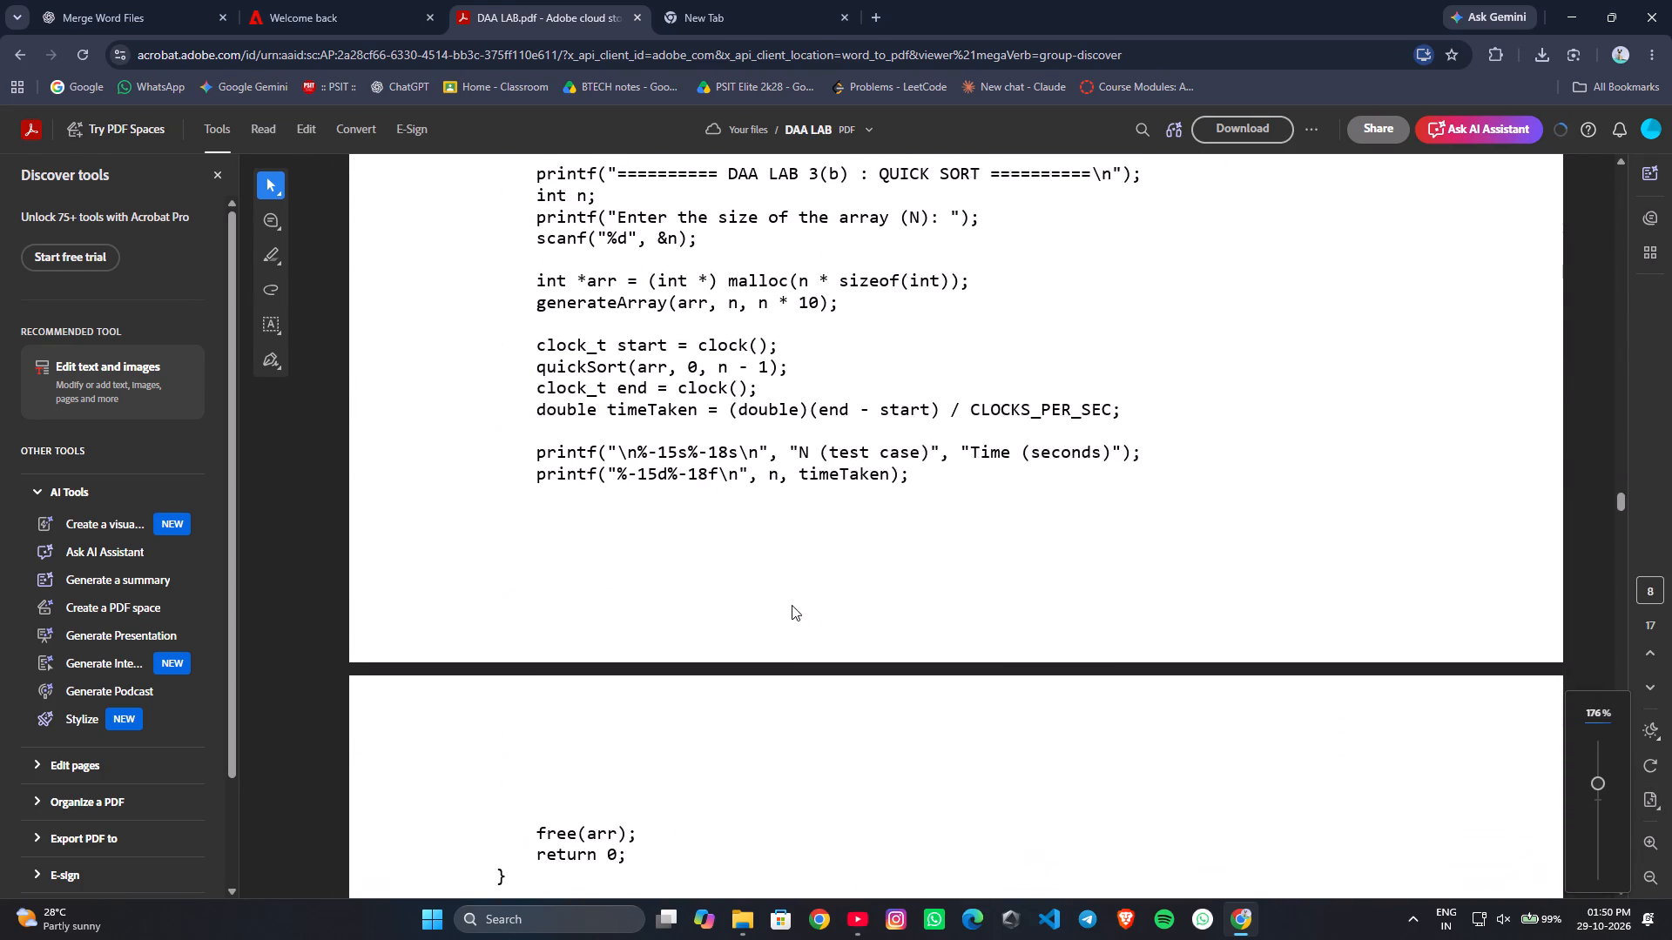
{"action": "scroll", "coordinate": [792, 605], "scroll_direction": "down", "scroll_amount": 20}
{"action": "scroll", "coordinate": [792, 605], "scroll_direction": "down", "scroll_amount": 6}
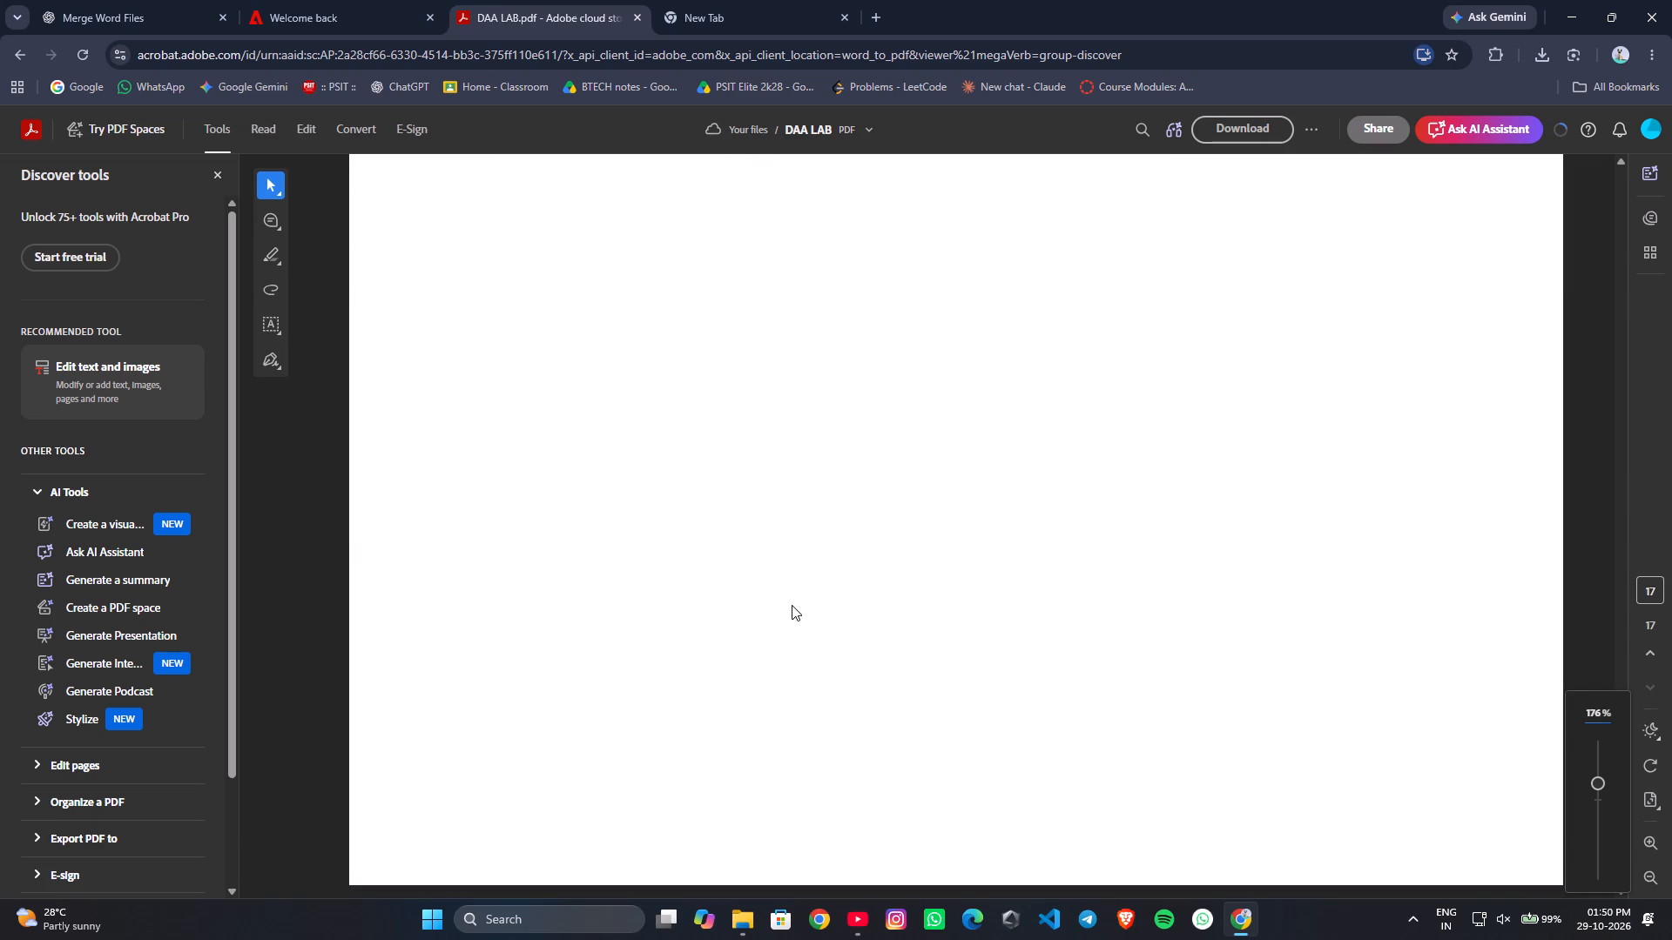
{"action": "scroll", "coordinate": [792, 605], "scroll_direction": "down", "scroll_amount": 6}
{"action": "scroll", "coordinate": [792, 605], "scroll_direction": "up", "scroll_amount": 2}
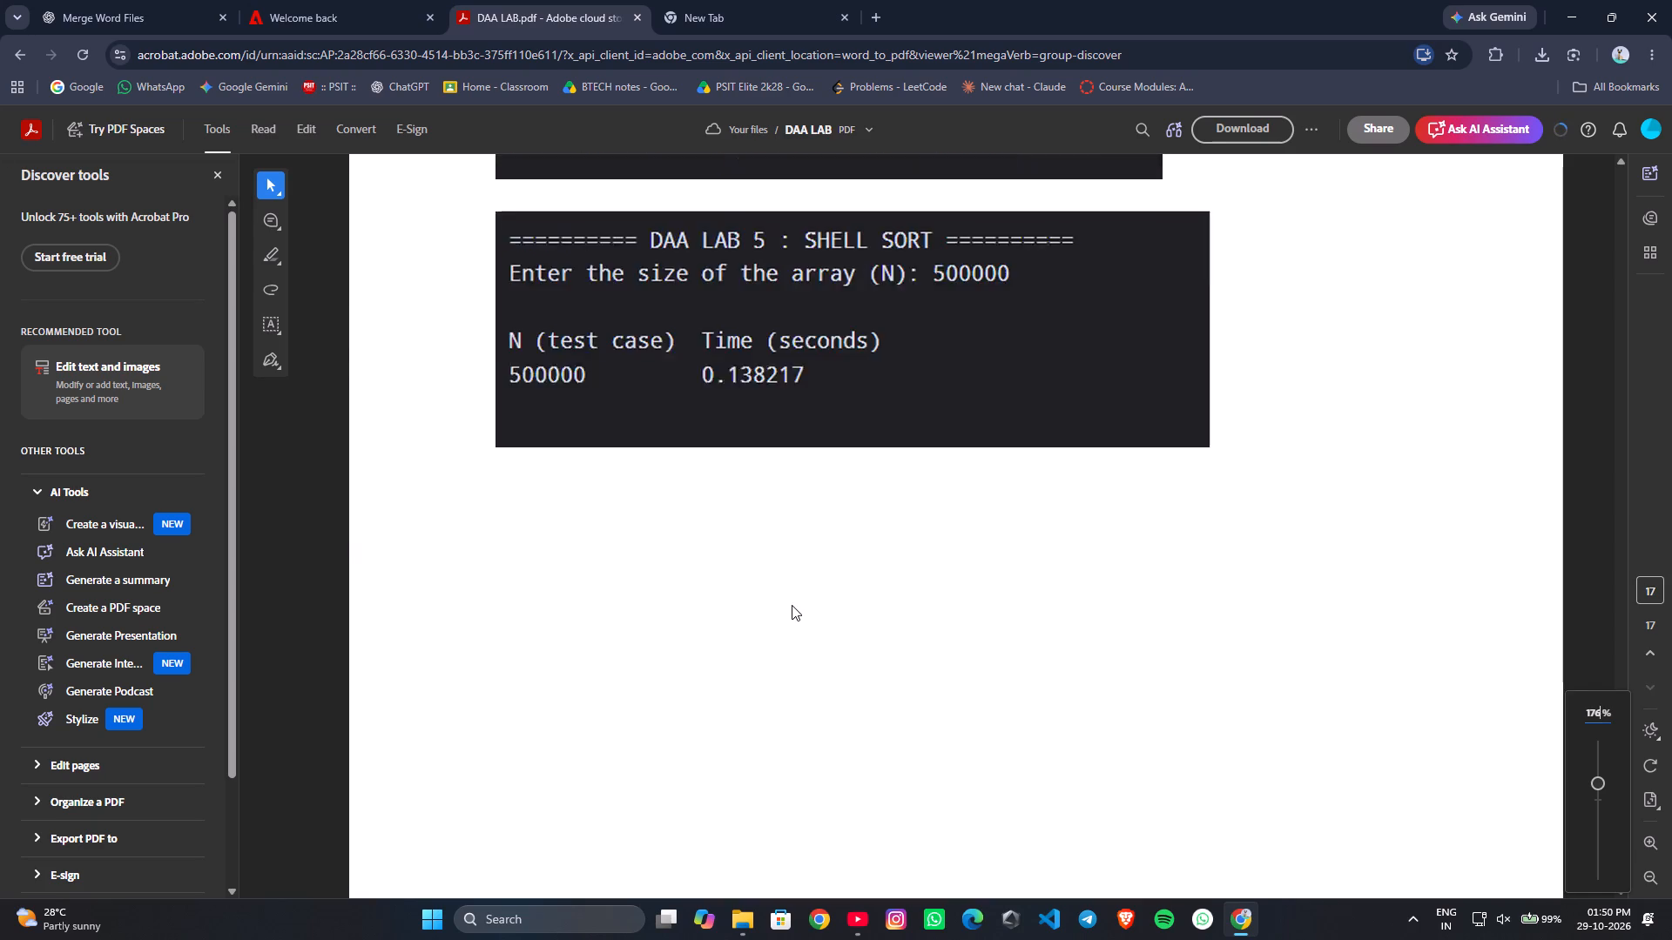
{"action": "scroll", "coordinate": [792, 605], "scroll_direction": "up", "scroll_amount": 7}
{"action": "scroll", "coordinate": [792, 605], "scroll_direction": "down", "scroll_amount": 1}
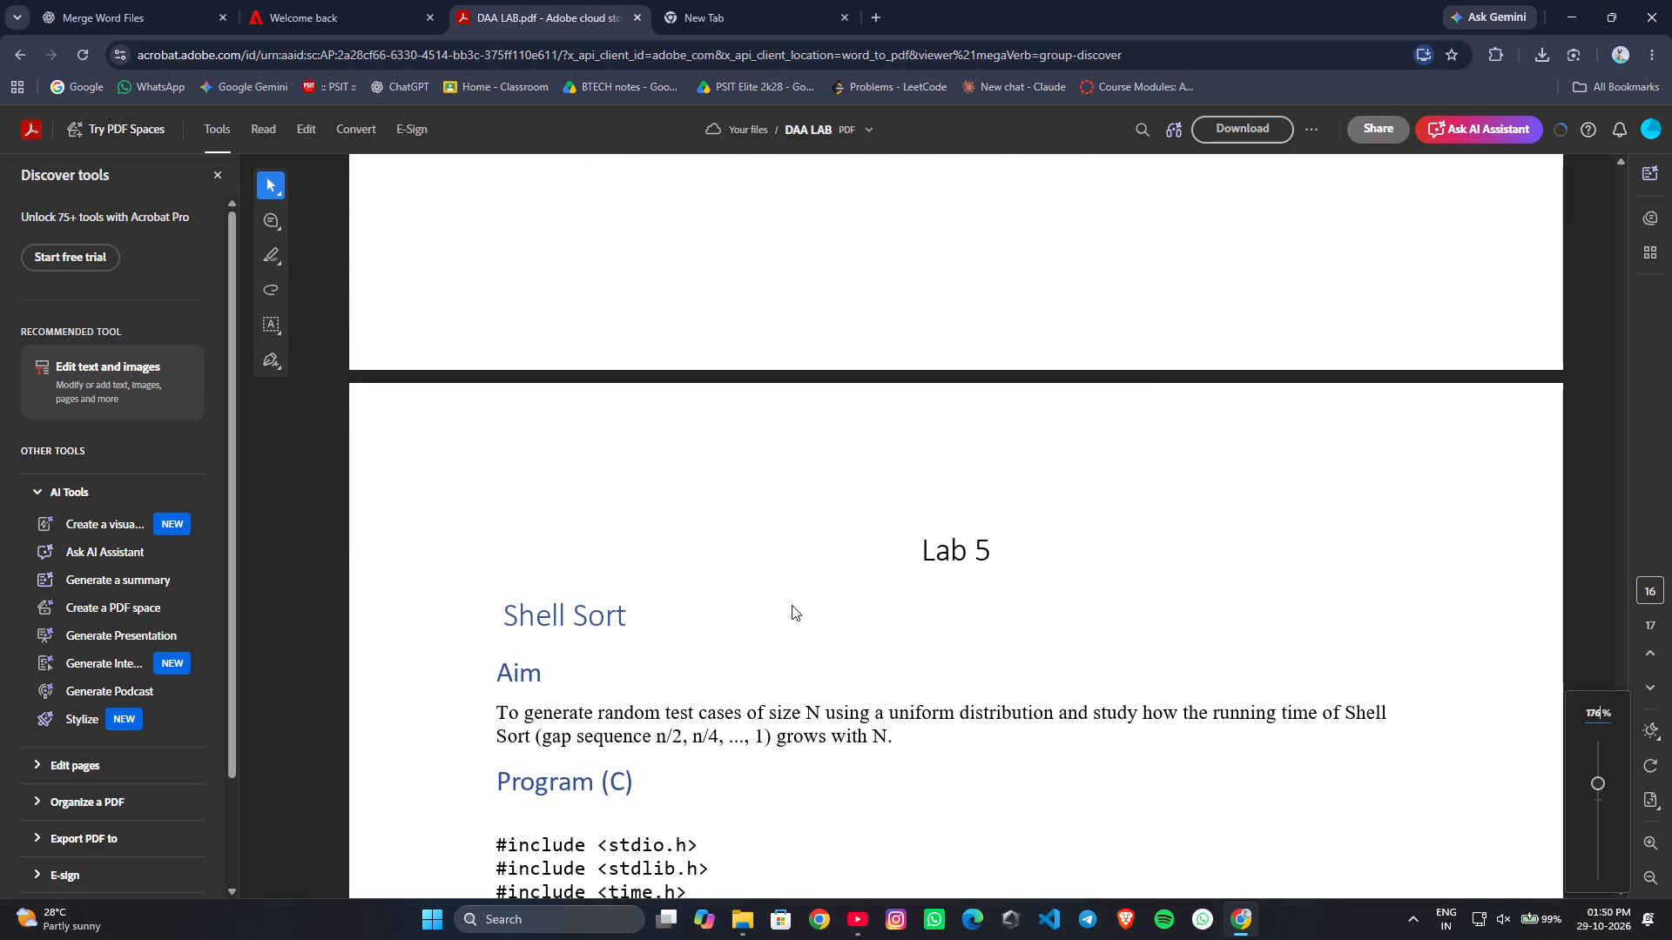
{"action": "scroll", "coordinate": [792, 605], "scroll_direction": "down", "scroll_amount": 8}
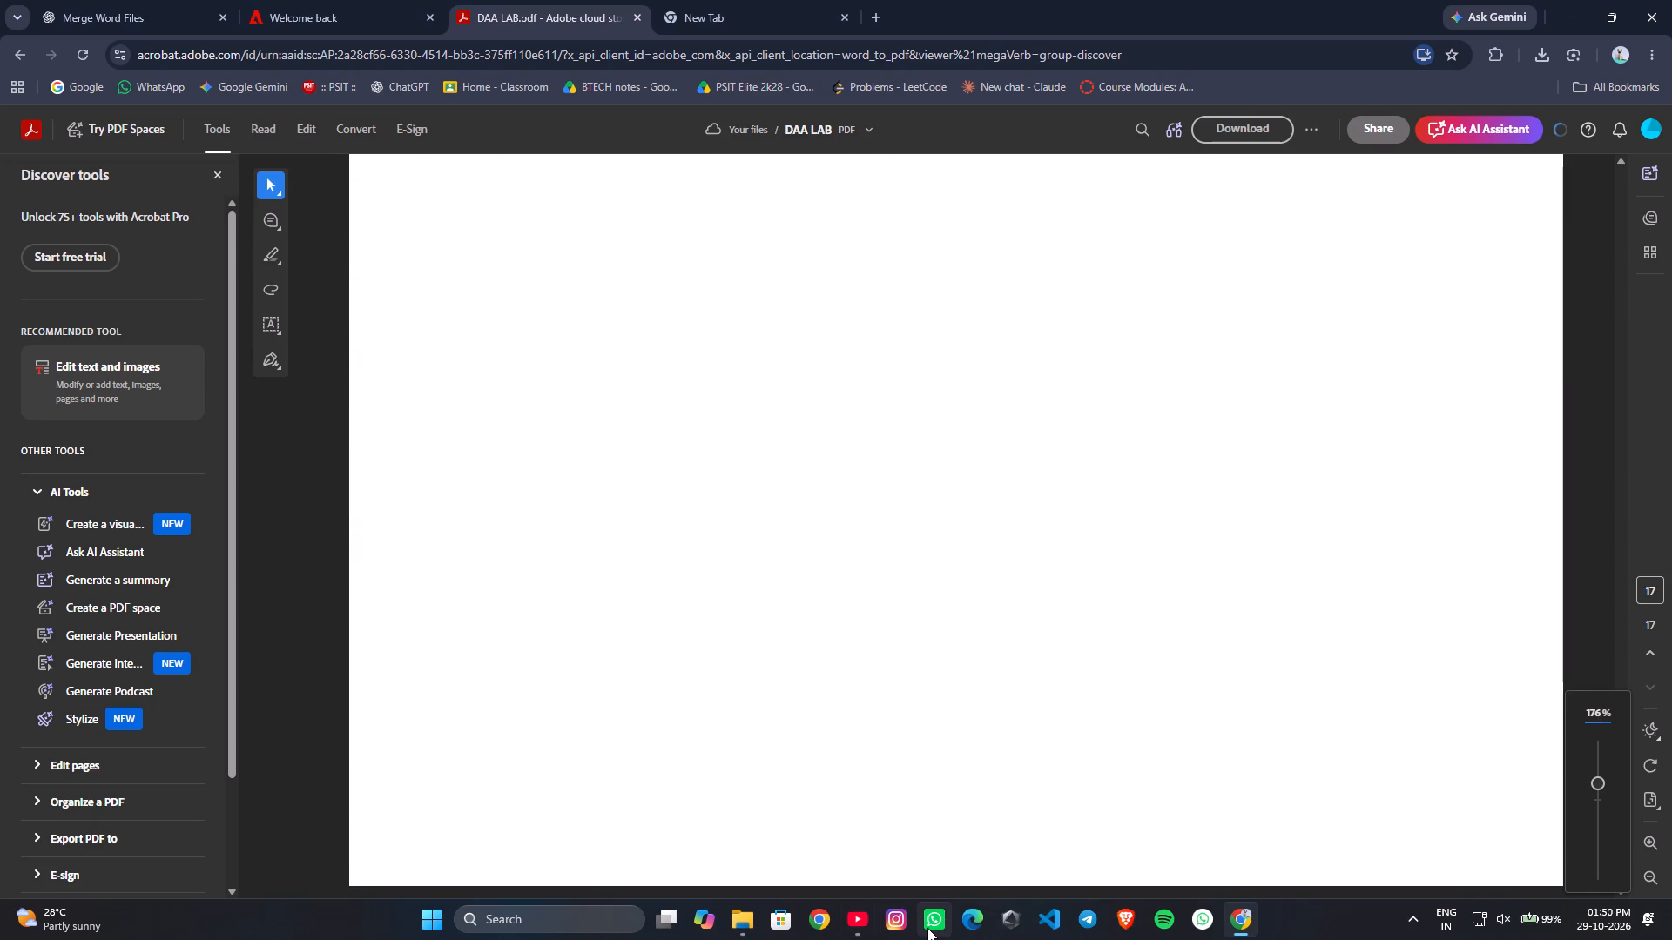
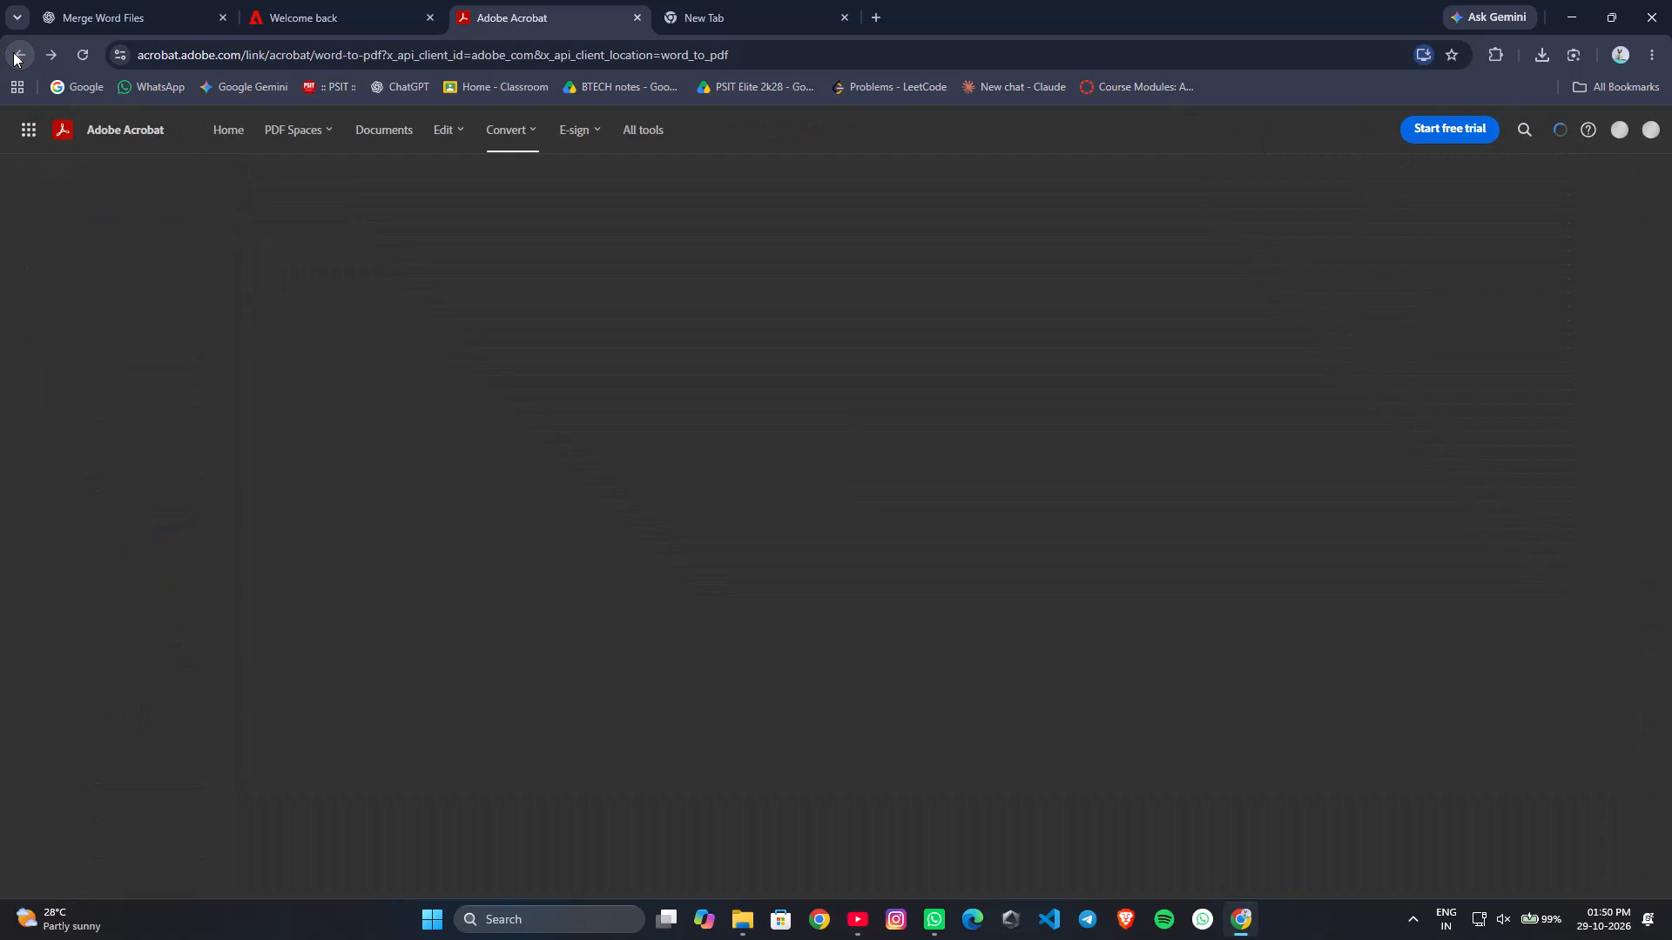
Upload the DAA_LAB_1_to_10 document from Downloads, convert it to PDF, and check its opening page.
{"action": "left_click", "coordinate": [839, 563]}
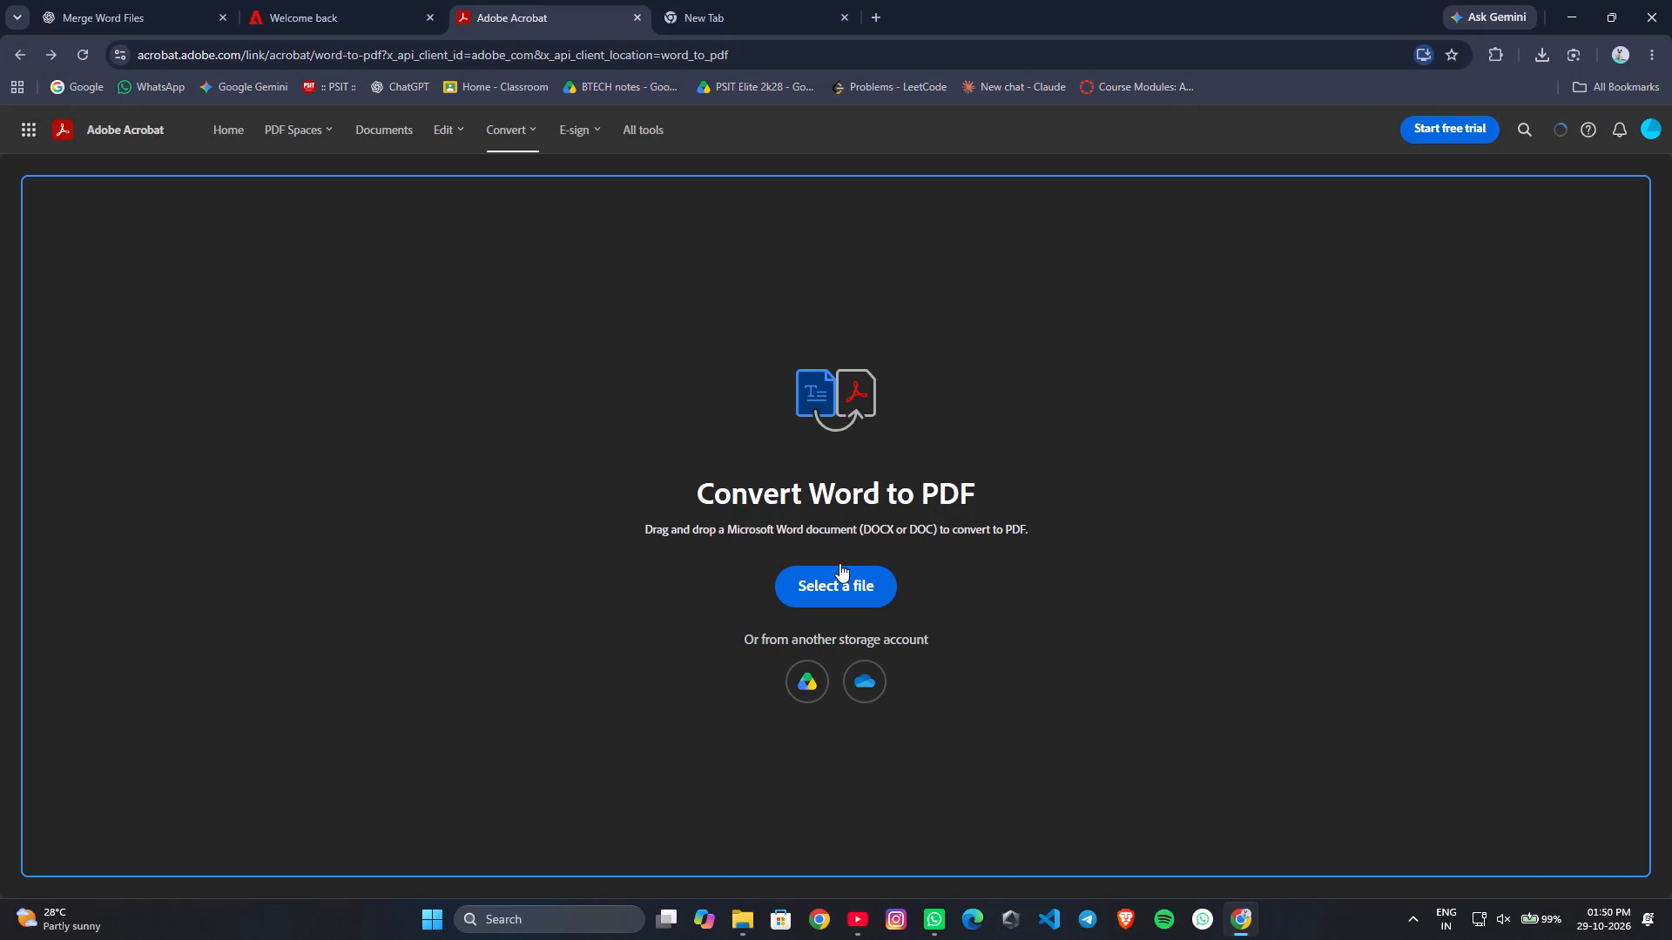
{"action": "left_click", "coordinate": [859, 584]}
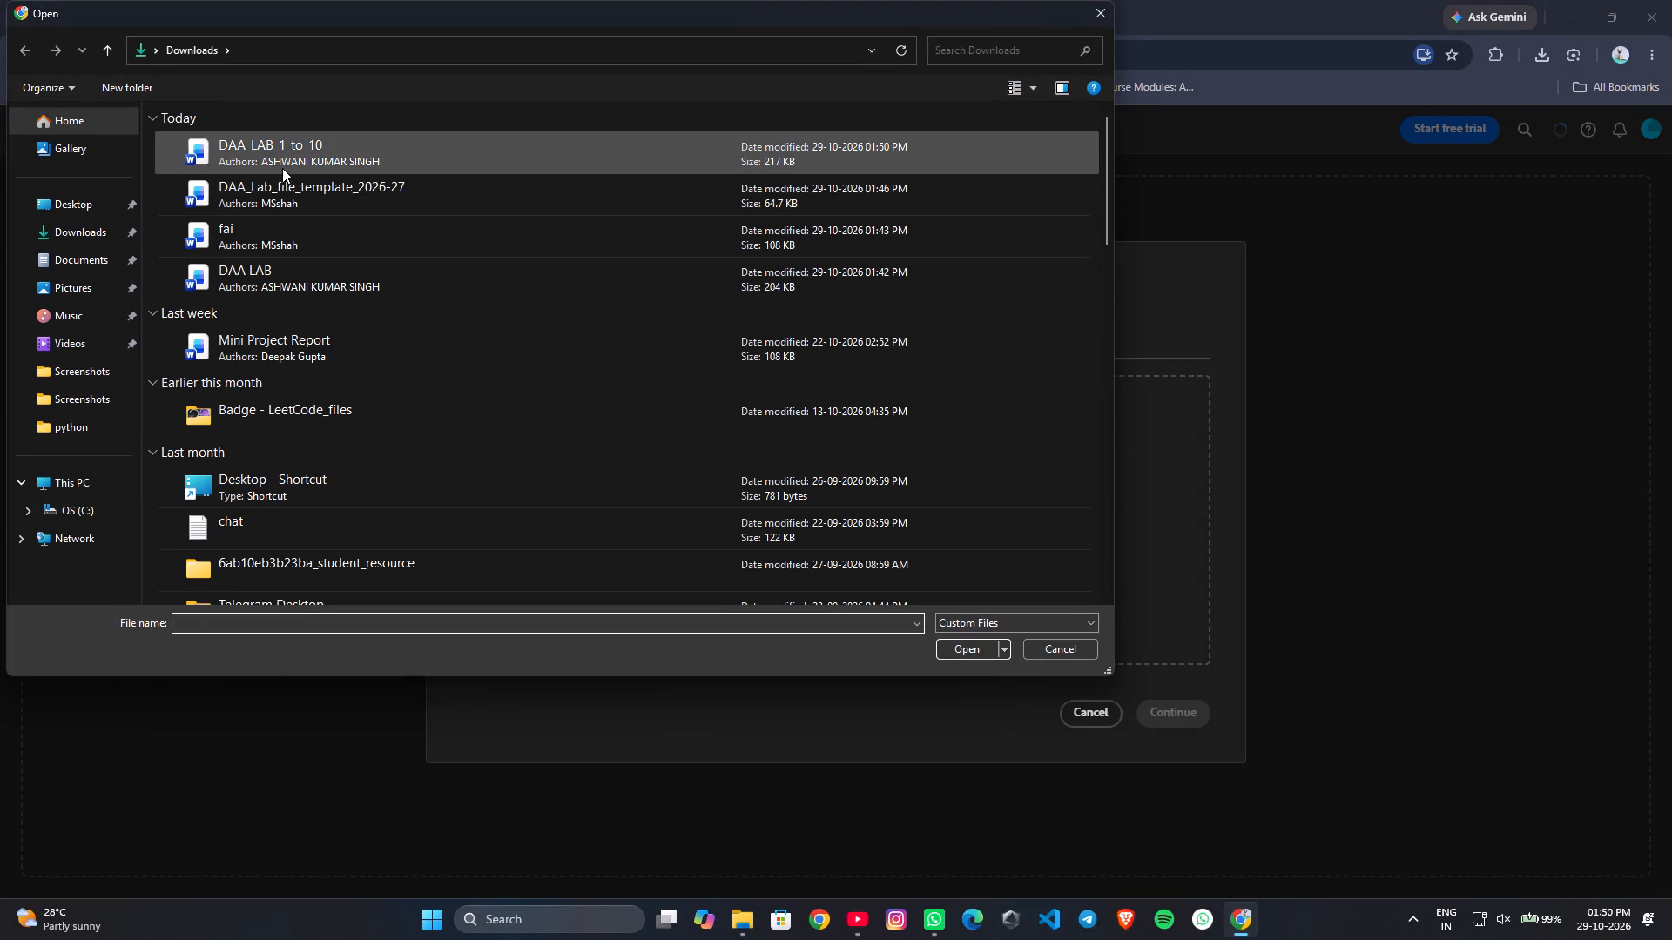
{"action": "double_click", "coordinate": [287, 166]}
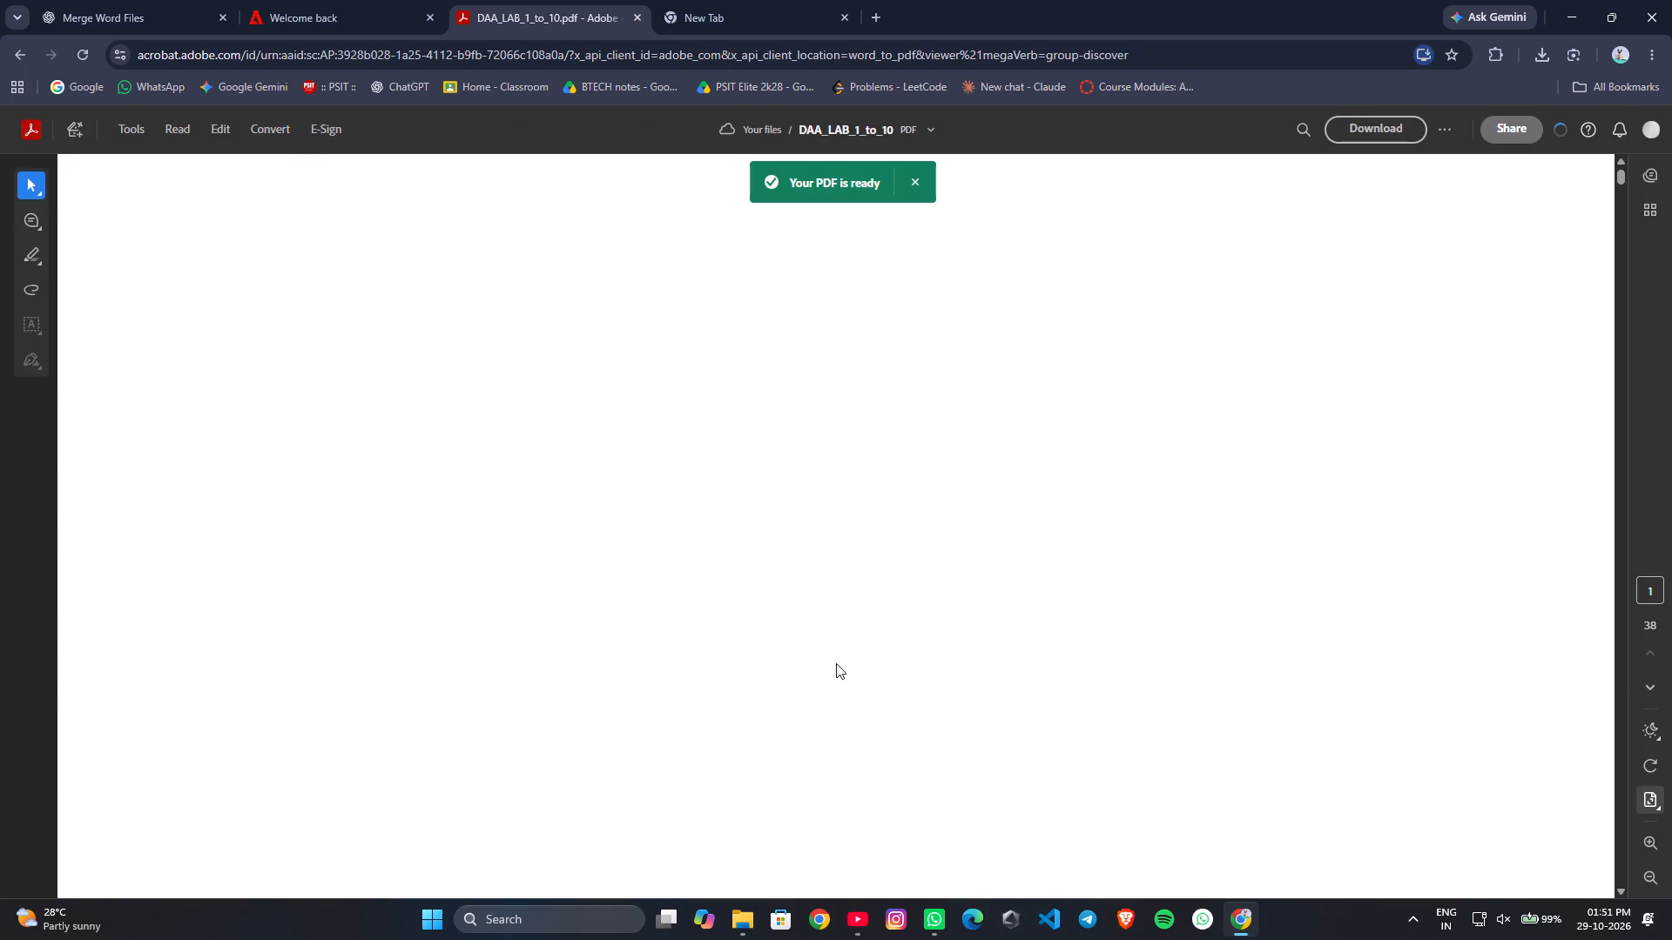
{"action": "scroll", "coordinate": [927, 688], "scroll_direction": "down", "scroll_amount": 4}
{"action": "scroll", "coordinate": [927, 688], "scroll_direction": "up", "scroll_amount": 5}
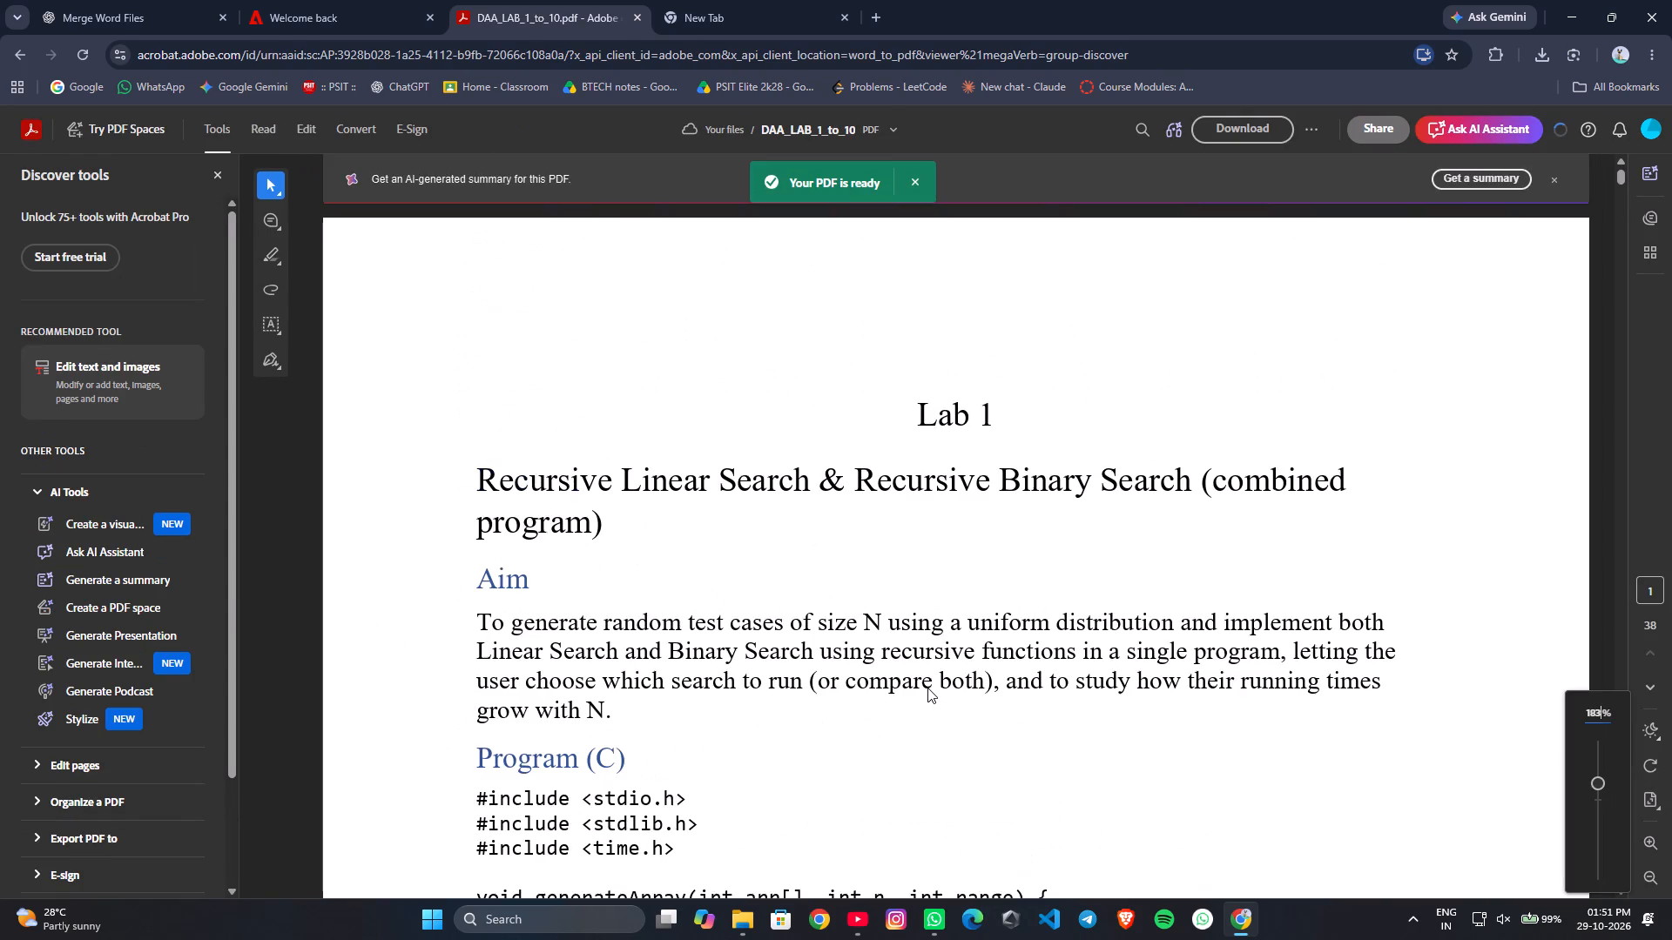
{"action": "scroll", "coordinate": [927, 688], "scroll_direction": "down", "scroll_amount": 15}
{"action": "scroll", "coordinate": [927, 688], "scroll_direction": "up", "scroll_amount": 11}
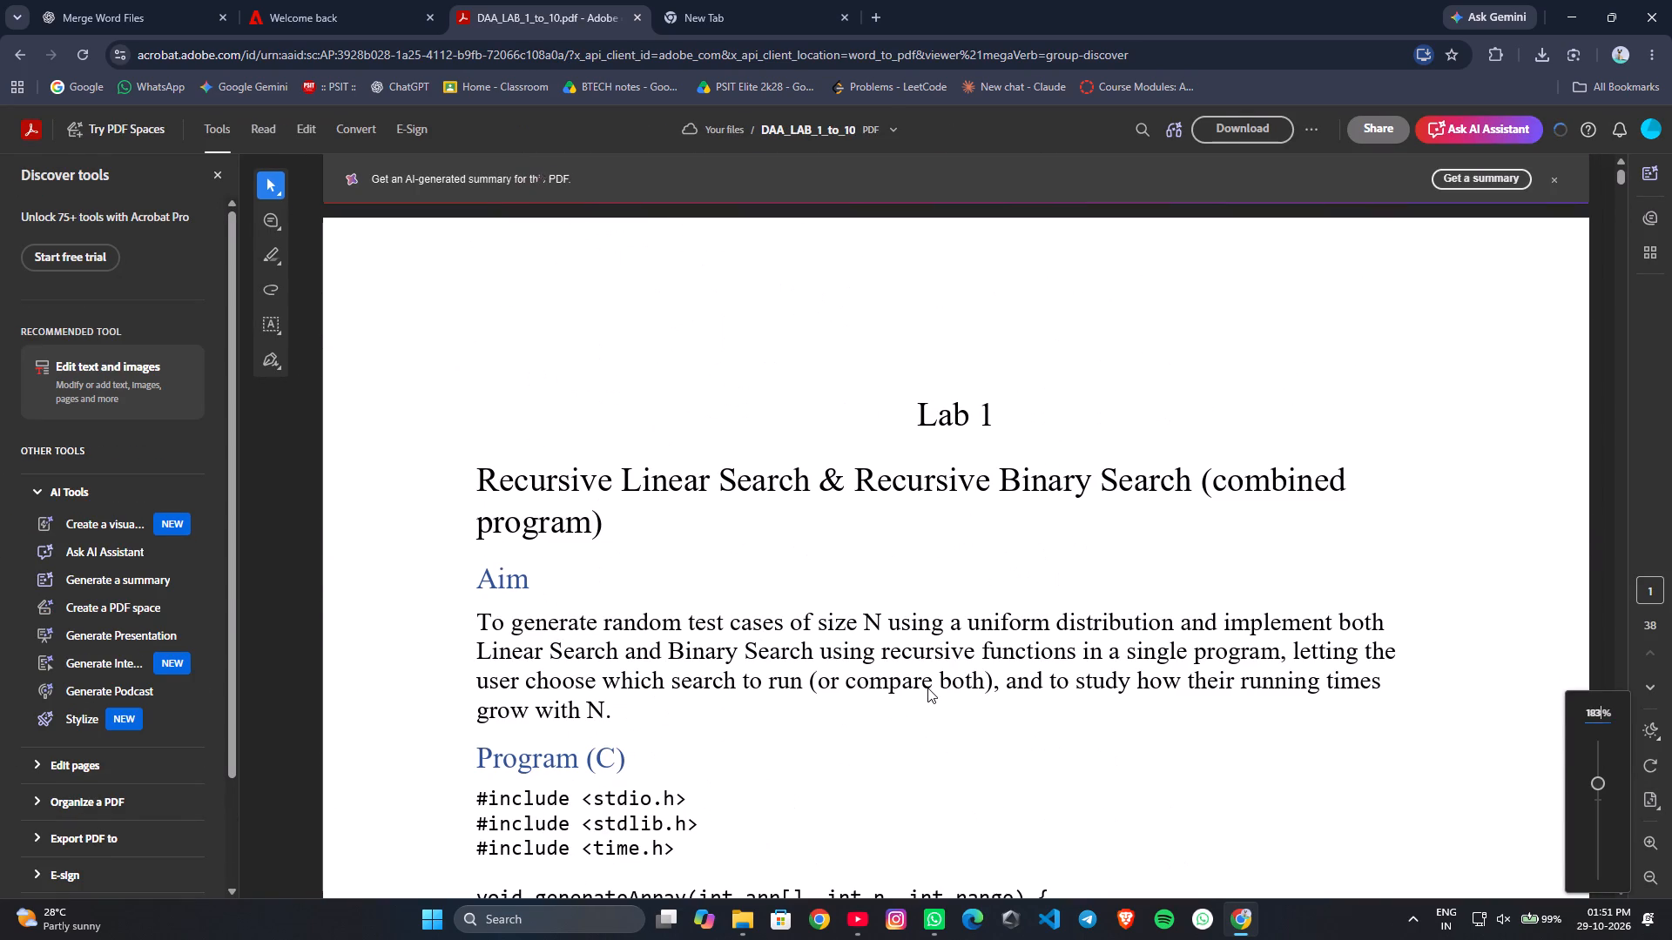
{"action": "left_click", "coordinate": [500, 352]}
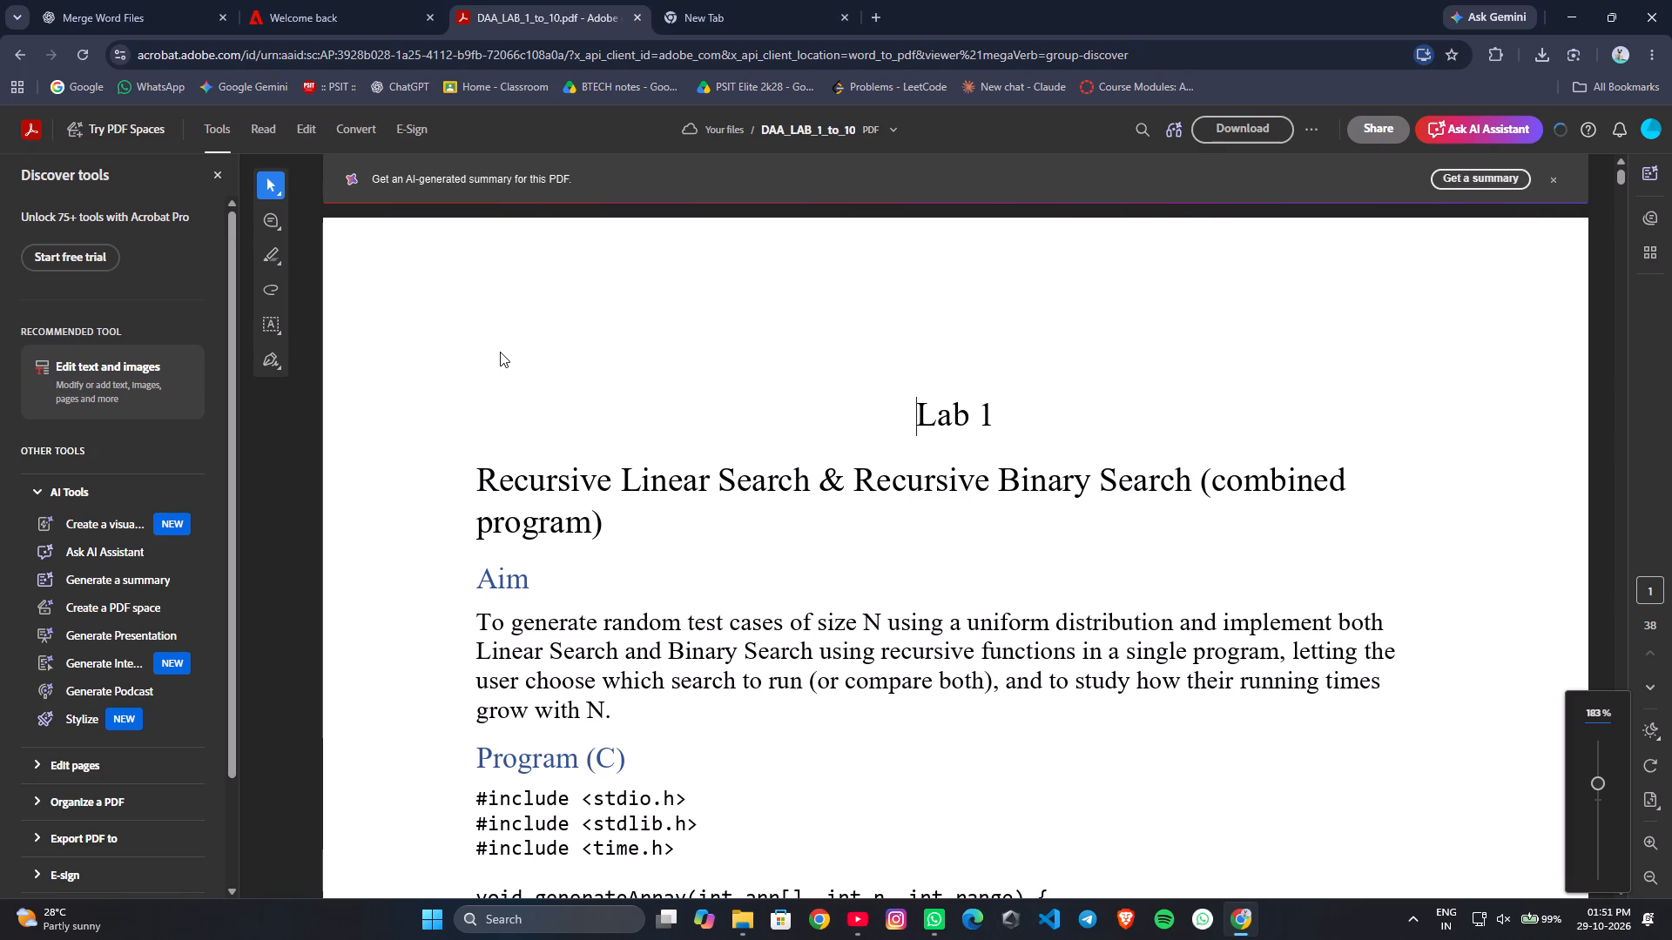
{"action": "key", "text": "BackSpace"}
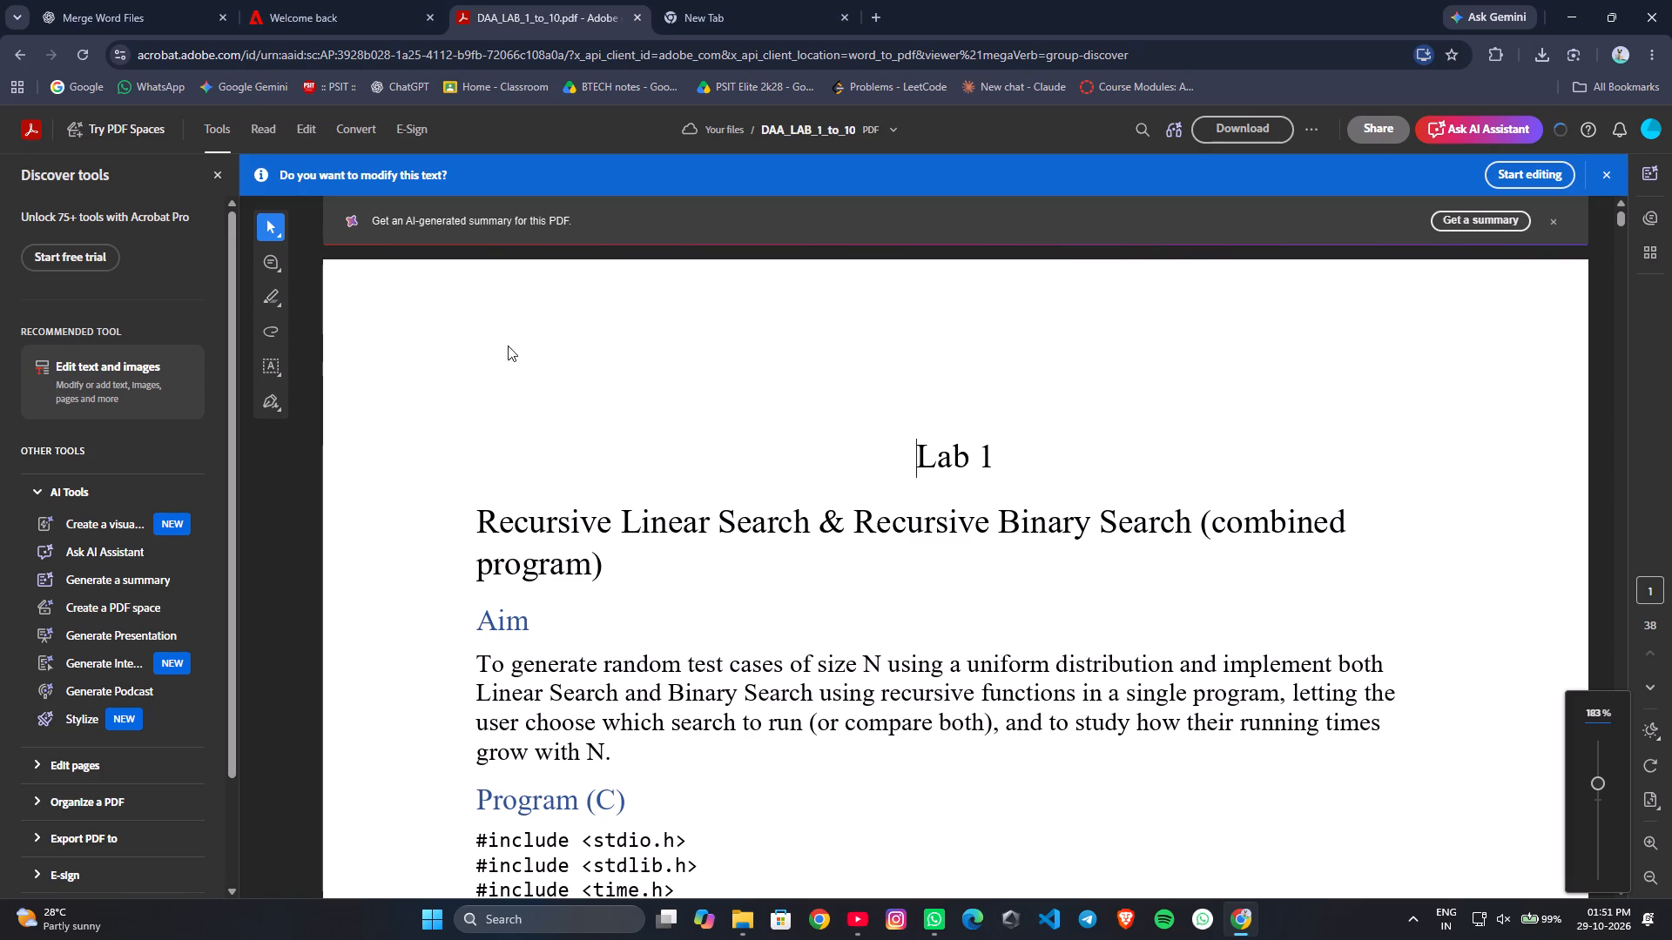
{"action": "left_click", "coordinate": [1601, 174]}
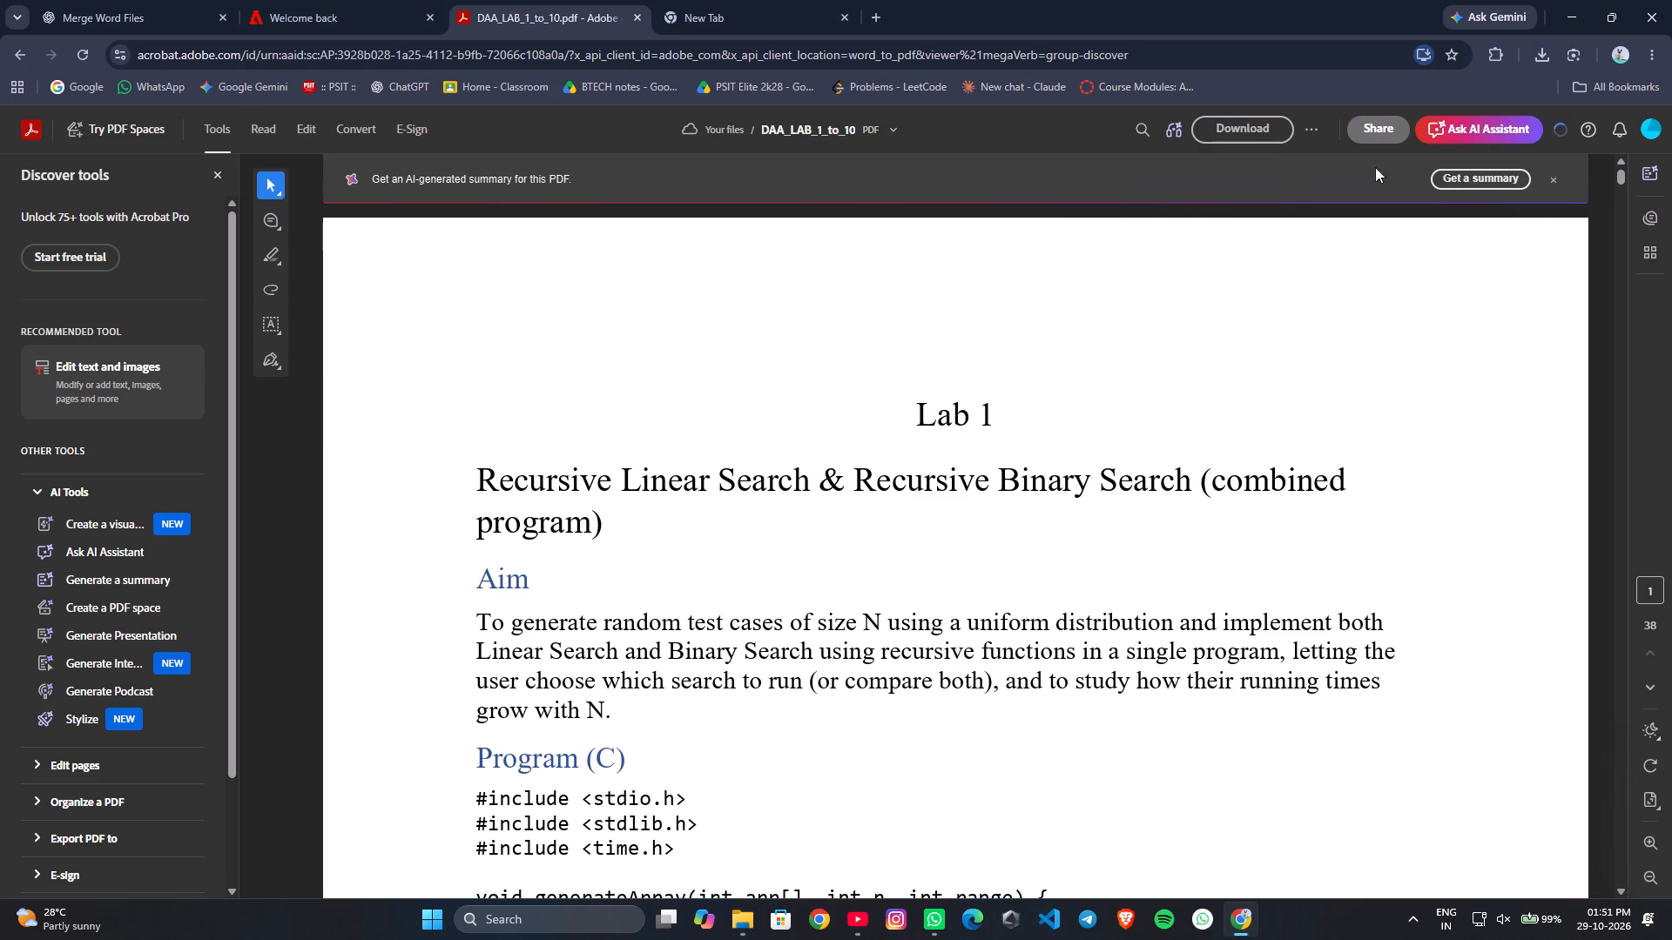
Download the converted DAA_LAB_1_to_10 file as a regular, uncompressed PDF.
{"action": "left_click", "coordinate": [1243, 117]}
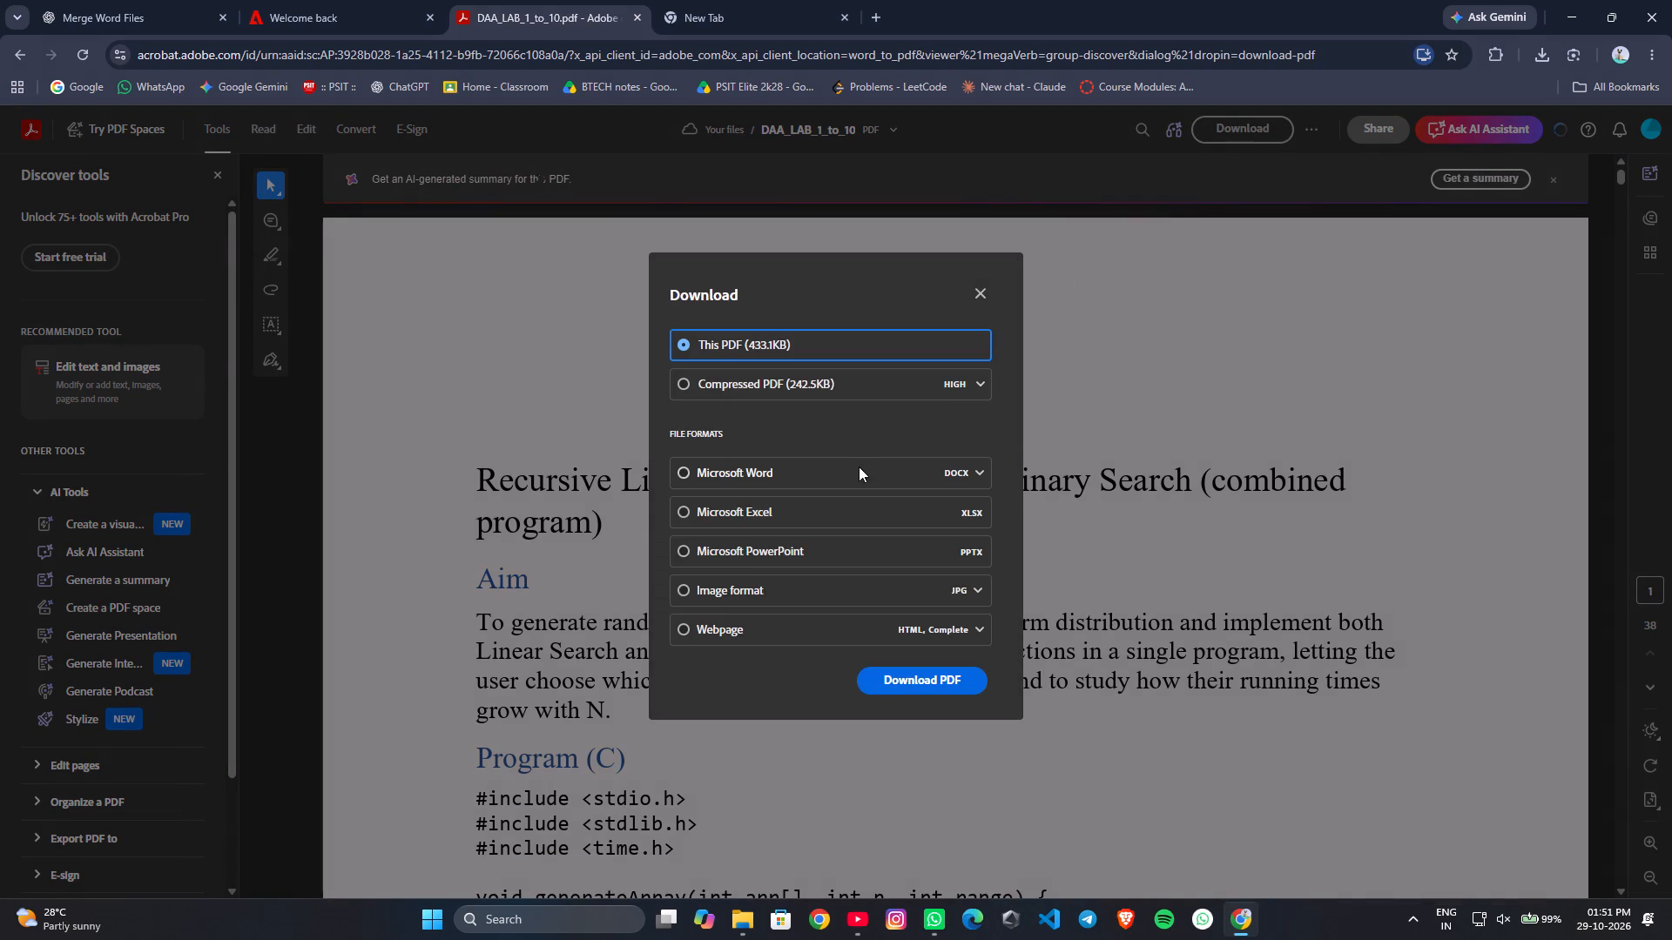
{"action": "left_click", "coordinate": [934, 682]}
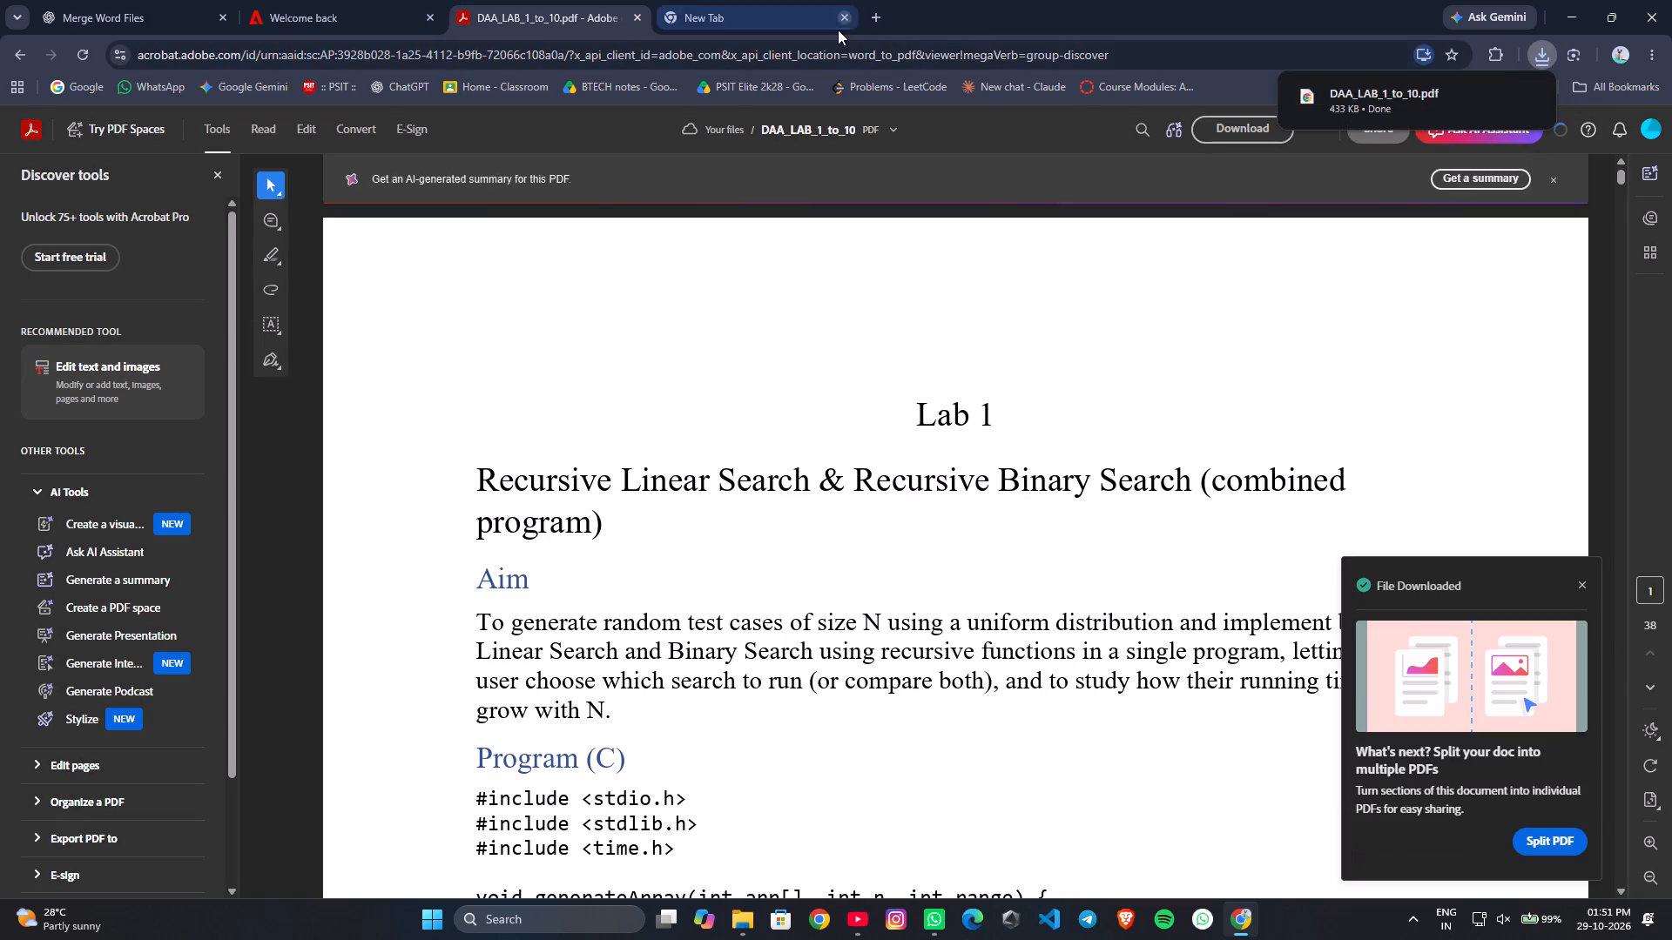
Return to the Word to PDF converter and convert DAA_Lab_file_template_2026-27 from Downloads.
{"action": "left_click", "coordinate": [7, 51]}
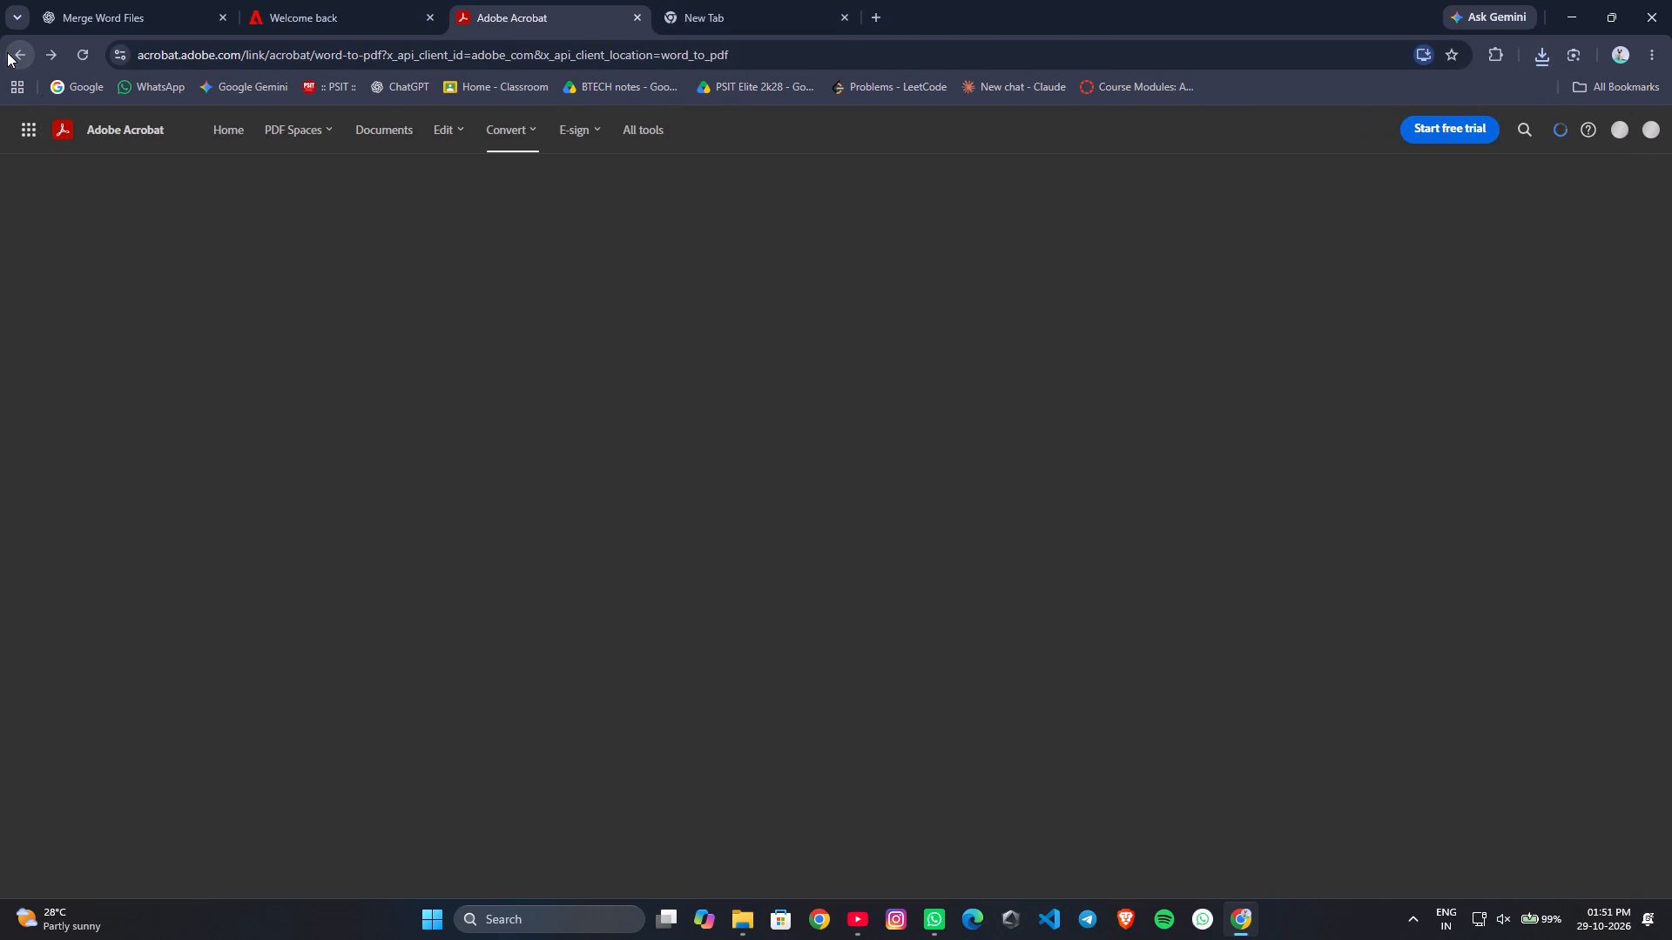
{"action": "left_click", "coordinate": [871, 581]}
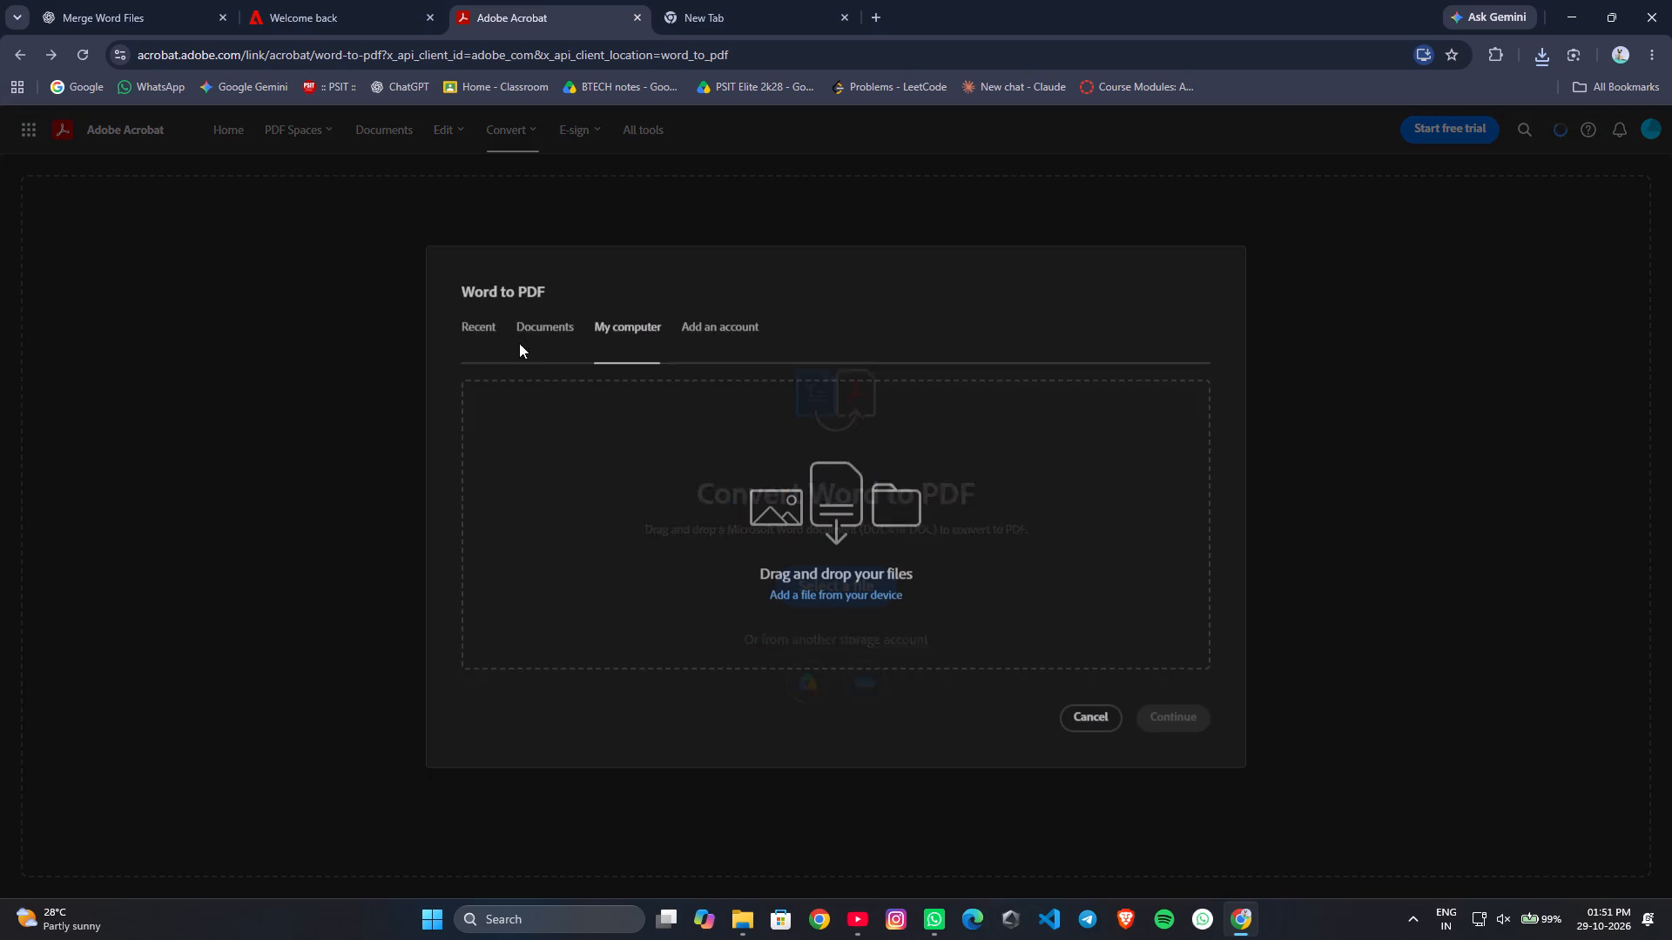
{"action": "left_click", "coordinate": [837, 594]}
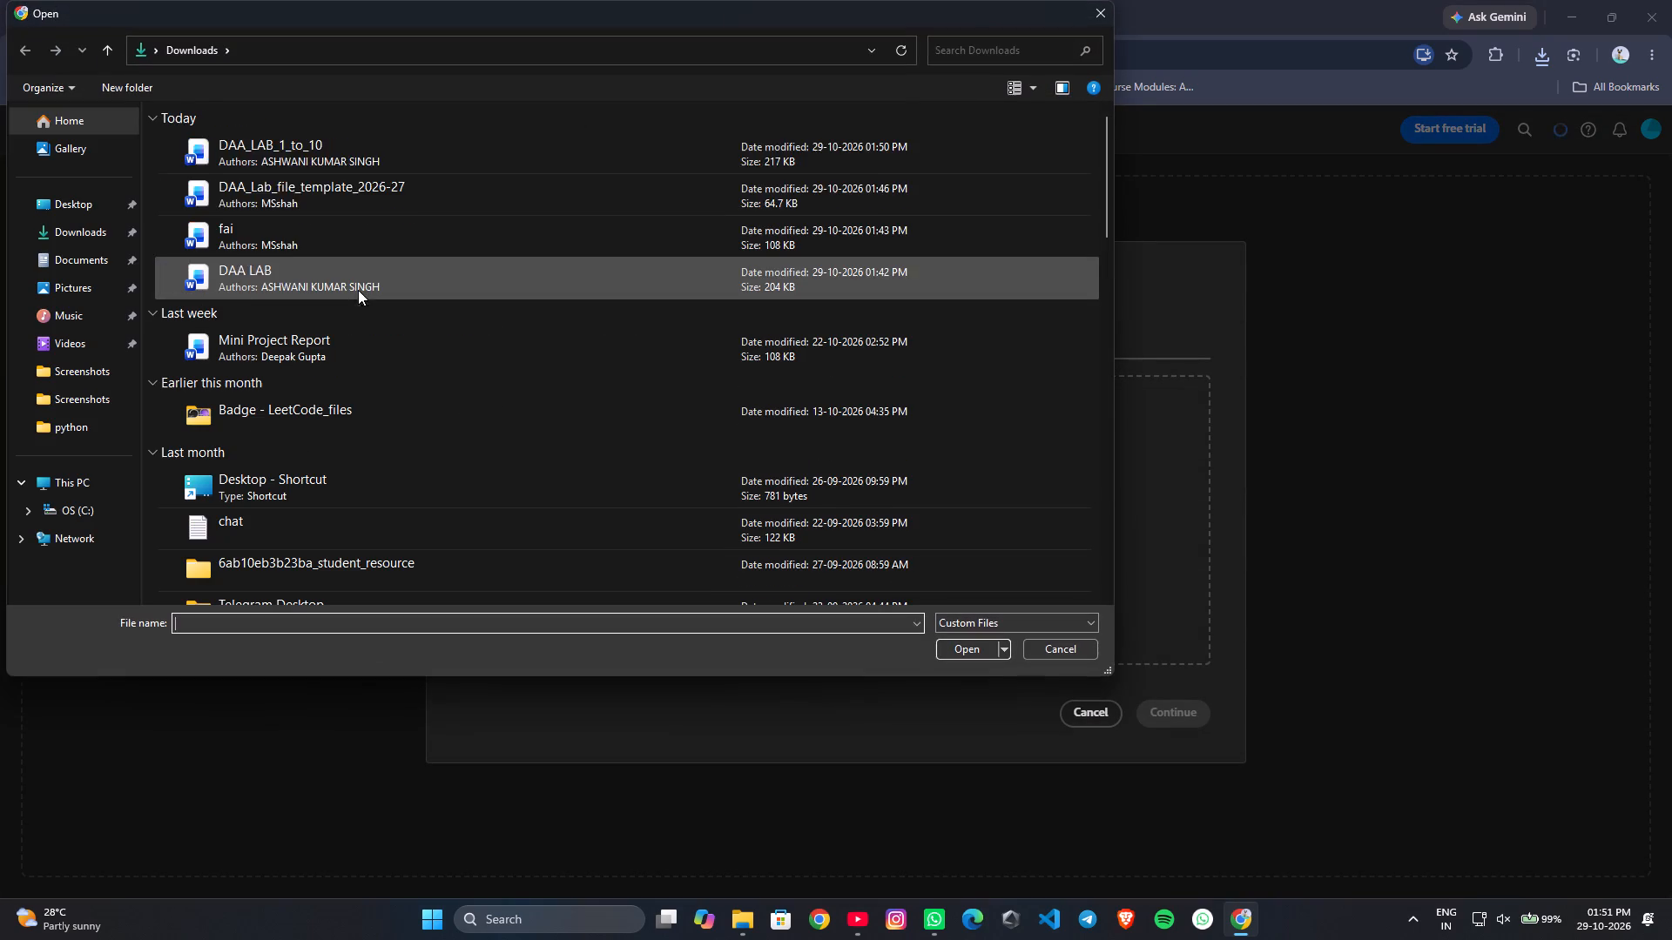
{"action": "double_click", "coordinate": [351, 205]}
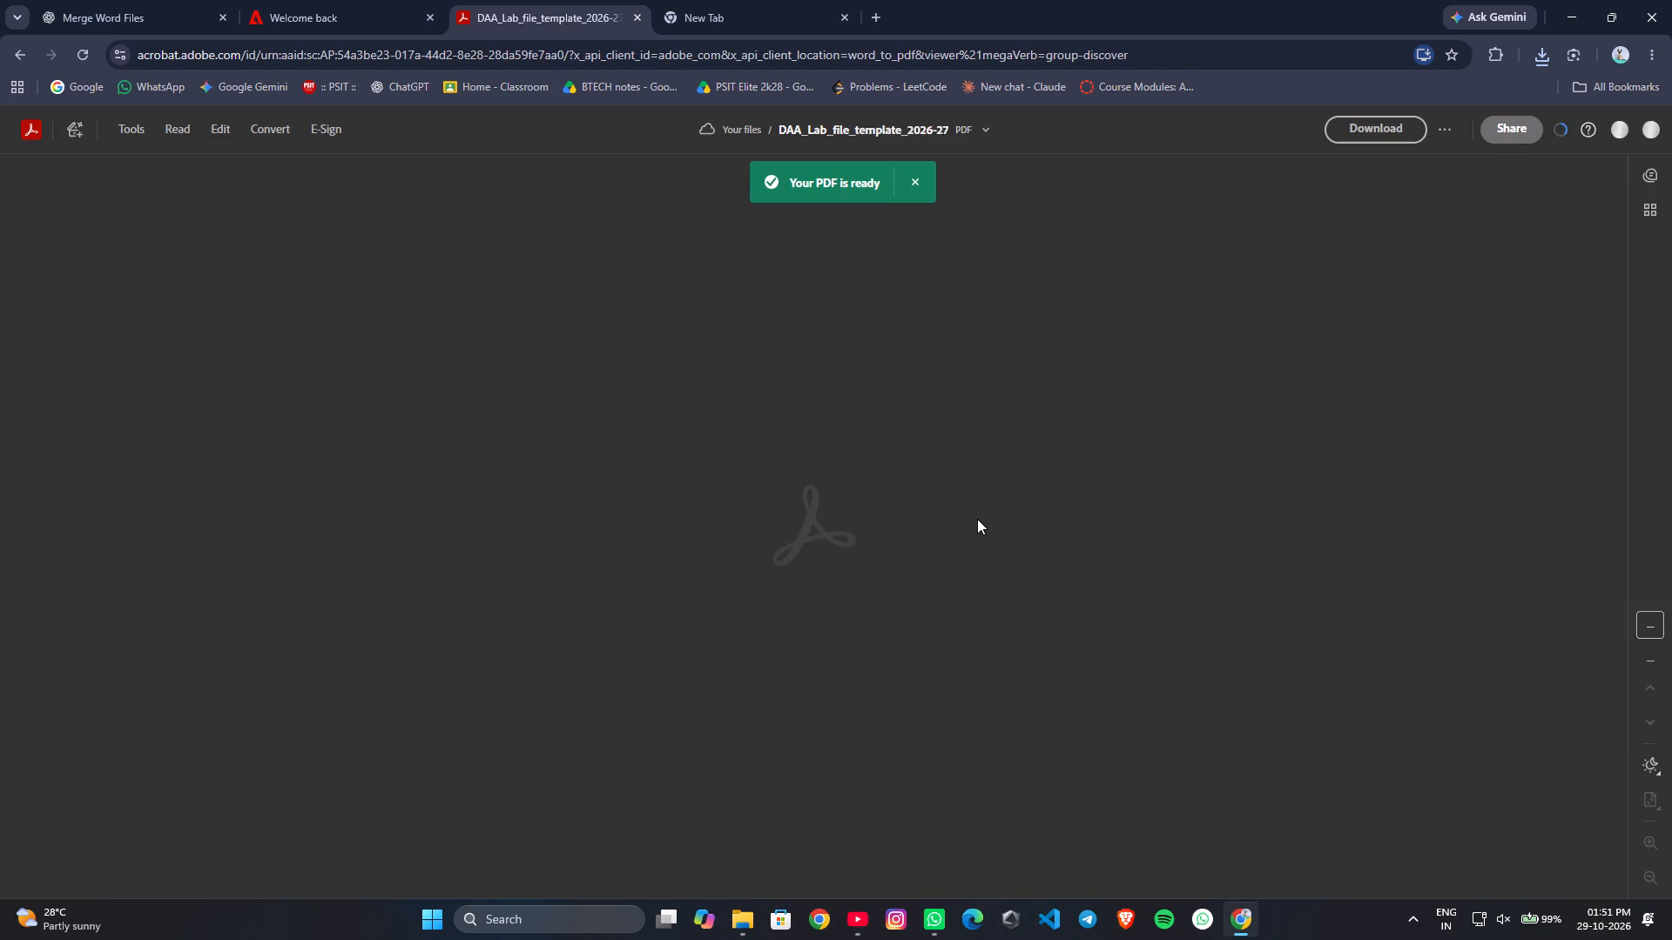
{"action": "scroll", "coordinate": [981, 521], "scroll_direction": "down", "scroll_amount": 6}
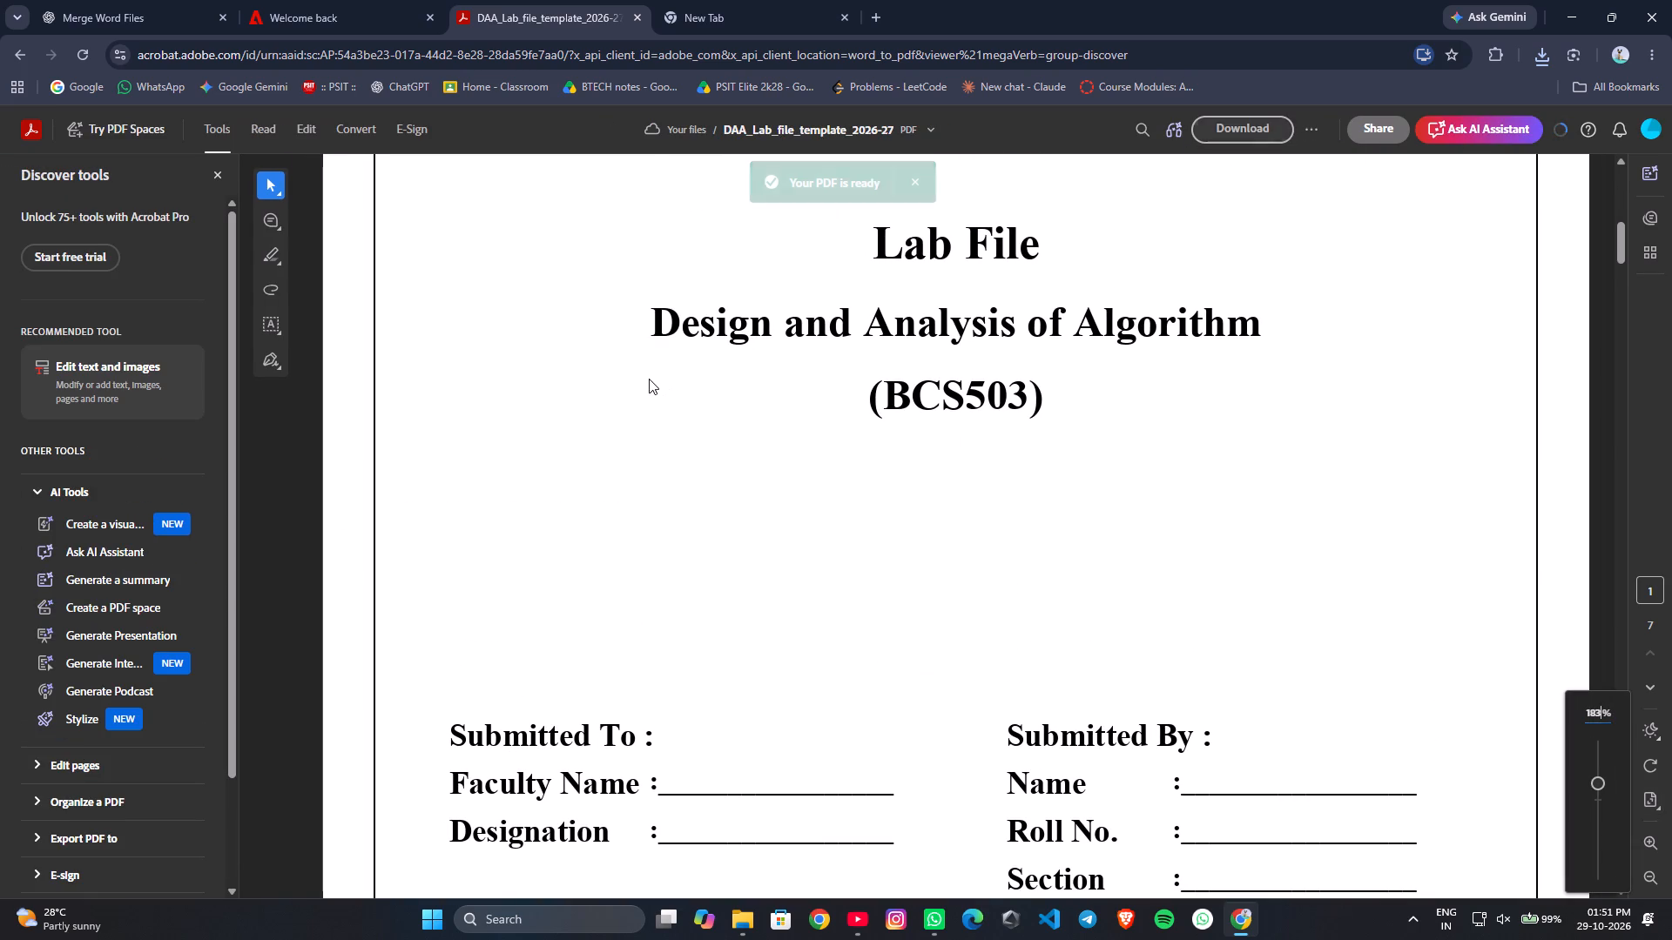
Insert the downloaded DAA_LAB_1_to_10 PDF after page 7, the index page, of the lab file template PDF.
{"action": "left_click", "coordinate": [118, 779]}
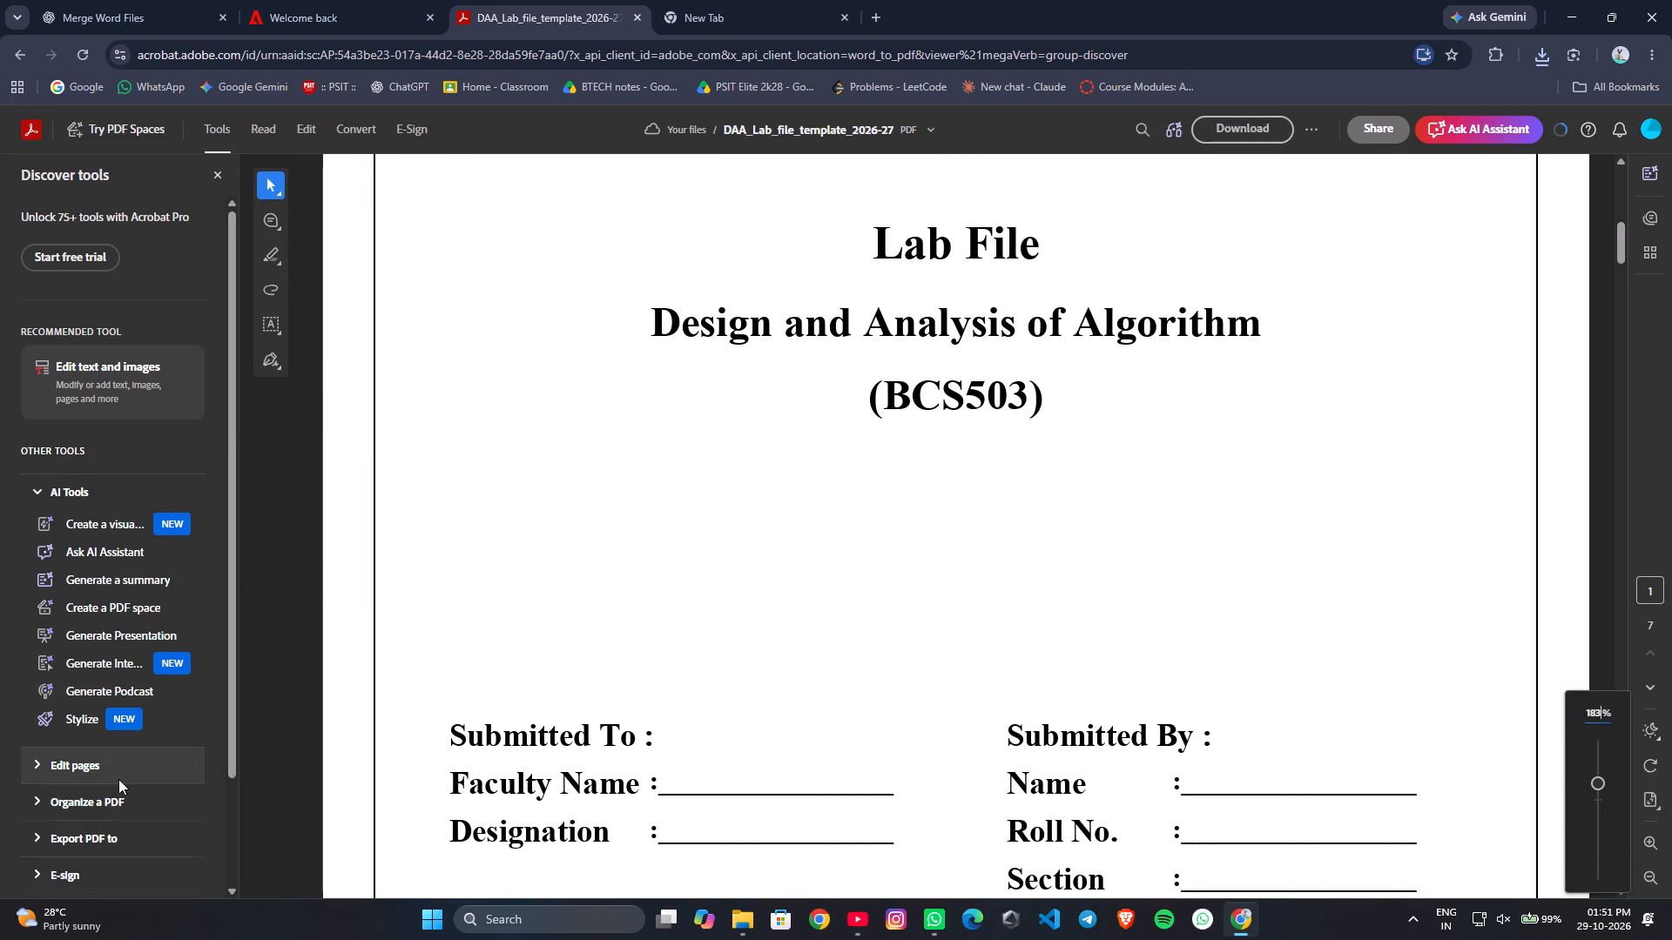
{"action": "scroll", "coordinate": [118, 779], "scroll_direction": "down", "scroll_amount": 1}
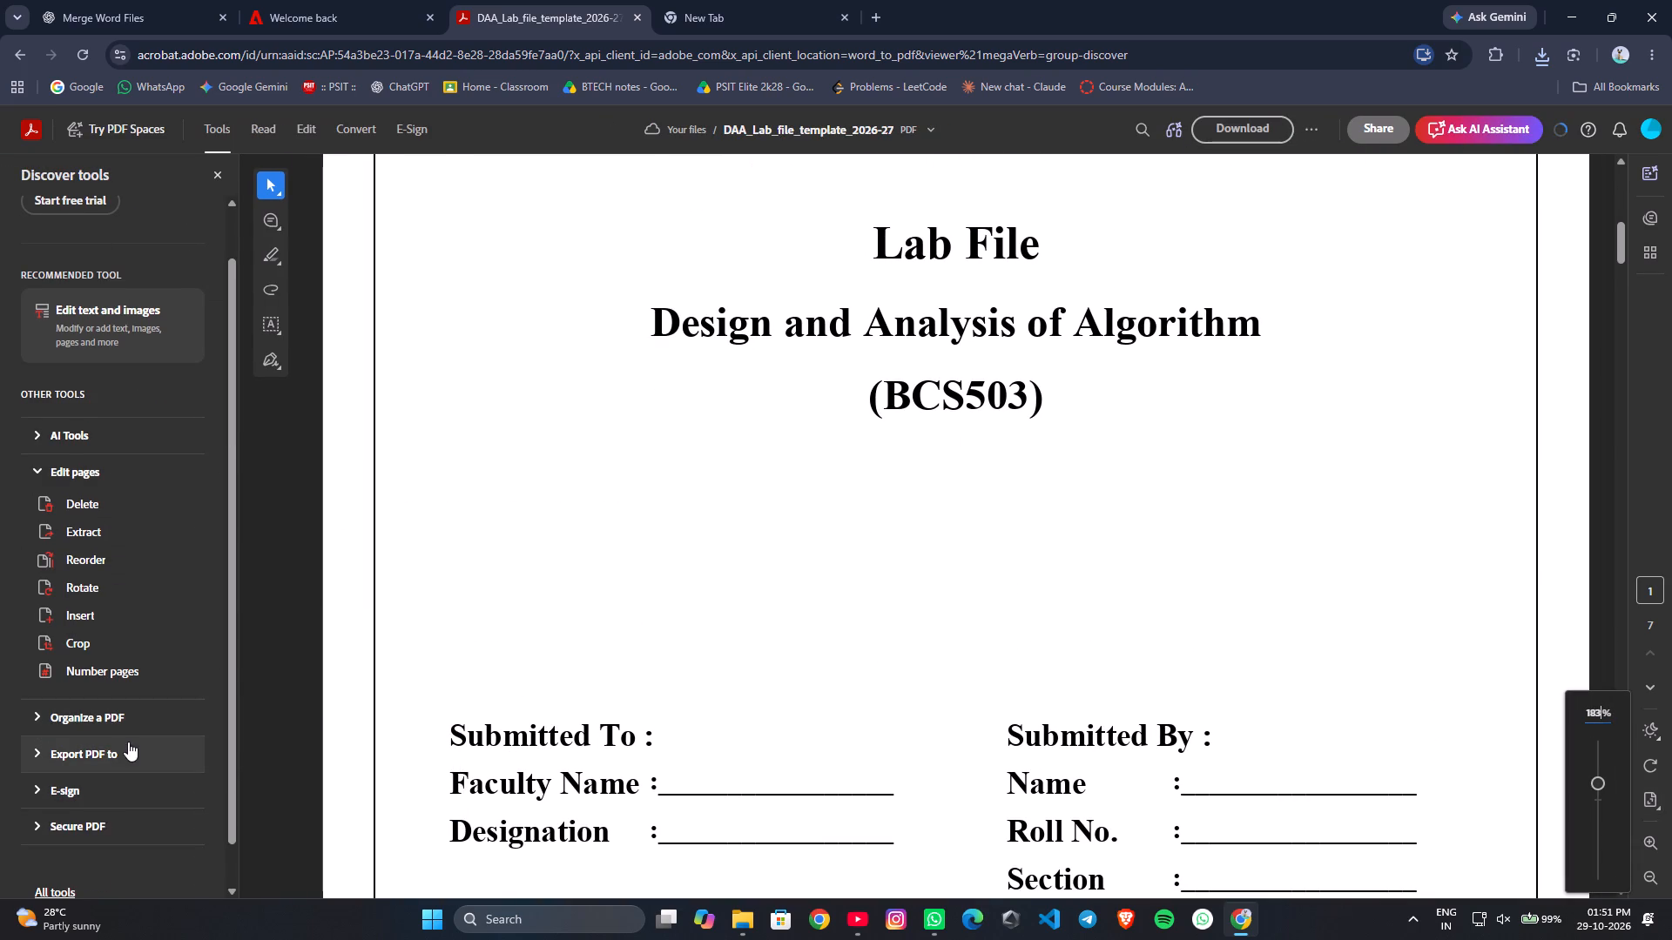
{"action": "left_click", "coordinate": [125, 754]}
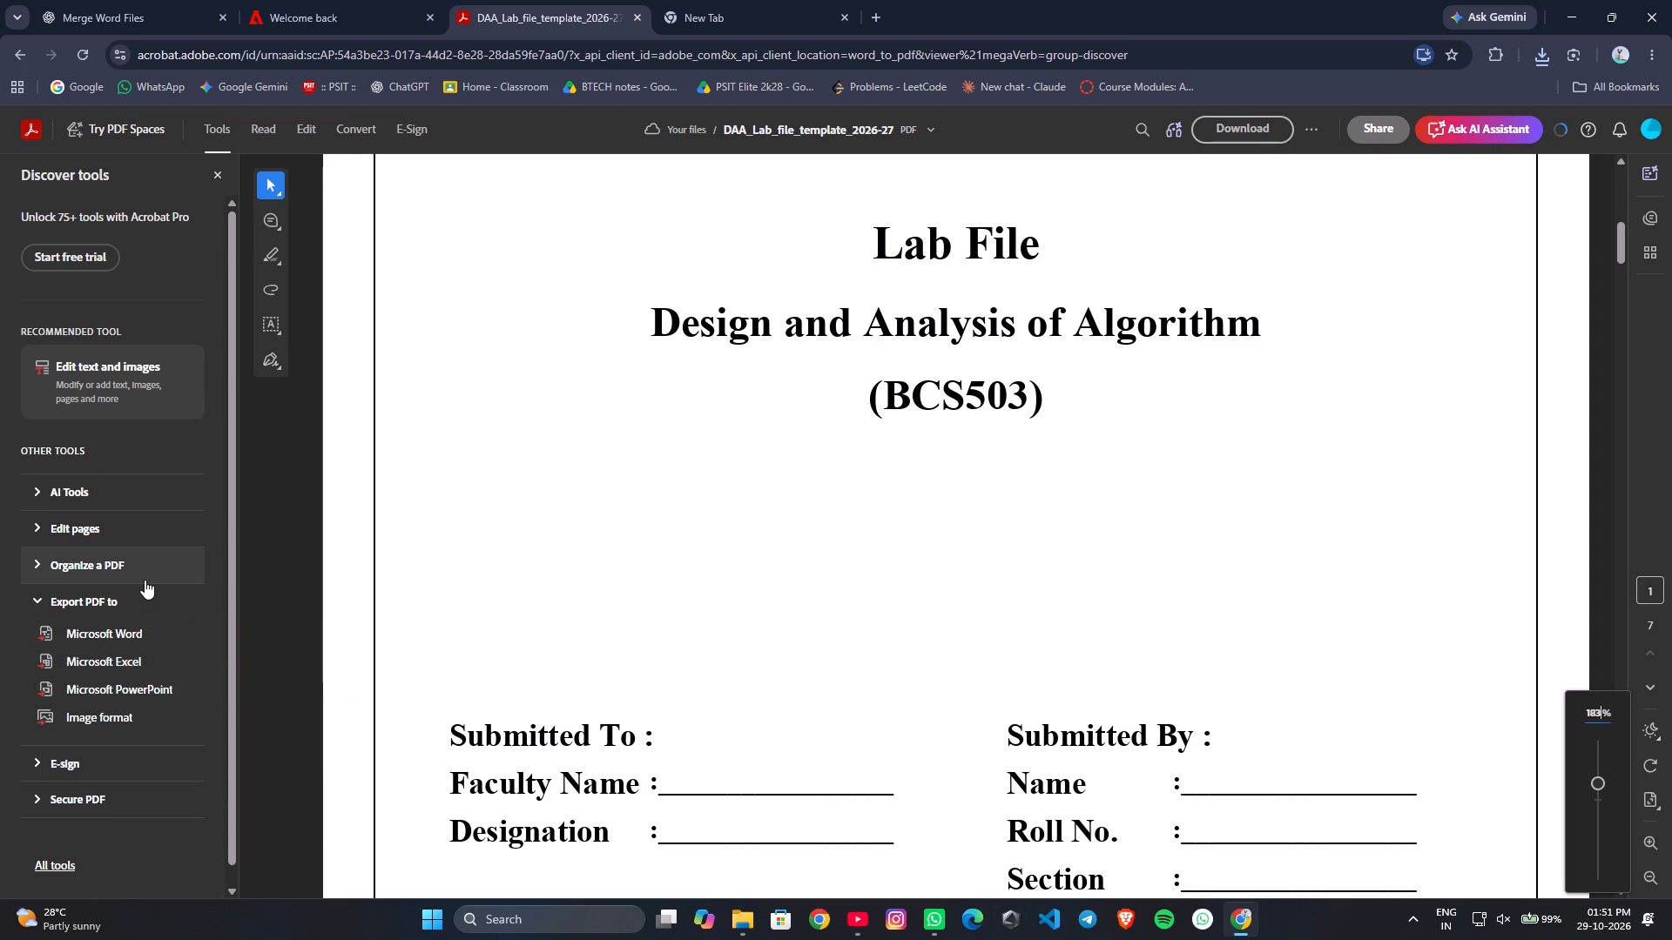
{"action": "scroll", "coordinate": [145, 580], "scroll_direction": "up", "scroll_amount": 2}
{"action": "scroll", "coordinate": [100, 451], "scroll_direction": "up", "scroll_amount": 3}
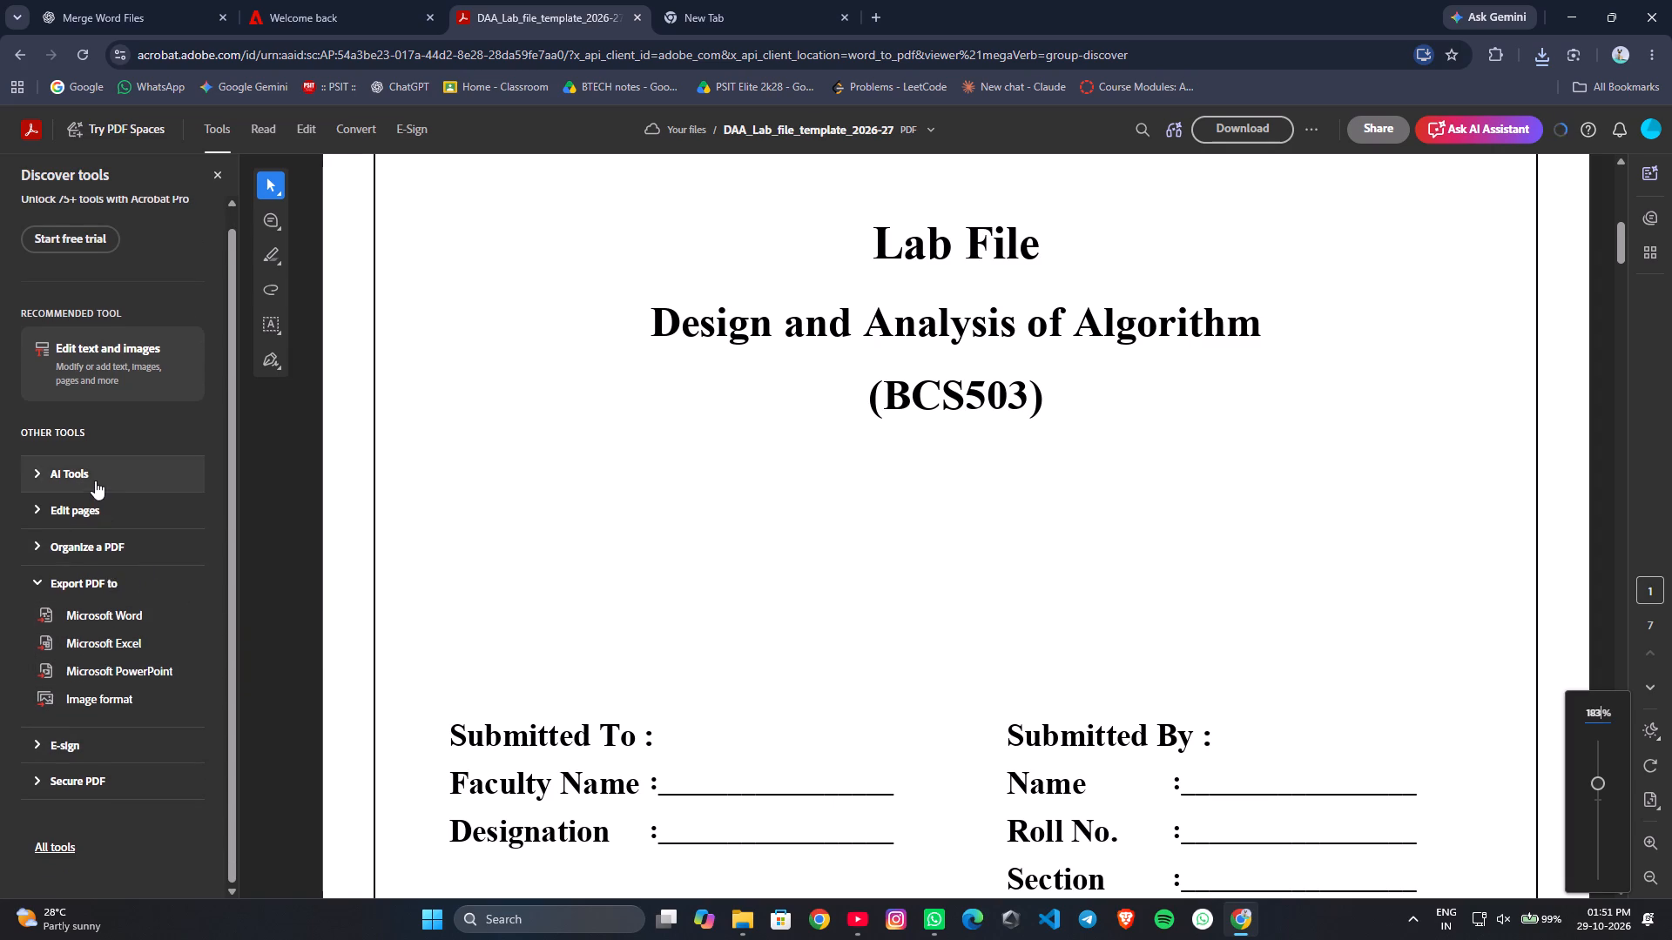
{"action": "left_click", "coordinate": [95, 480]}
{"action": "left_click", "coordinate": [97, 760]}
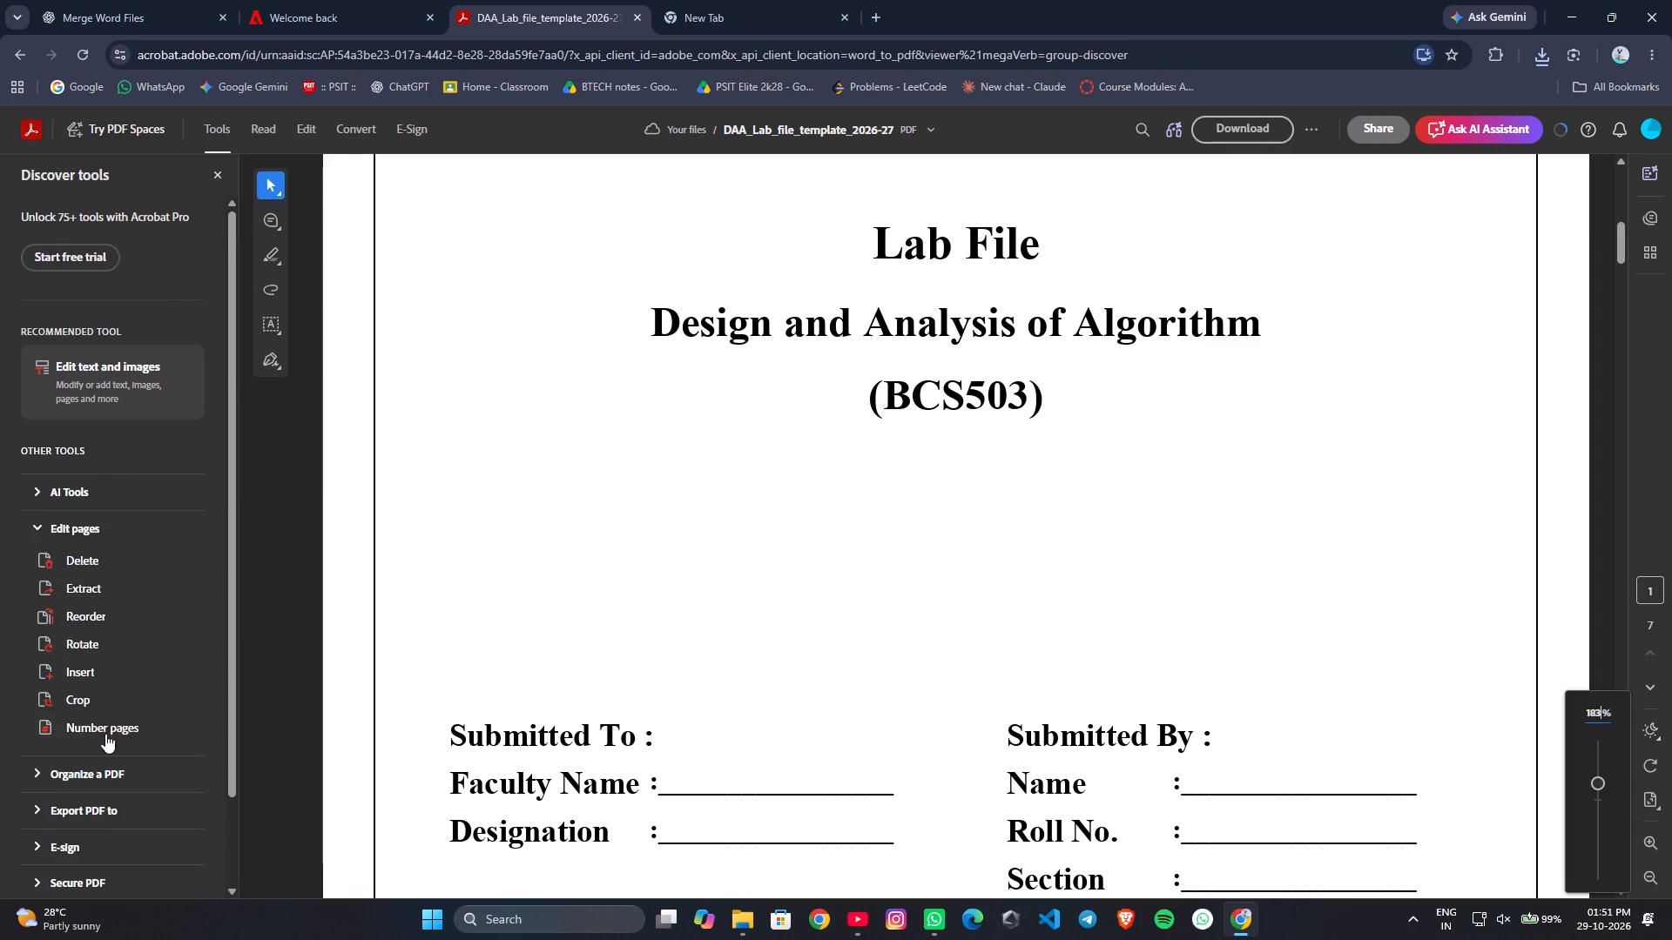
{"action": "left_click", "coordinate": [131, 663]}
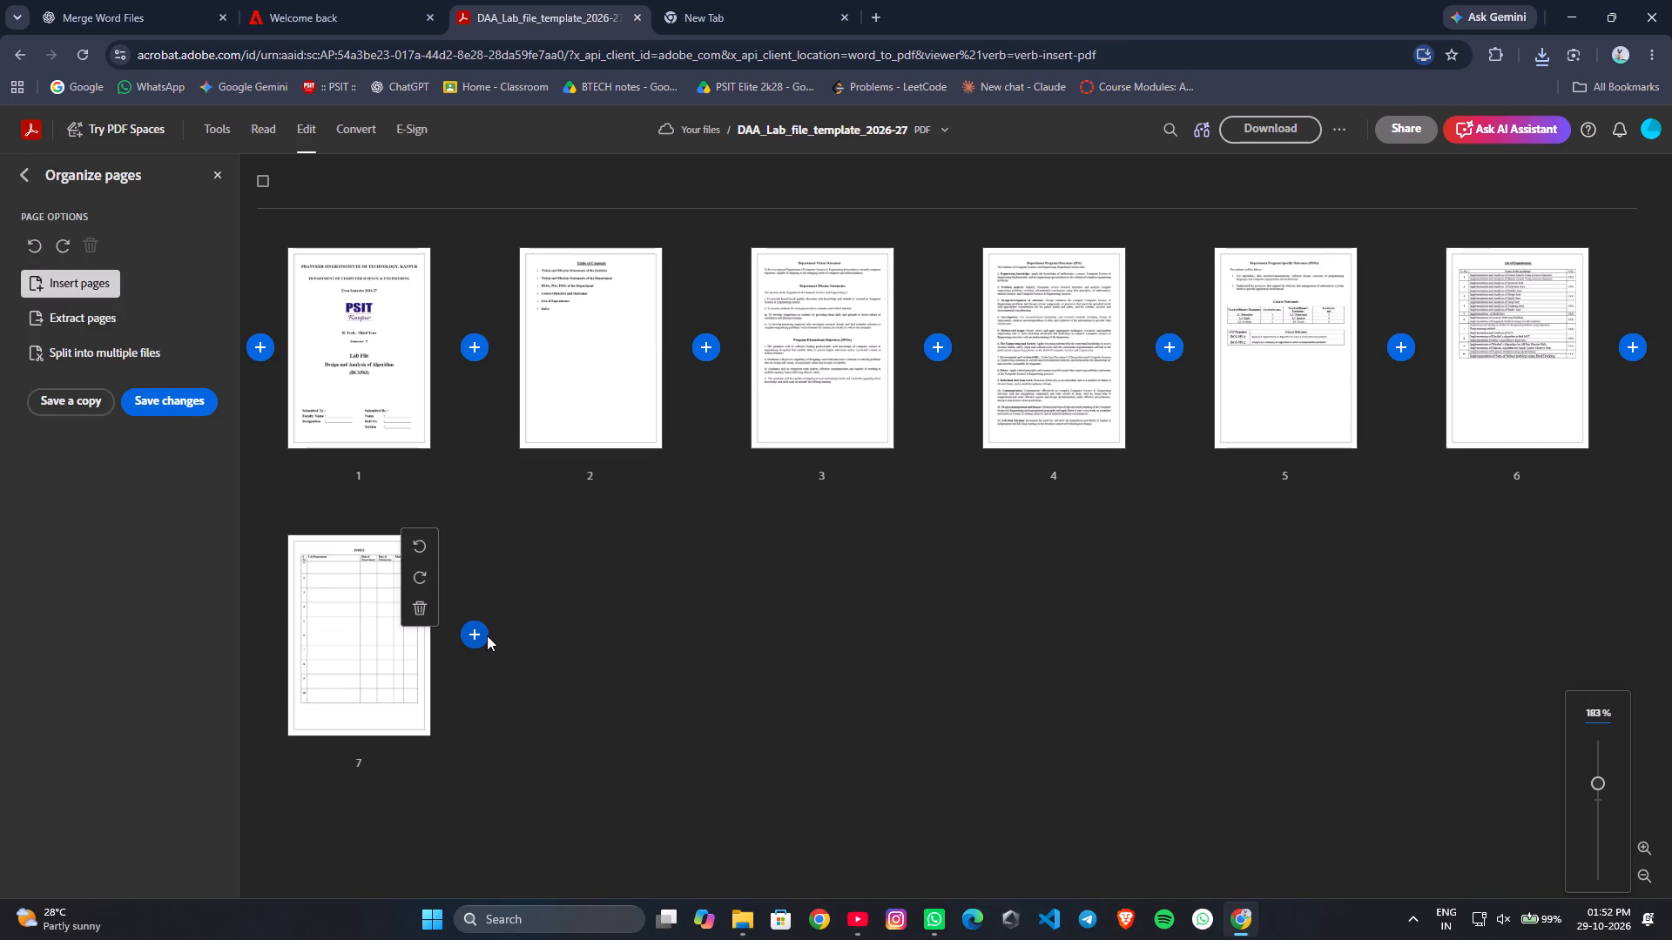
{"action": "left_click", "coordinate": [487, 635]}
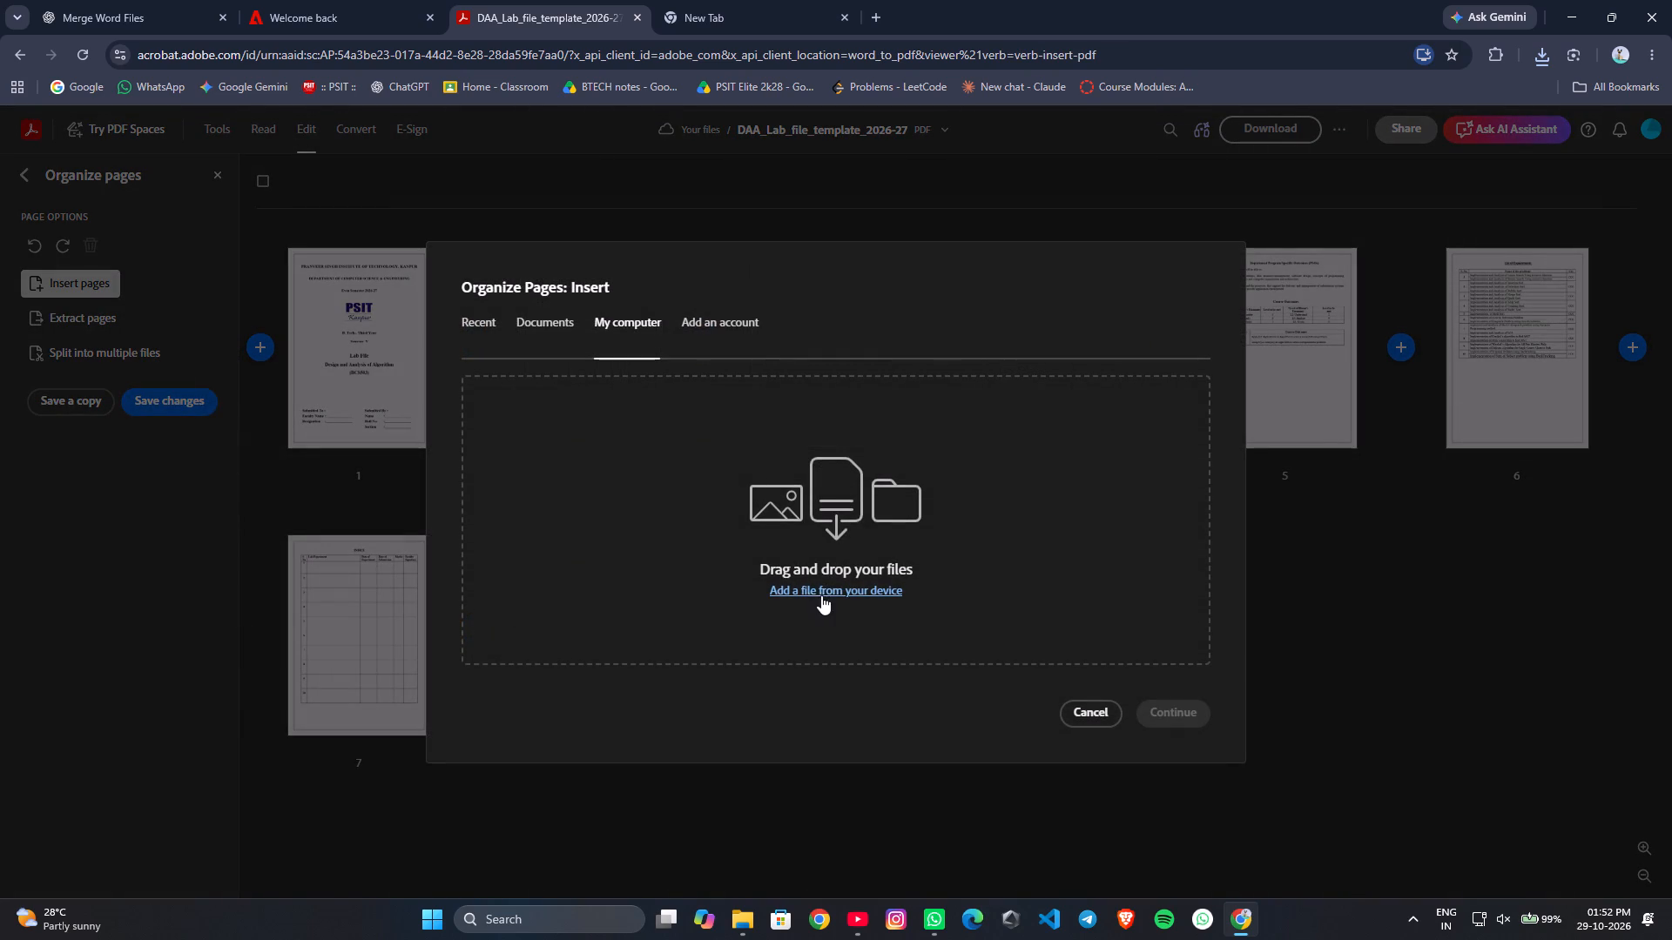
{"action": "left_click", "coordinate": [821, 595]}
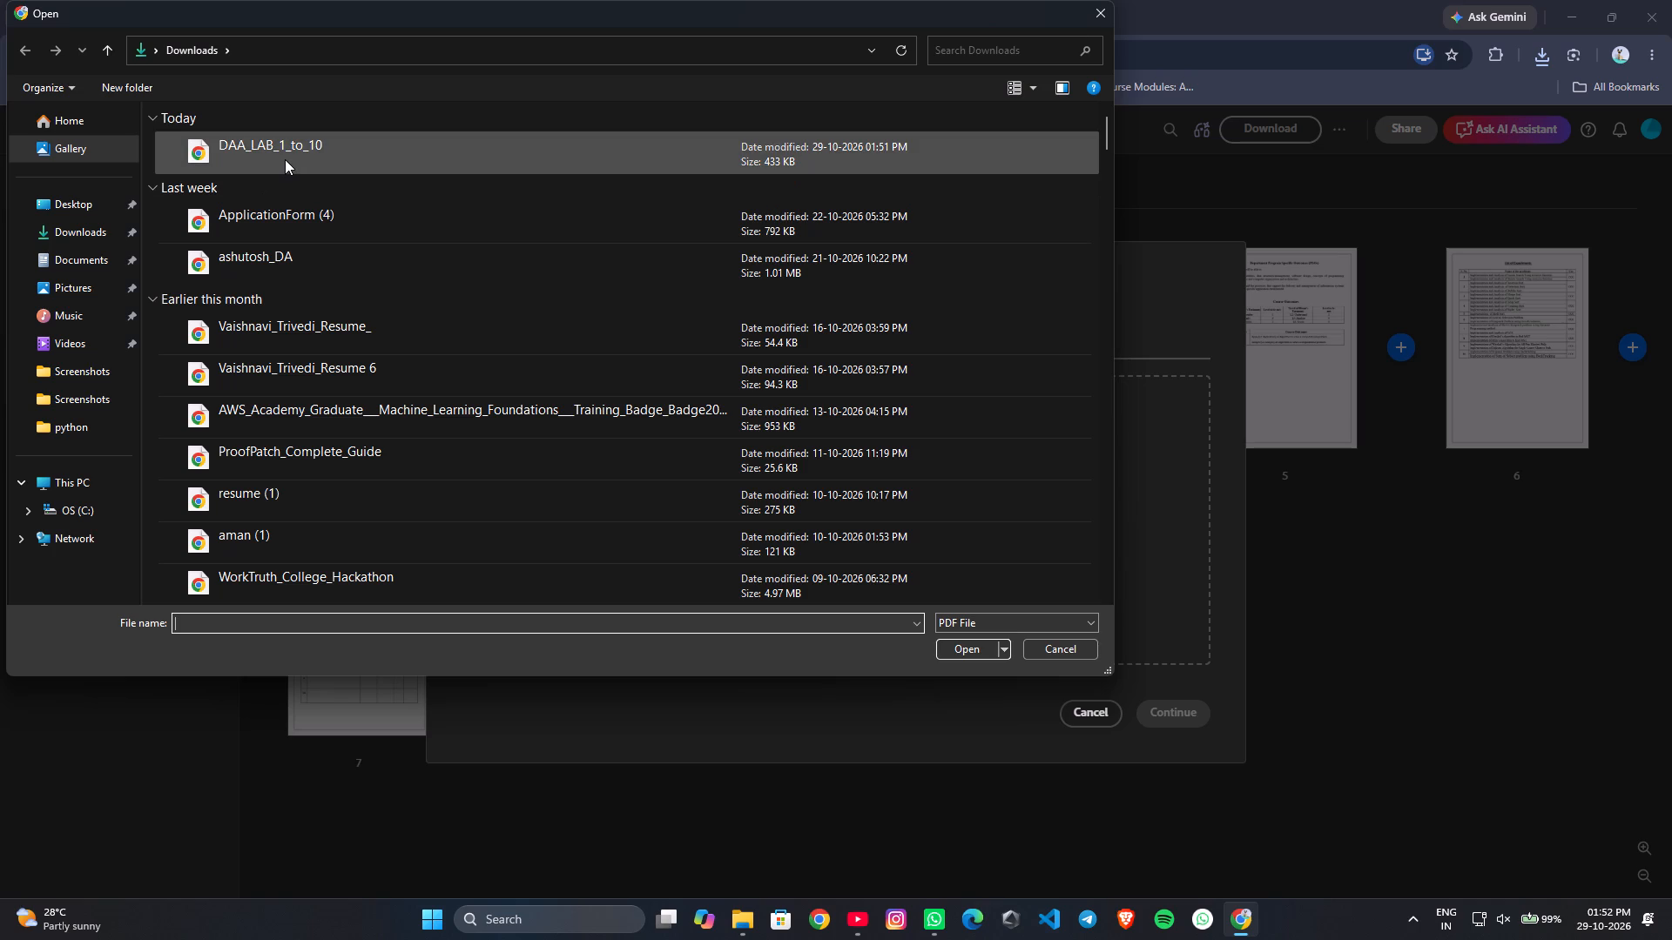
{"action": "double_click", "coordinate": [285, 159]}
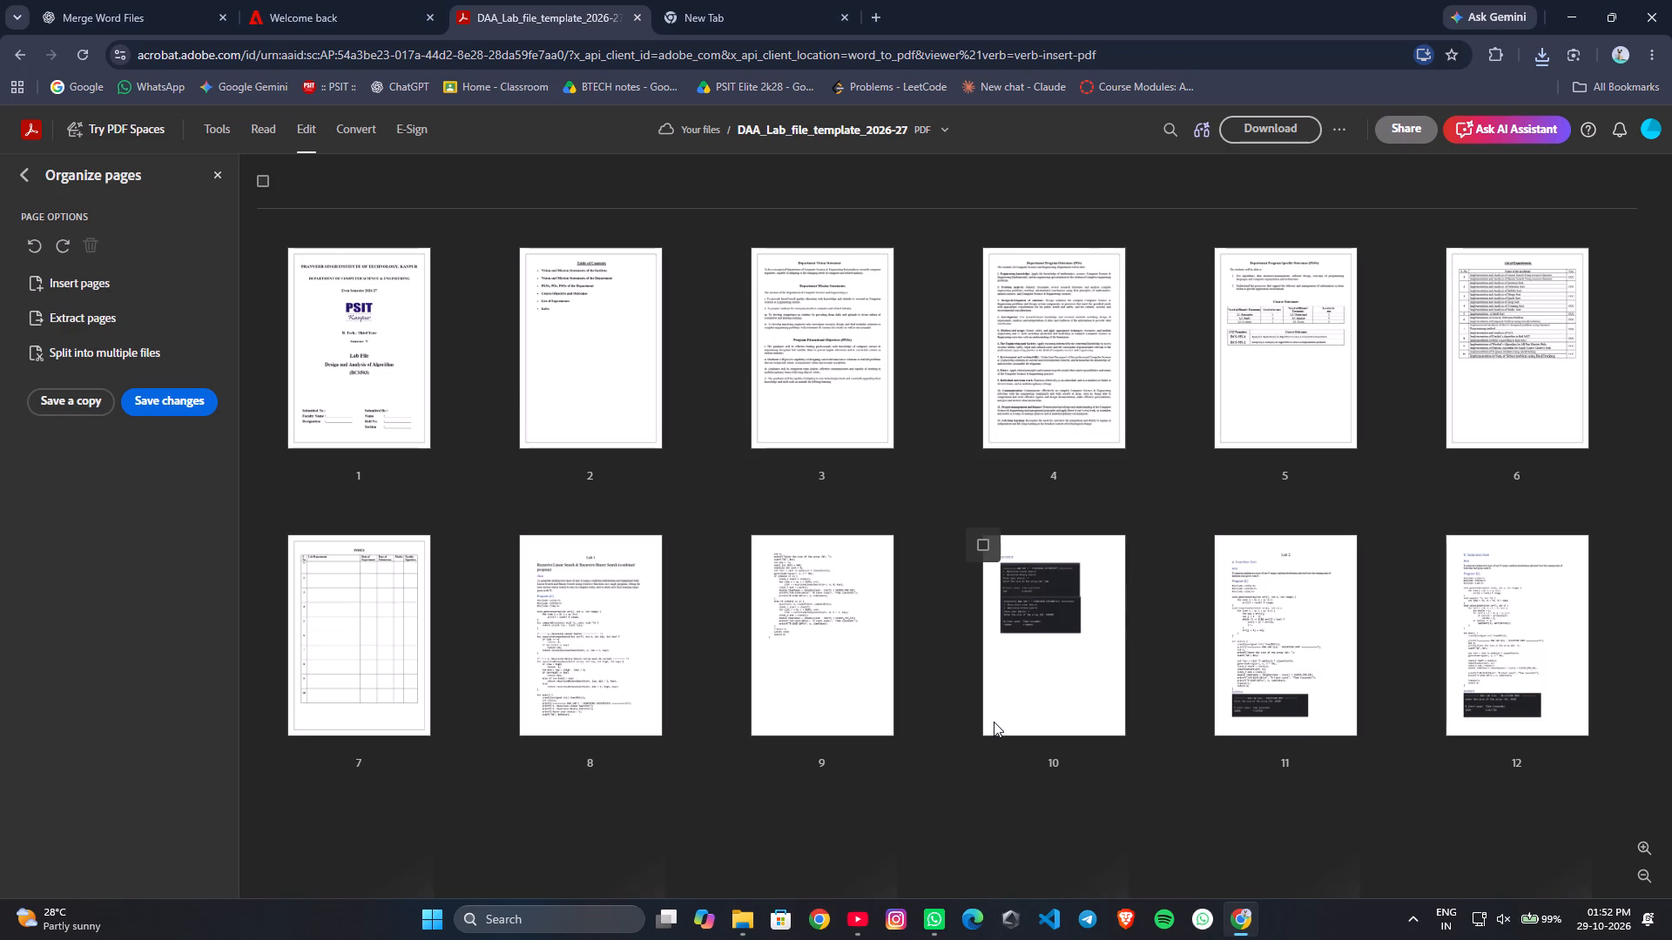
Look through all page thumbnails of the combined PDF to check the order and content of the inserted lab pages.
{"action": "scroll", "coordinate": [994, 722], "scroll_direction": "up", "scroll_amount": 1}
{"action": "scroll", "coordinate": [994, 722], "scroll_direction": "down", "scroll_amount": 2}
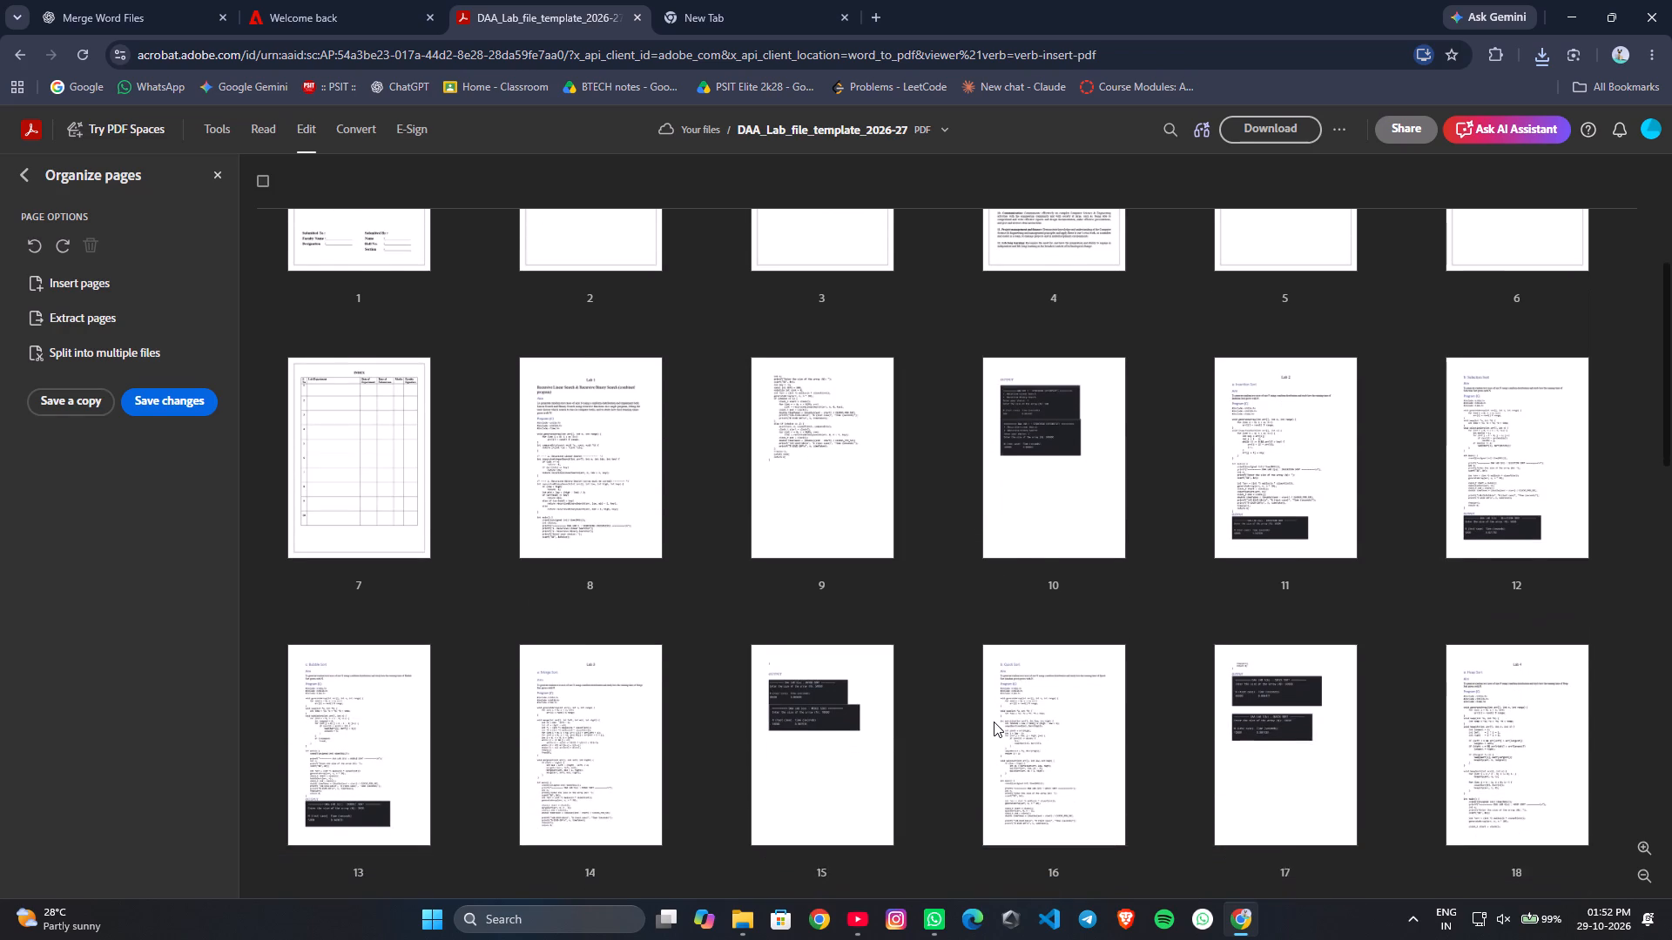
{"action": "scroll", "coordinate": [994, 722], "scroll_direction": "down", "scroll_amount": 2}
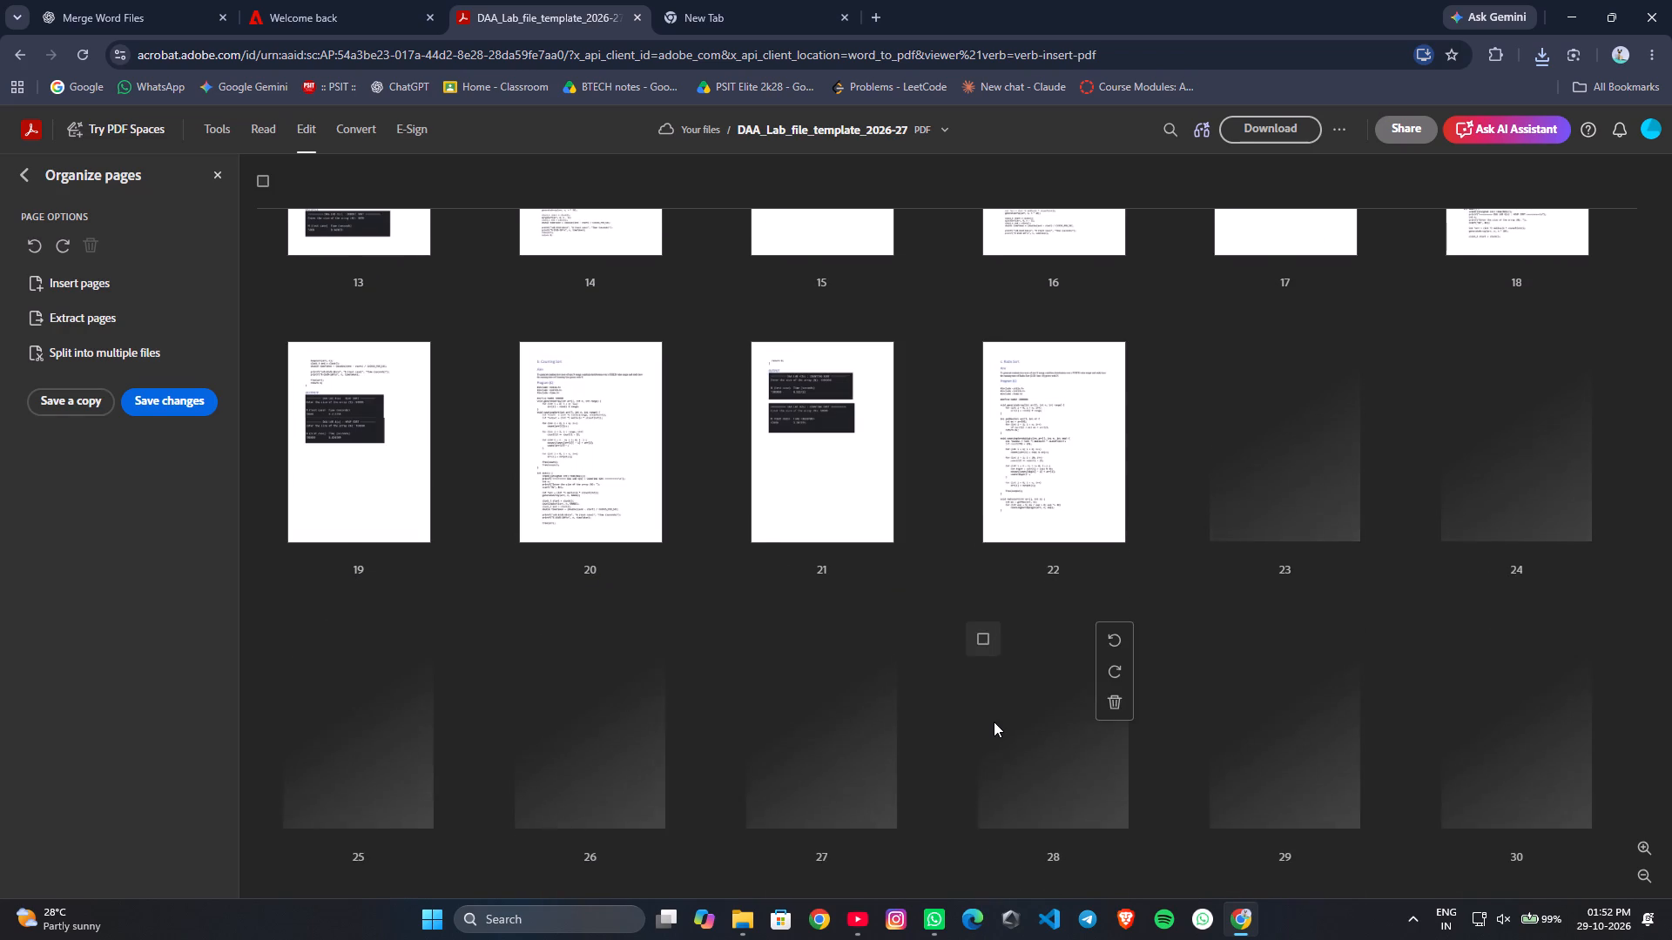
{"action": "scroll", "coordinate": [994, 722], "scroll_direction": "down", "scroll_amount": 8}
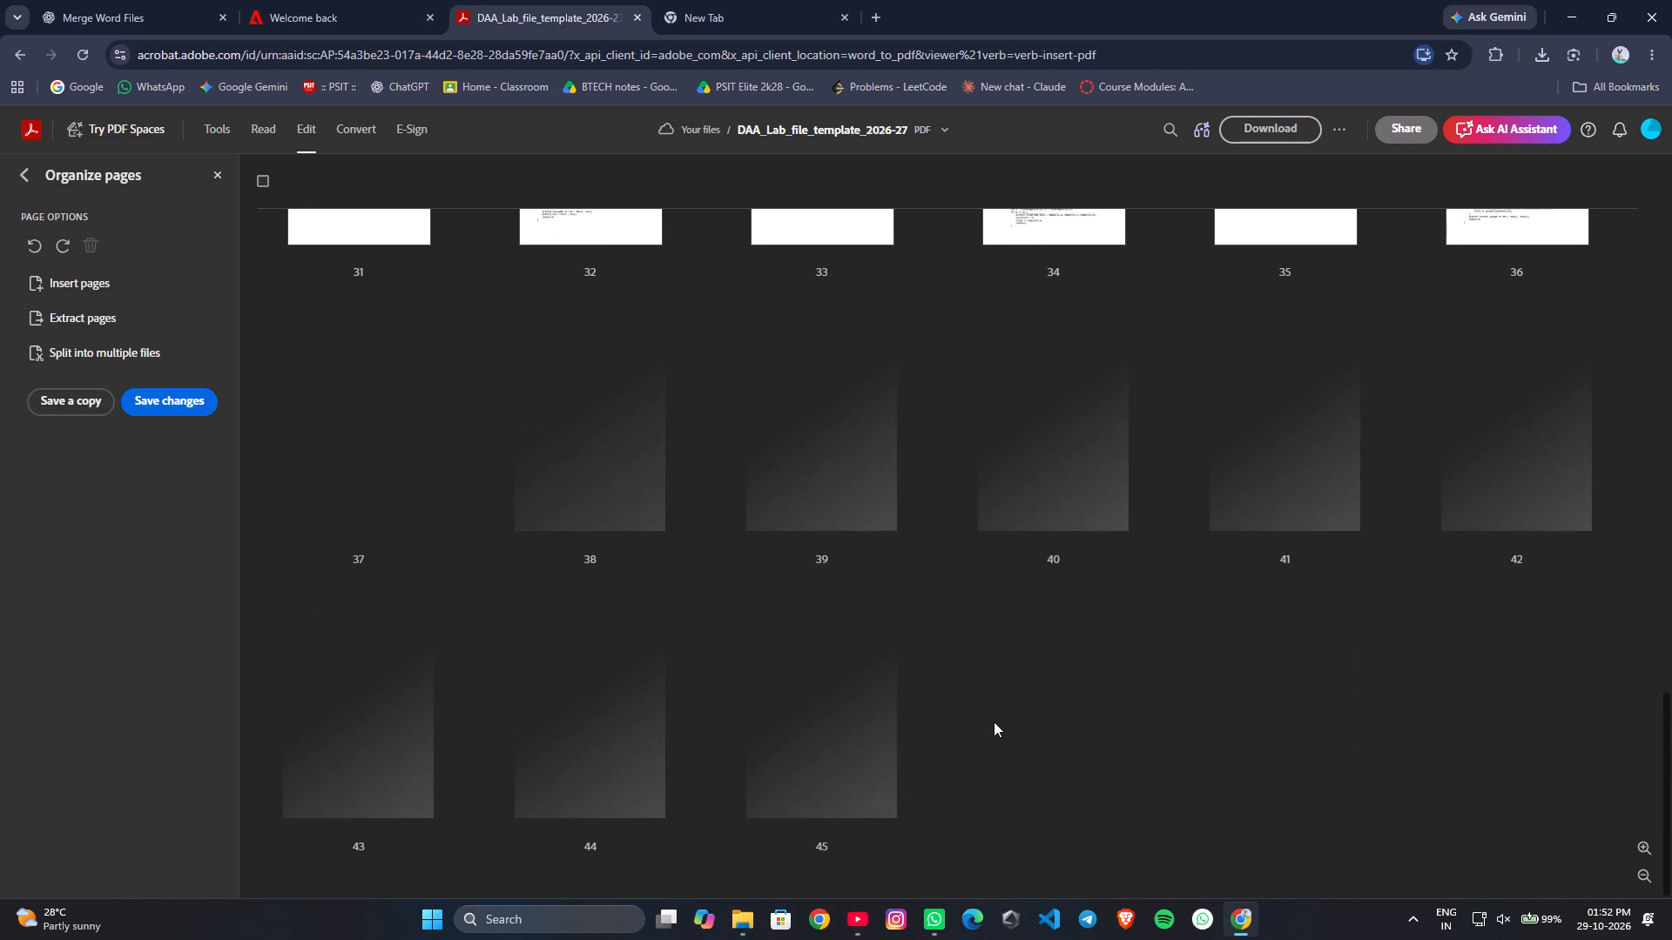
{"action": "scroll", "coordinate": [994, 722], "scroll_direction": "down", "scroll_amount": 1}
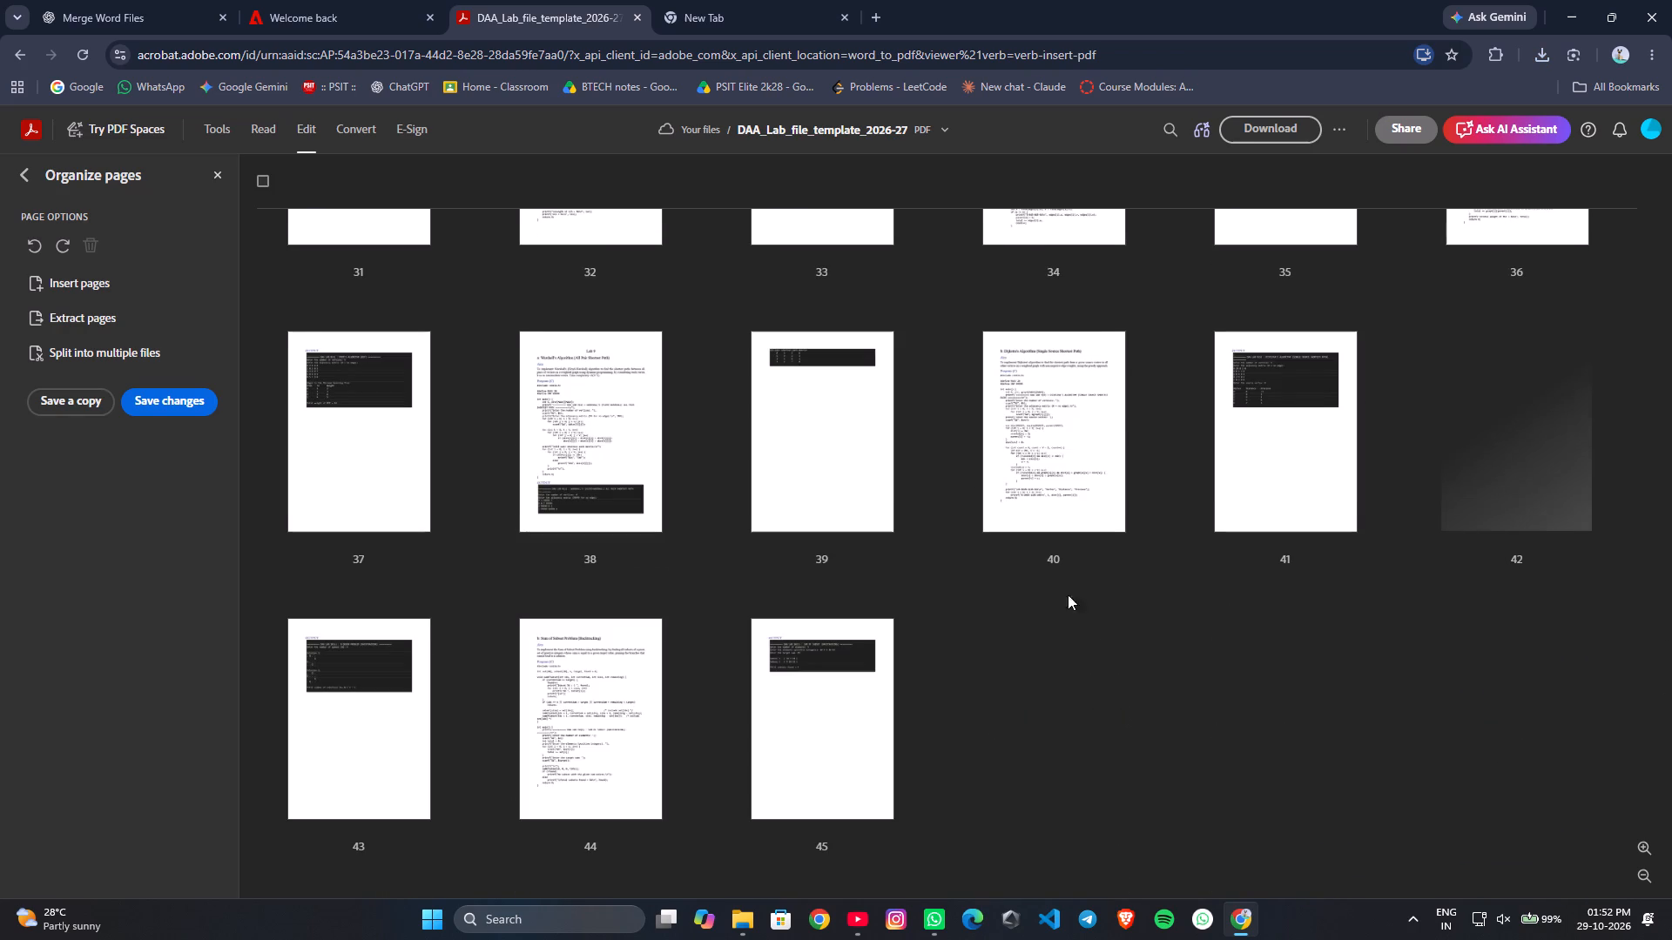
{"action": "scroll", "coordinate": [999, 528], "scroll_direction": "up", "scroll_amount": 10}
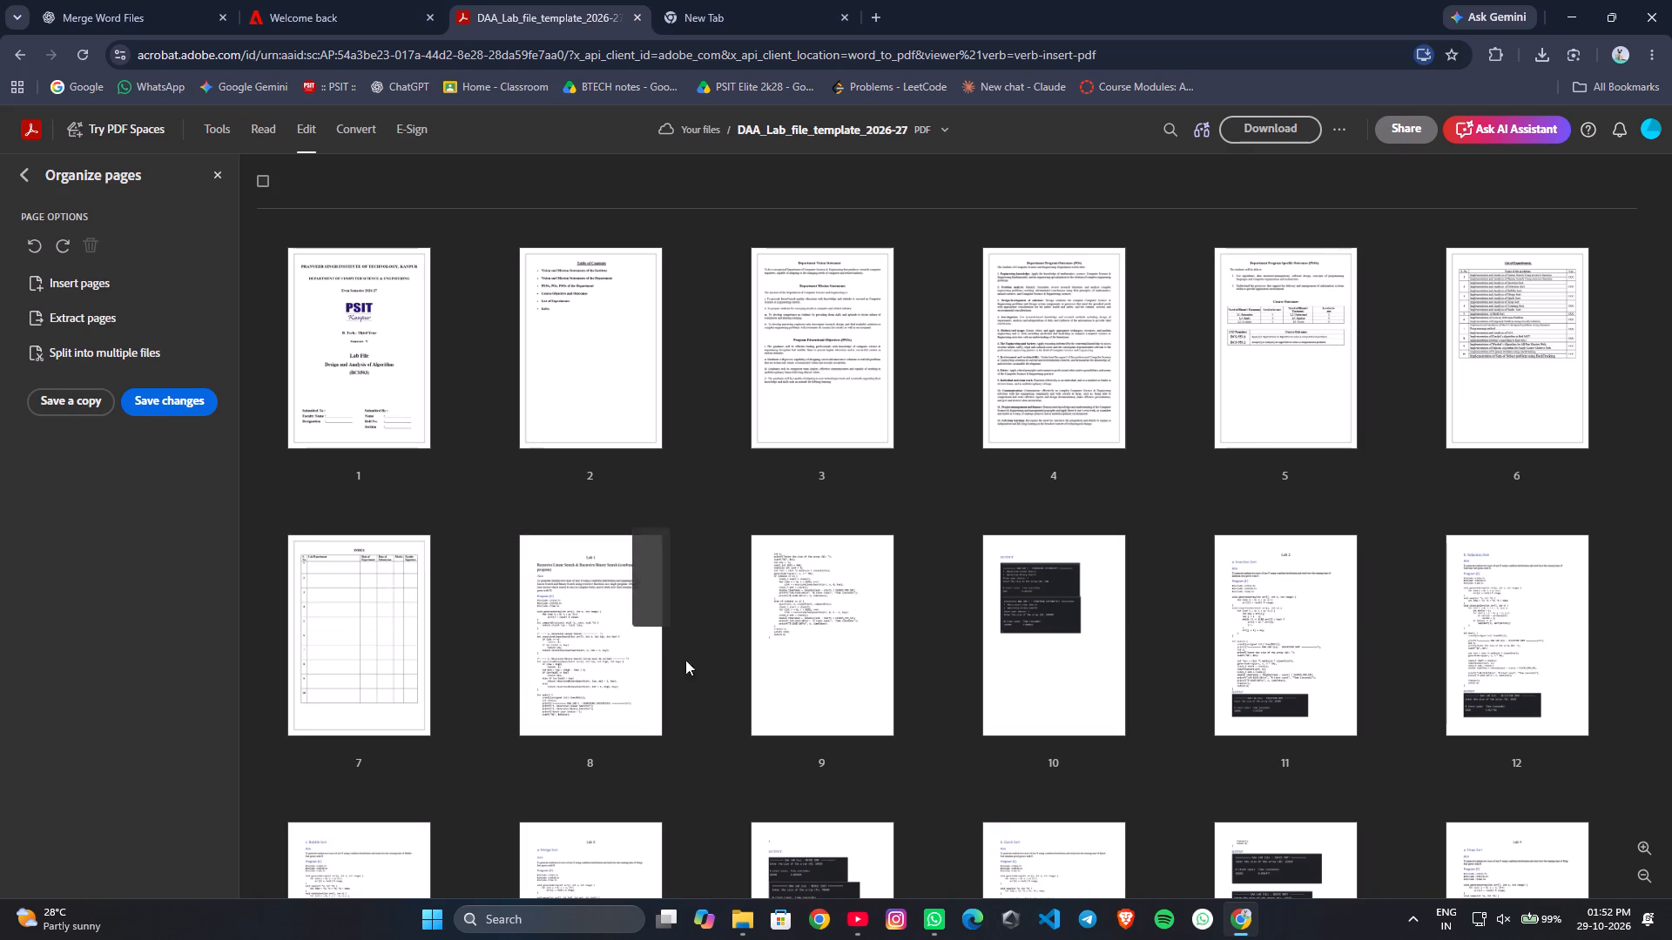
Download the DAA_Lab_file_template_2026-27 file as a regular, uncompressed PDF.
{"action": "left_click", "coordinate": [1282, 122]}
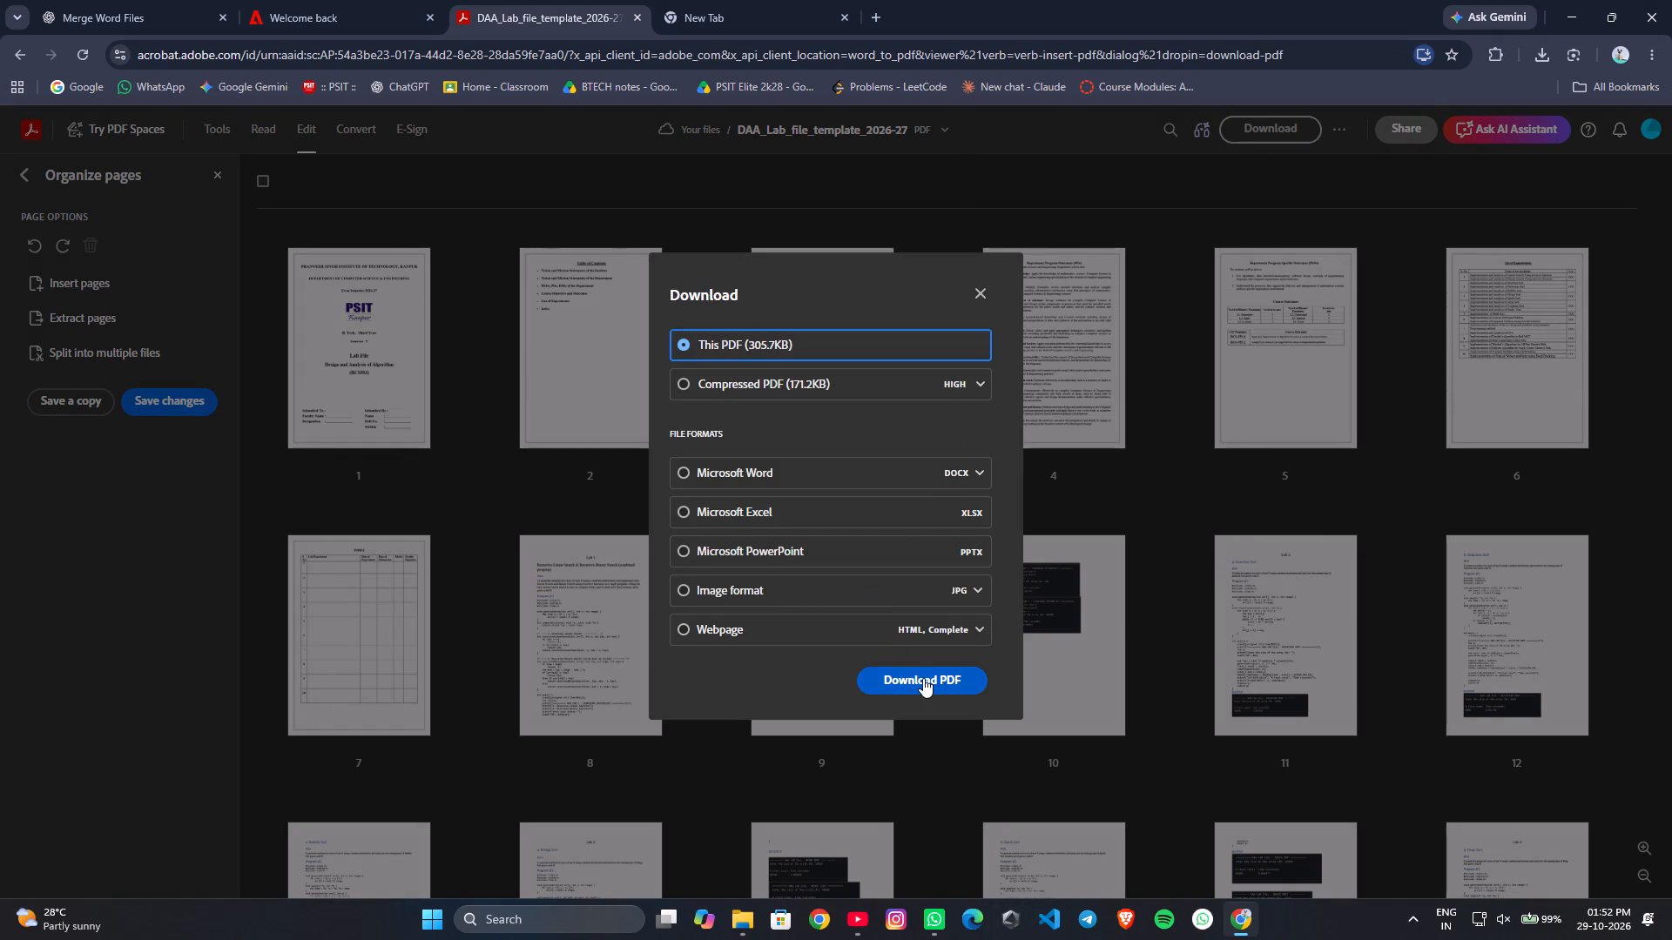
{"action": "left_click", "coordinate": [923, 678]}
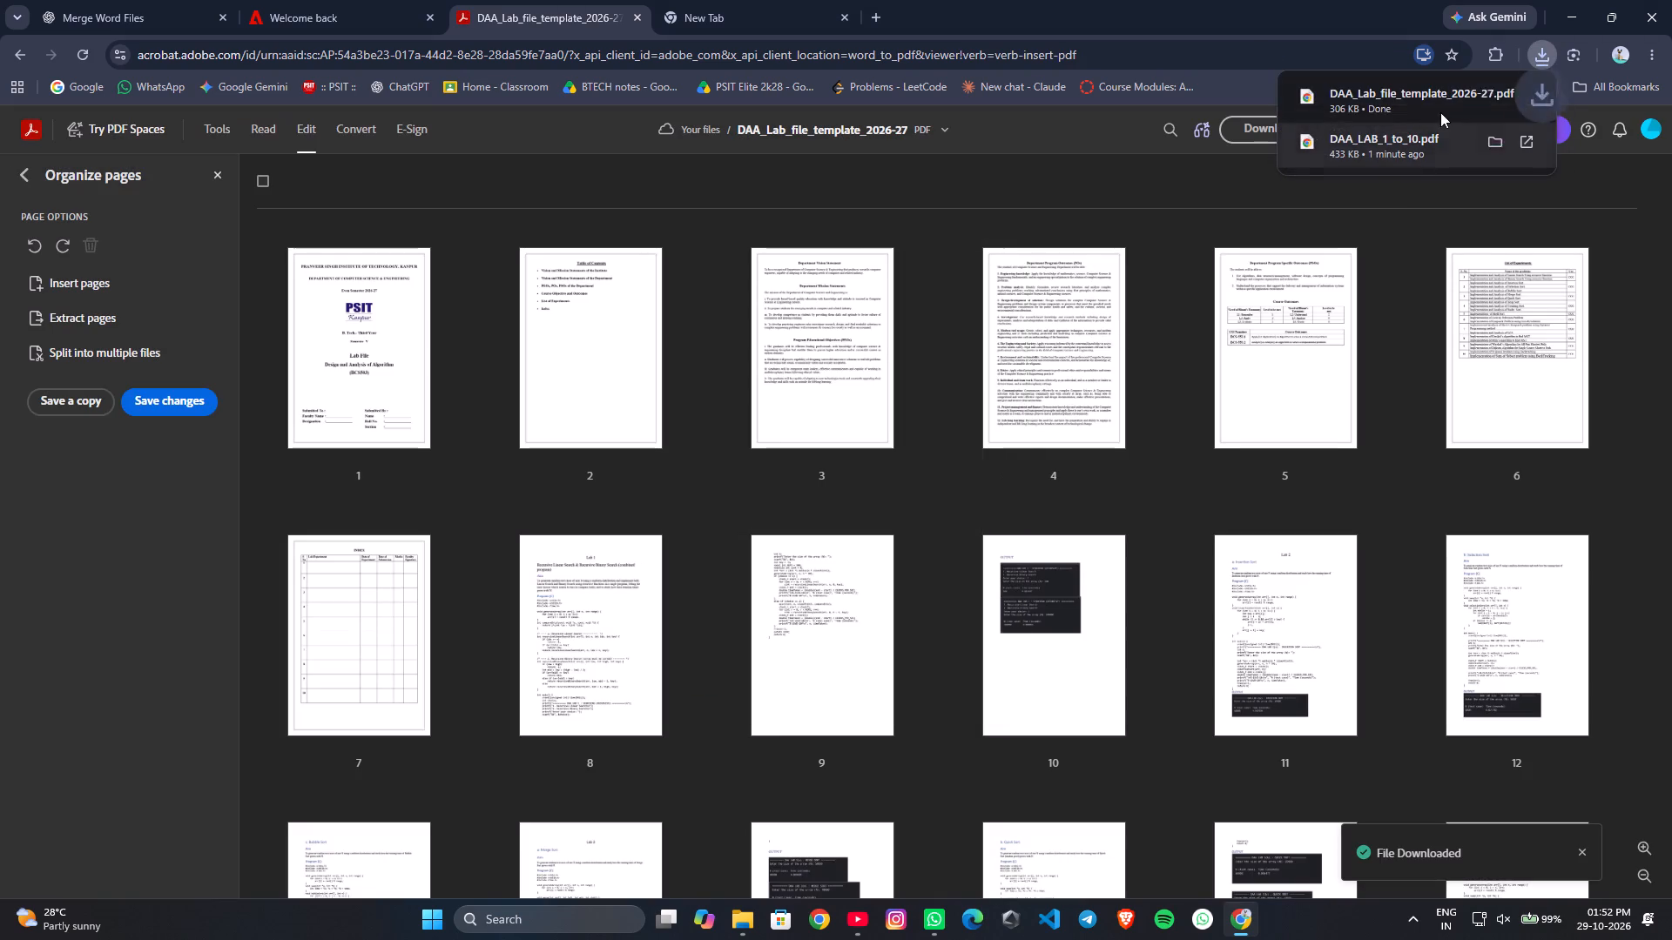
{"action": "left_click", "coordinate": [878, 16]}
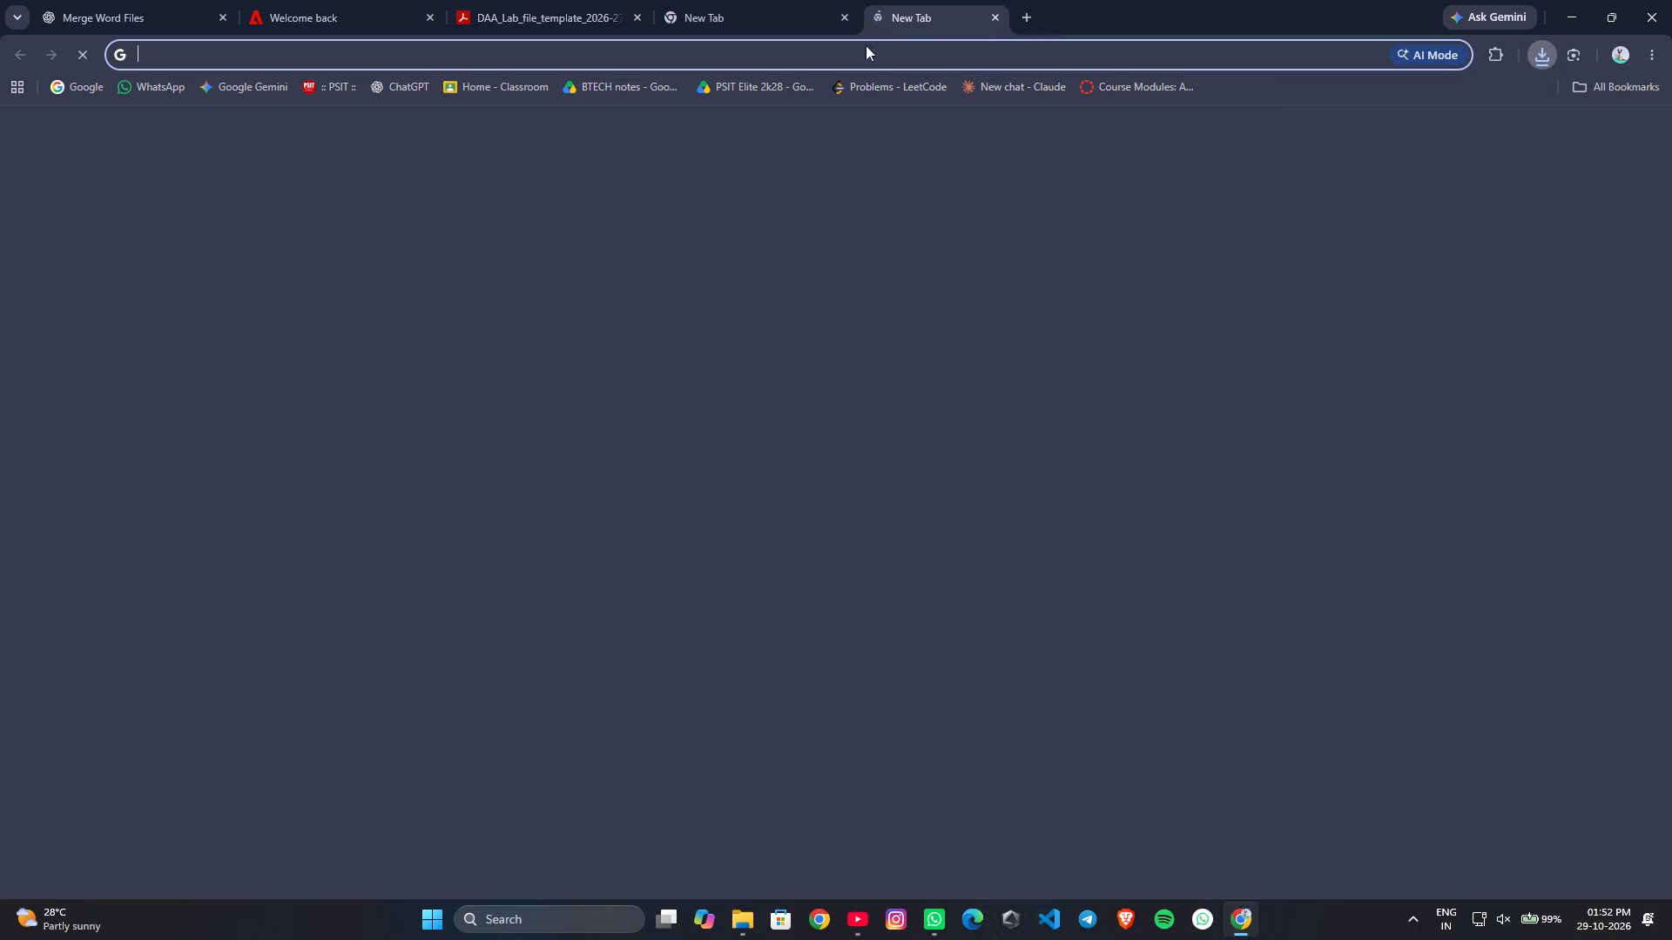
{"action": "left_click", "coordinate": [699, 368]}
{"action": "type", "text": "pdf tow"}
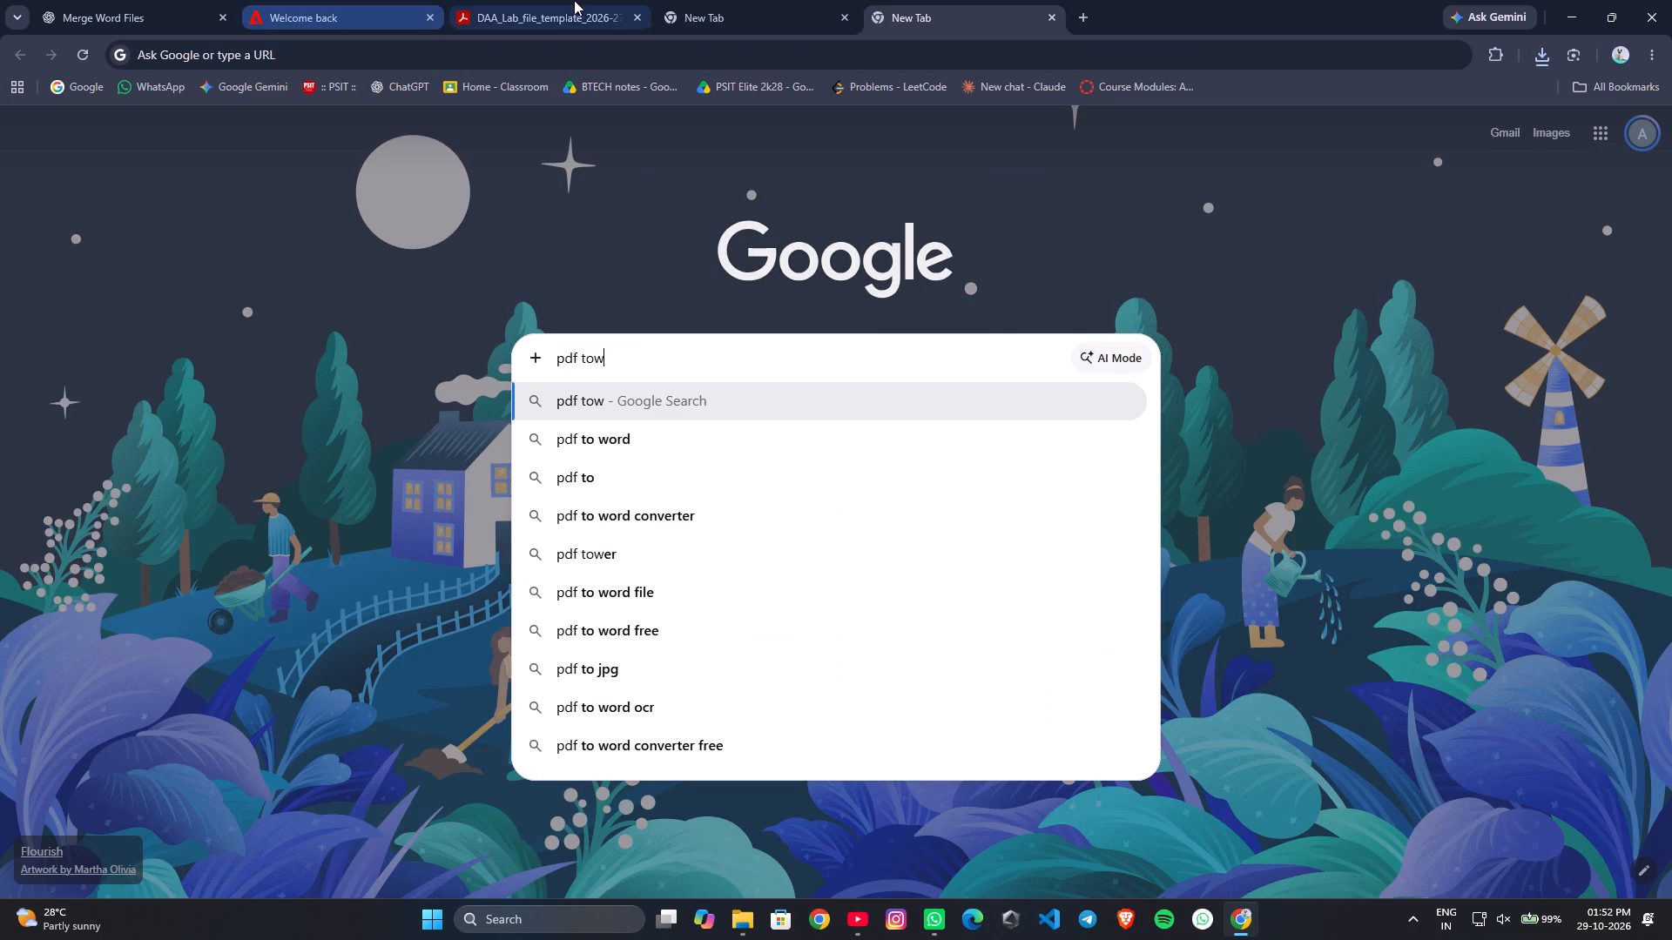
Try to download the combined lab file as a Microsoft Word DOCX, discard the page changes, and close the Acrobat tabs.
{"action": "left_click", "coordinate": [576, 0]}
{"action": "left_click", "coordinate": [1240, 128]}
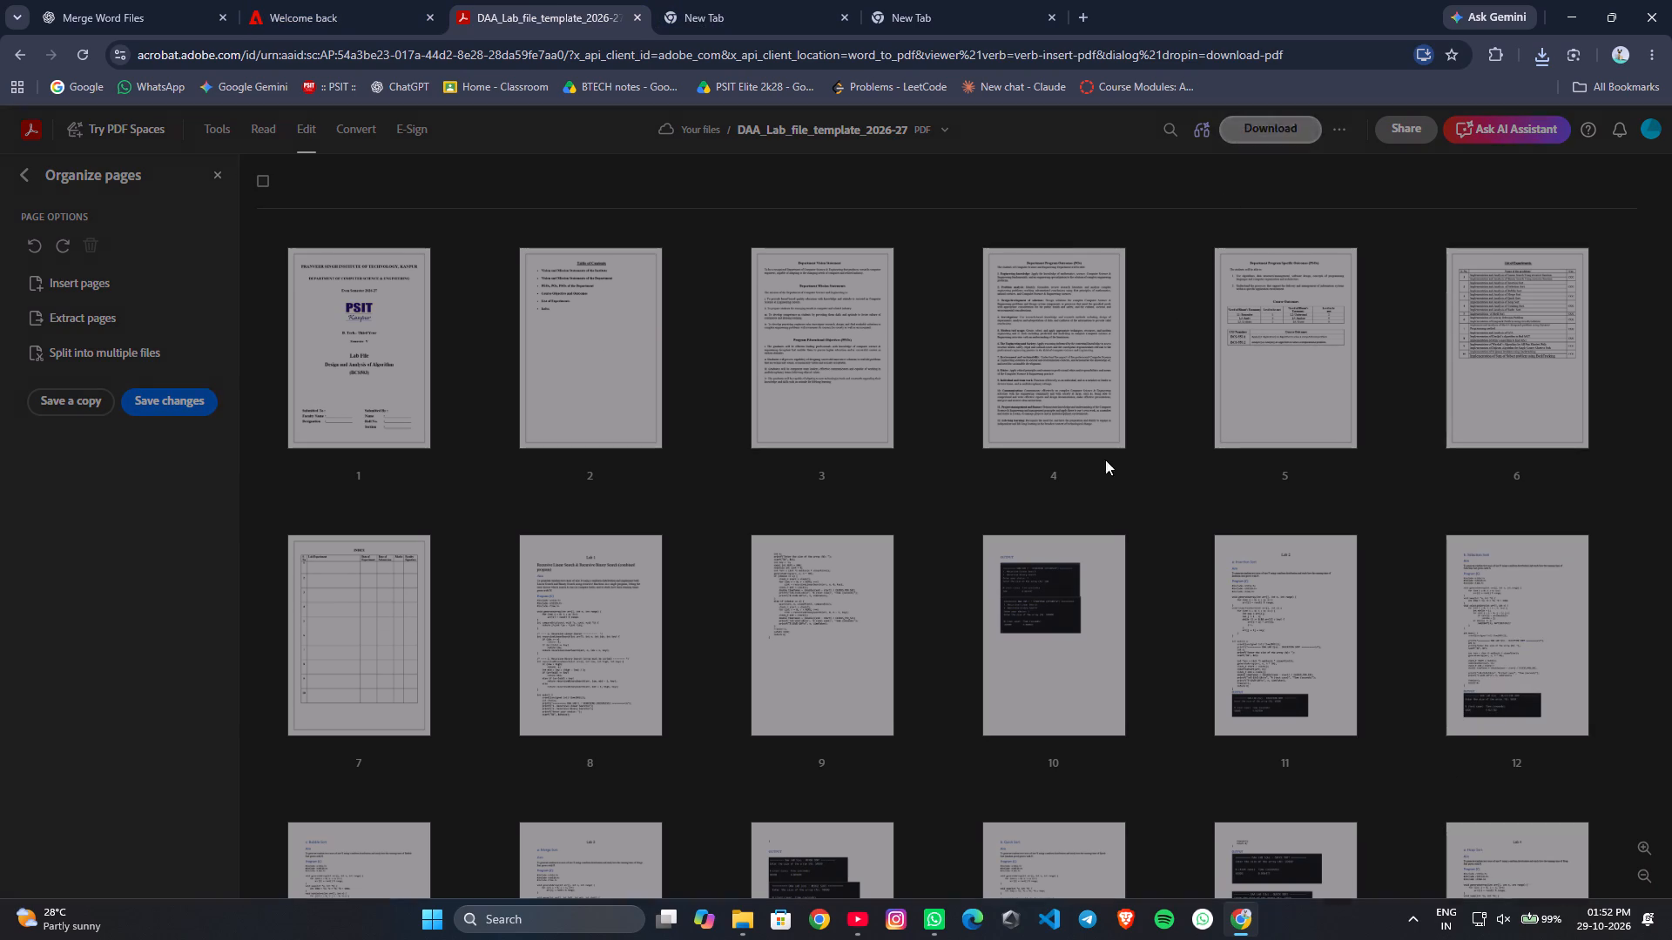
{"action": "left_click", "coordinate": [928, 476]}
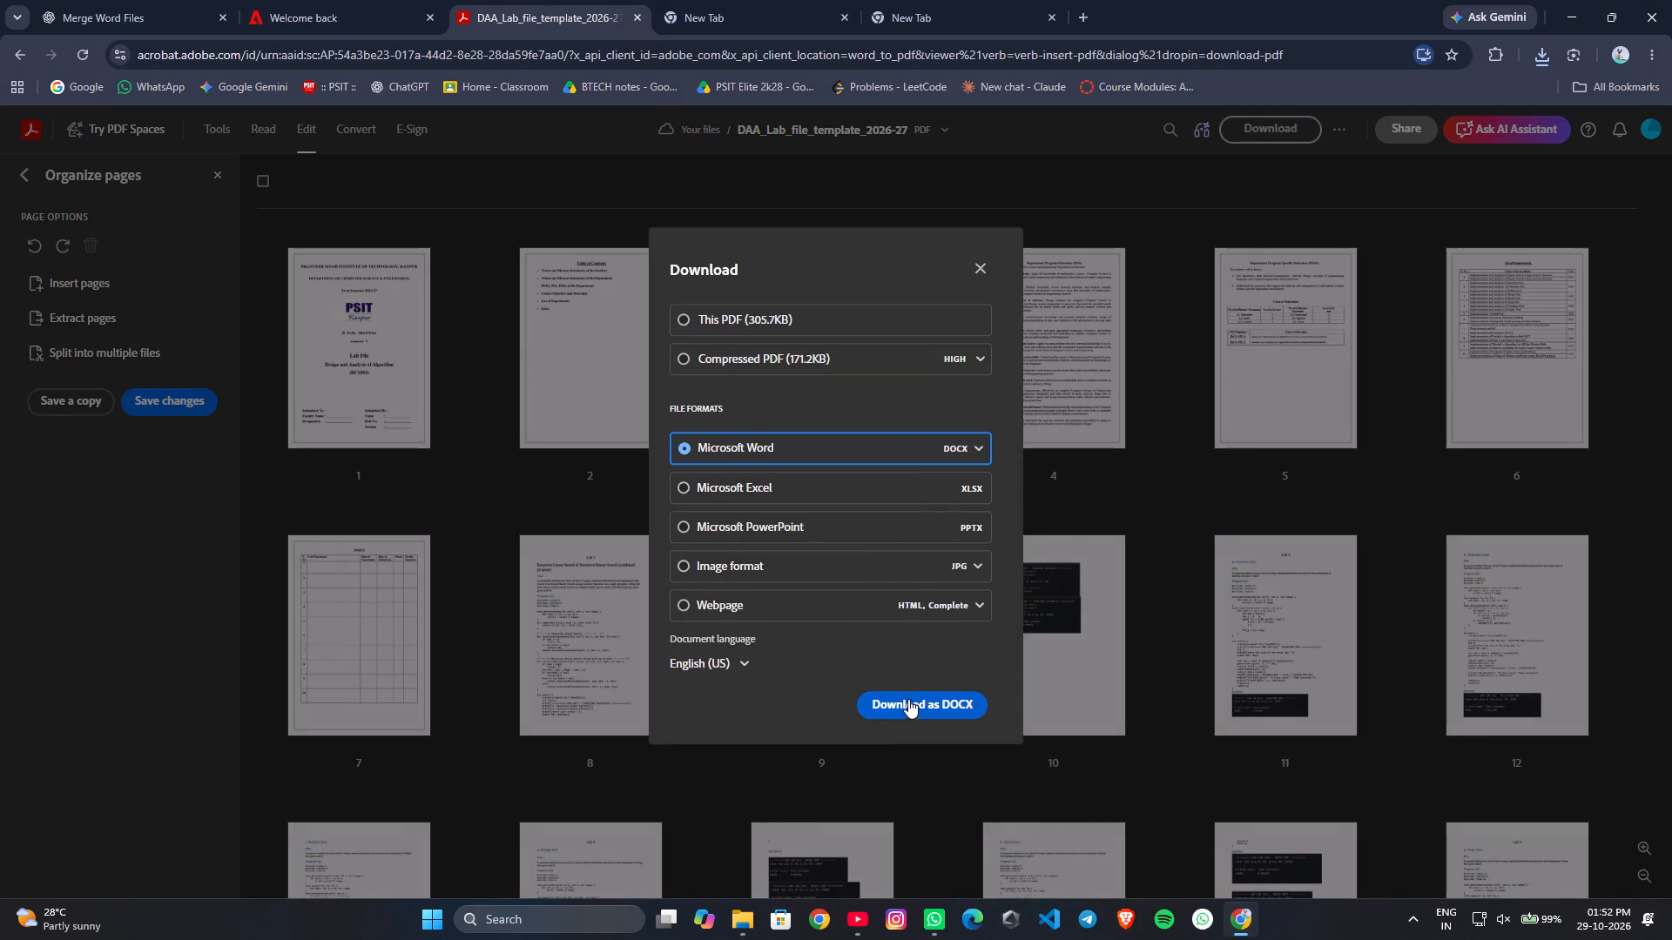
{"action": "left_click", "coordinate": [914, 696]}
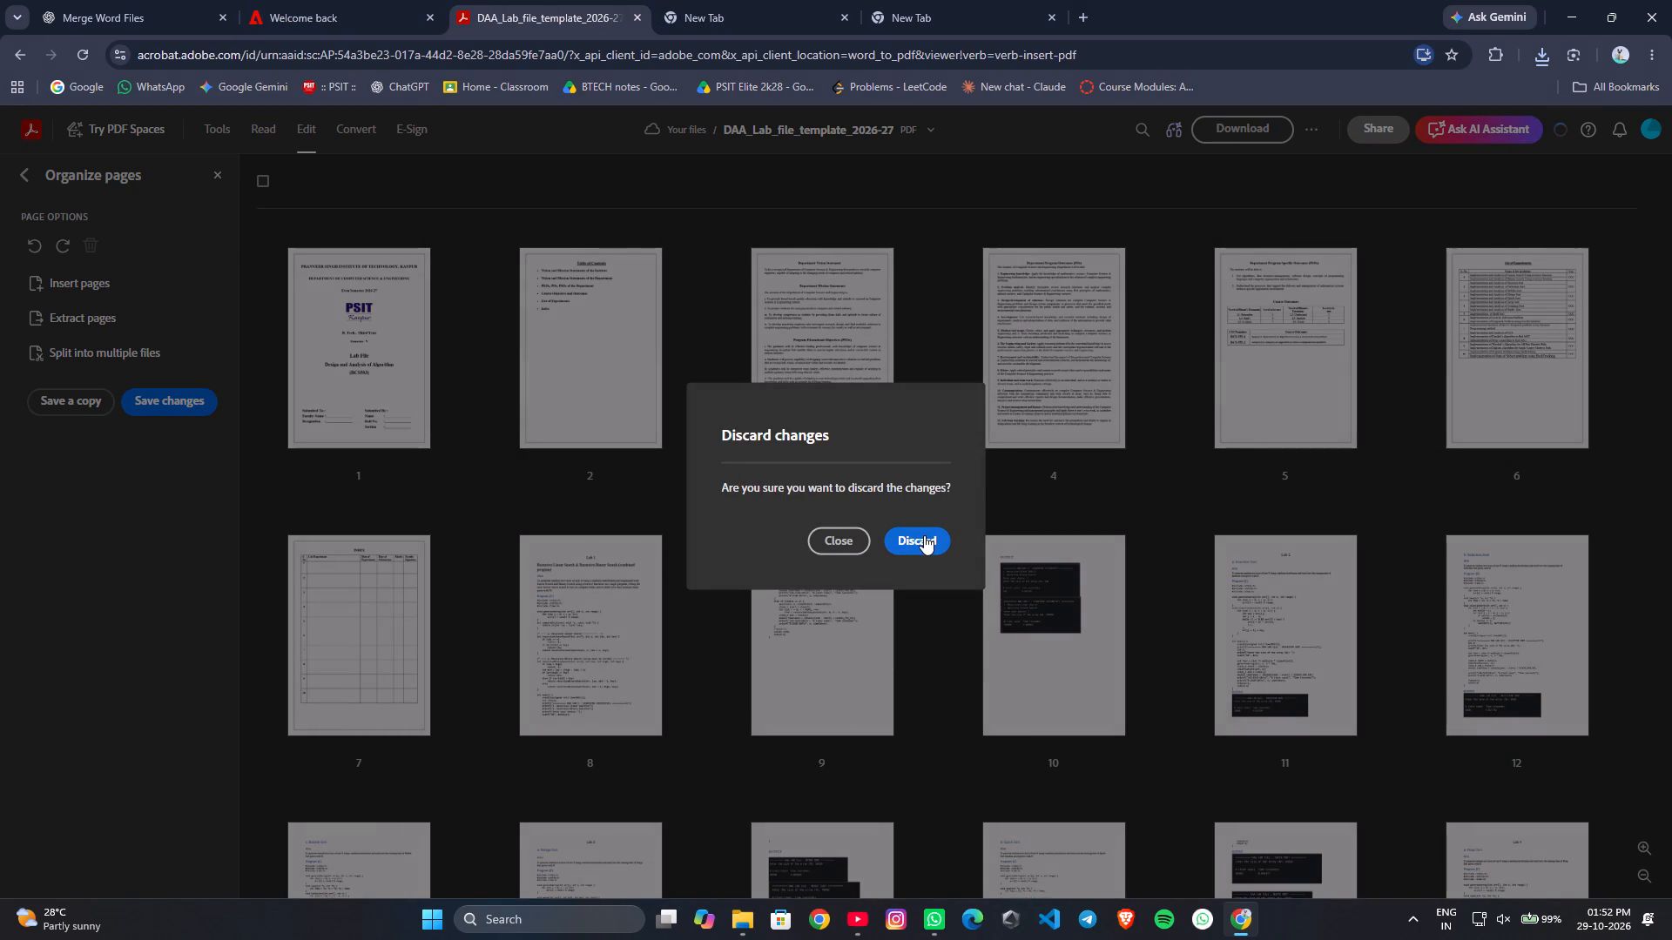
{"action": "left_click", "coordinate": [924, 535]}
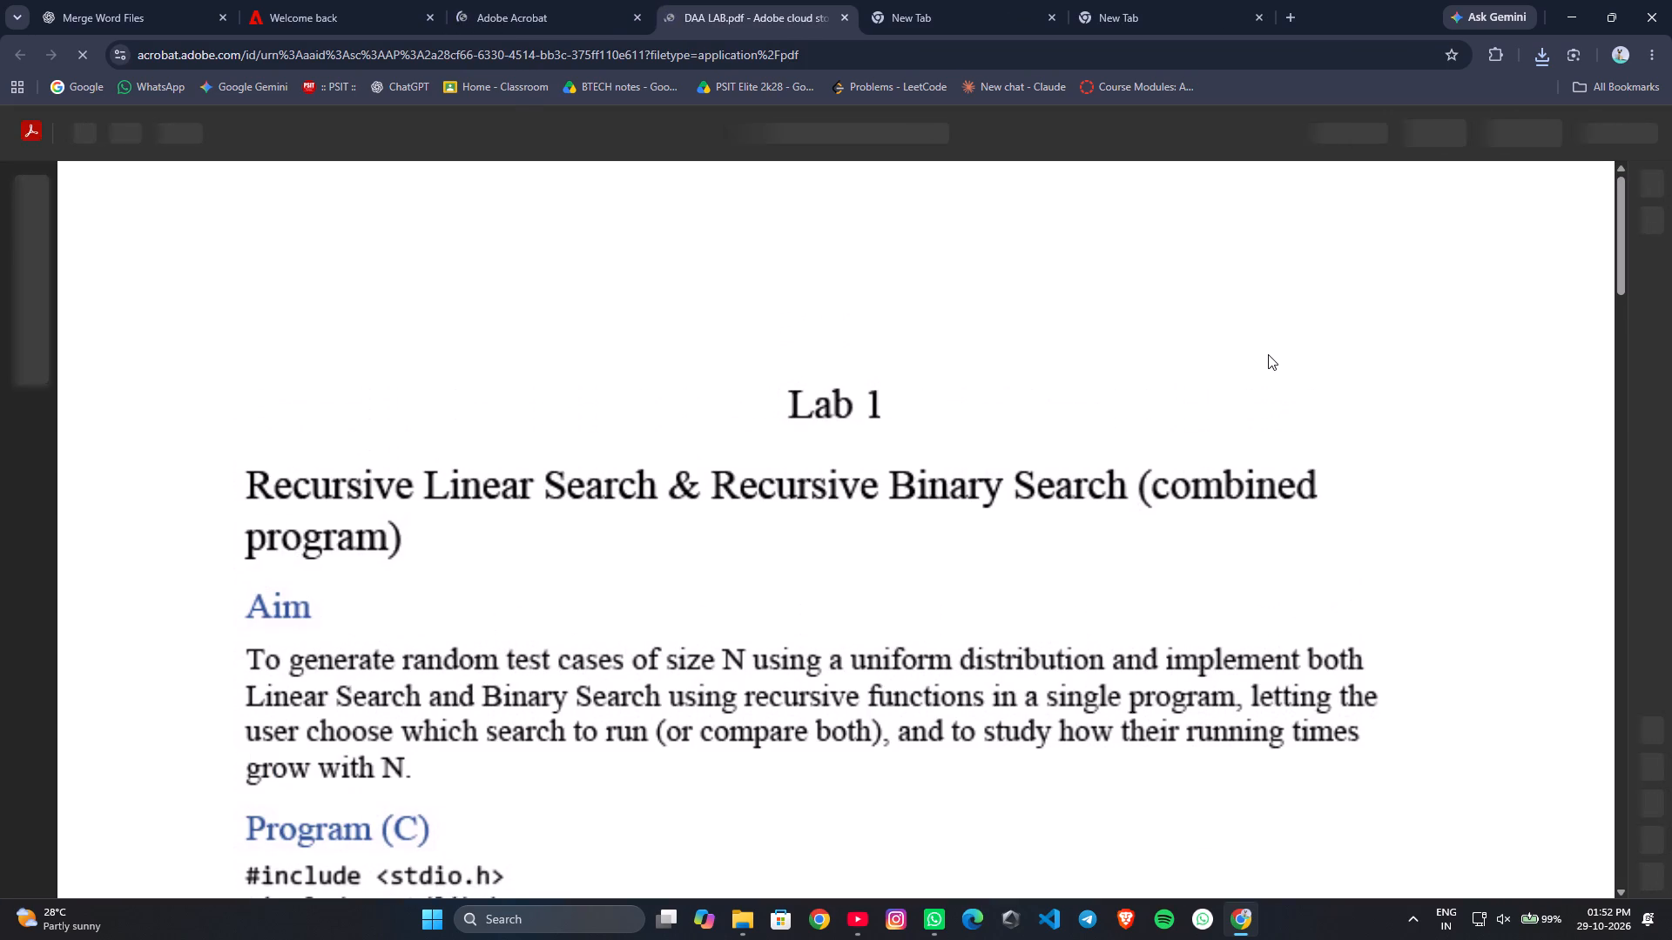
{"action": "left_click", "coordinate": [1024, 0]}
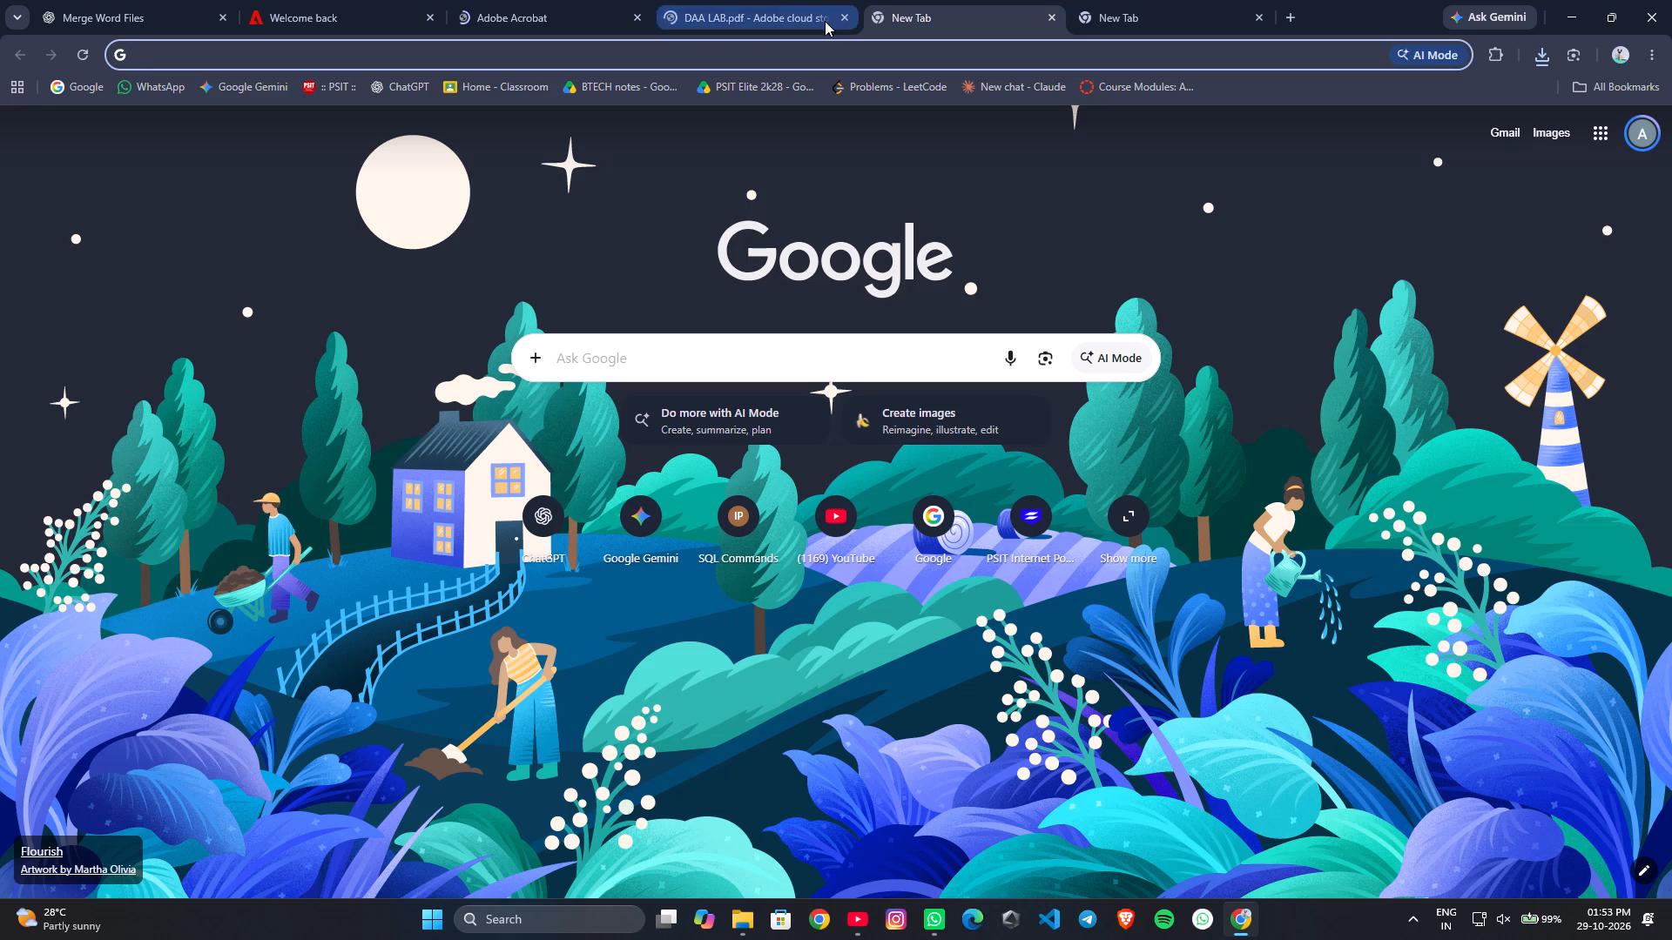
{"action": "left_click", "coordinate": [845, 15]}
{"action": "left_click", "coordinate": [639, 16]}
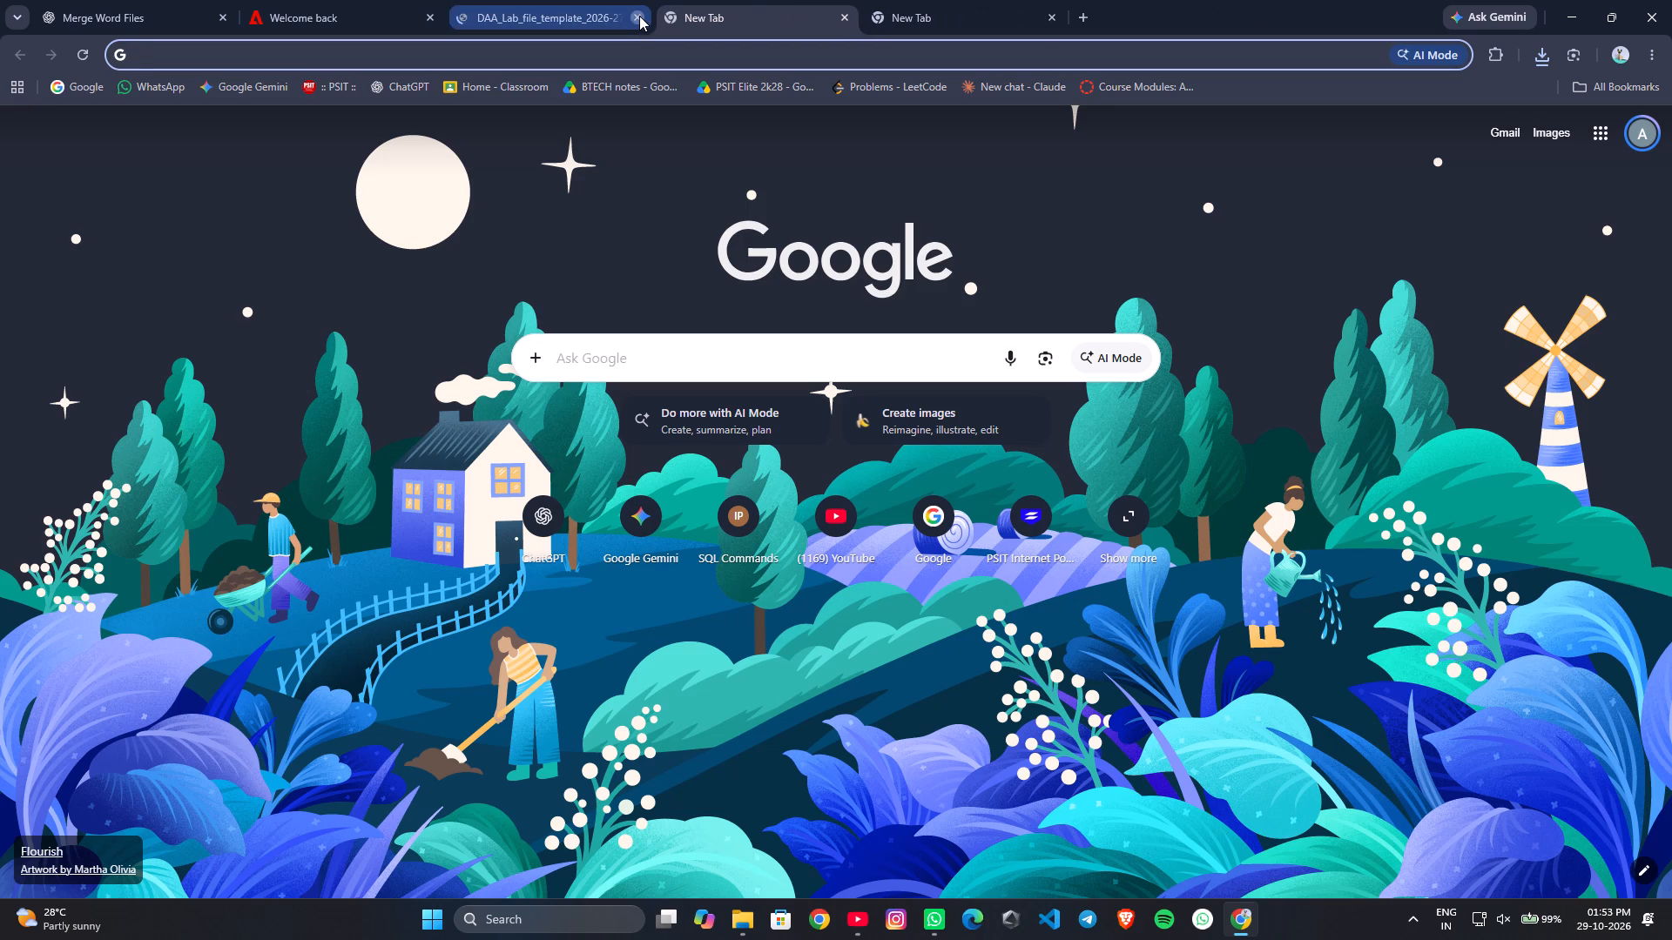
Search Google for "pdf to word" and open Adobe's PDF to Word converter.
{"action": "left_click", "coordinate": [641, 363]}
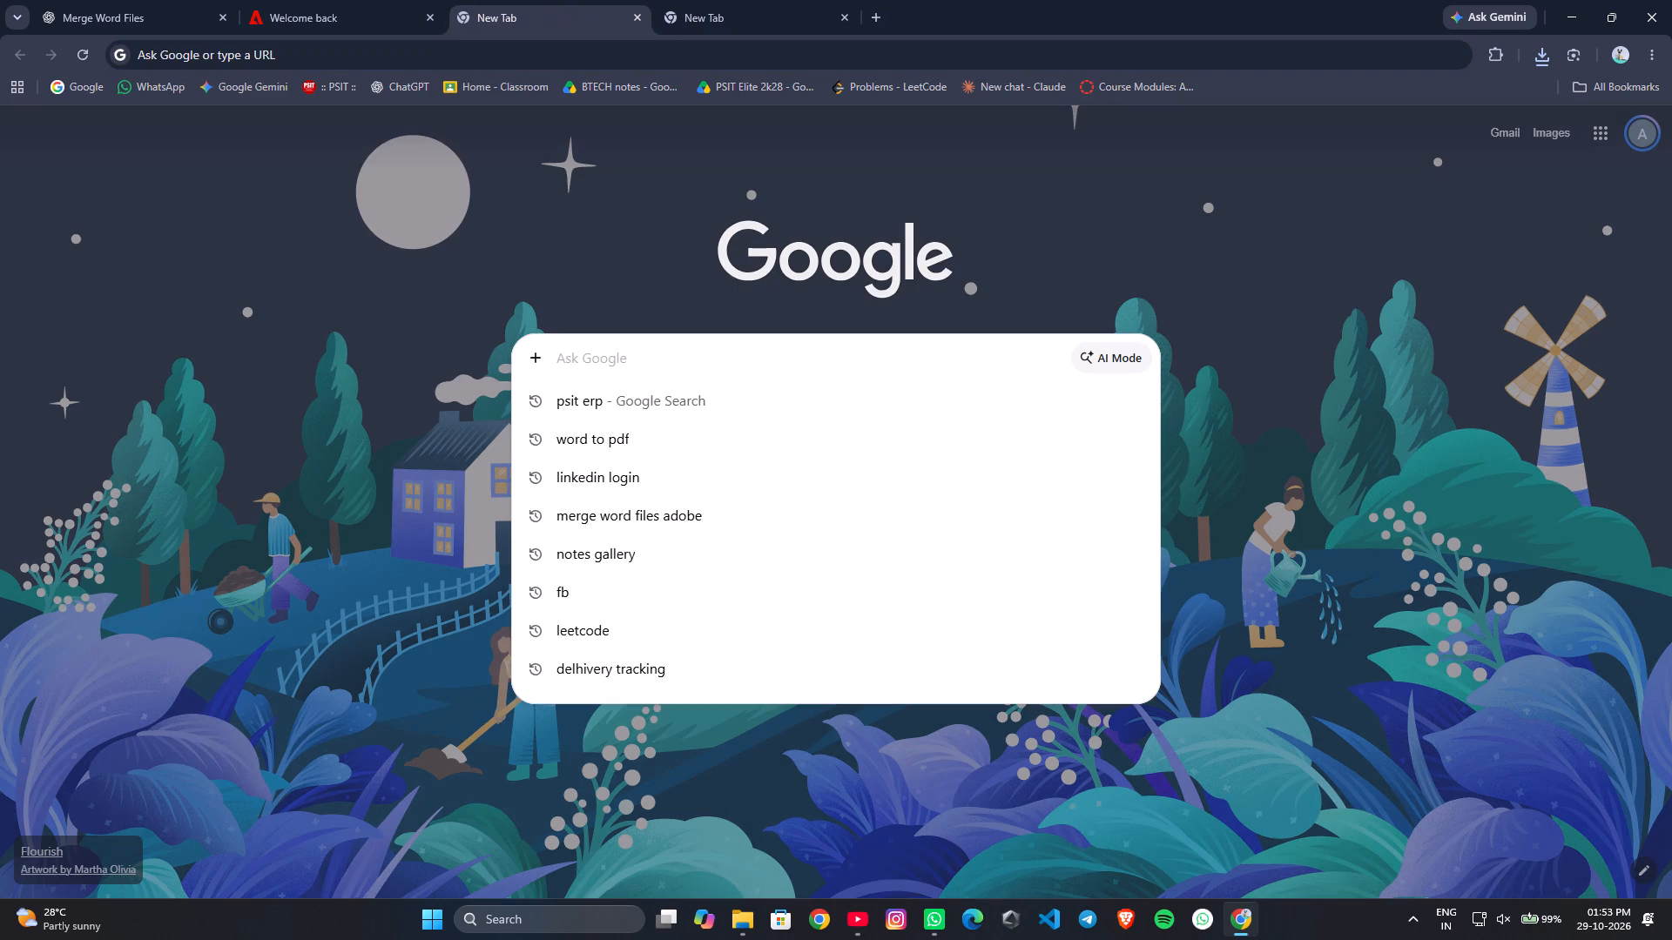
{"action": "type", "text": "pdf to word"}
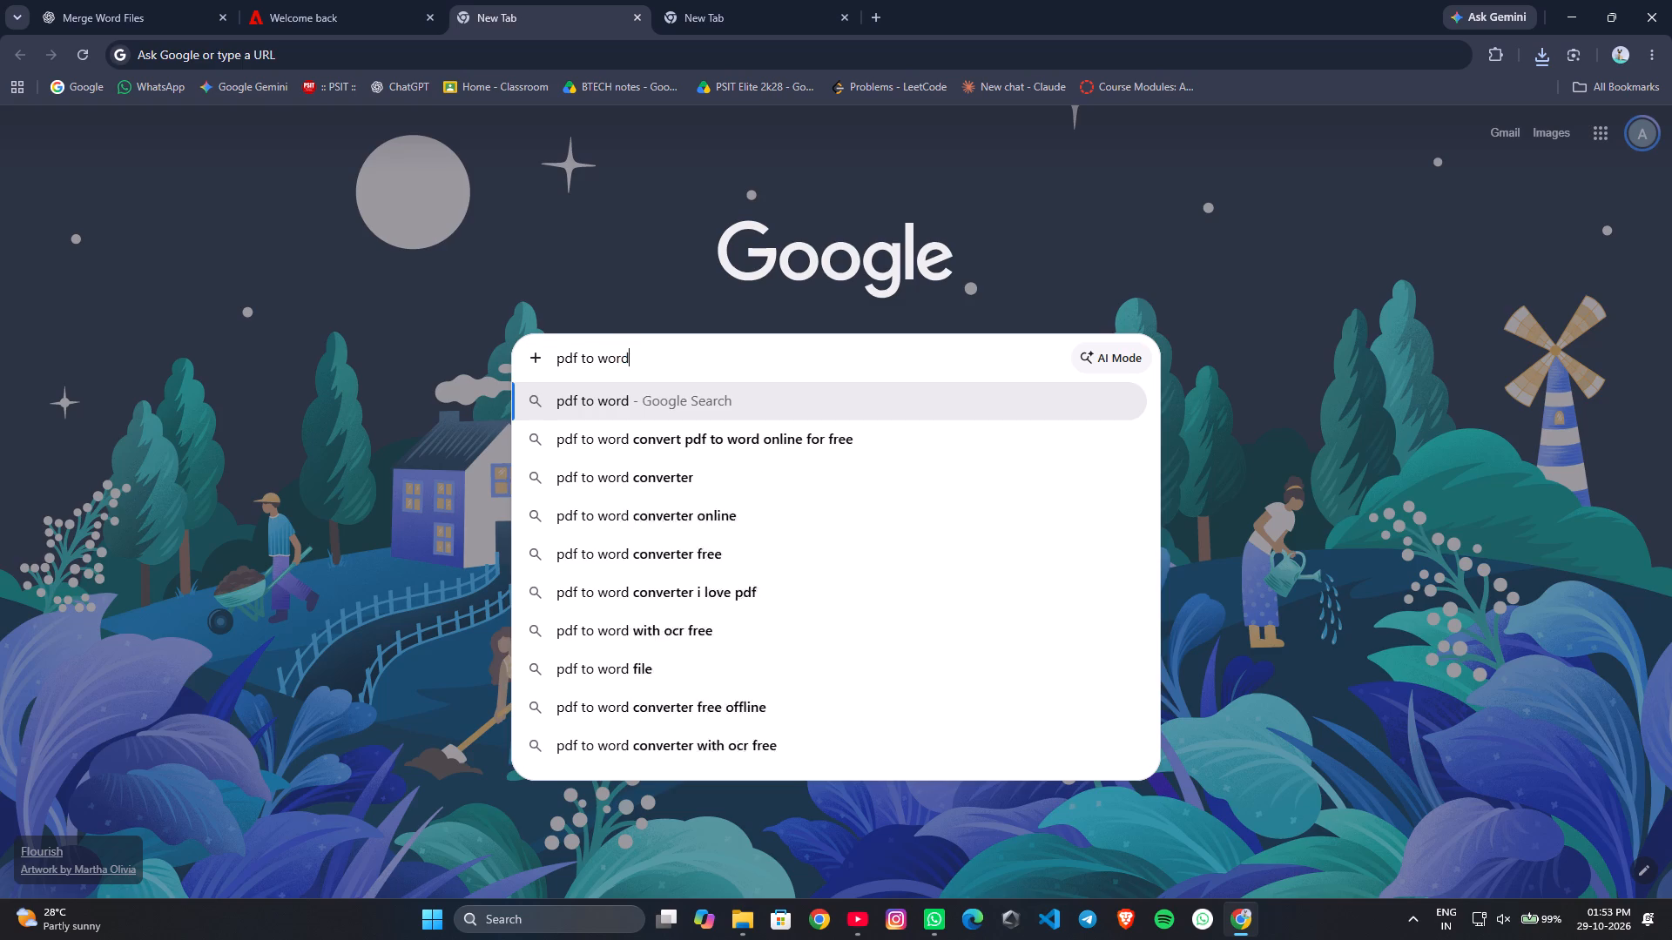
{"action": "key", "text": "Return"}
{"action": "left_click", "coordinate": [400, 448]}
{"action": "left_click", "coordinate": [429, 427]}
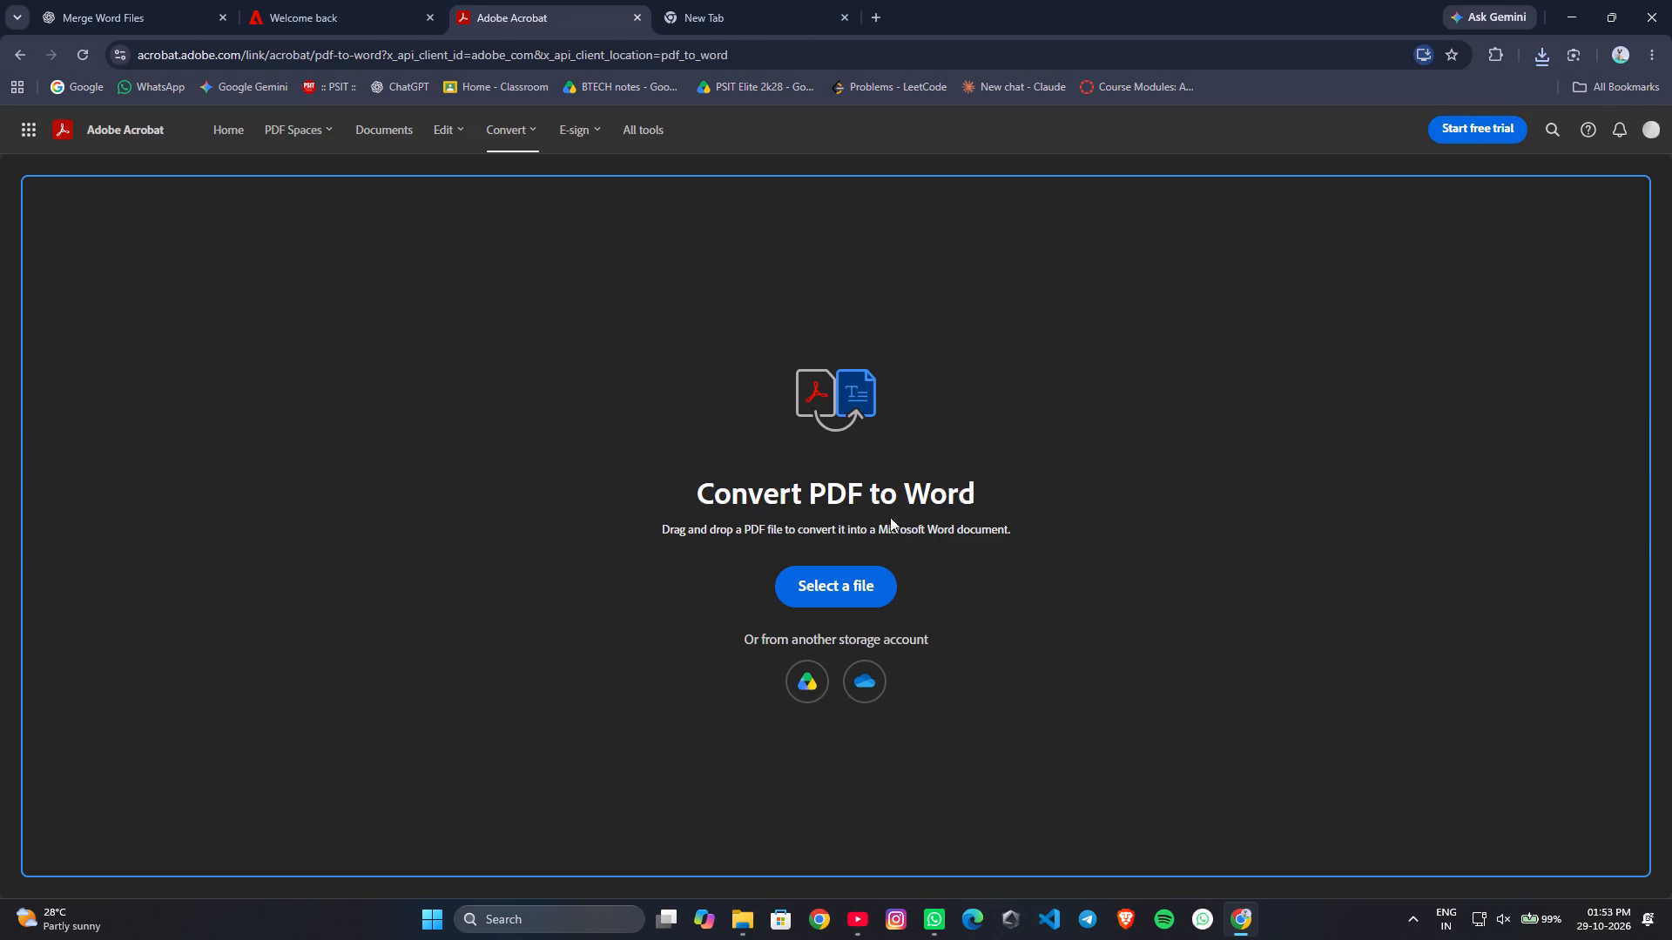
Convert the DAA_Lab_file_template_2026-27 PDF from Downloads to a Microsoft Word document (DOCX) in English (US).
{"action": "left_click", "coordinate": [830, 575]}
{"action": "left_click", "coordinate": [819, 594]}
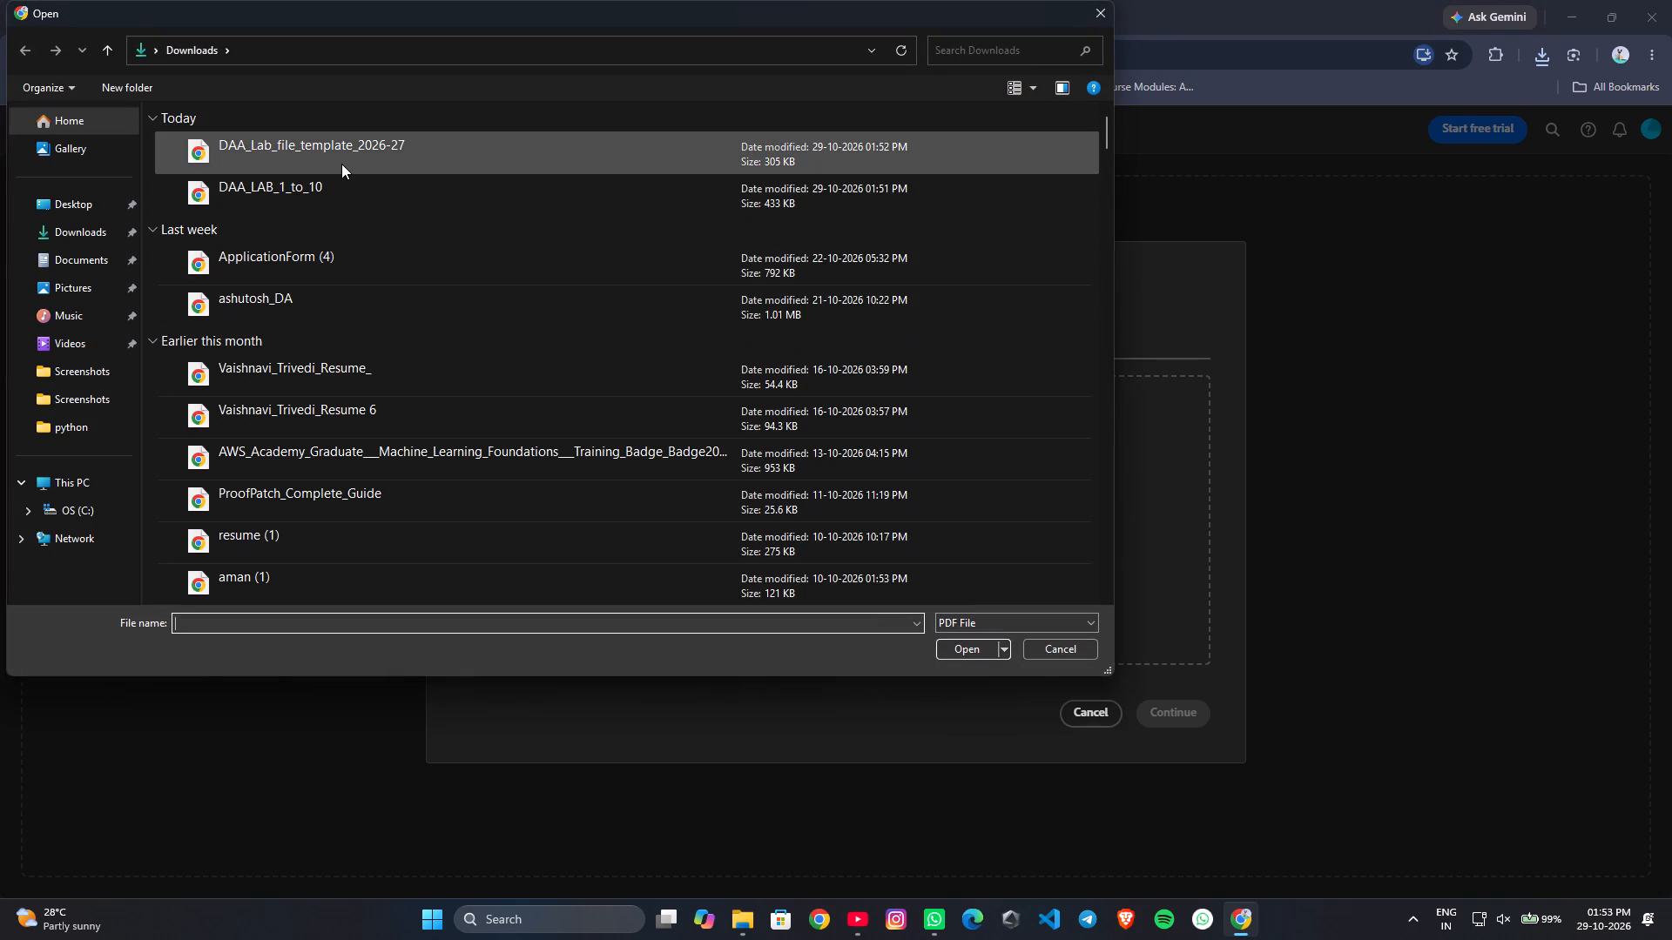
{"action": "left_click", "coordinate": [77, 235]}
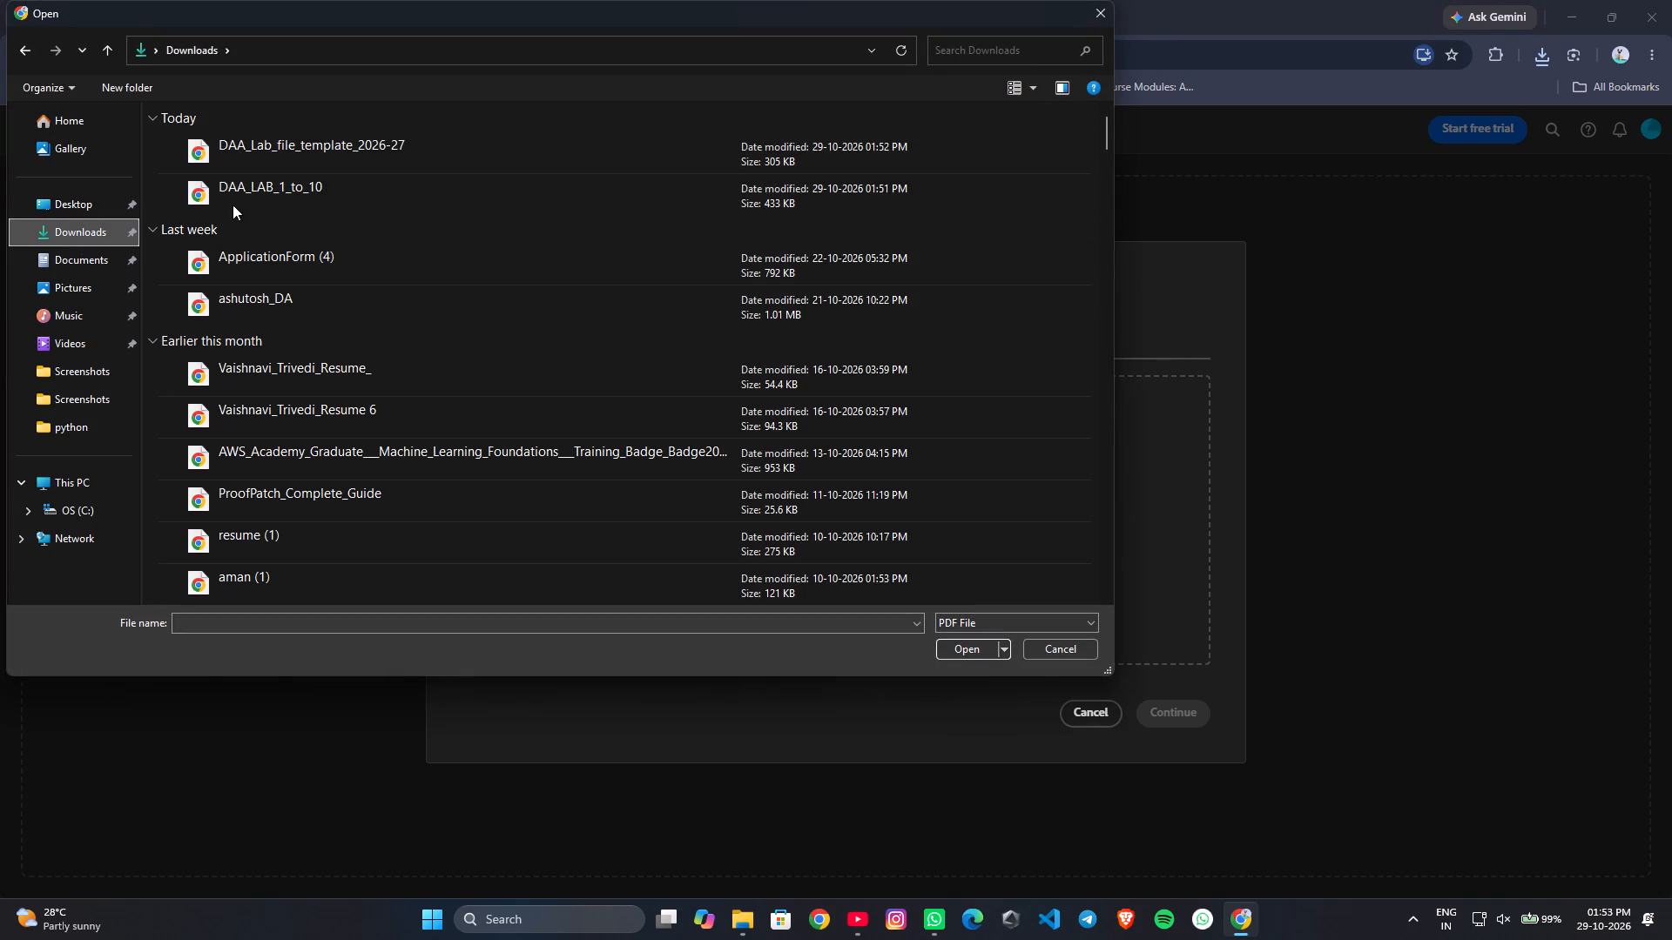
{"action": "left_click_drag", "start_coordinate": [1347, 181], "coordinate": [1334, 182]}
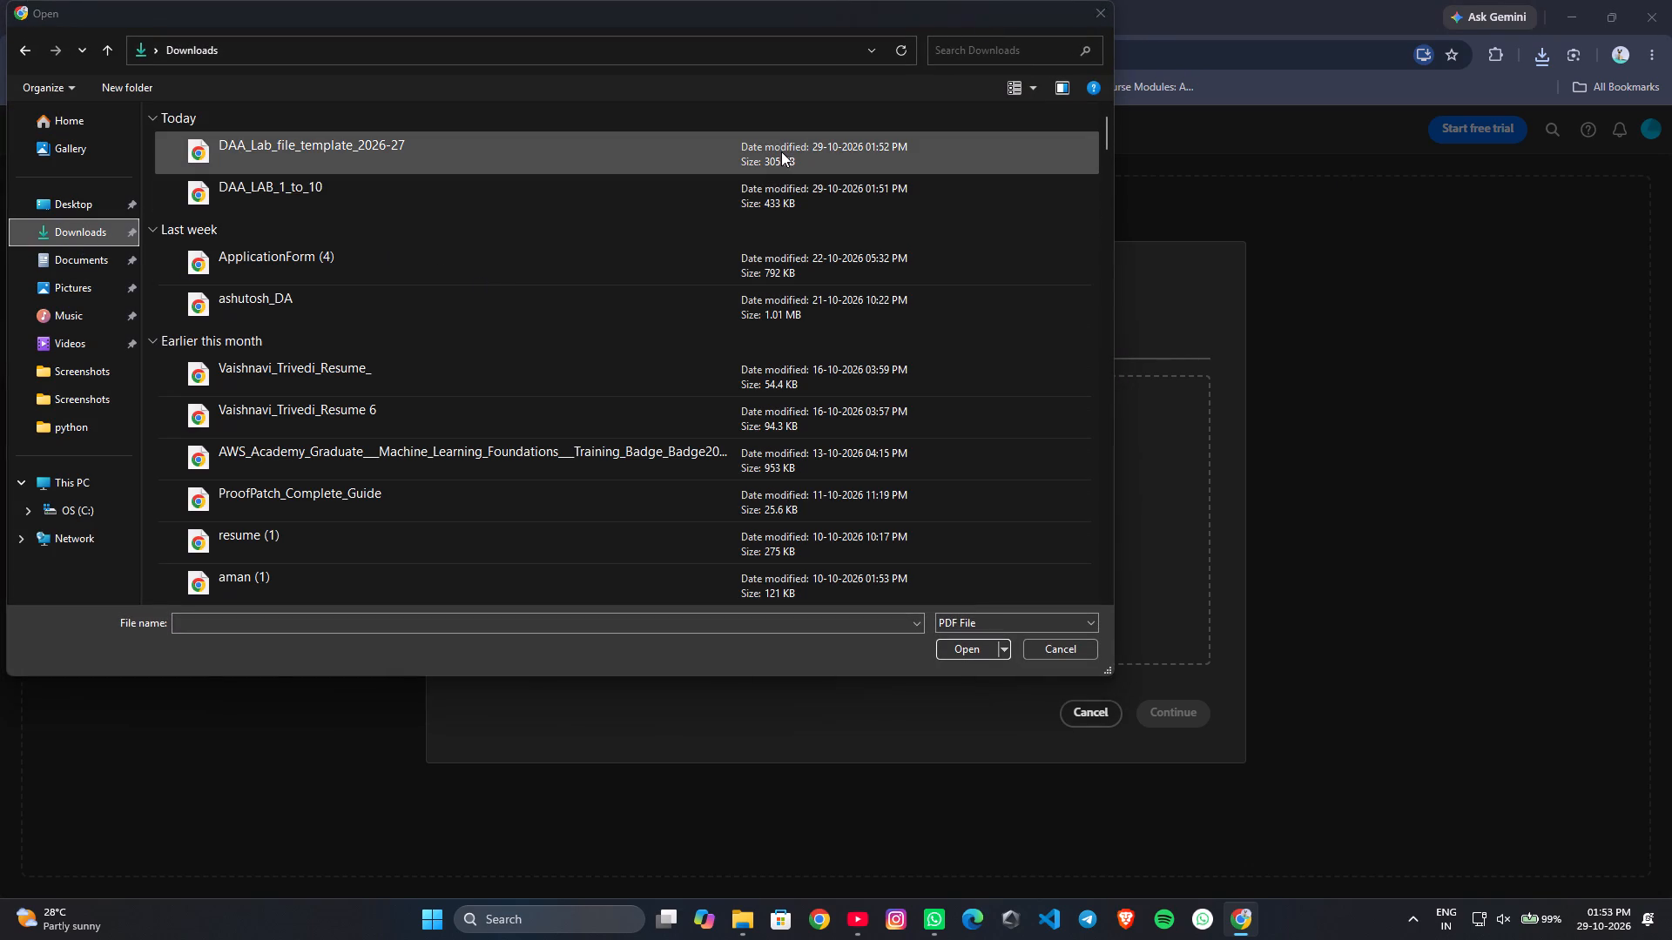
{"action": "double_click", "coordinate": [781, 151]}
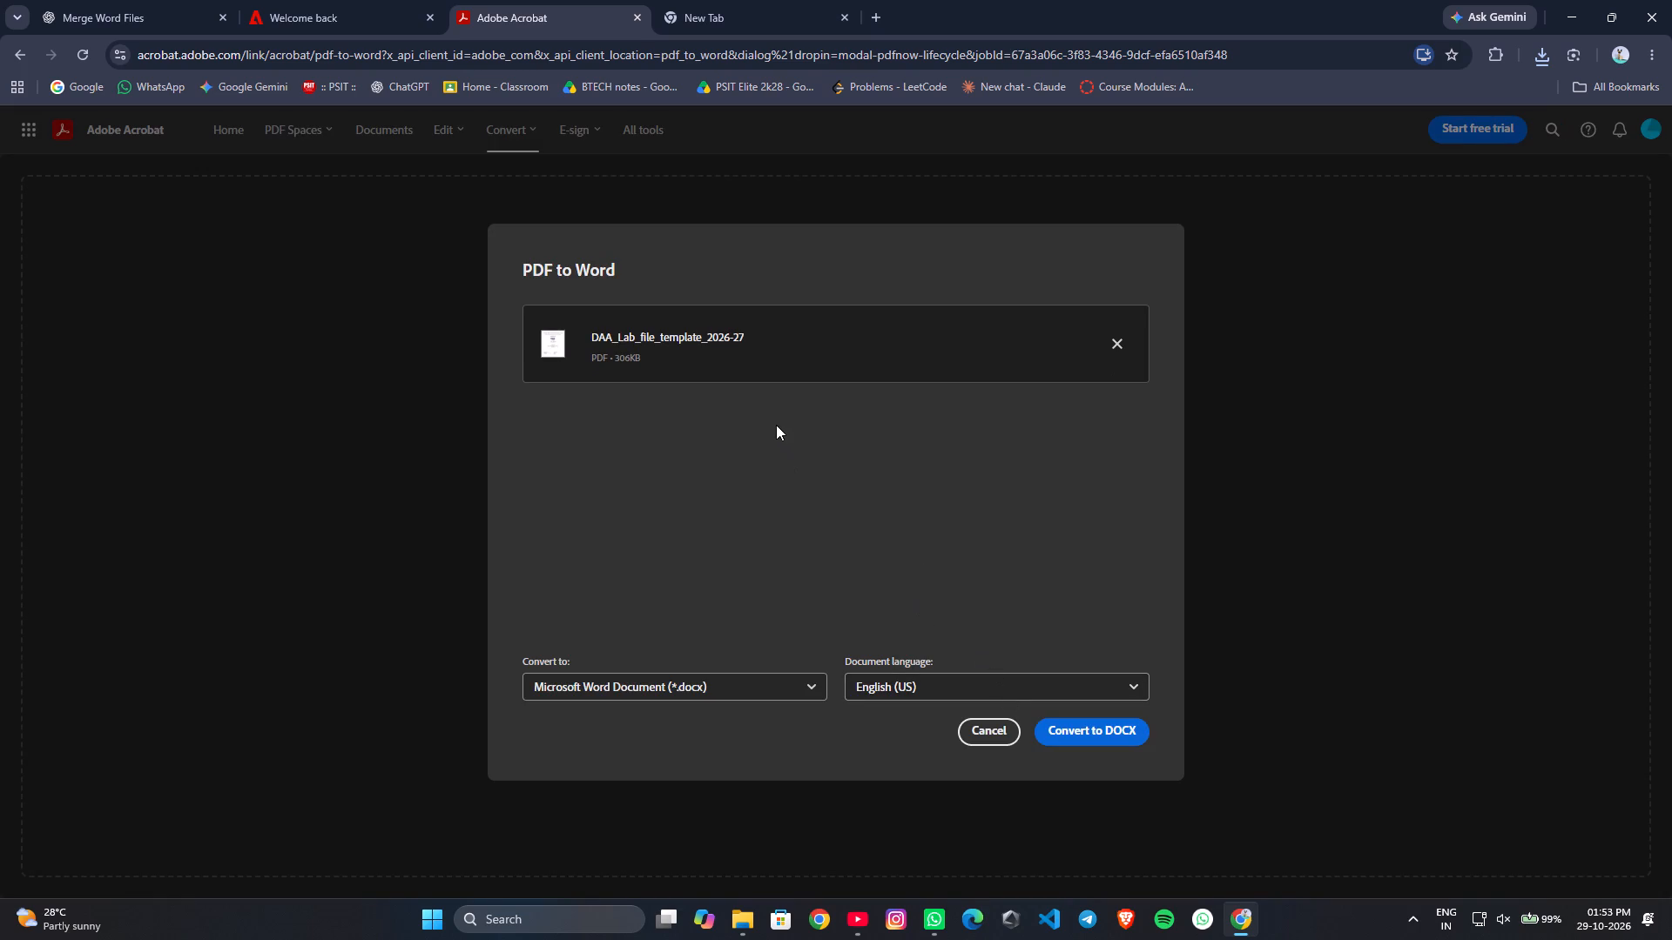
{"action": "left_click", "coordinate": [1109, 735]}
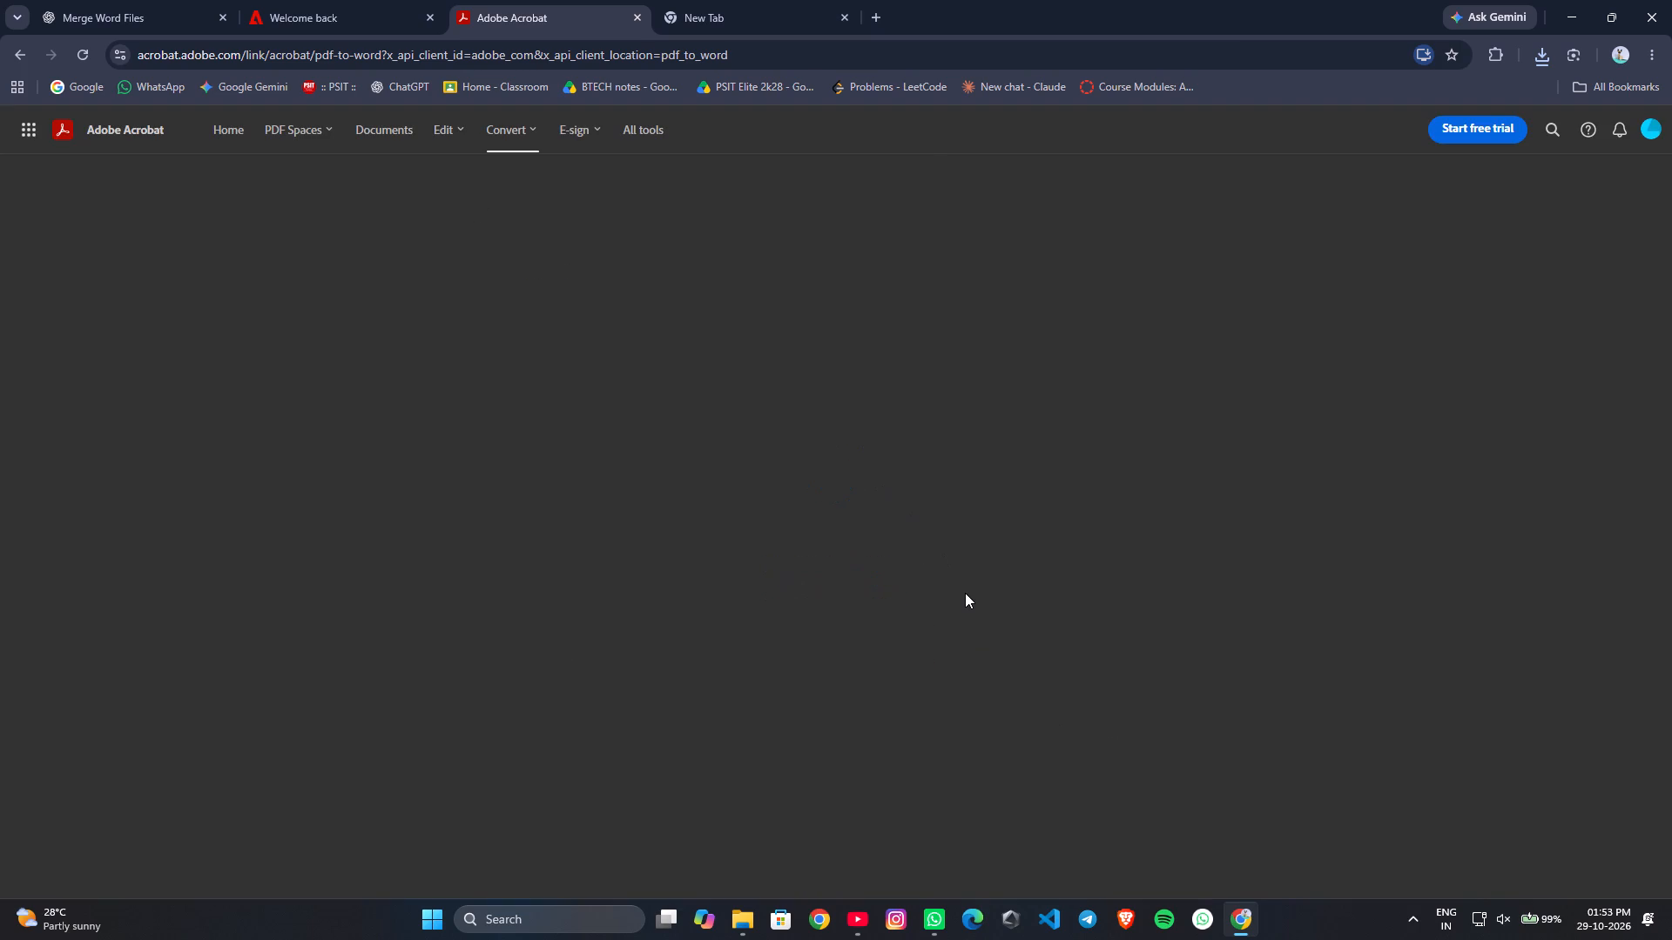
Look through the converted DAA_Lab_file_template_2026-27 (1) document to check which pages it contains.
{"action": "scroll", "coordinate": [965, 593], "scroll_direction": "down", "scroll_amount": 3}
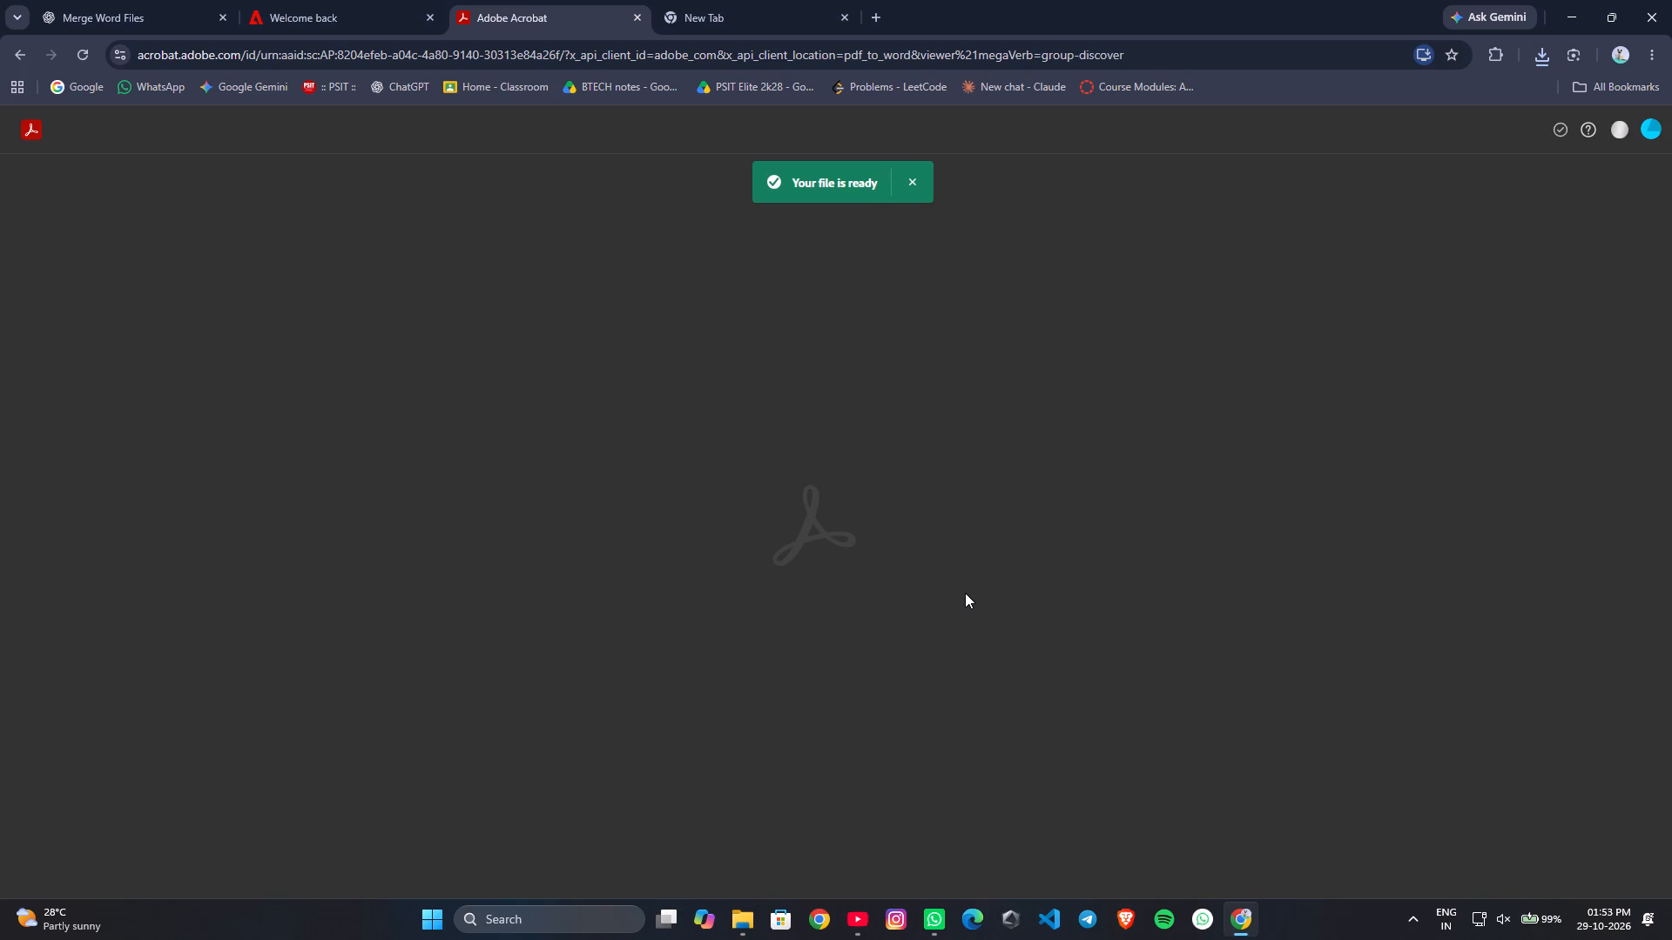
{"action": "scroll", "coordinate": [965, 593], "scroll_direction": "down", "scroll_amount": 4}
{"action": "scroll", "coordinate": [965, 593], "scroll_direction": "up", "scroll_amount": 1}
{"action": "scroll", "coordinate": [965, 593], "scroll_direction": "down", "scroll_amount": 3}
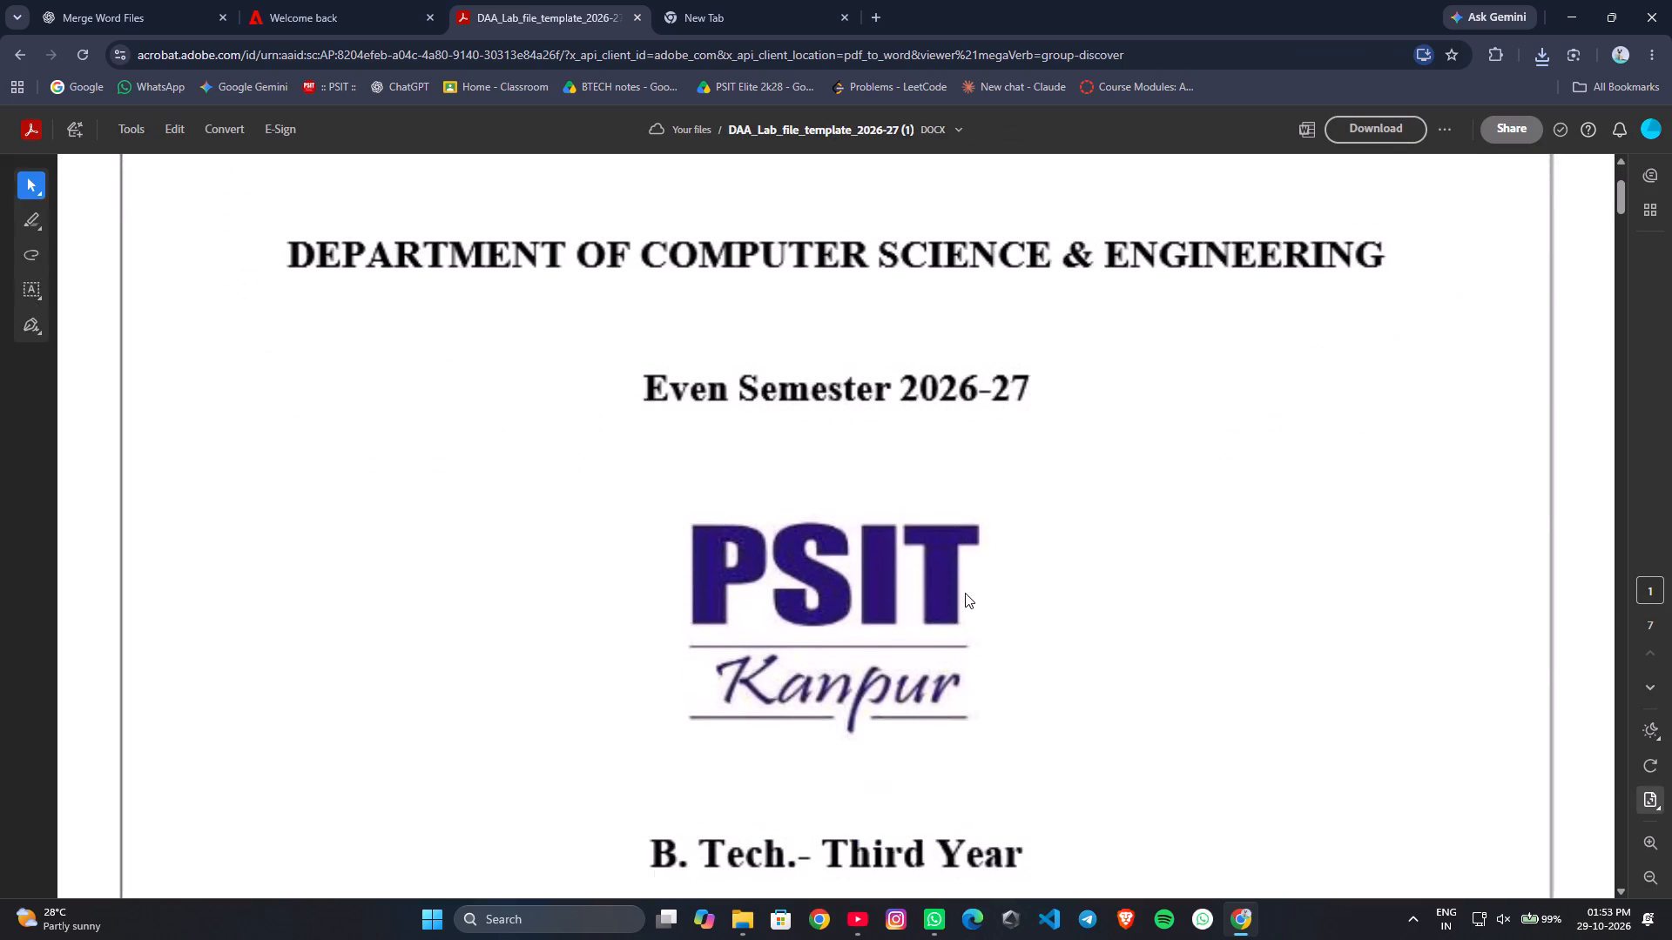
{"action": "scroll", "coordinate": [965, 593], "scroll_direction": "up", "scroll_amount": 3}
{"action": "scroll", "coordinate": [965, 593], "scroll_direction": "down", "scroll_amount": 7}
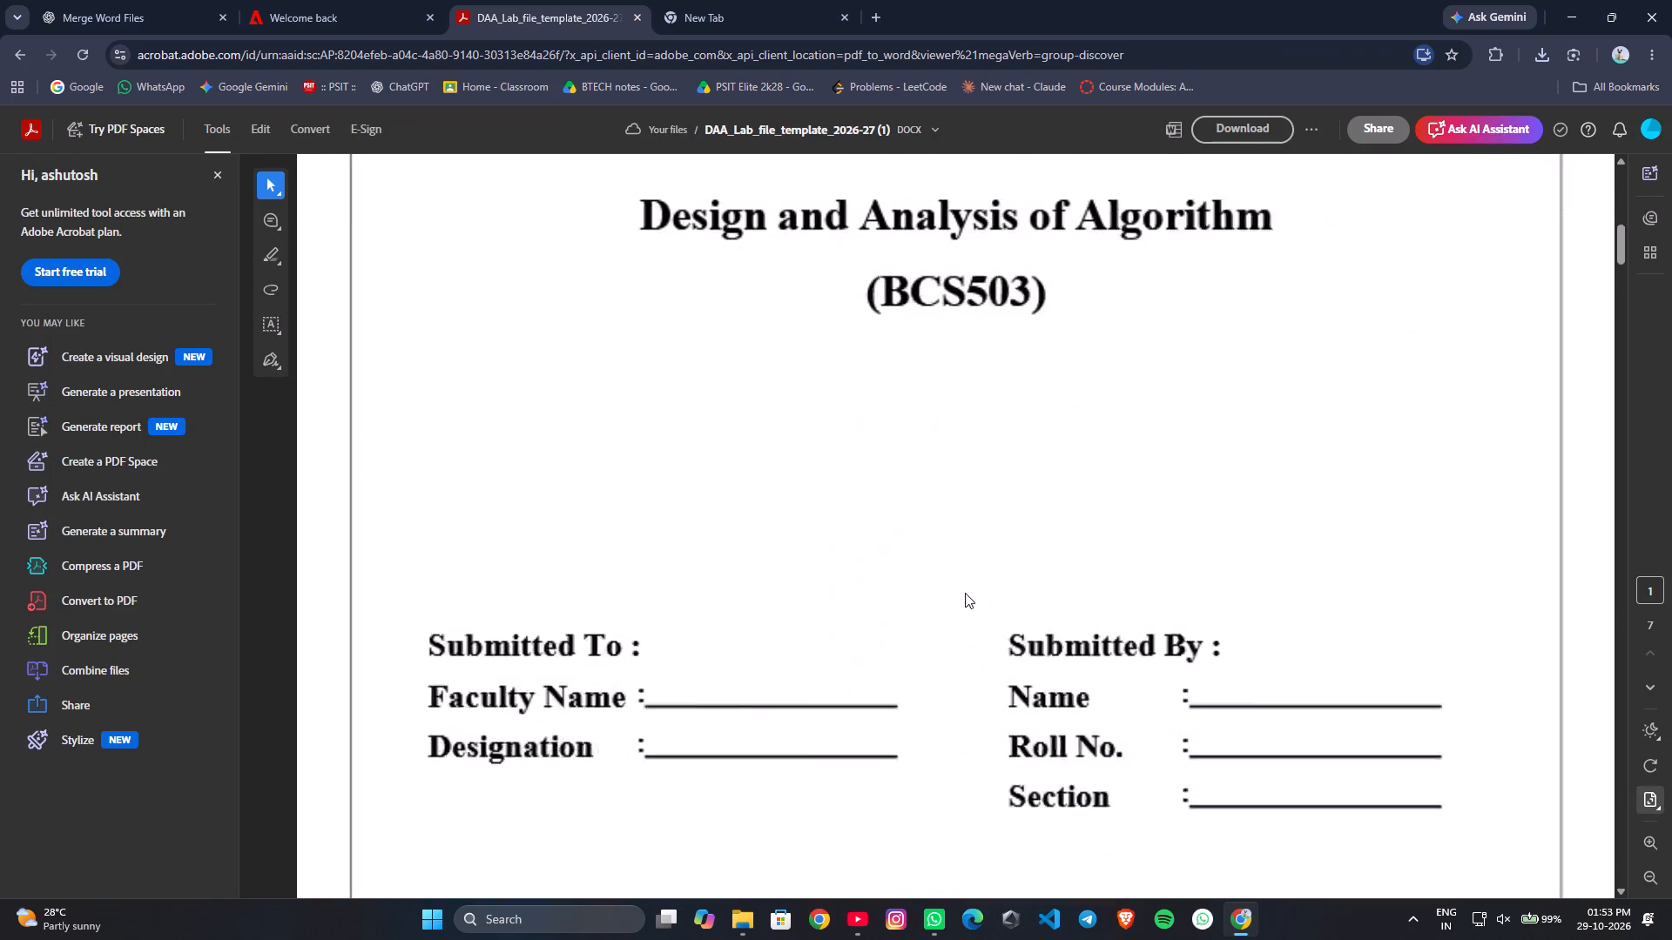
{"action": "scroll", "coordinate": [965, 593], "scroll_direction": "down", "scroll_amount": 16}
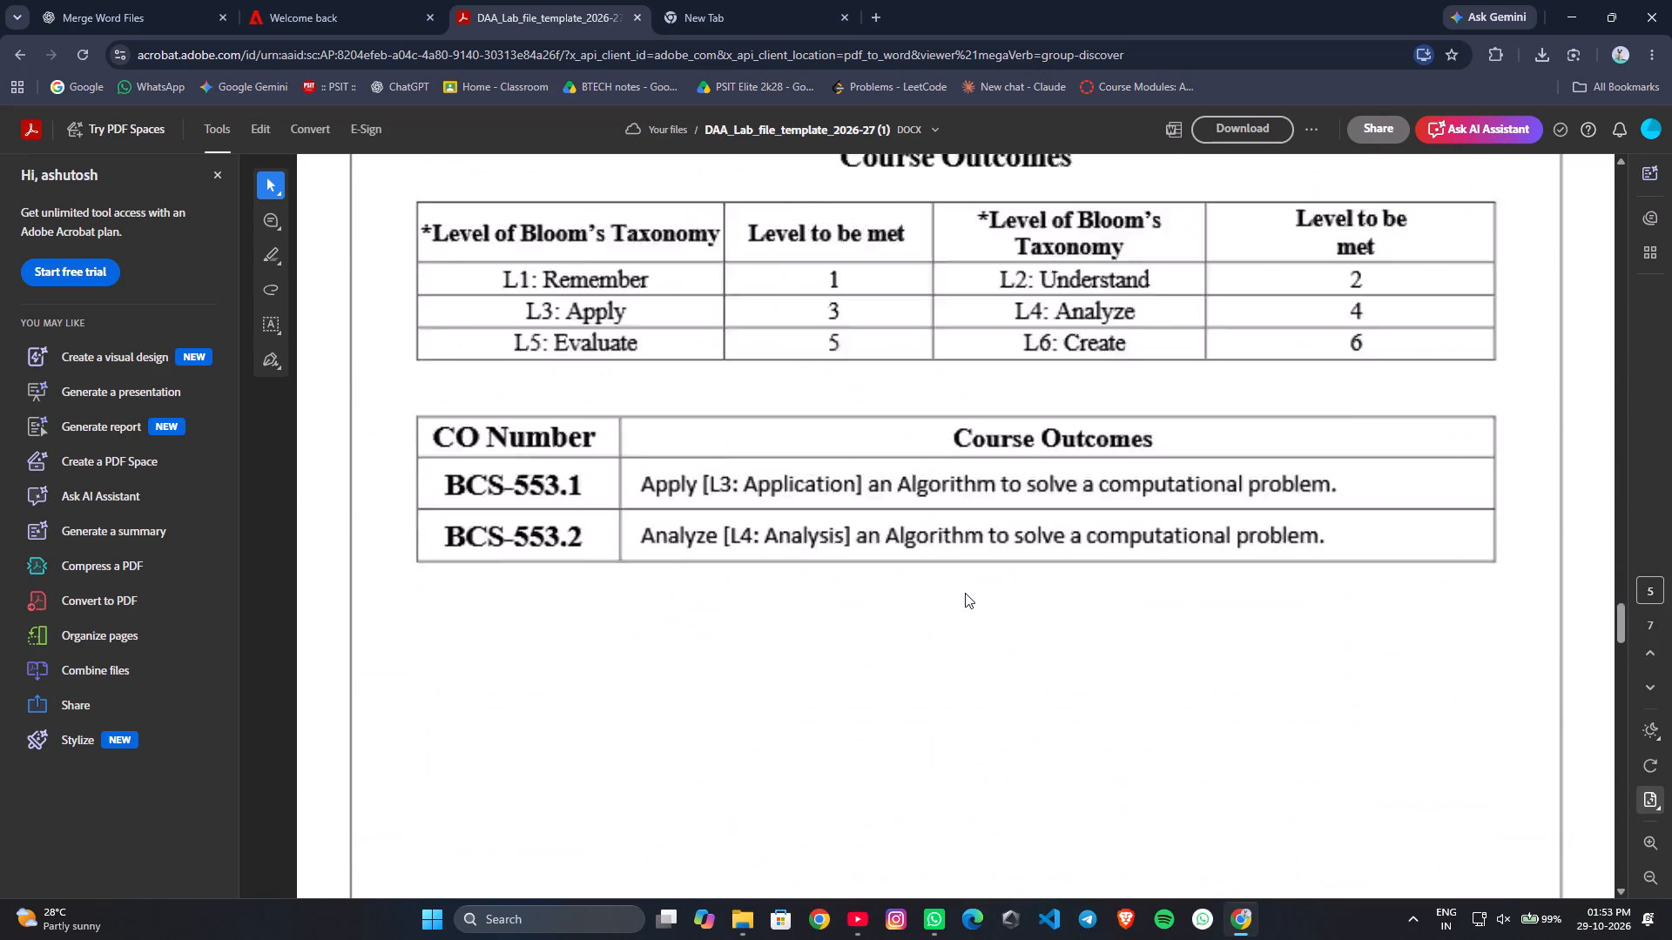
{"action": "scroll", "coordinate": [965, 593], "scroll_direction": "down", "scroll_amount": 9}
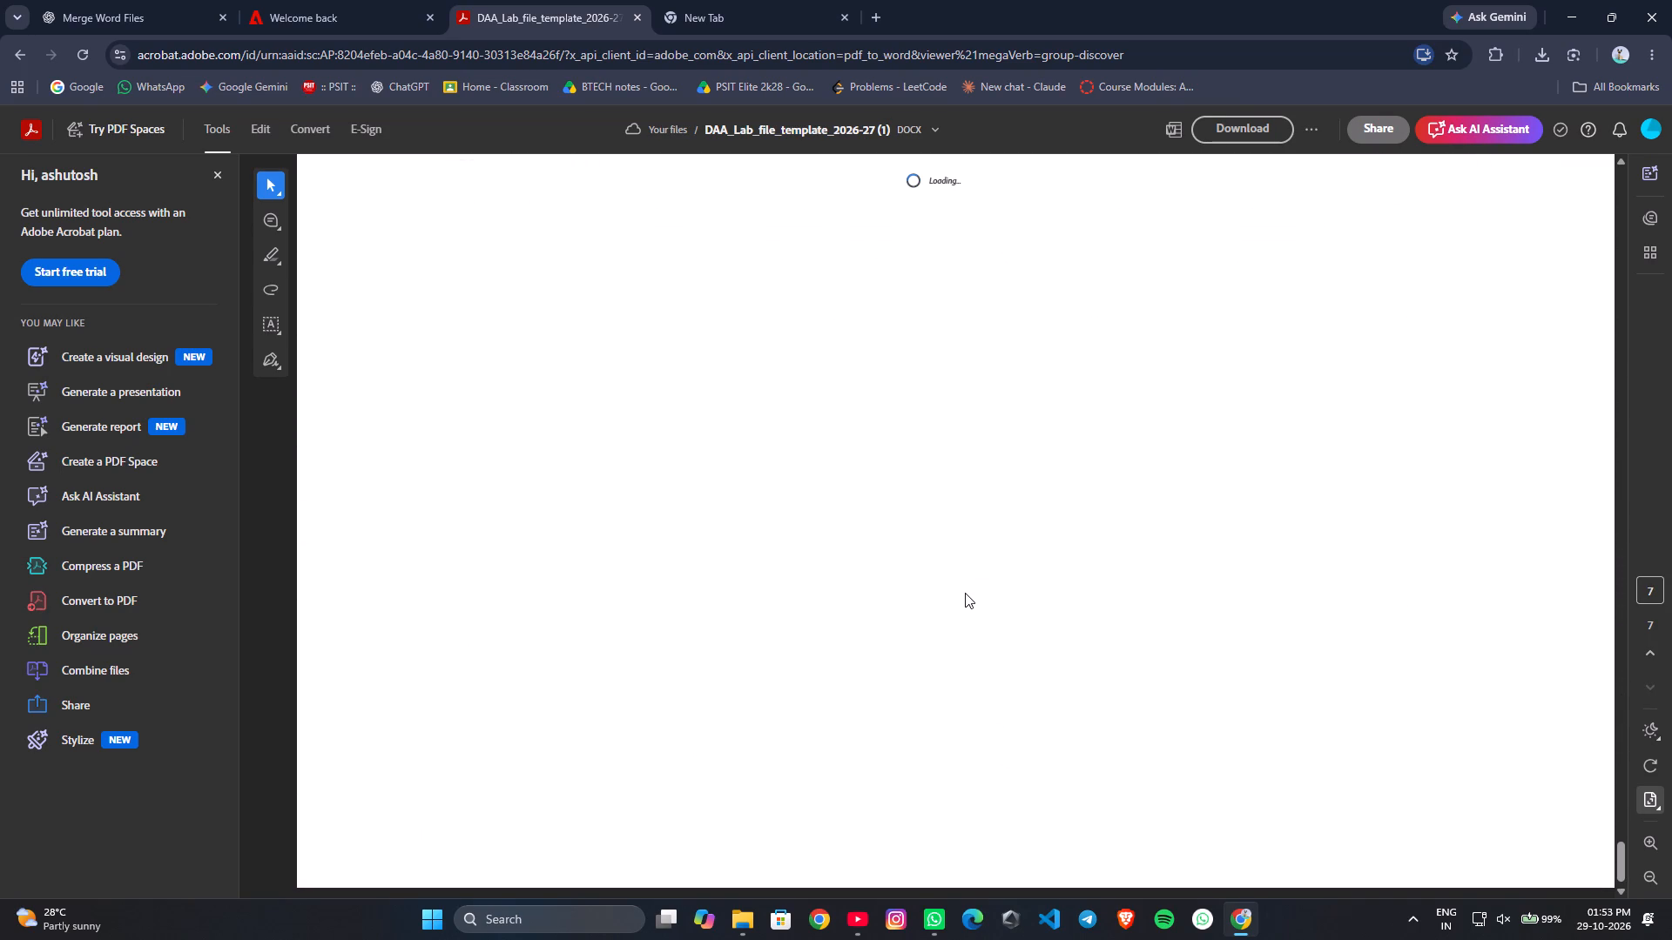
{"action": "scroll", "coordinate": [965, 593], "scroll_direction": "down", "scroll_amount": 2}
{"action": "scroll", "coordinate": [965, 593], "scroll_direction": "up", "scroll_amount": 9}
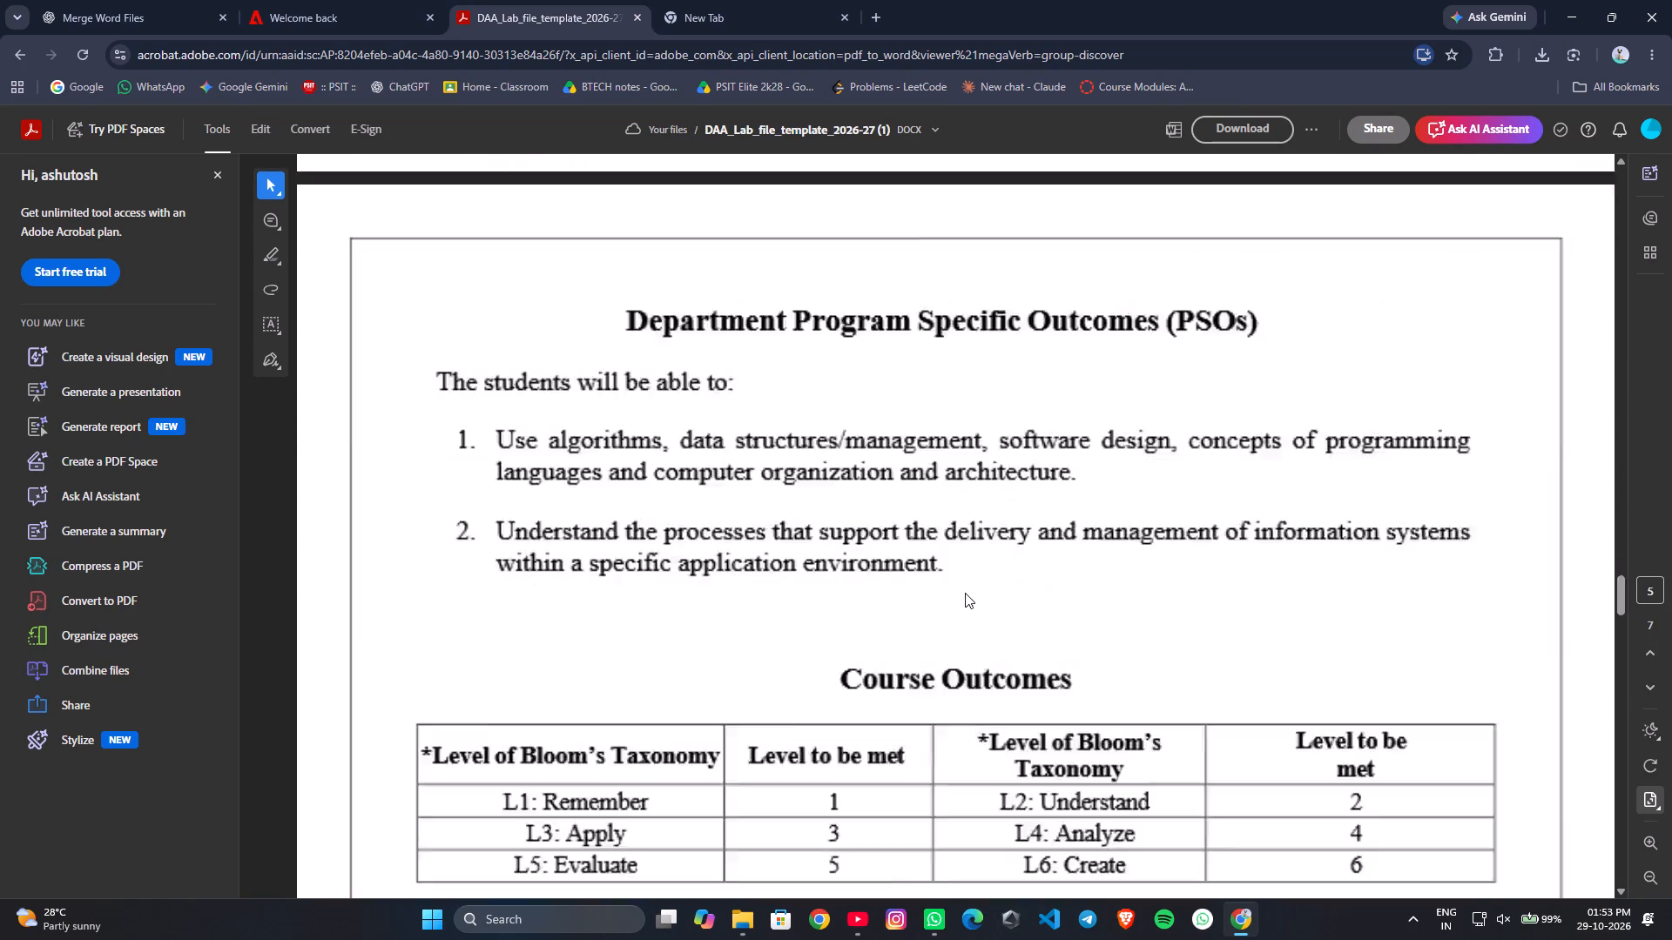
{"action": "scroll", "coordinate": [965, 593], "scroll_direction": "up", "scroll_amount": 5}
Open the downloaded DAA_Lab_file_template_2026-27.pdf and check whether its pages include the lab content.
{"action": "left_click", "coordinate": [1544, 44]}
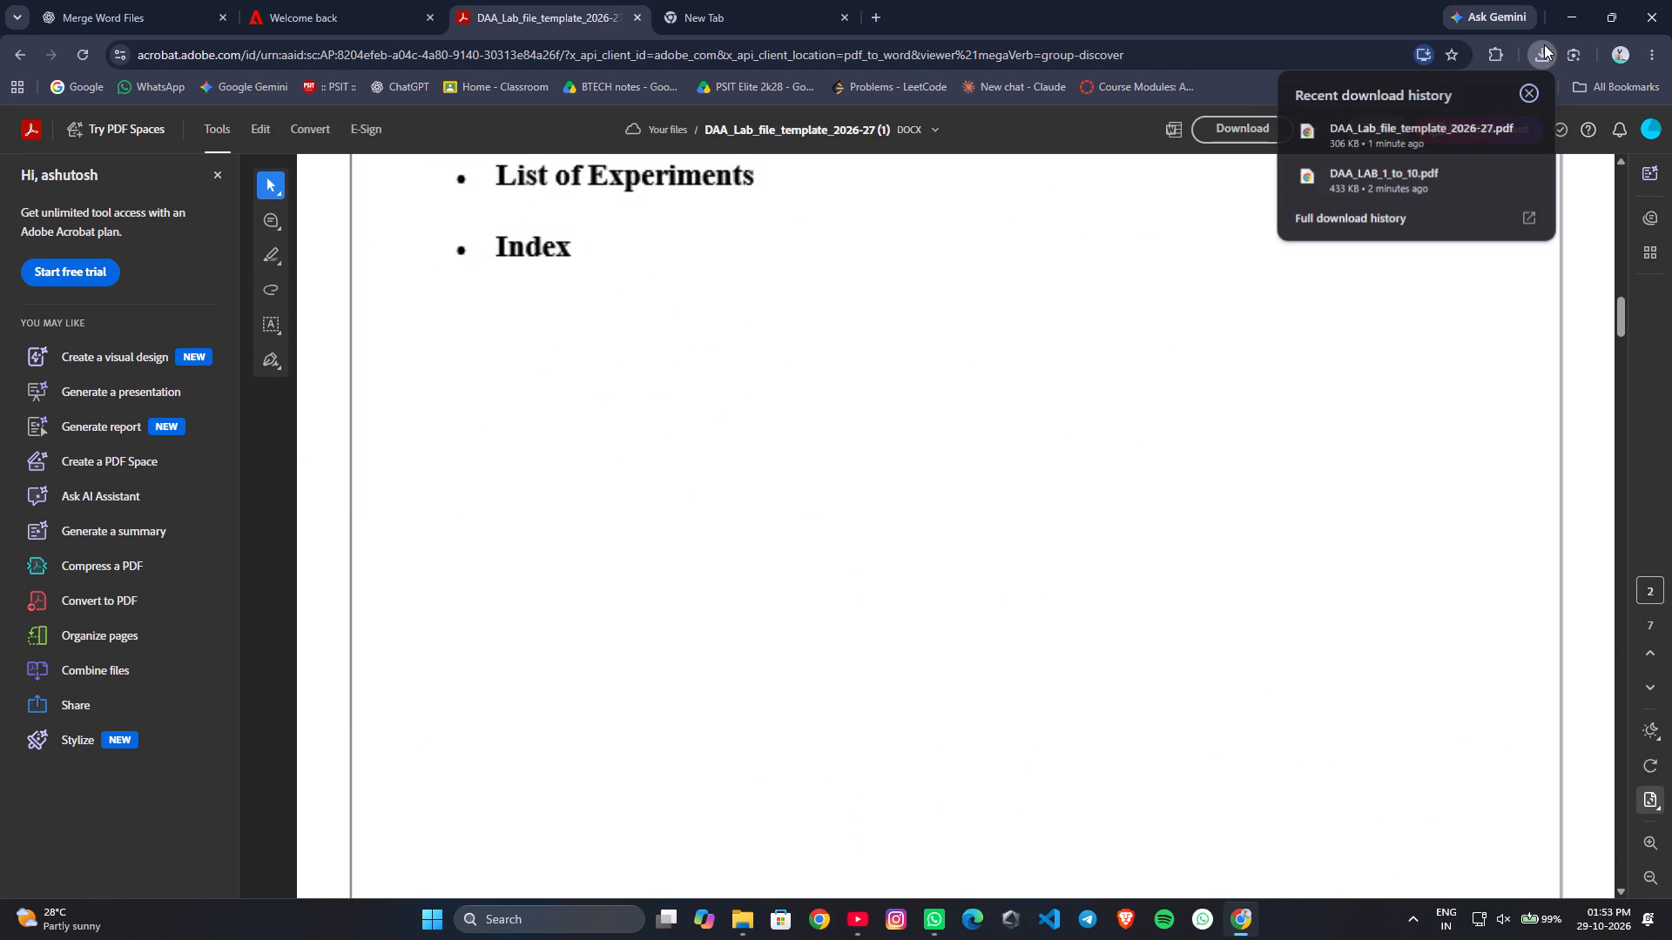
{"action": "left_click", "coordinate": [1392, 136]}
{"action": "scroll", "coordinate": [865, 448], "scroll_direction": "down", "scroll_amount": 9}
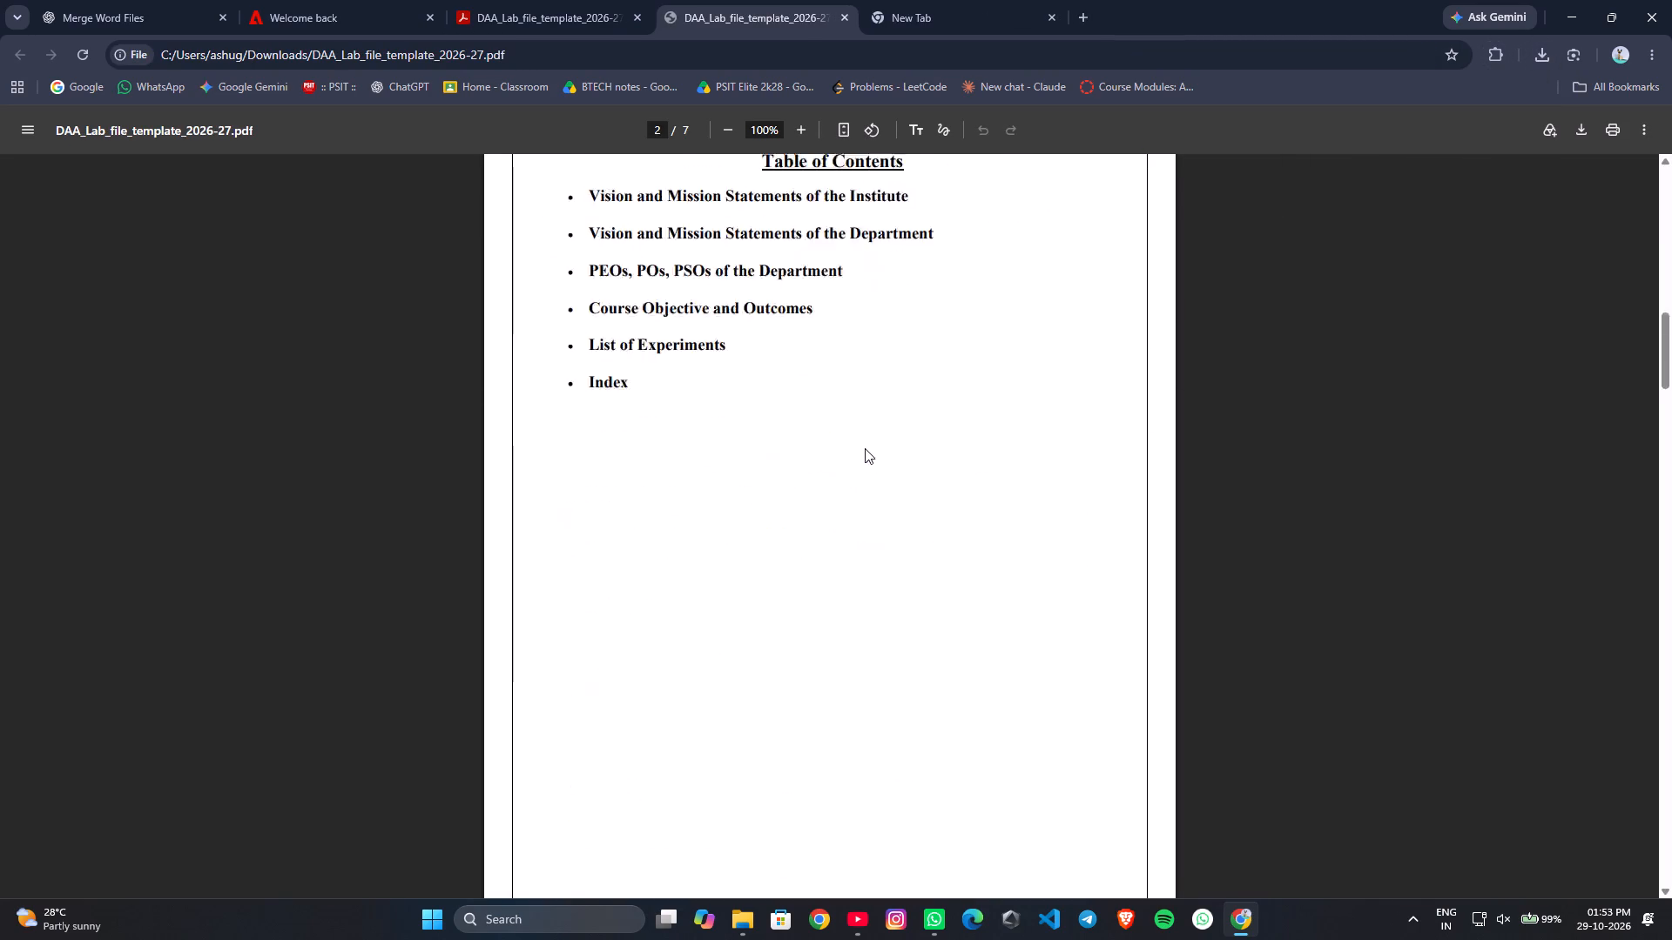
{"action": "scroll", "coordinate": [865, 448], "scroll_direction": "down", "scroll_amount": 18}
{"action": "scroll", "coordinate": [865, 448], "scroll_direction": "up", "scroll_amount": 3}
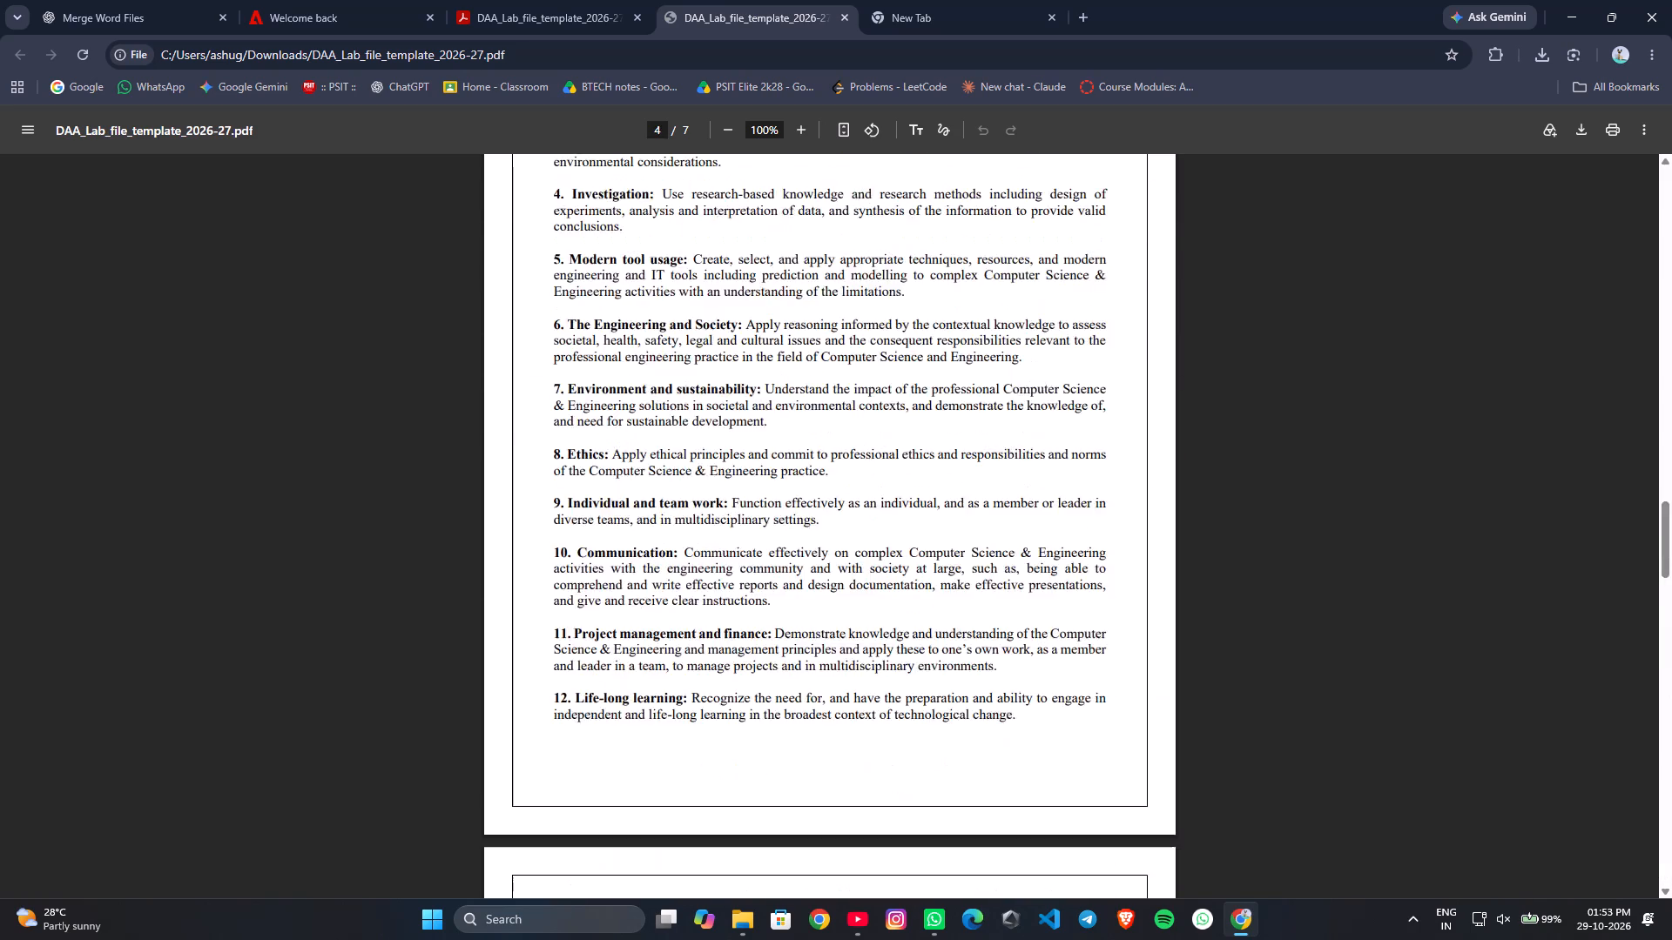
Open the downloaded DAA_LAB_1_to_10.pdf and look through its lab programs and outputs to the end.
{"action": "left_click", "coordinate": [608, 0]}
{"action": "left_click", "coordinate": [1542, 62]}
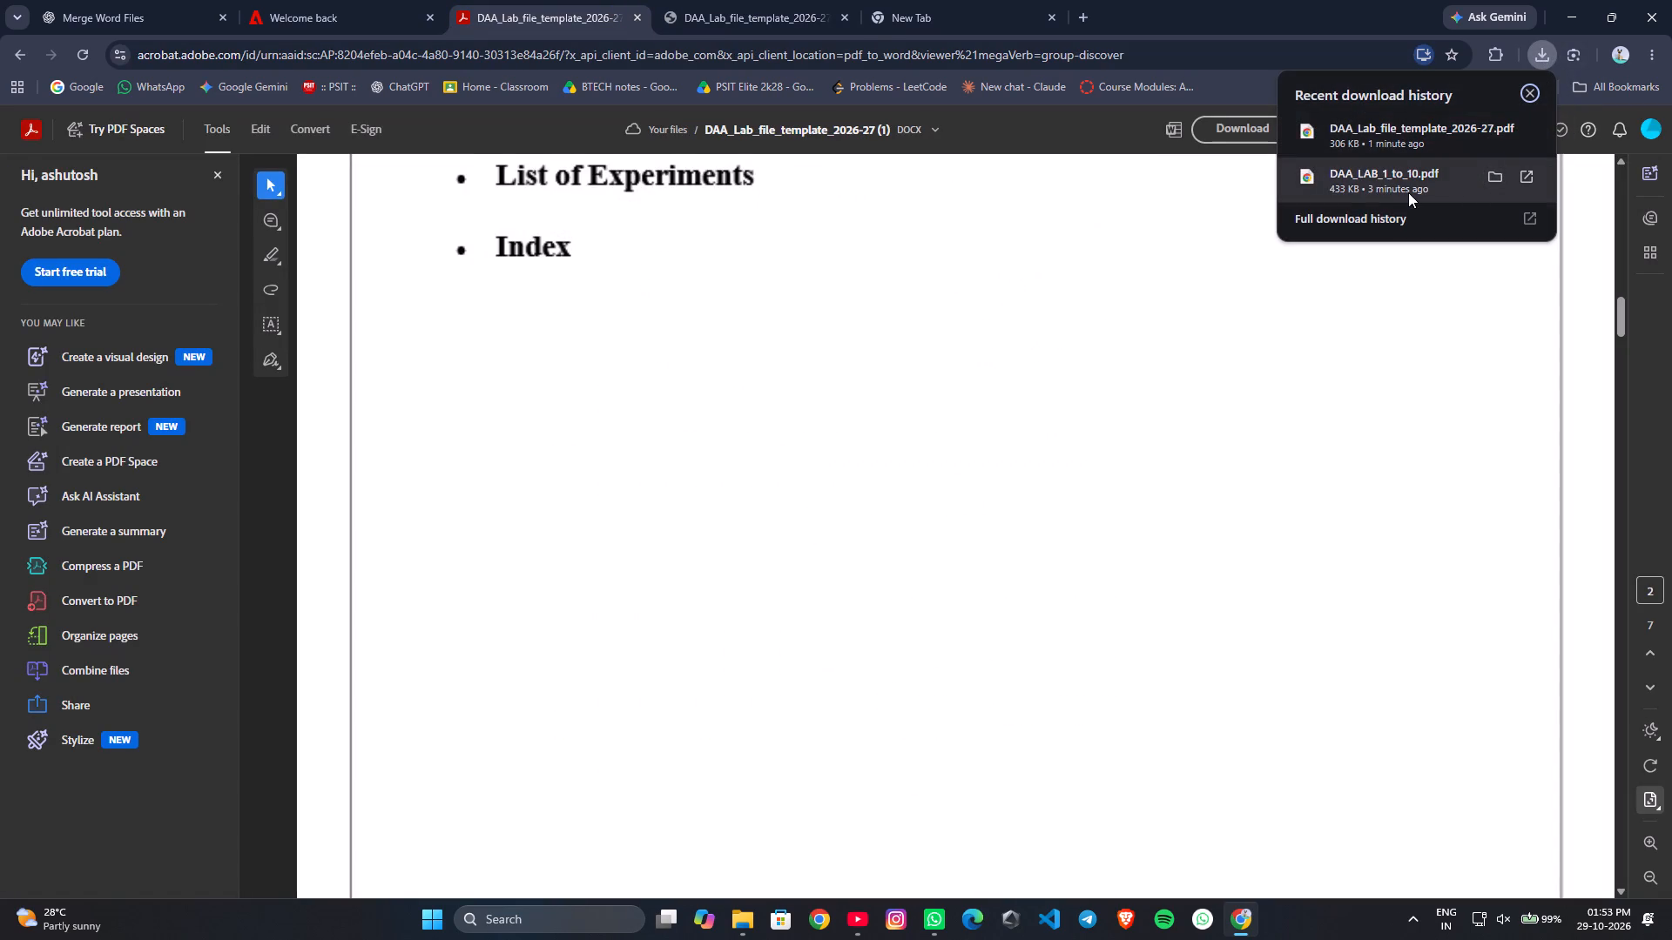
{"action": "left_click", "coordinate": [1408, 192]}
{"action": "scroll", "coordinate": [1144, 482], "scroll_direction": "down", "scroll_amount": 20}
{"action": "scroll", "coordinate": [1144, 482], "scroll_direction": "down", "scroll_amount": 7}
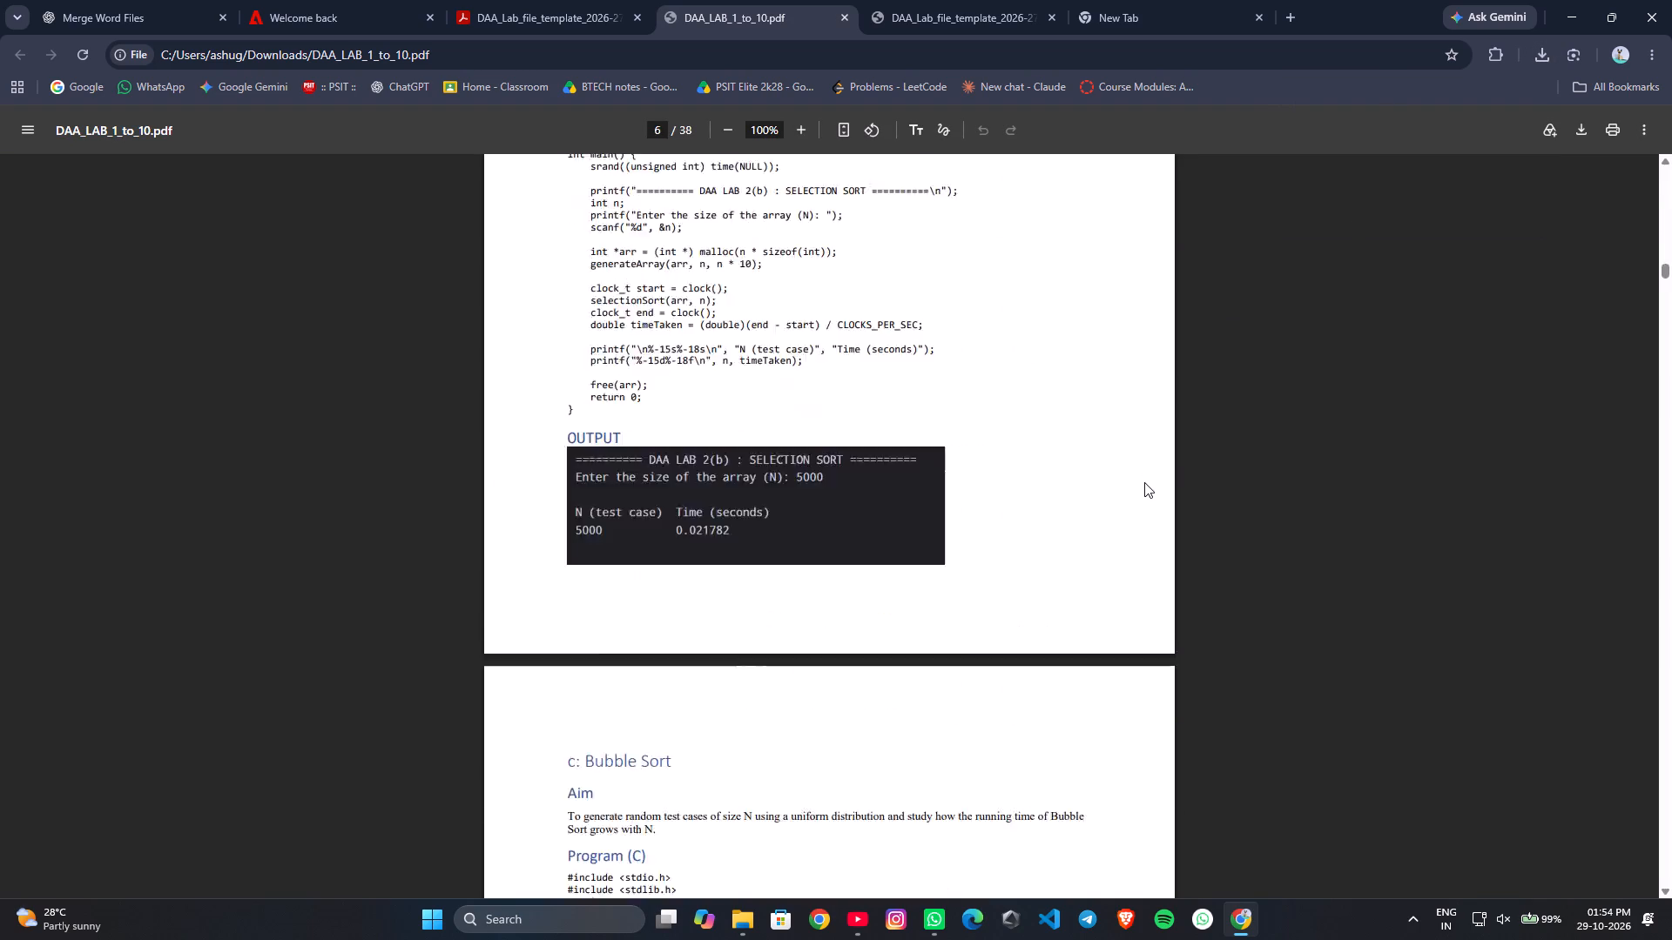
{"action": "scroll", "coordinate": [1144, 482], "scroll_direction": "down", "scroll_amount": 20}
{"action": "scroll", "coordinate": [1144, 482], "scroll_direction": "down", "scroll_amount": 6}
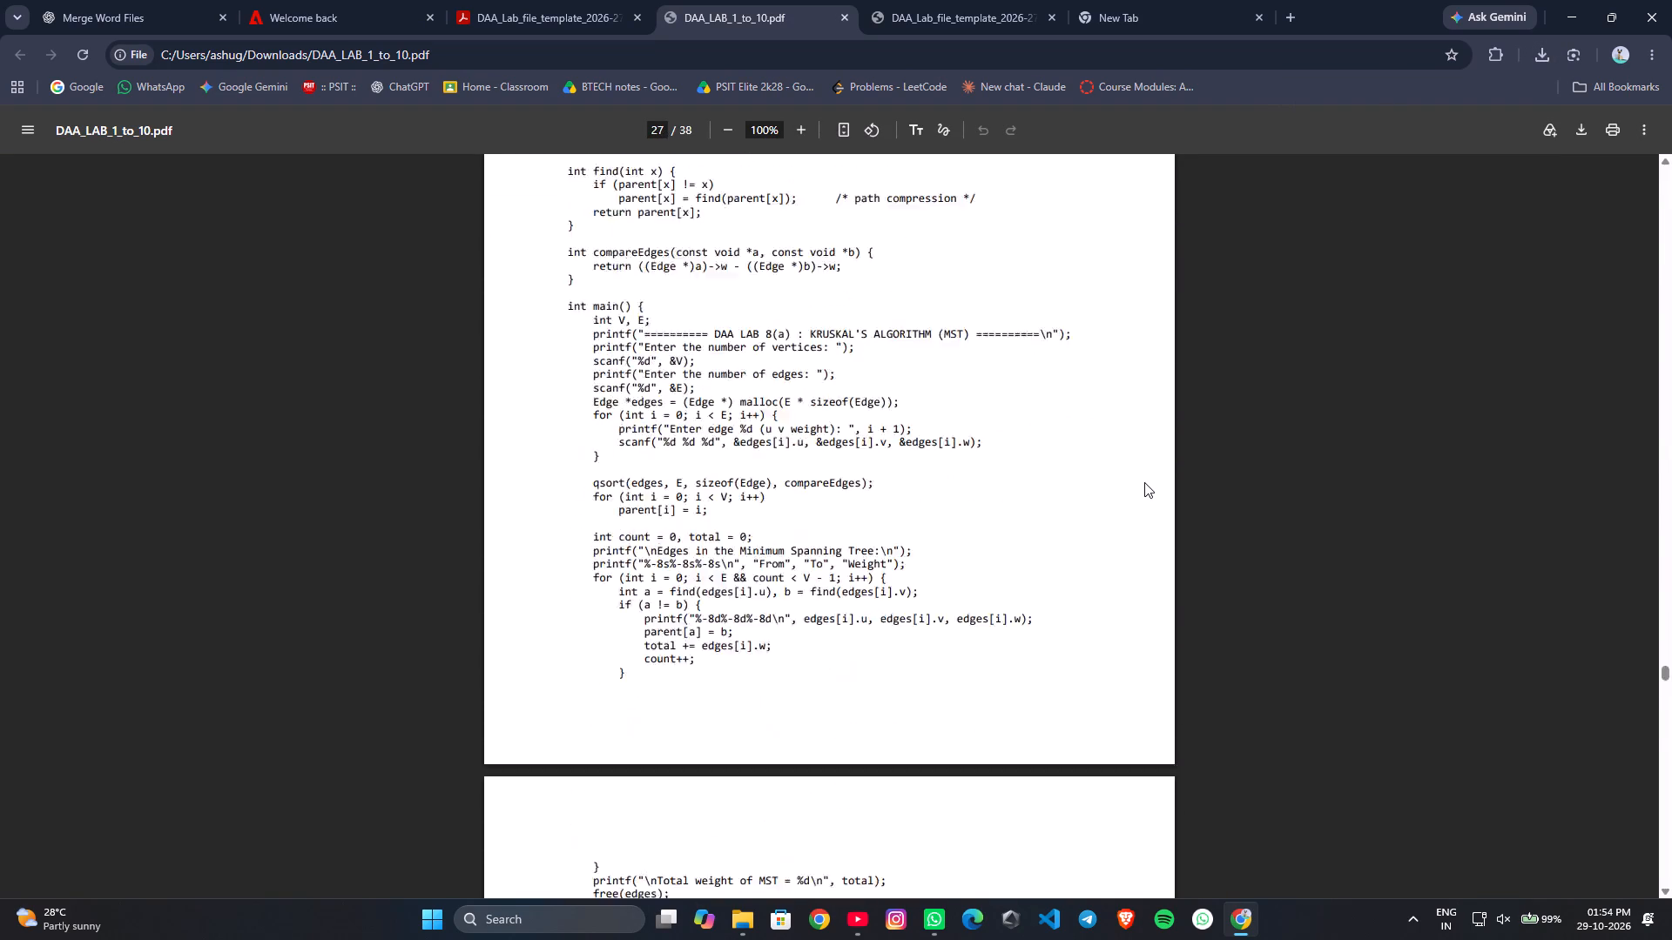
{"action": "scroll", "coordinate": [1144, 482], "scroll_direction": "down", "scroll_amount": 15}
{"action": "scroll", "coordinate": [1144, 482], "scroll_direction": "up", "scroll_amount": 4}
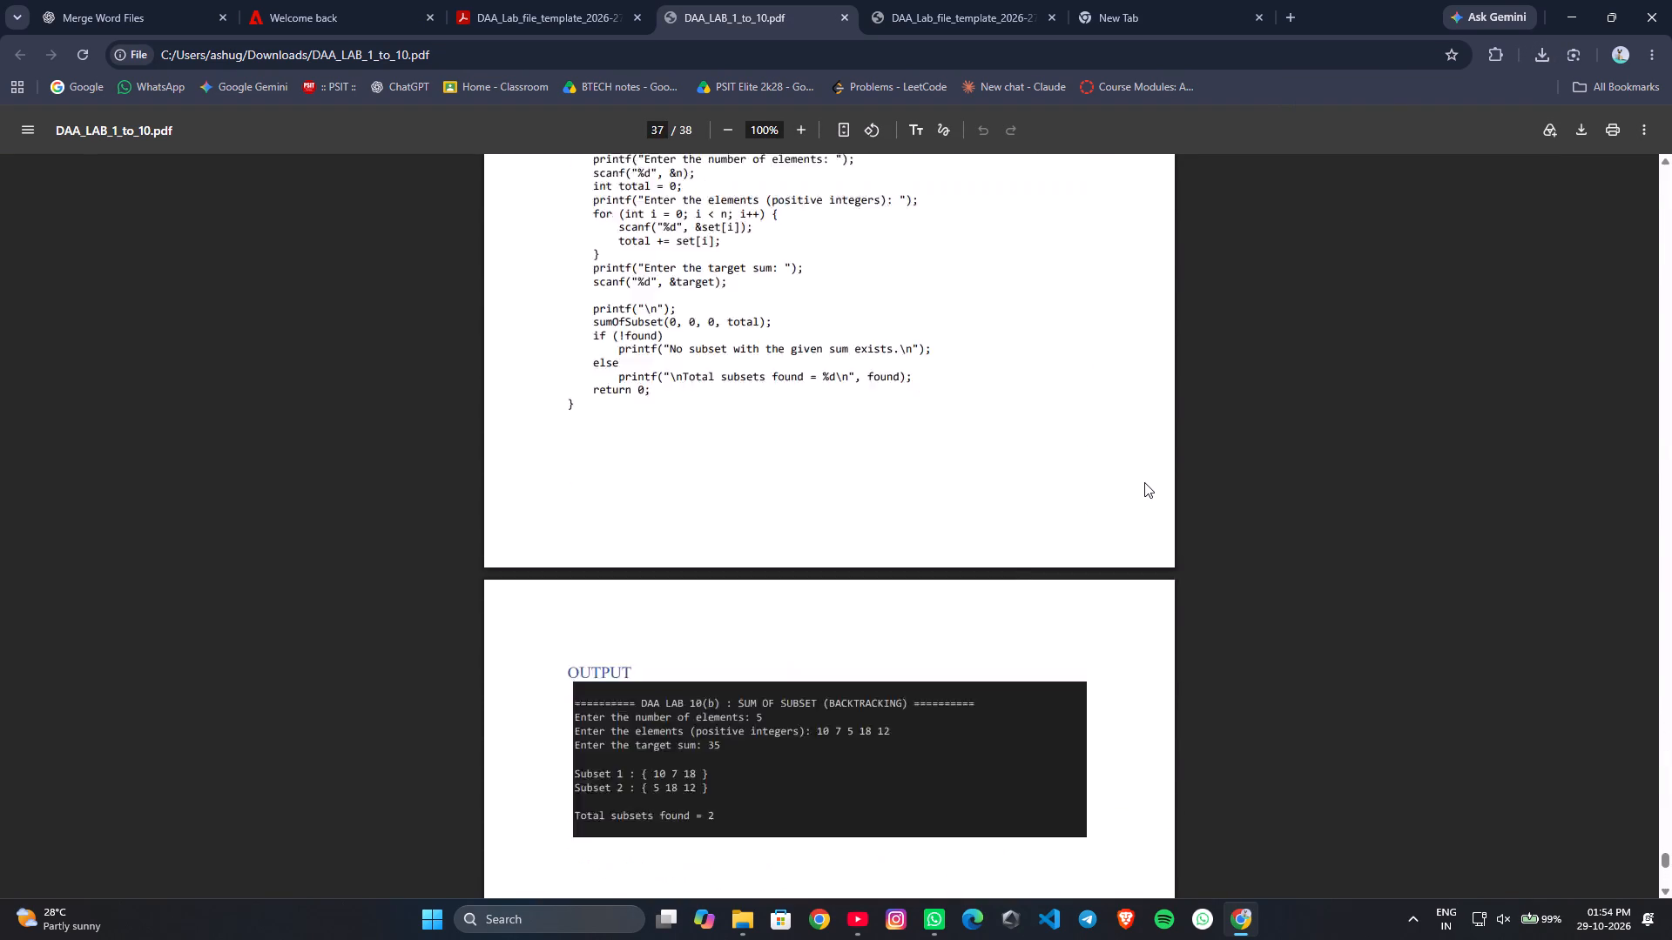
{"action": "scroll", "coordinate": [1144, 482], "scroll_direction": "up", "scroll_amount": 4}
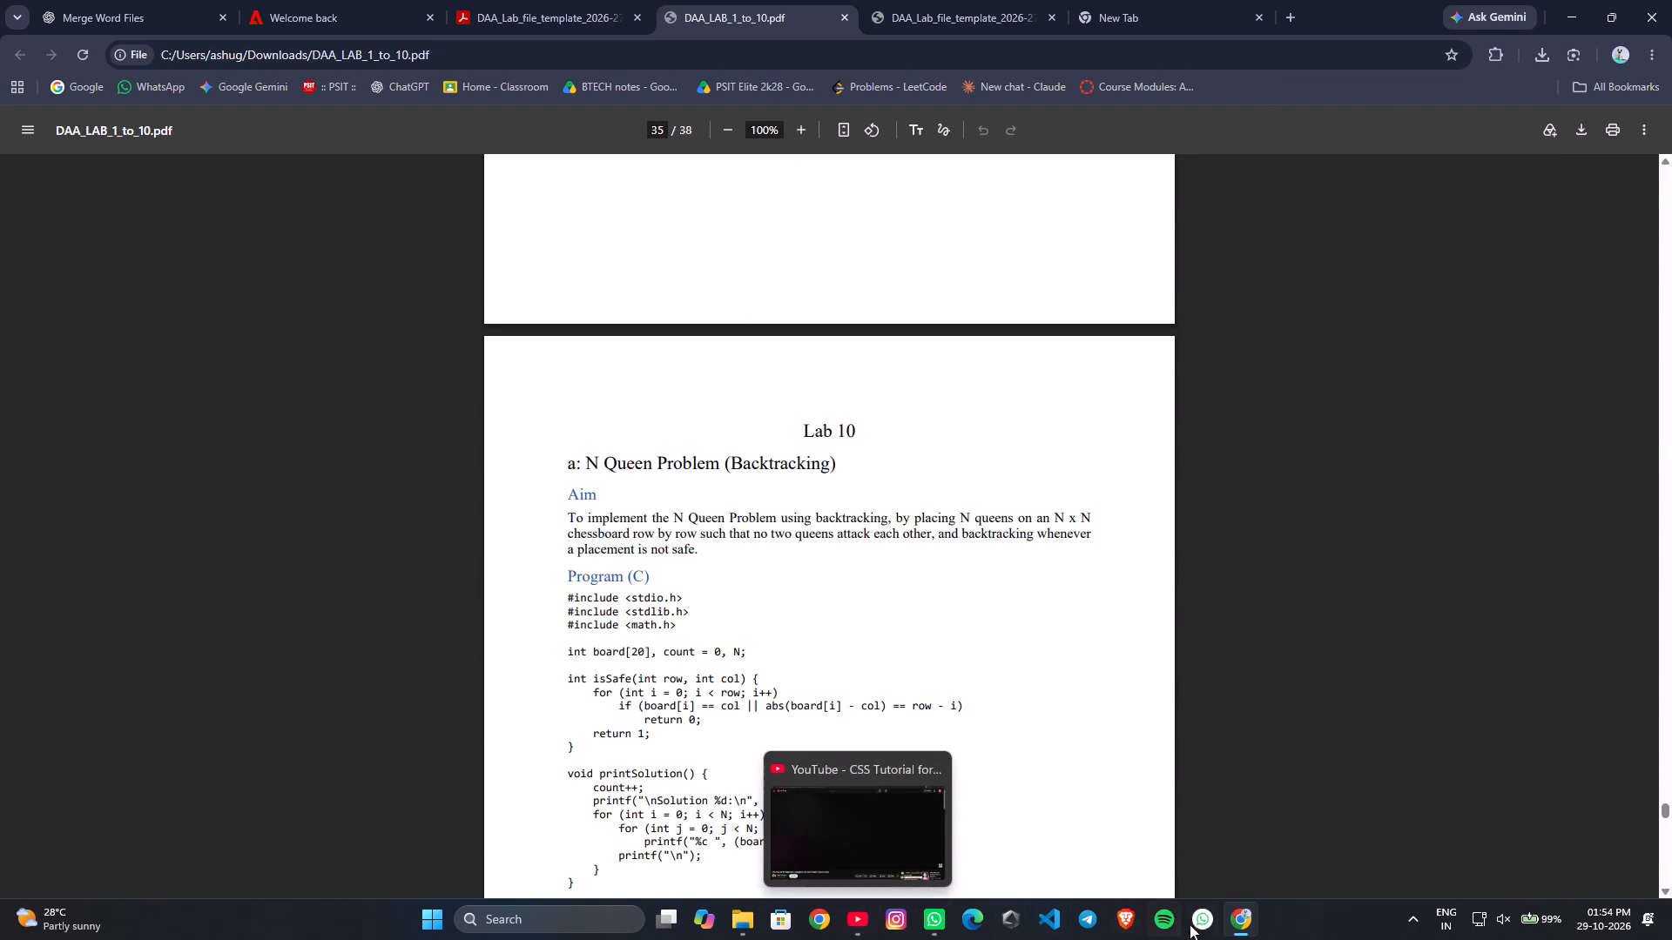
Start Microsoft Word and open the DAA LAB document from the Downloads folder in it.
{"action": "left_click", "coordinate": [597, 919]}
{"action": "type", "text": "word"}
{"action": "key", "text": "Return"}
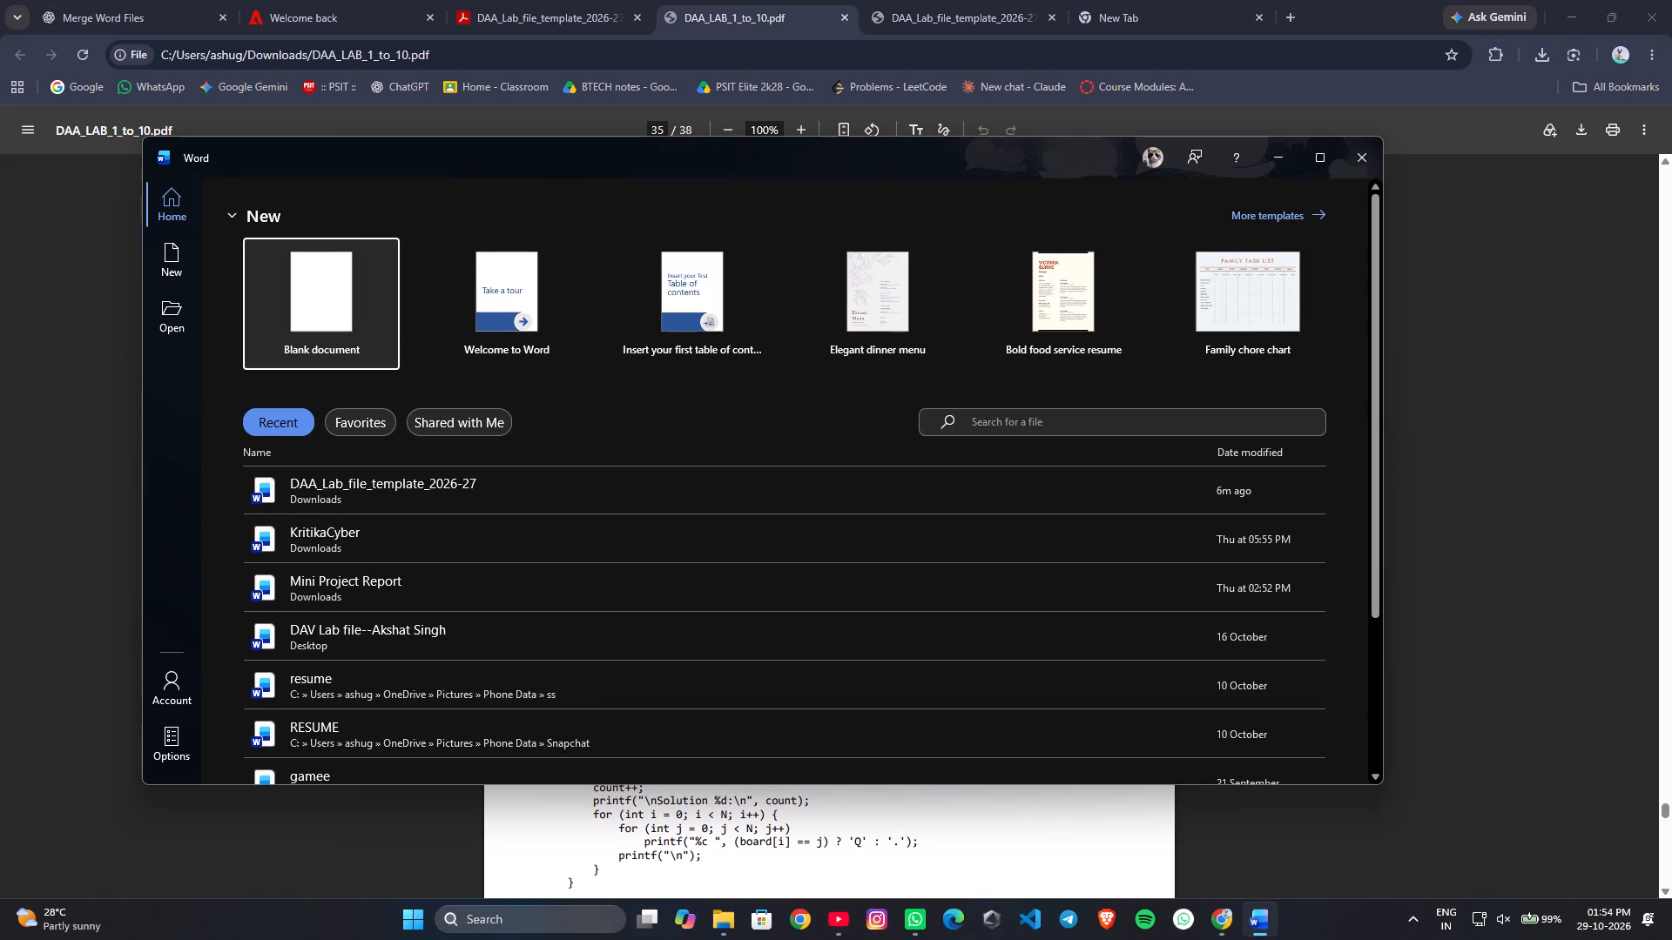
{"action": "left_click", "coordinate": [713, 921]}
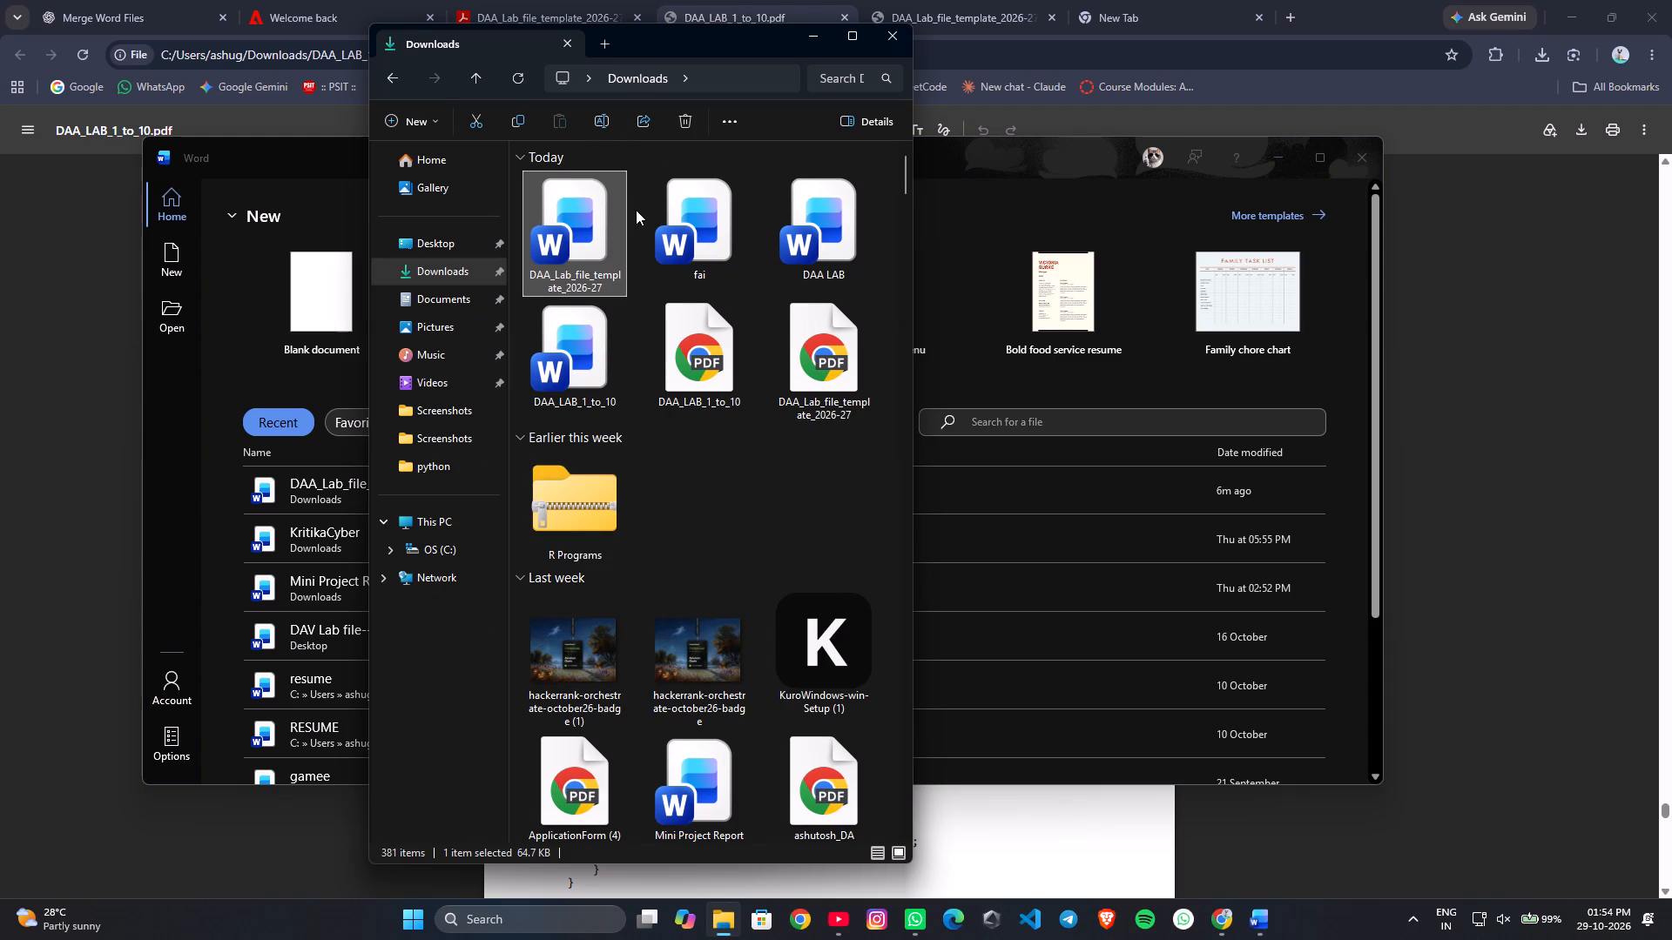
{"action": "left_click_drag", "start_coordinate": [797, 254], "coordinate": [990, 415]}
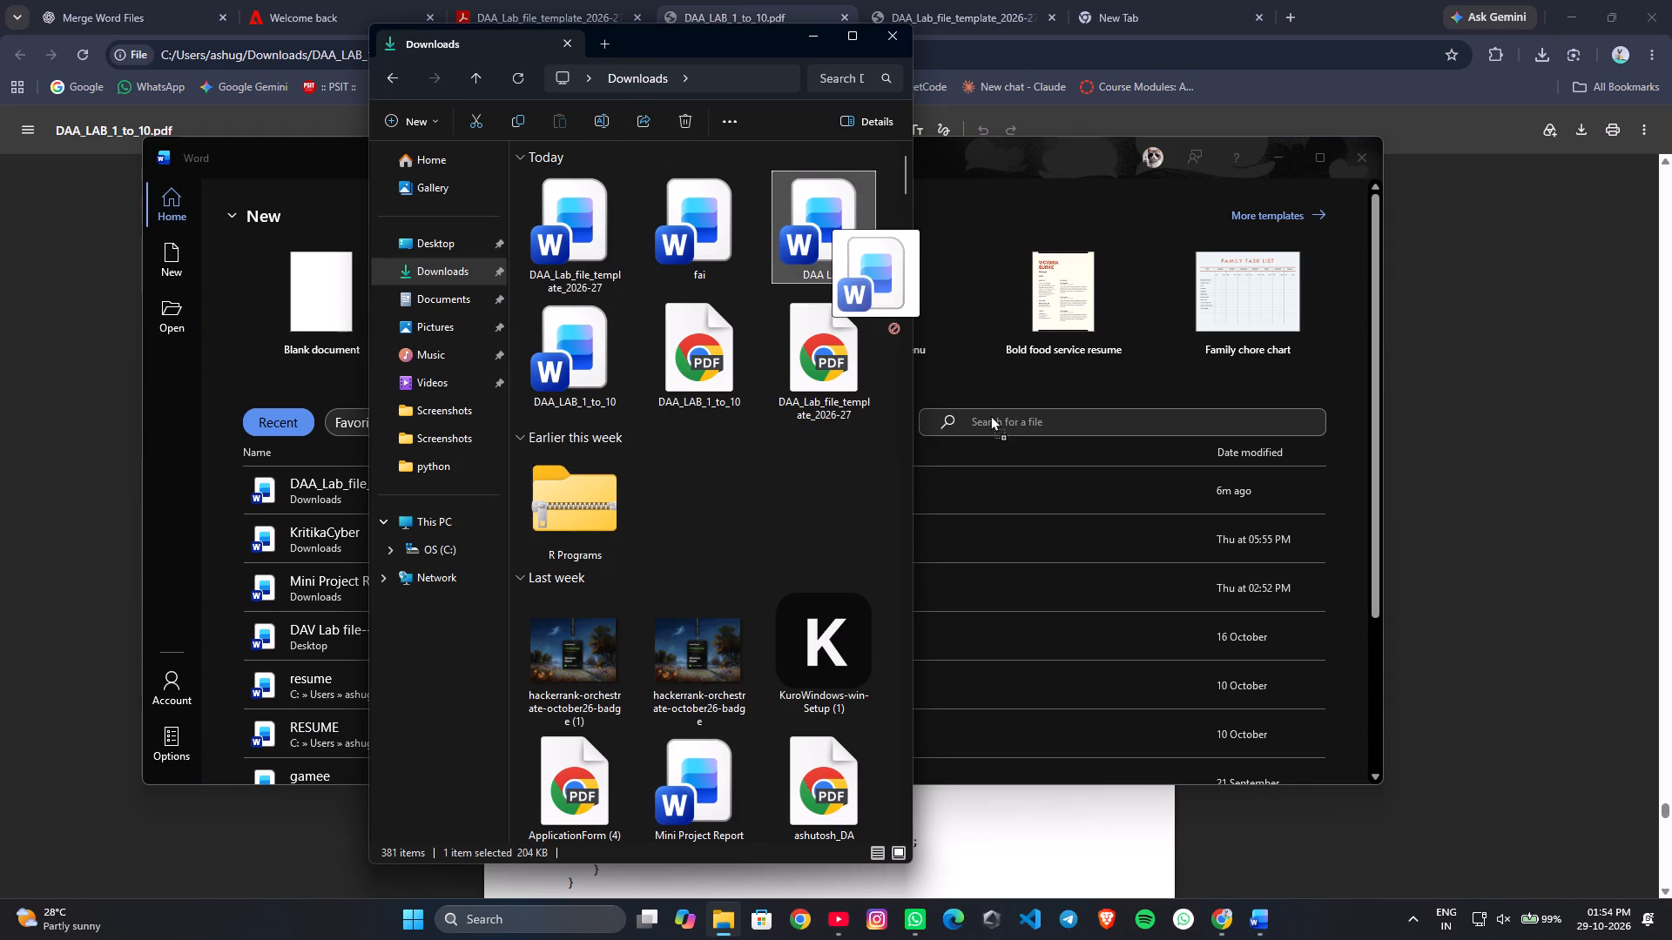
{"action": "left_click_drag", "start_coordinate": [990, 415], "coordinate": [1053, 400]}
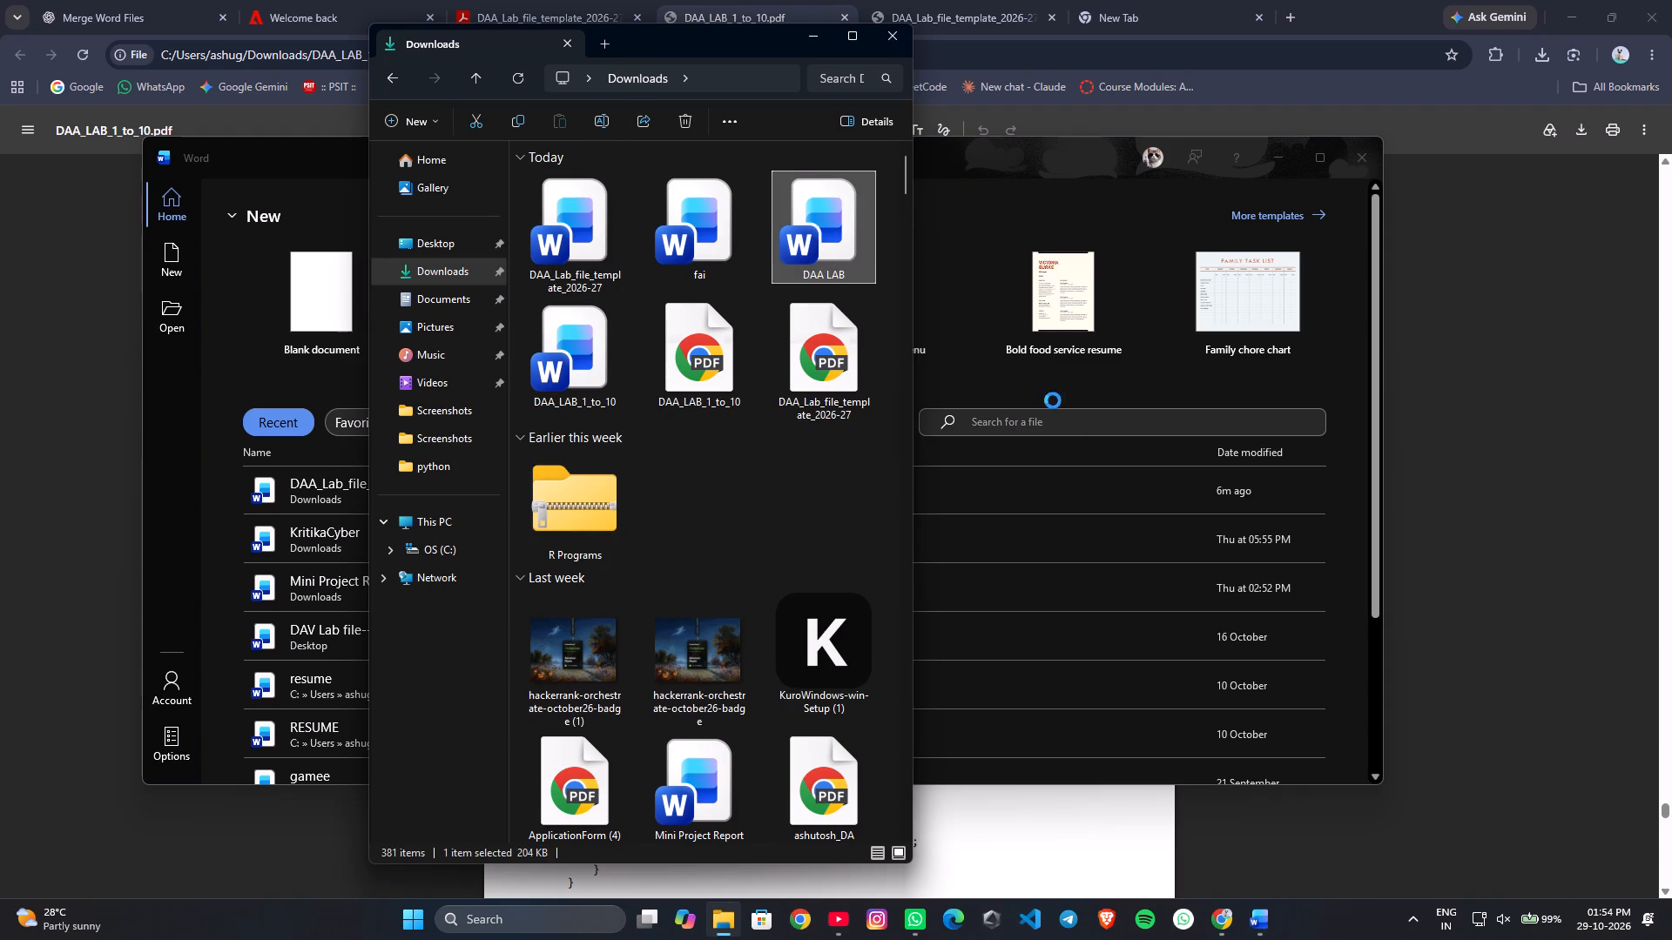
Look through the labs in the DAA LAB document to check what it contains, and close it.
{"action": "scroll", "coordinate": [872, 471], "scroll_direction": "down", "scroll_amount": 7}
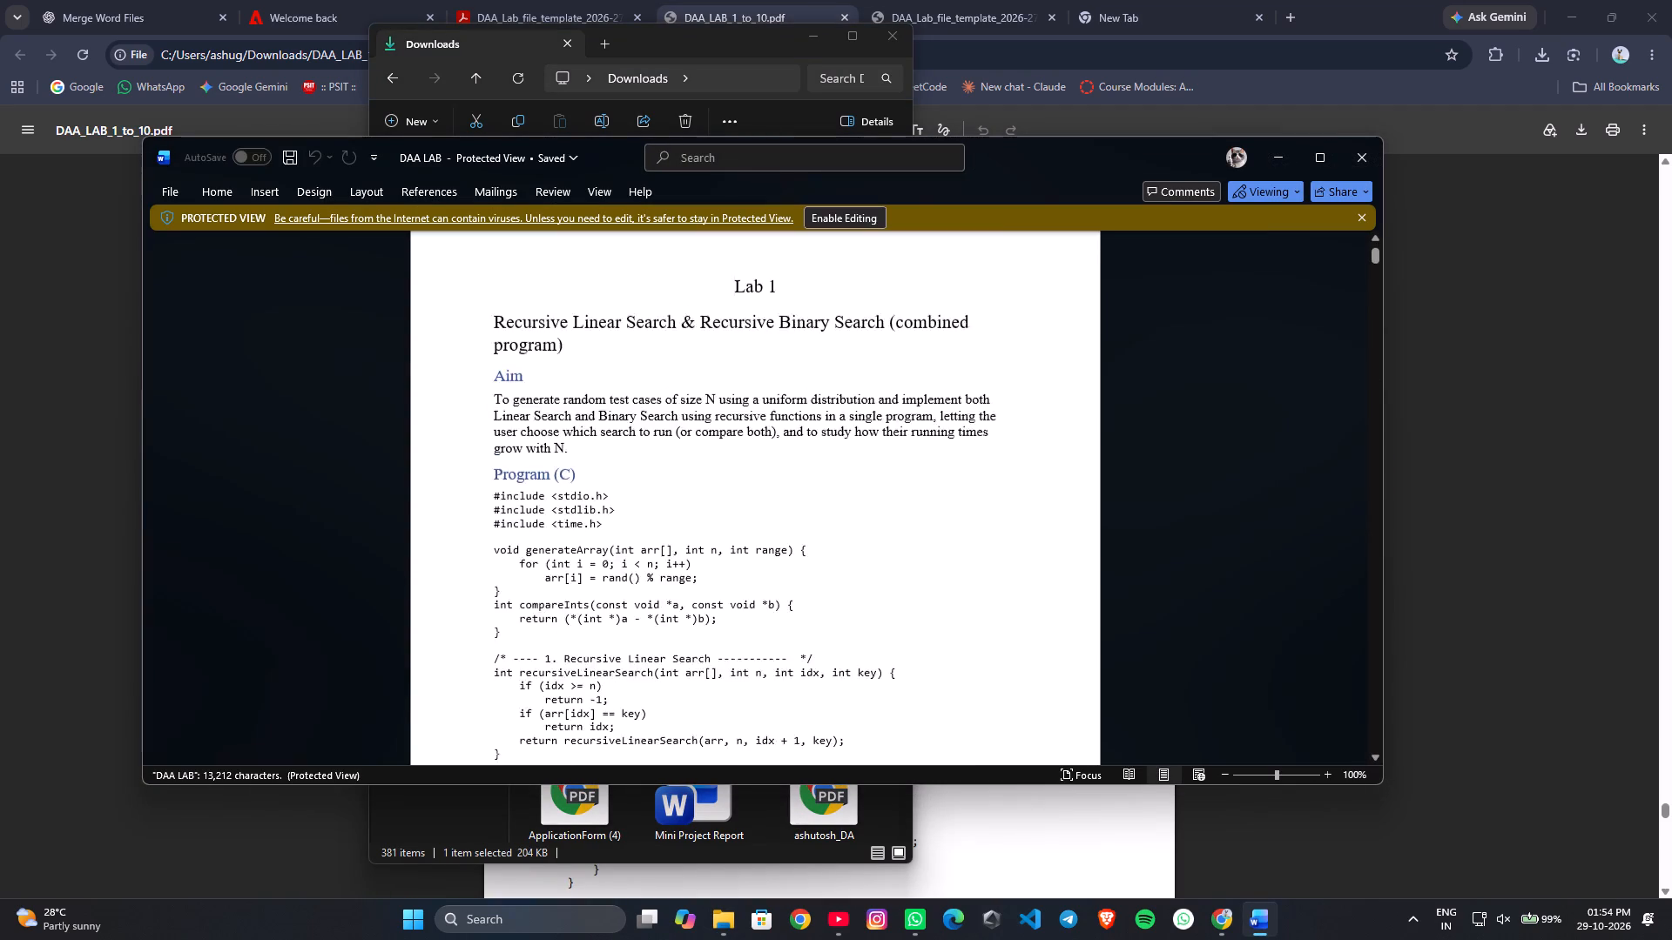
{"action": "scroll", "coordinate": [872, 471], "scroll_direction": "down", "scroll_amount": 20}
{"action": "scroll", "coordinate": [872, 471], "scroll_direction": "down", "scroll_amount": 20}
{"action": "scroll", "coordinate": [872, 471], "scroll_direction": "down", "scroll_amount": 15}
{"action": "scroll", "coordinate": [872, 471], "scroll_direction": "up", "scroll_amount": 3}
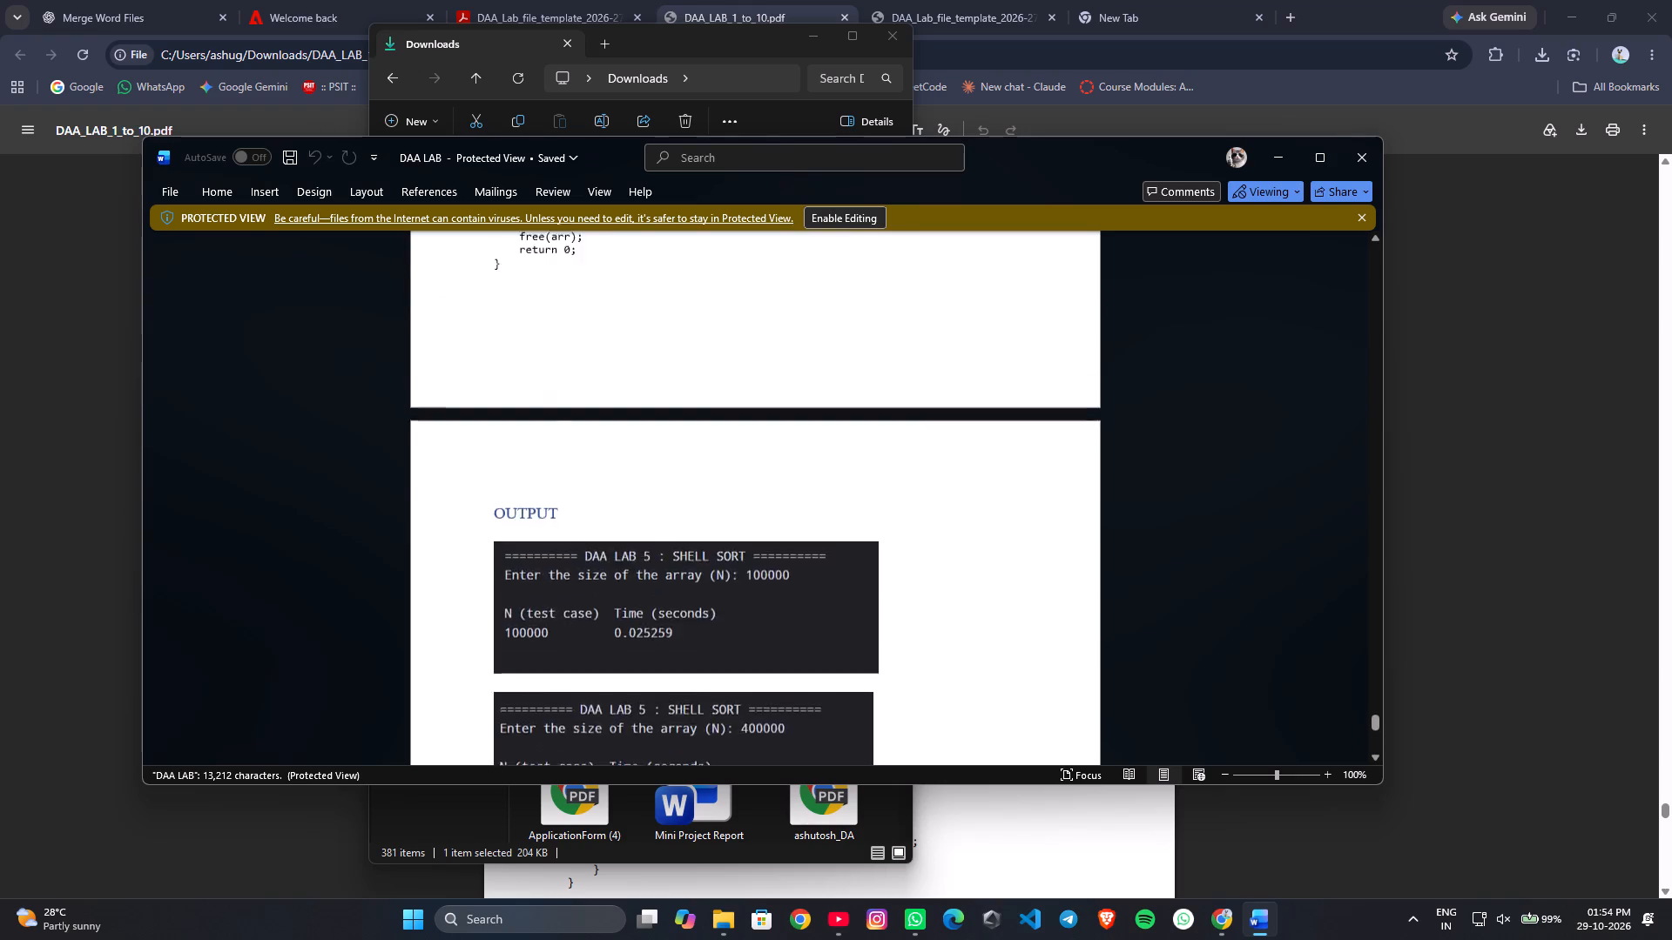
{"action": "scroll", "coordinate": [872, 471], "scroll_direction": "up", "scroll_amount": 11}
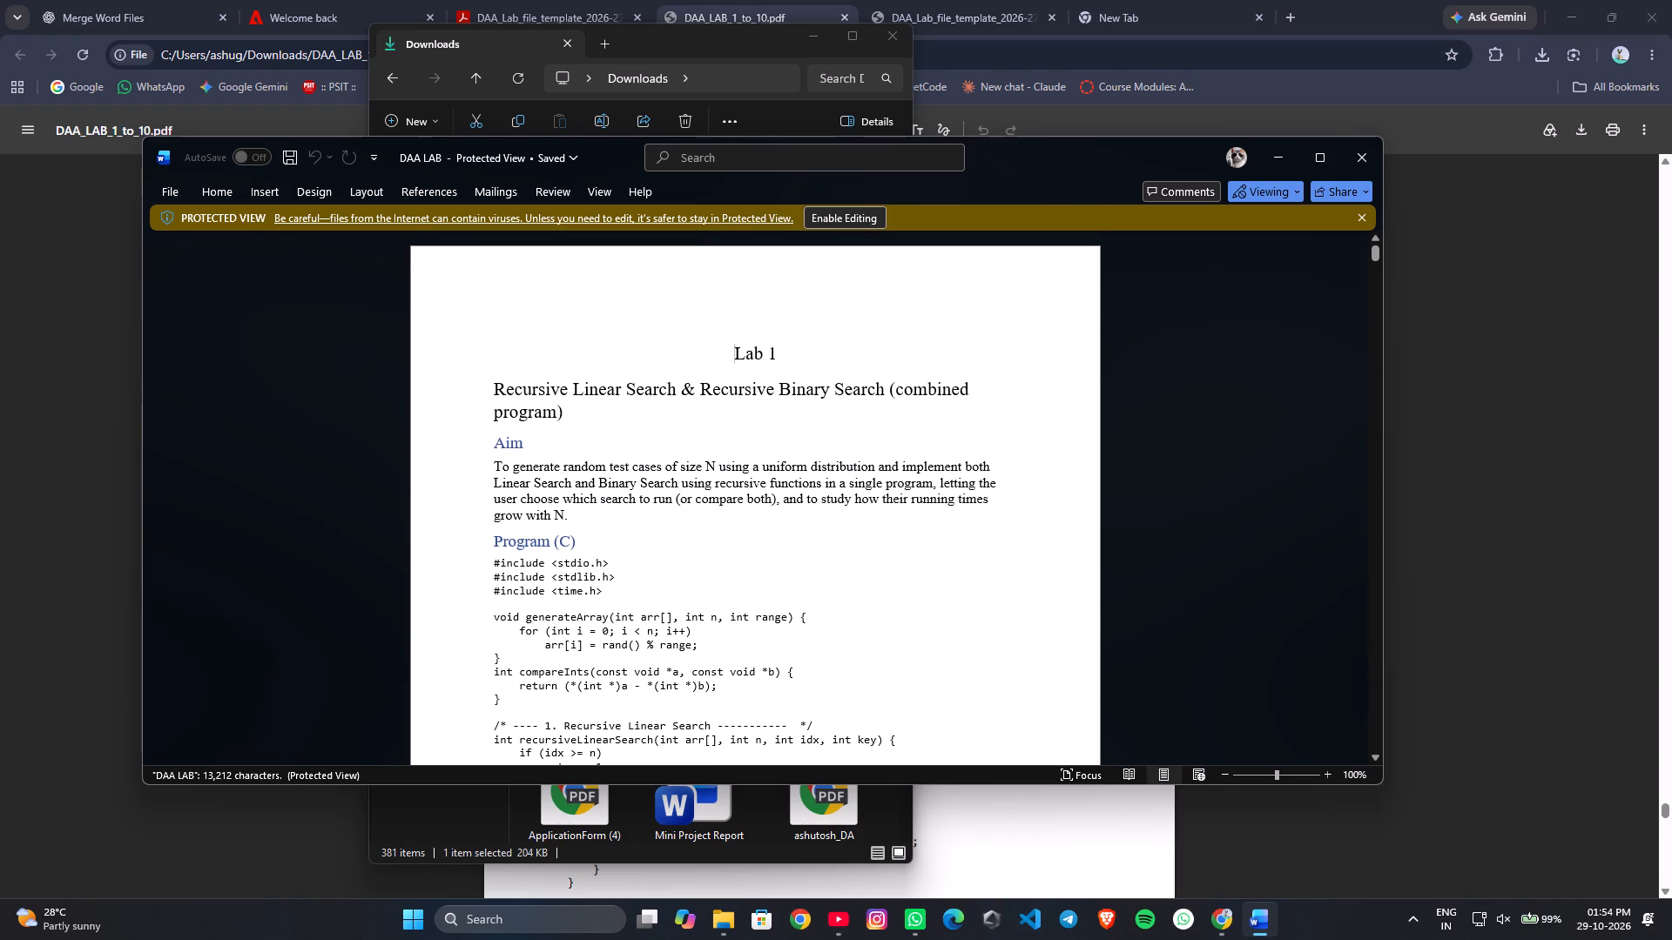
{"action": "scroll", "coordinate": [872, 471], "scroll_direction": "down", "scroll_amount": 18}
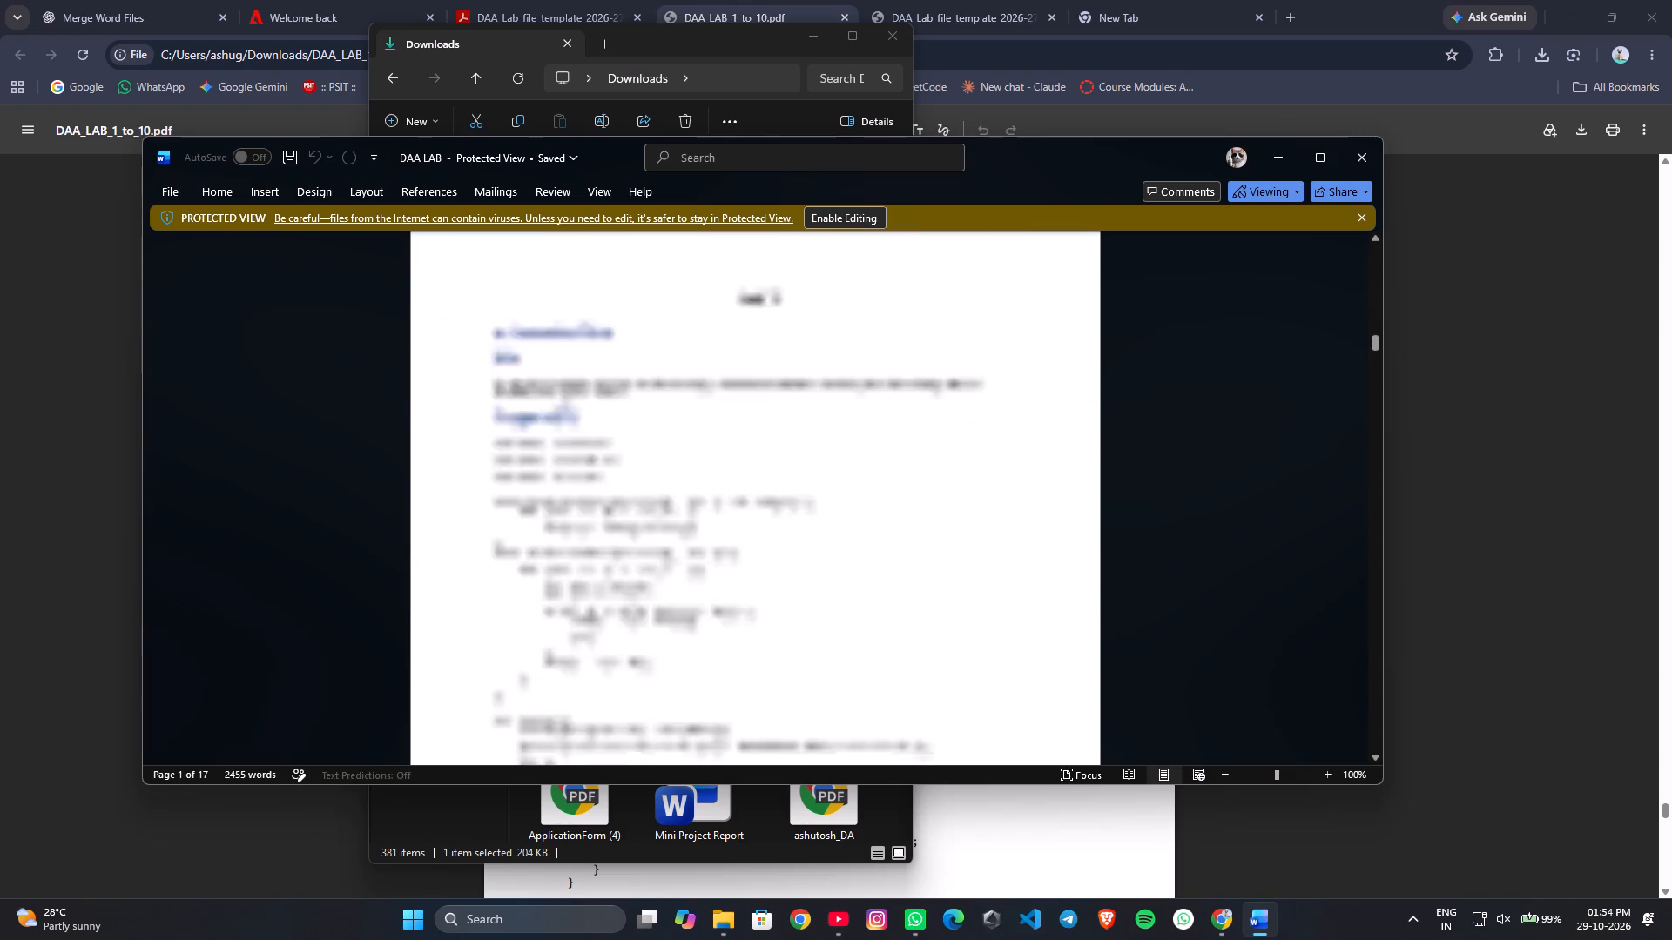
{"action": "scroll", "coordinate": [872, 471], "scroll_direction": "down", "scroll_amount": 5}
{"action": "scroll", "coordinate": [872, 471], "scroll_direction": "up", "scroll_amount": 5}
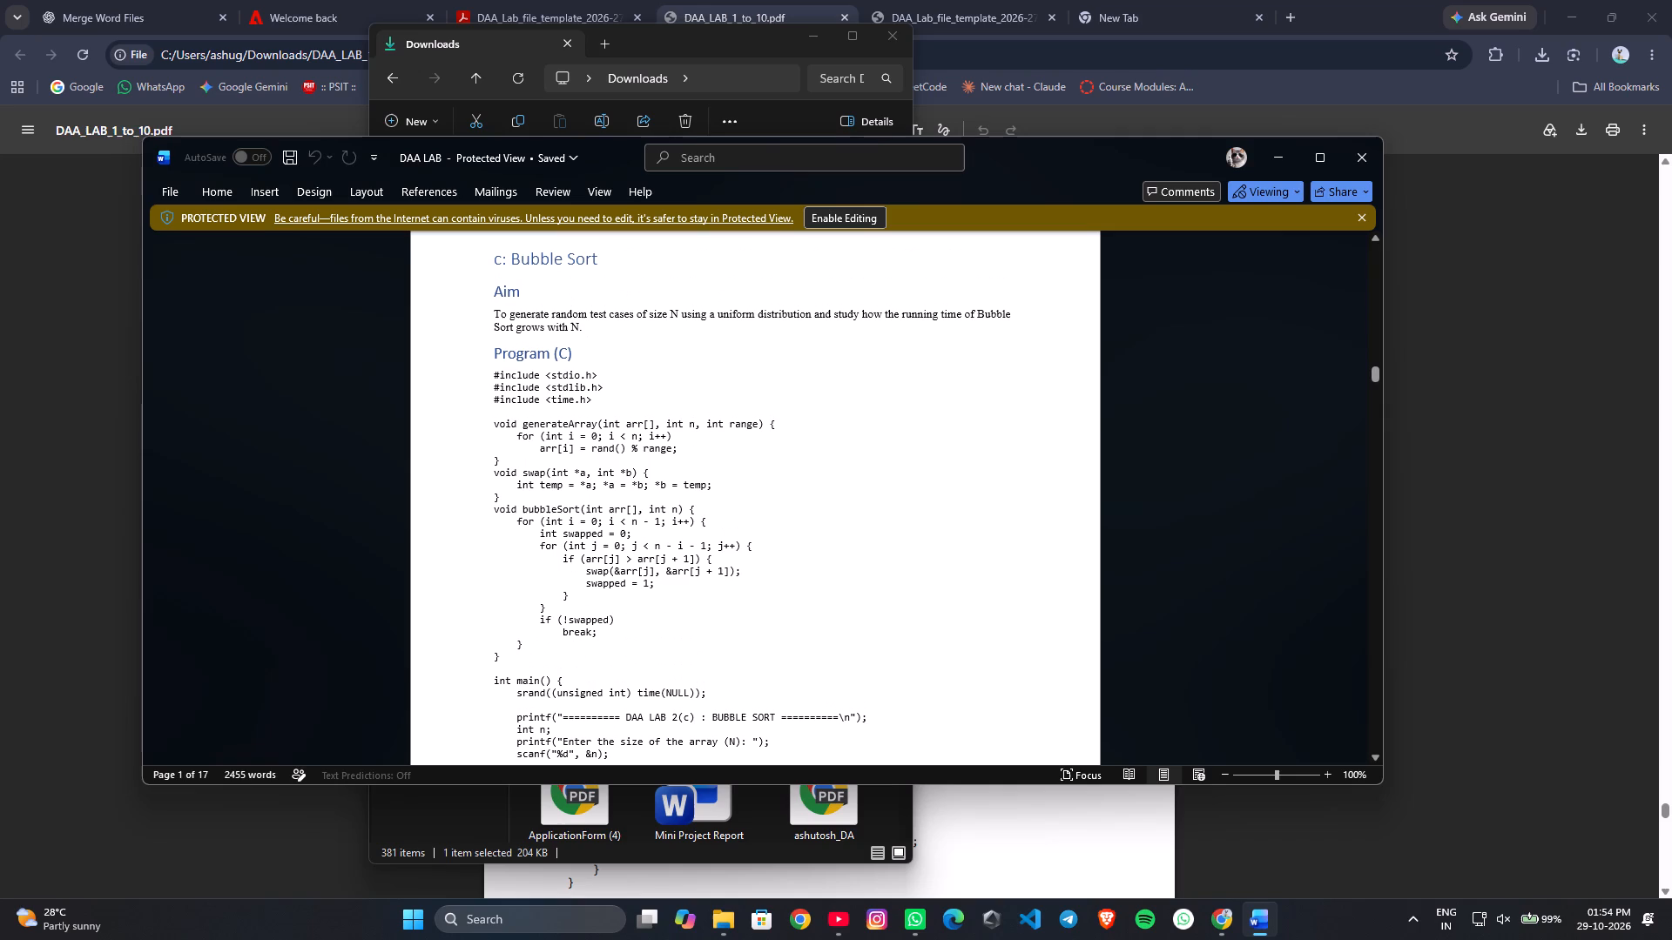
{"action": "scroll", "coordinate": [872, 471], "scroll_direction": "up", "scroll_amount": 4}
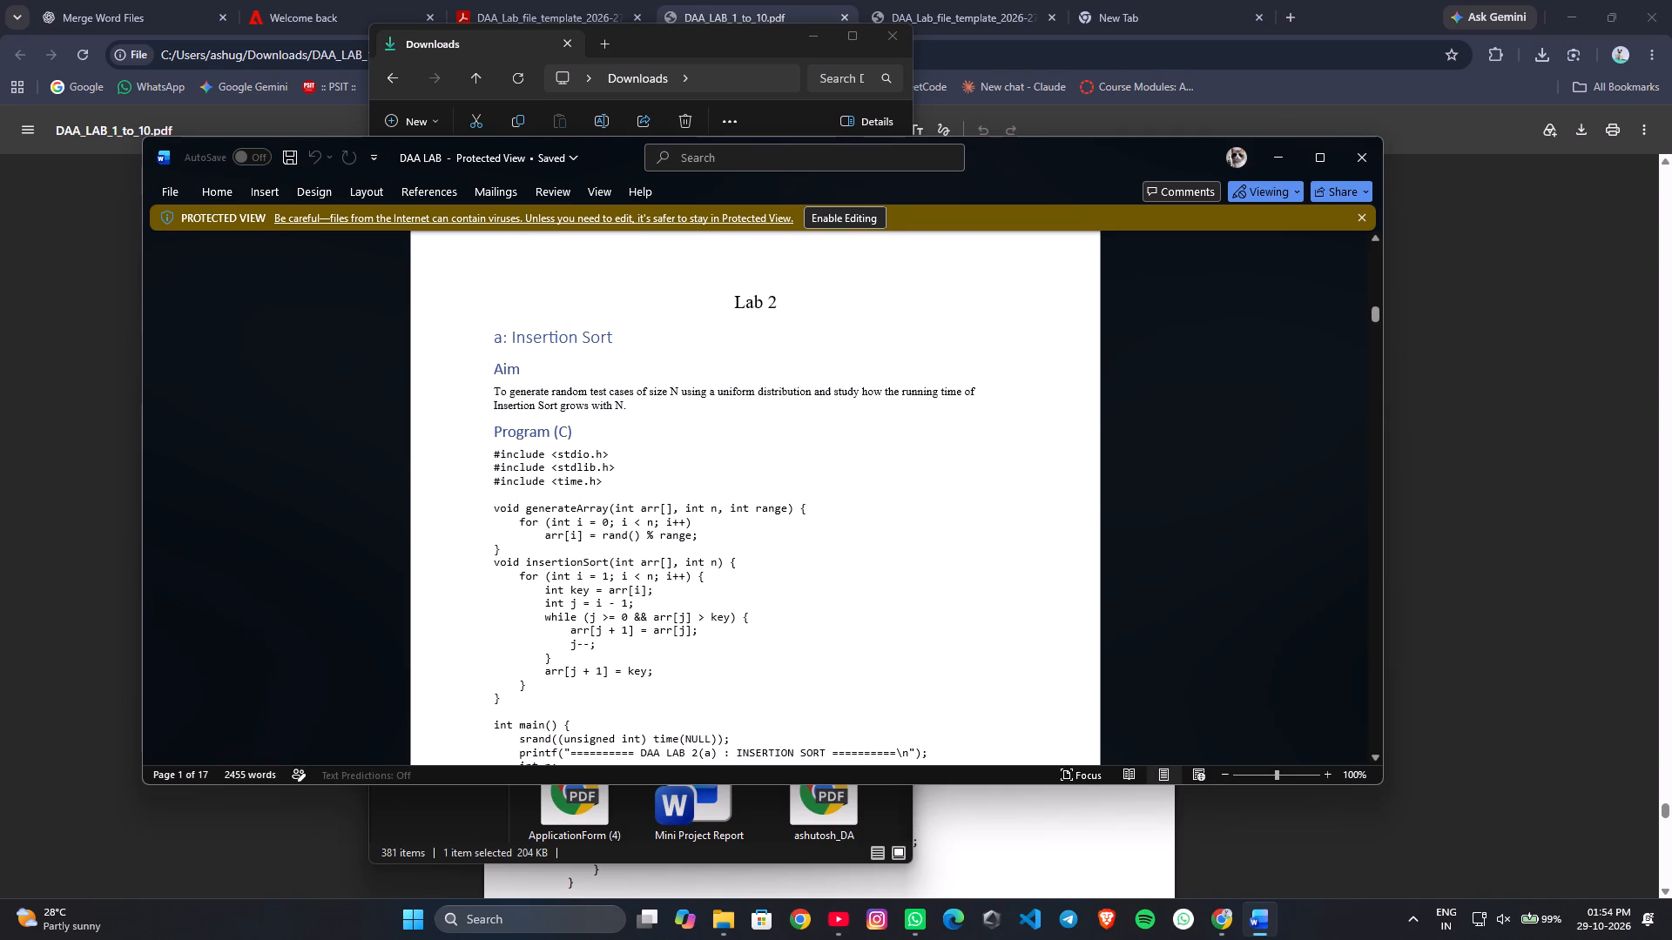
{"action": "scroll", "coordinate": [920, 590], "scroll_direction": "up", "scroll_amount": 1}
{"action": "scroll", "coordinate": [920, 590], "scroll_direction": "down", "scroll_amount": 16}
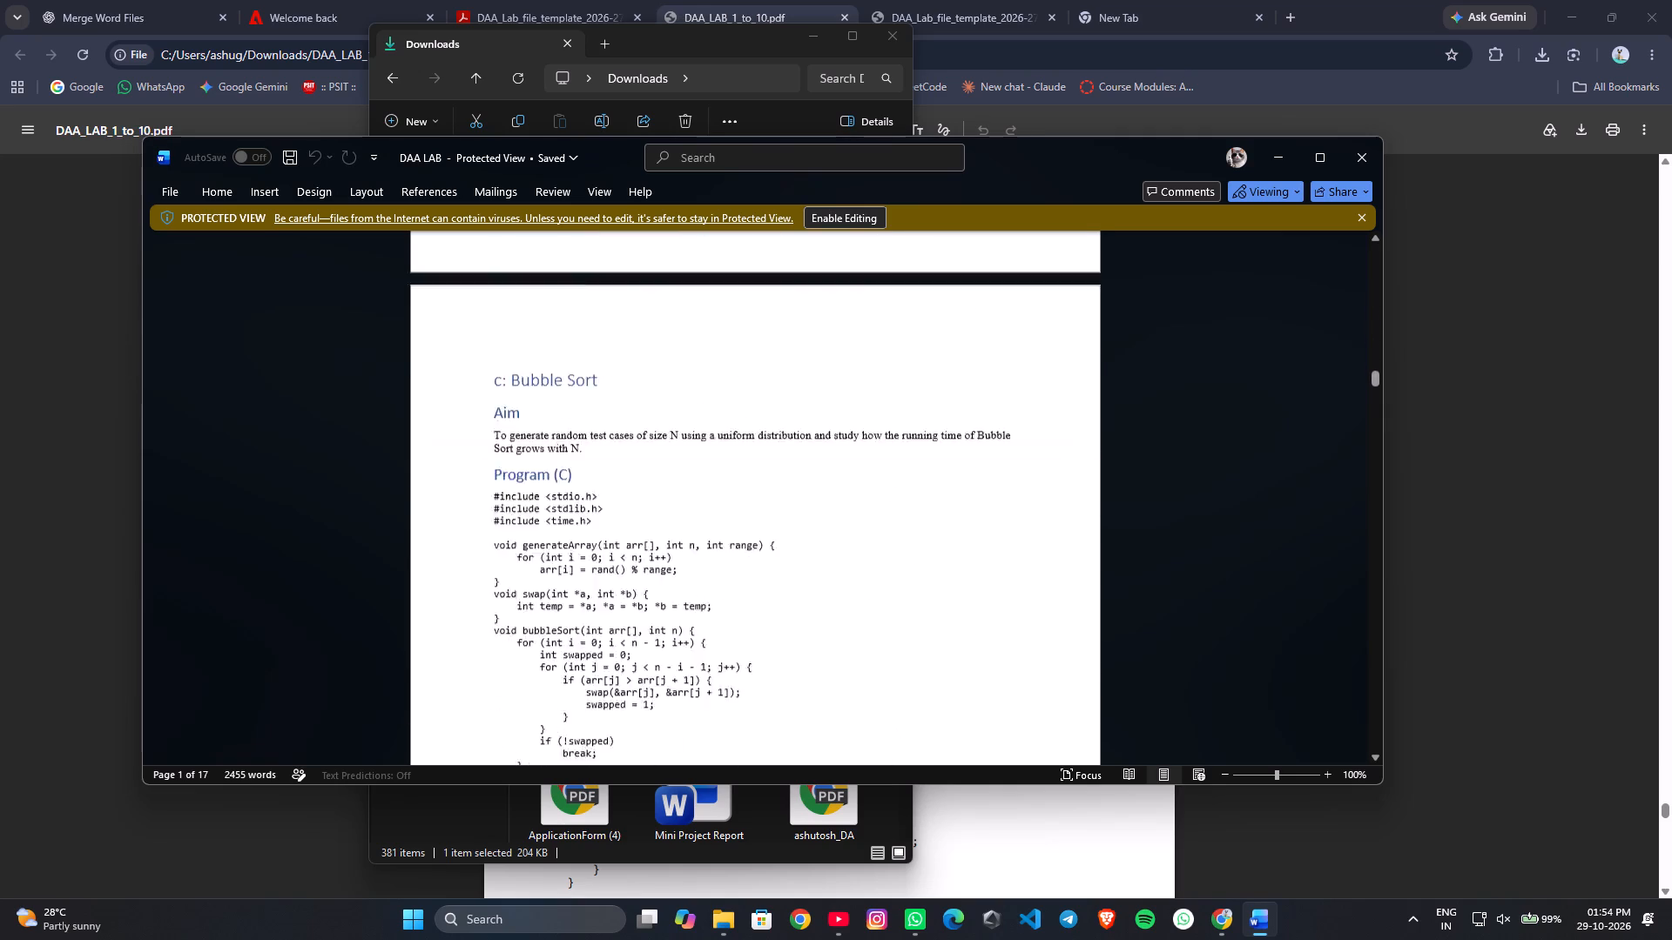
{"action": "scroll", "coordinate": [920, 590], "scroll_direction": "down", "scroll_amount": 5}
{"action": "left_click", "coordinate": [1358, 151]}
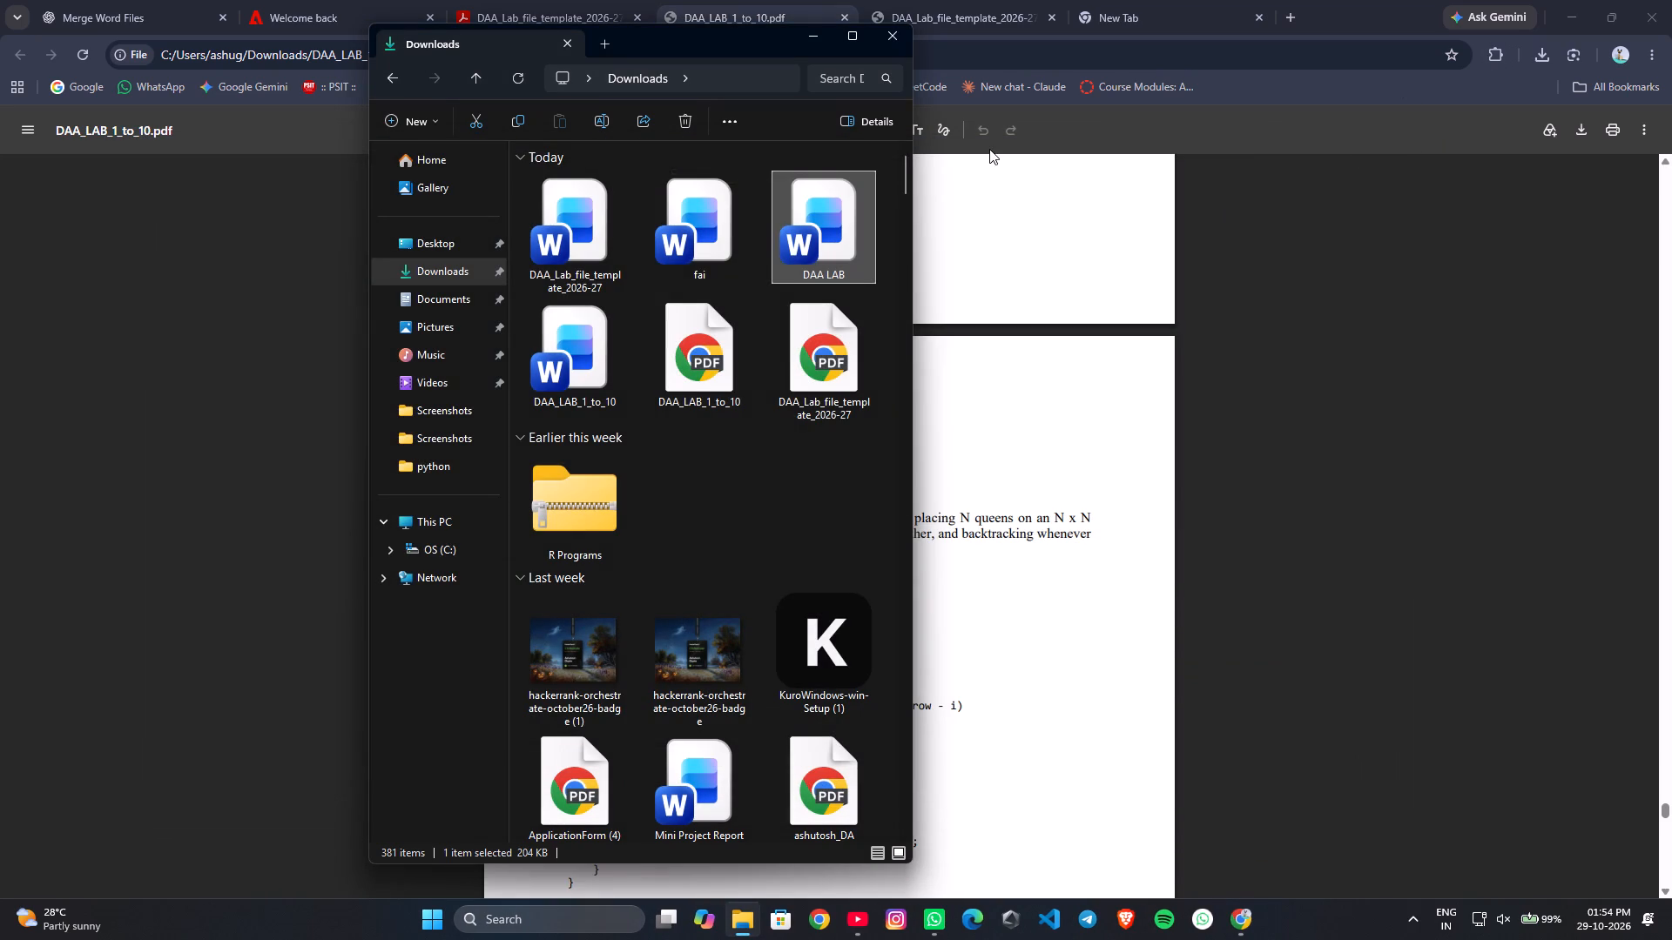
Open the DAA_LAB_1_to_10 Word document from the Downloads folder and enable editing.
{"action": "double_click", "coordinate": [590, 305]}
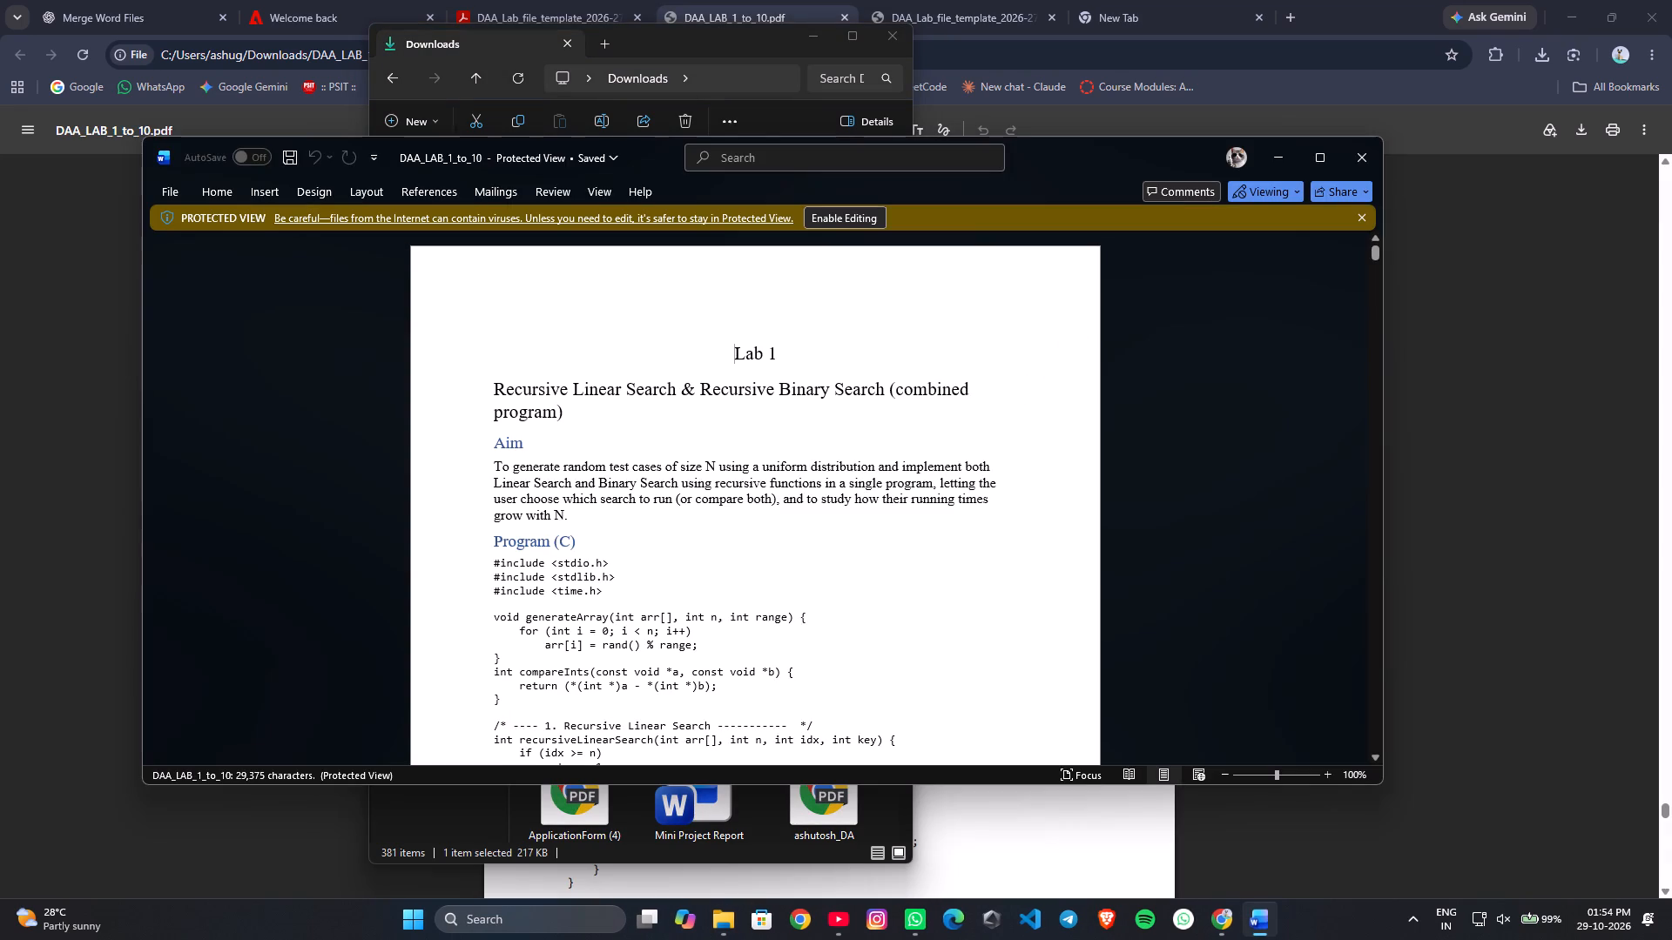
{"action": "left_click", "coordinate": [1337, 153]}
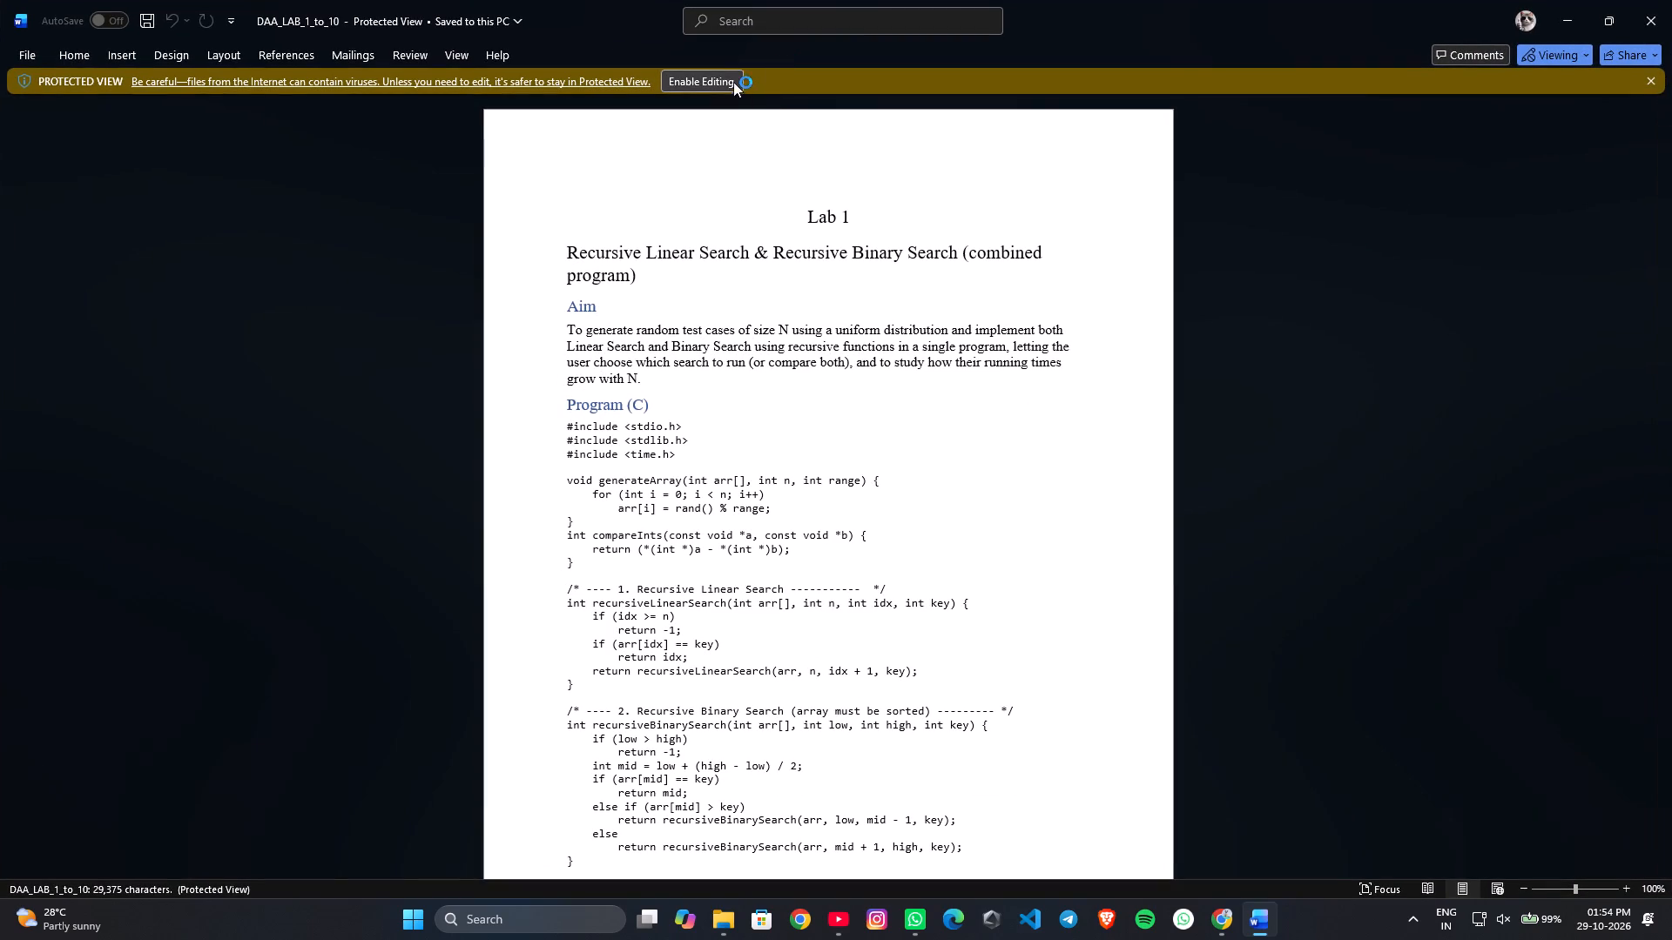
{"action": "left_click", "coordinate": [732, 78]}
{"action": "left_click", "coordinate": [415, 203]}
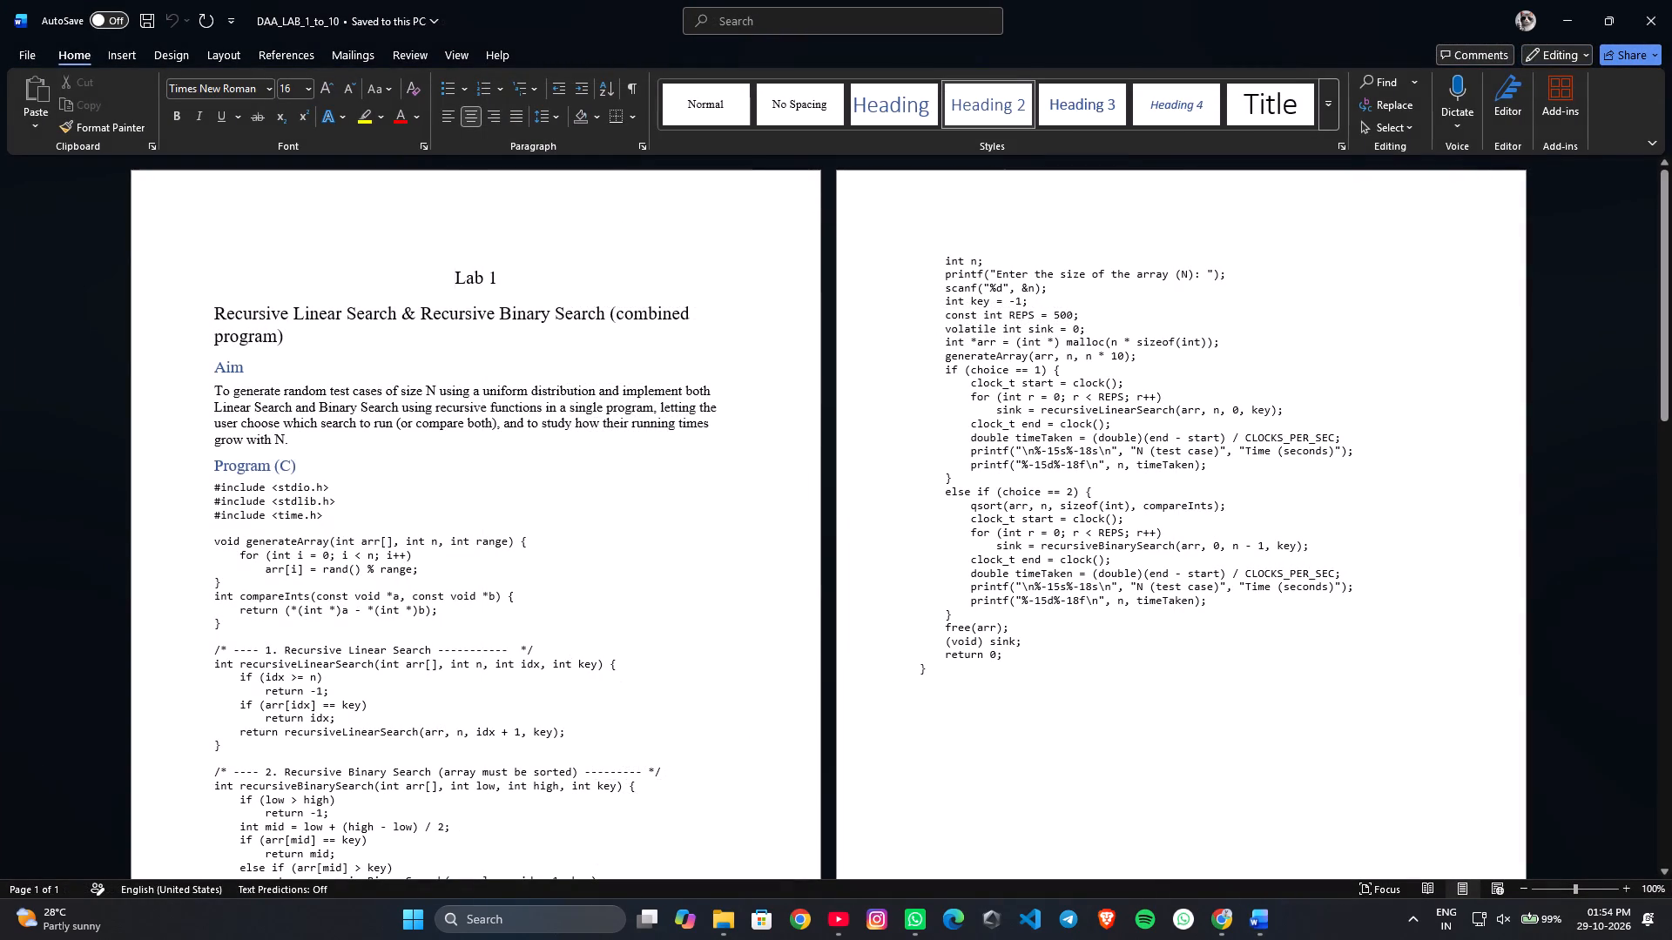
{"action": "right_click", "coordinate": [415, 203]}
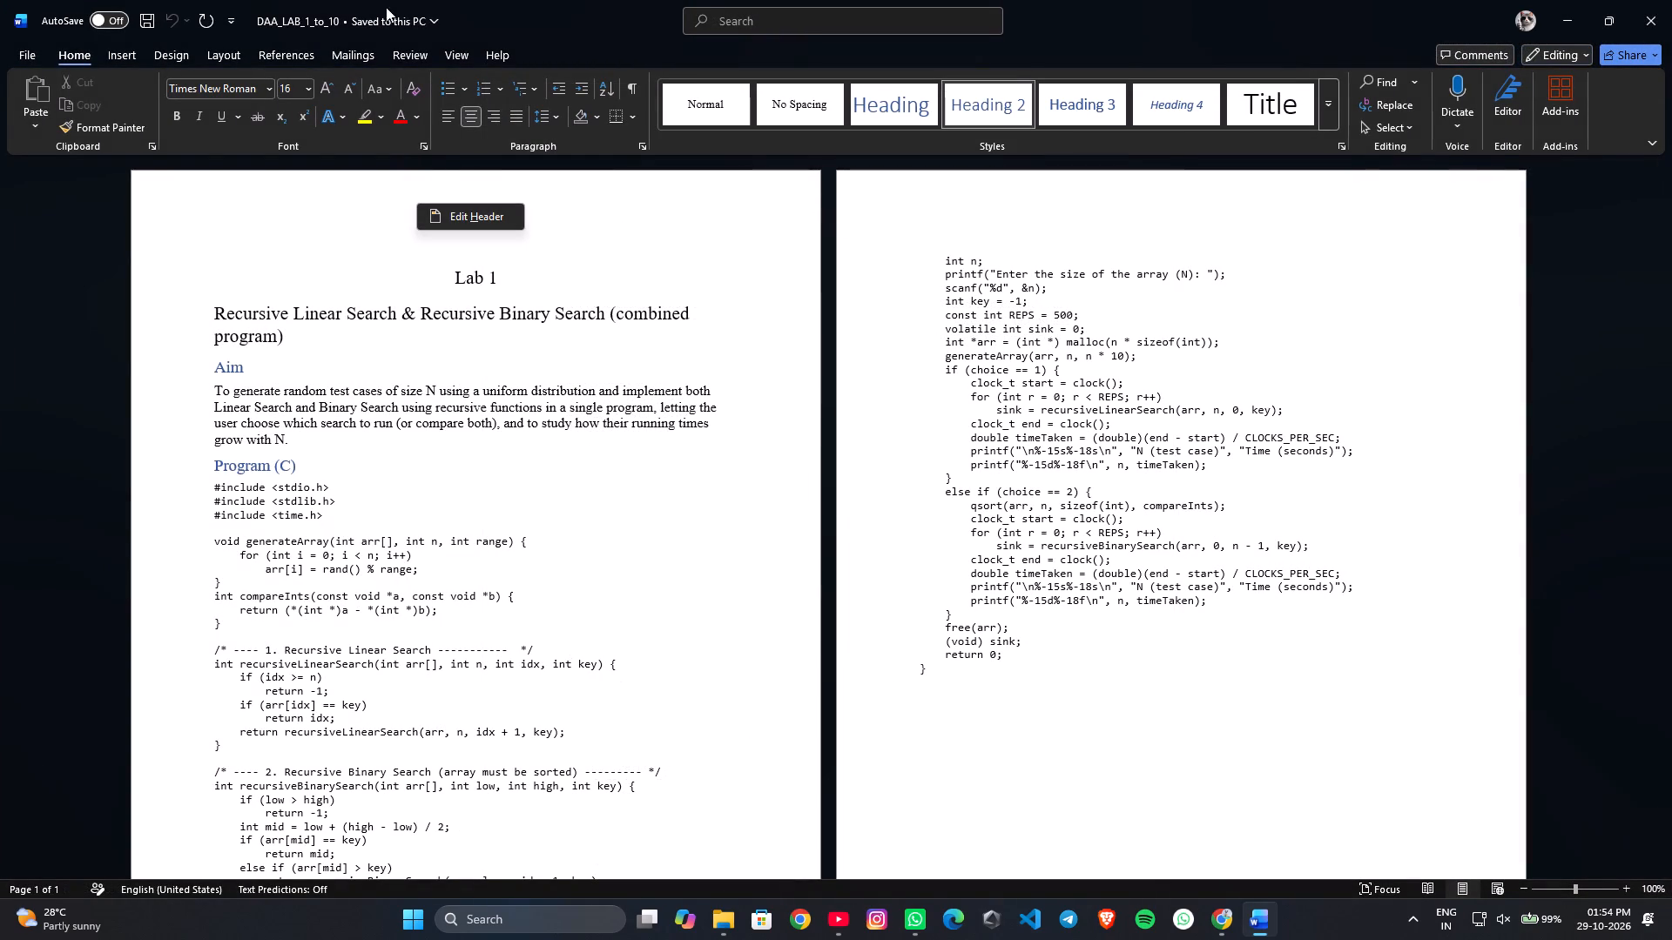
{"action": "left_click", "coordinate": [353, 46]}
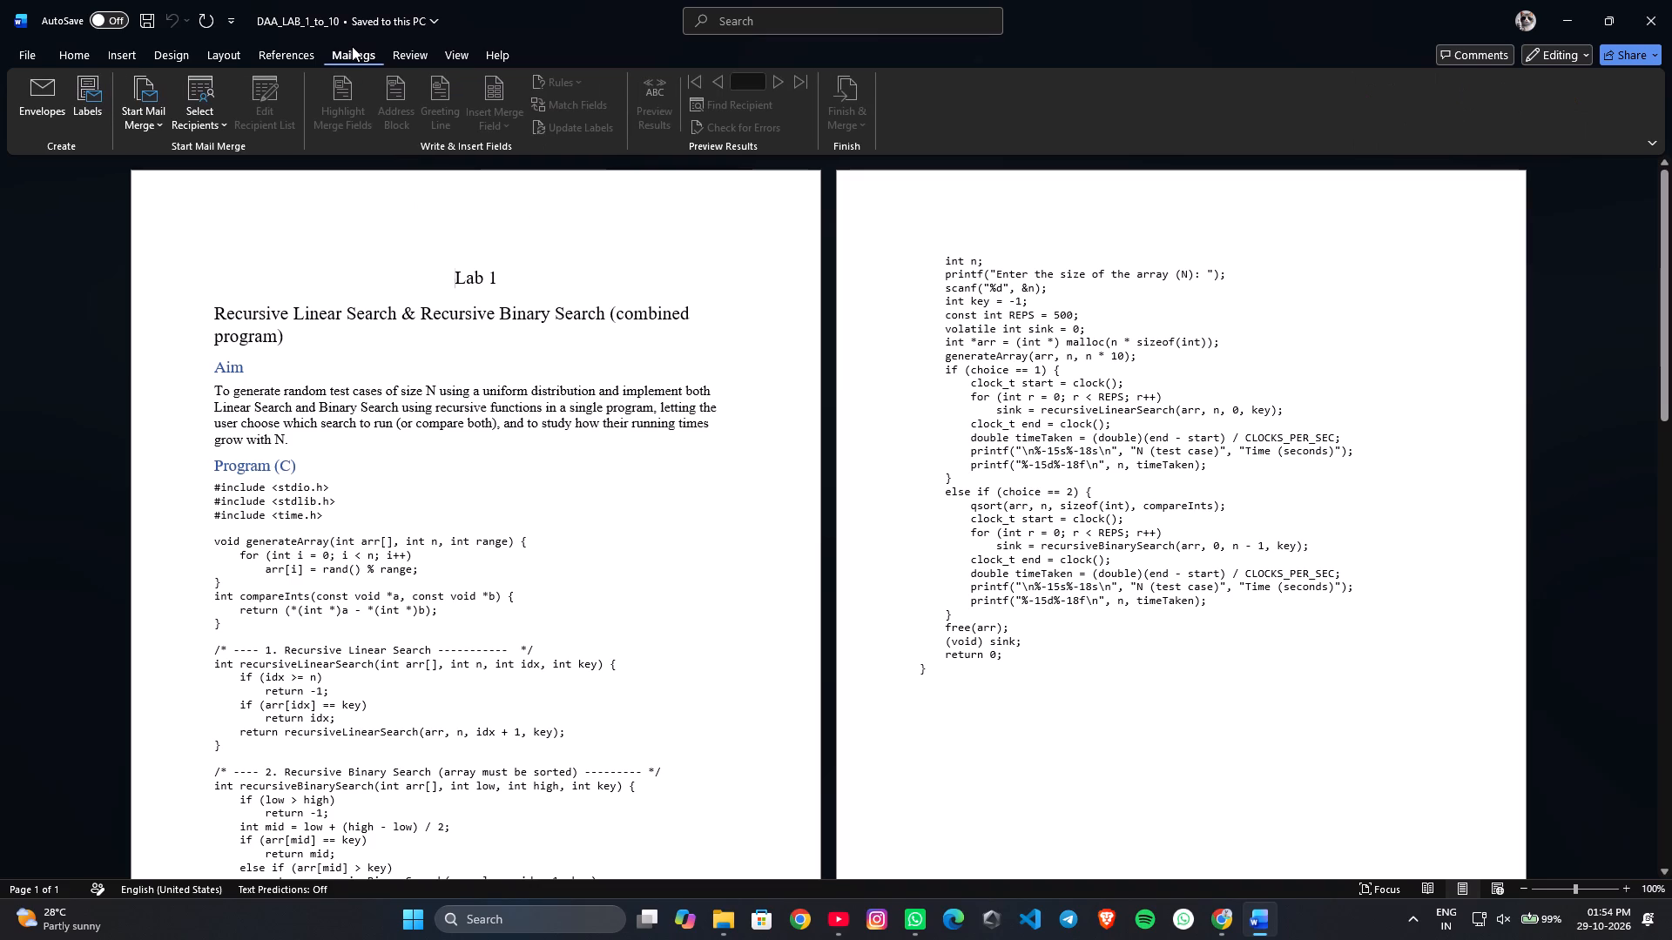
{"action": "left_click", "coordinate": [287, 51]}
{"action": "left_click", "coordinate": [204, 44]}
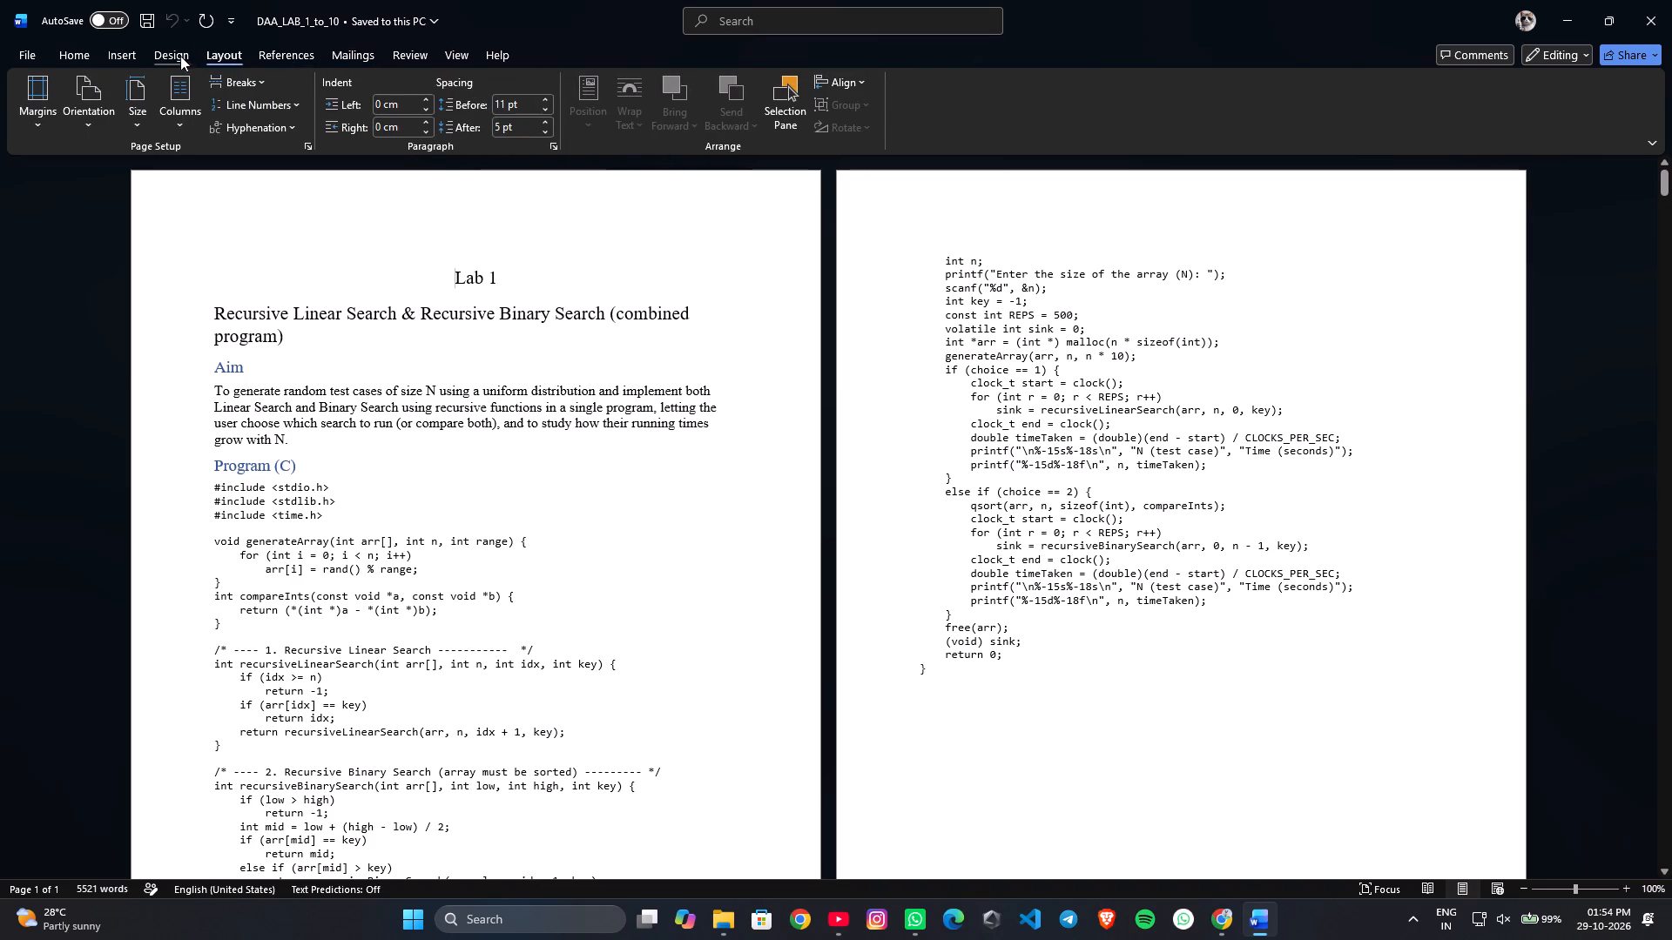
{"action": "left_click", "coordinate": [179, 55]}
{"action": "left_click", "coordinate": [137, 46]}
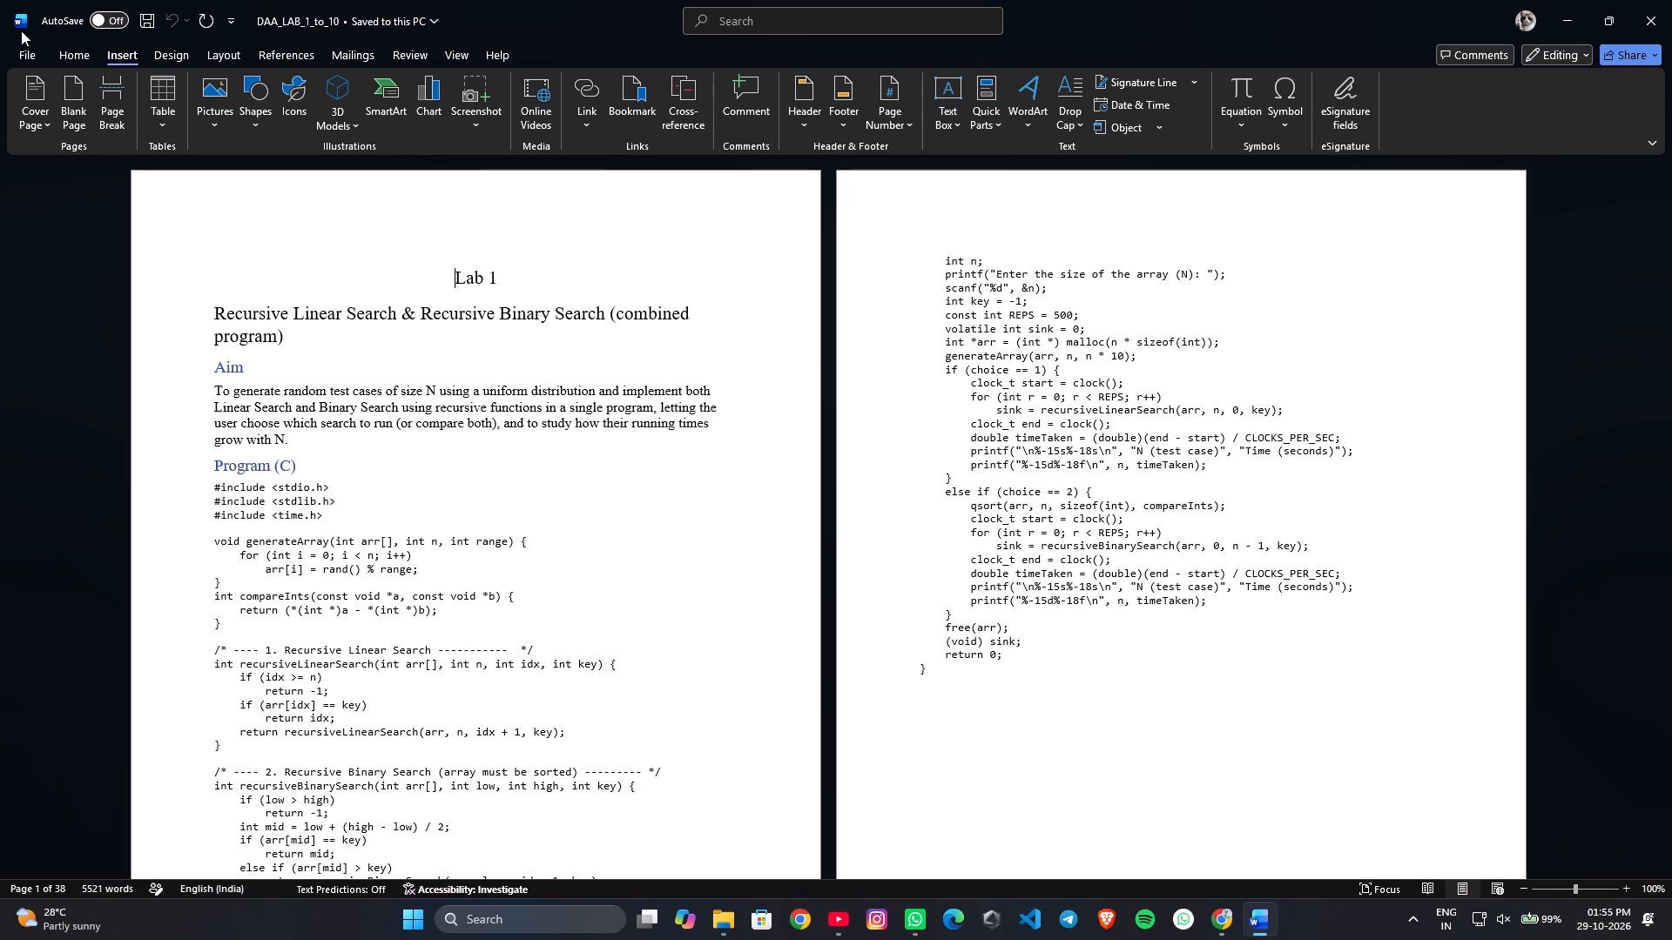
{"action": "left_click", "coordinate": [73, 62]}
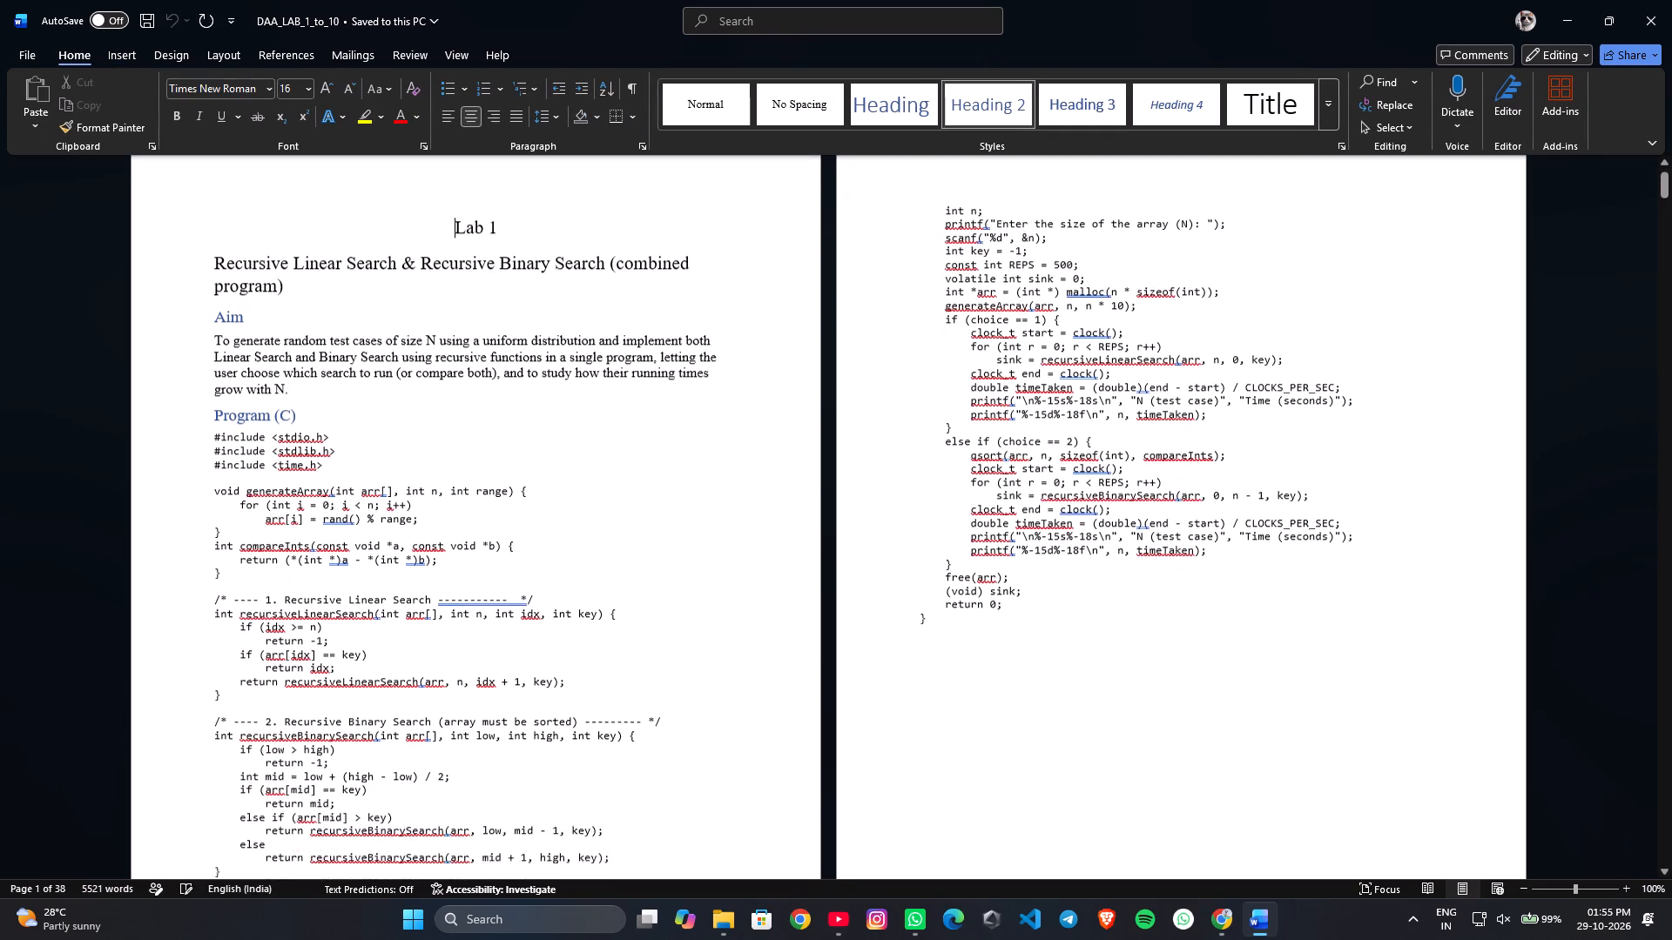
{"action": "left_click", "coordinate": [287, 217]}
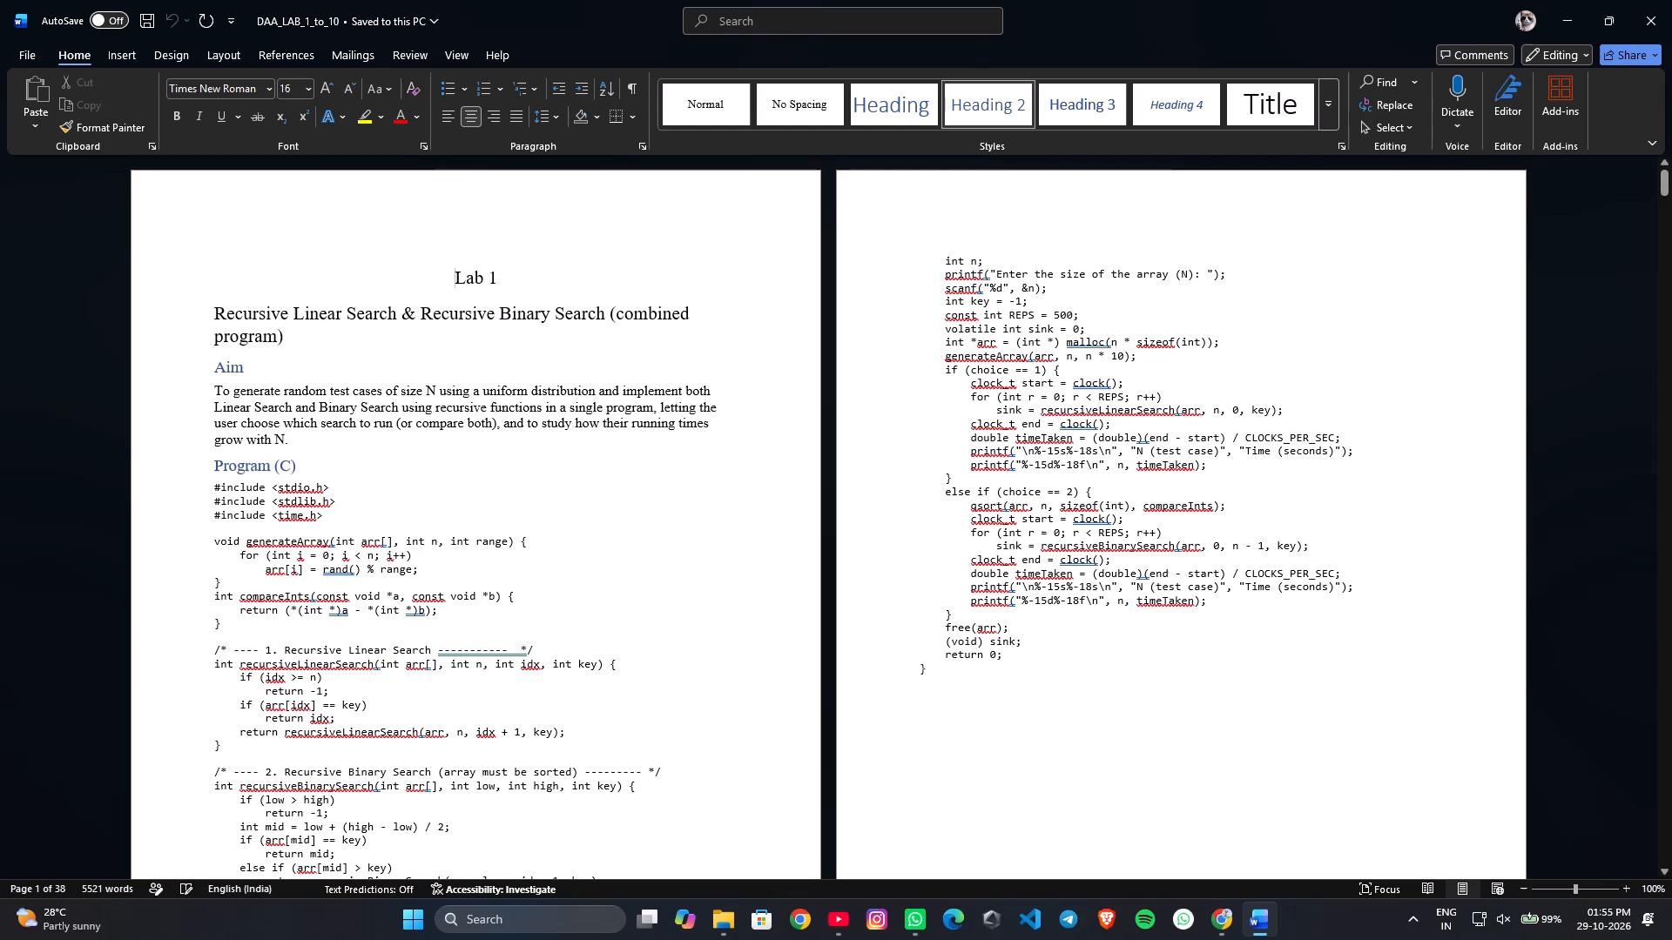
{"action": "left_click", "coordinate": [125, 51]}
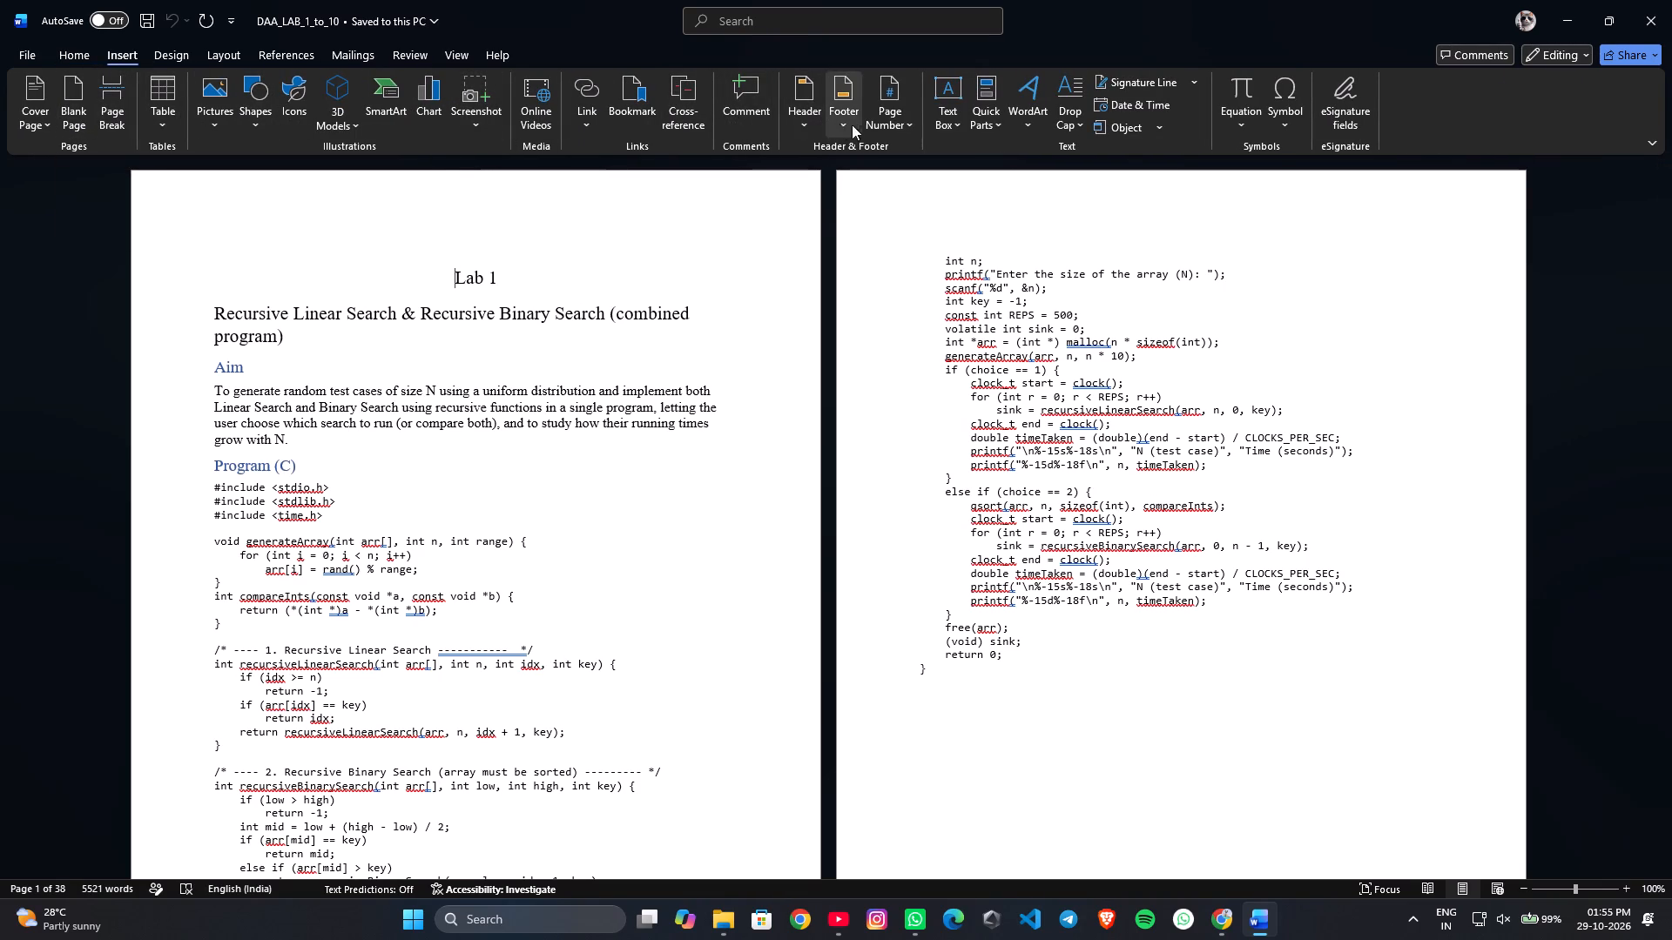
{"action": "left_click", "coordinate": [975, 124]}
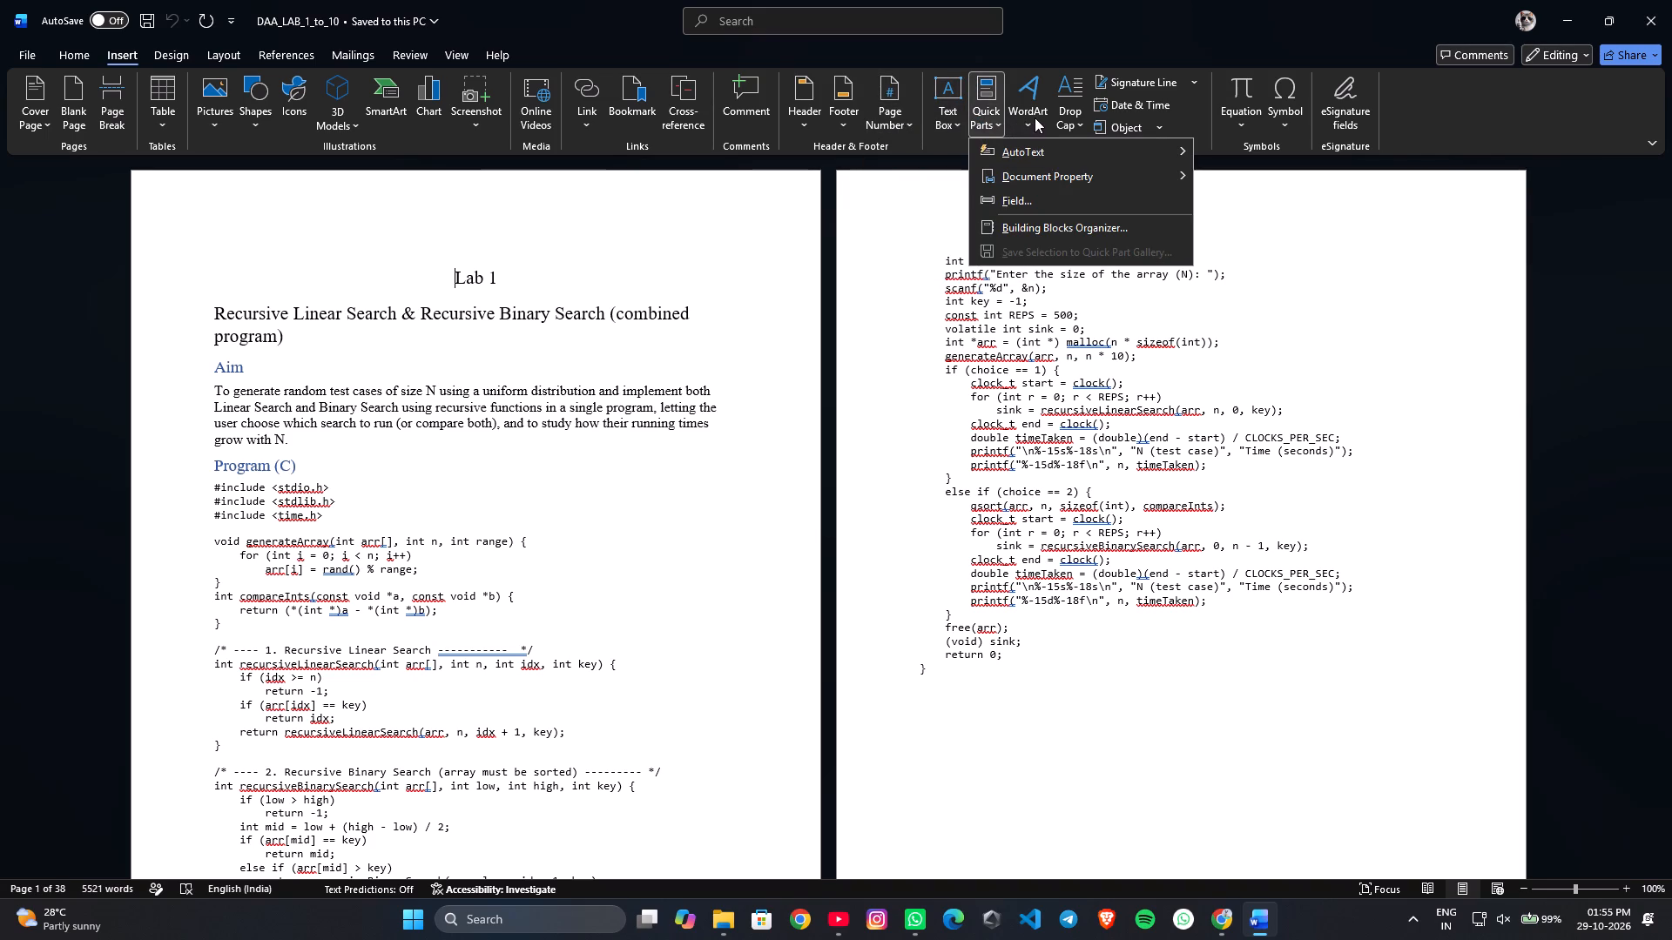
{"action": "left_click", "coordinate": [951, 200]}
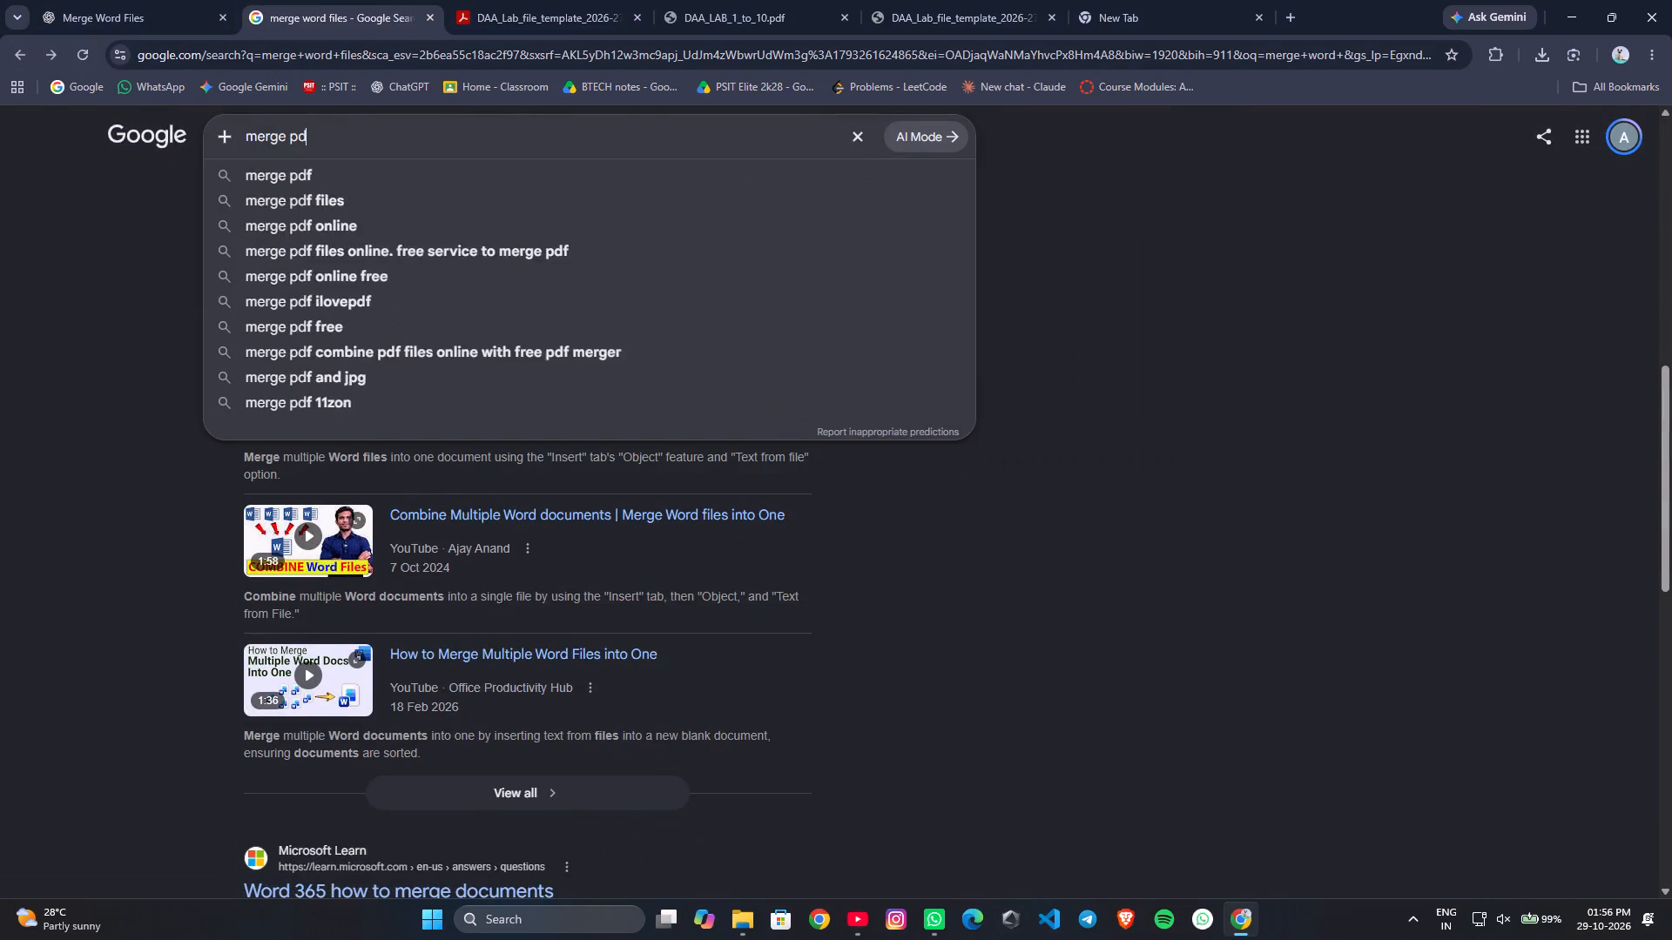
{"action": "left_click", "coordinate": [313, 573]}
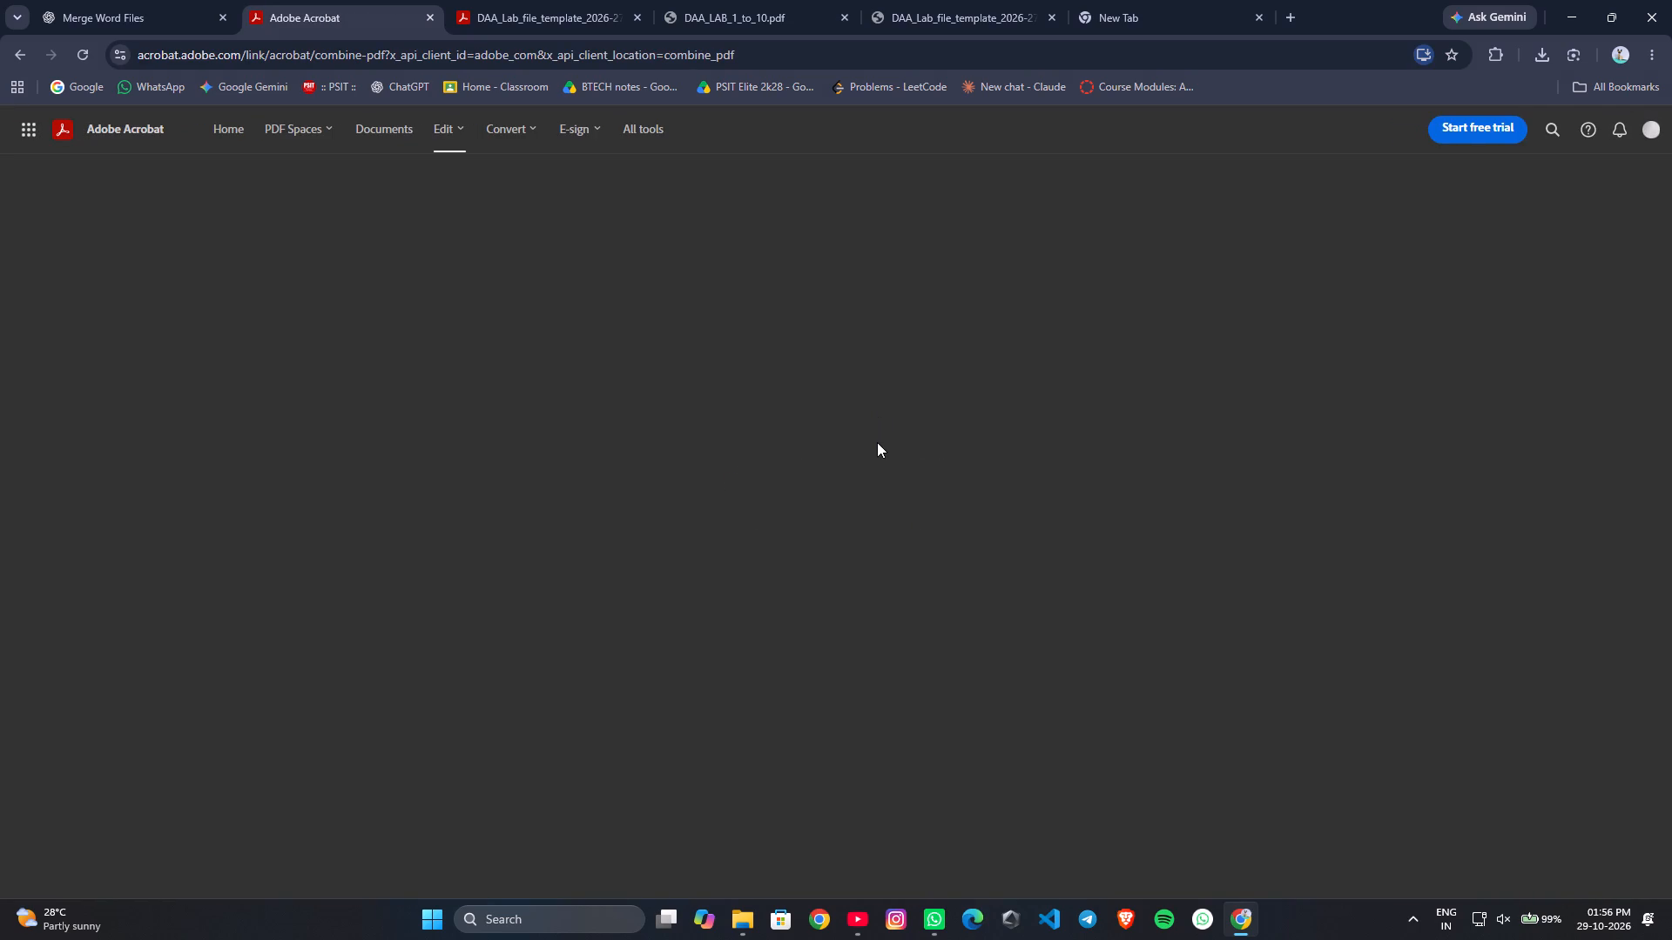
Load the PDFs DAA_Lab_file_template_2026-27 and DAA_LAB_1_to_10 from Downloads into the Combine Files tool.
{"action": "left_click", "coordinate": [848, 572]}
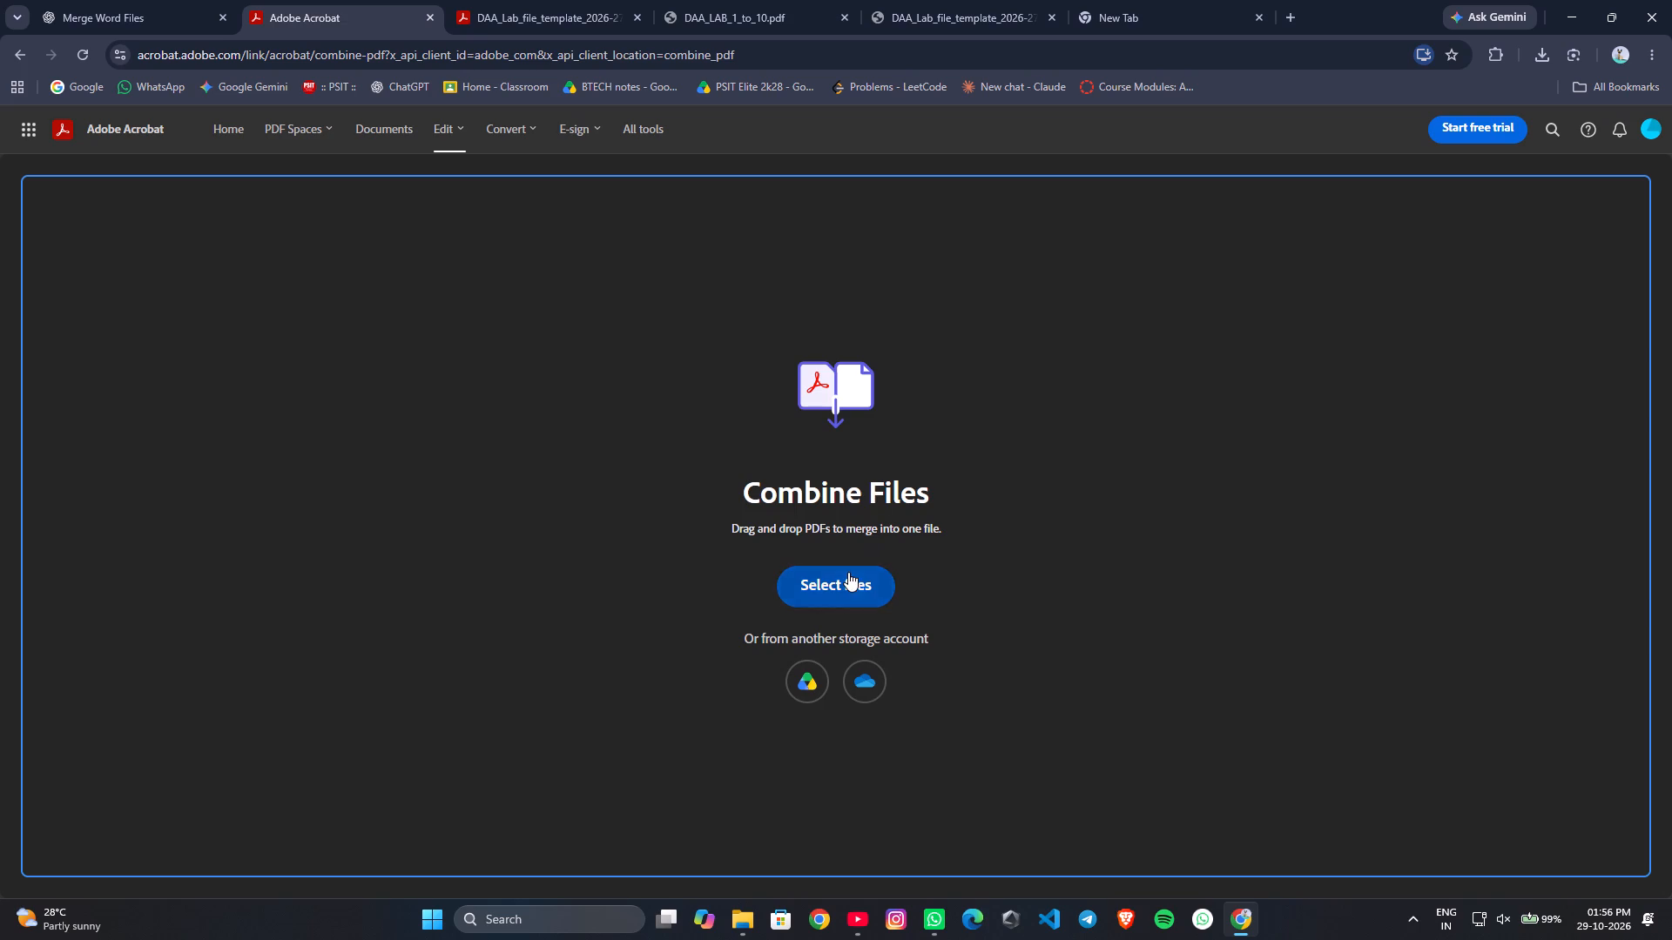
{"action": "left_click", "coordinate": [839, 597]}
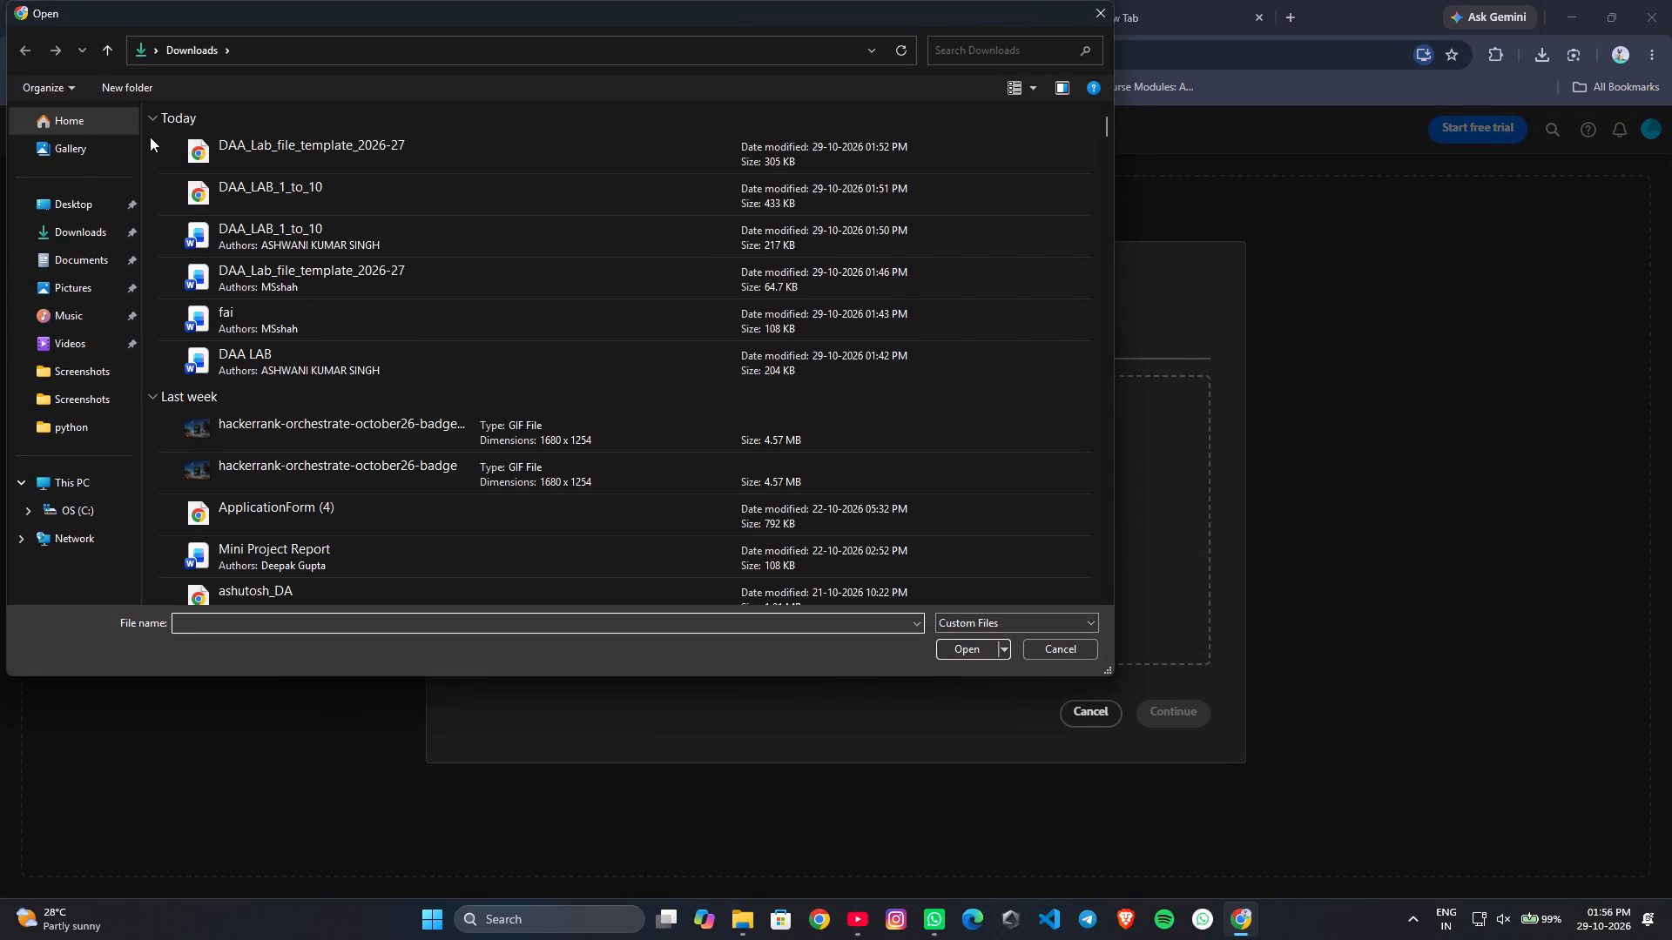
{"action": "left_click_drag", "start_coordinate": [150, 137], "coordinate": [301, 193]}
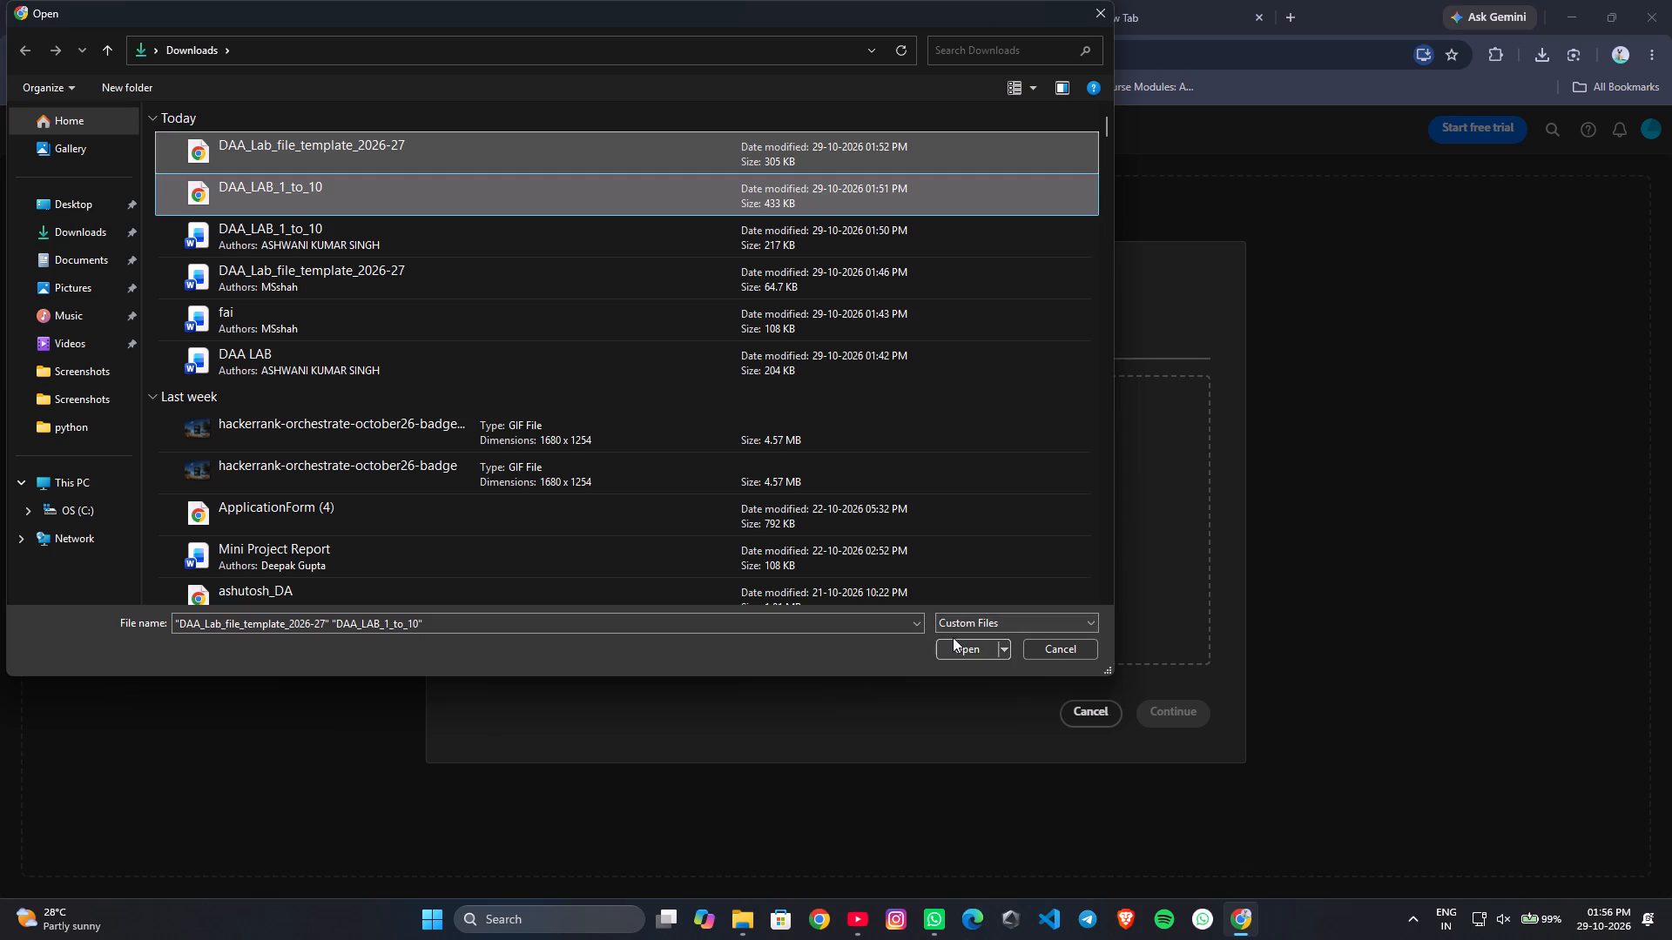
{"action": "left_click", "coordinate": [954, 649]}
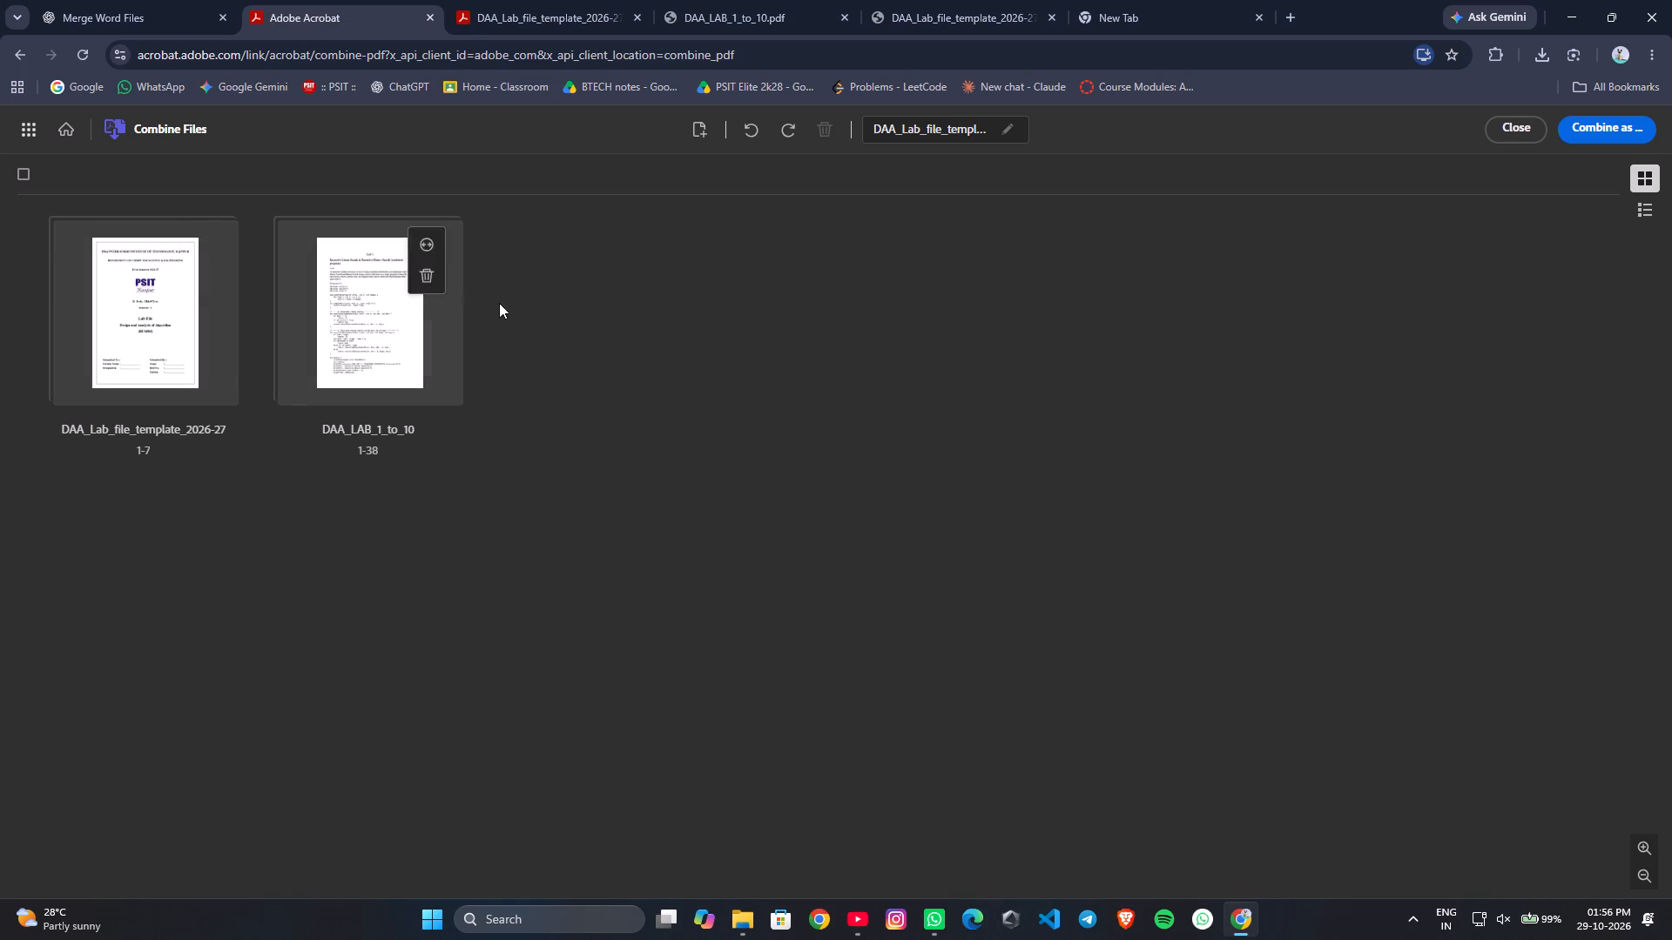
Select and expand all pages of both files, and combine them into a single PDF with the template first.
{"action": "left_click", "coordinate": [185, 332]}
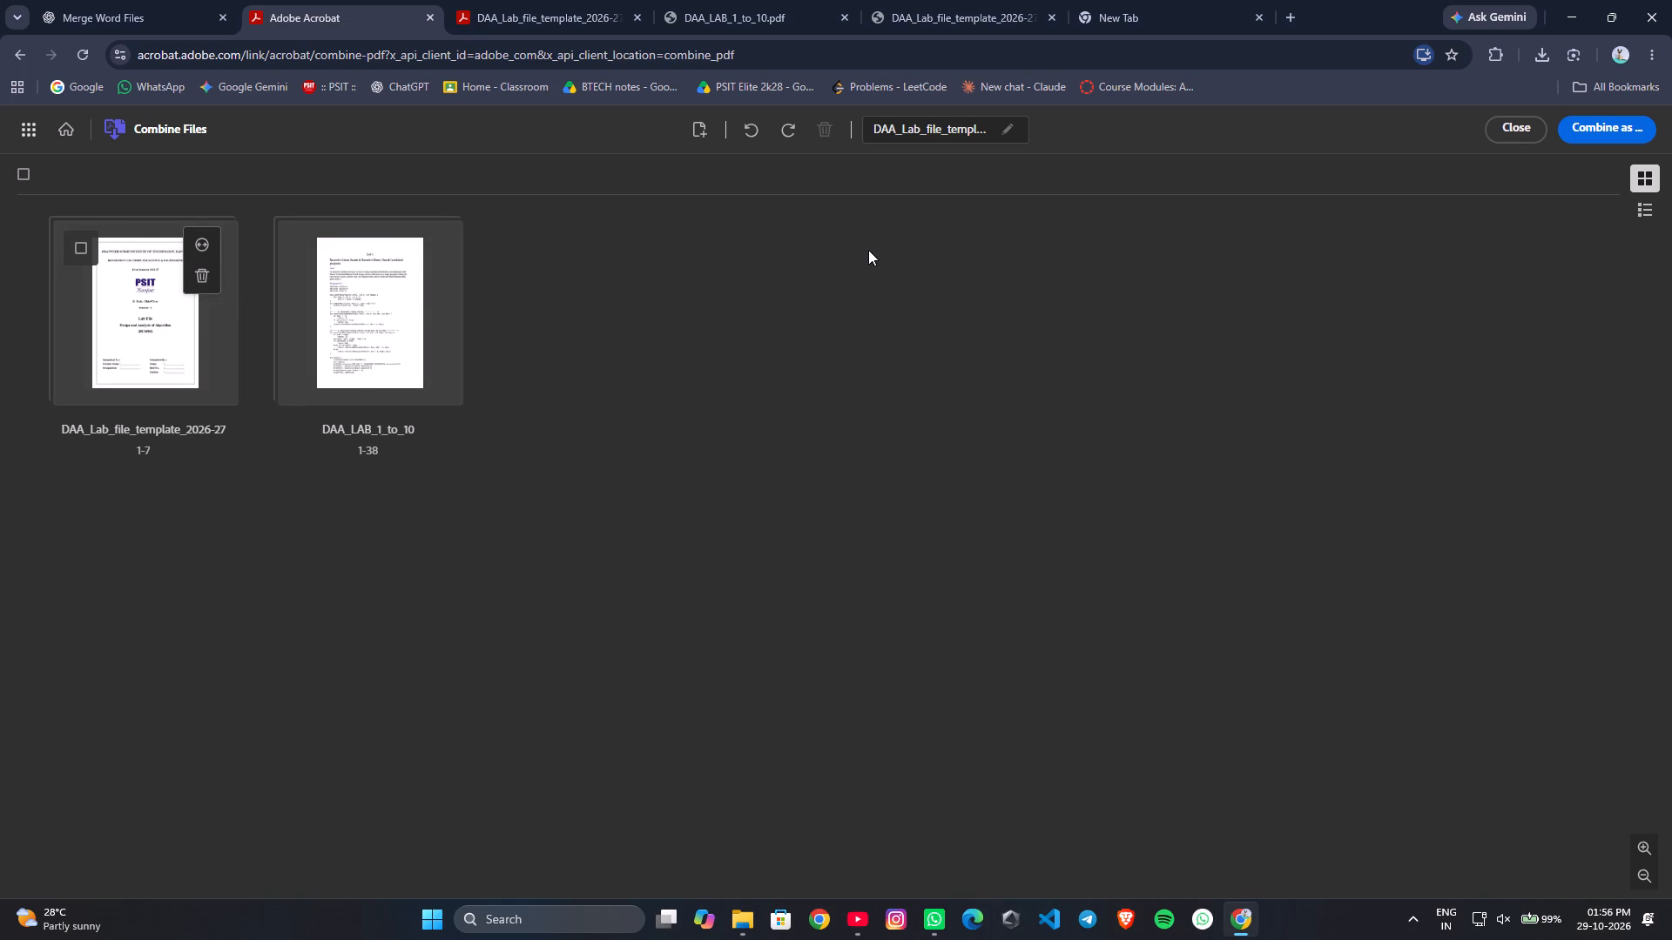
{"action": "left_click", "coordinate": [78, 244]}
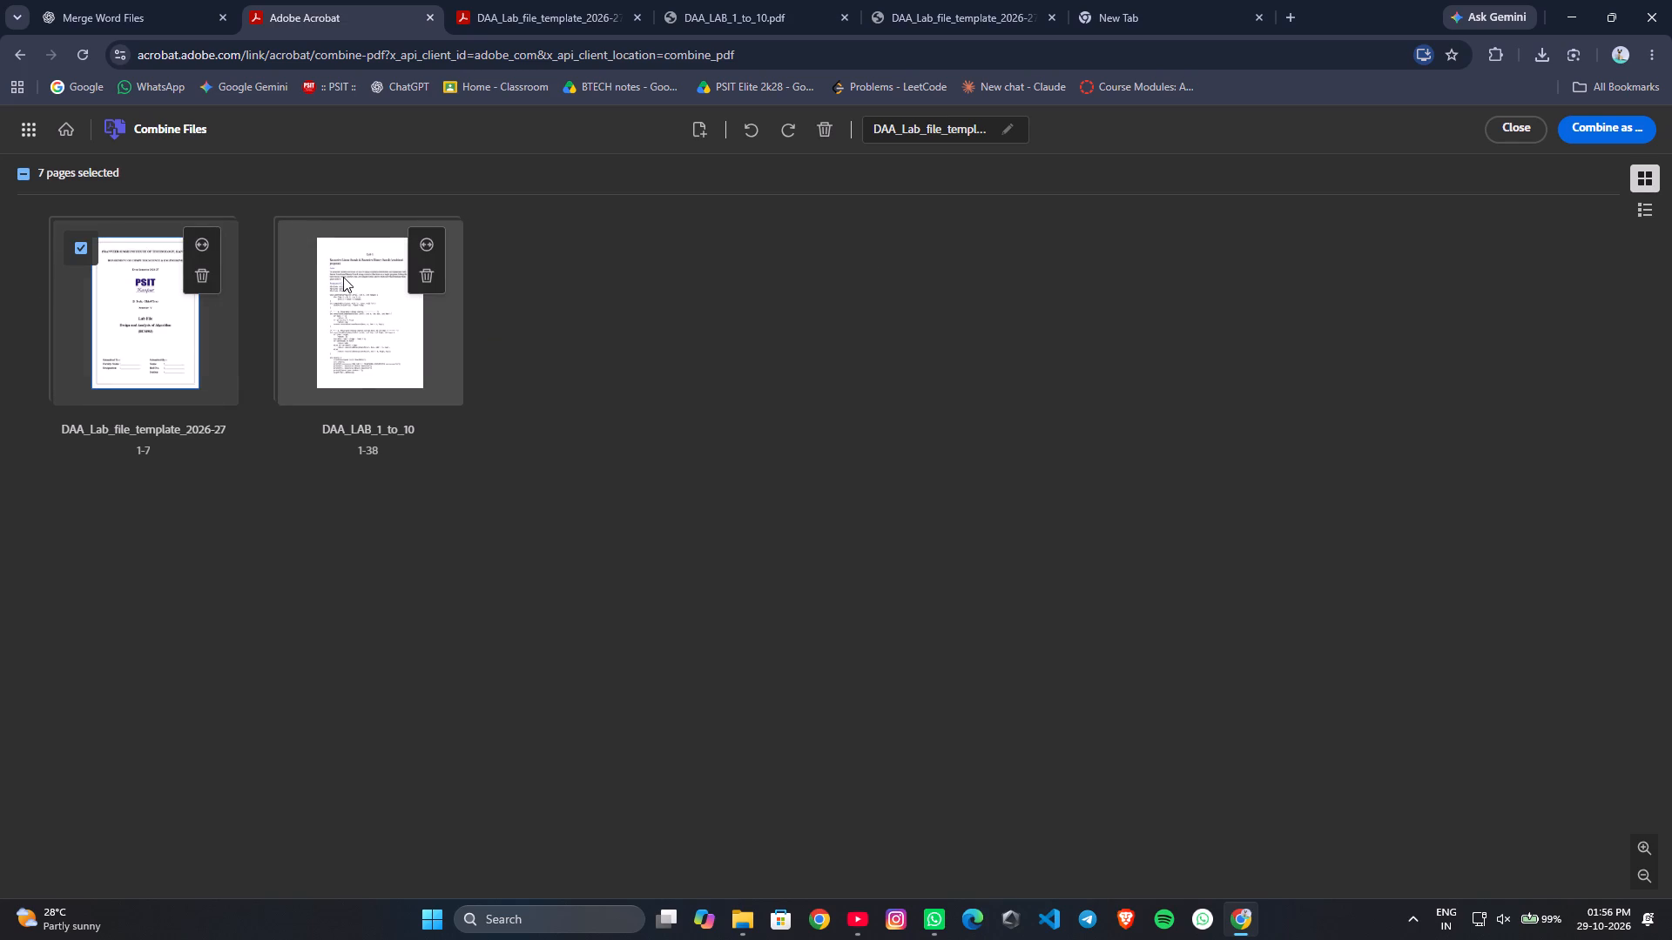
{"action": "left_click", "coordinate": [303, 245]}
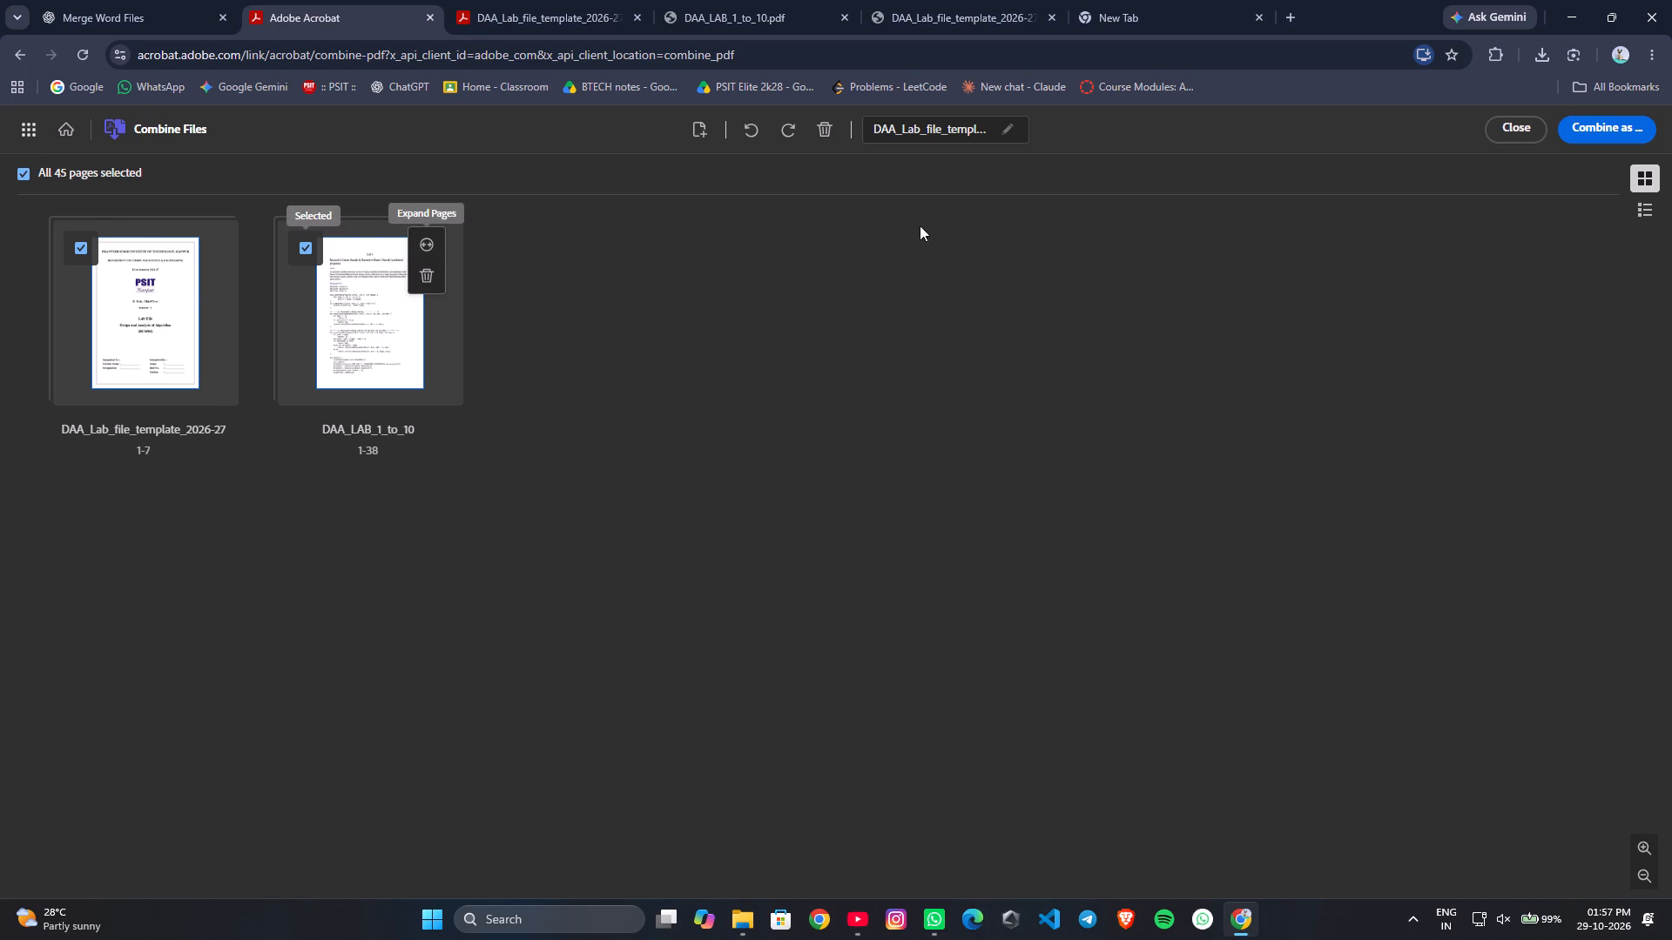
{"action": "left_click", "coordinate": [204, 239]}
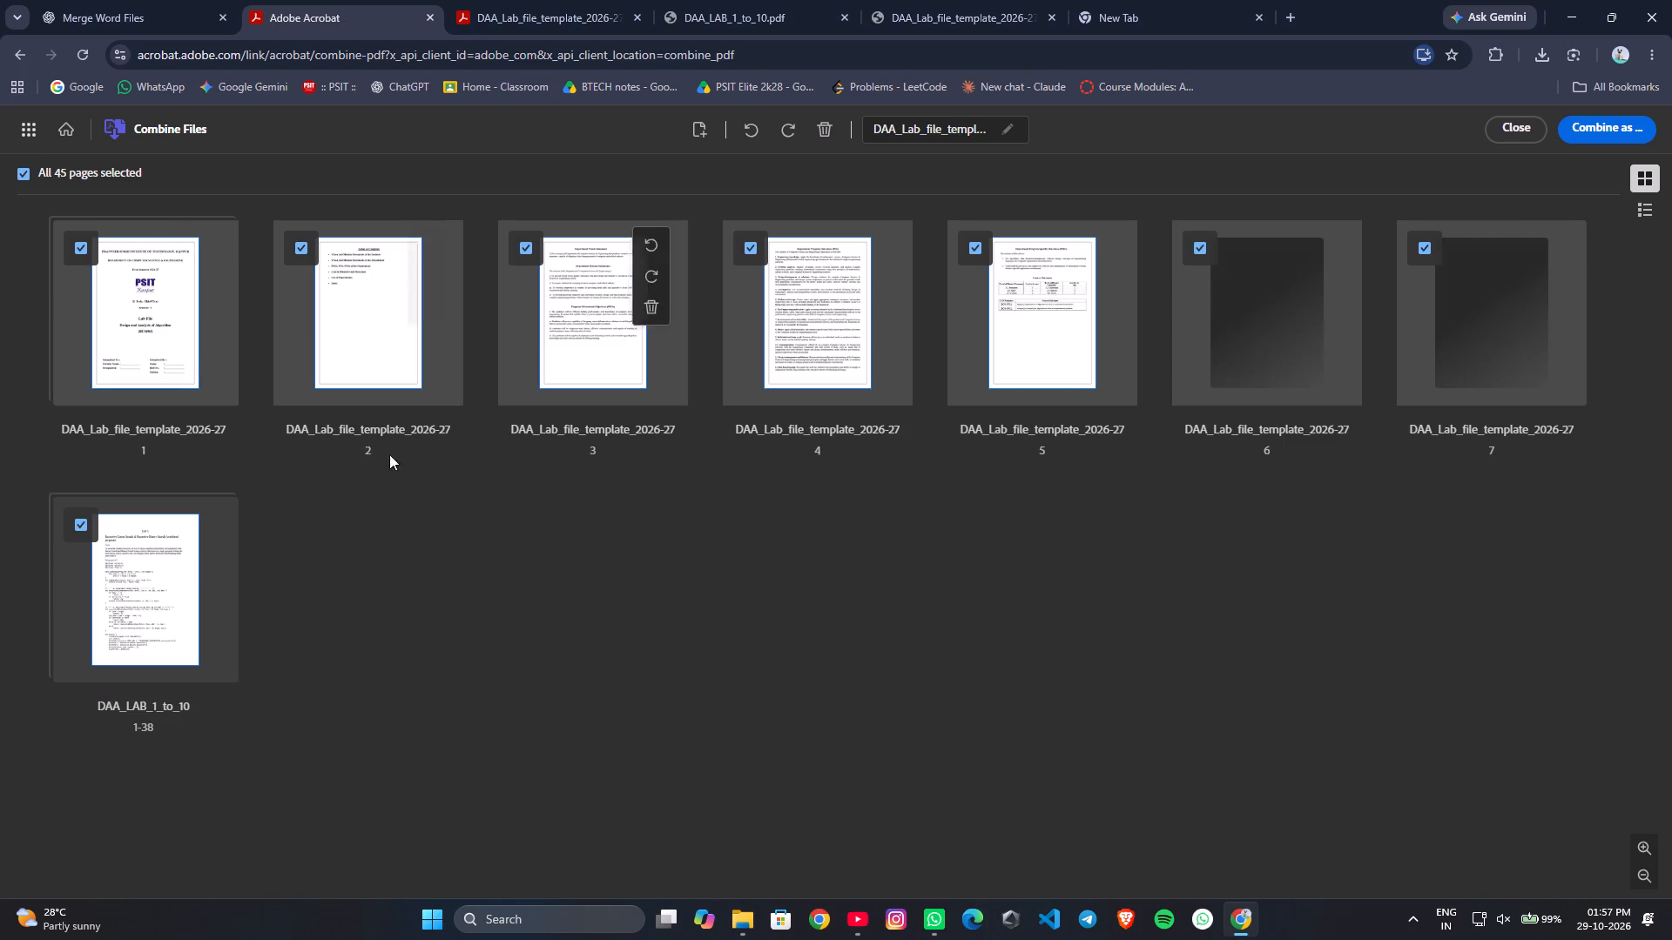
{"action": "left_click", "coordinate": [202, 517]}
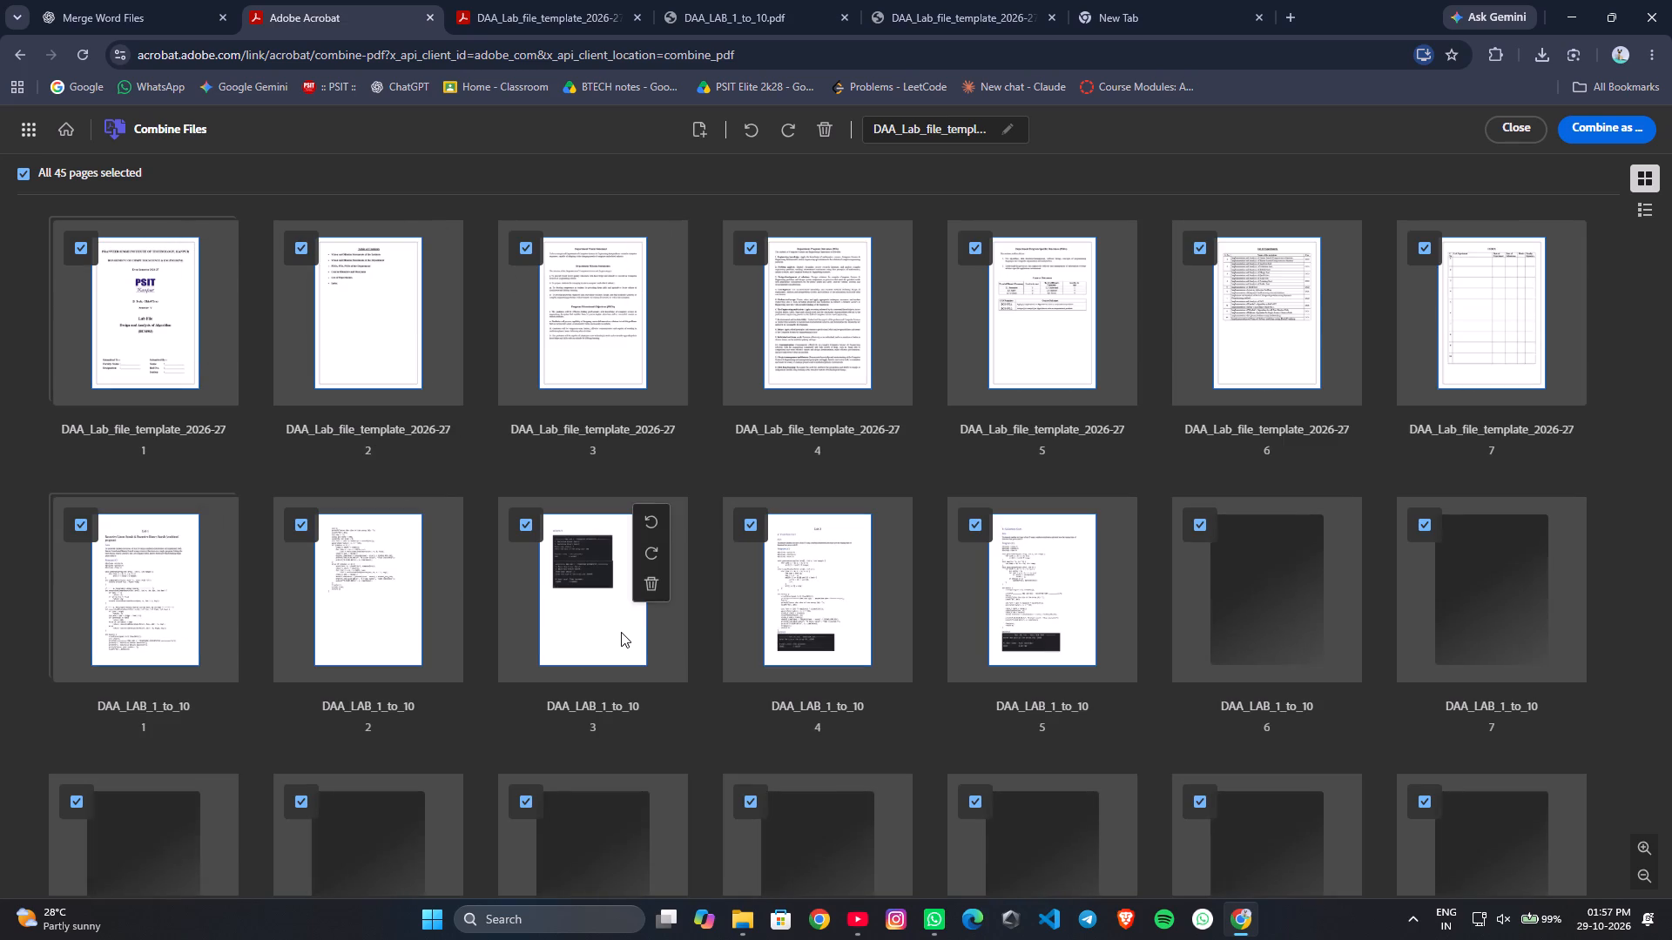
{"action": "left_click", "coordinate": [1591, 124]}
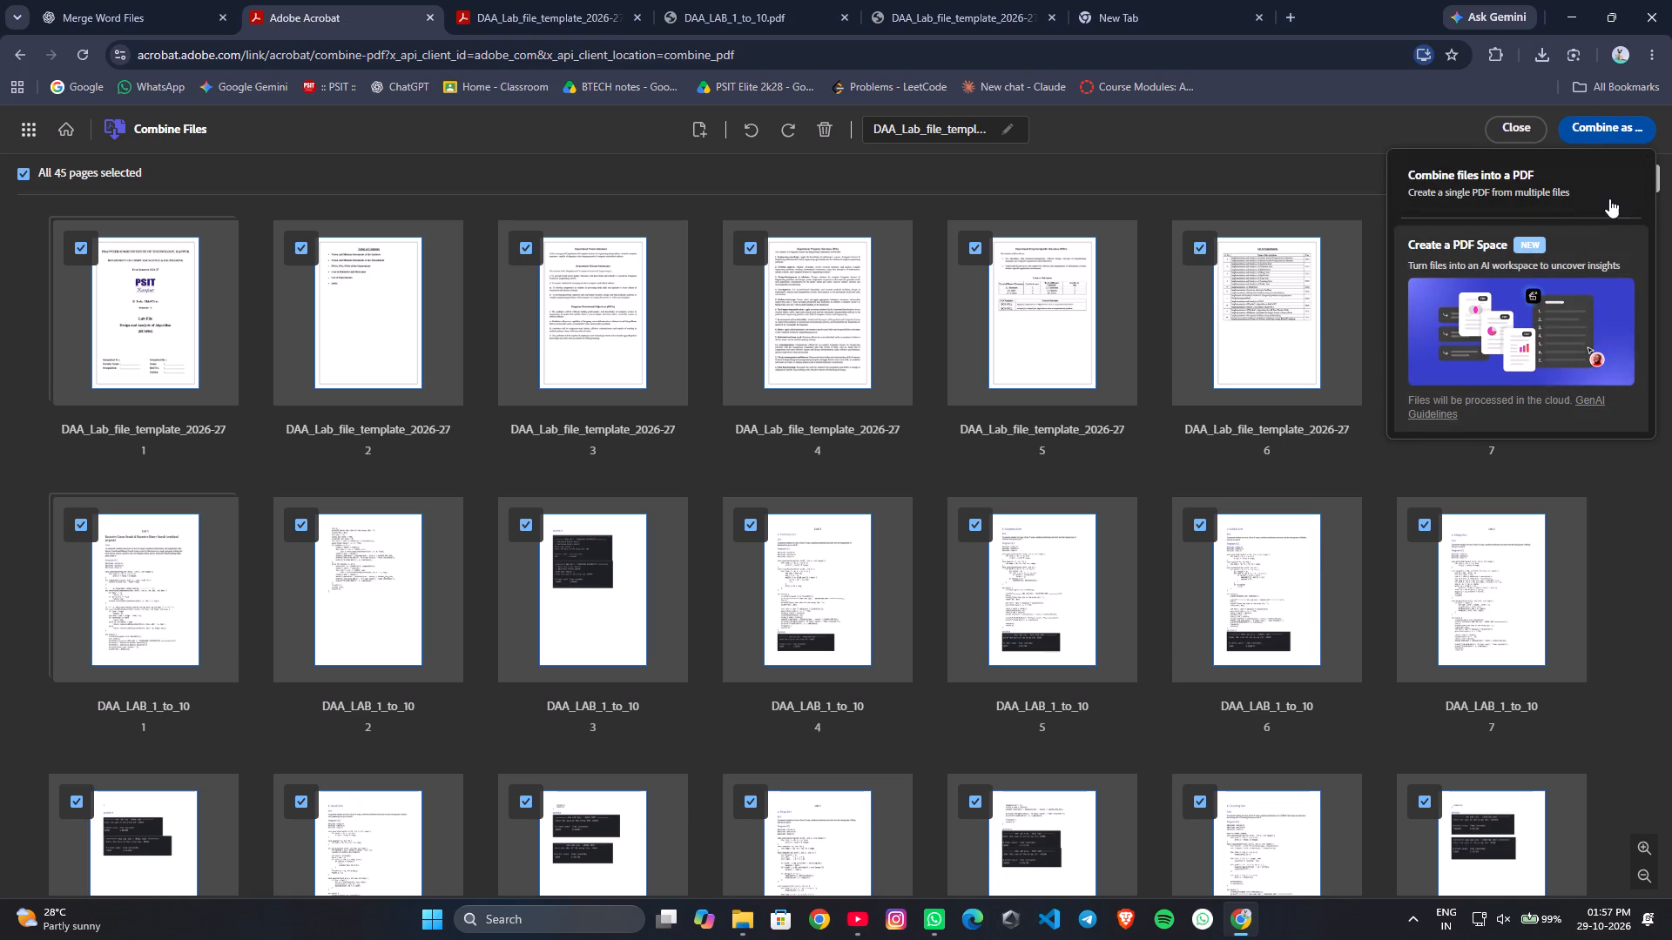
{"action": "left_click", "coordinate": [1581, 185]}
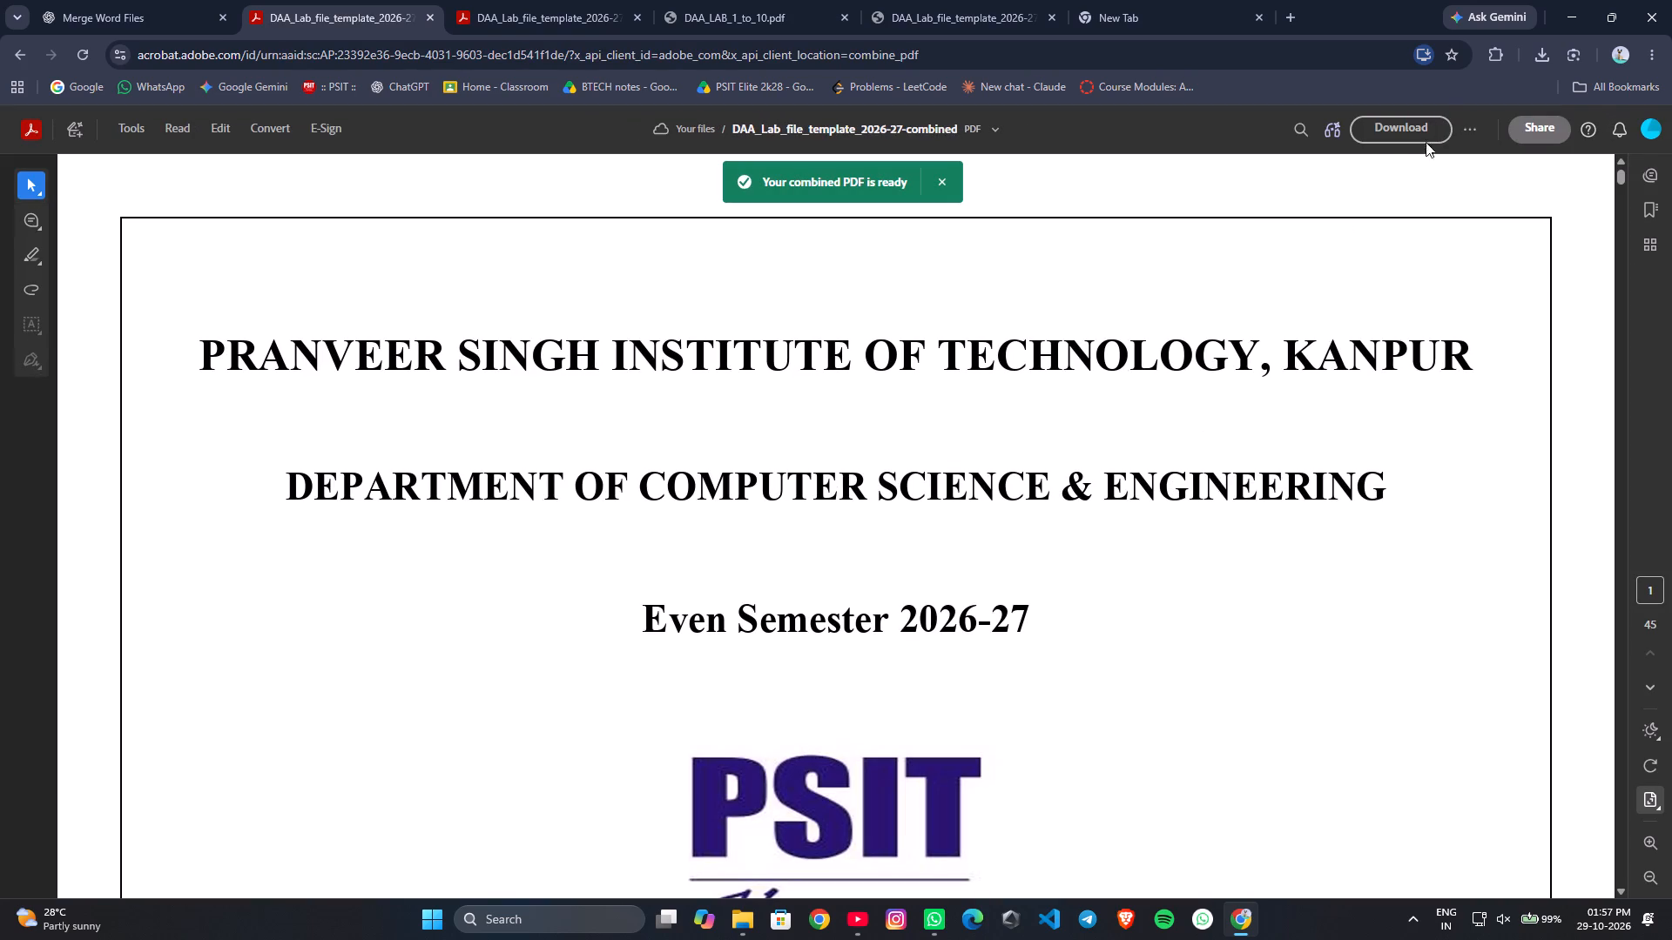
Download the combined lab file PDF to the computer.
{"action": "left_click", "coordinate": [1426, 125]}
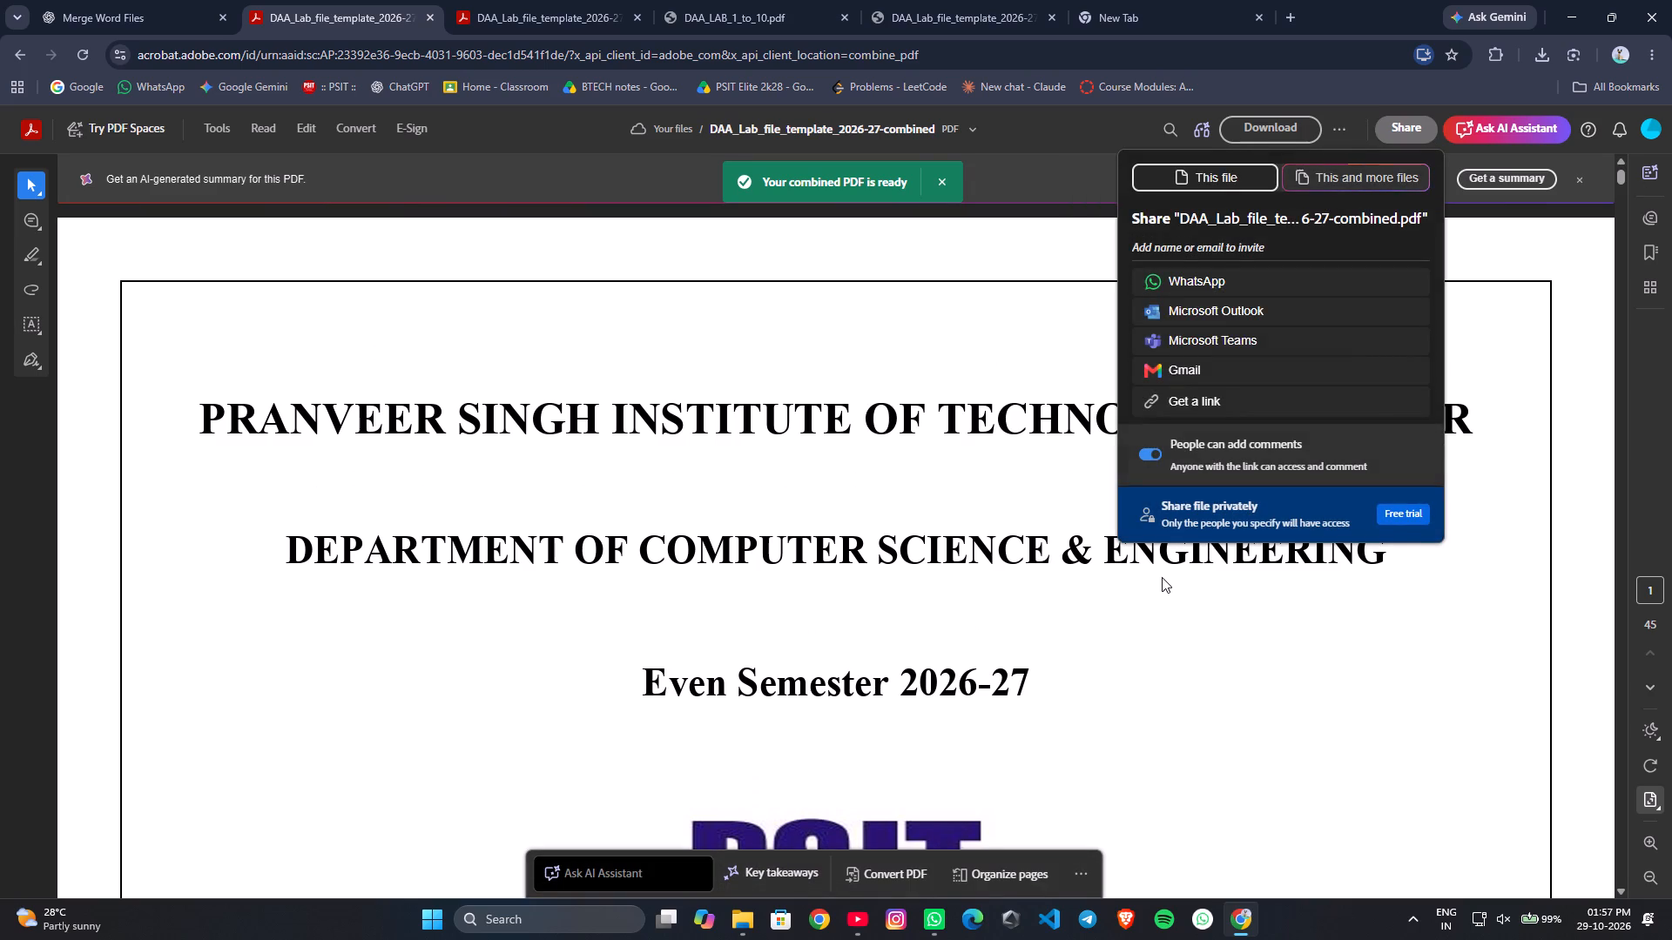
{"action": "left_click_drag", "start_coordinate": [1162, 577], "coordinate": [1275, 71]}
{"action": "left_click", "coordinate": [1275, 123]}
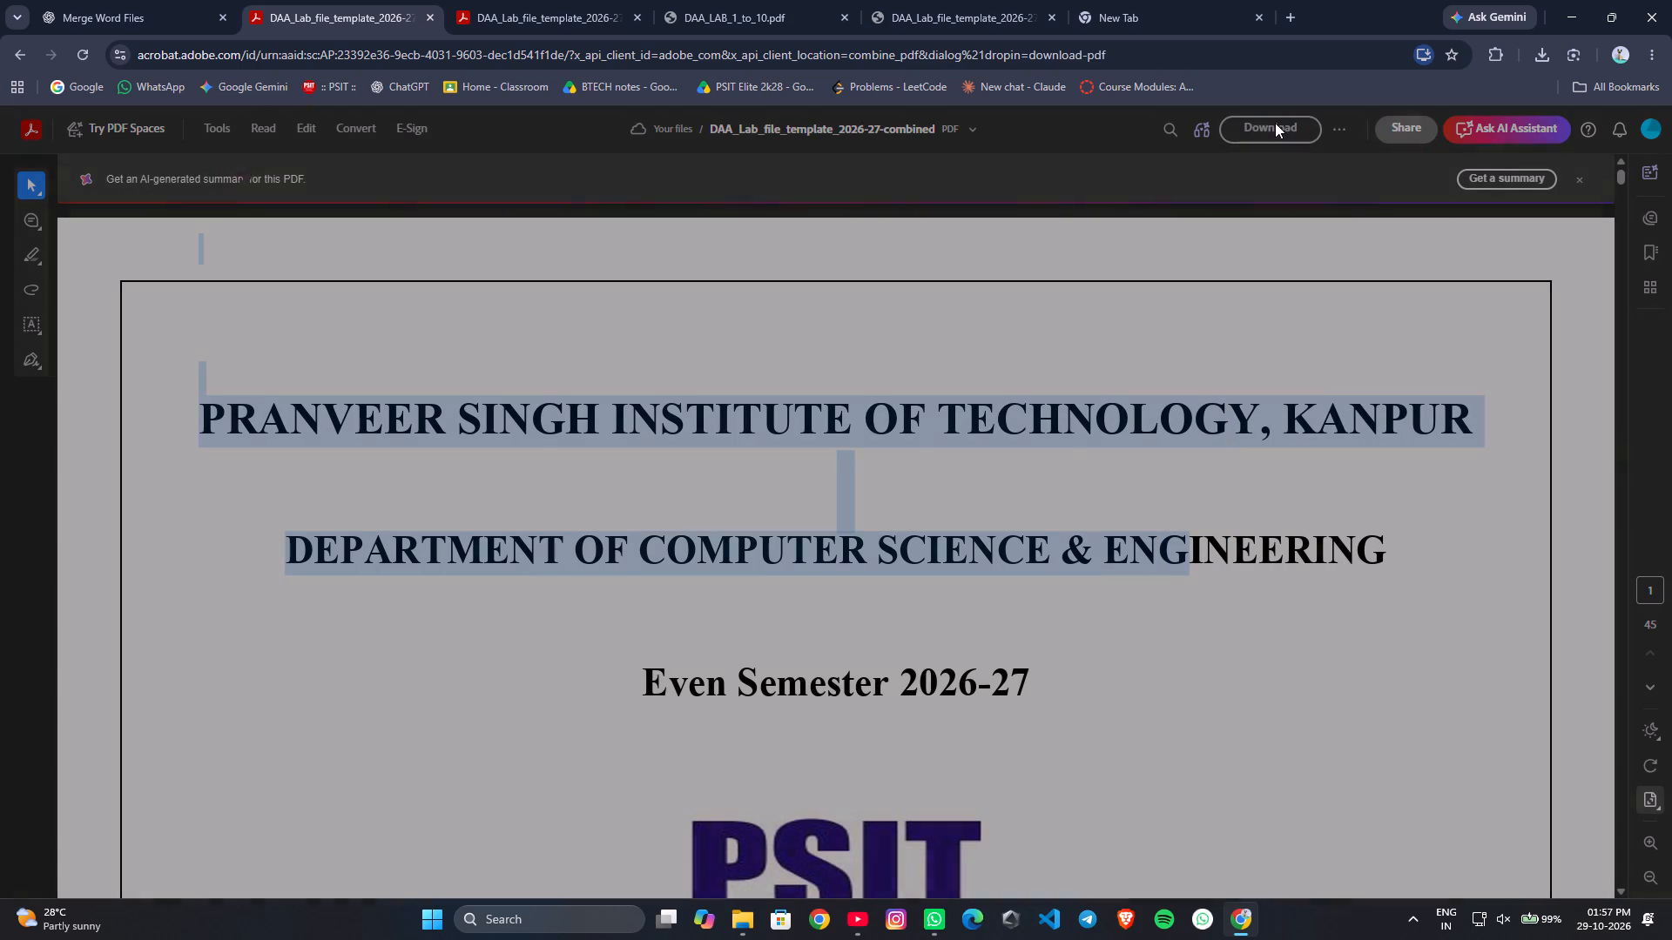
{"action": "left_click", "coordinate": [908, 674]}
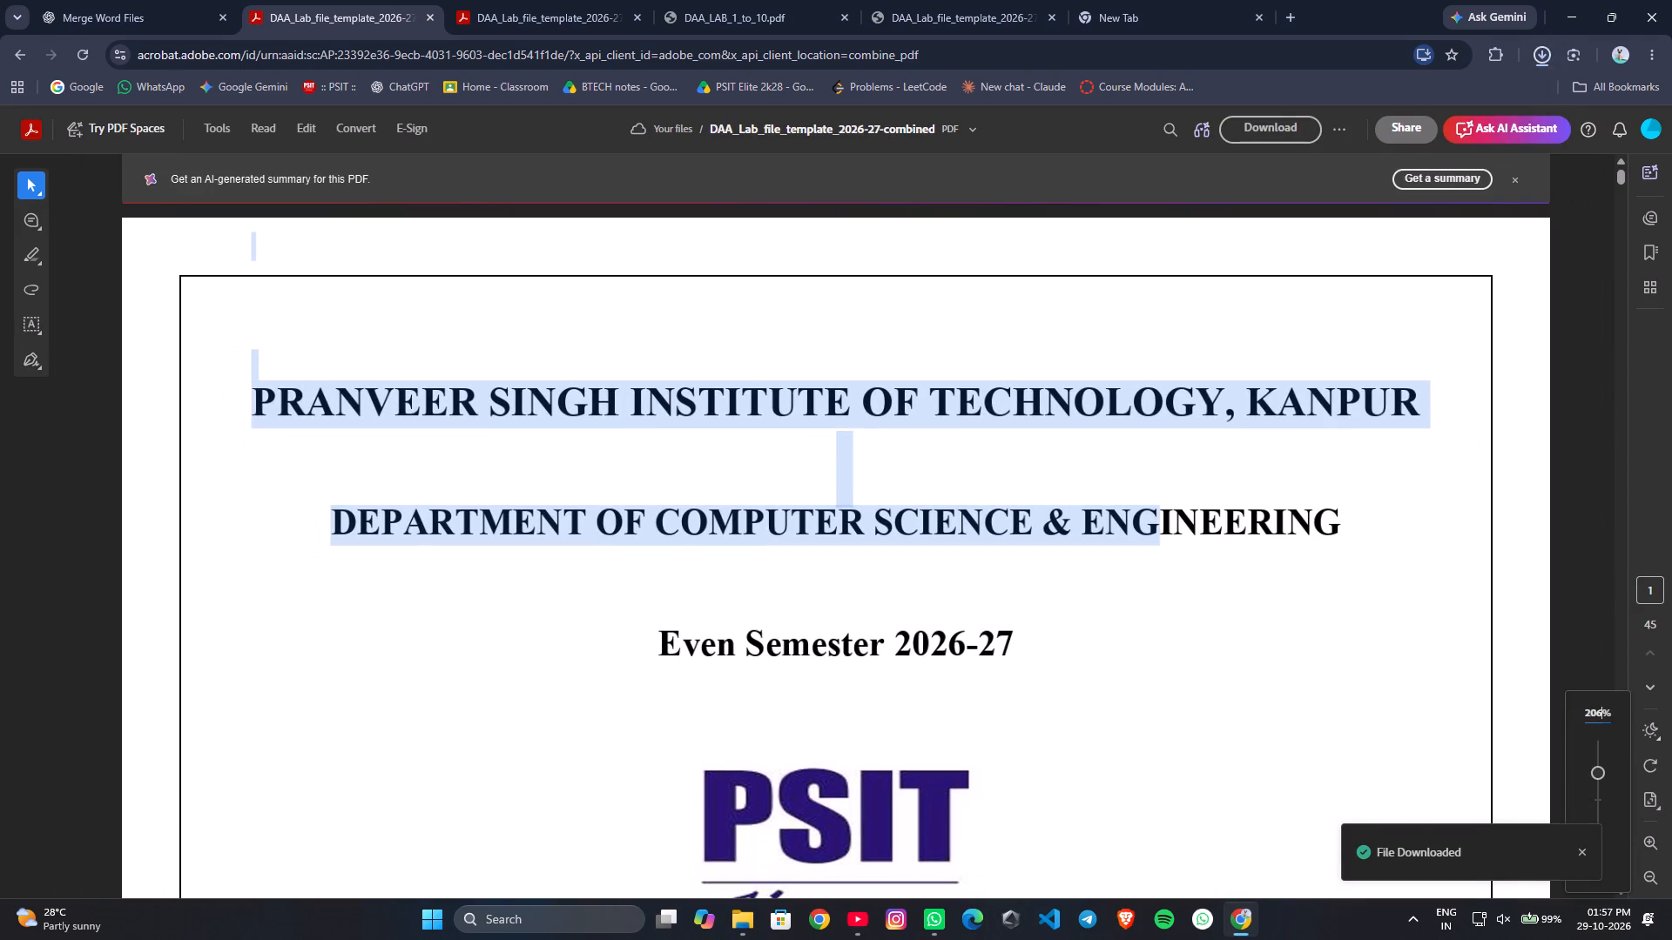
Open the downloaded combined PDF in the browser and examine its template and lab program pages.
{"action": "left_click", "coordinate": [1535, 50]}
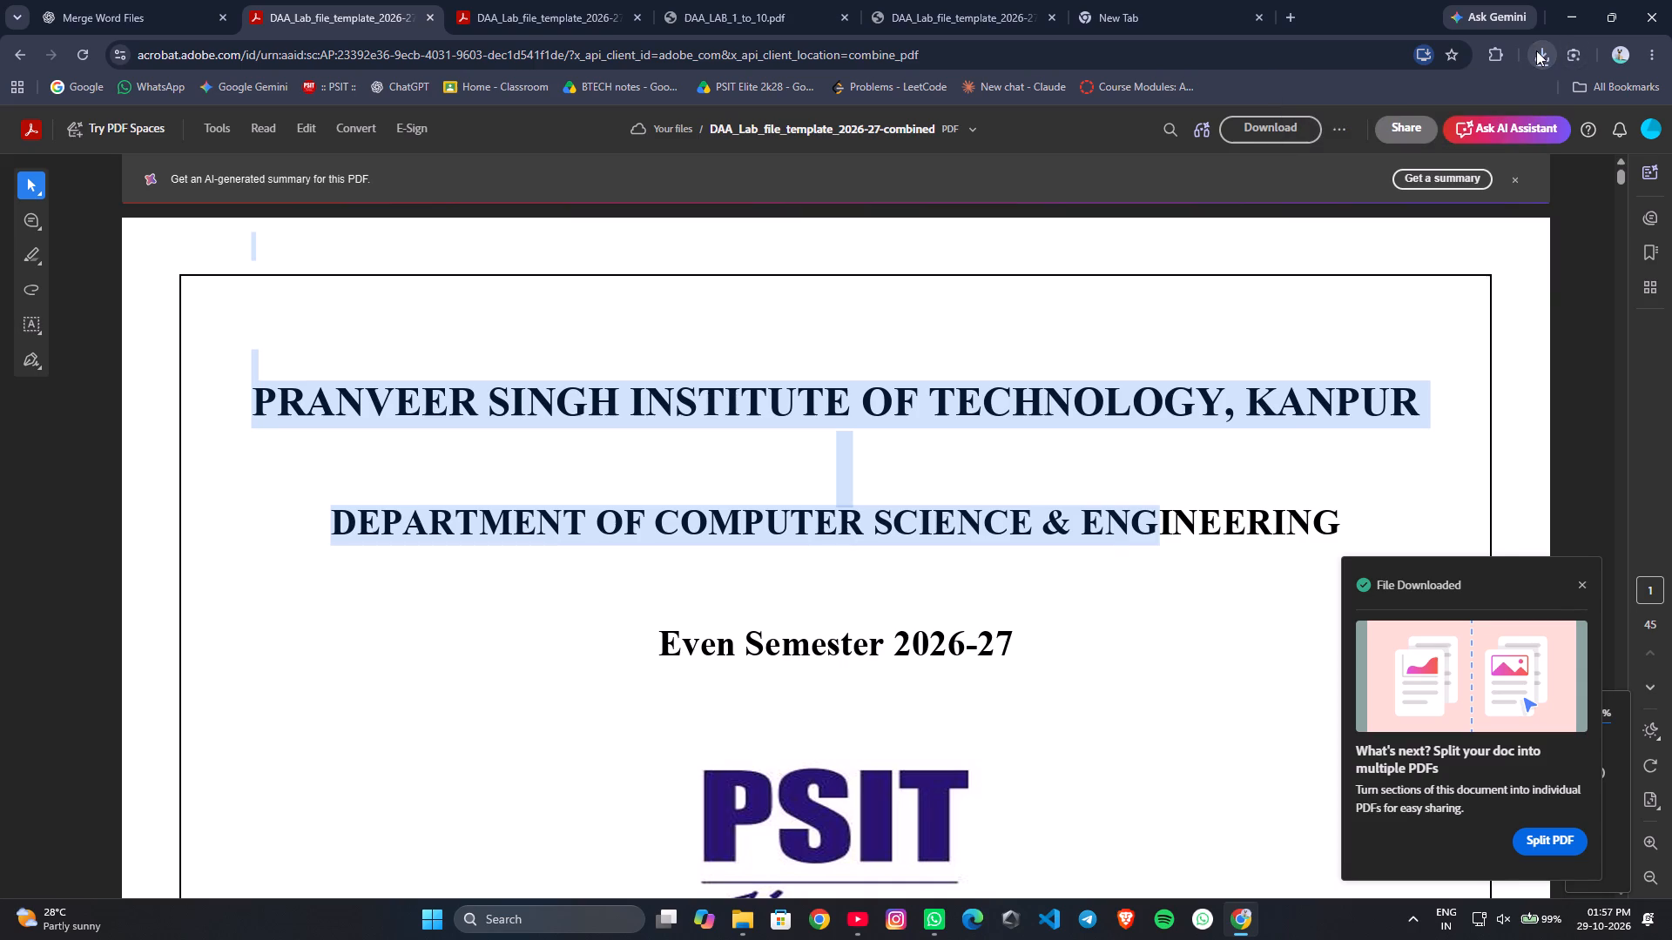
{"action": "left_click", "coordinate": [1537, 51]}
{"action": "left_click", "coordinate": [1385, 139]}
{"action": "scroll", "coordinate": [847, 548], "scroll_direction": "down", "scroll_amount": 2}
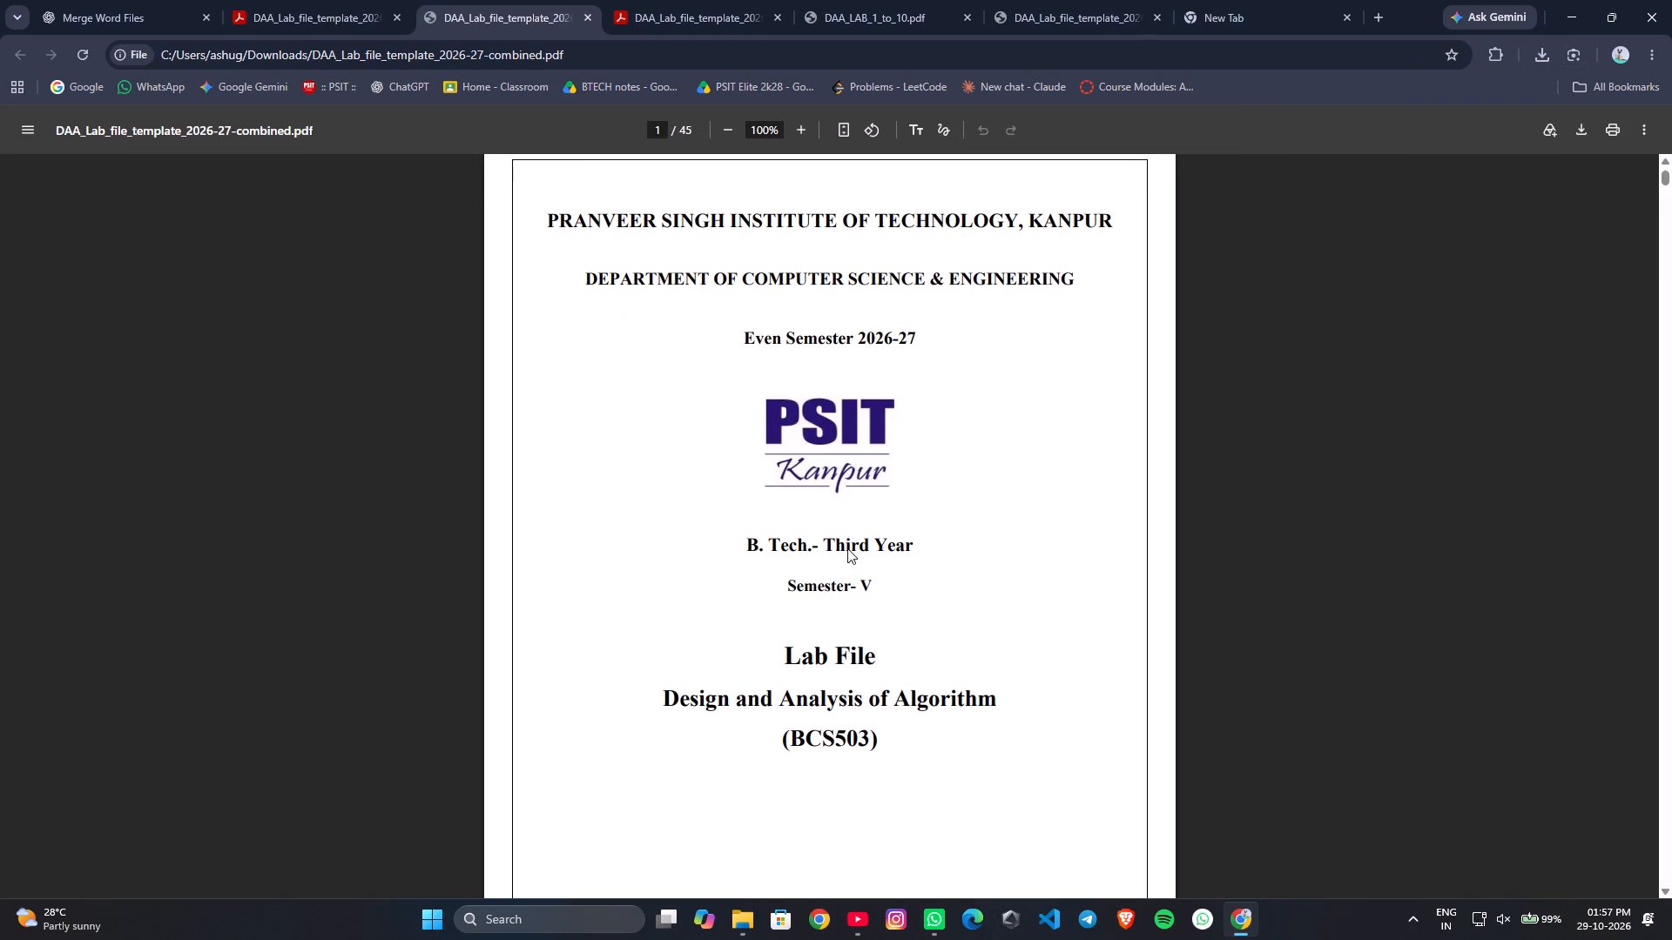
{"action": "scroll", "coordinate": [847, 548], "scroll_direction": "down", "scroll_amount": 20}
{"action": "scroll", "coordinate": [847, 548], "scroll_direction": "down", "scroll_amount": 1}
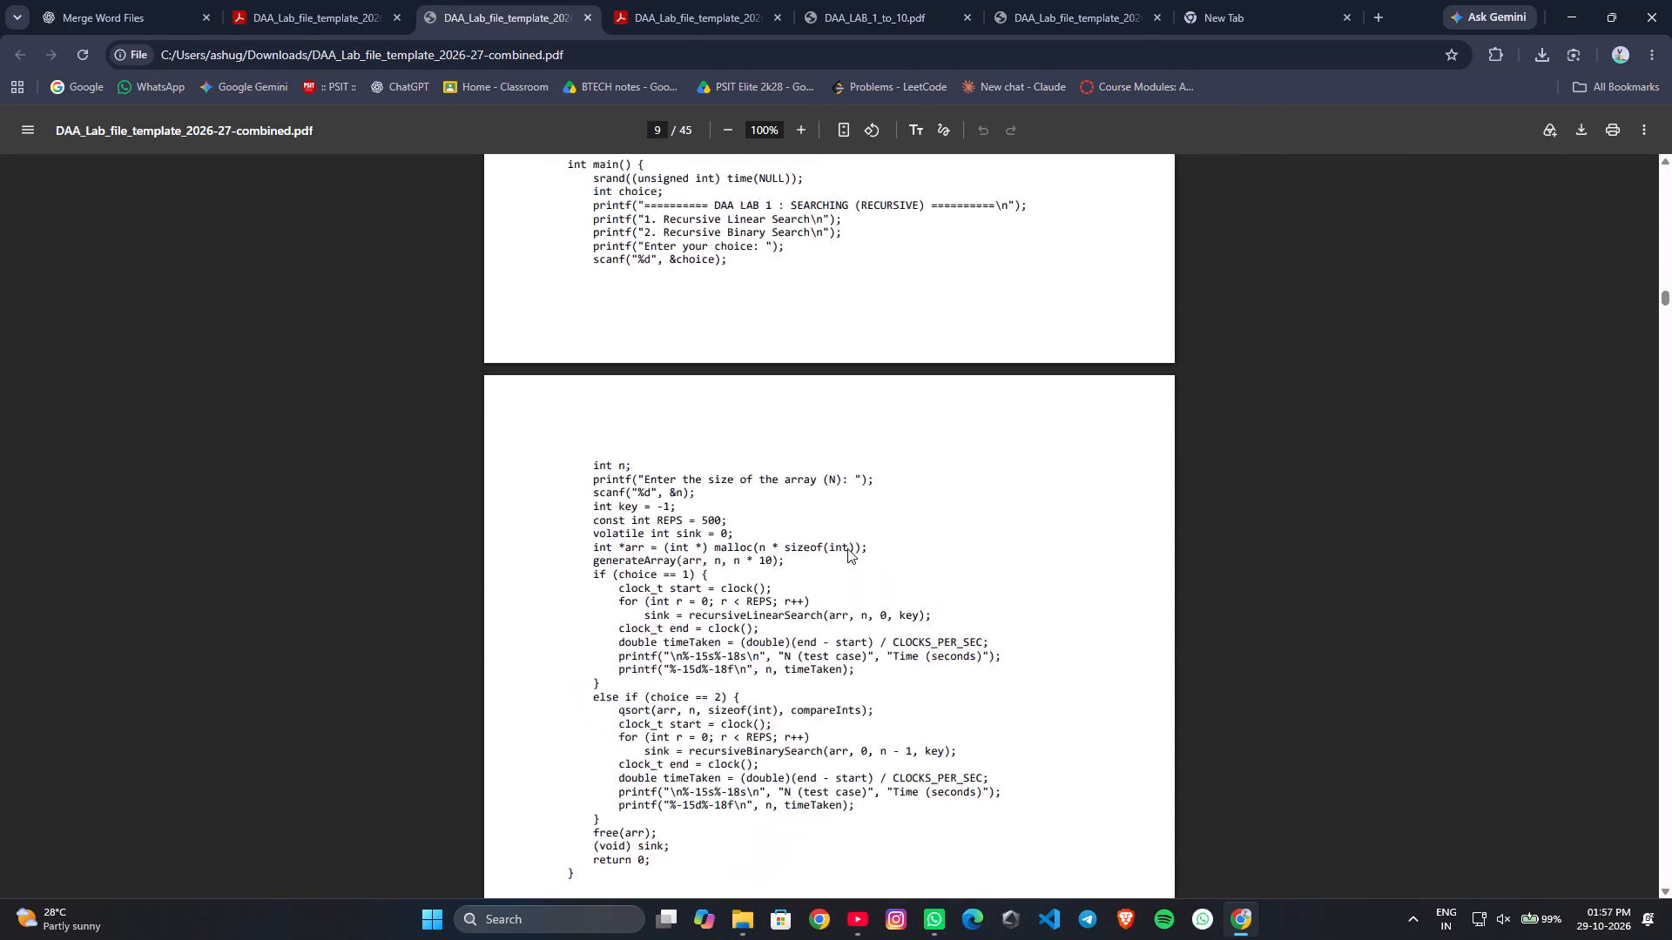
{"action": "scroll", "coordinate": [847, 548], "scroll_direction": "down", "scroll_amount": 14}
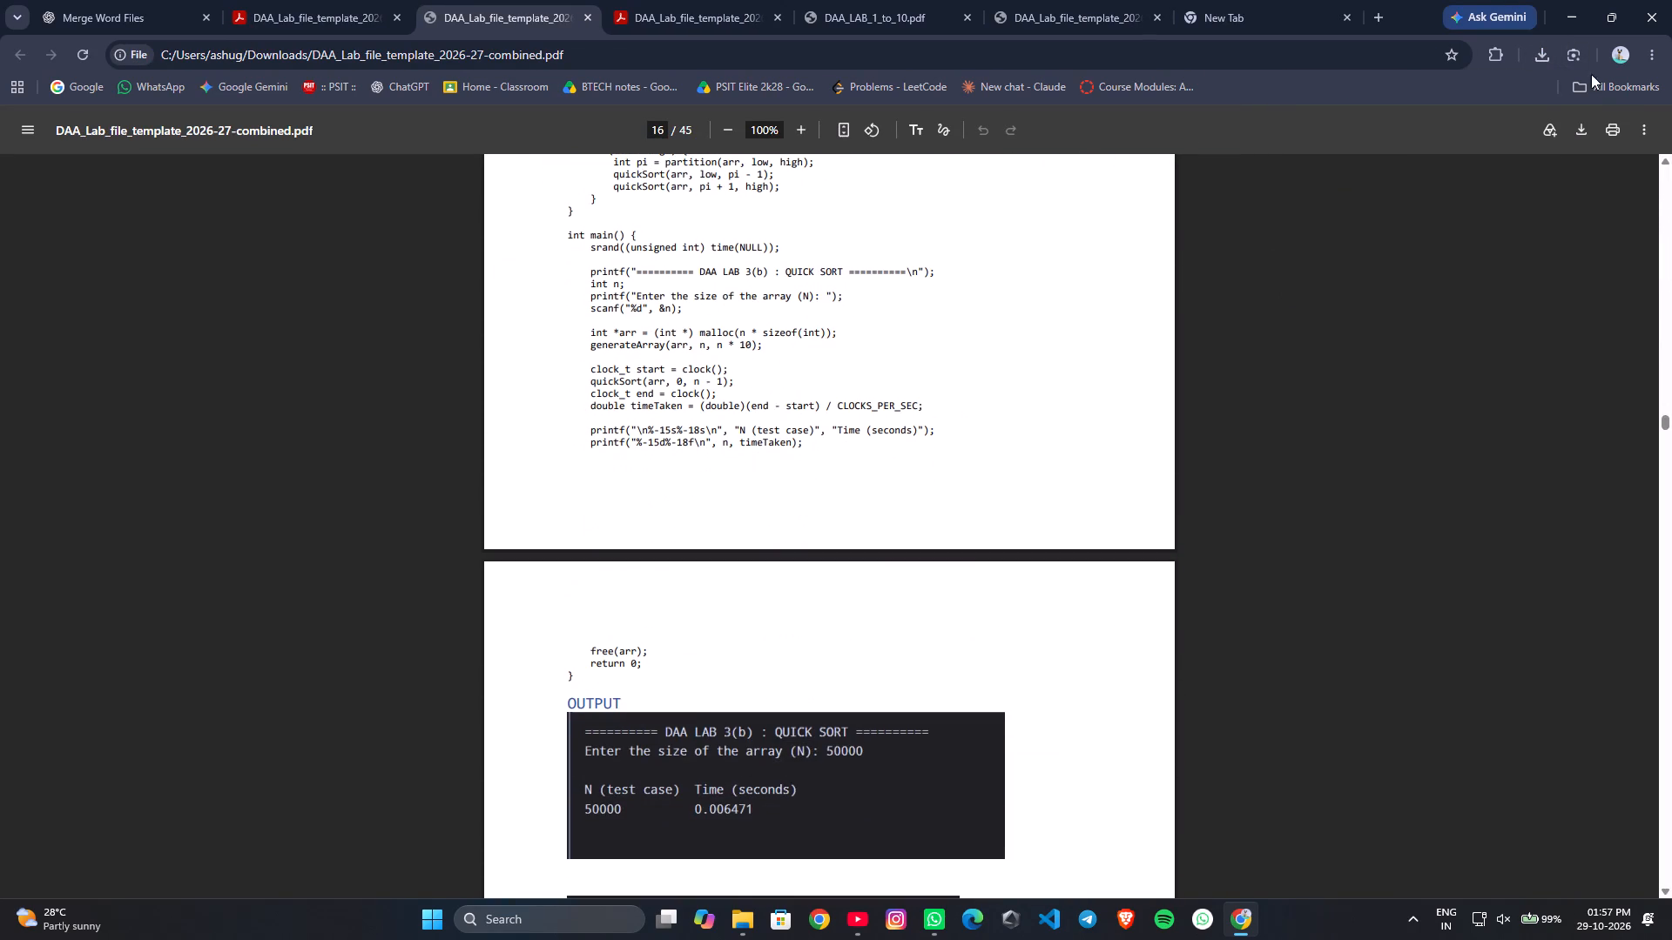
{"action": "left_click", "coordinate": [1662, 116]}
{"action": "left_click", "coordinate": [1642, 129]}
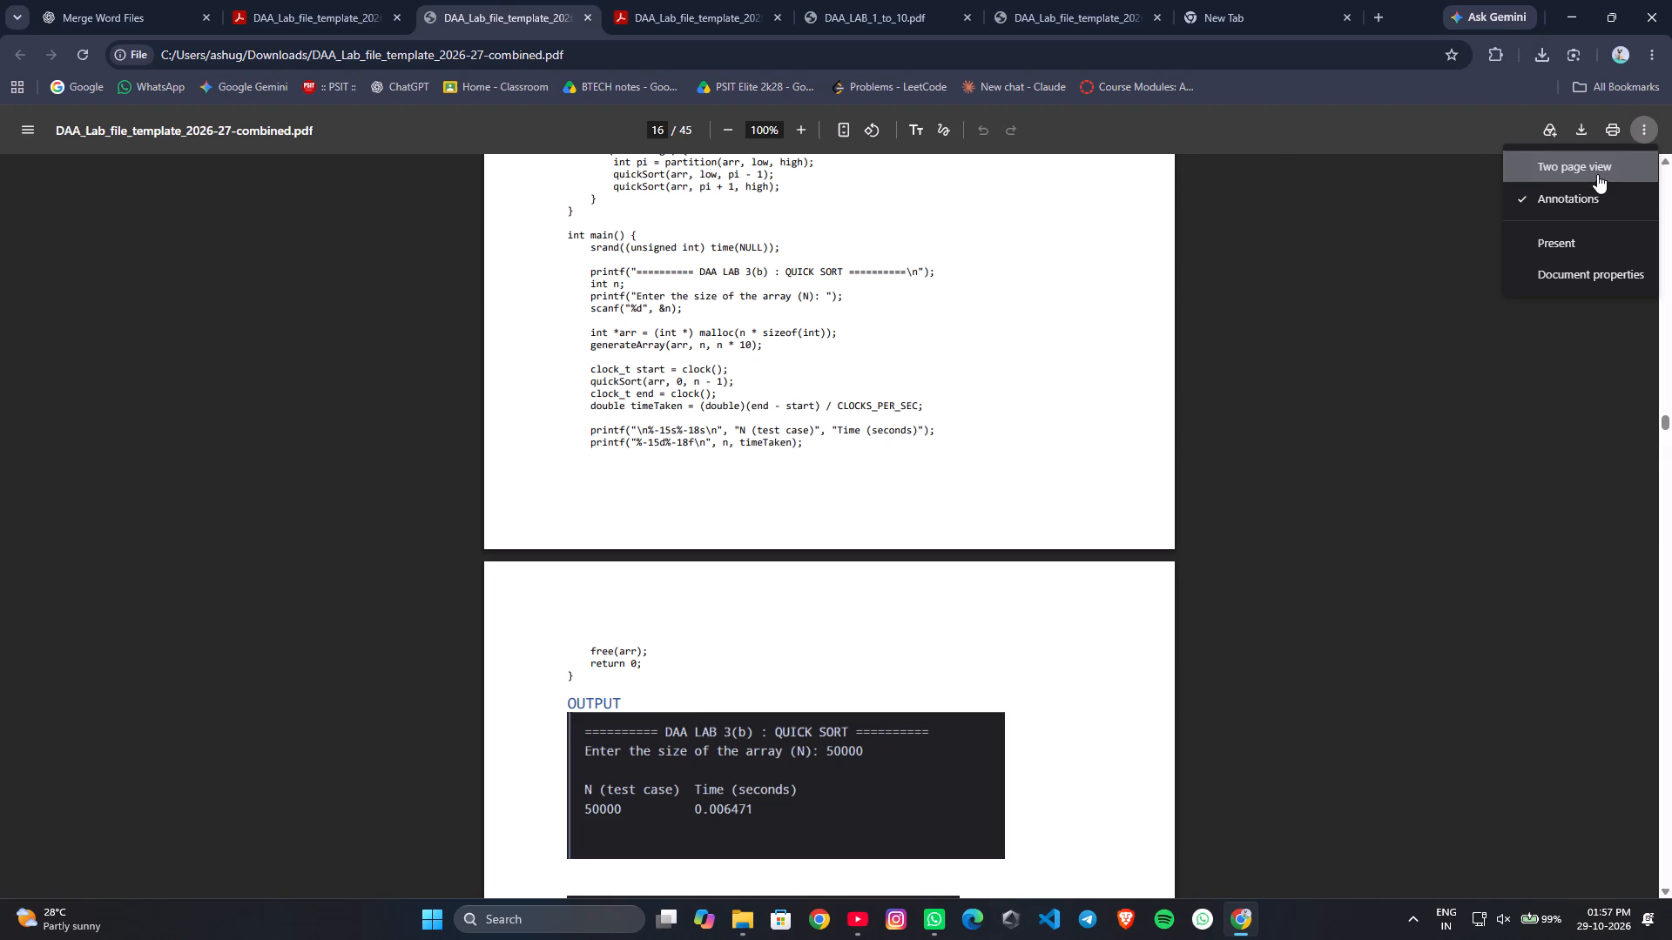
Examine the converted Word version of the lab file template from cover page to index table, and compare it with the lab PDFs.
{"action": "left_click_drag", "start_coordinate": [672, 0], "coordinate": [682, 0]}
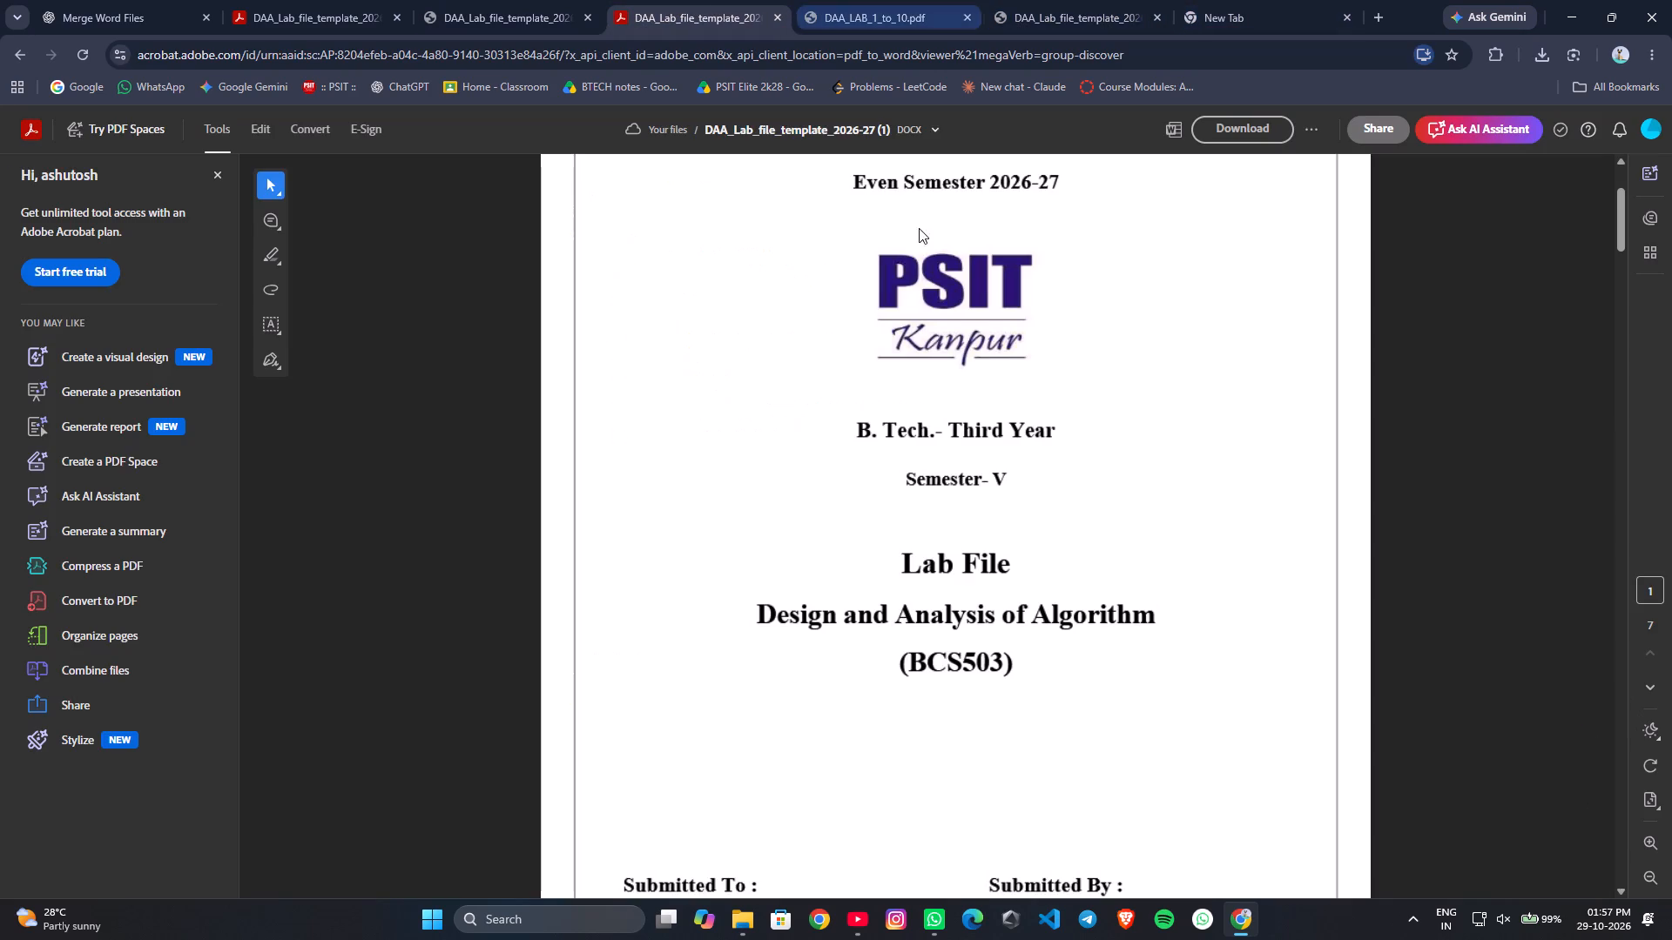
{"action": "left_click", "coordinate": [921, 329]}
{"action": "scroll", "coordinate": [787, 473], "scroll_direction": "down", "scroll_amount": 11}
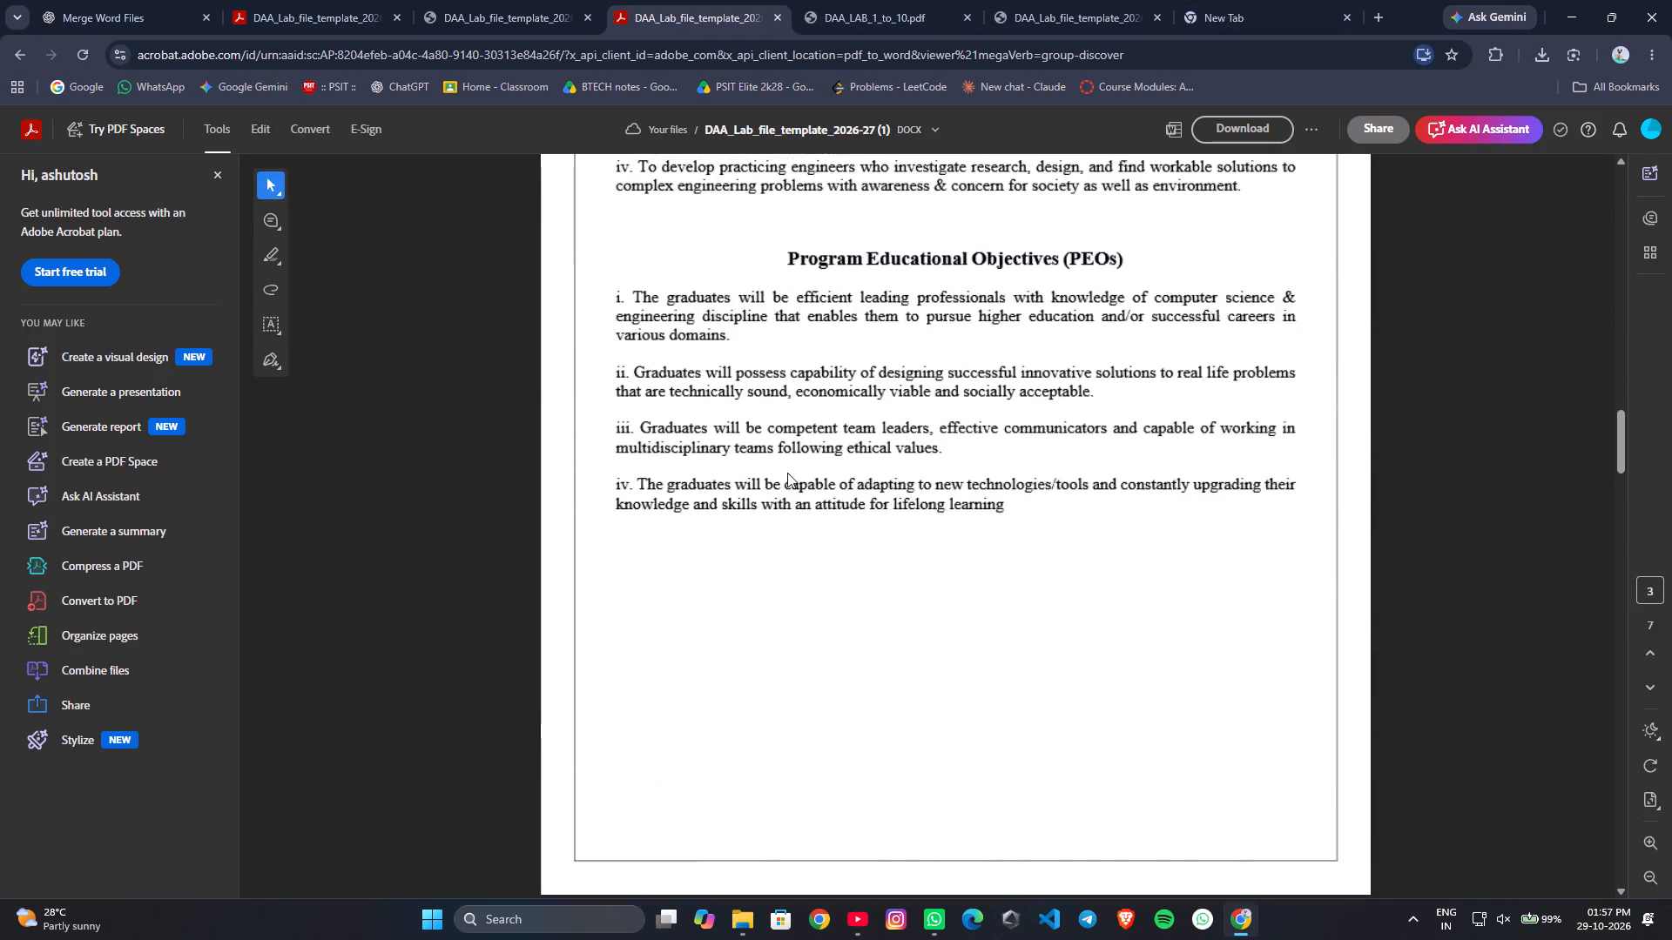
{"action": "scroll", "coordinate": [787, 473], "scroll_direction": "up", "scroll_amount": 4}
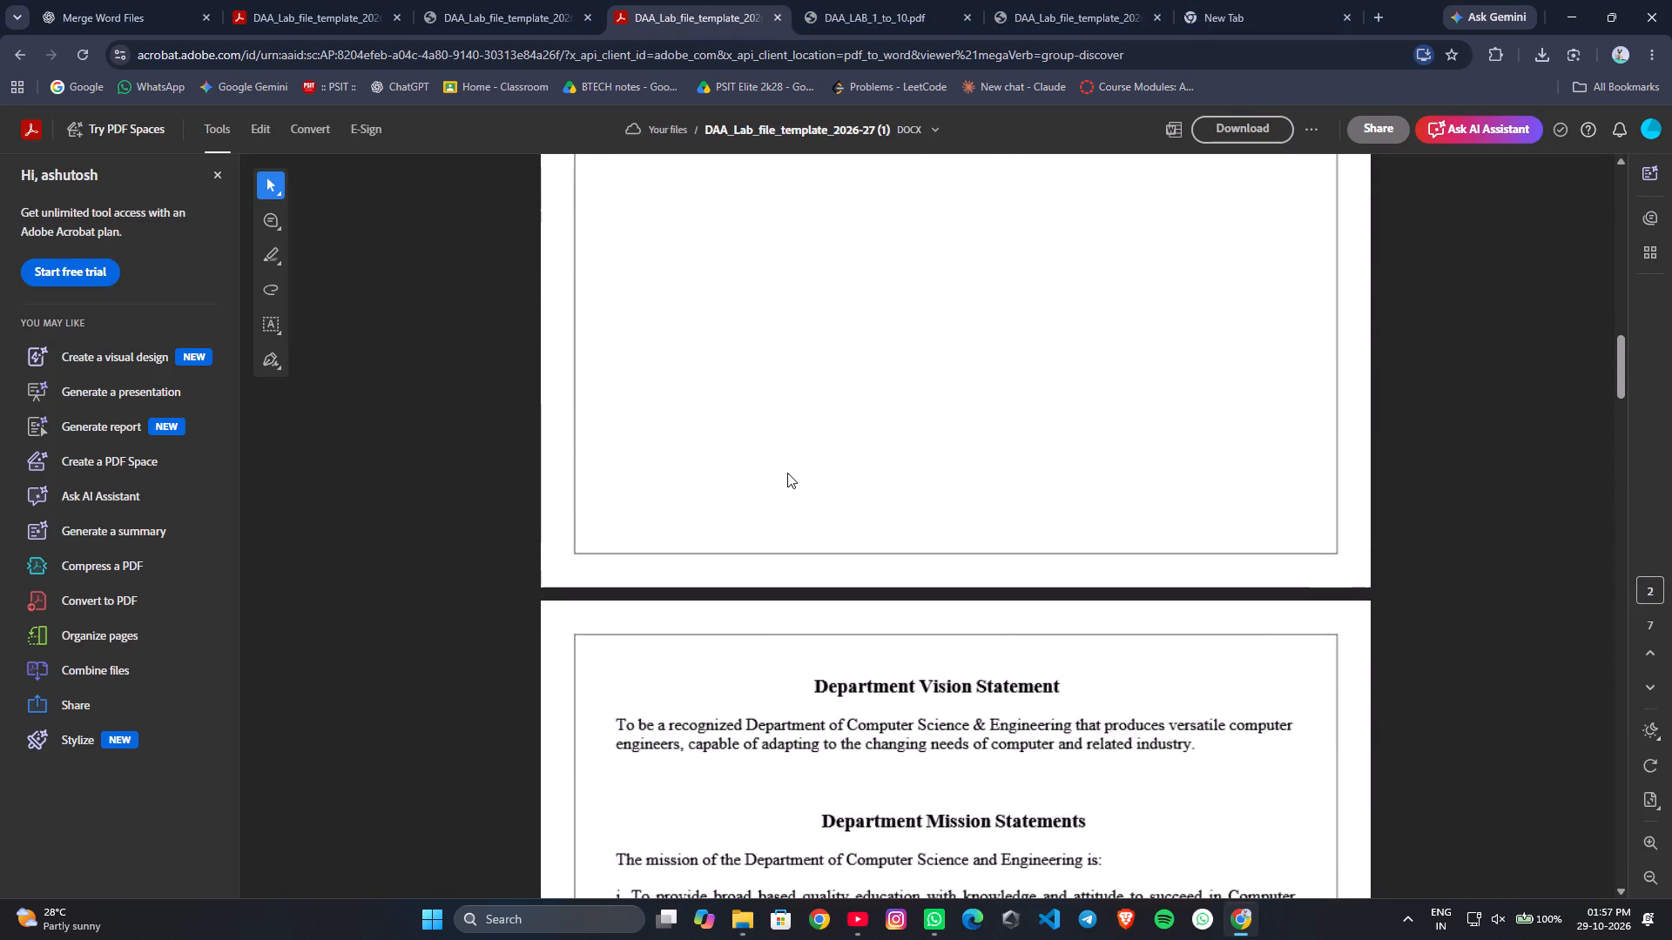
{"action": "scroll", "coordinate": [787, 473], "scroll_direction": "up", "scroll_amount": 7}
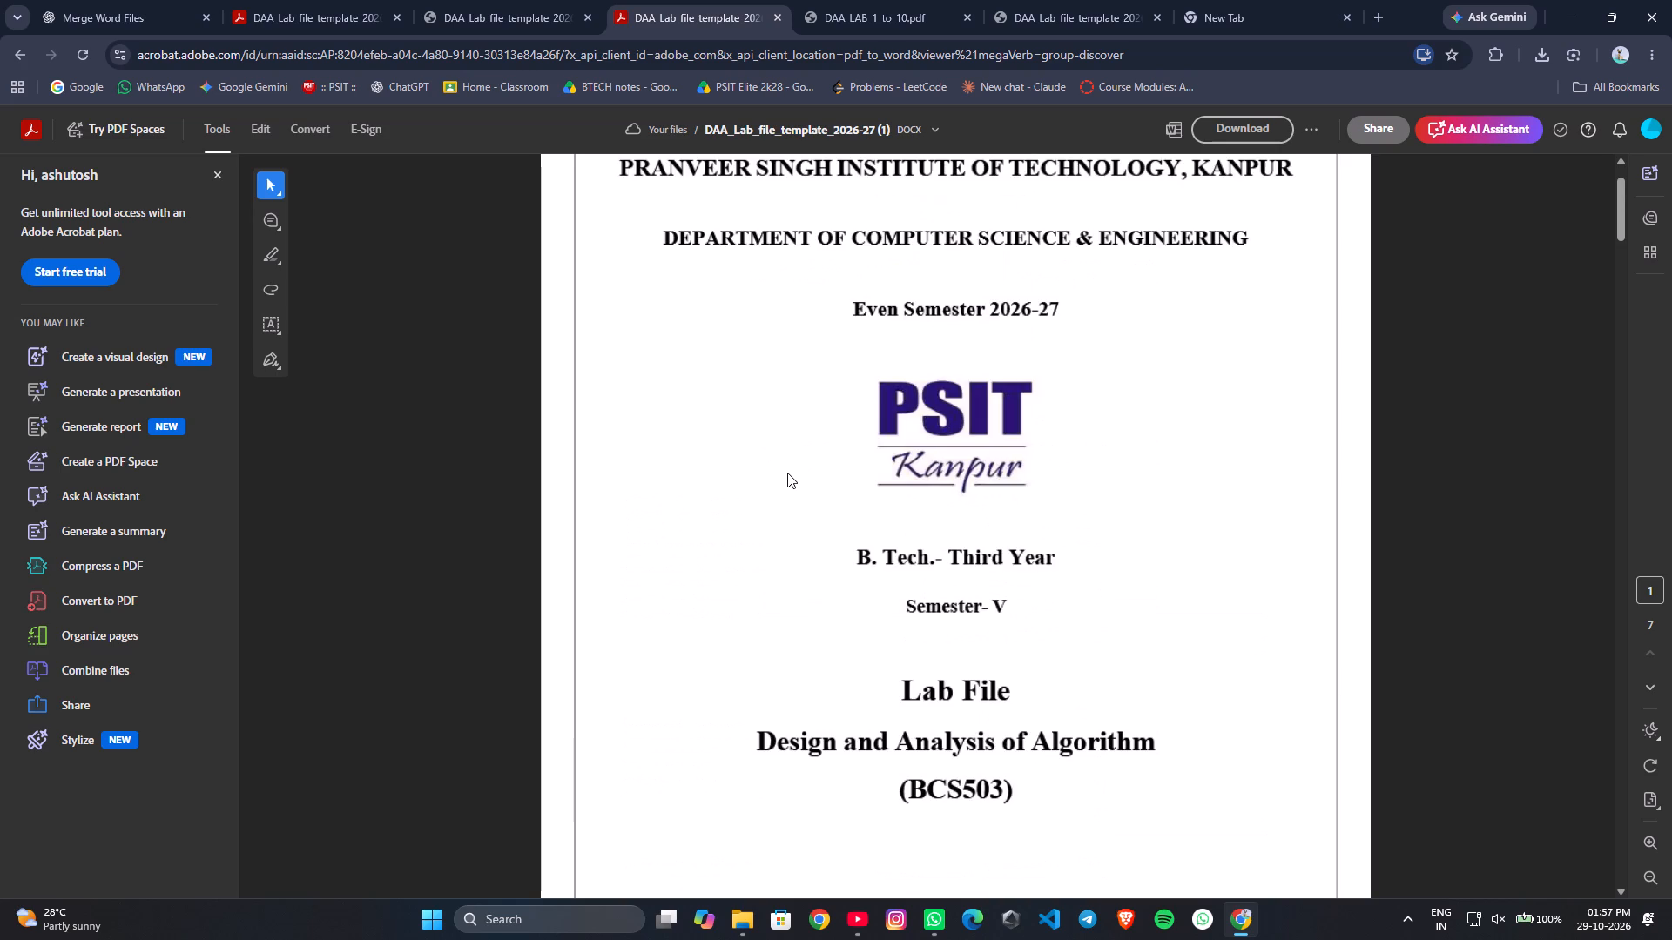
{"action": "scroll", "coordinate": [787, 473], "scroll_direction": "up", "scroll_amount": 2}
{"action": "scroll", "coordinate": [791, 426], "scroll_direction": "down", "scroll_amount": 4}
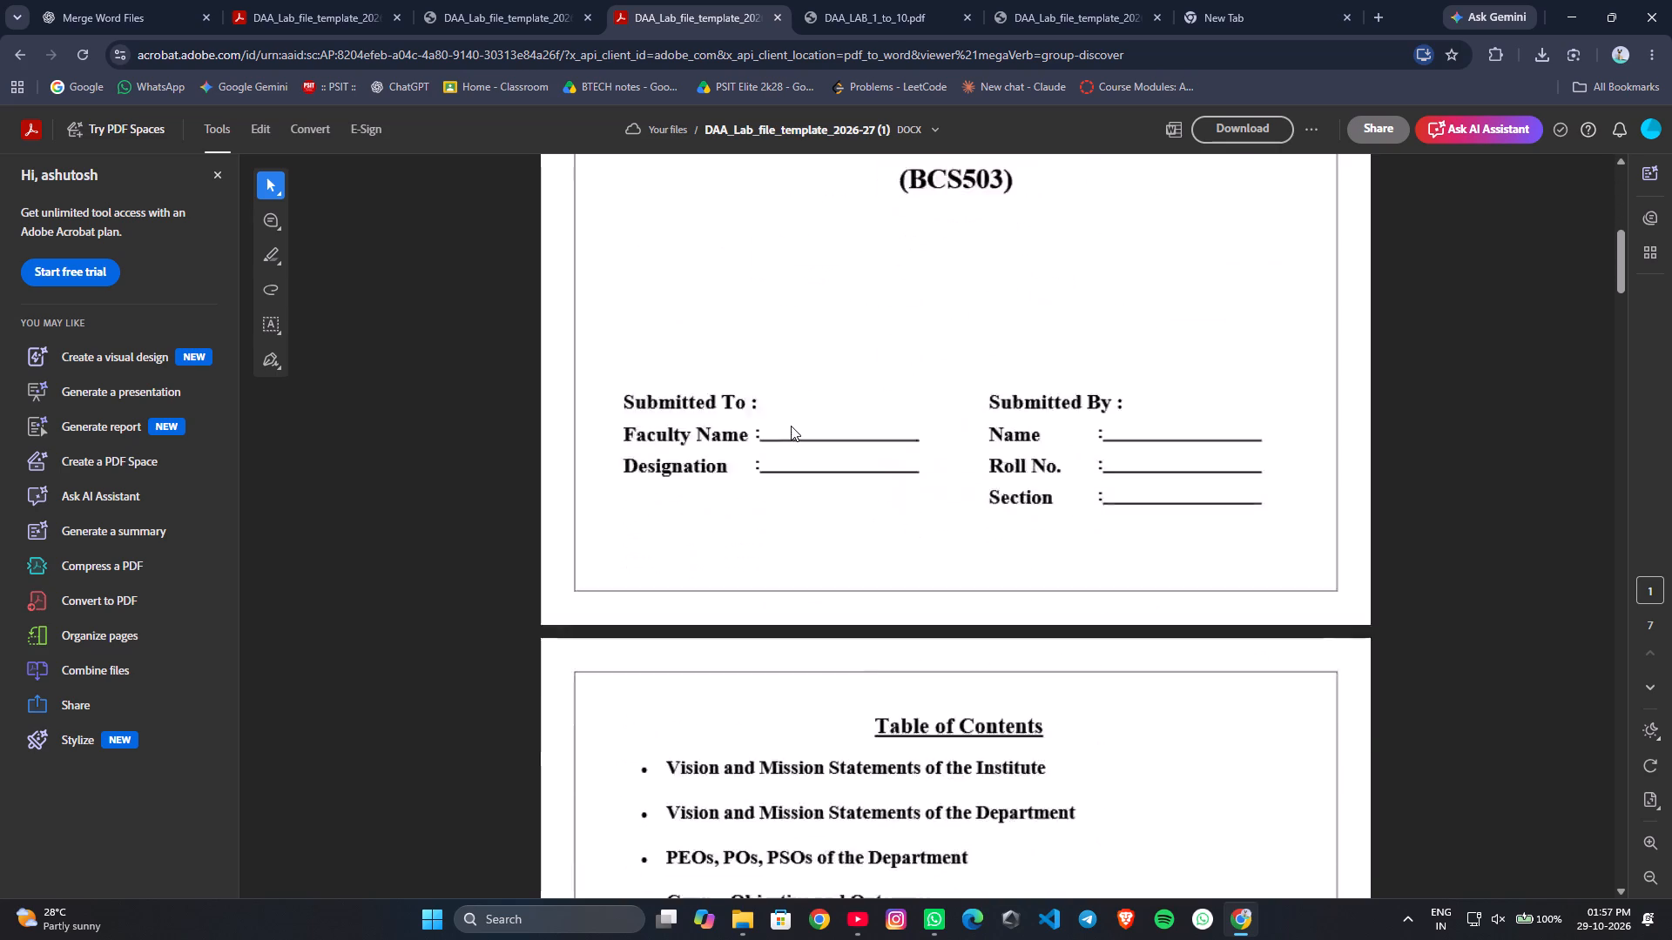
{"action": "scroll", "coordinate": [791, 426], "scroll_direction": "down", "scroll_amount": 20}
{"action": "scroll", "coordinate": [791, 426], "scroll_direction": "down", "scroll_amount": 15}
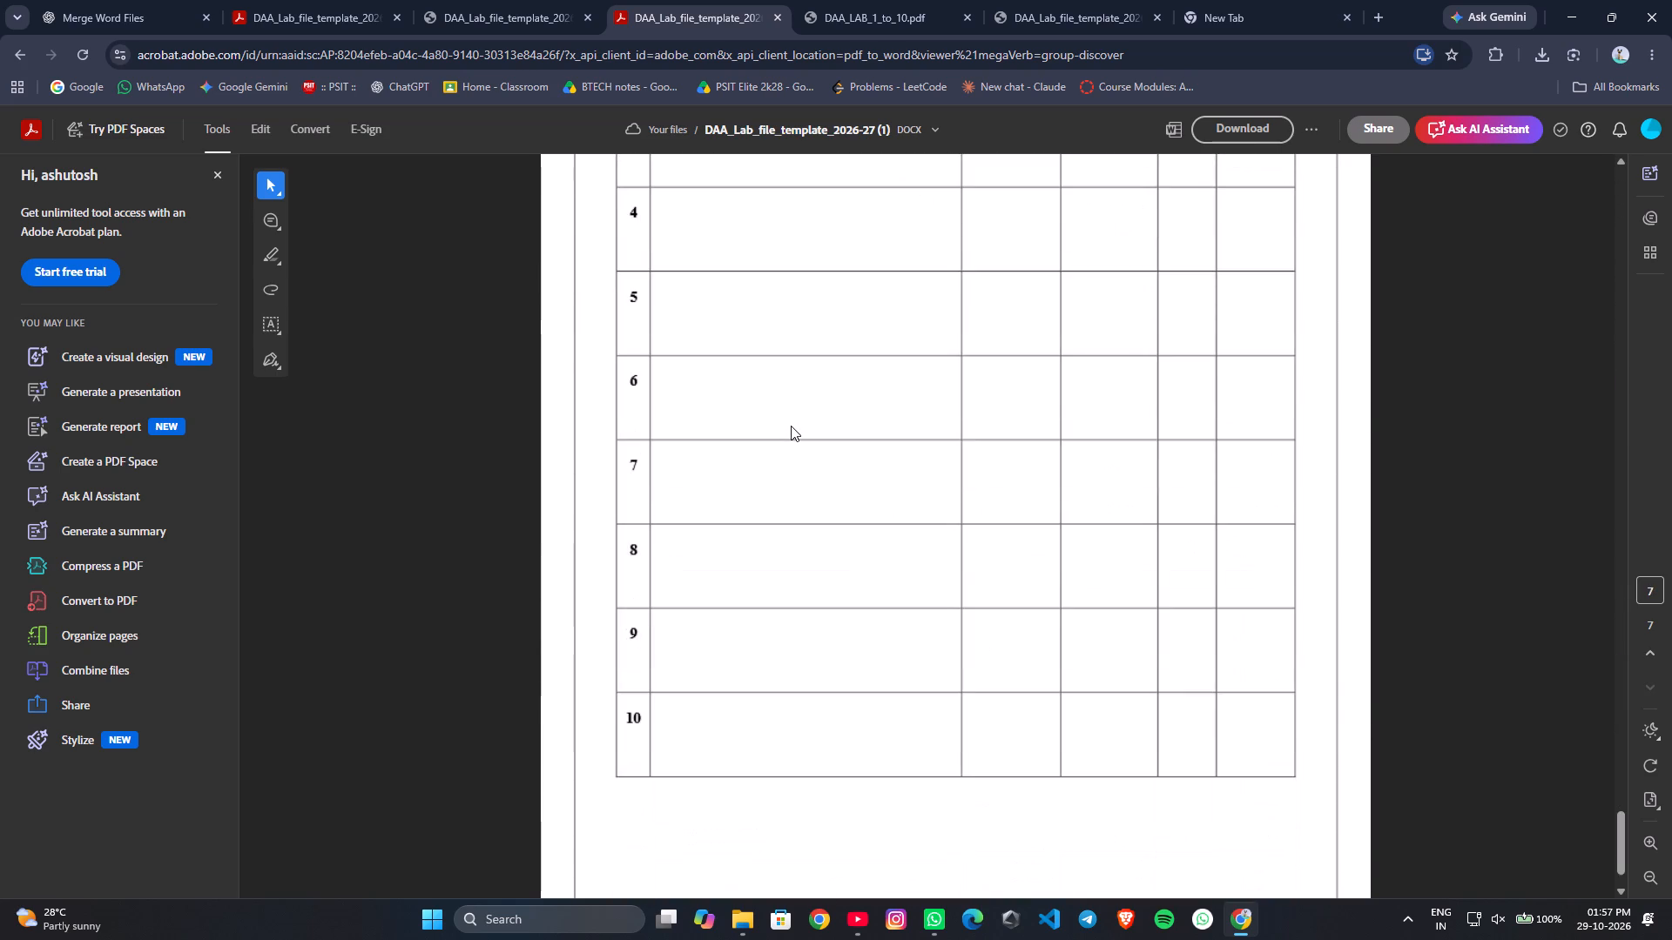
{"action": "scroll", "coordinate": [791, 426], "scroll_direction": "up", "scroll_amount": 17}
{"action": "left_click", "coordinate": [817, 0]}
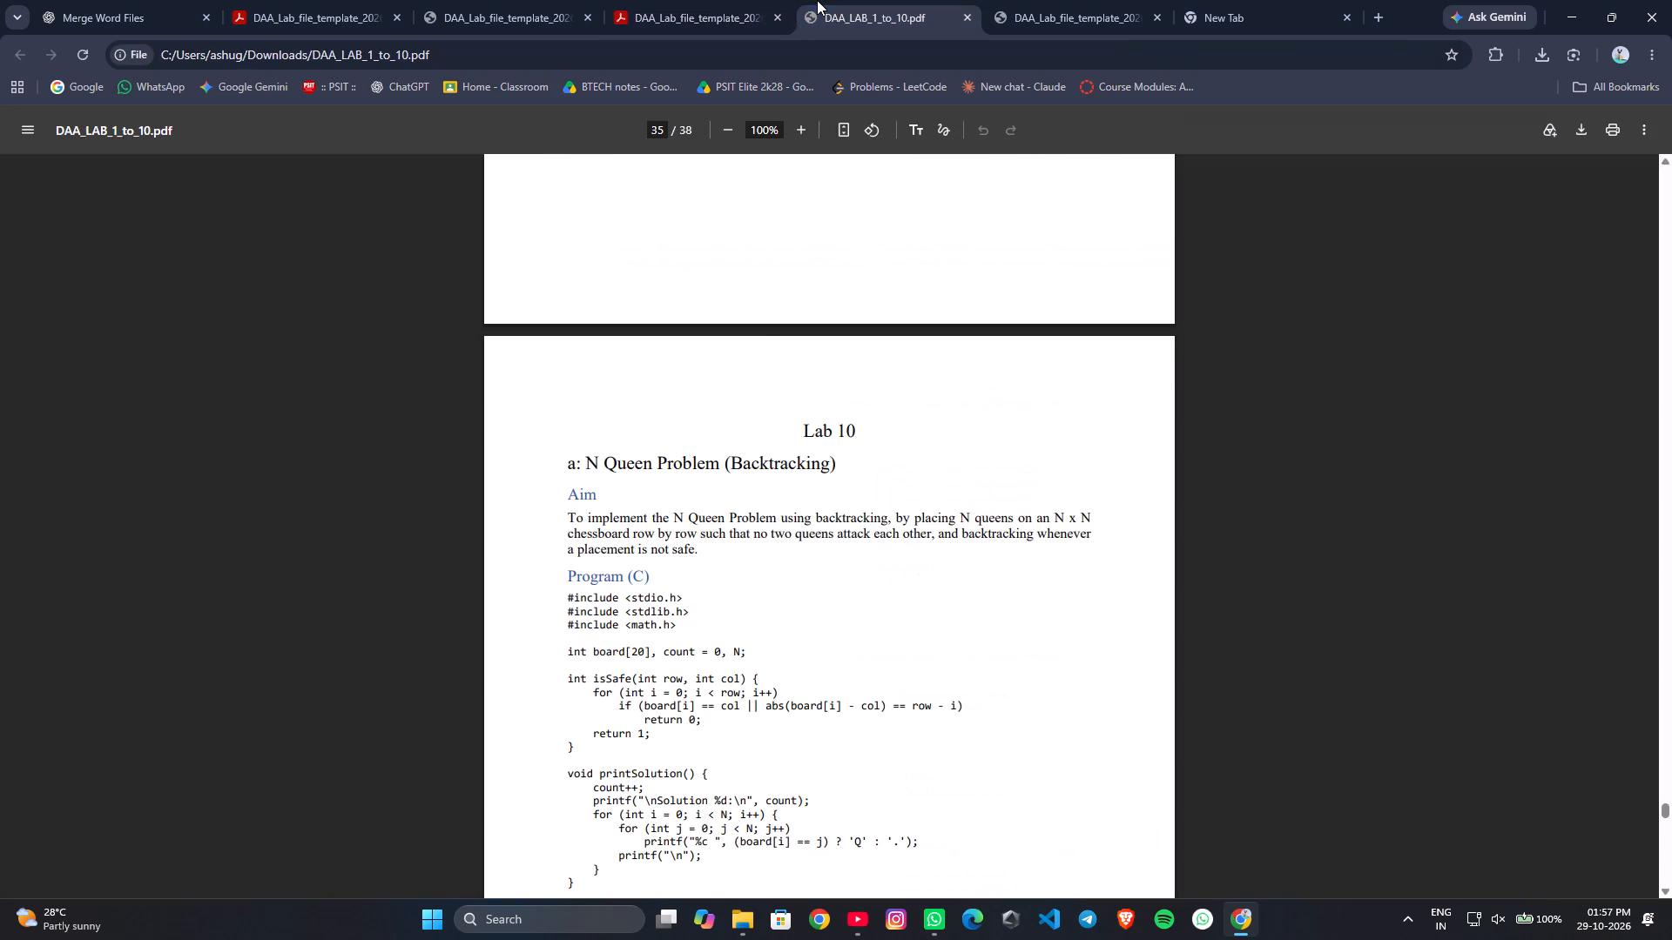
{"action": "left_click", "coordinate": [527, 0]}
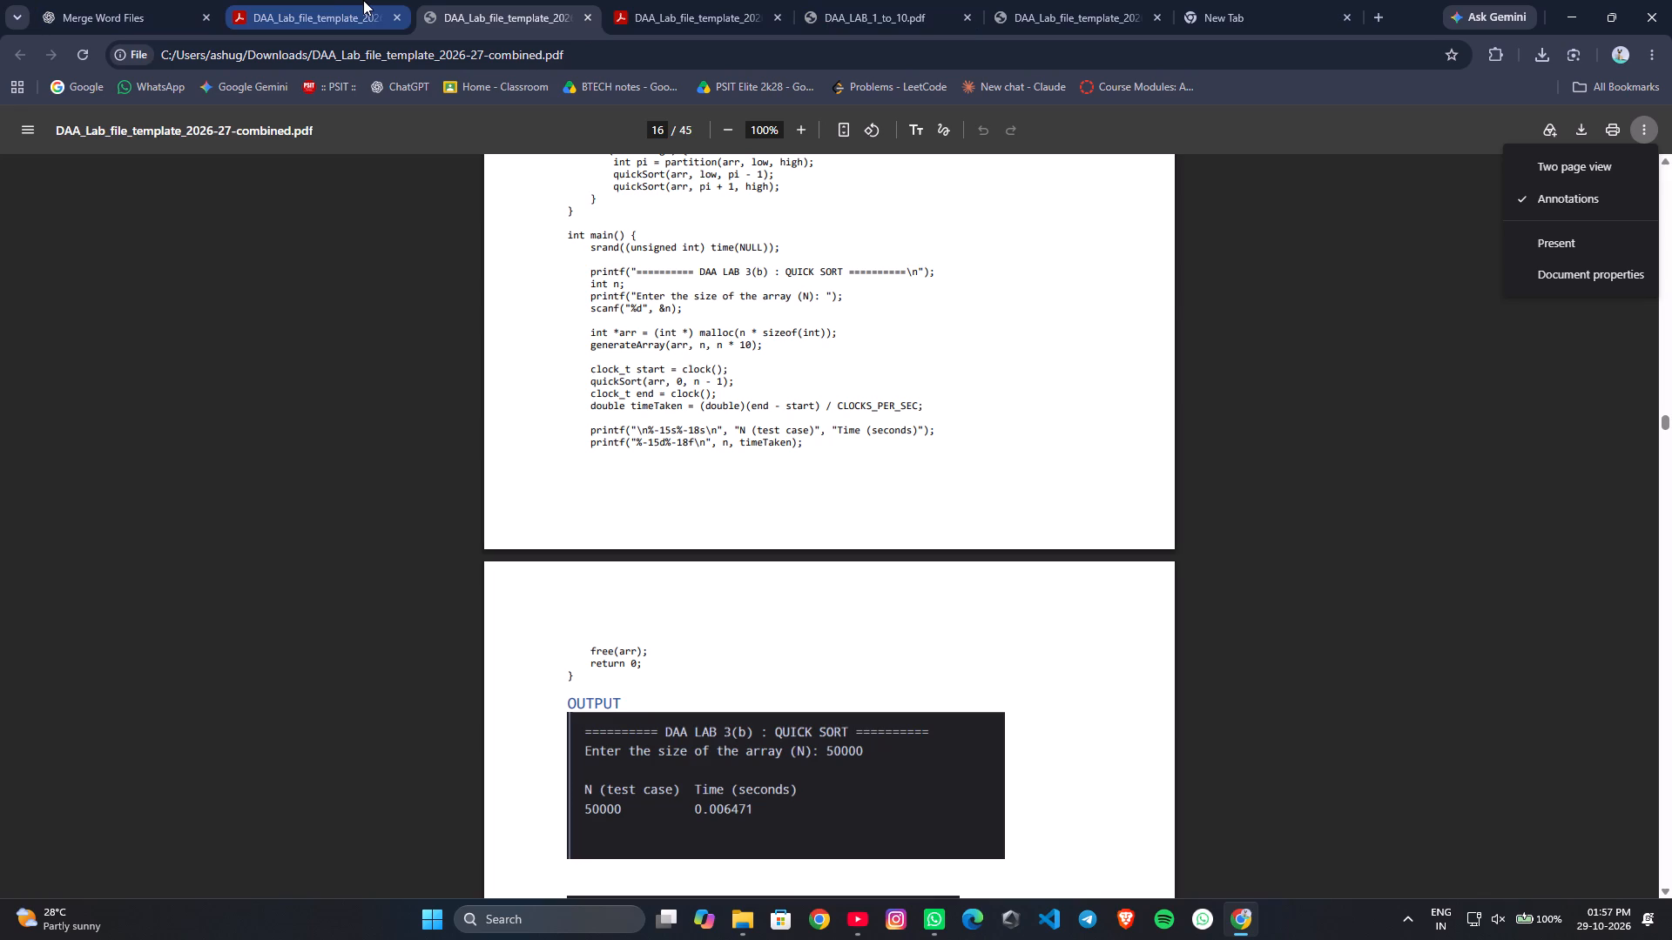
Leave the converted template document and go back to Acrobat's Convert PDF to Word upload page.
{"action": "left_click", "coordinate": [685, 0]}
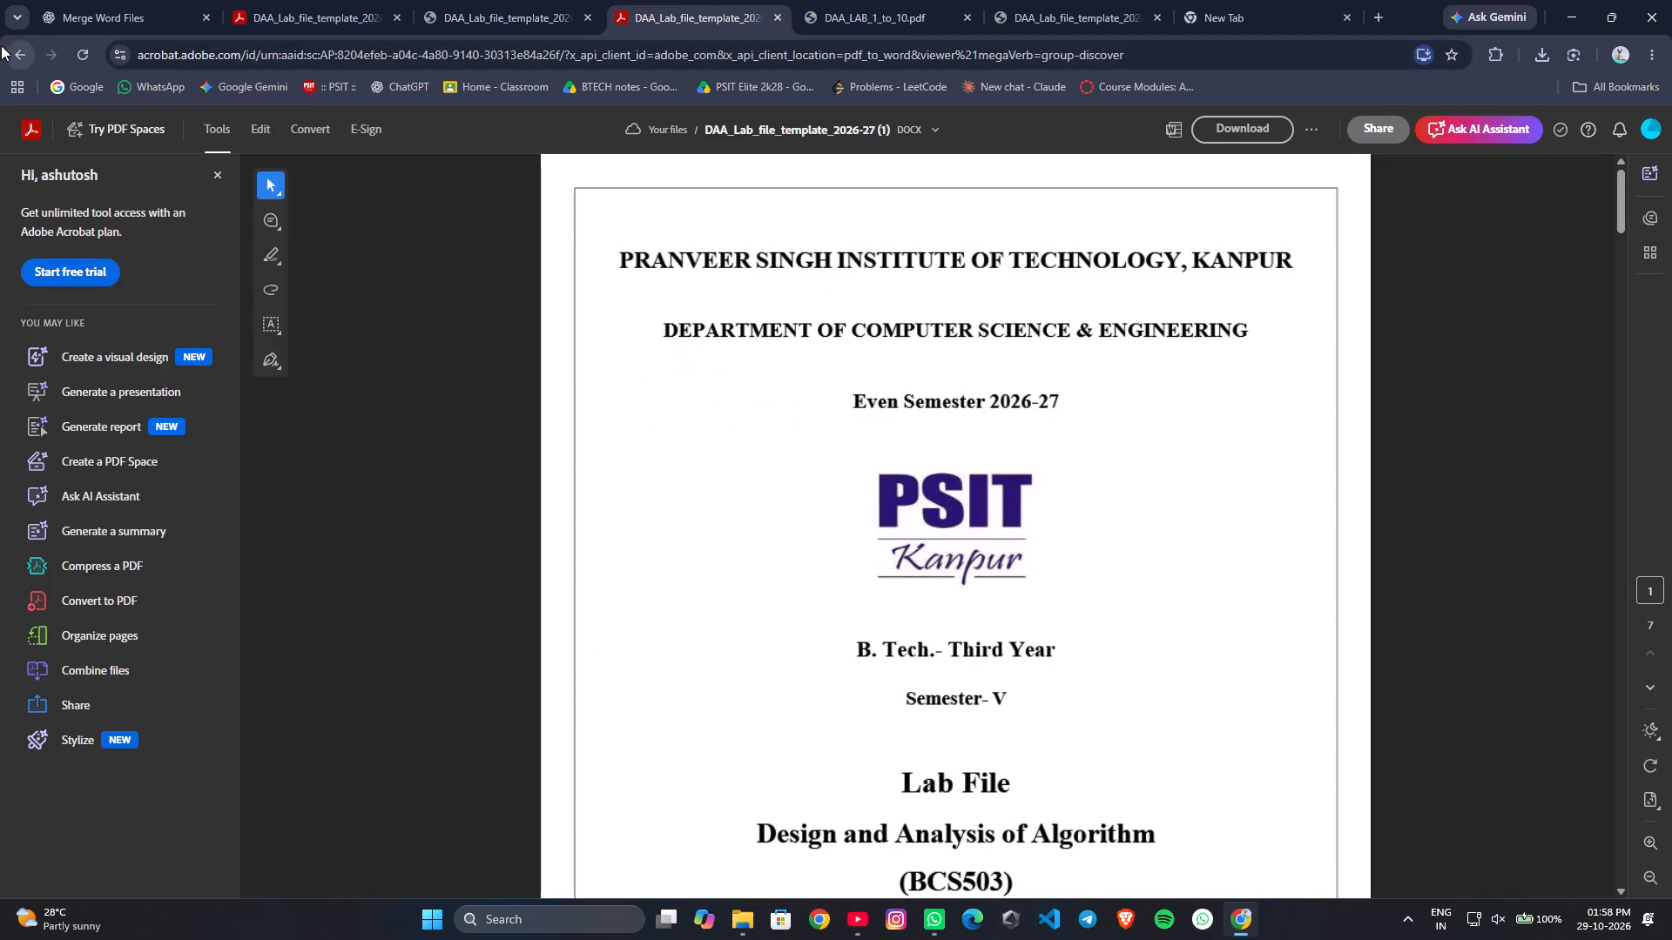
{"action": "left_click", "coordinate": [10, 46]}
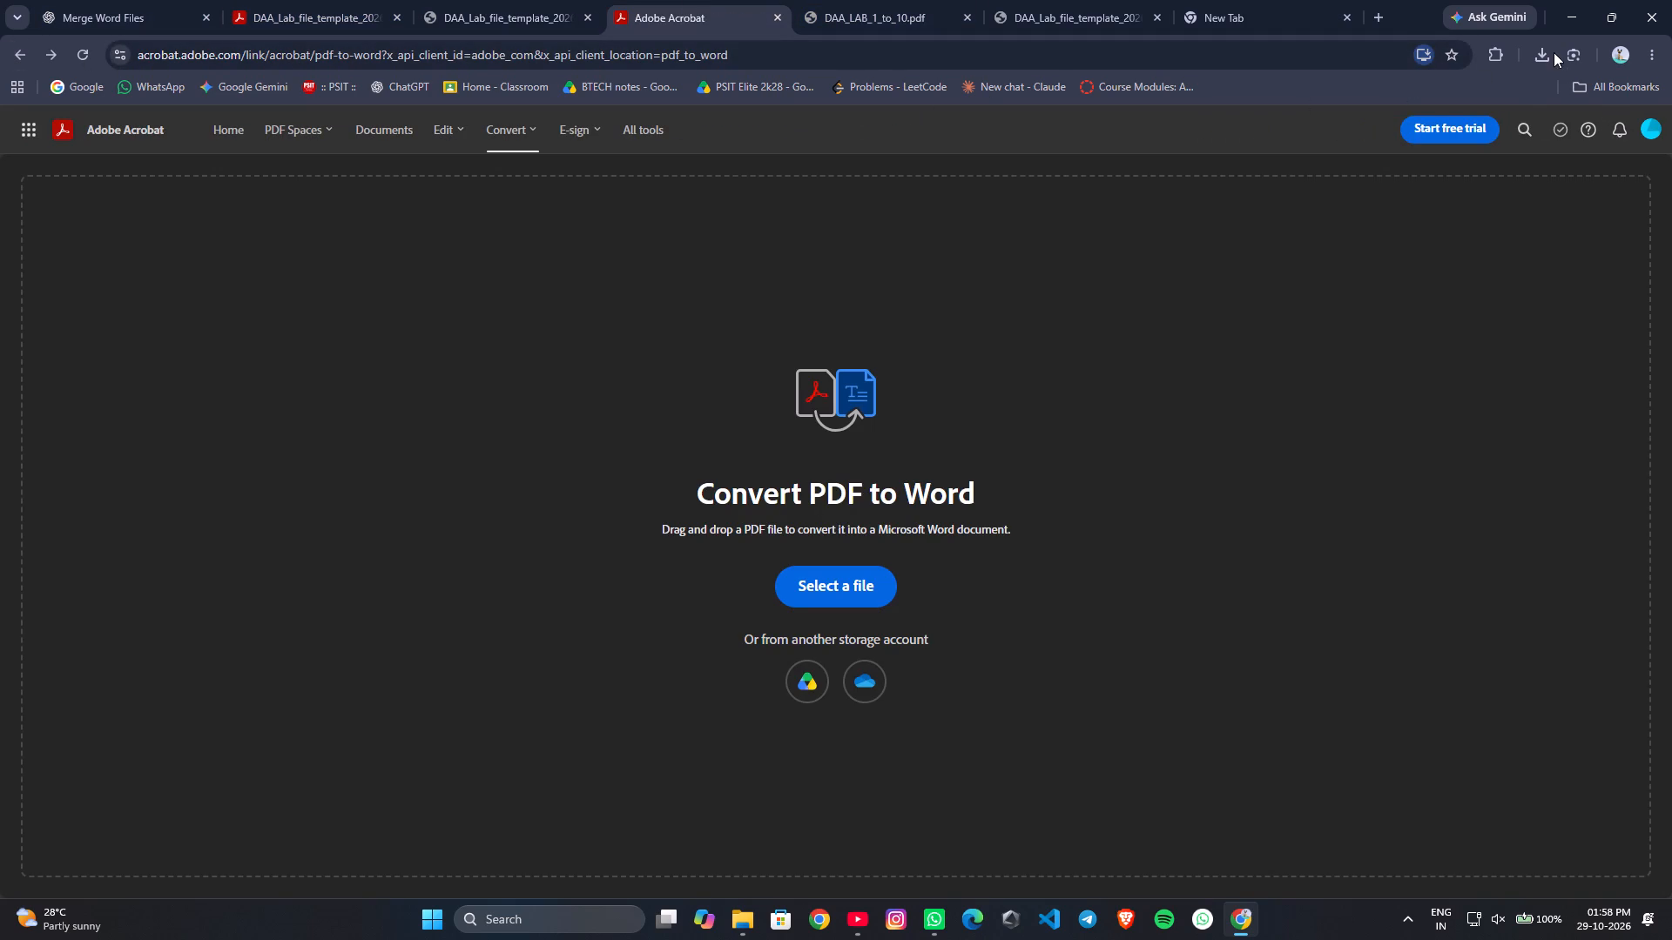
{"action": "left_click", "coordinate": [1047, 2]}
{"action": "left_click", "coordinate": [887, 0]}
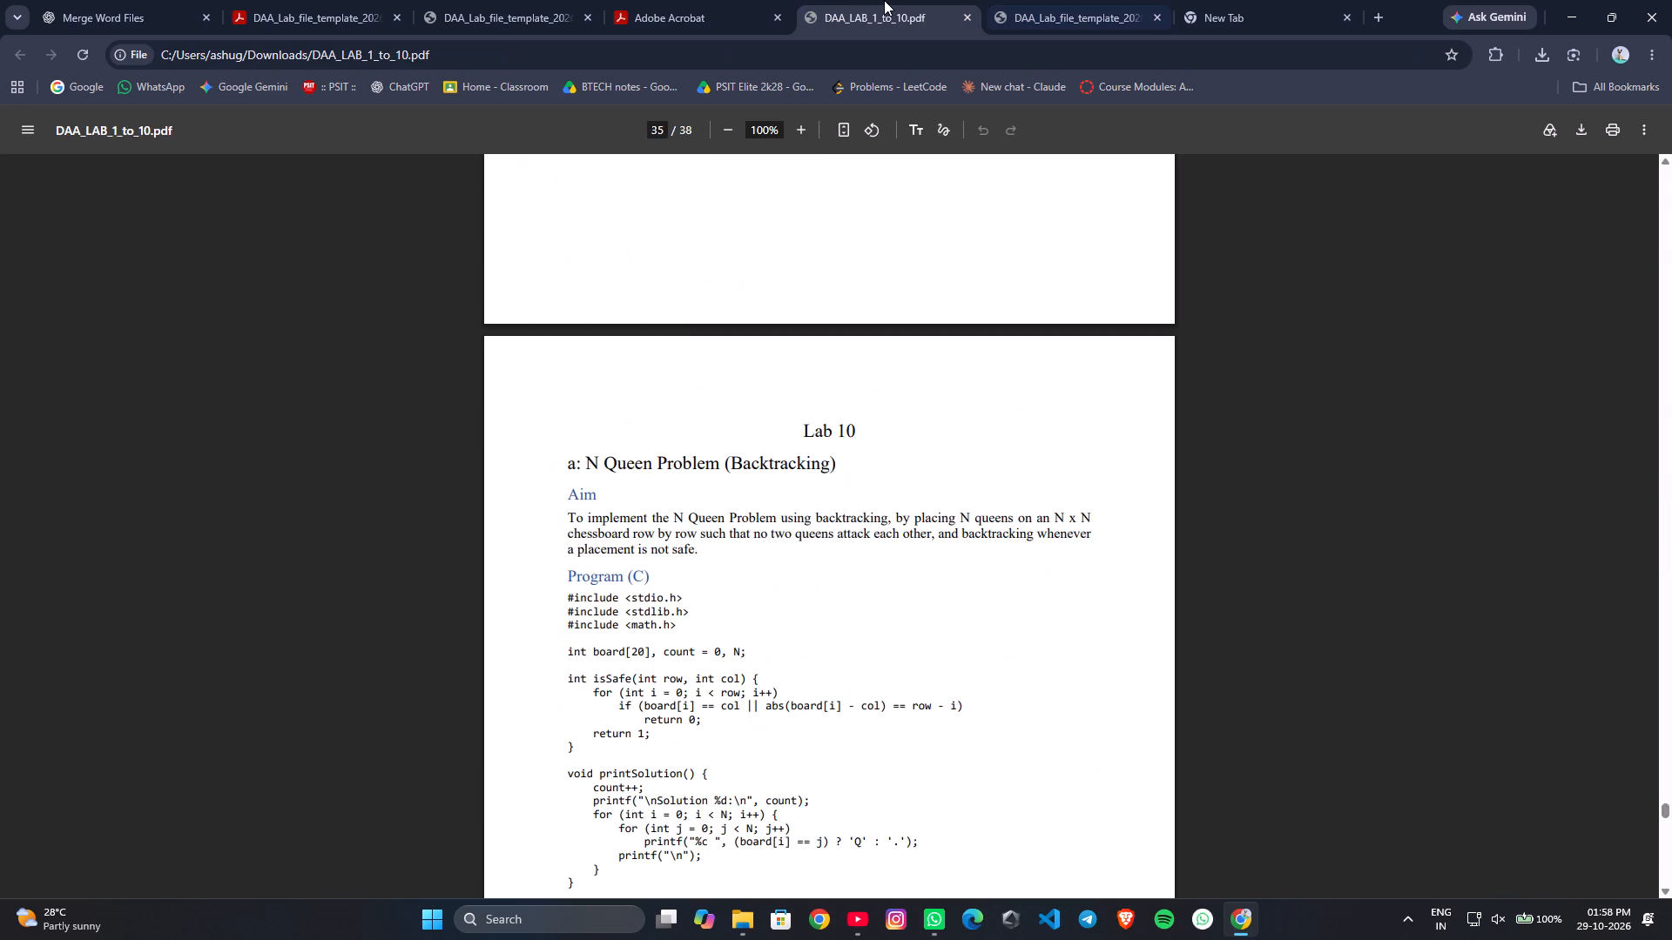
{"action": "left_click", "coordinate": [1292, 1]}
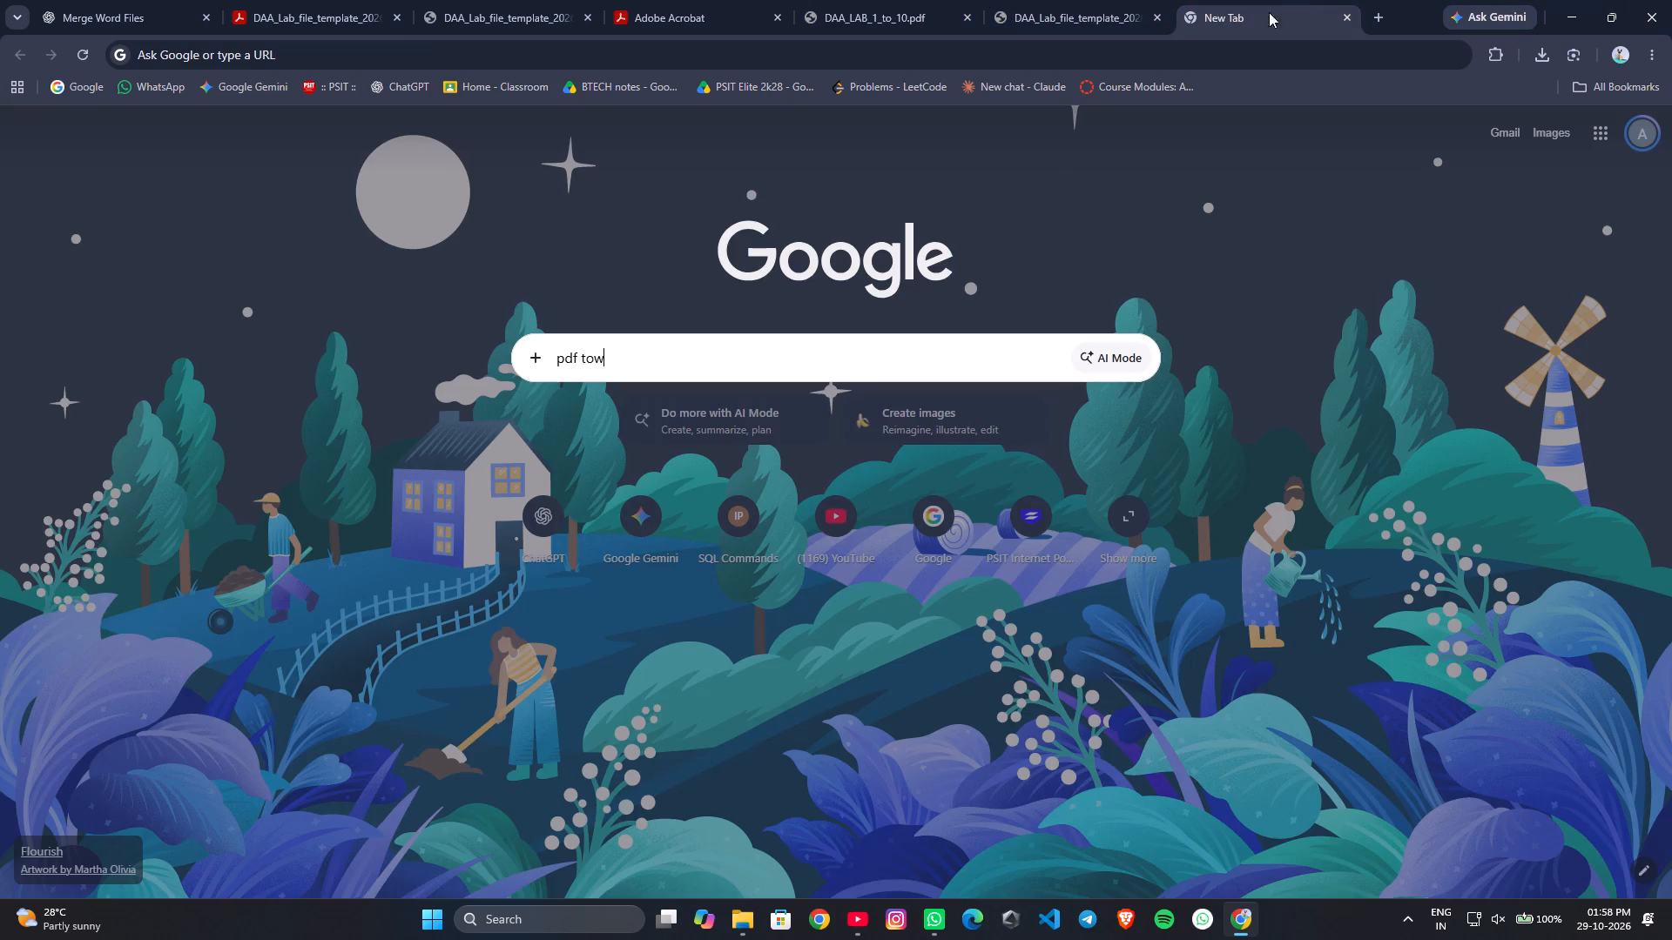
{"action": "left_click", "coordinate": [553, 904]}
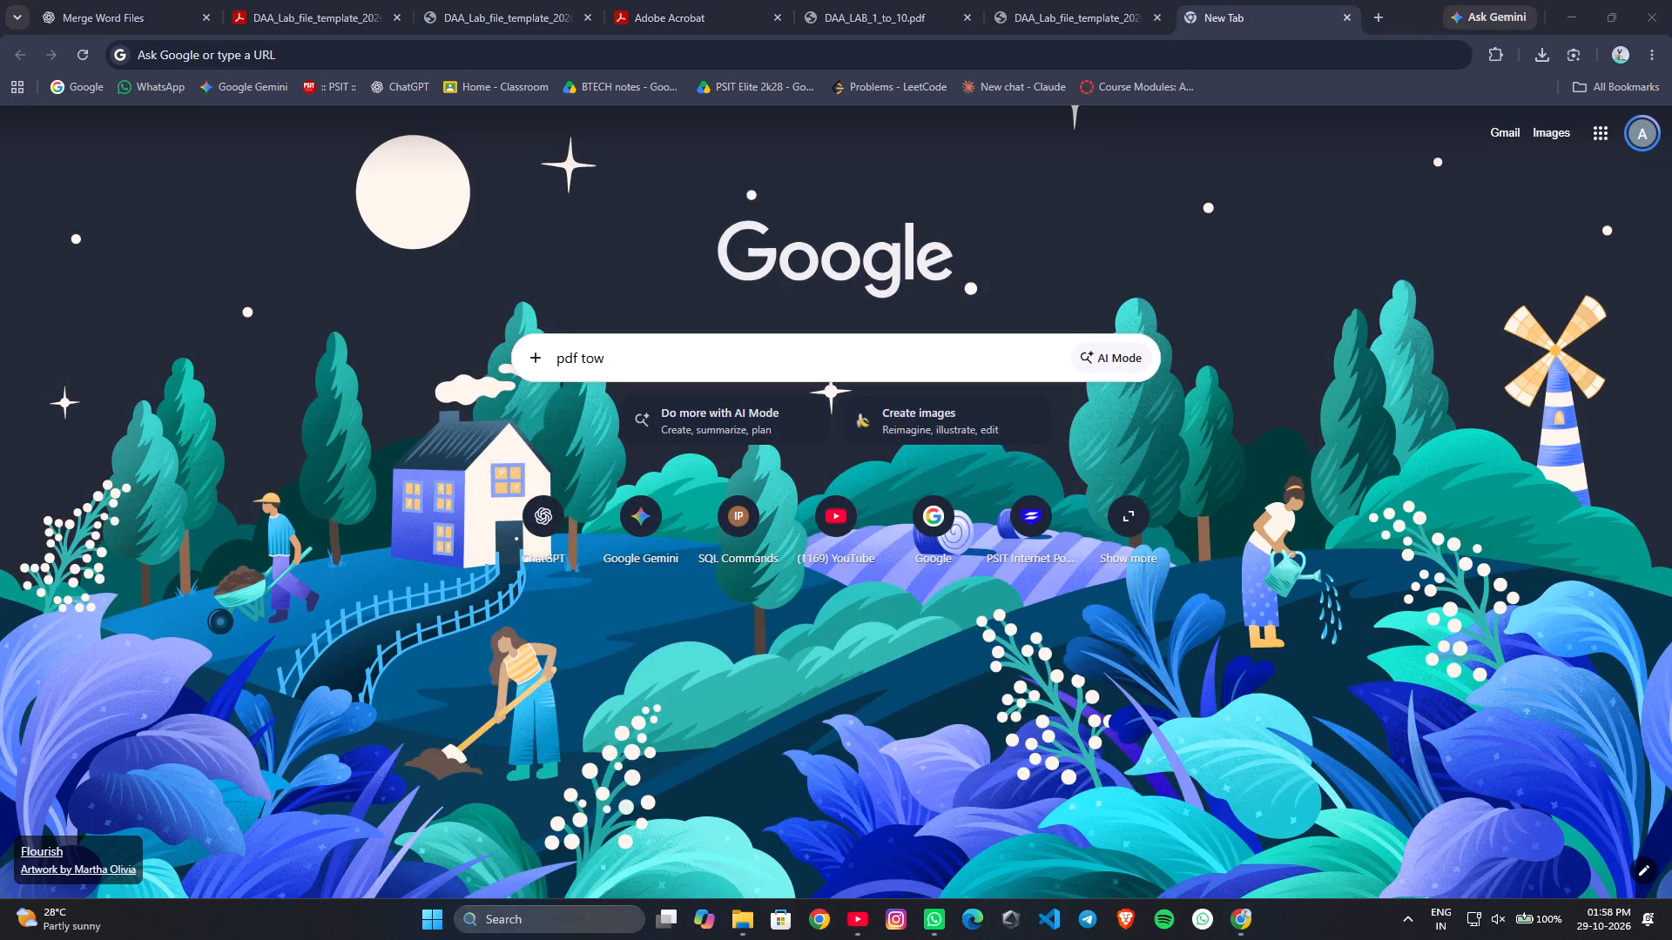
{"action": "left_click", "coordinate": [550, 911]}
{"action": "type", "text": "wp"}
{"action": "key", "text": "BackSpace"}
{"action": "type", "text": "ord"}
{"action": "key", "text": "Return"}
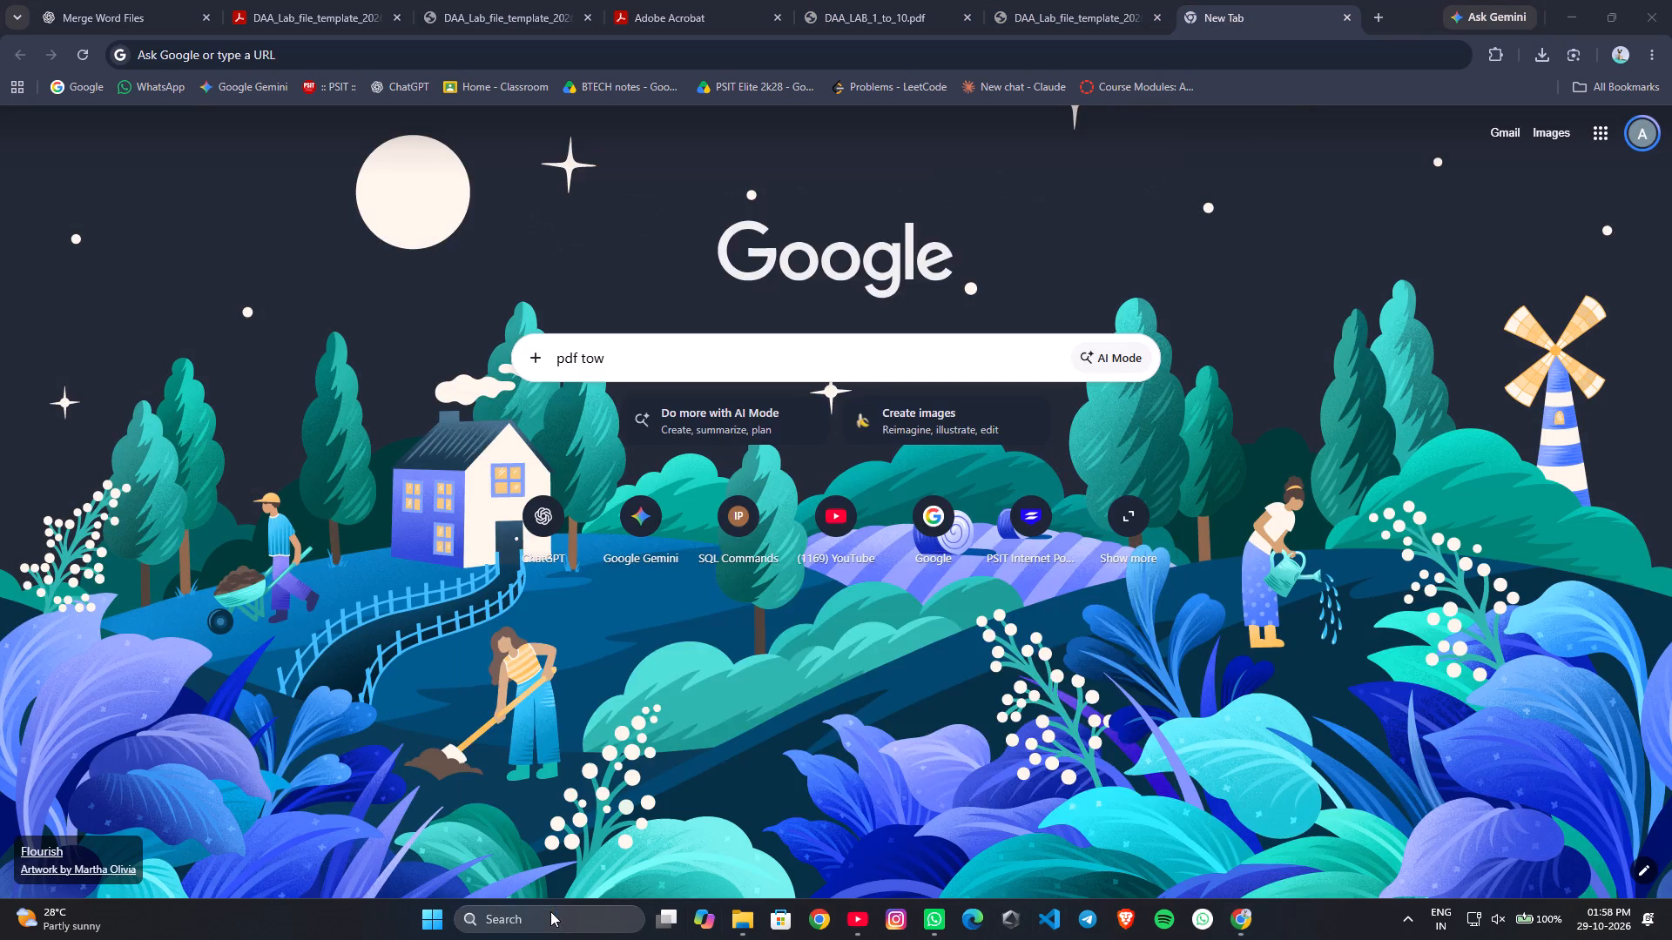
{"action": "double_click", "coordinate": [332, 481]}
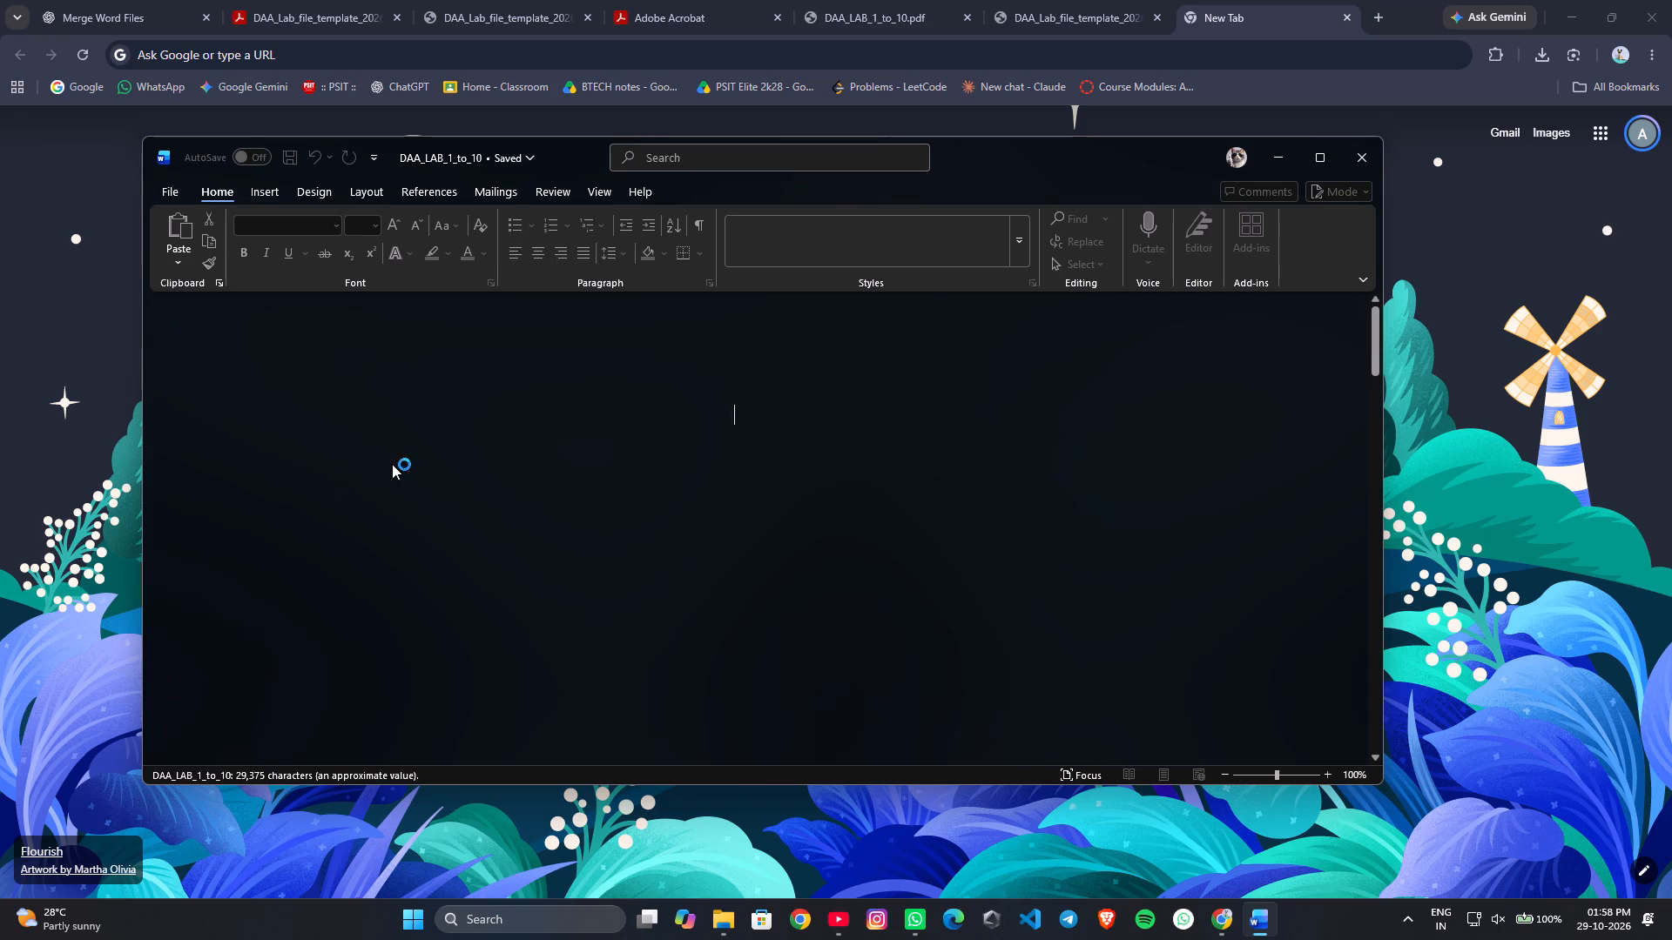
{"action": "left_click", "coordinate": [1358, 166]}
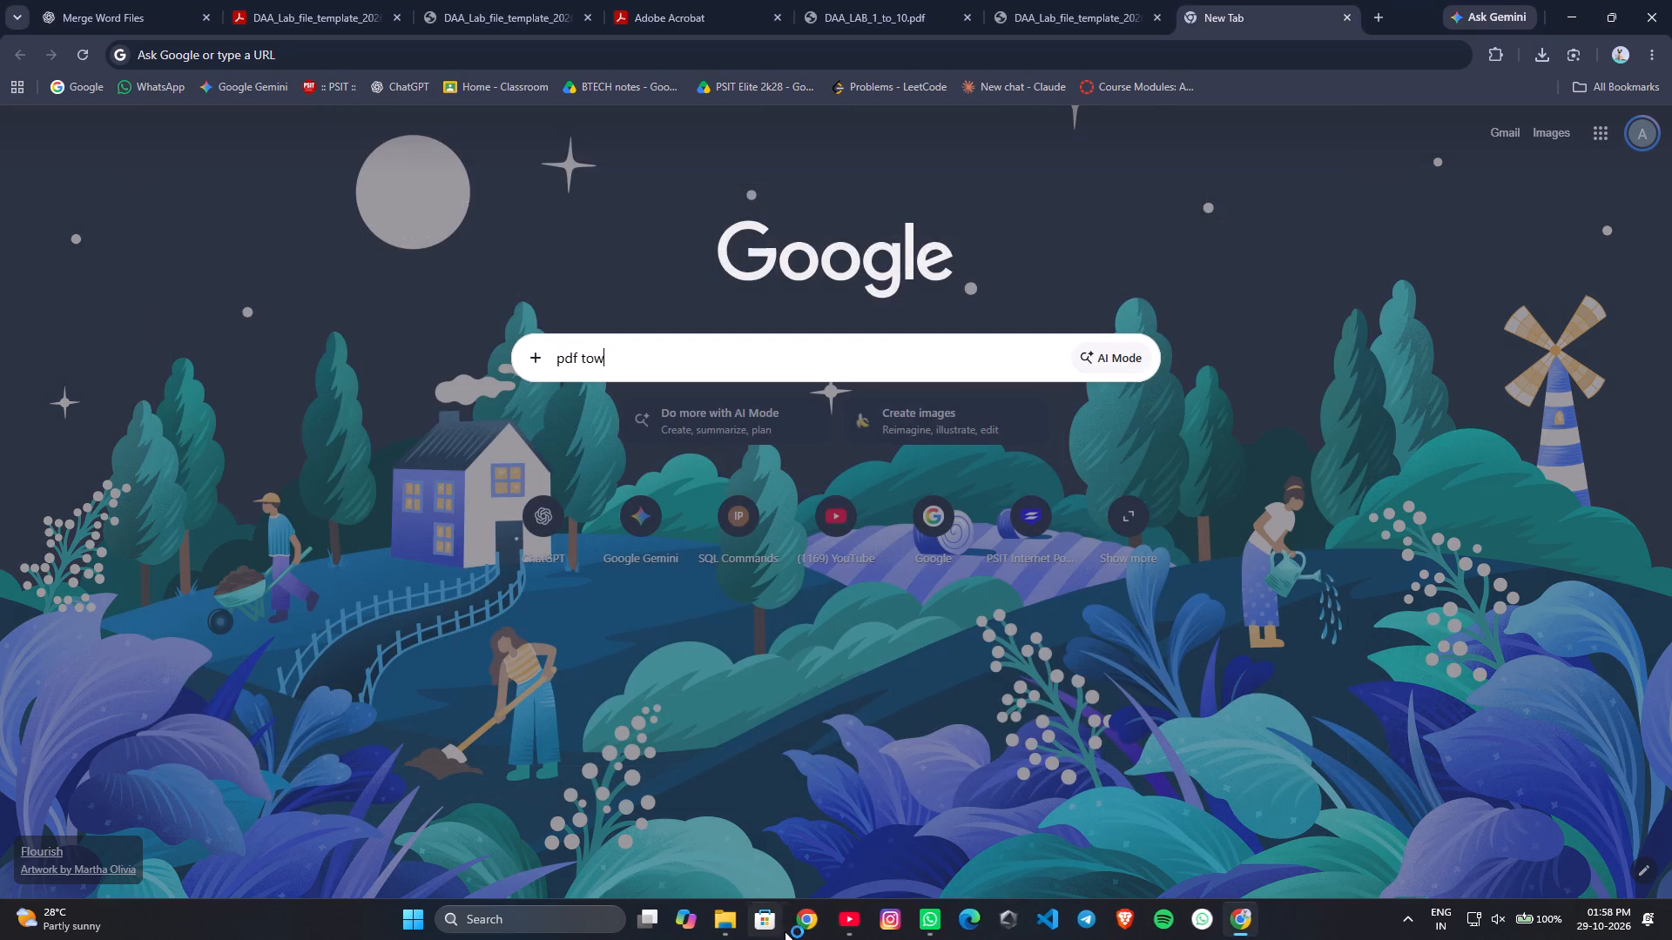
Open the Word version of the DAA lab file template from the Downloads folder.
{"action": "left_click", "coordinate": [744, 930]}
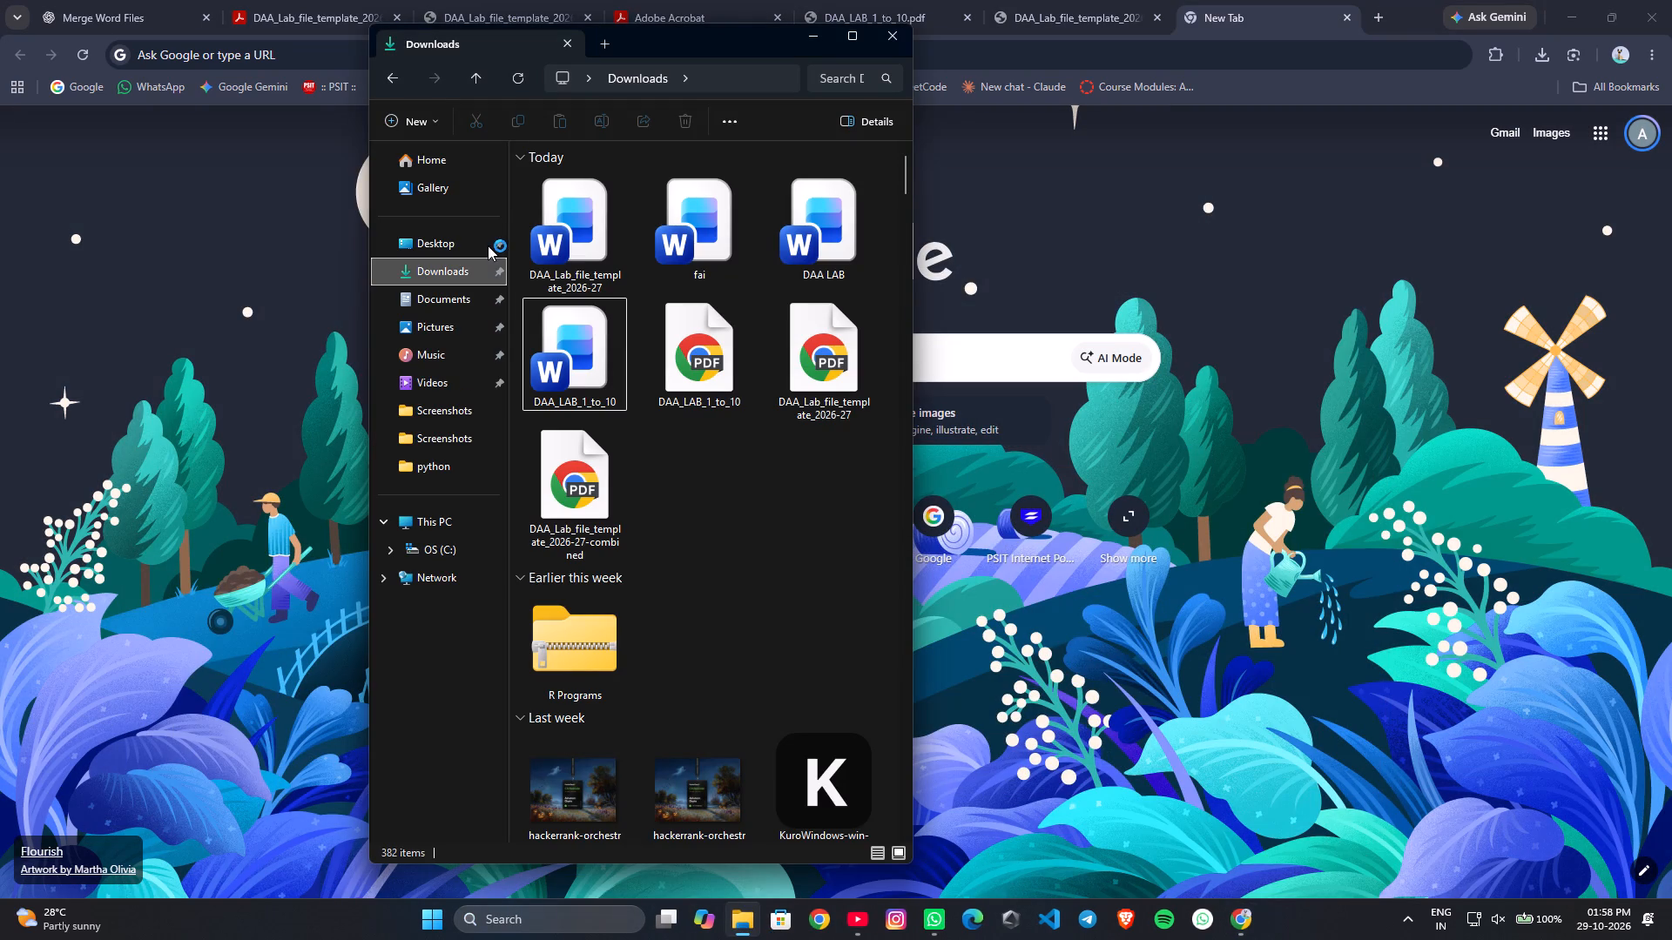
{"action": "left_click", "coordinate": [581, 257]}
{"action": "triple_click", "coordinate": [581, 257]}
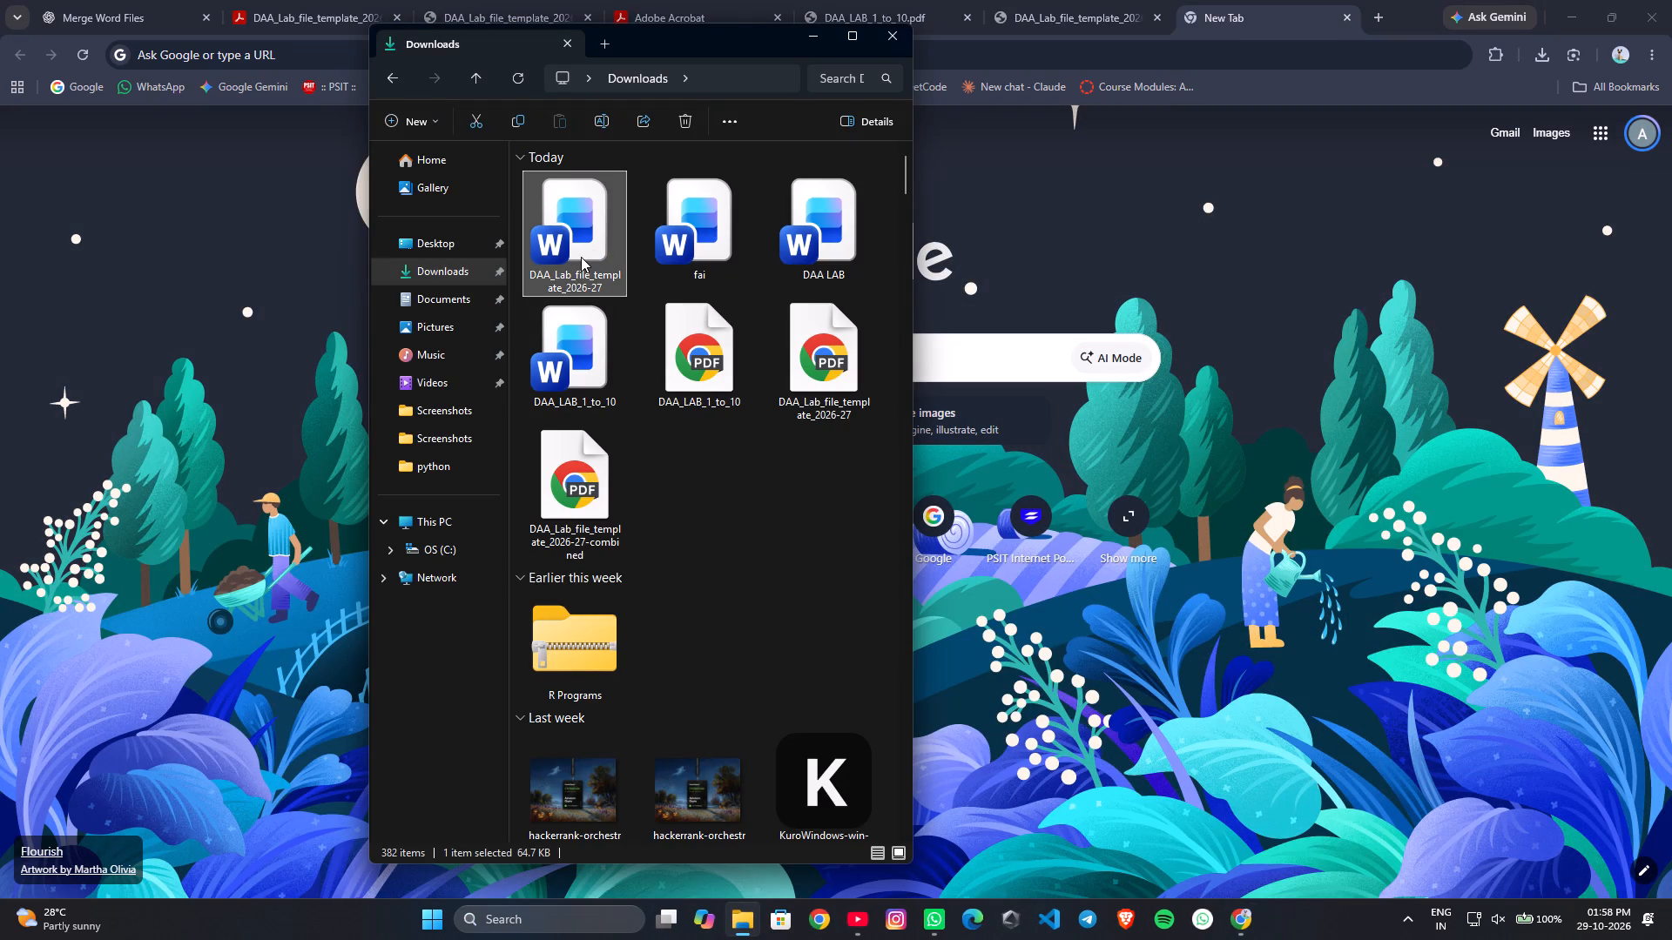
{"action": "left_click", "coordinate": [874, 44]}
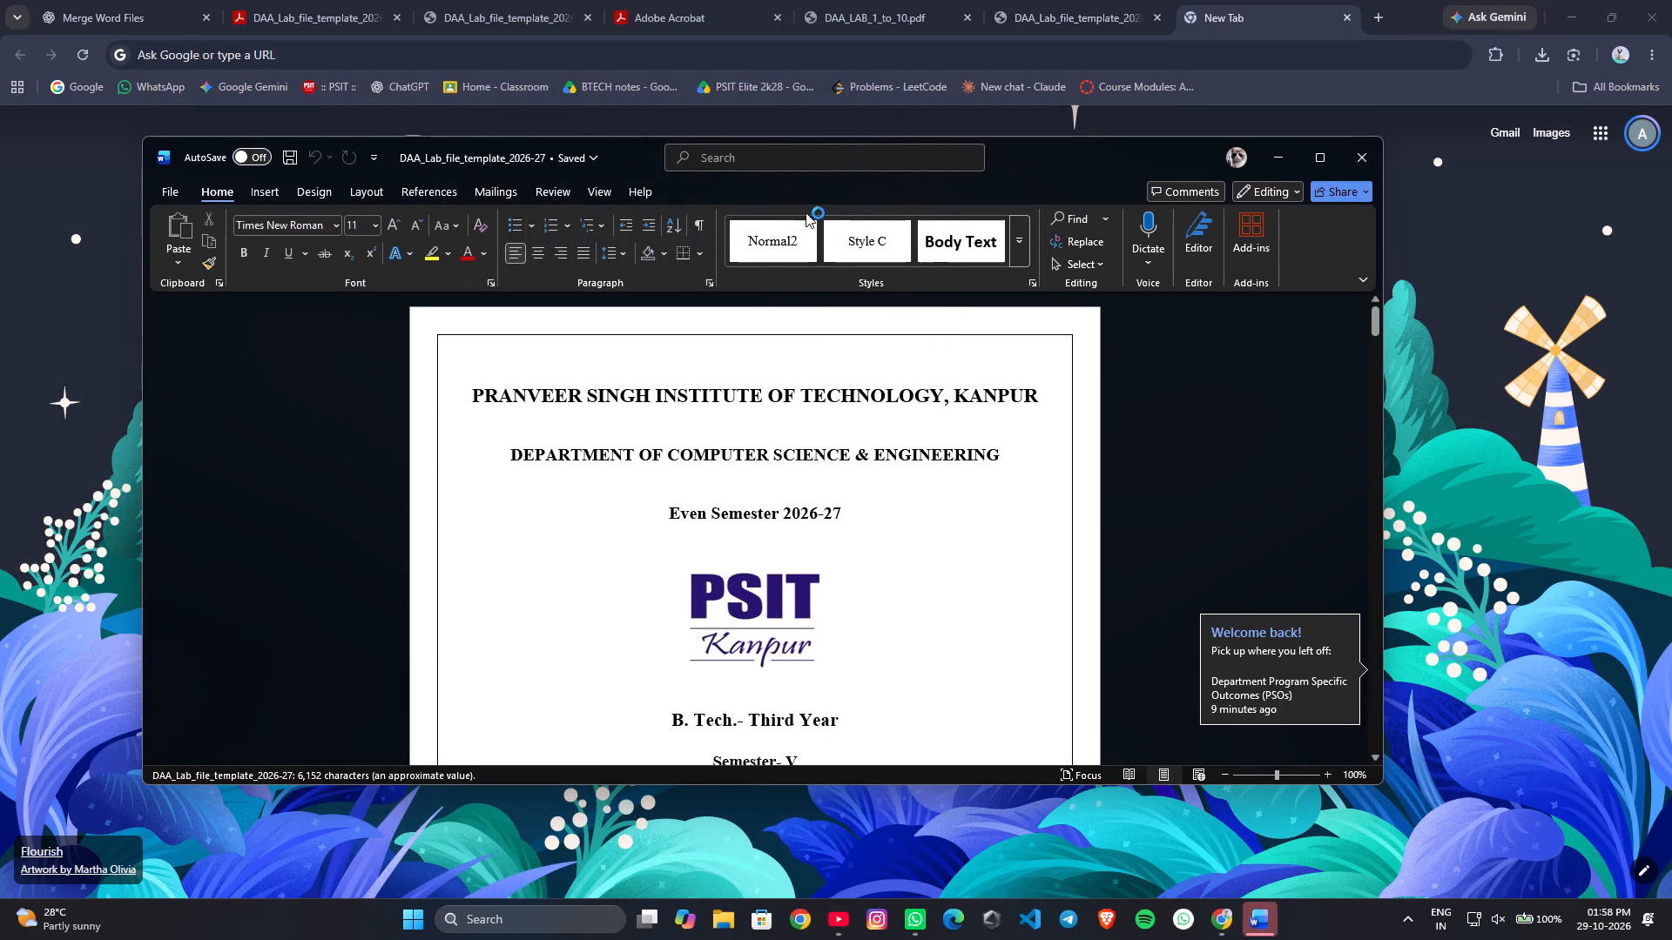
{"action": "left_click", "coordinate": [1384, 158]}
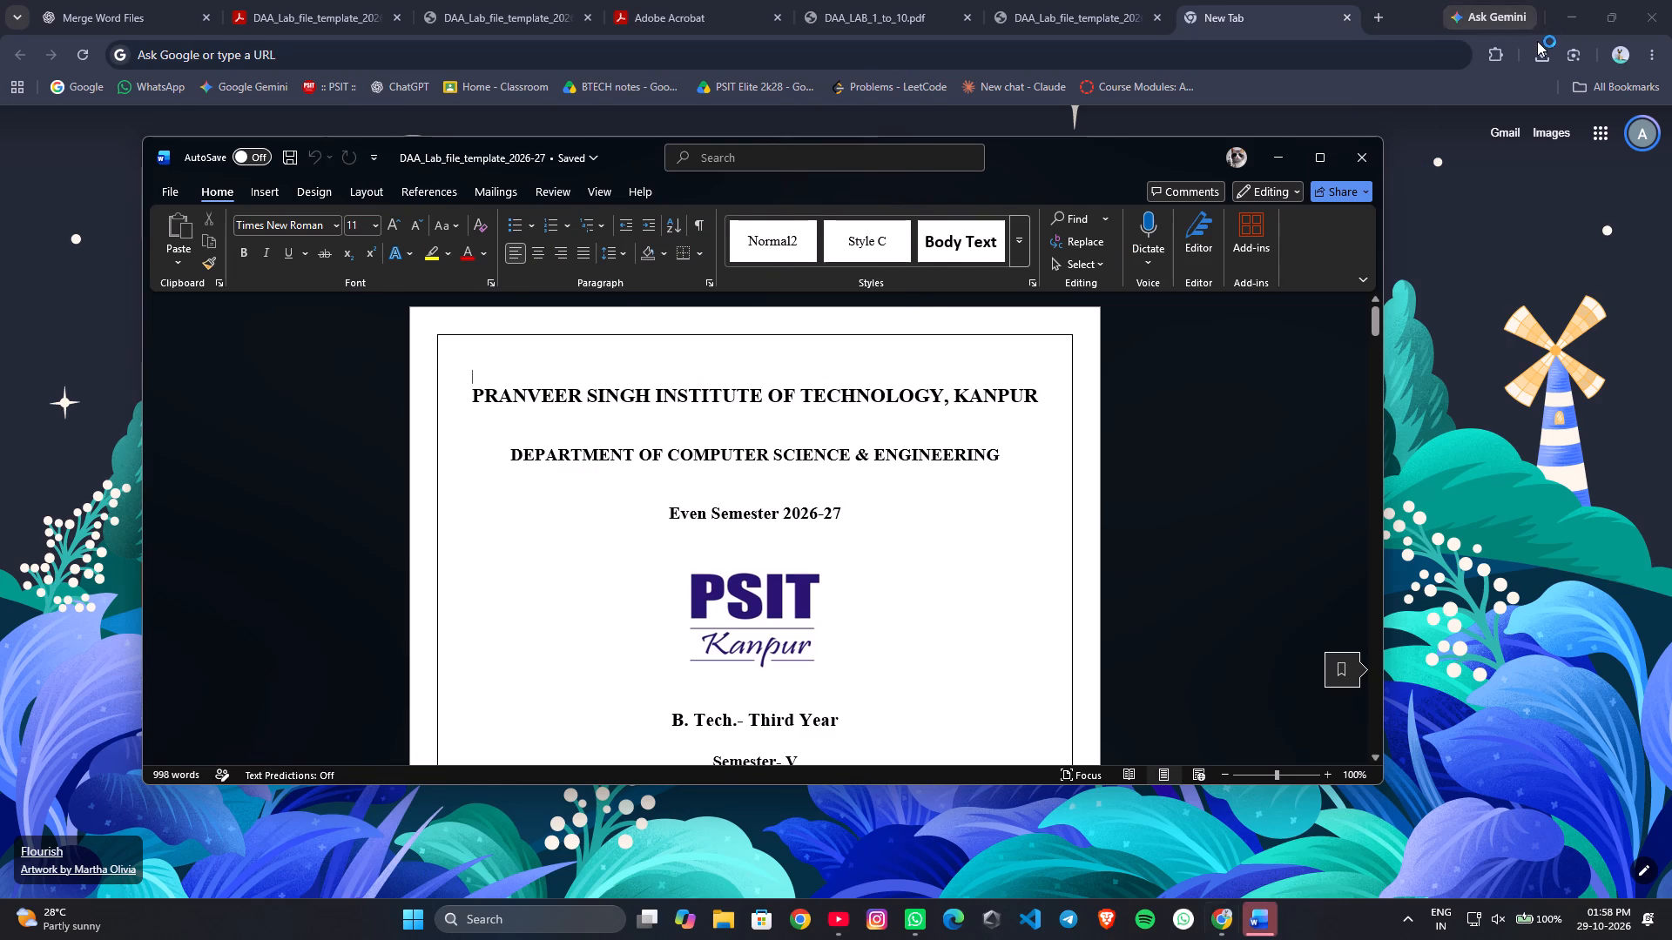
Return to the browser, open the downloaded DAA_Lab_file_template_2026-27-combined PDF and examine its template and lab pages.
{"action": "left_click", "coordinate": [1537, 39]}
{"action": "left_click", "coordinate": [1541, 46]}
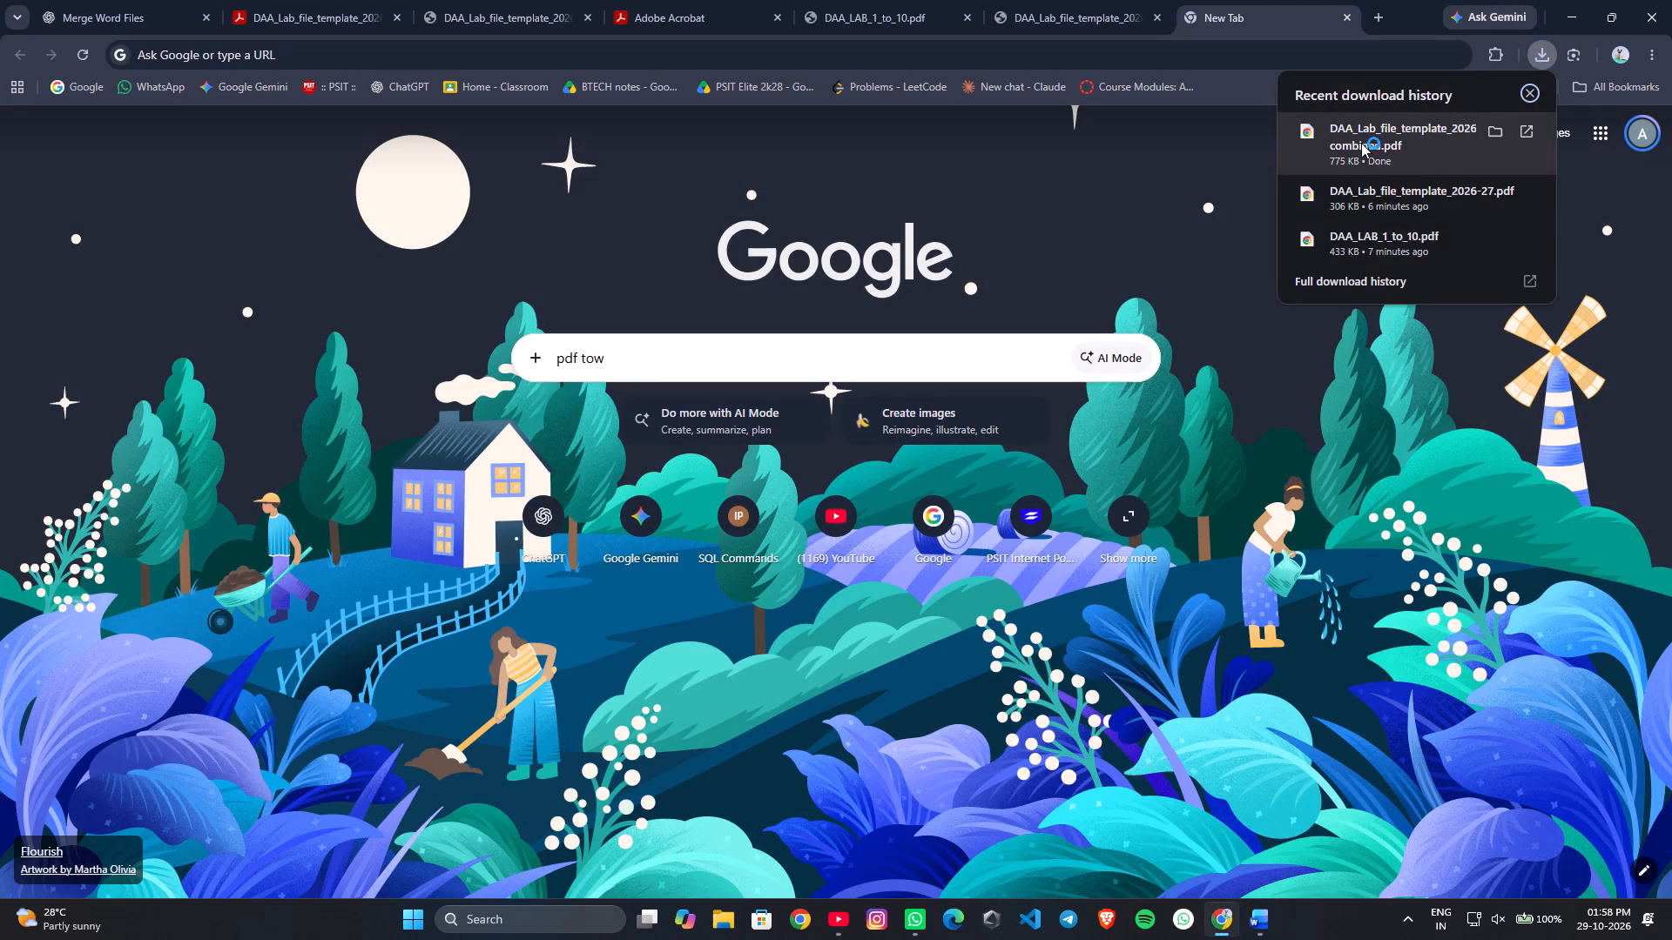
{"action": "right_click", "coordinate": [1361, 143]}
{"action": "left_click", "coordinate": [1449, 246]}
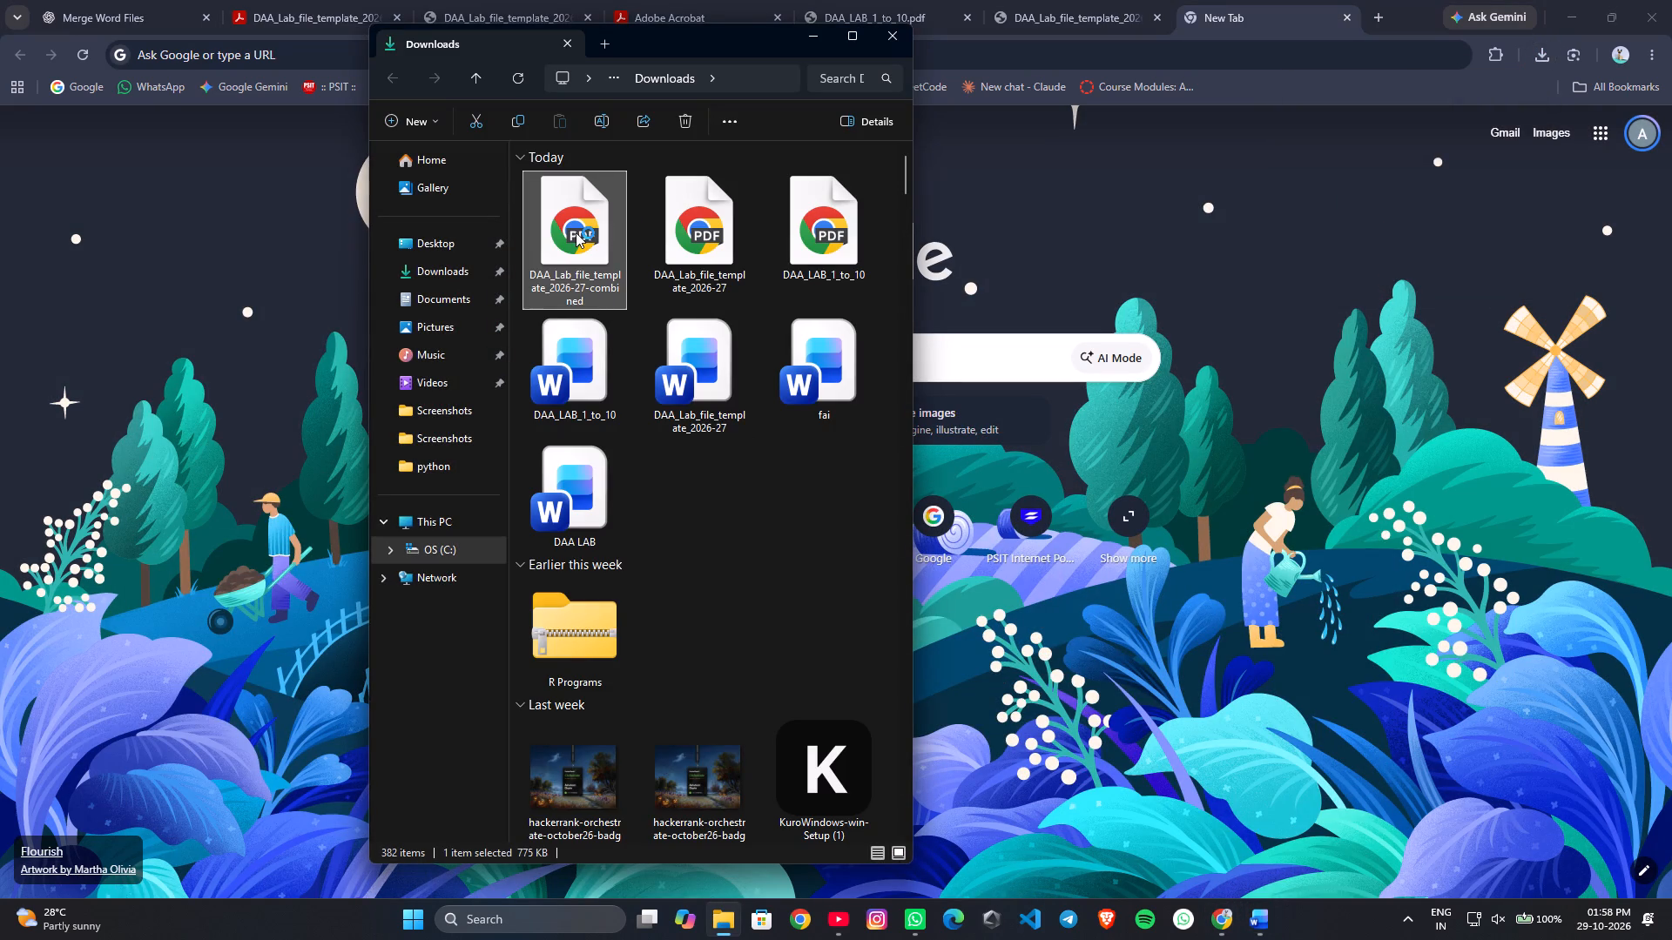
{"action": "right_click", "coordinate": [576, 232]}
{"action": "double_click", "coordinate": [576, 232]}
{"action": "scroll", "coordinate": [805, 600], "scroll_direction": "down", "scroll_amount": 7}
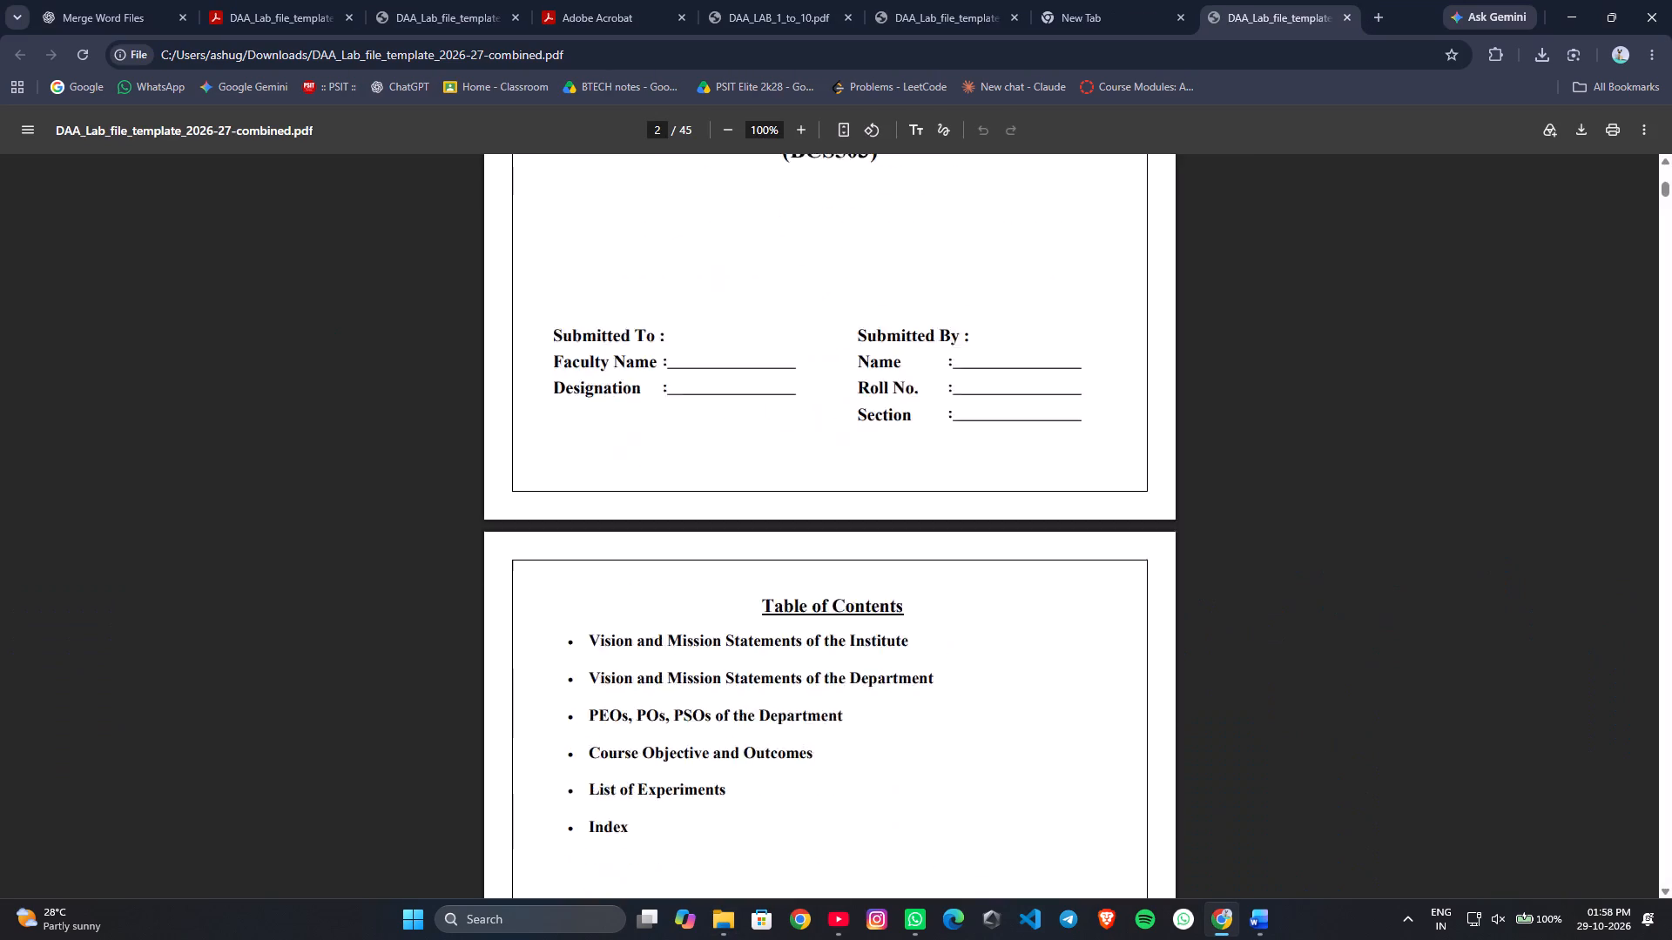
{"action": "scroll", "coordinate": [805, 600], "scroll_direction": "down", "scroll_amount": 16}
{"action": "scroll", "coordinate": [918, 493], "scroll_direction": "down", "scroll_amount": 20}
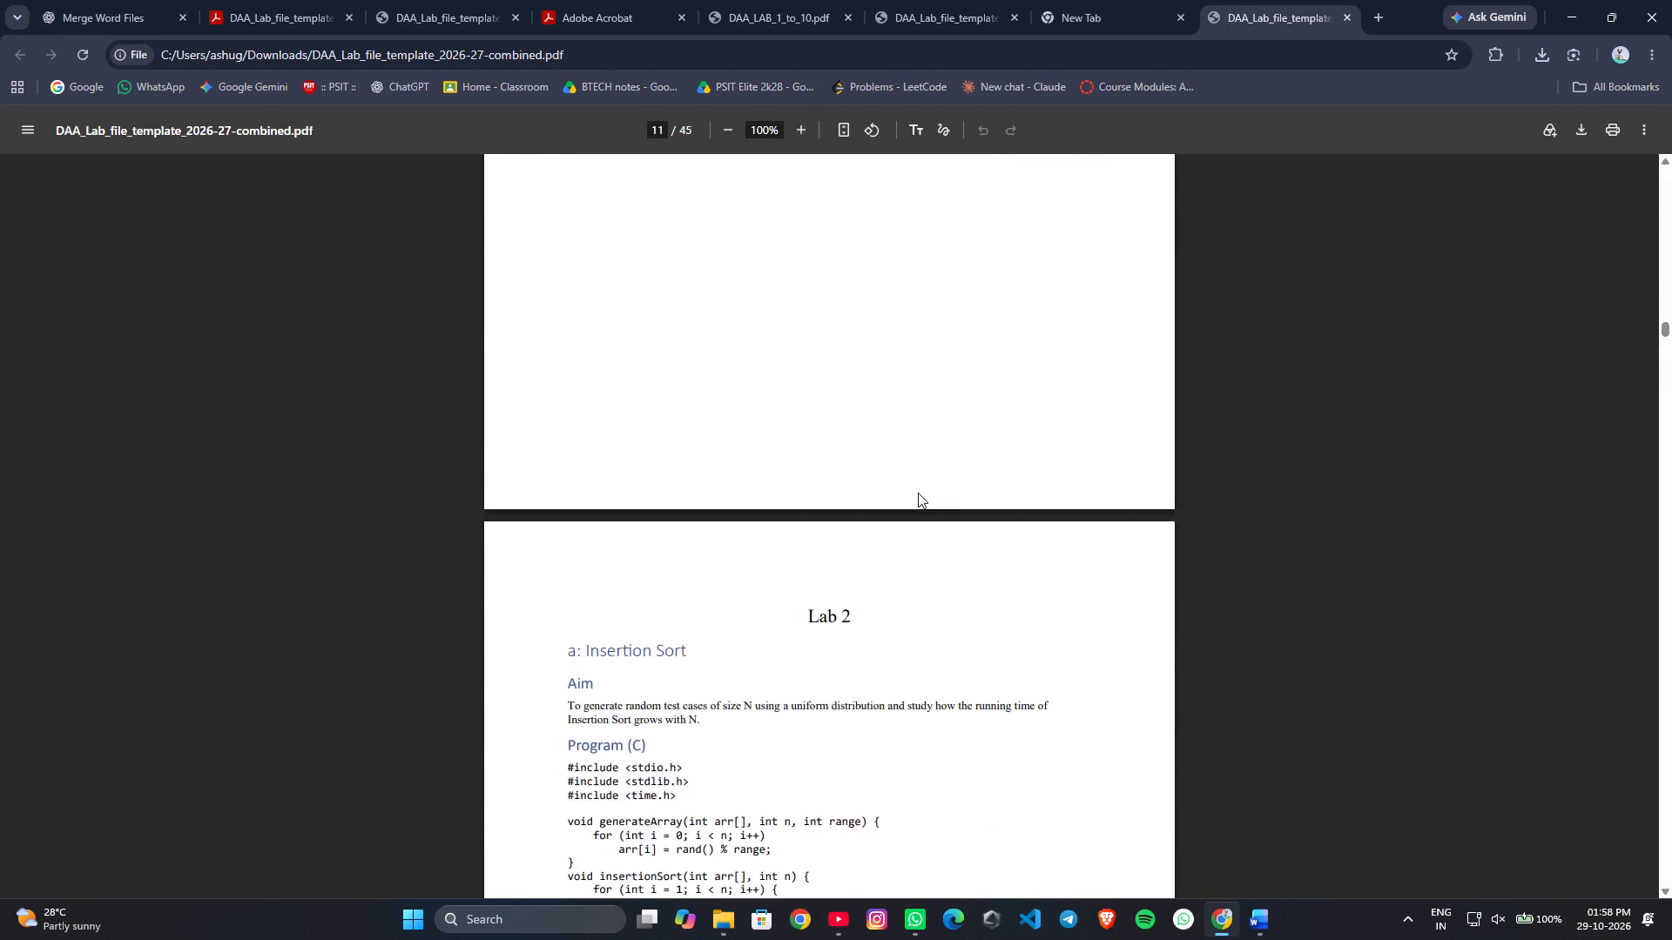
{"action": "scroll", "coordinate": [918, 493], "scroll_direction": "down", "scroll_amount": 20}
{"action": "scroll", "coordinate": [918, 493], "scroll_direction": "down", "scroll_amount": 20}
{"action": "scroll", "coordinate": [918, 493], "scroll_direction": "down", "scroll_amount": 17}
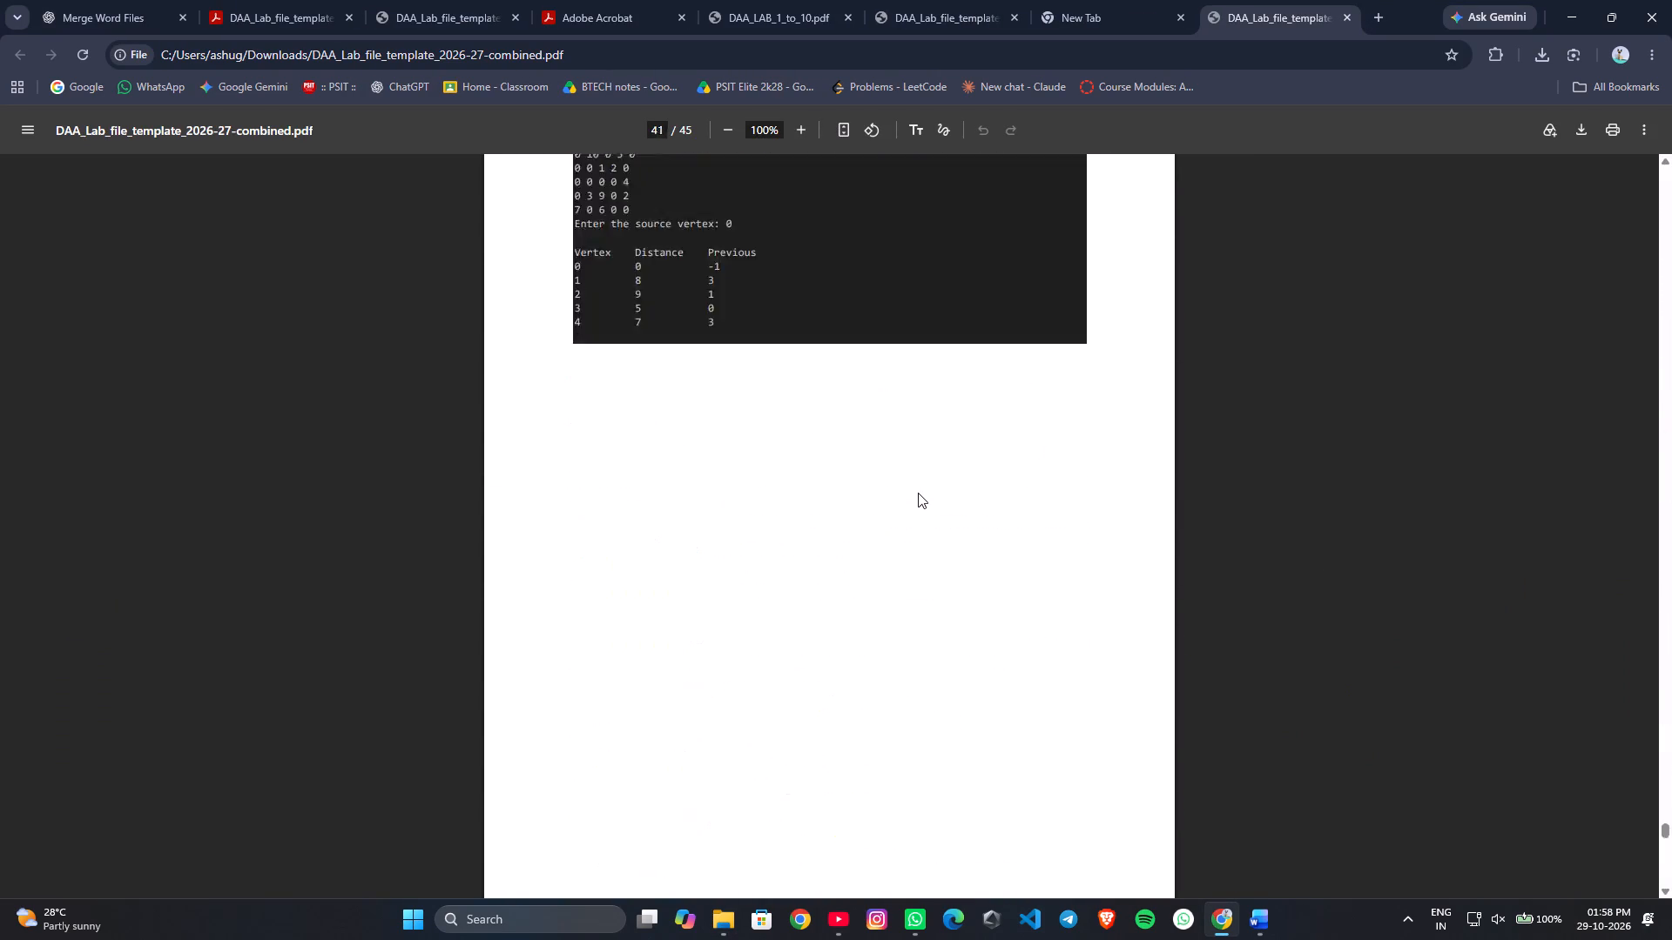
{"action": "scroll", "coordinate": [918, 493], "scroll_direction": "down", "scroll_amount": 1}
{"action": "scroll", "coordinate": [918, 493], "scroll_direction": "up", "scroll_amount": 6}
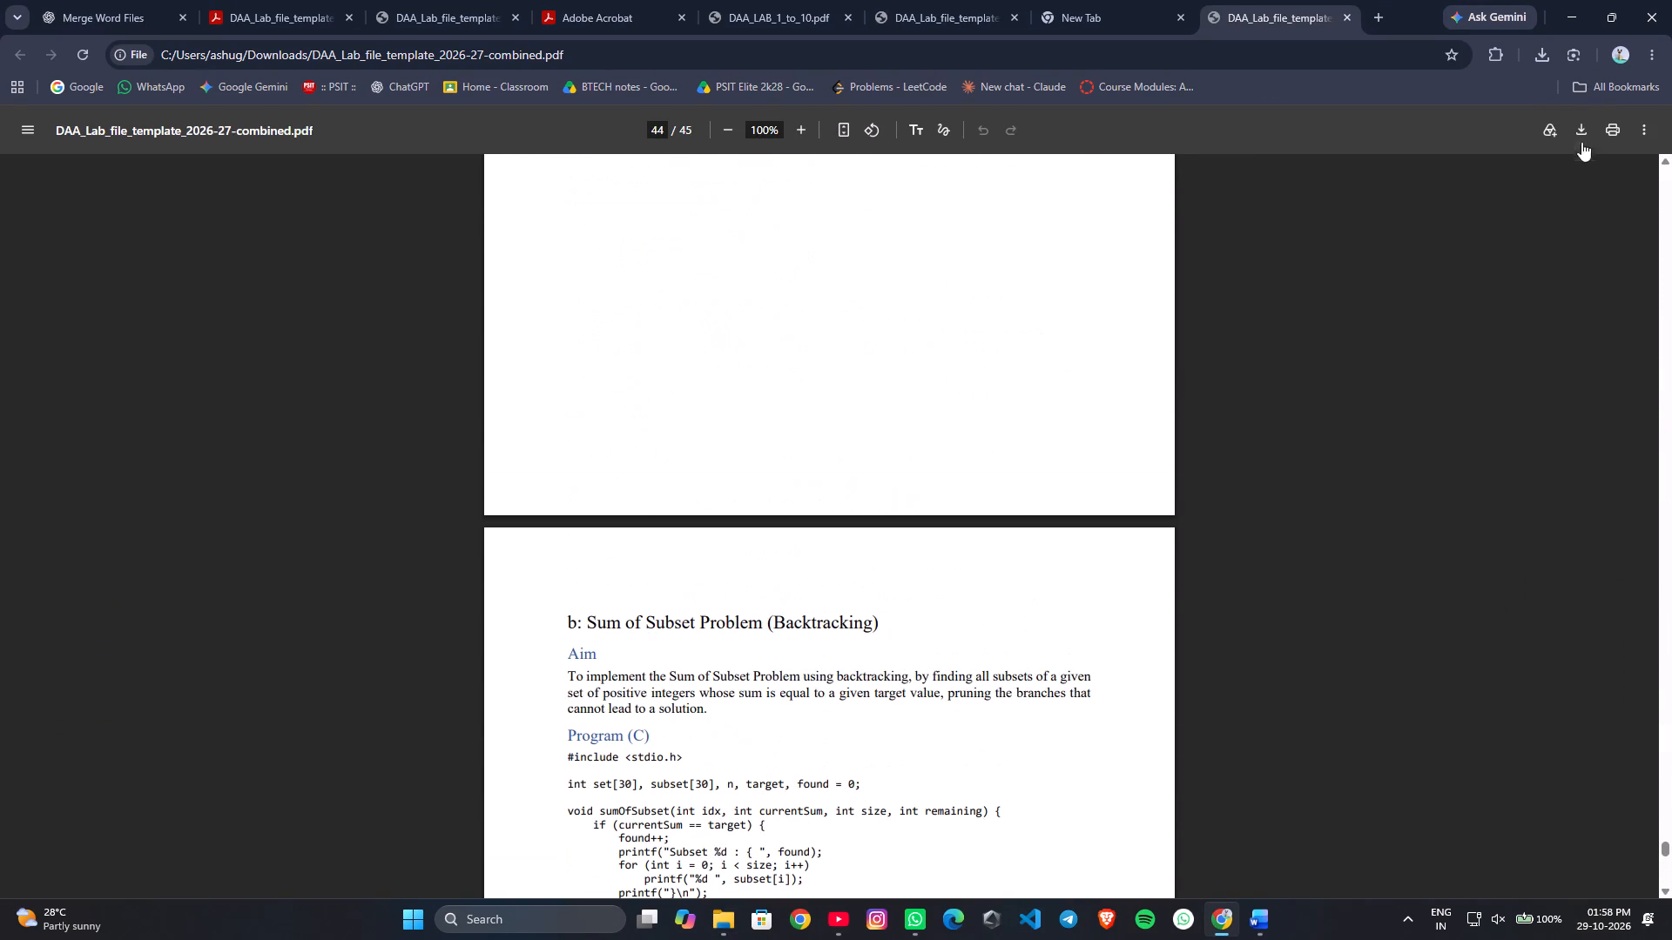
Search the web for "pdf to word" in a new tab and open Adobe Acrobat's PDF to Word converter.
{"action": "left_click", "coordinate": [1369, 18]}
{"action": "left_click", "coordinate": [800, 367]}
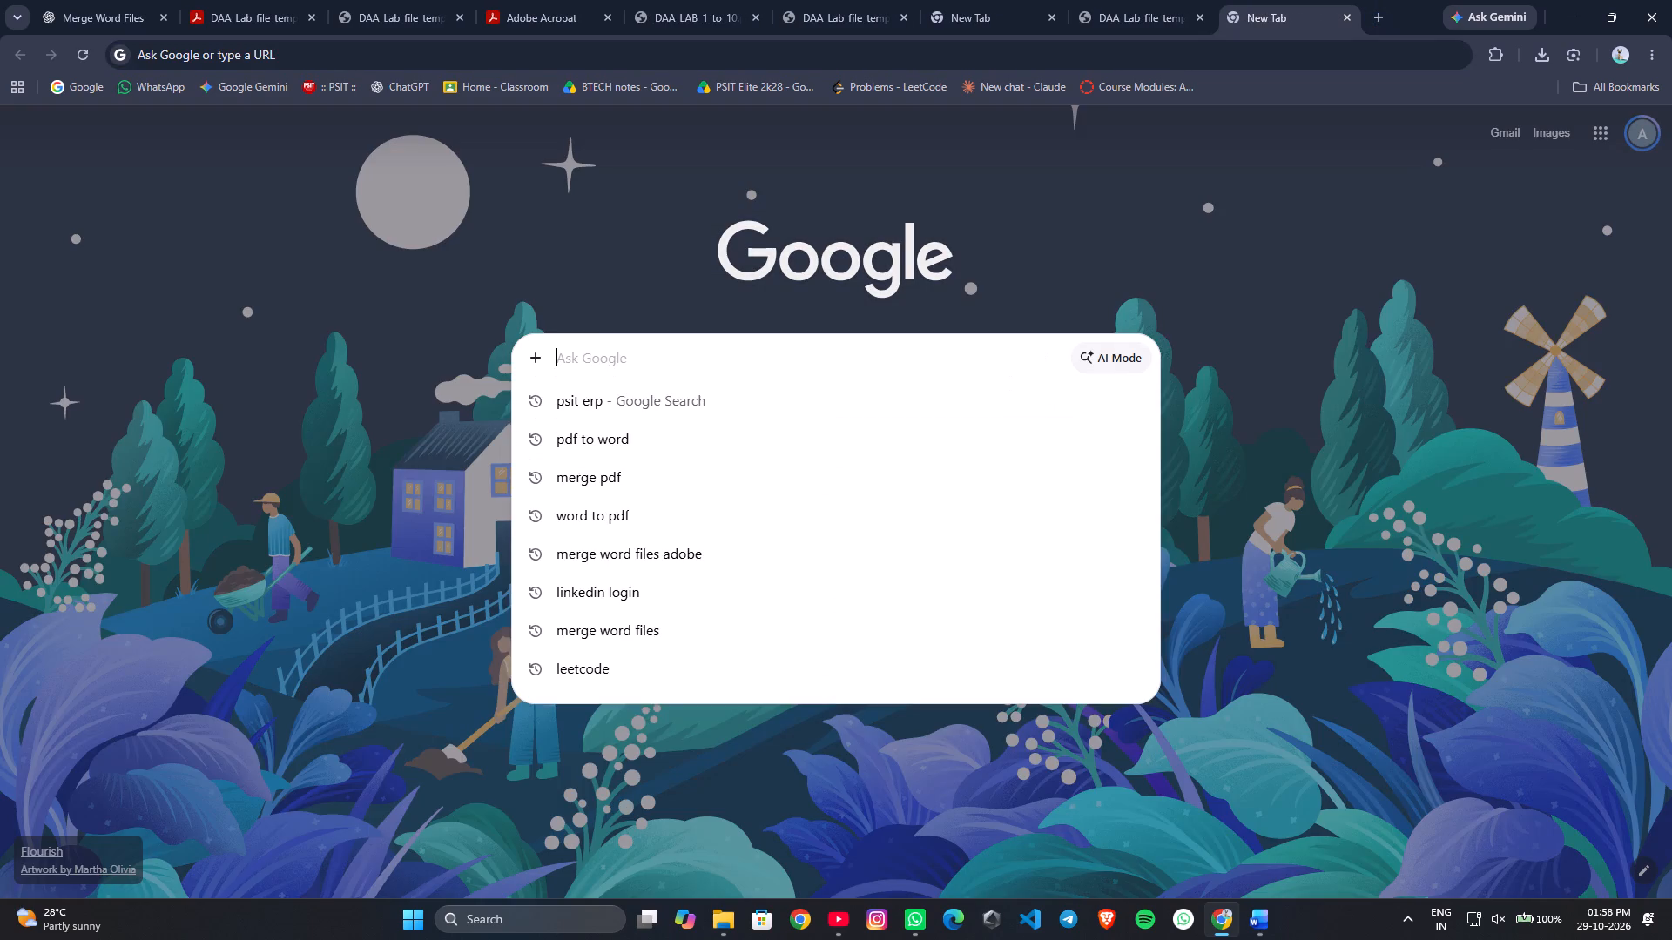
{"action": "type", "text": "pdf to word"}
{"action": "key", "text": "Return"}
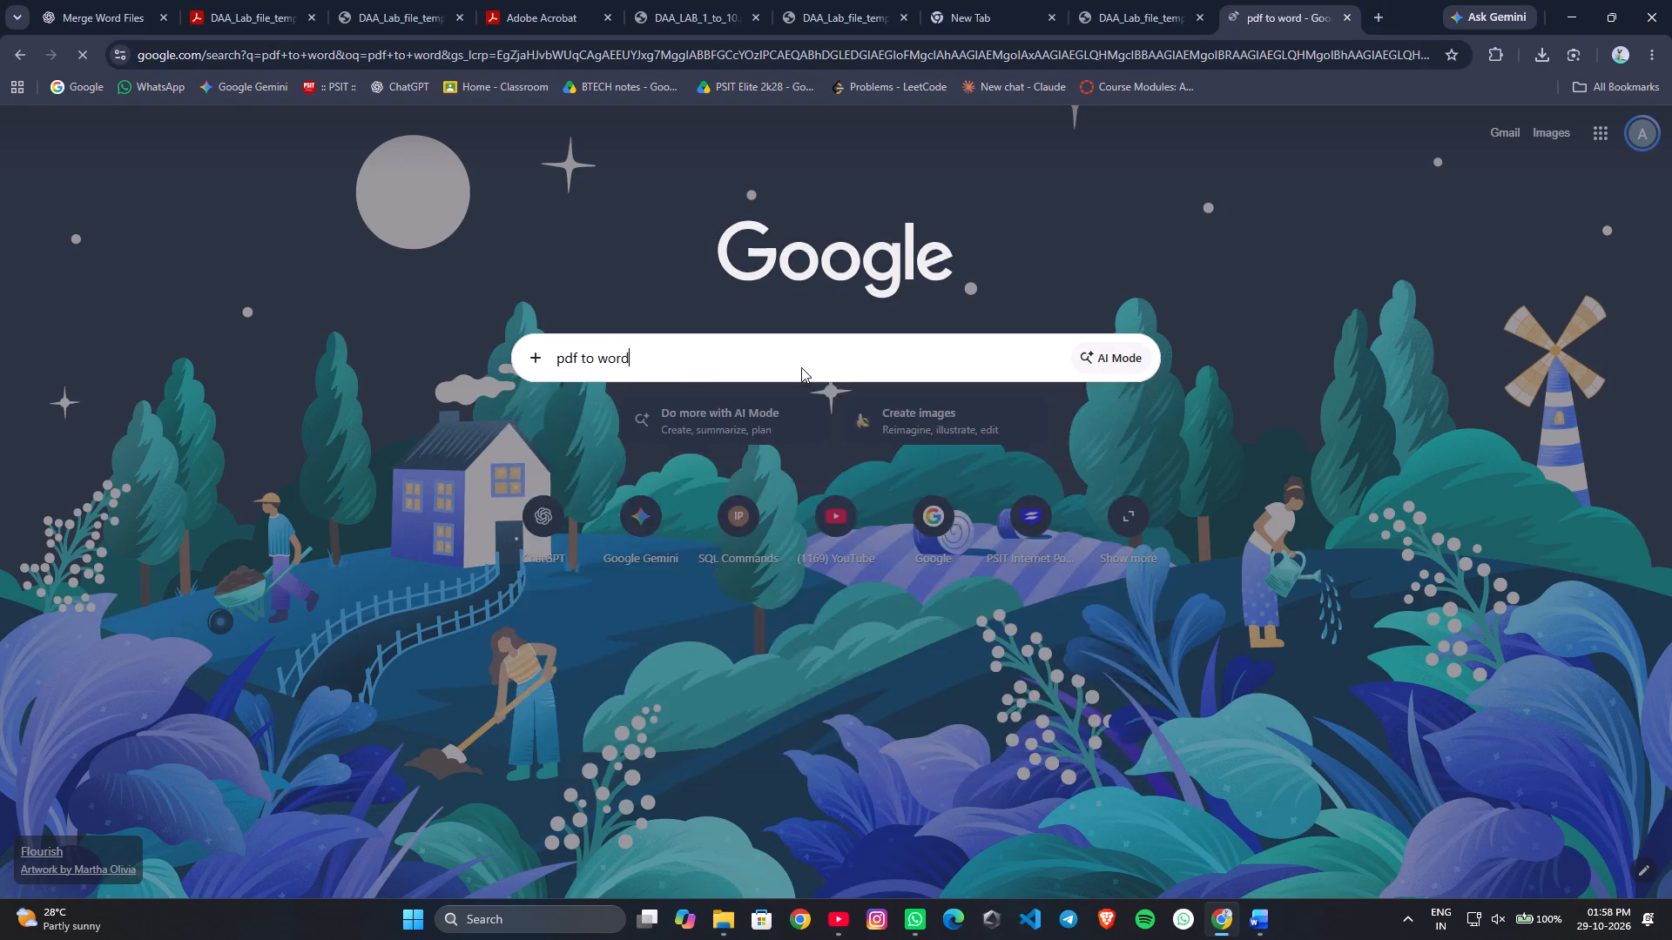
{"action": "left_click", "coordinate": [449, 301]}
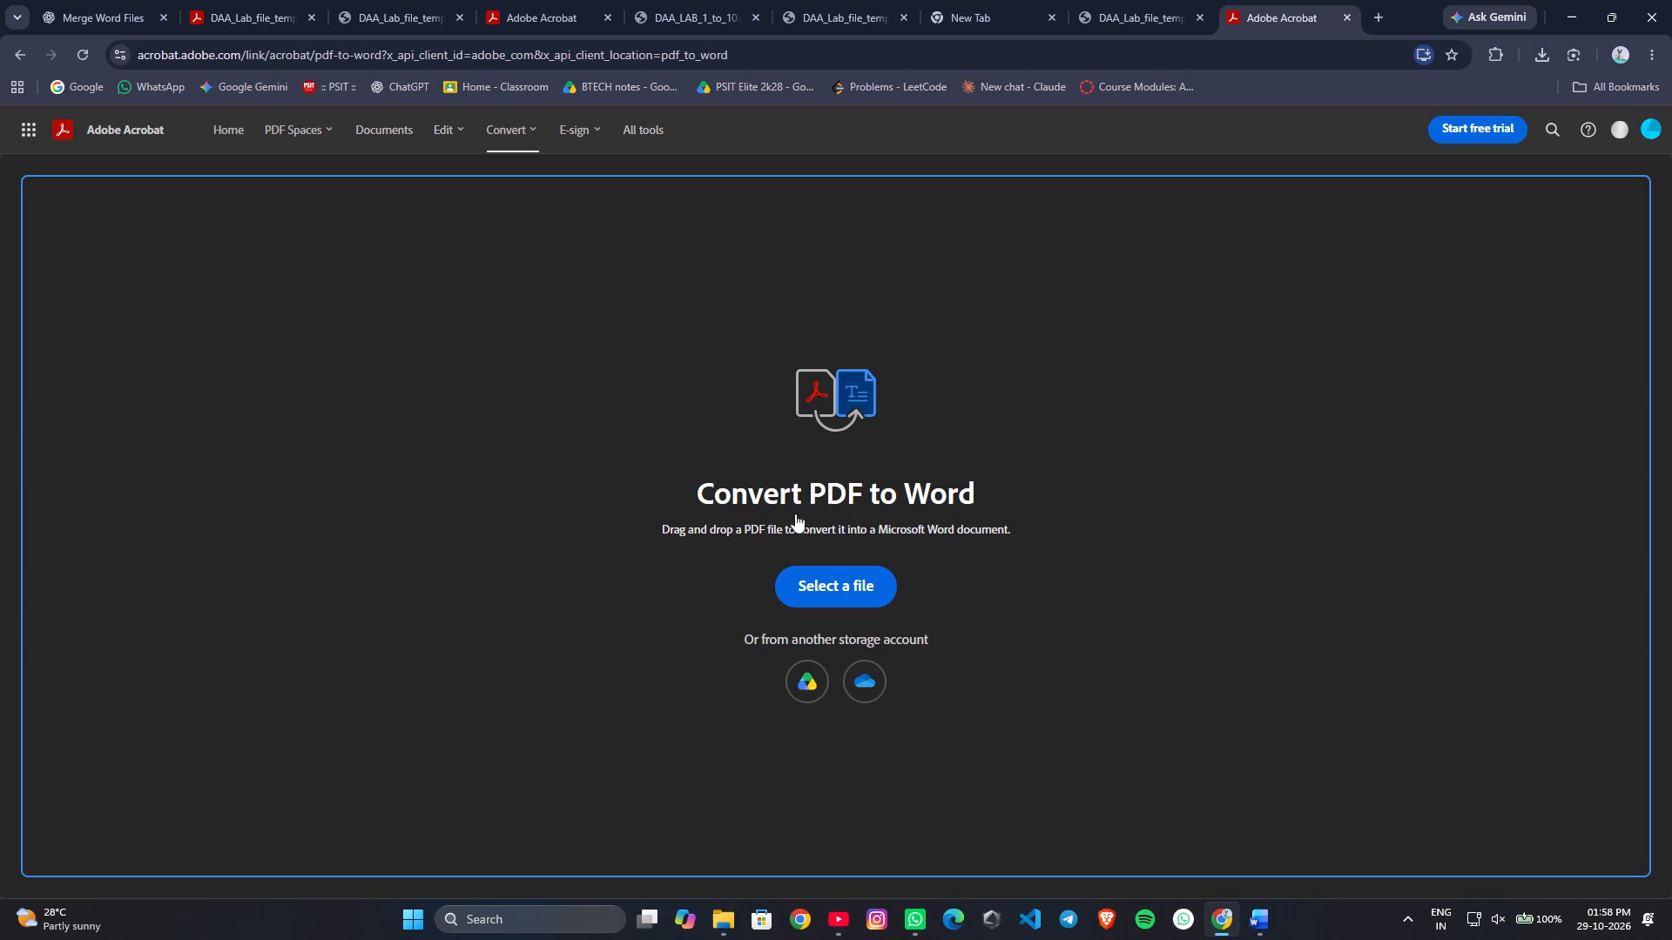
Upload DAA_Lab_file_template_2026-27-combined and convert it to a Microsoft Word document (DOCX).
{"action": "left_click", "coordinate": [851, 588]}
{"action": "left_click", "coordinate": [816, 582]}
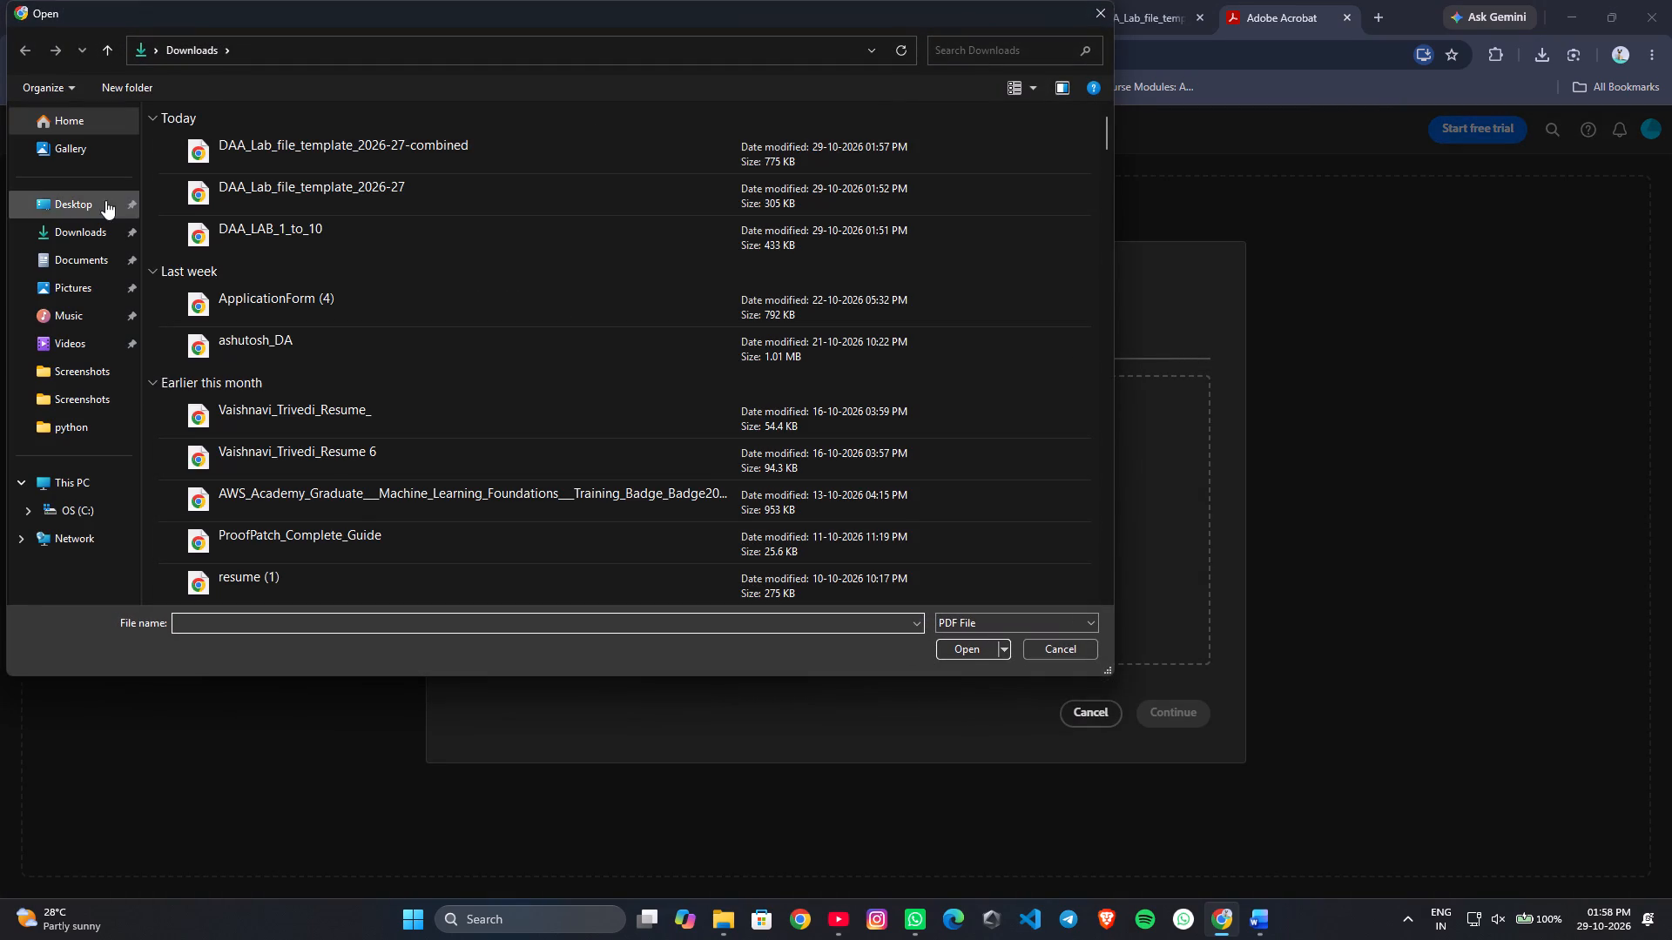
{"action": "double_click", "coordinate": [307, 147]}
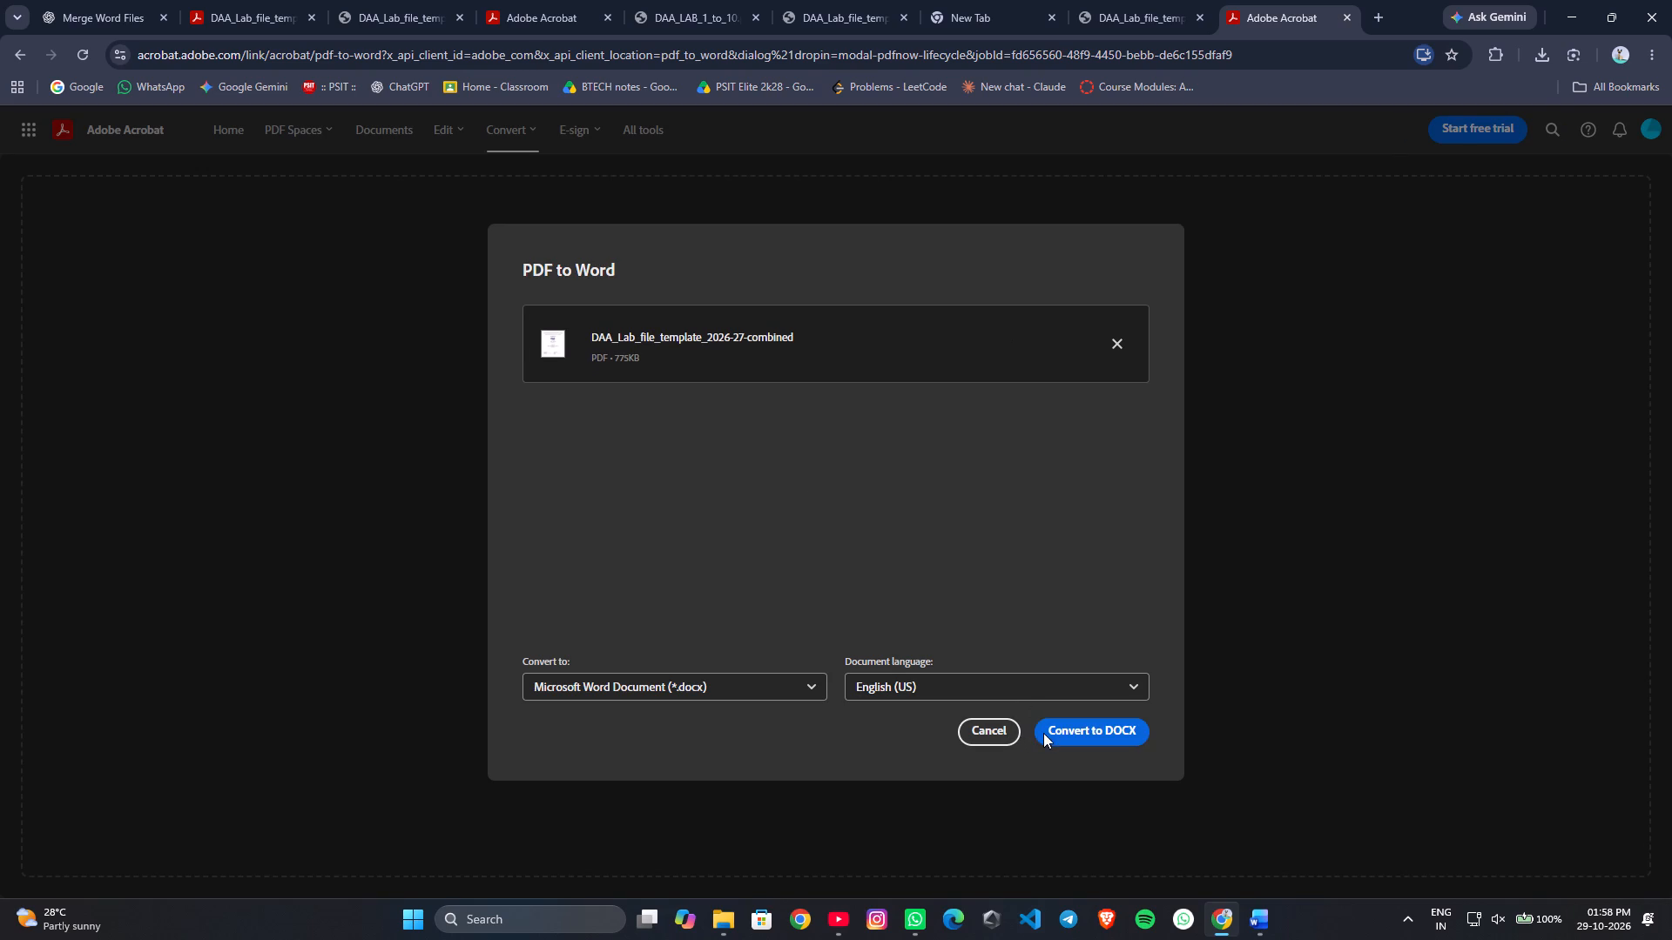
{"action": "left_click", "coordinate": [1075, 734]}
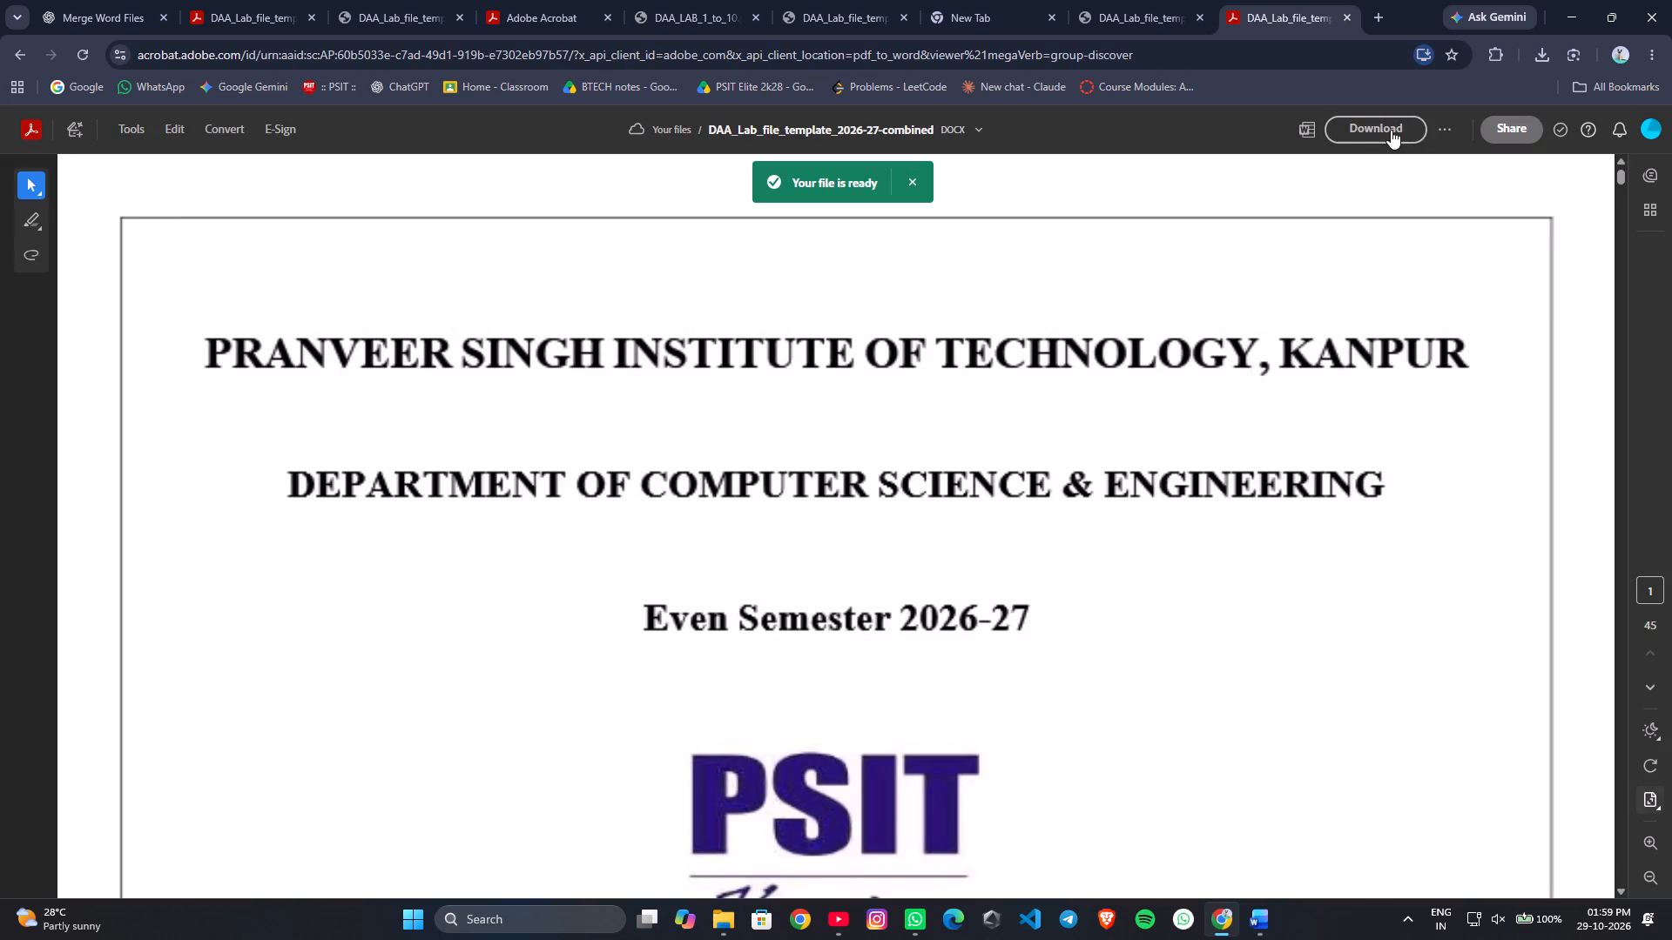
Download the converted combined Word document.
{"action": "left_click", "coordinate": [1391, 130]}
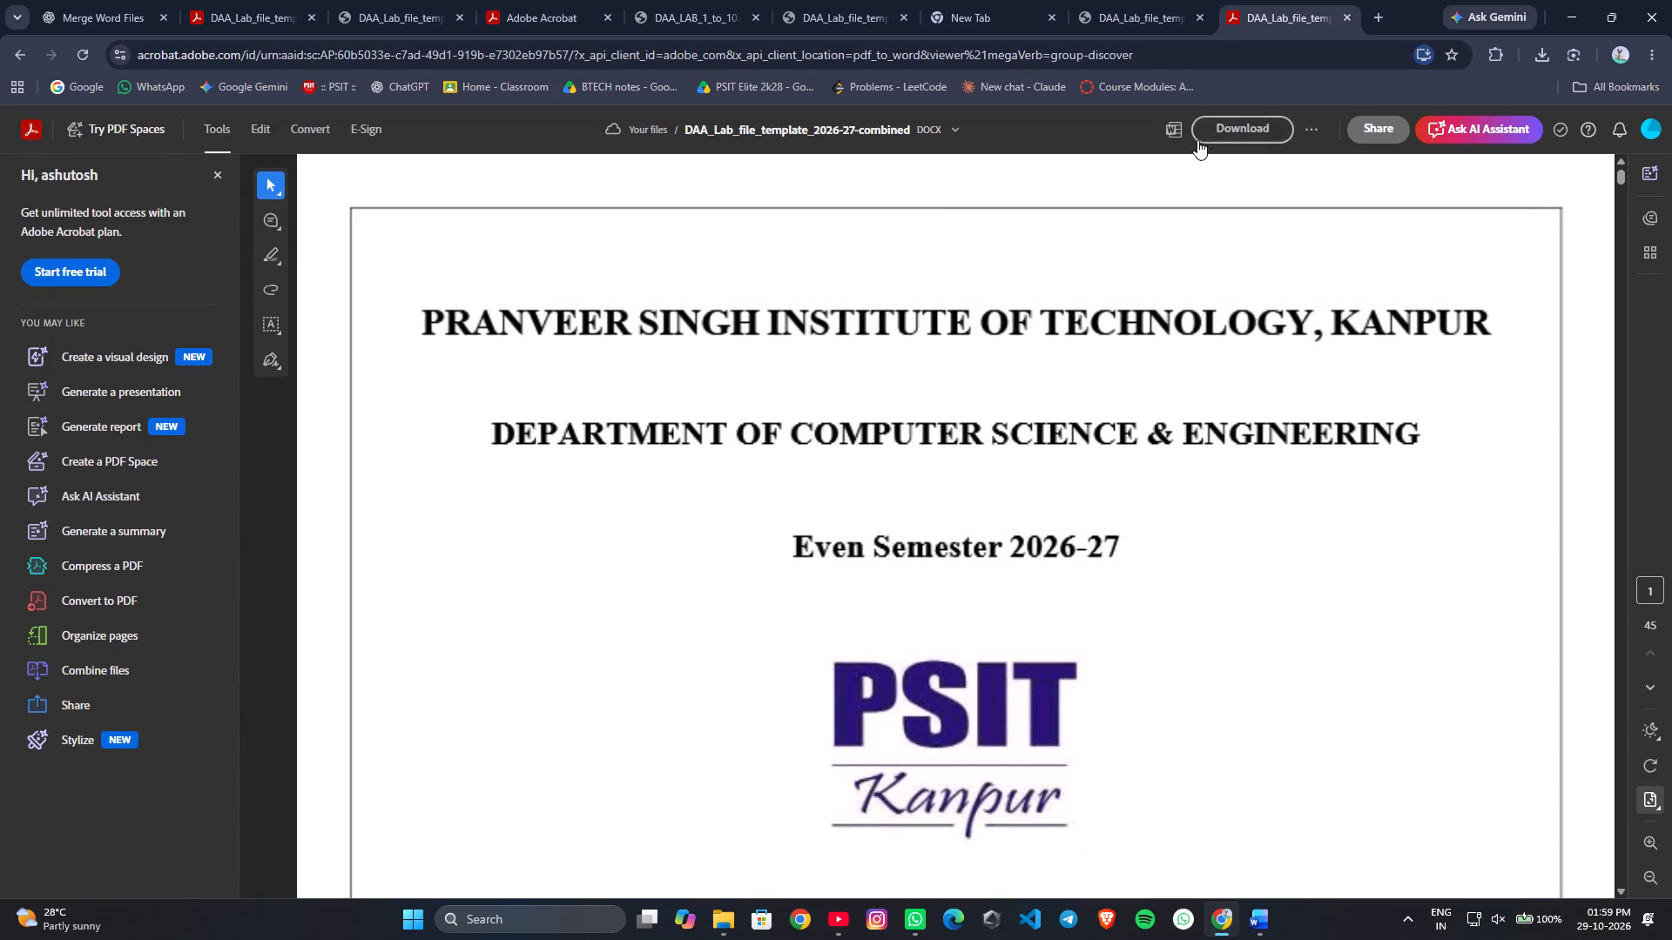
{"action": "left_click", "coordinate": [1224, 129]}
Open the downloaded combined document in Word, maximize its window and enable editing.
{"action": "left_click", "coordinate": [1554, 55]}
{"action": "left_click", "coordinate": [852, 232]}
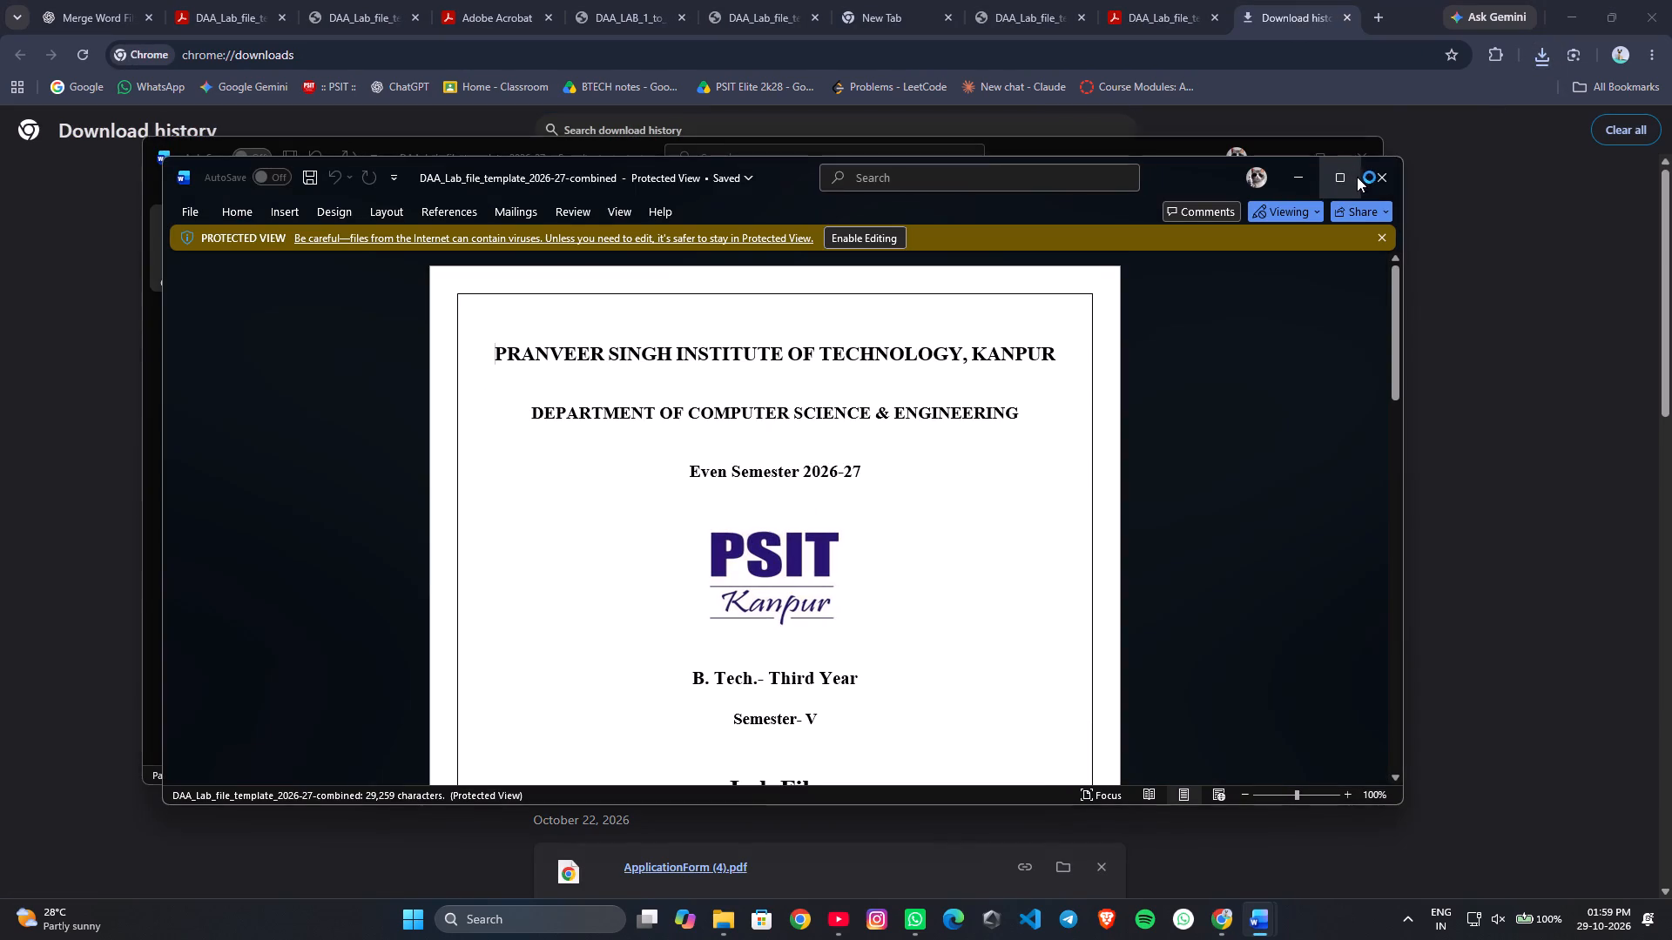
{"action": "left_click", "coordinate": [1358, 177]}
{"action": "left_click", "coordinate": [729, 89]}
Examine the combined Word document's template and lab program pages for layout and page borders.
{"action": "scroll", "coordinate": [905, 514], "scroll_direction": "down", "scroll_amount": 5}
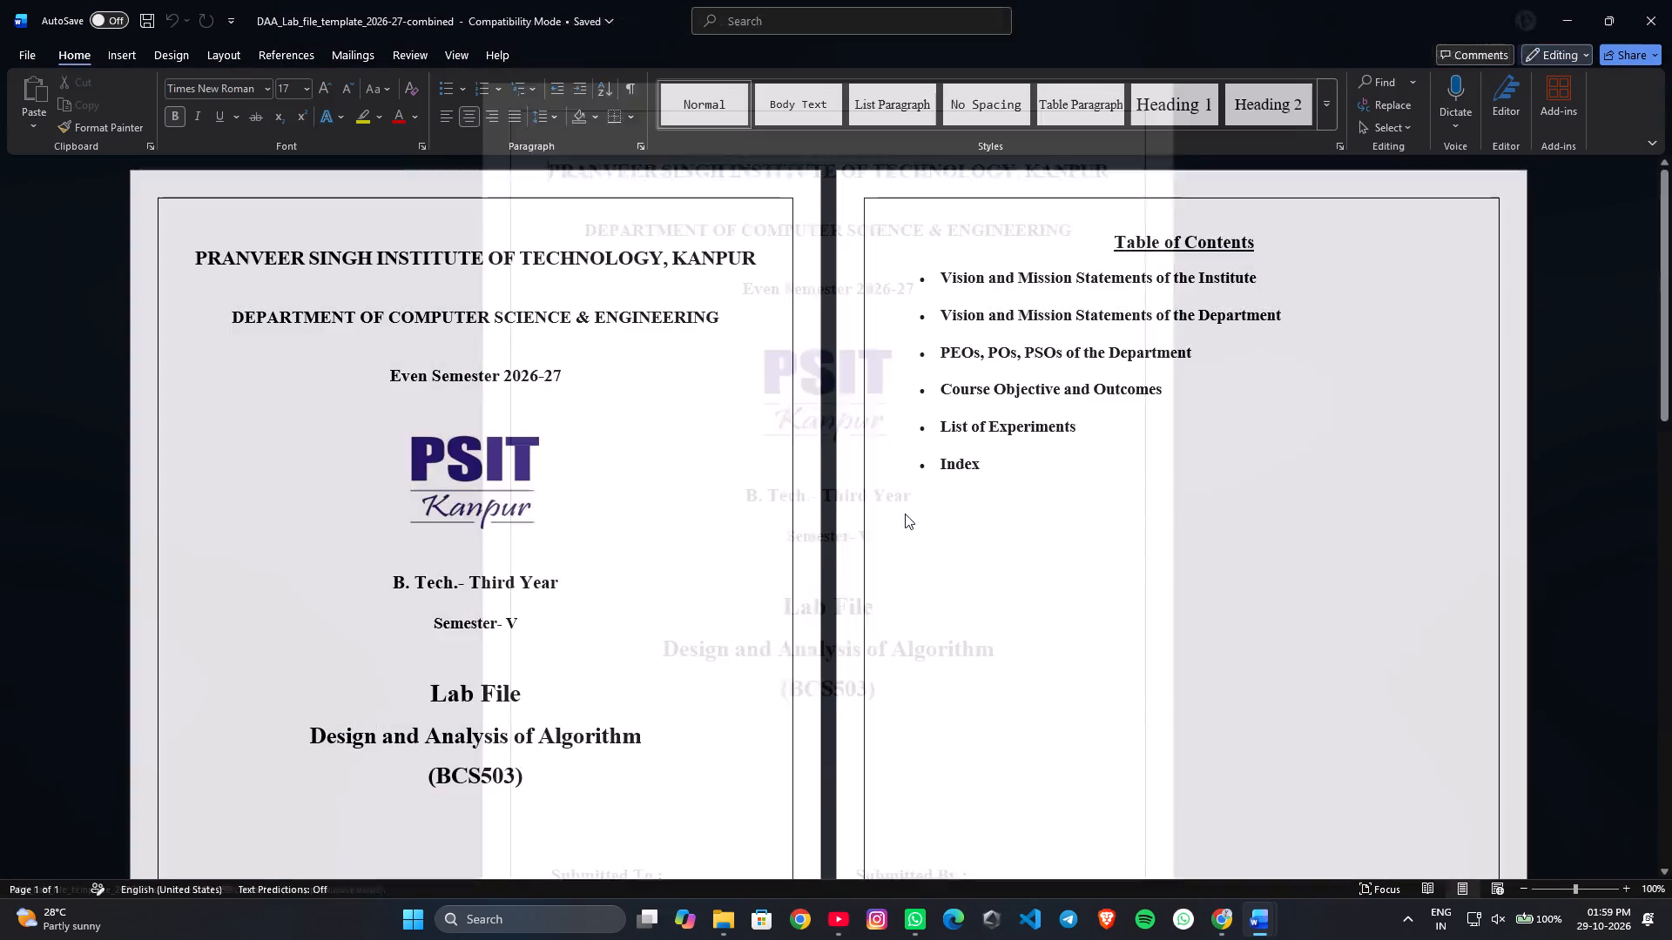
{"action": "scroll", "coordinate": [905, 514], "scroll_direction": "down", "scroll_amount": 13}
{"action": "scroll", "coordinate": [905, 514], "scroll_direction": "up", "scroll_amount": 3}
{"action": "scroll", "coordinate": [905, 514], "scroll_direction": "down", "scroll_amount": 20}
{"action": "scroll", "coordinate": [905, 514], "scroll_direction": "down", "scroll_amount": 20}
{"action": "scroll", "coordinate": [905, 514], "scroll_direction": "down", "scroll_amount": 15}
{"action": "scroll", "coordinate": [905, 514], "scroll_direction": "up", "scroll_amount": 4}
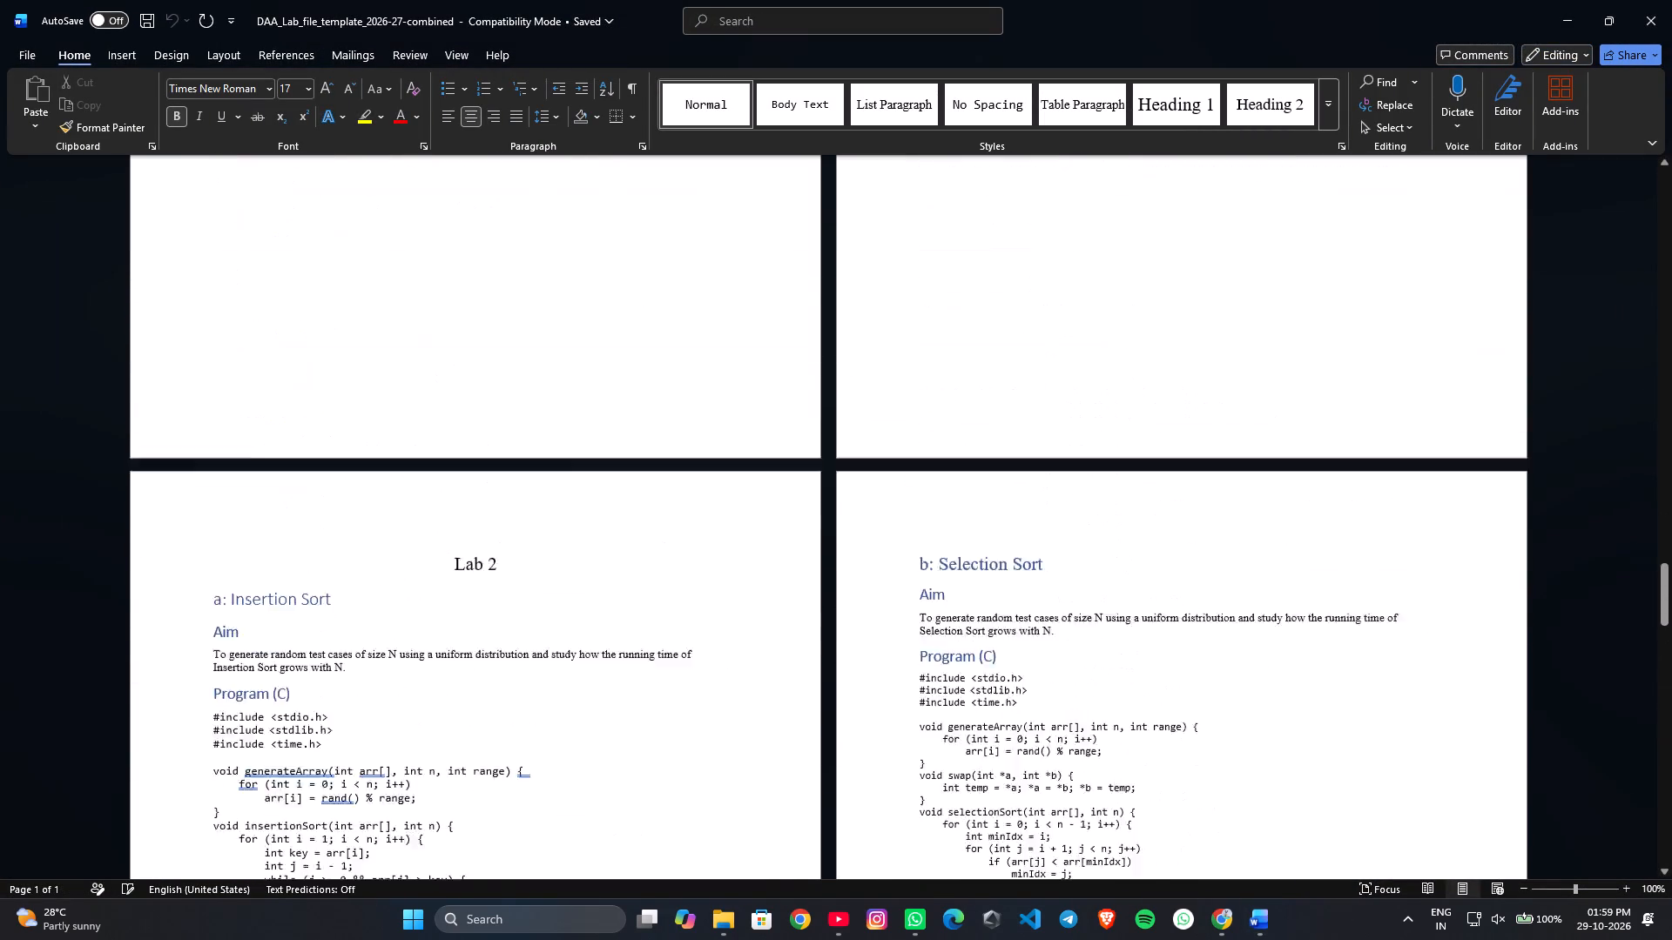
{"action": "scroll", "coordinate": [905, 514], "scroll_direction": "up", "scroll_amount": 2}
{"action": "scroll", "coordinate": [850, 568], "scroll_direction": "up", "scroll_amount": 1}
{"action": "scroll", "coordinate": [850, 568], "scroll_direction": "down", "scroll_amount": 7}
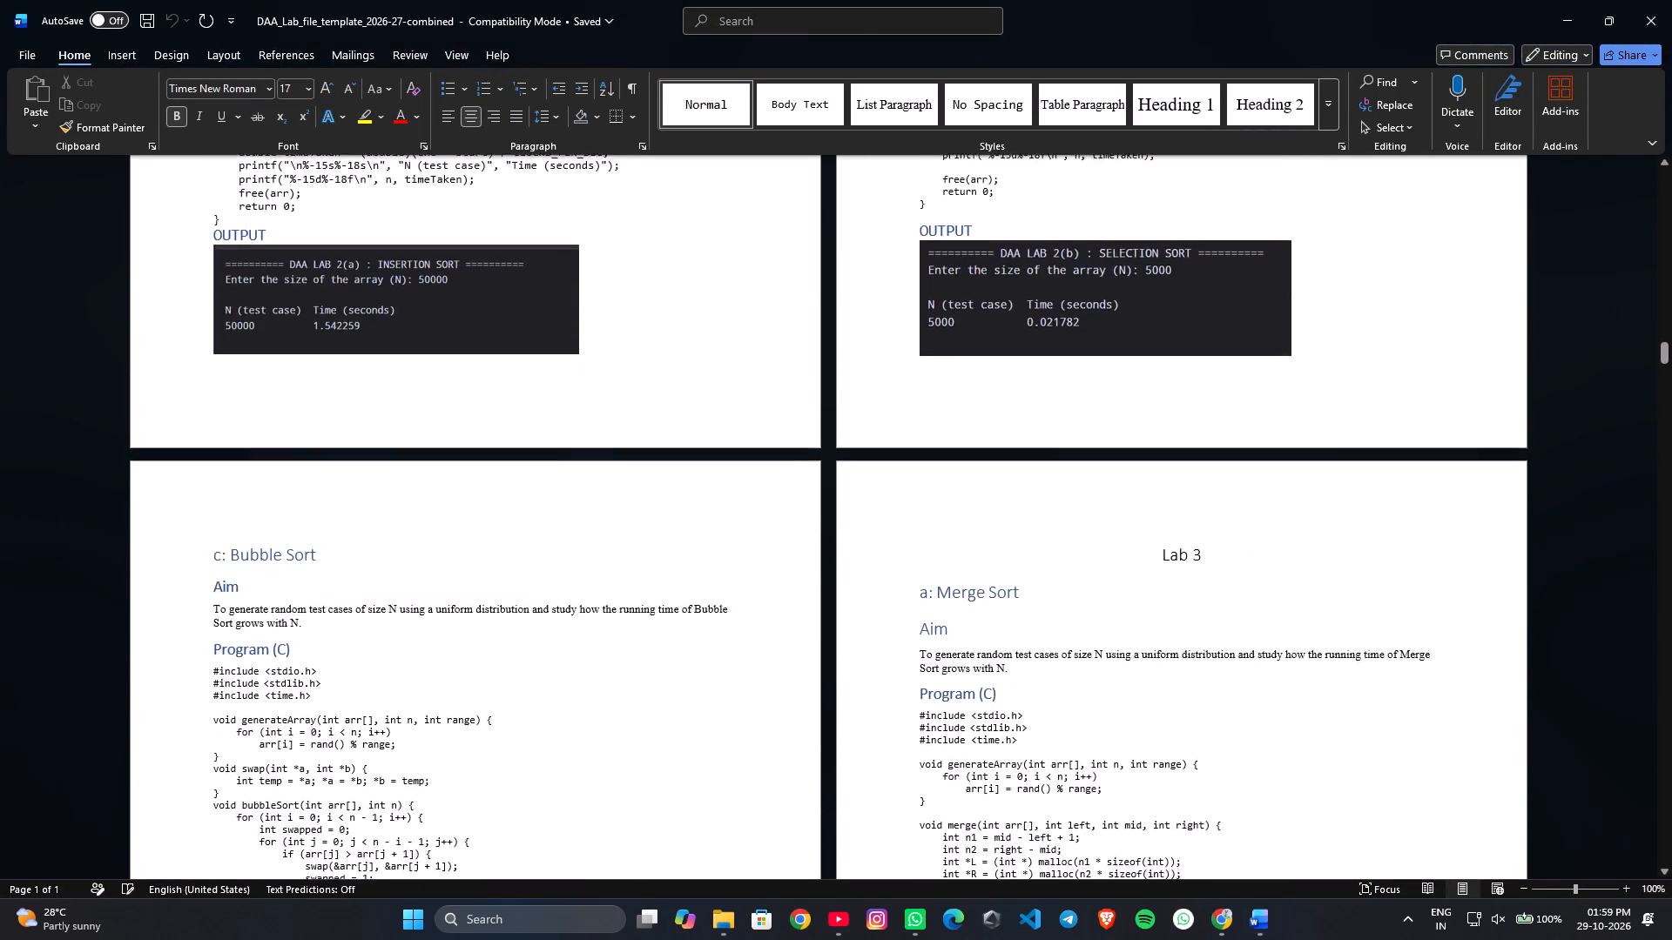
{"action": "scroll", "coordinate": [850, 568], "scroll_direction": "down", "scroll_amount": 1}
Apply a Box page border to the whole combined lab file document.
{"action": "right_click", "coordinate": [726, 539]}
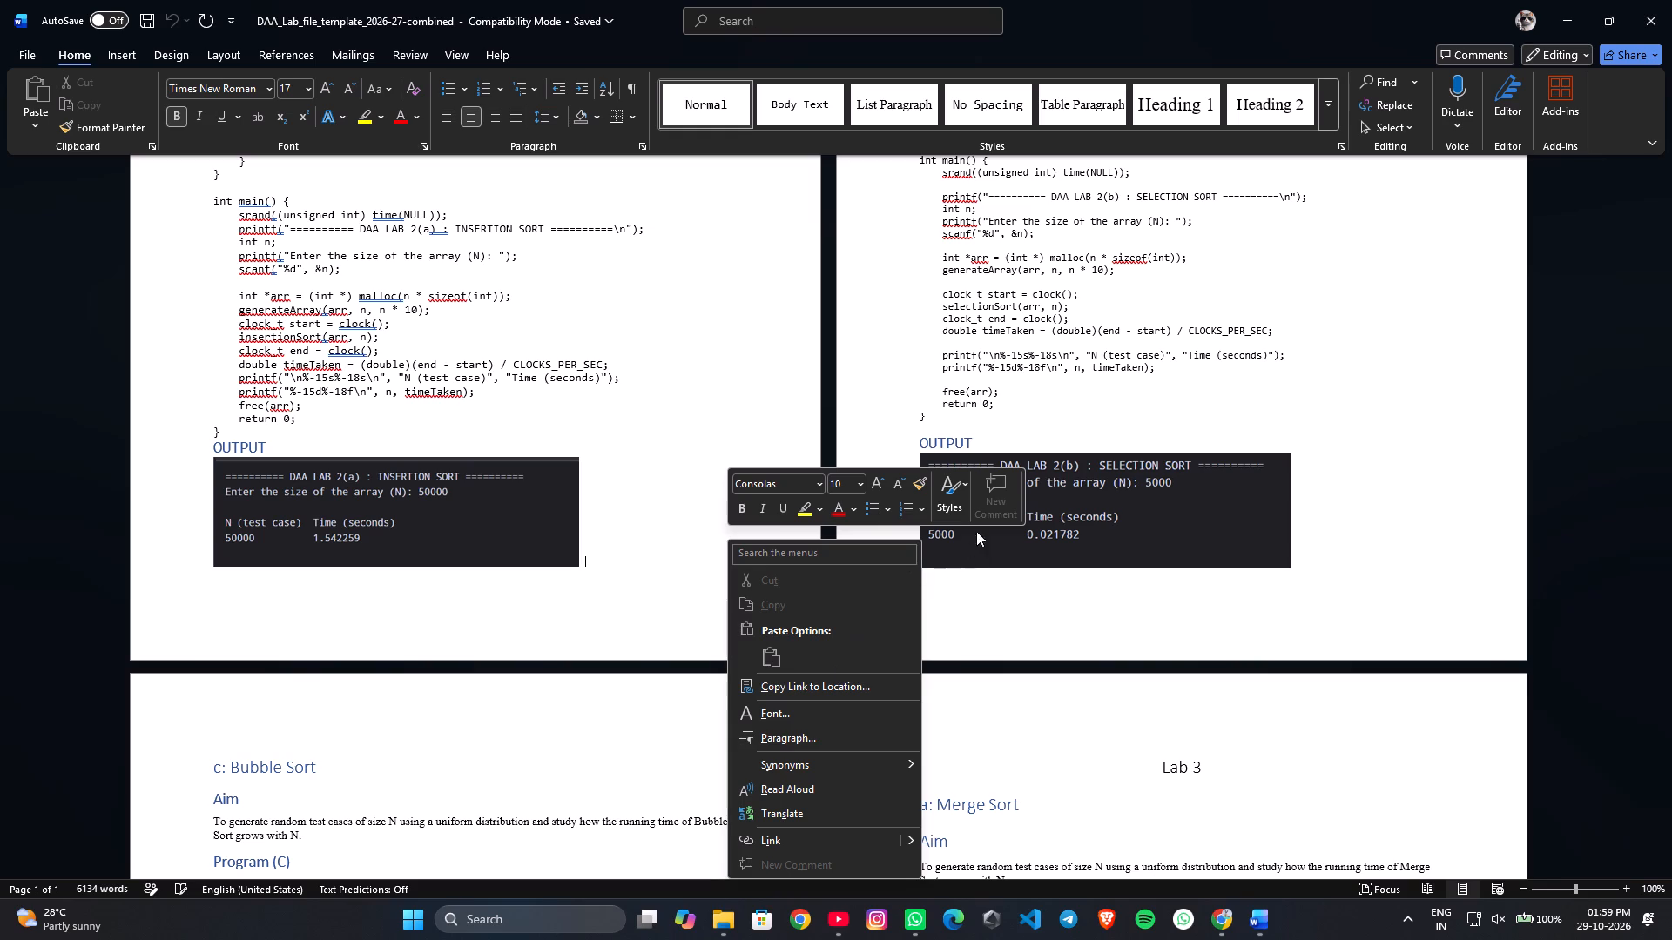
{"action": "left_click", "coordinate": [179, 53]}
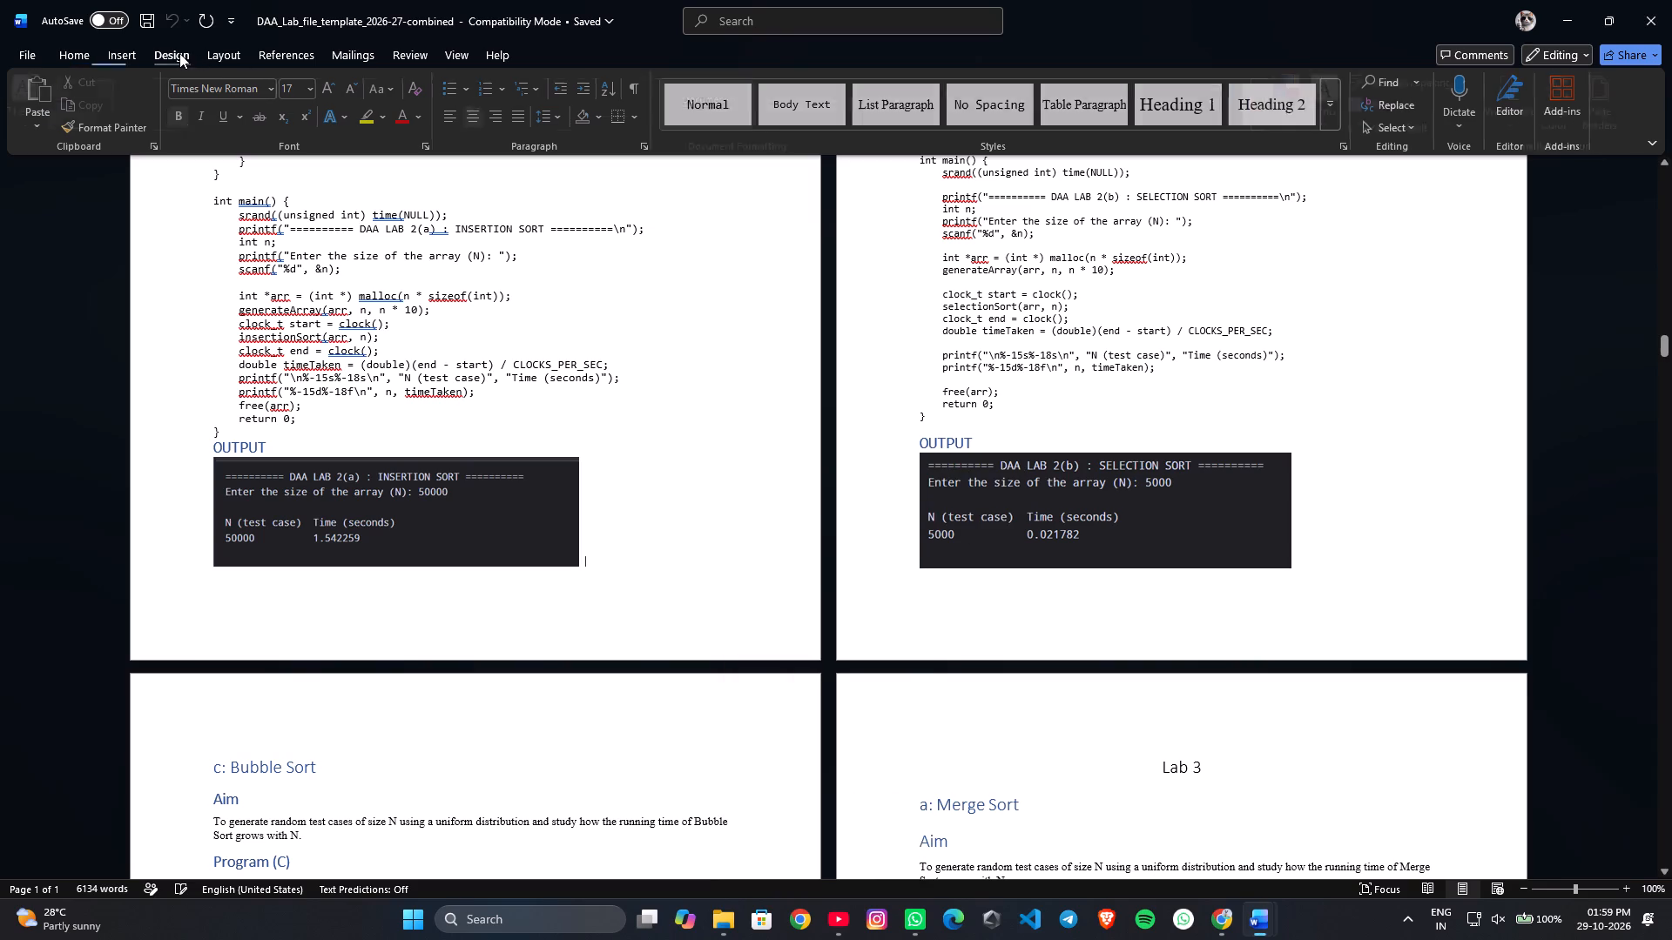
{"action": "scroll", "coordinate": [683, 446], "scroll_direction": "up", "scroll_amount": 16}
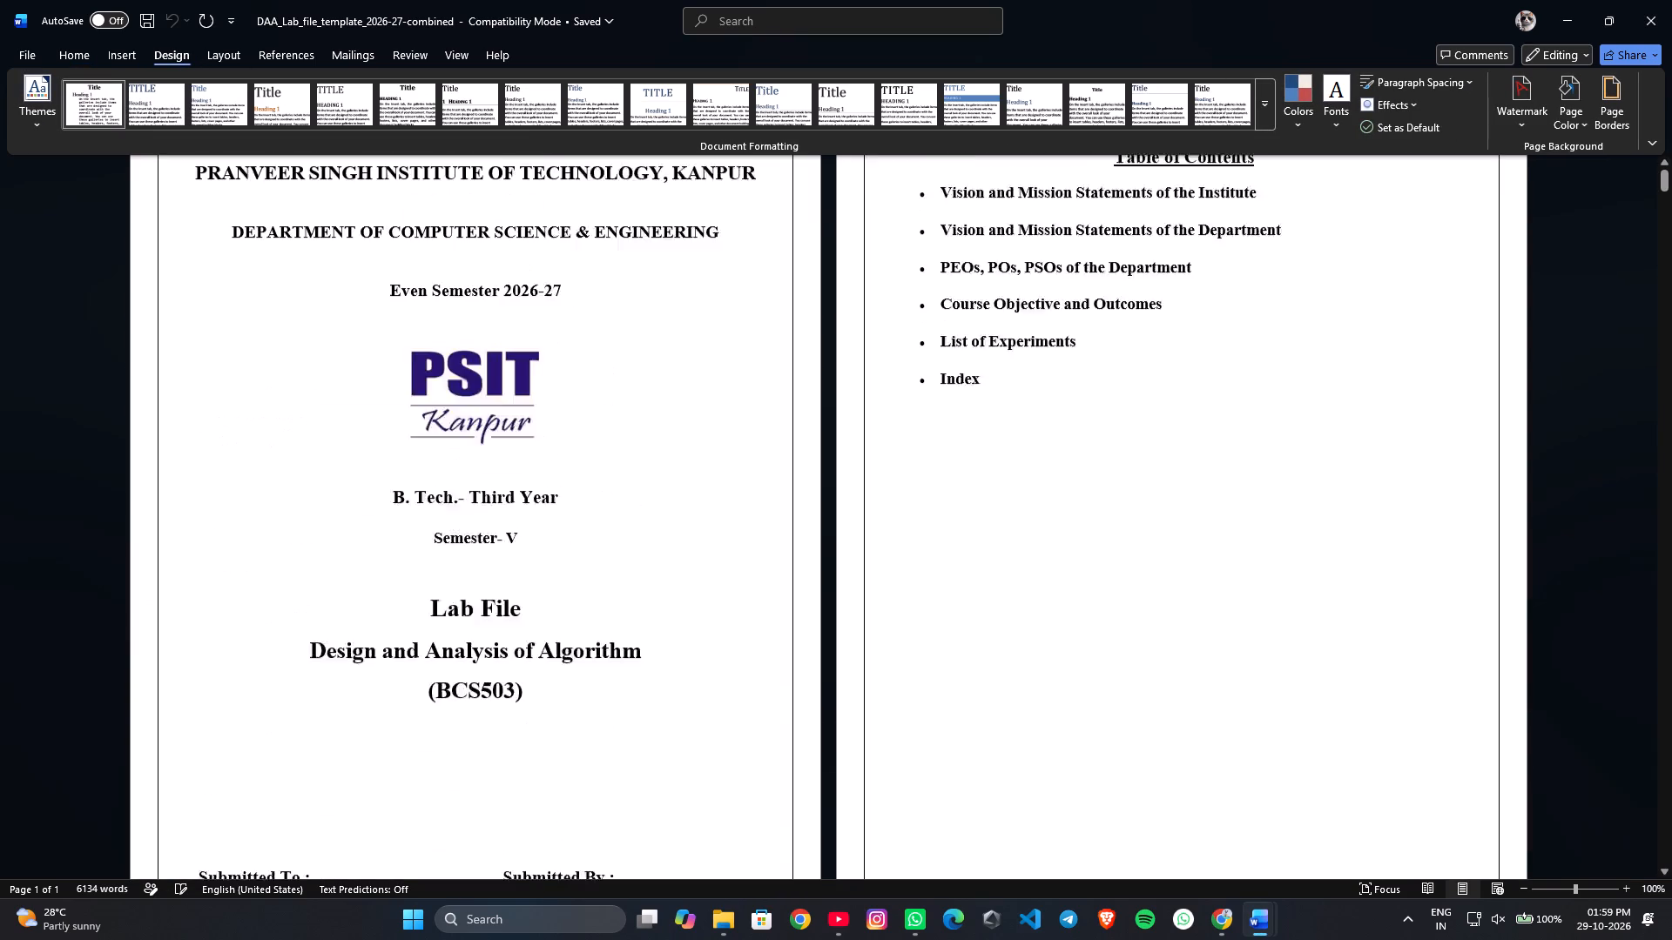
{"action": "scroll", "coordinate": [683, 446], "scroll_direction": "up", "scroll_amount": 1}
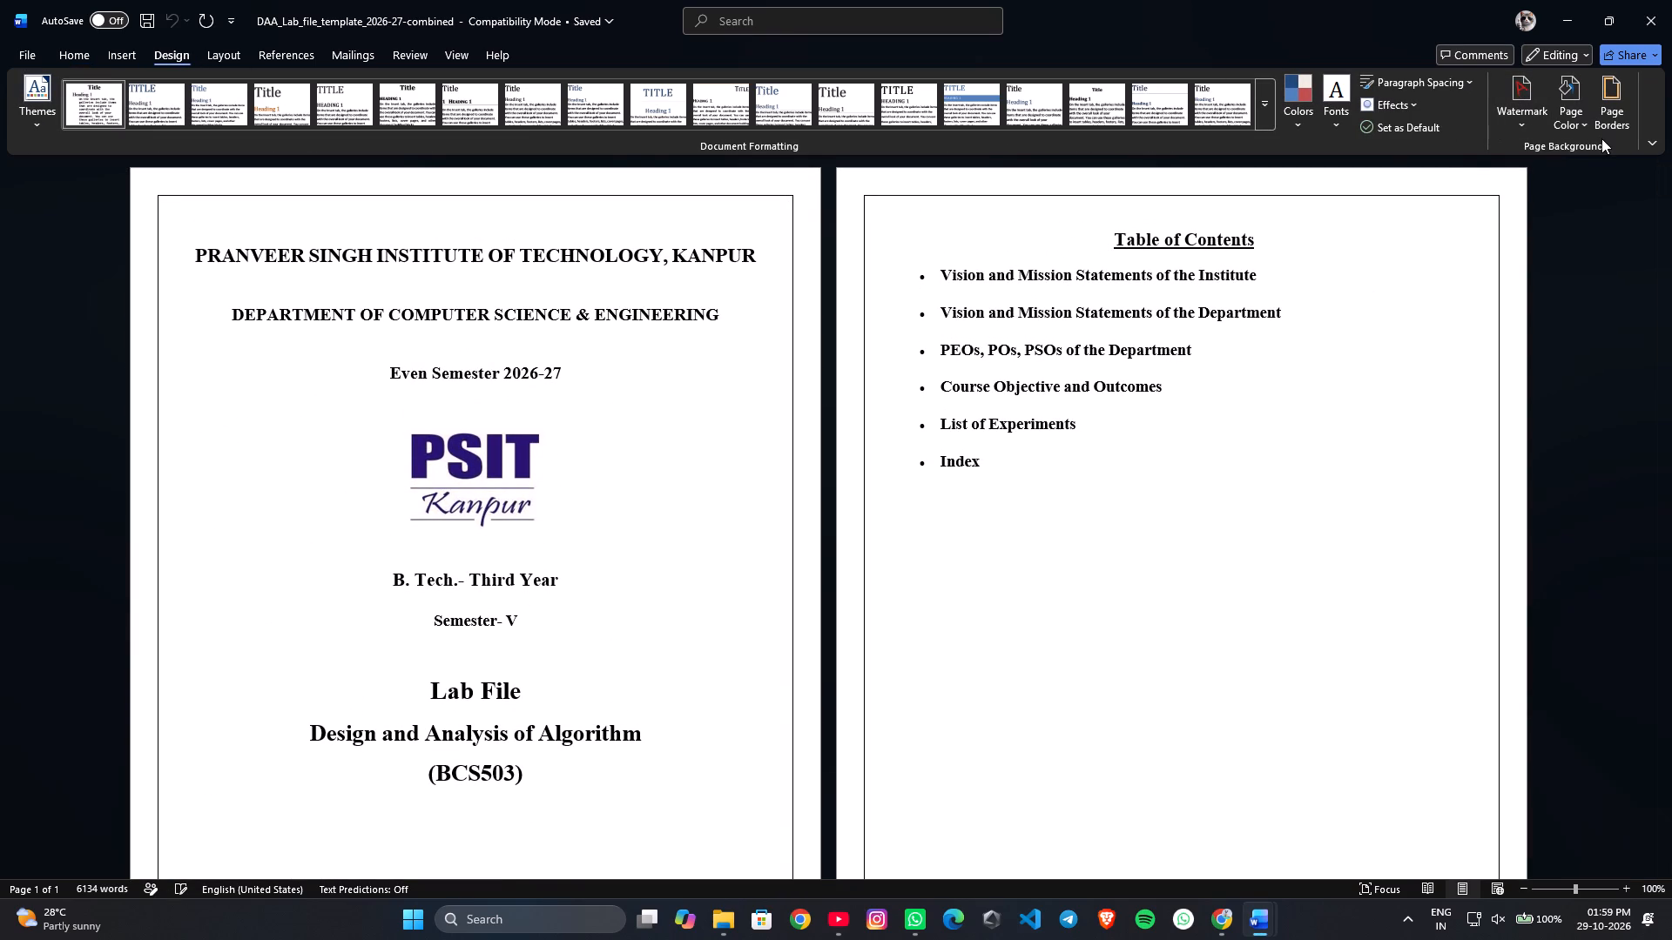
{"action": "left_click", "coordinate": [1615, 108]}
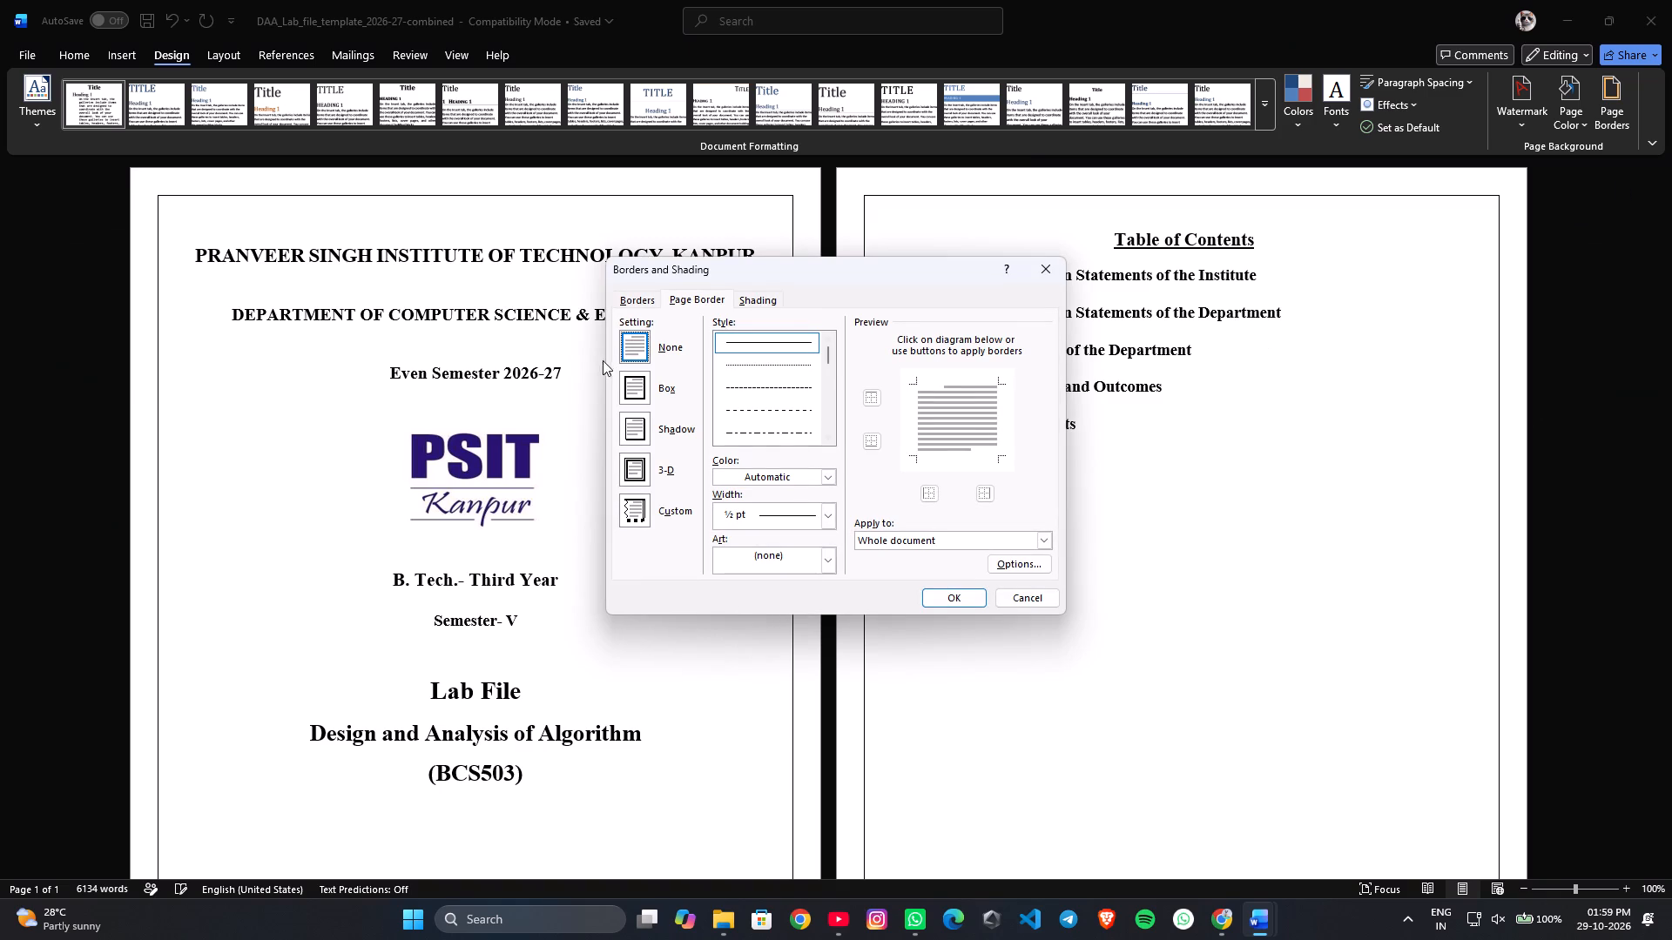
{"action": "left_click", "coordinate": [644, 389]}
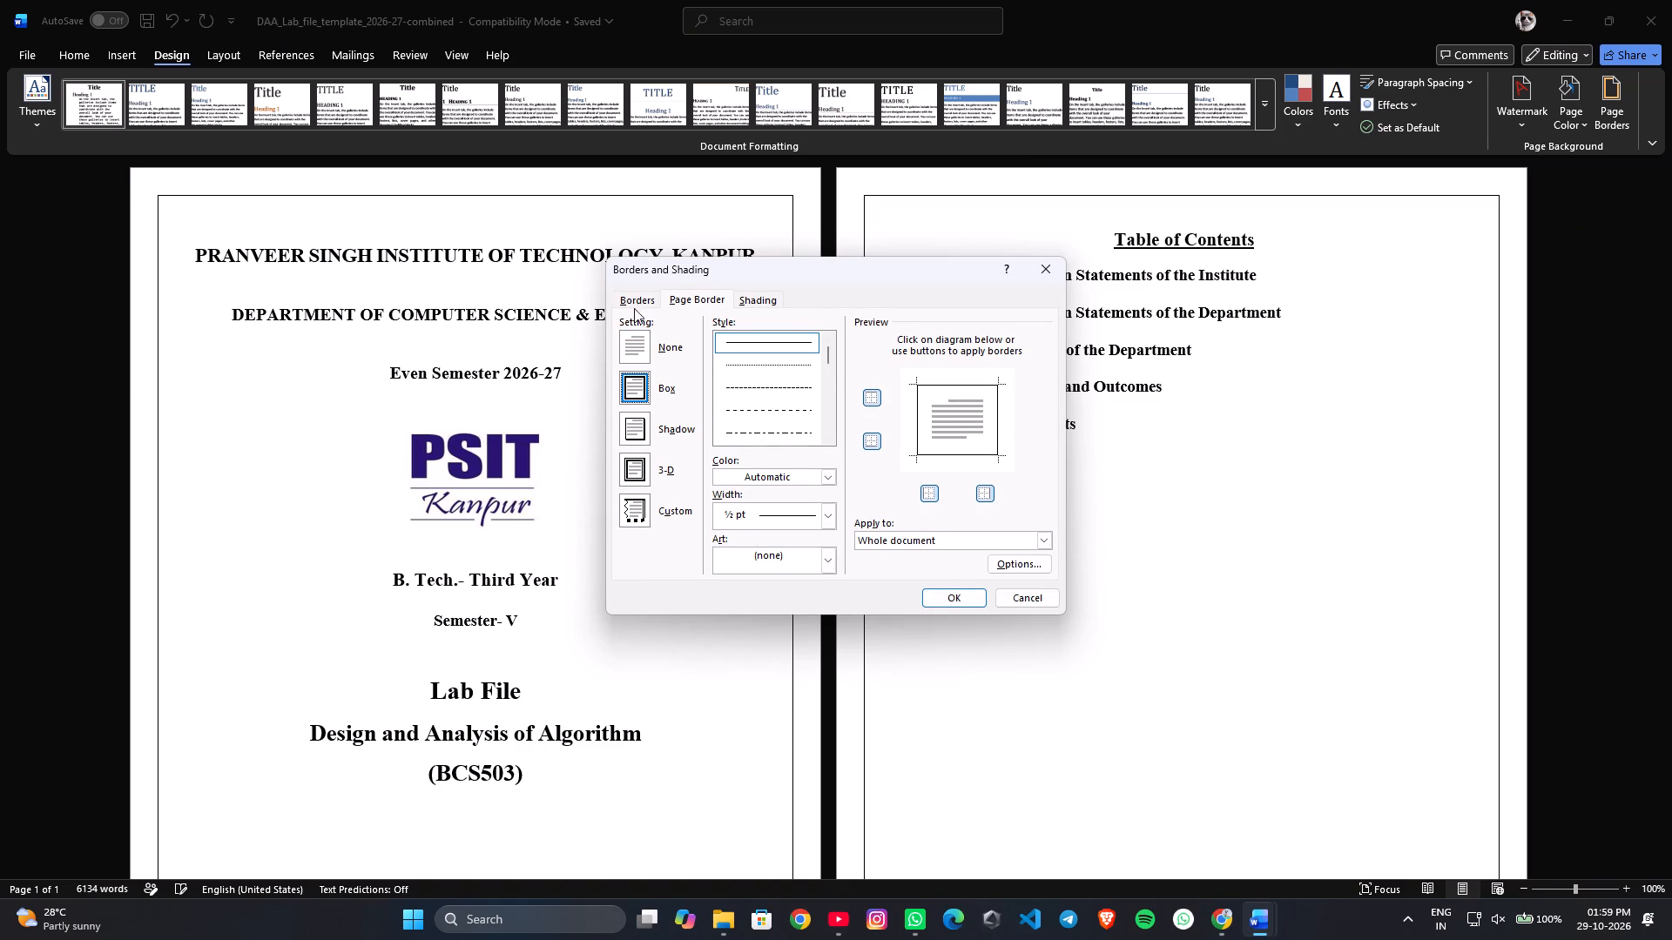
{"action": "left_click", "coordinate": [656, 352]}
{"action": "left_click", "coordinate": [638, 352]}
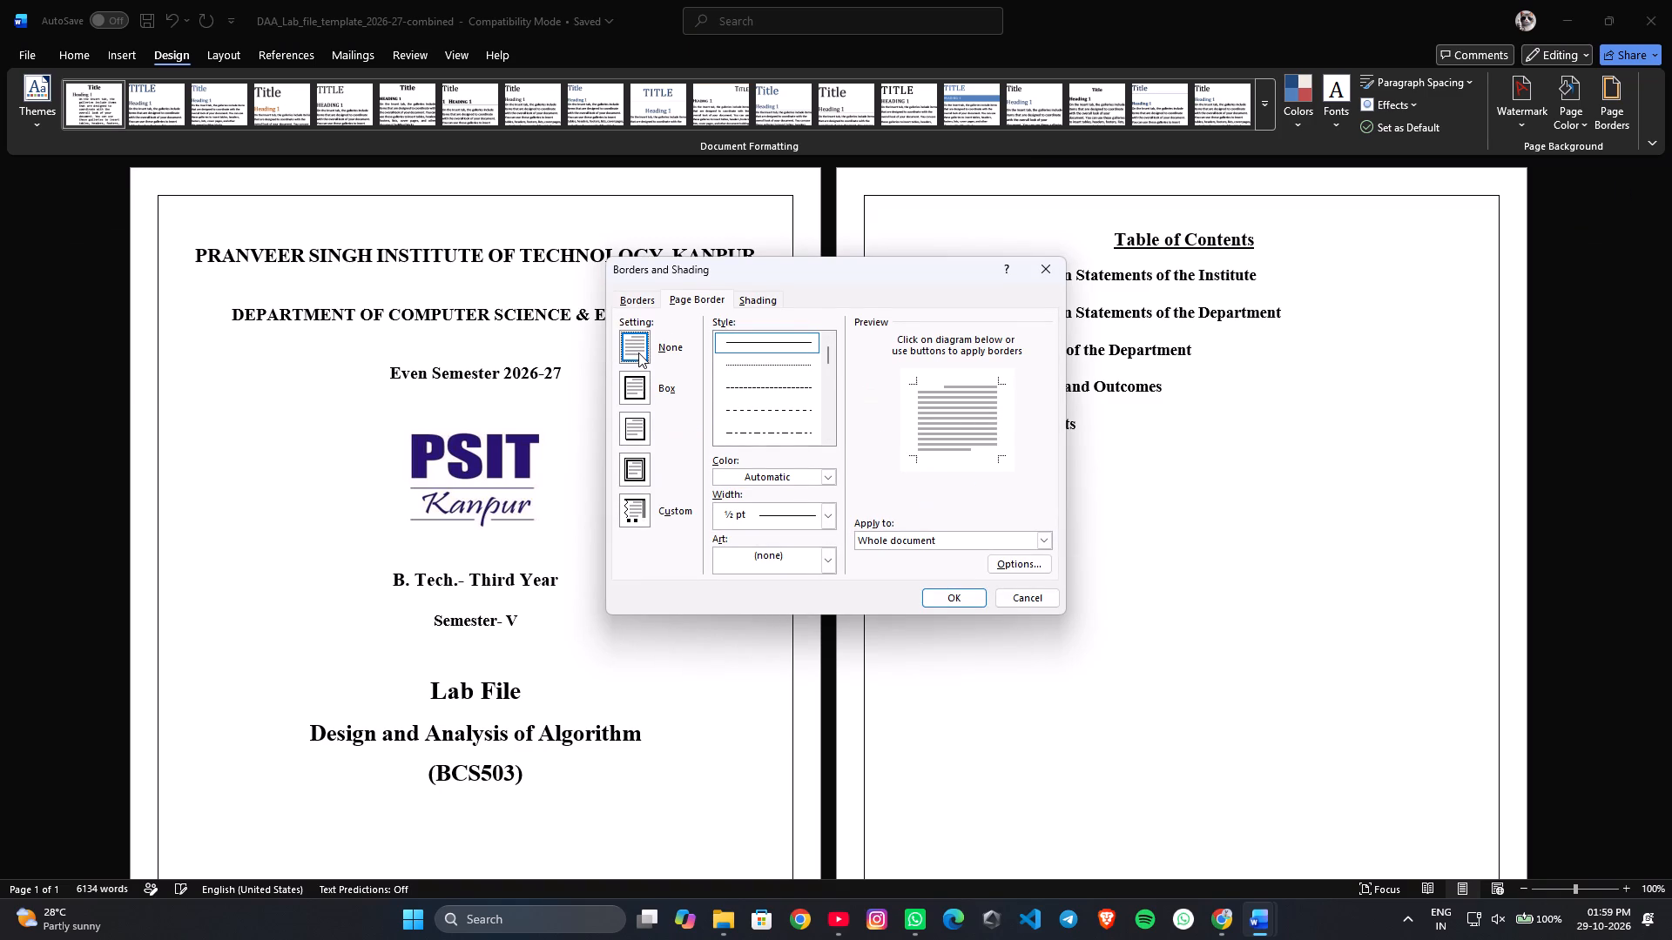
{"action": "left_click", "coordinate": [644, 388]}
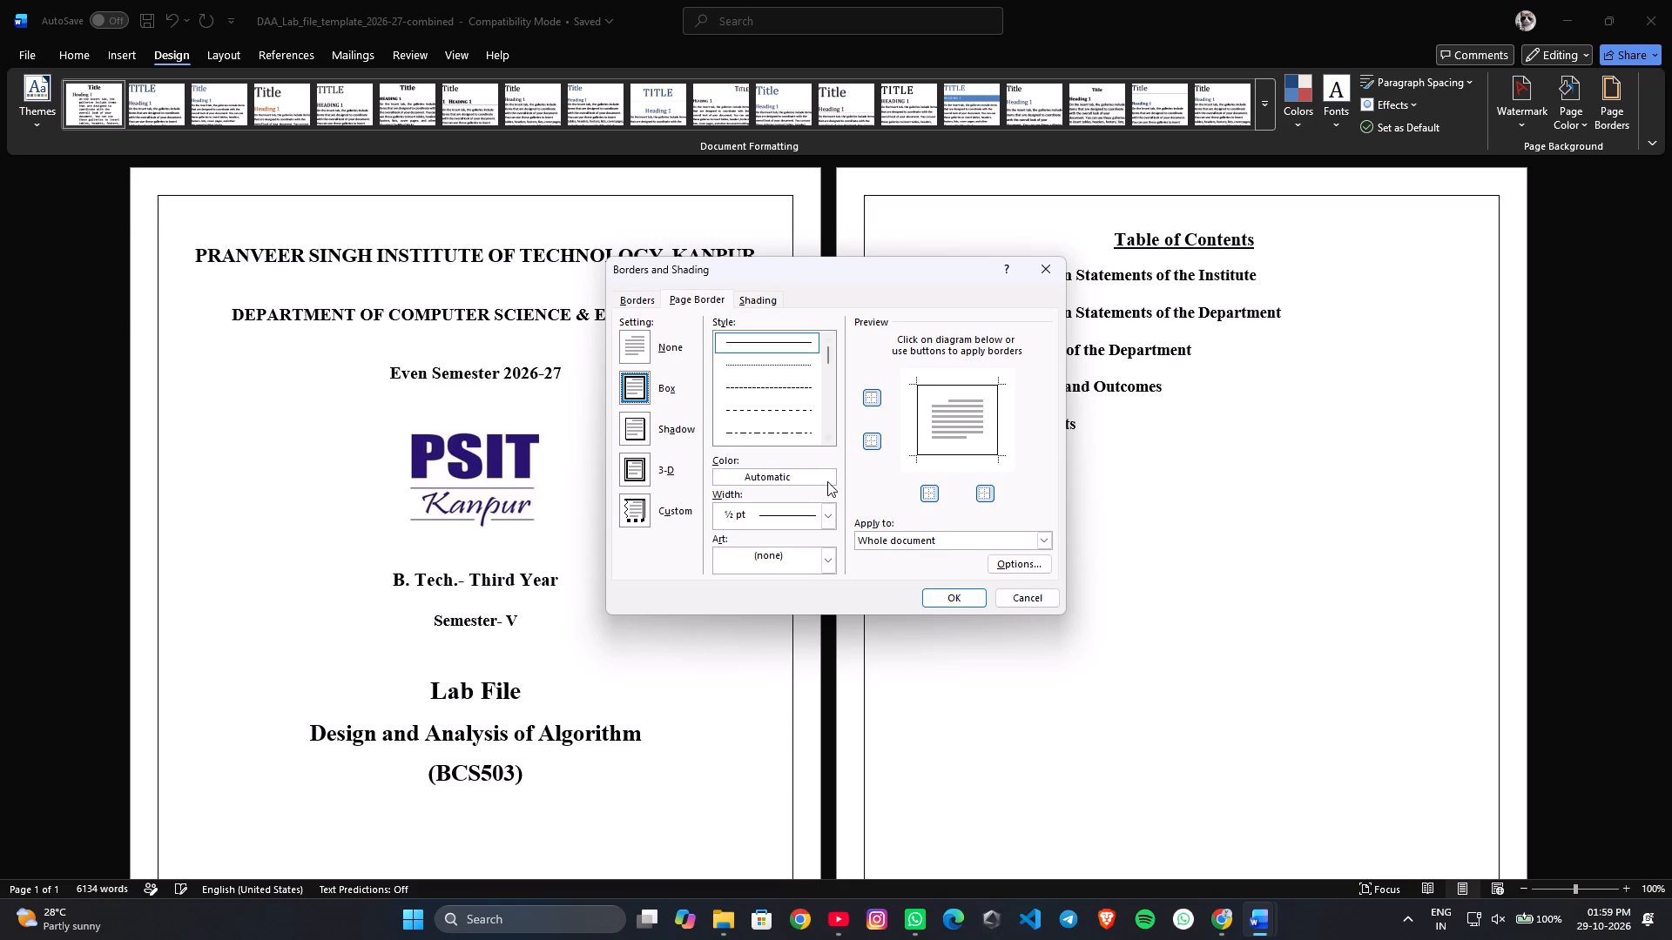
{"action": "left_click", "coordinate": [954, 601]}
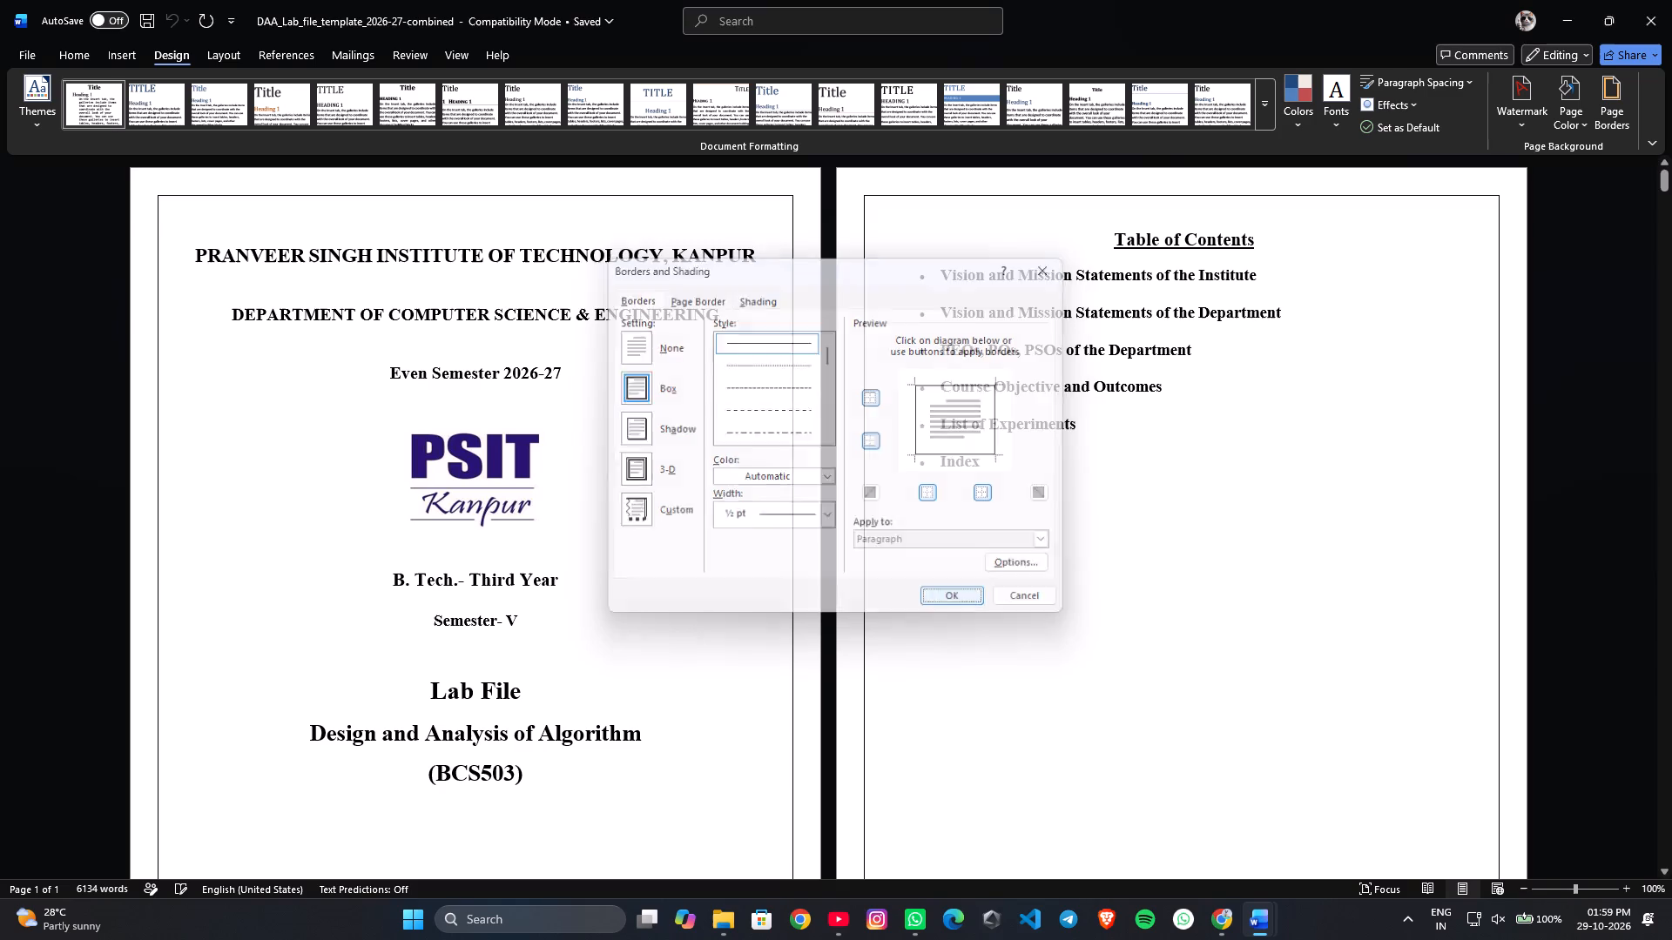
Examine the page borders and layout from the cover page through the index and the lab pages.
{"action": "scroll", "coordinate": [954, 601], "scroll_direction": "up", "scroll_amount": 9}
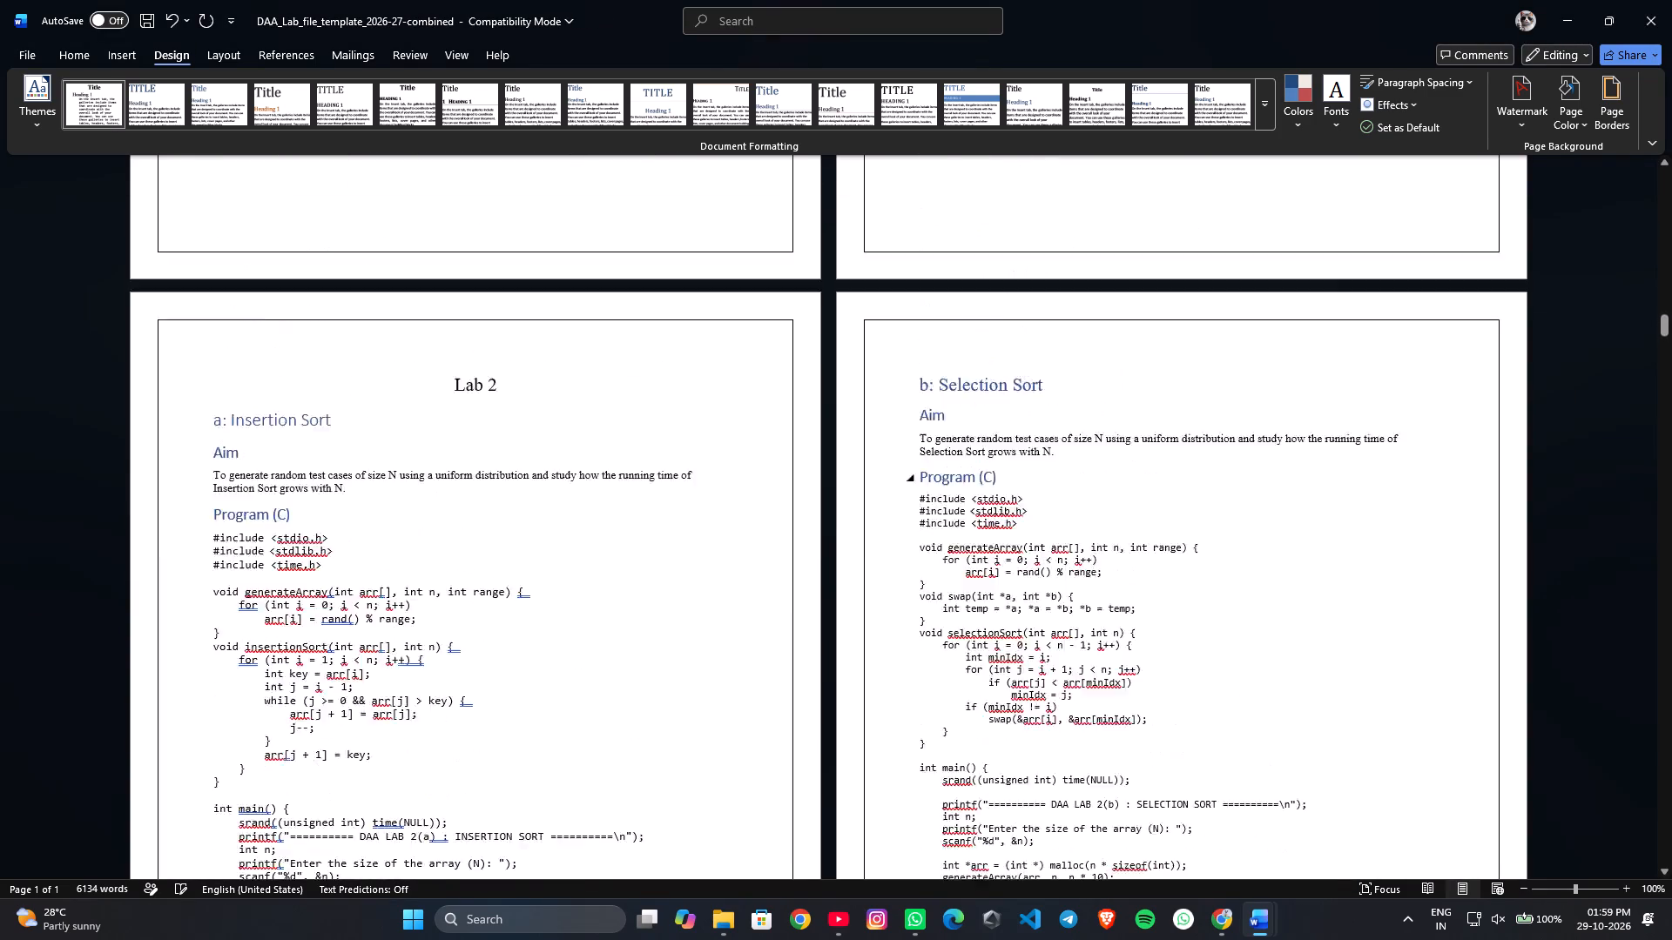
{"action": "scroll", "coordinate": [954, 601], "scroll_direction": "up", "scroll_amount": 6}
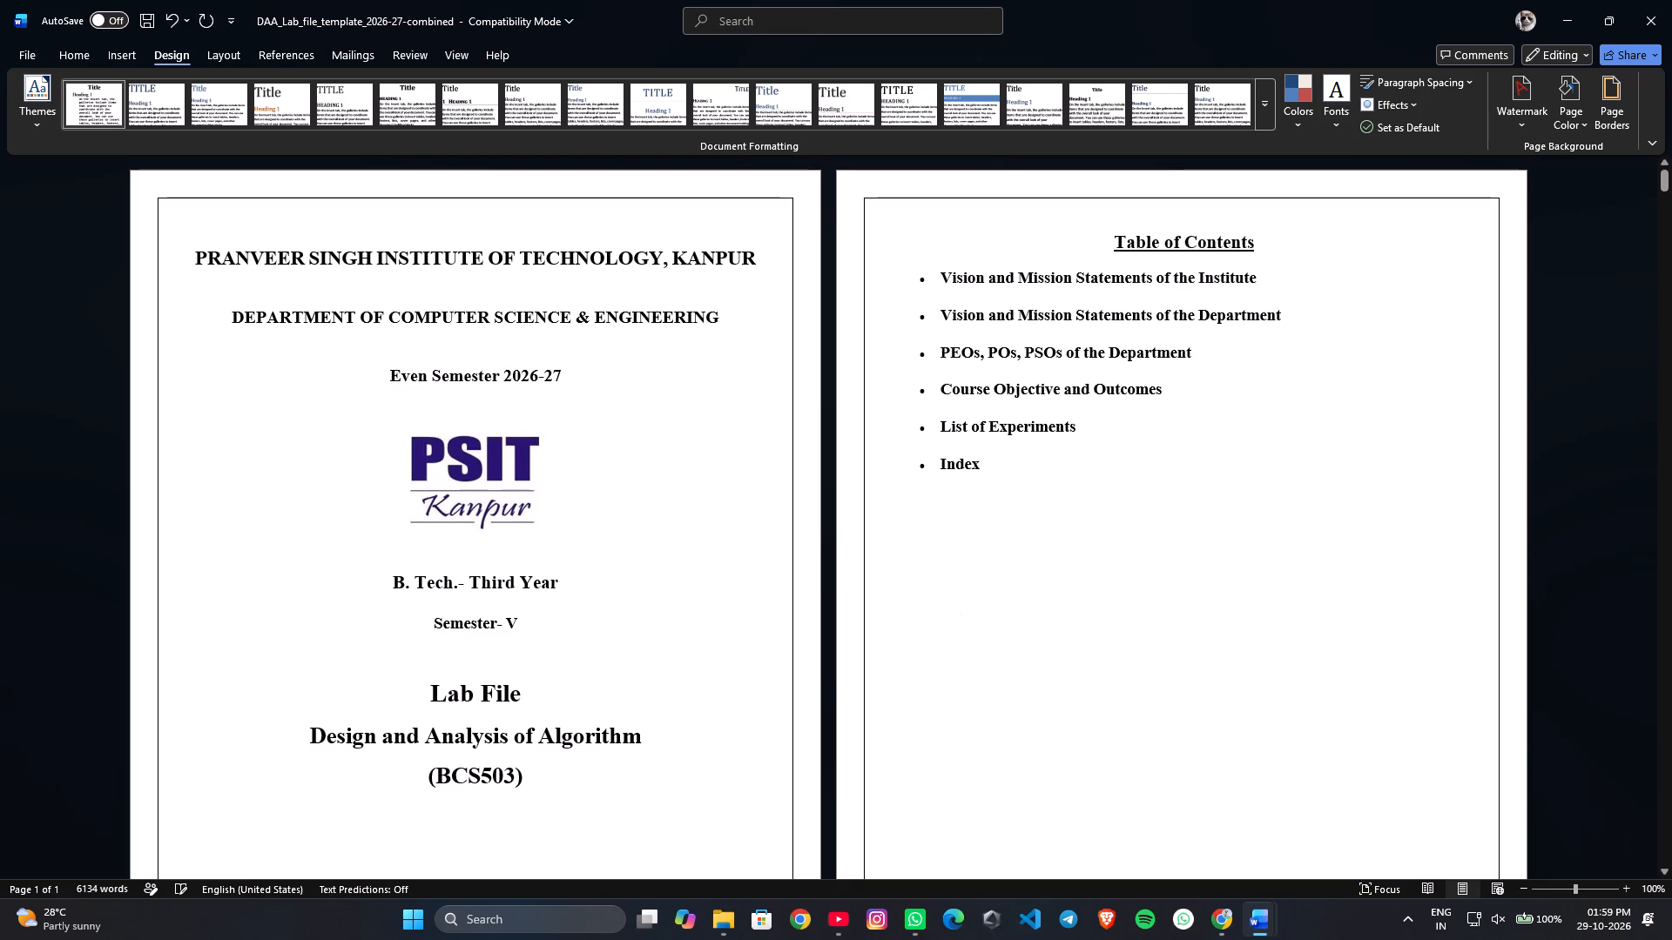
{"action": "scroll", "coordinate": [954, 601], "scroll_direction": "down", "scroll_amount": 2}
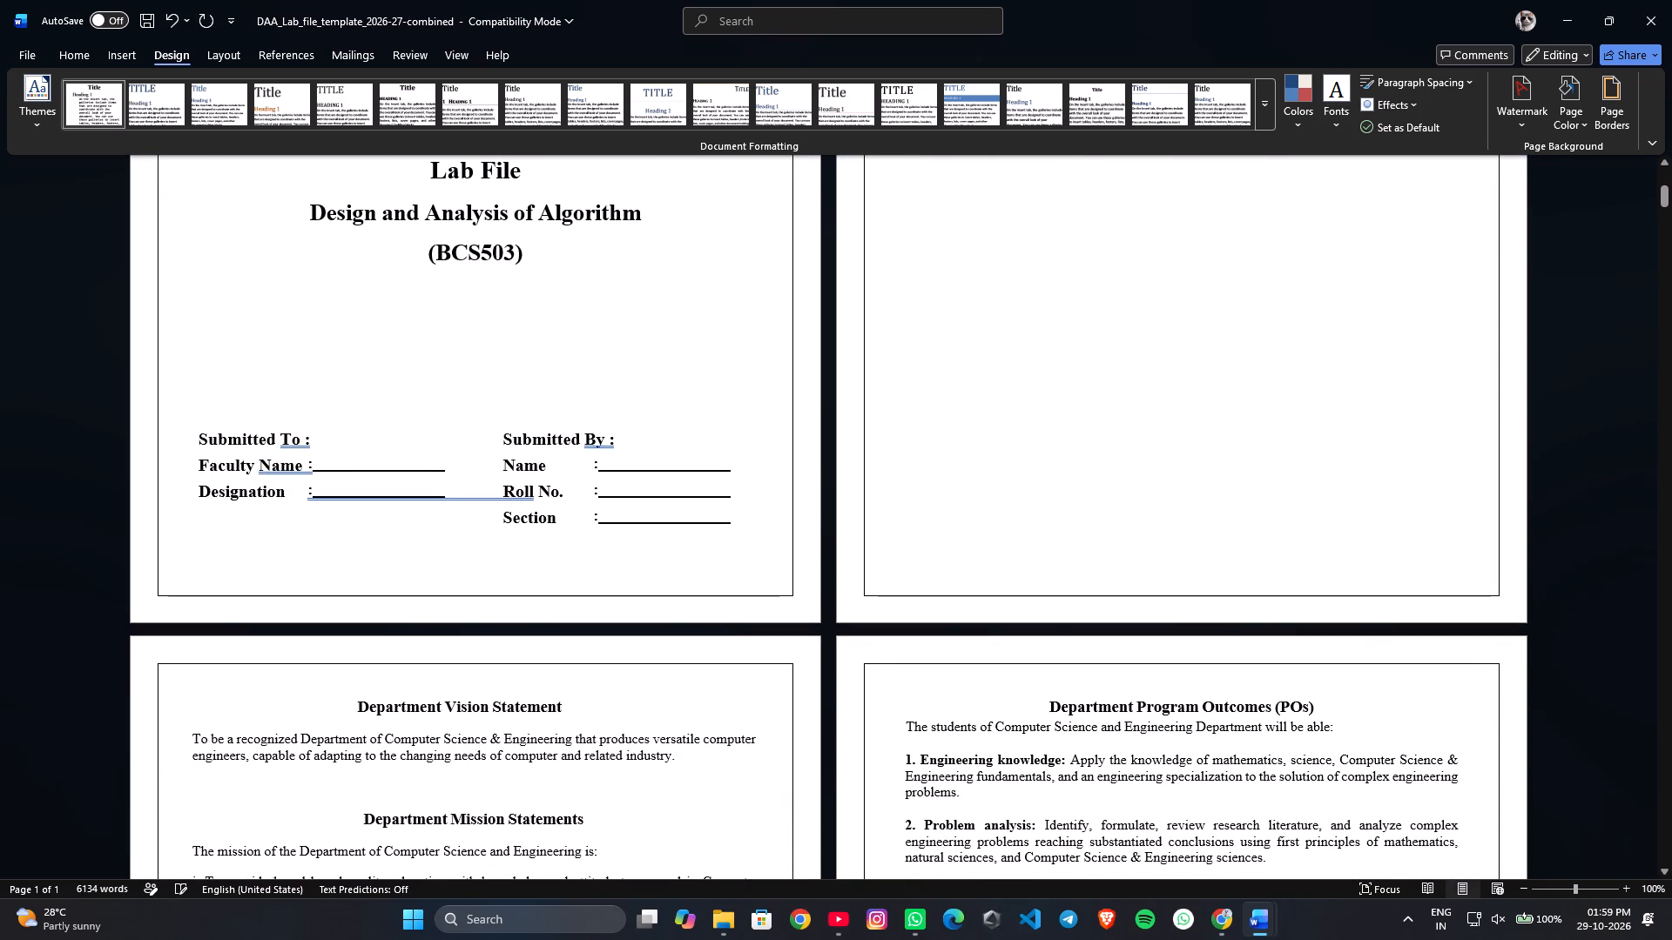
{"action": "left_click", "coordinate": [660, 437]}
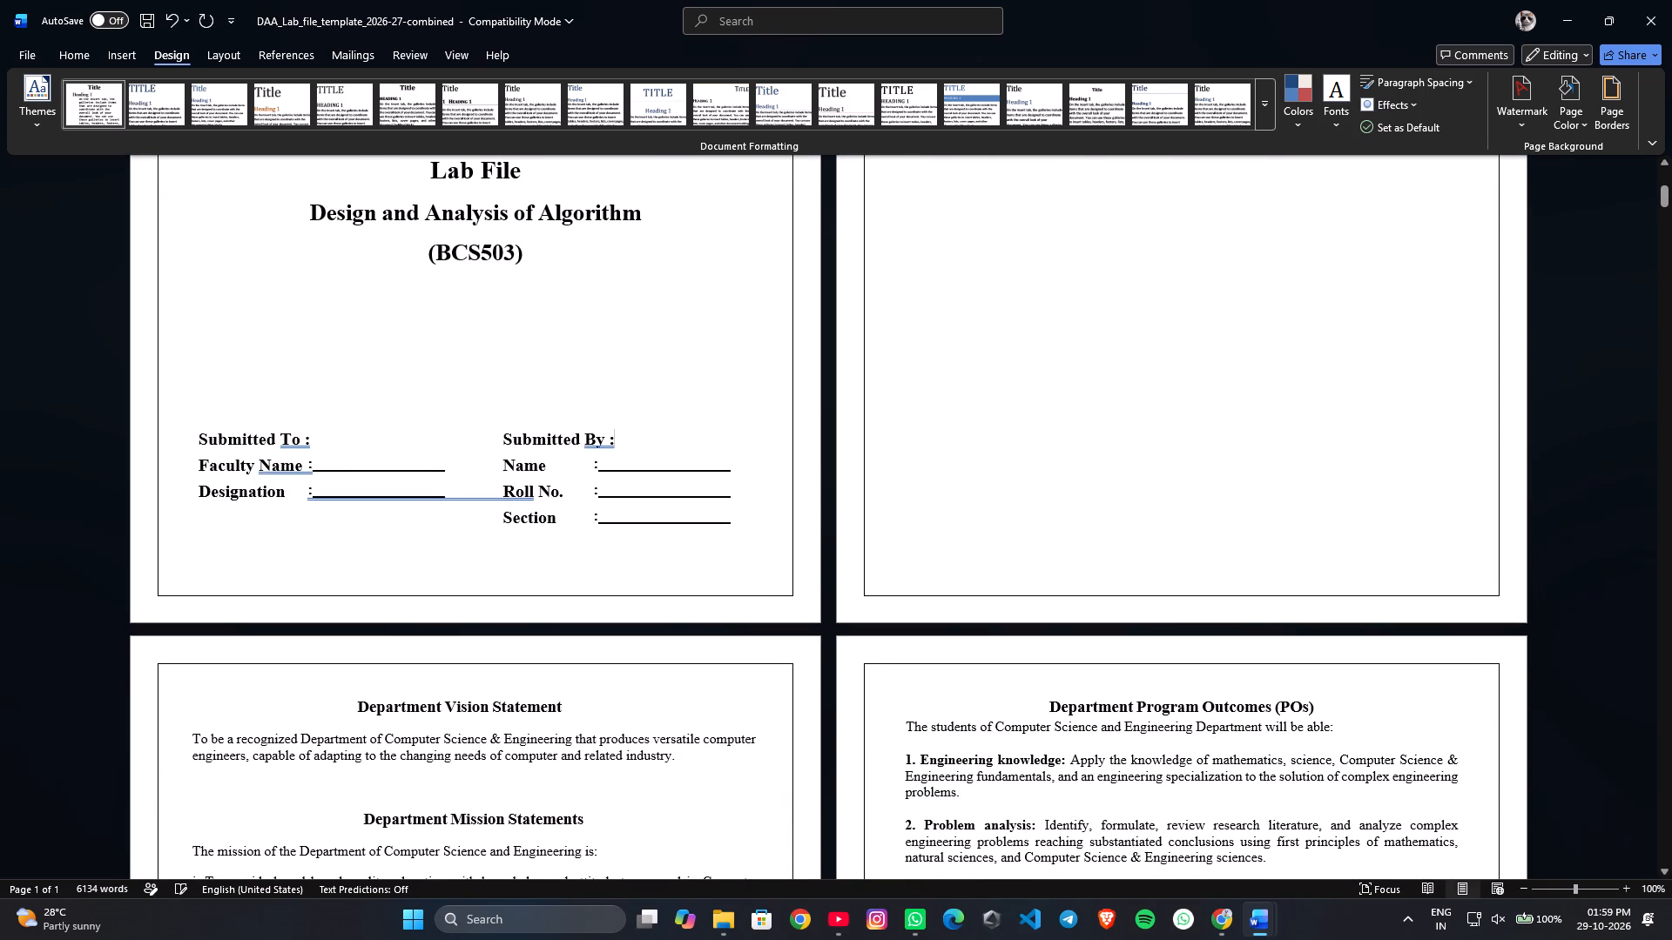
{"action": "scroll", "coordinate": [929, 540], "scroll_direction": "down", "scroll_amount": 6}
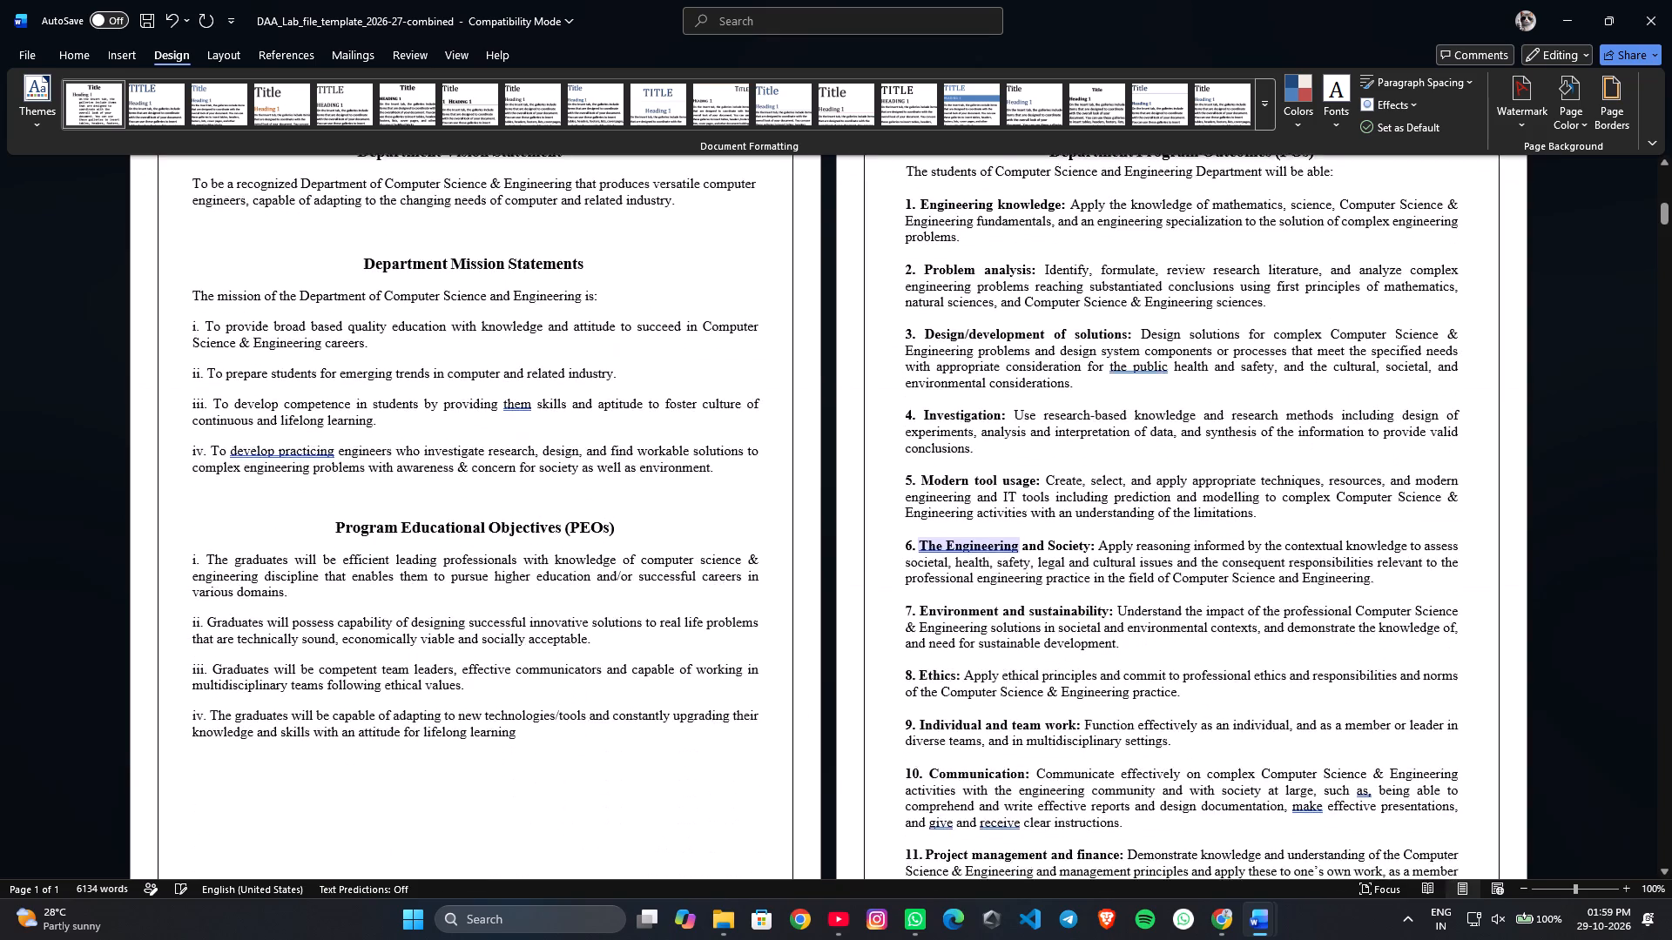
{"action": "scroll", "coordinate": [929, 540], "scroll_direction": "down", "scroll_amount": 2}
{"action": "scroll", "coordinate": [929, 540], "scroll_direction": "up", "scroll_amount": 2}
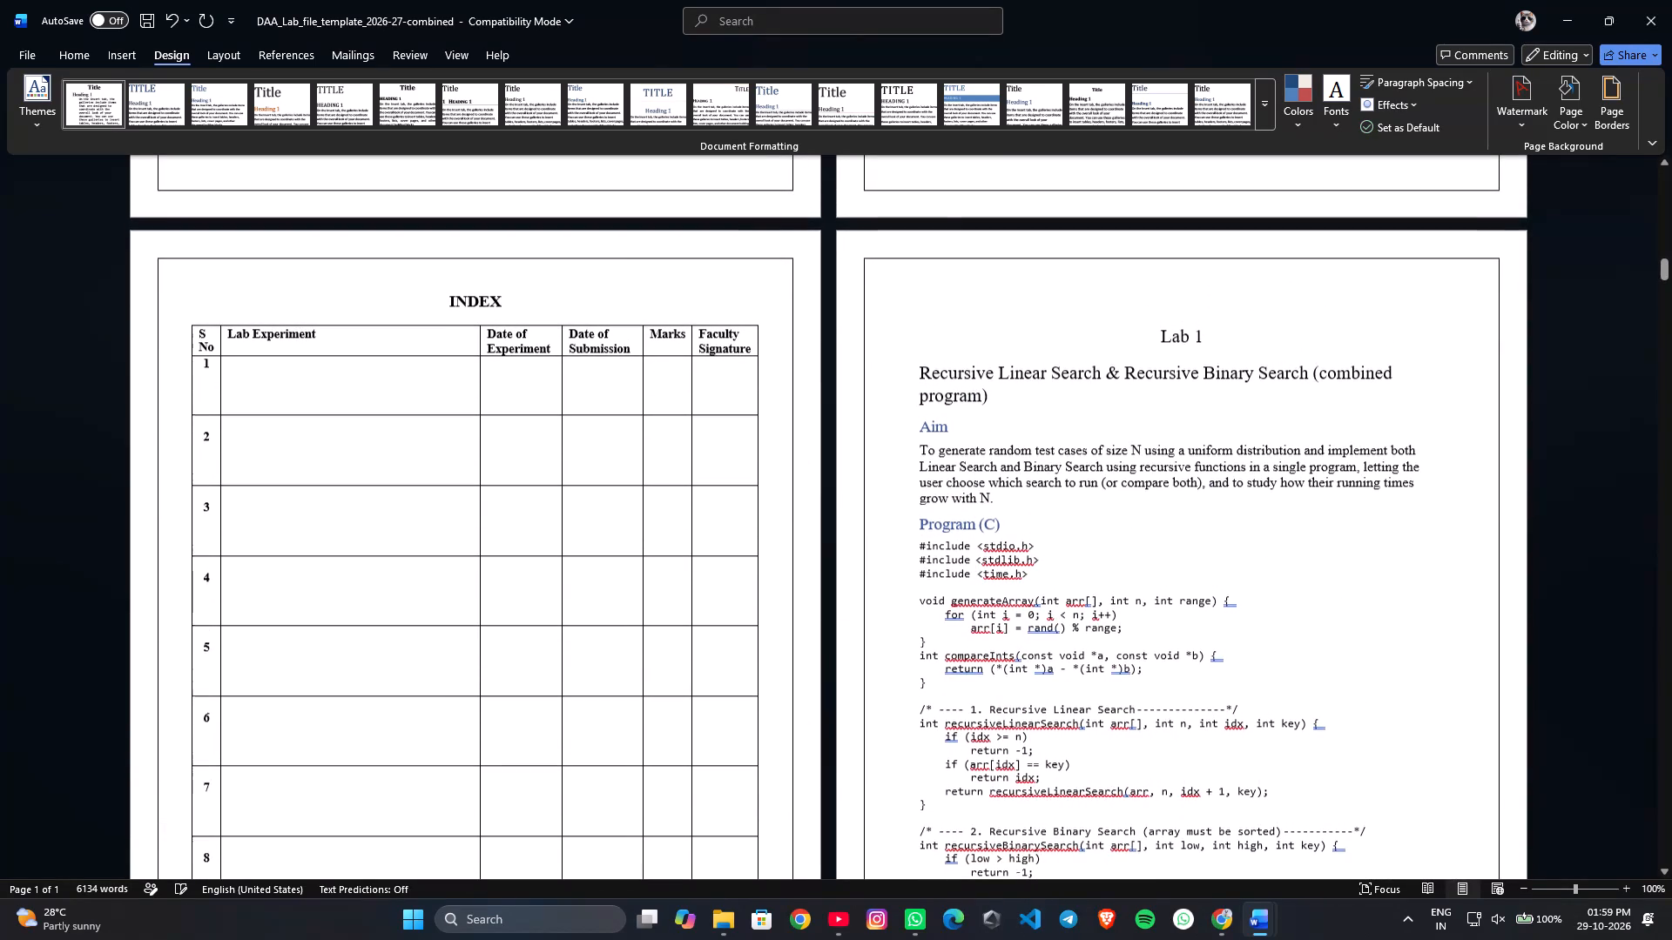
{"action": "scroll", "coordinate": [929, 540], "scroll_direction": "up", "scroll_amount": 1}
Make the "Lab 1" heading bold and underlined.
{"action": "left_click", "coordinate": [910, 299]}
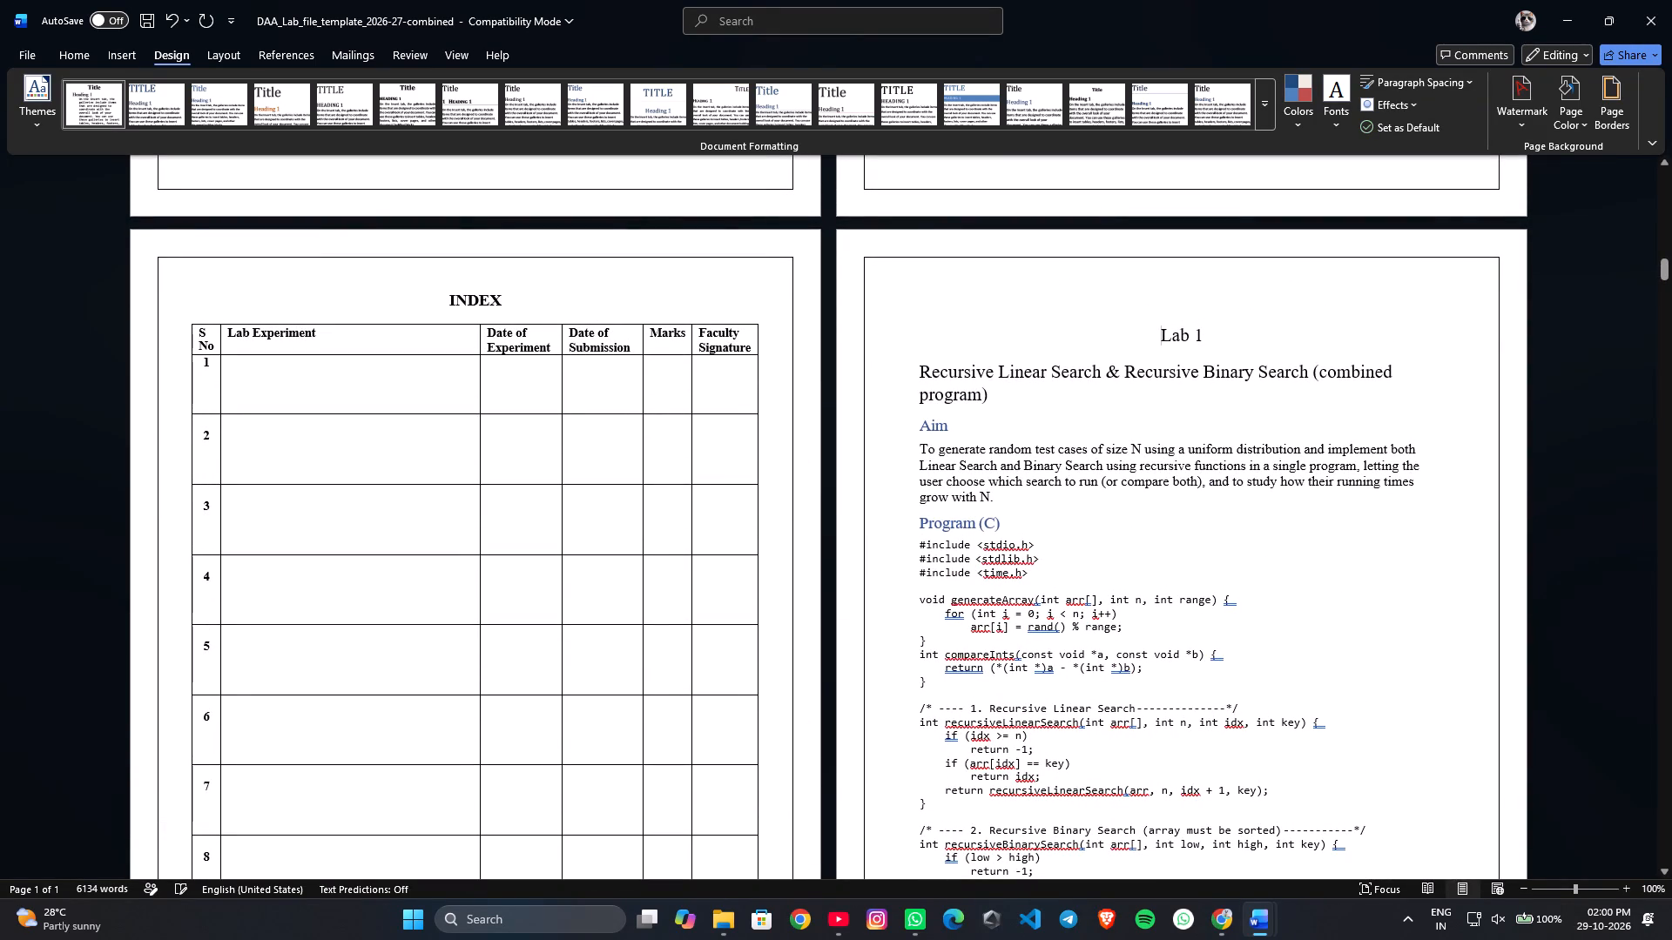
{"action": "key", "text": "Left"}
{"action": "left_click", "coordinate": [1204, 335]}
{"action": "left_click_drag", "start_coordinate": [1204, 335], "coordinate": [1159, 339]}
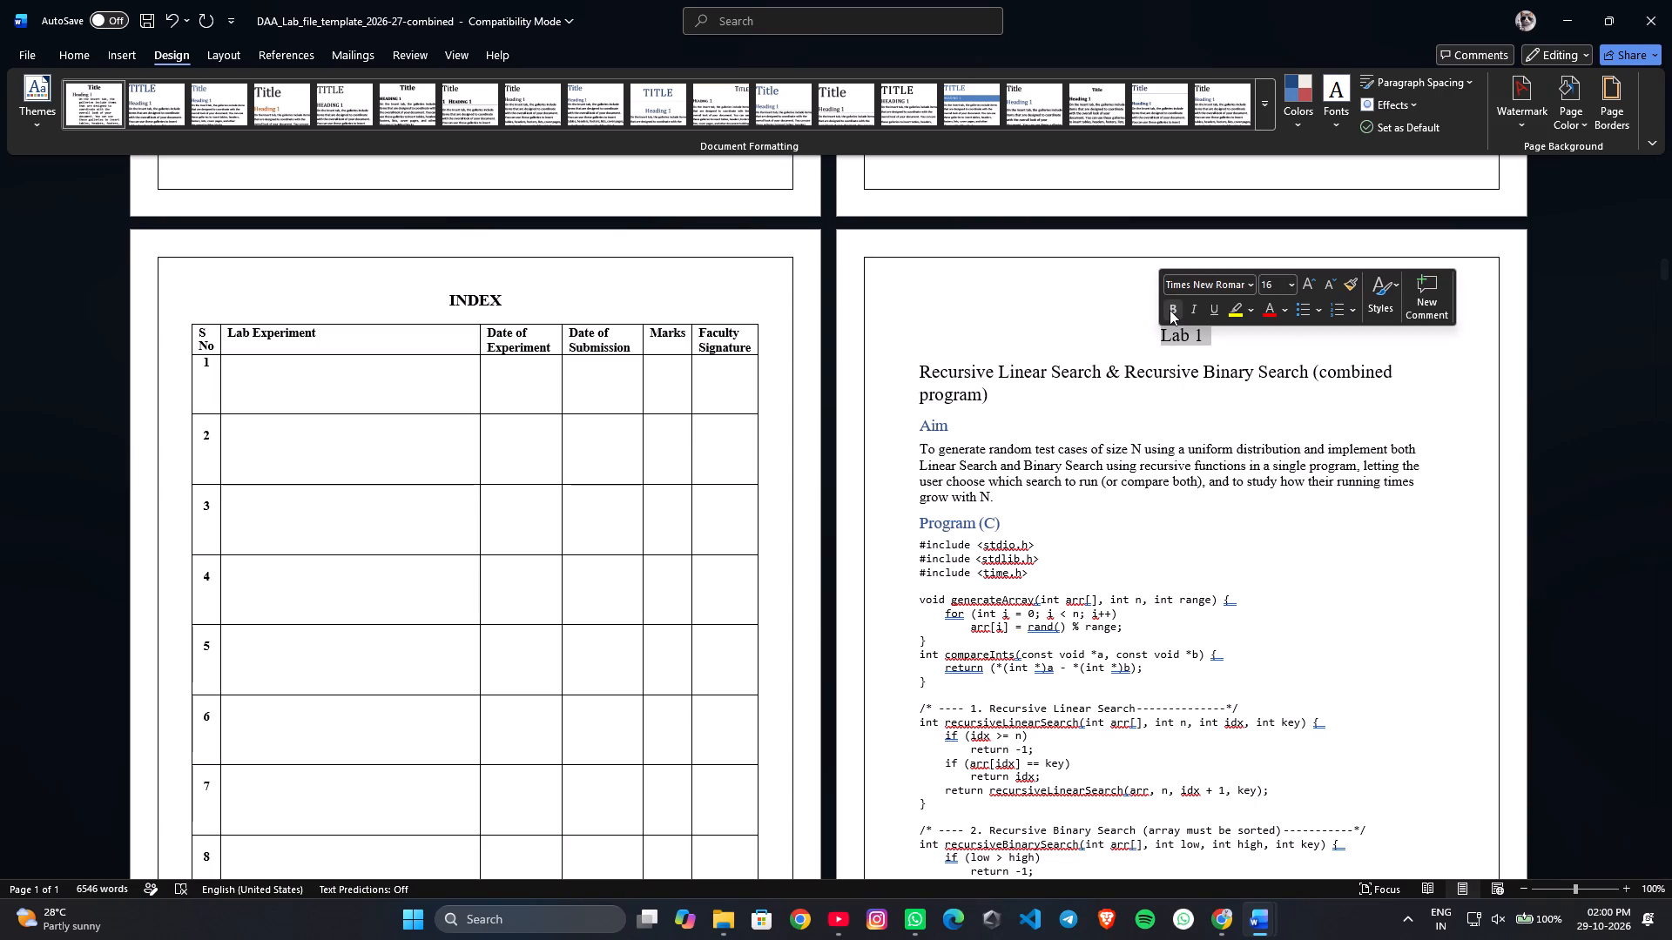
{"action": "left_click", "coordinate": [1170, 312]}
{"action": "left_click", "coordinate": [1215, 310]}
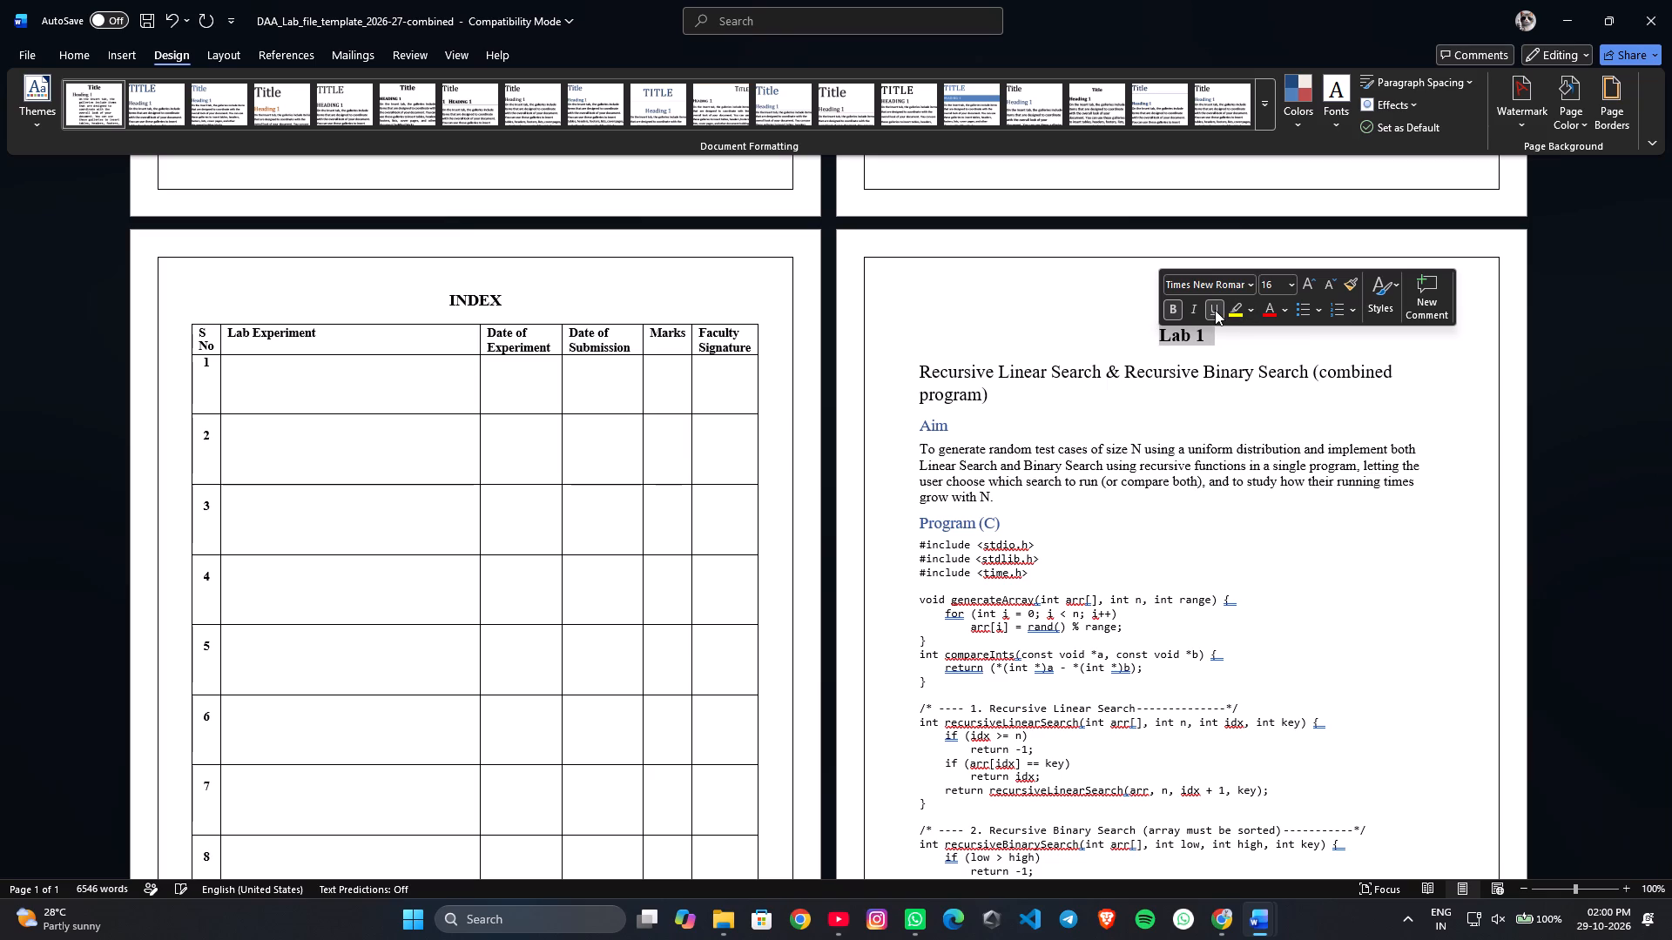
{"action": "left_click", "coordinate": [1244, 412]}
Examine the formatting of Lab 1's program and output pages.
{"action": "scroll", "coordinate": [1244, 412], "scroll_direction": "down", "scroll_amount": 5}
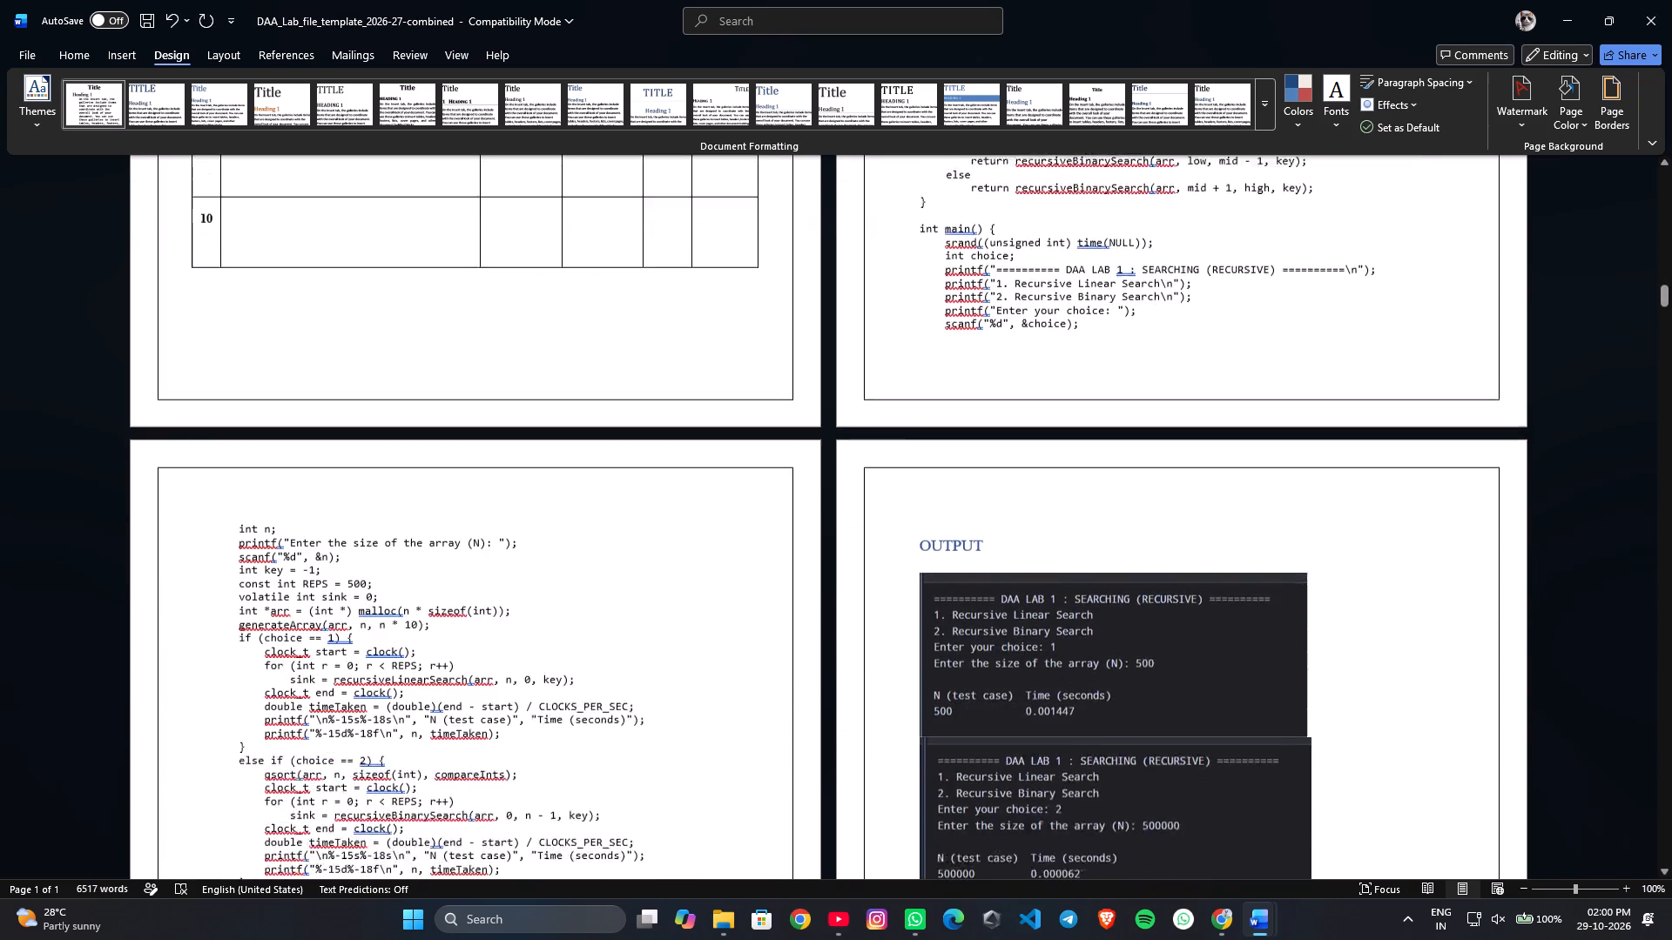
{"action": "scroll", "coordinate": [1244, 412], "scroll_direction": "down", "scroll_amount": 3}
{"action": "scroll", "coordinate": [1244, 412], "scroll_direction": "up", "scroll_amount": 1}
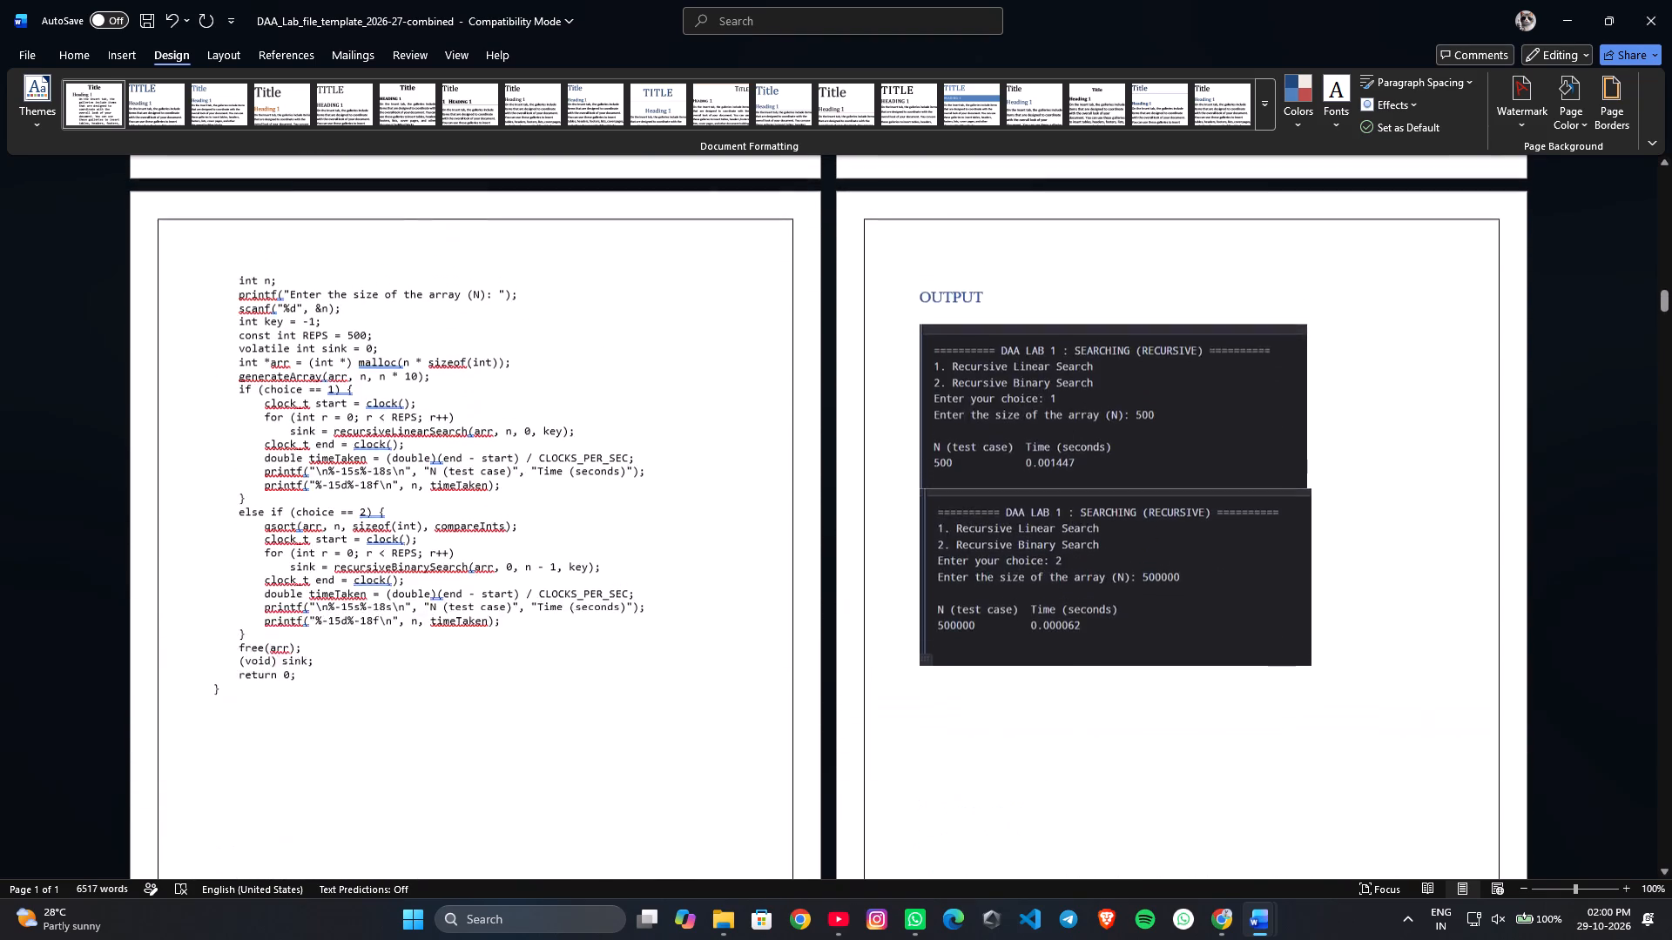
{"action": "scroll", "coordinate": [1244, 412], "scroll_direction": "up", "scroll_amount": 4}
{"action": "scroll", "coordinate": [1042, 347], "scroll_direction": "up", "scroll_amount": 2}
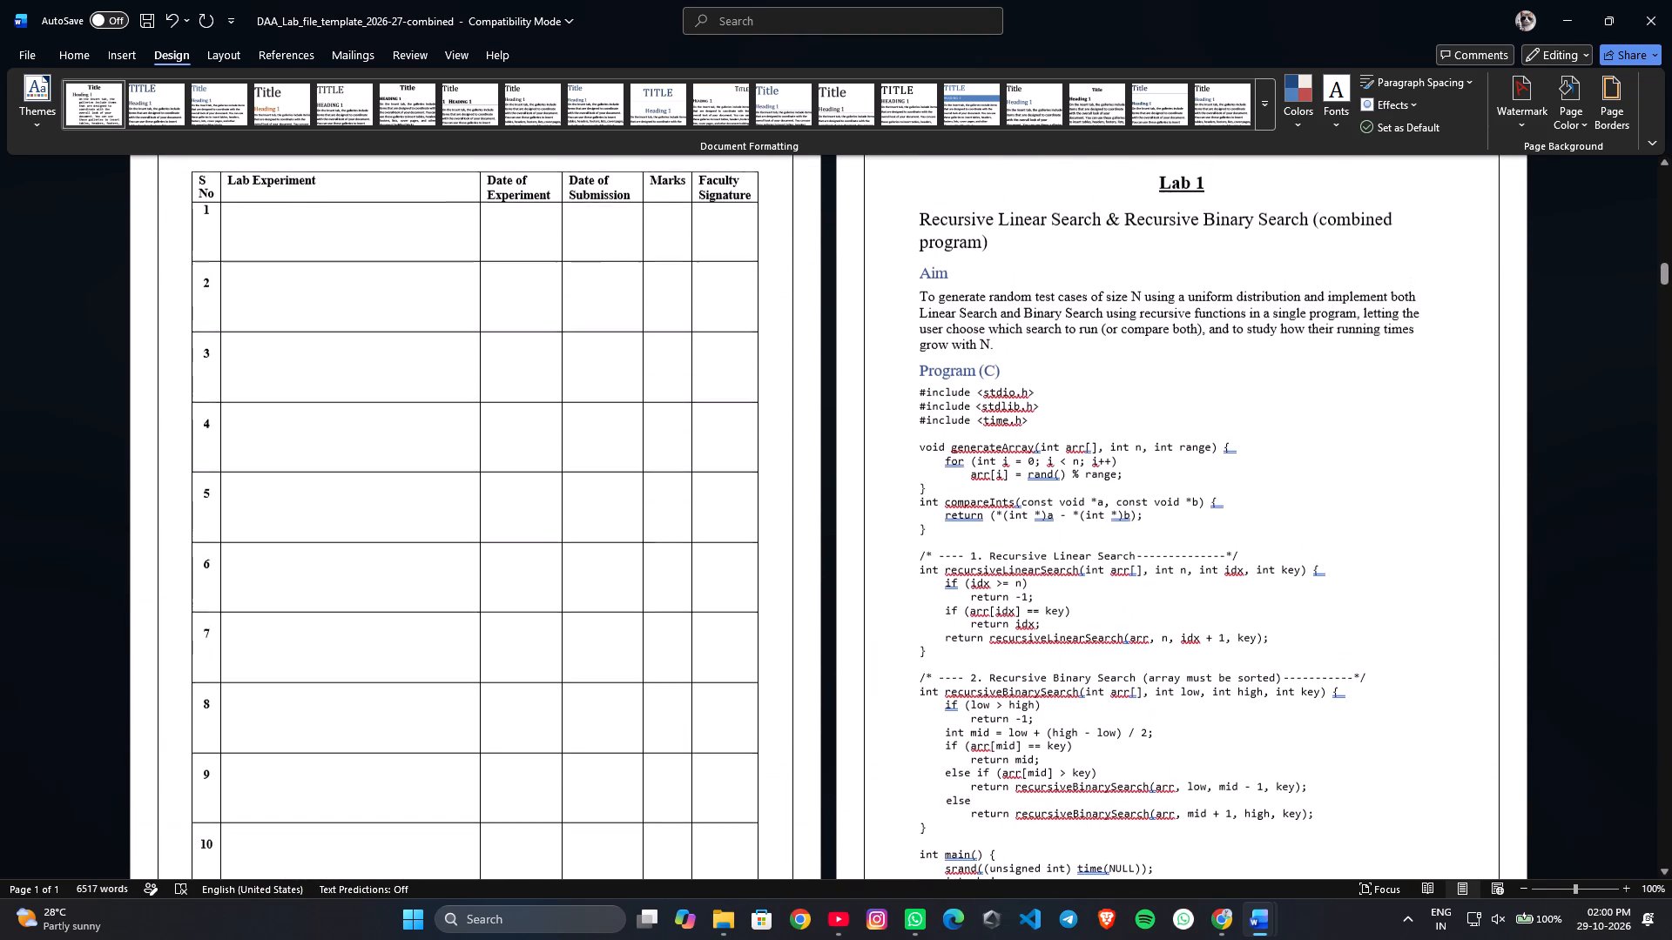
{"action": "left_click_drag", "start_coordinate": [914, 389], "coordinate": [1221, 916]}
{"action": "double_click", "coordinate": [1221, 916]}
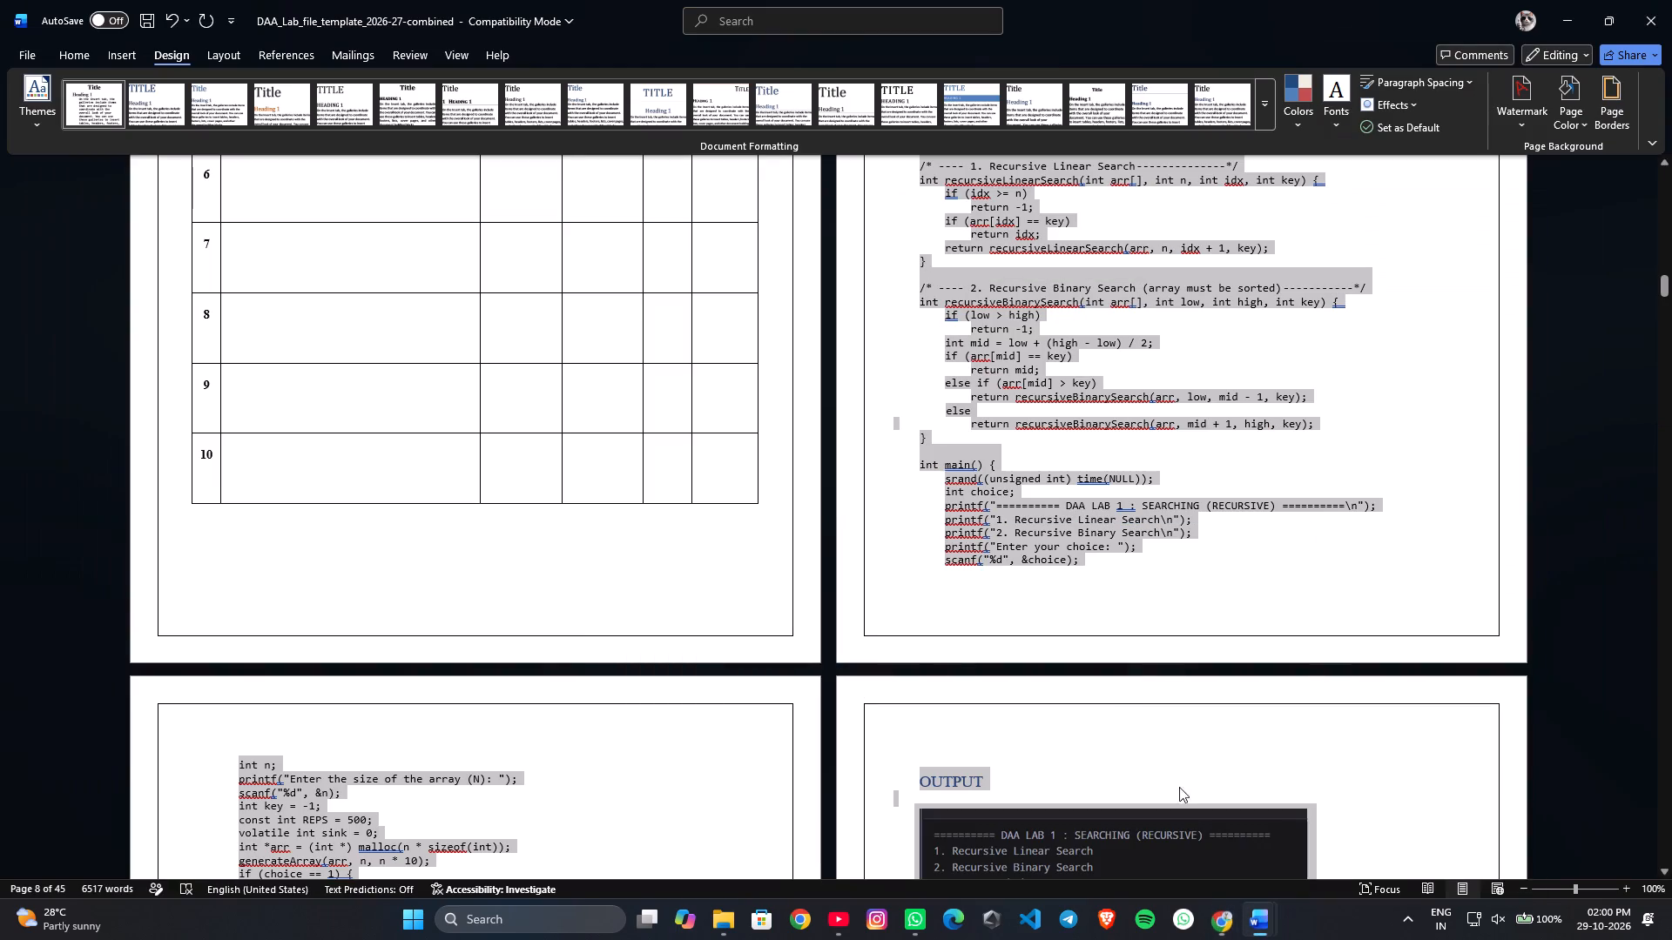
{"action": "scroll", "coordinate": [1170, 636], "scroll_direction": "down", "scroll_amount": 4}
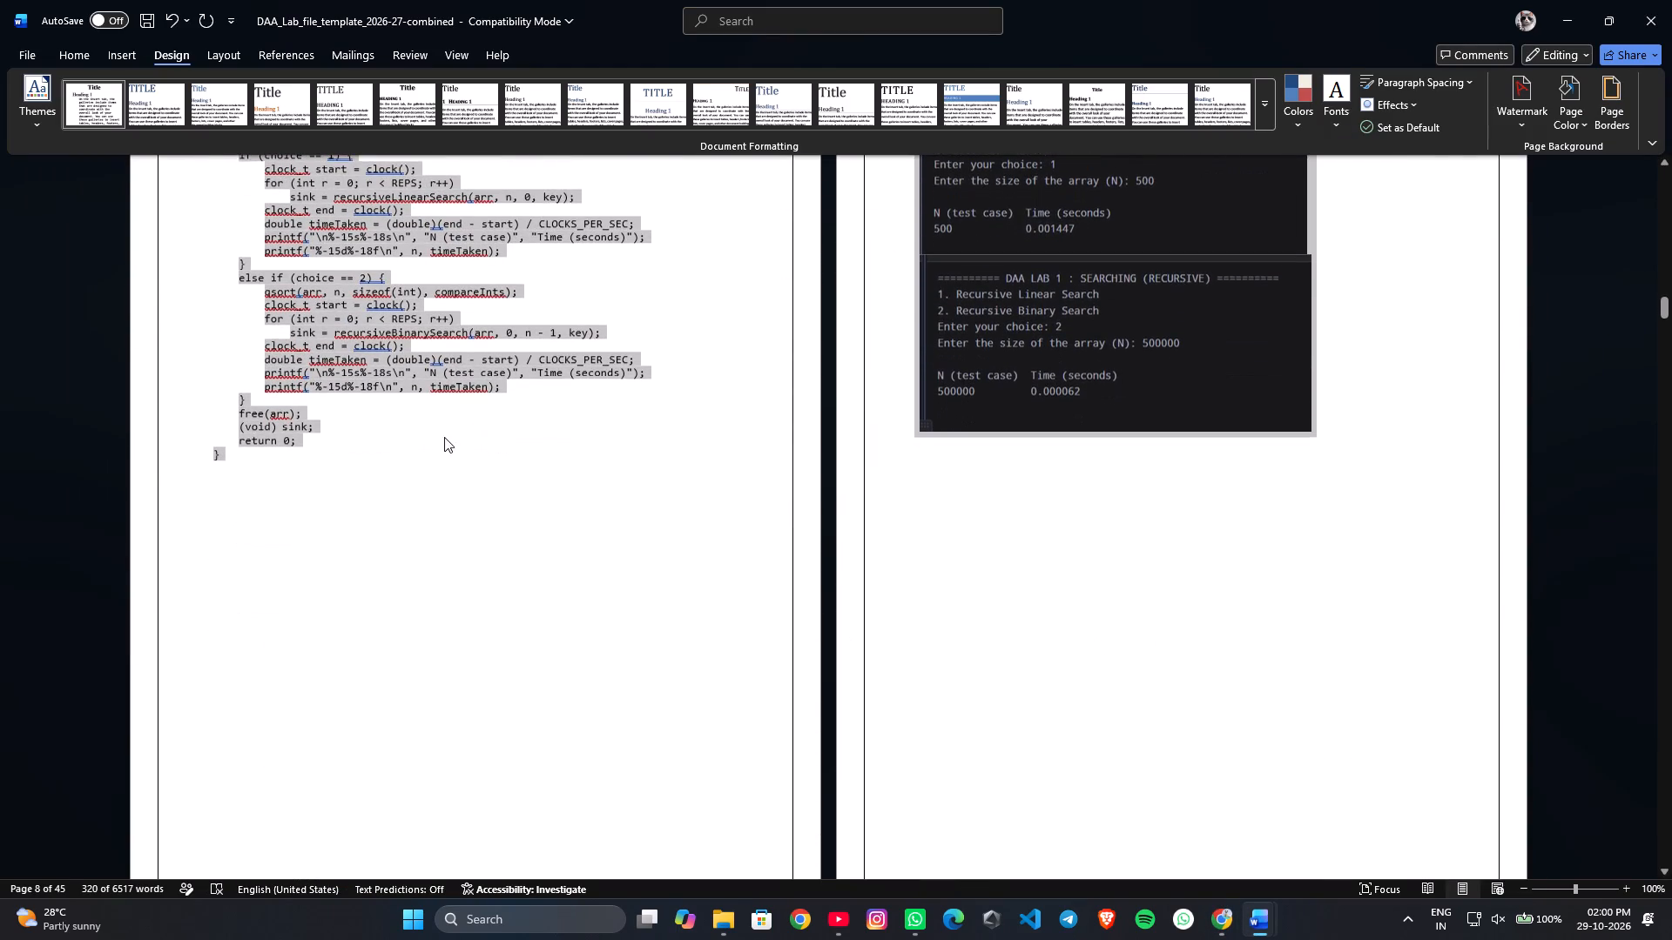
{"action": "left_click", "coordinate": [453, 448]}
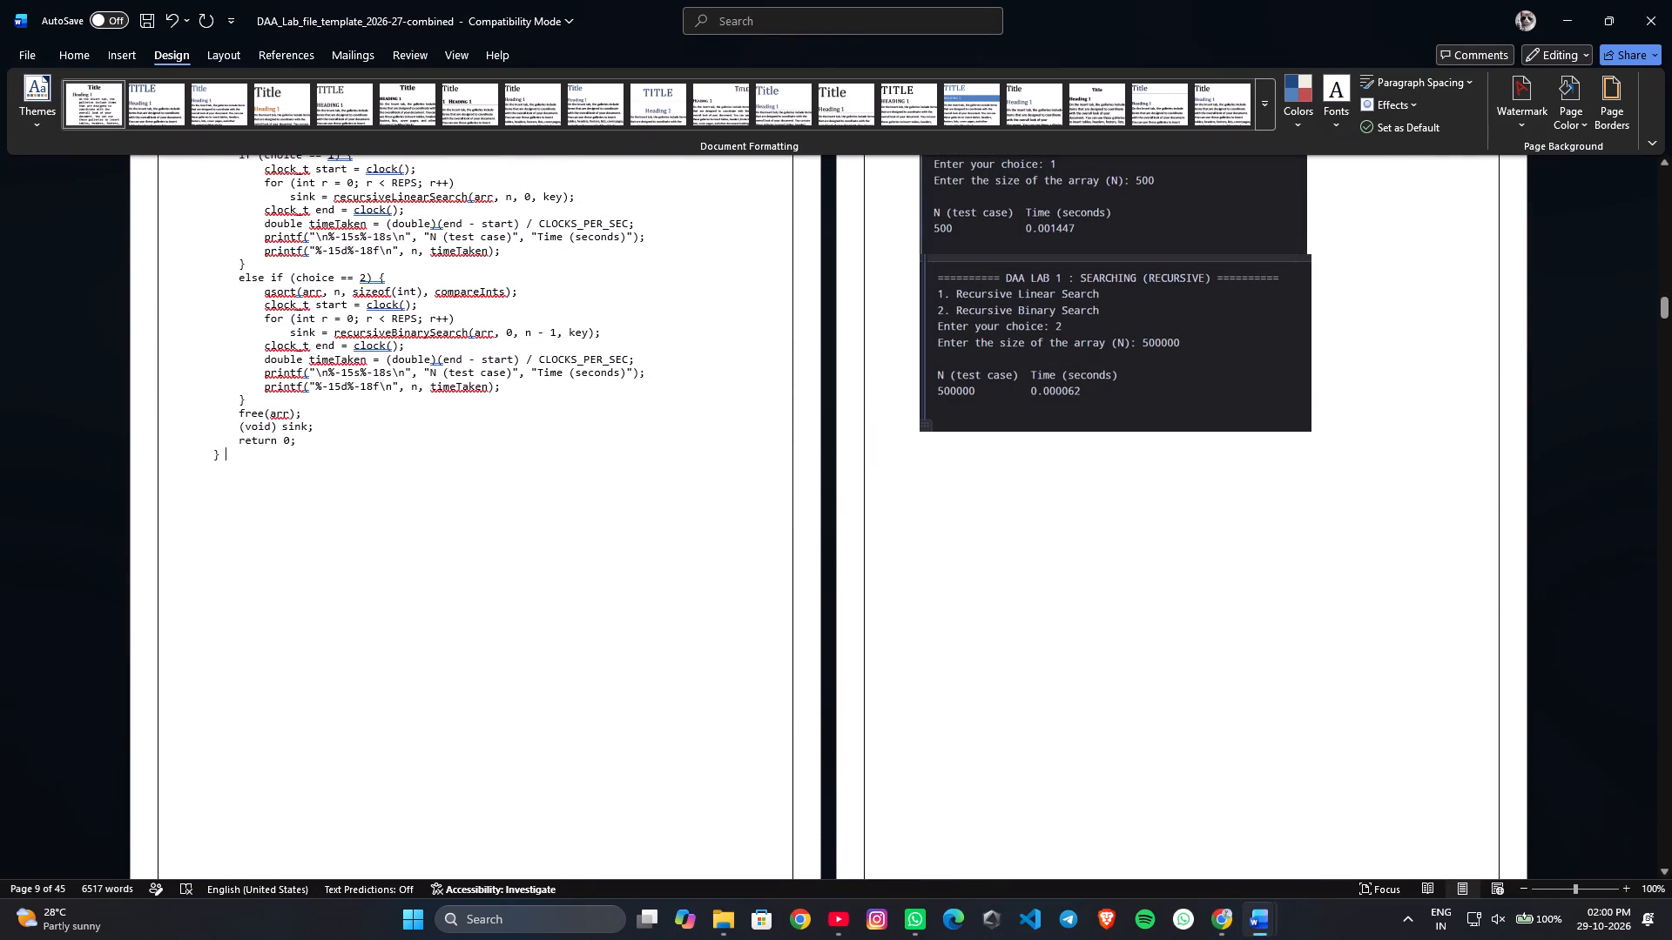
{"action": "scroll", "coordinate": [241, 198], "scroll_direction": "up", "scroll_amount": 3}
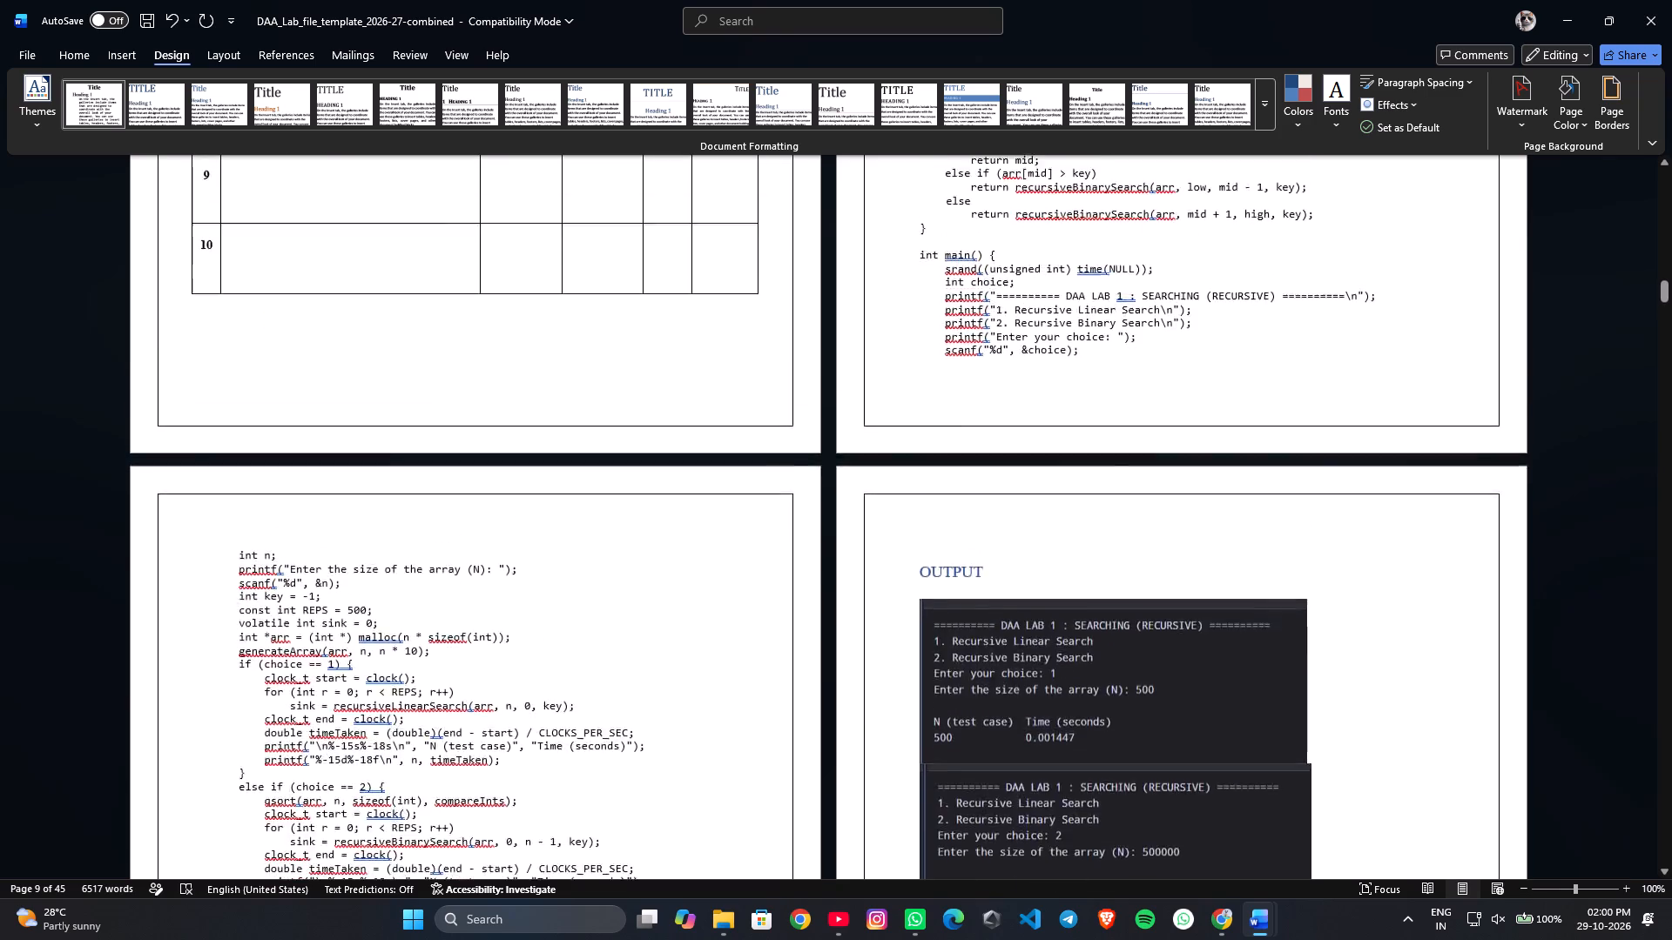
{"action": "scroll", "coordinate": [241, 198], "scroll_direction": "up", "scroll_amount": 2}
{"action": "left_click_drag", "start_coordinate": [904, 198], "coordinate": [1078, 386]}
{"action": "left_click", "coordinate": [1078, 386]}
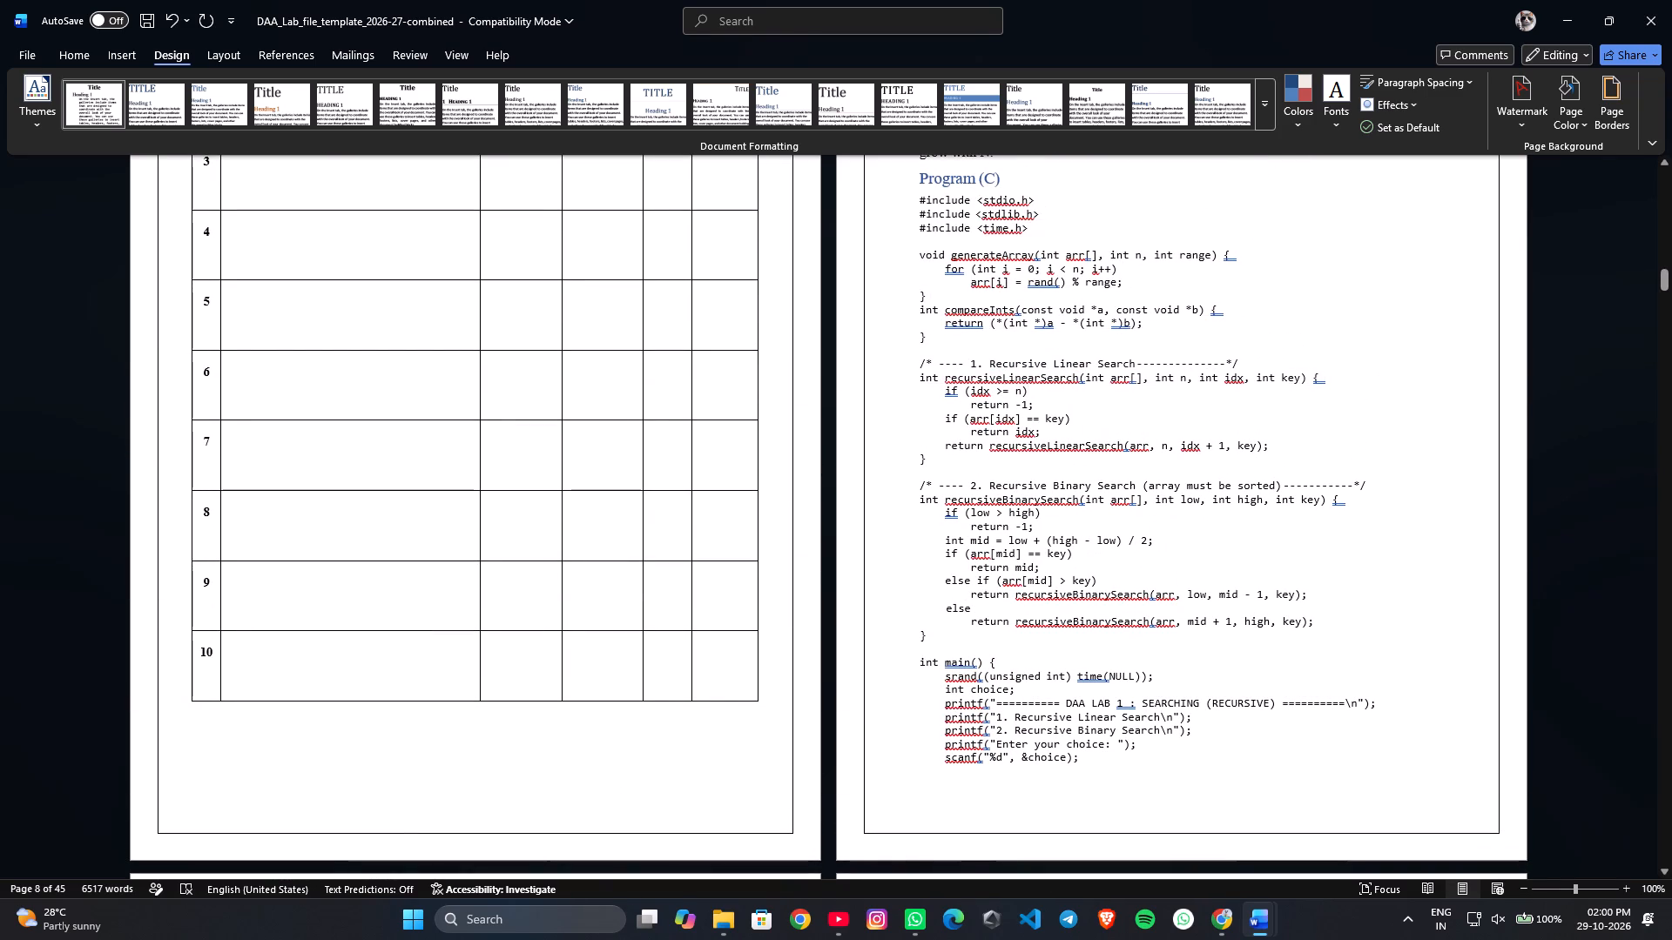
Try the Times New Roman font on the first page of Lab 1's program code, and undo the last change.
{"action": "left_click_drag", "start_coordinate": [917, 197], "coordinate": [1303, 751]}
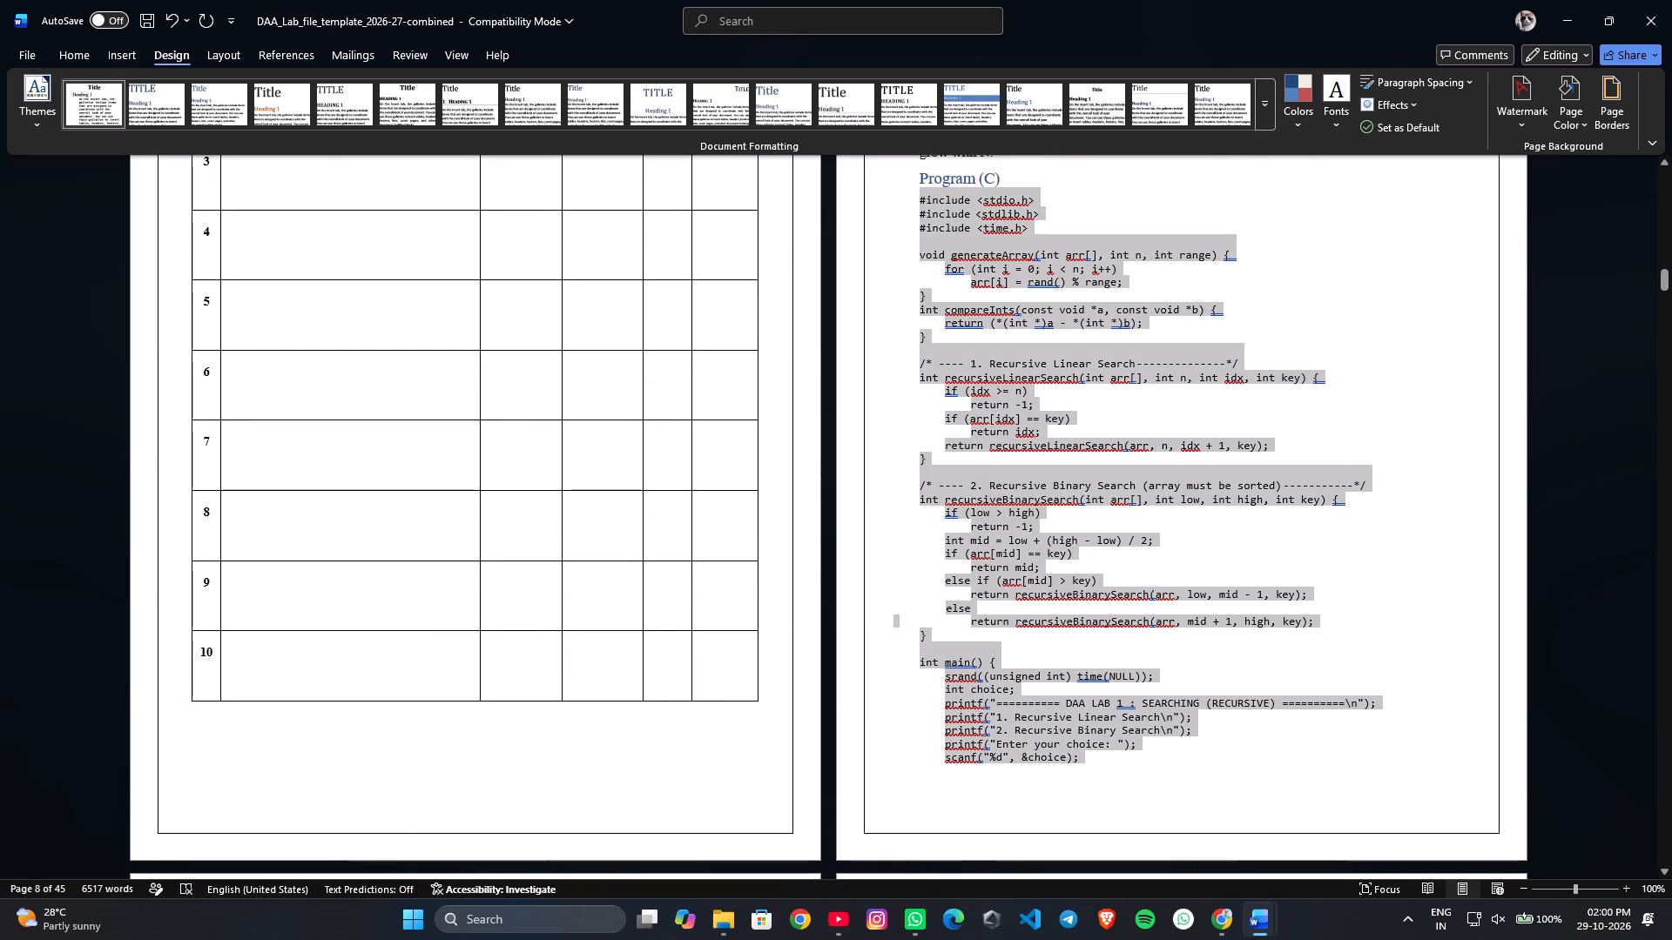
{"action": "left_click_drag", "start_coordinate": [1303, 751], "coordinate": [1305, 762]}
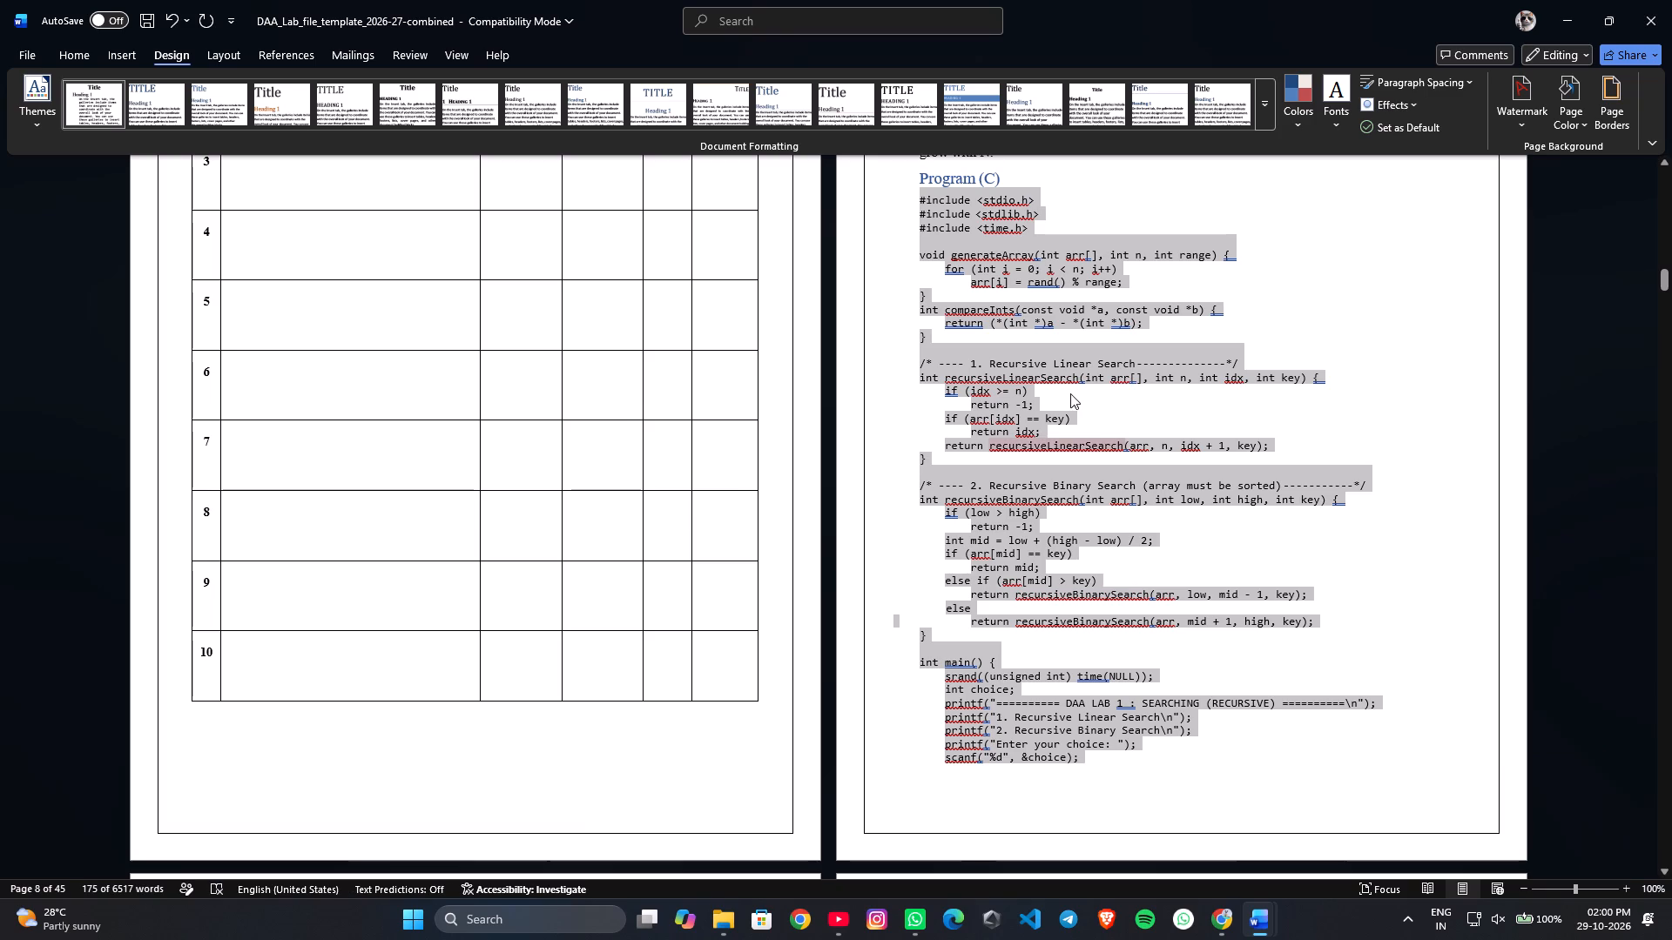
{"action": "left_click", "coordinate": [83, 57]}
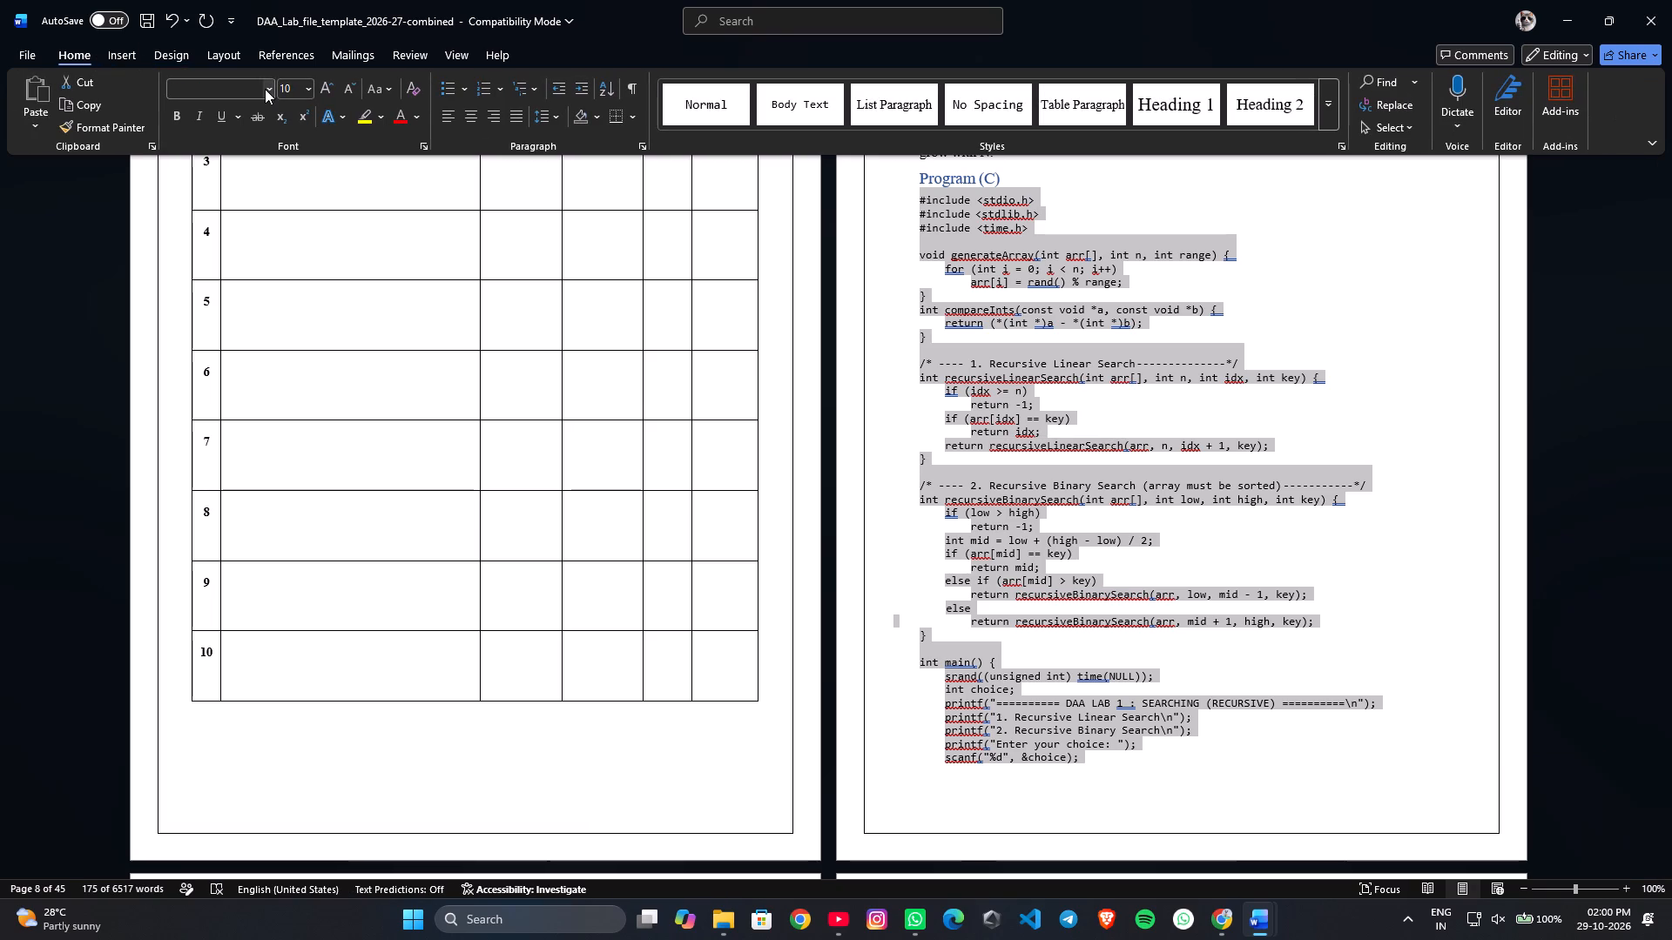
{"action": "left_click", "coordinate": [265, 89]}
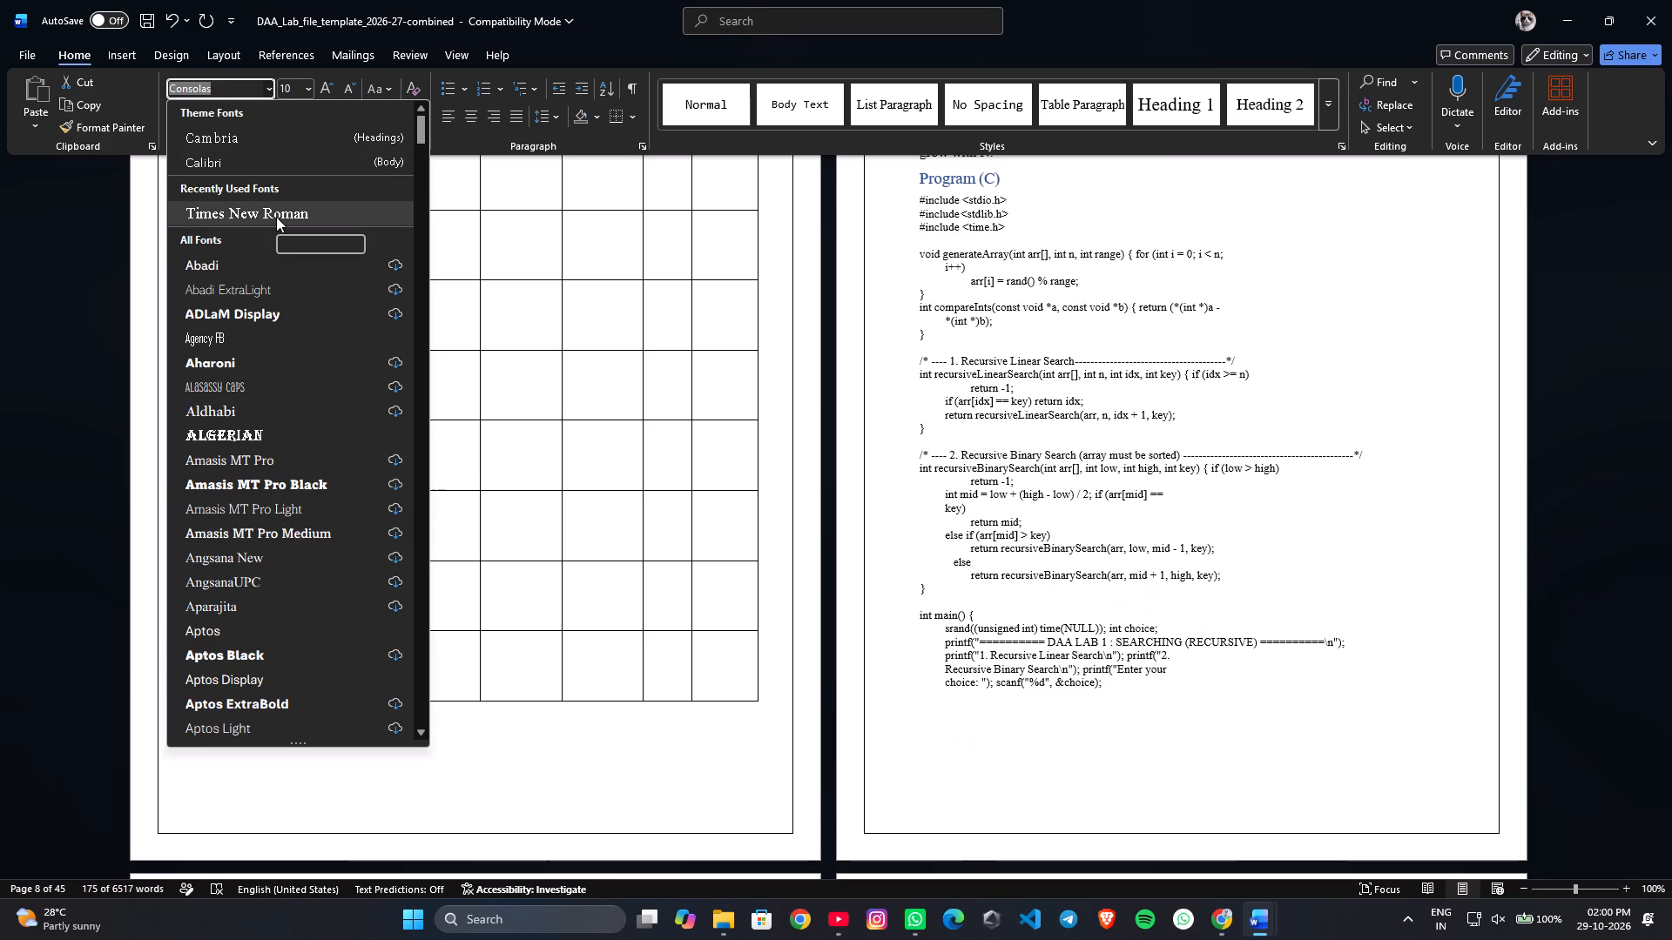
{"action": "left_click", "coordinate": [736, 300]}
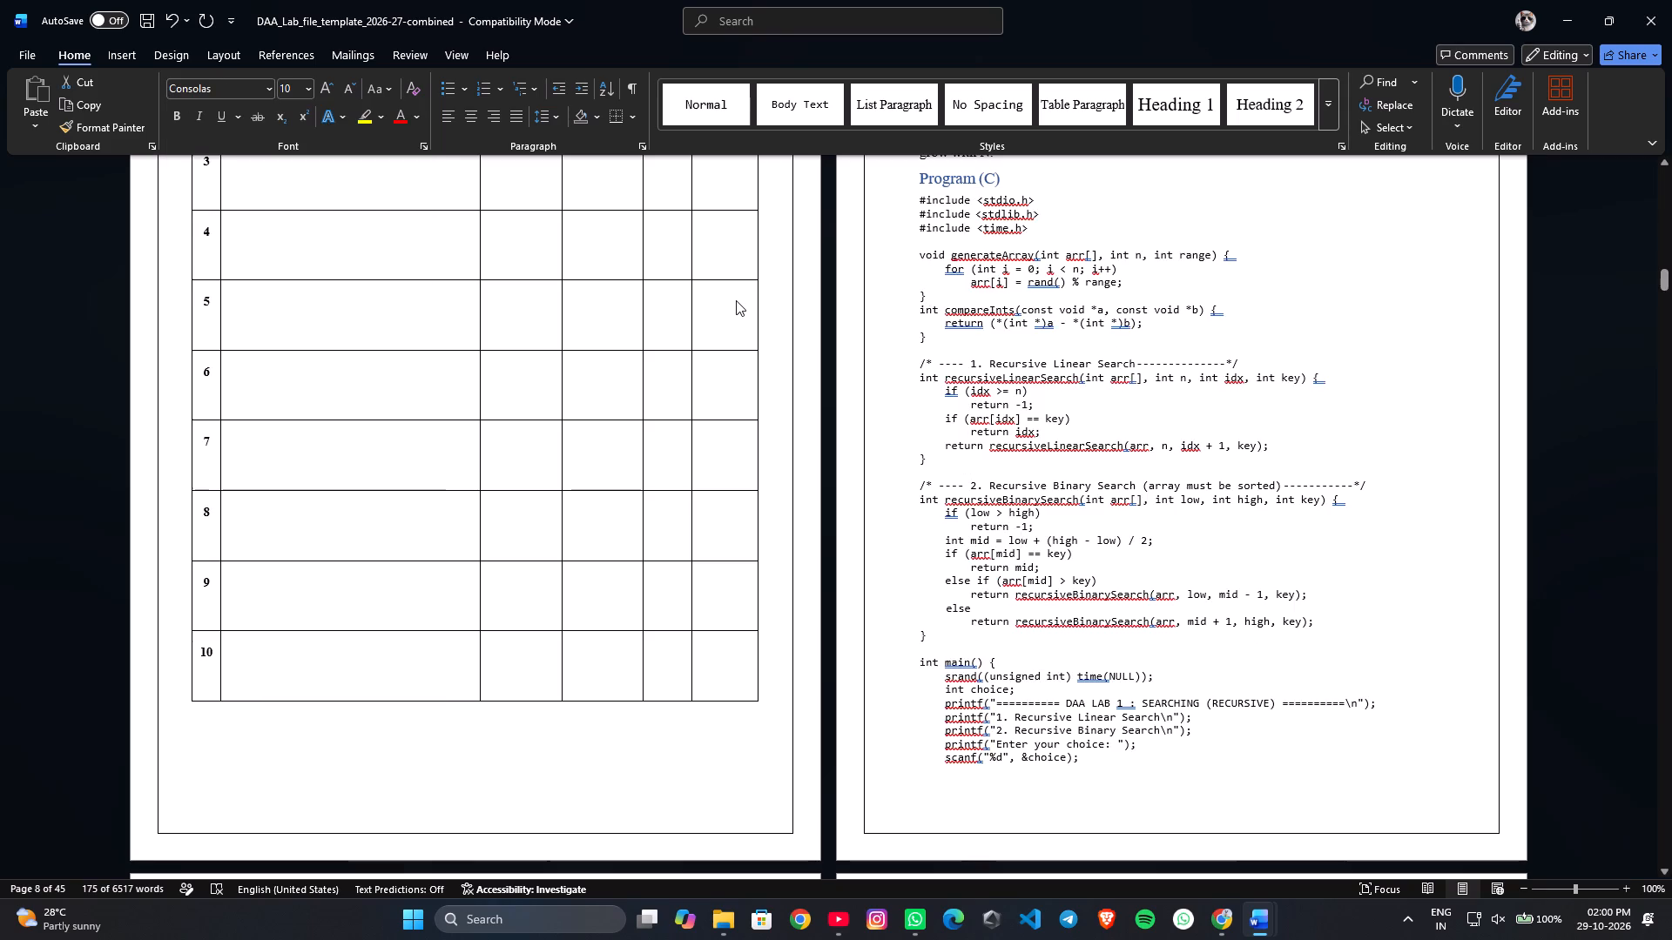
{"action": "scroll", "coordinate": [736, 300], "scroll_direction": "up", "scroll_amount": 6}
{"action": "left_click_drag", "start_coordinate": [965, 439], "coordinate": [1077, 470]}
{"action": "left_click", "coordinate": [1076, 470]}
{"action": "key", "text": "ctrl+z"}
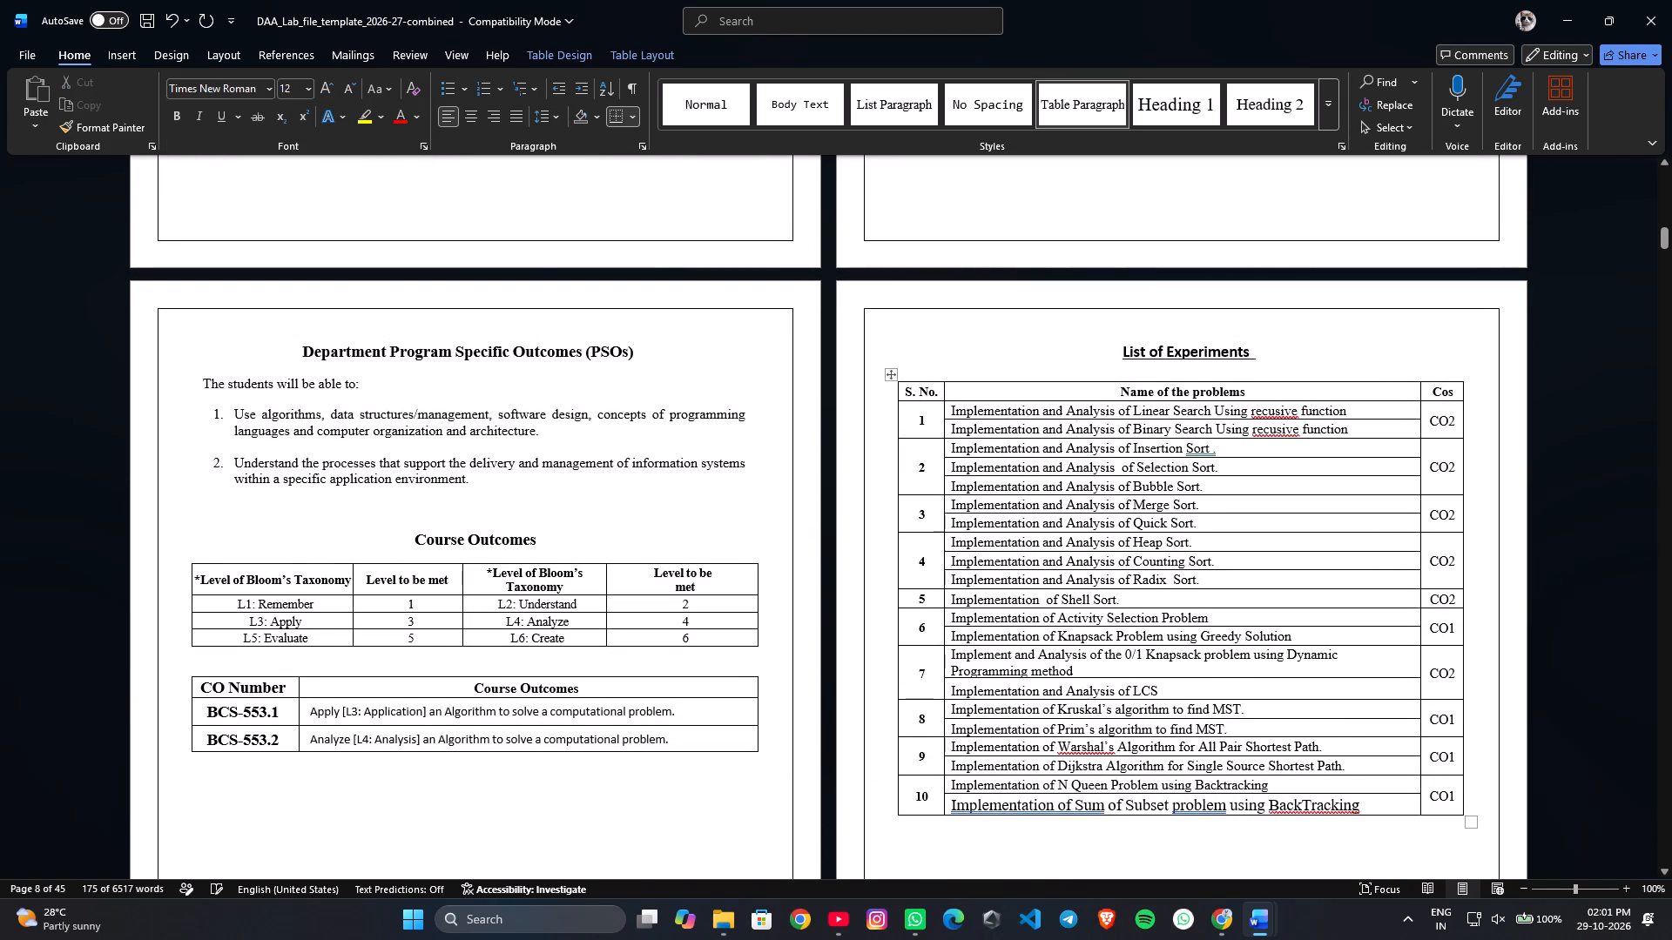
Examine the List of Experiments table, marking the "Bubble Sort" text under experiment 2.
{"action": "scroll", "coordinate": [1076, 470], "scroll_direction": "up", "scroll_amount": 5}
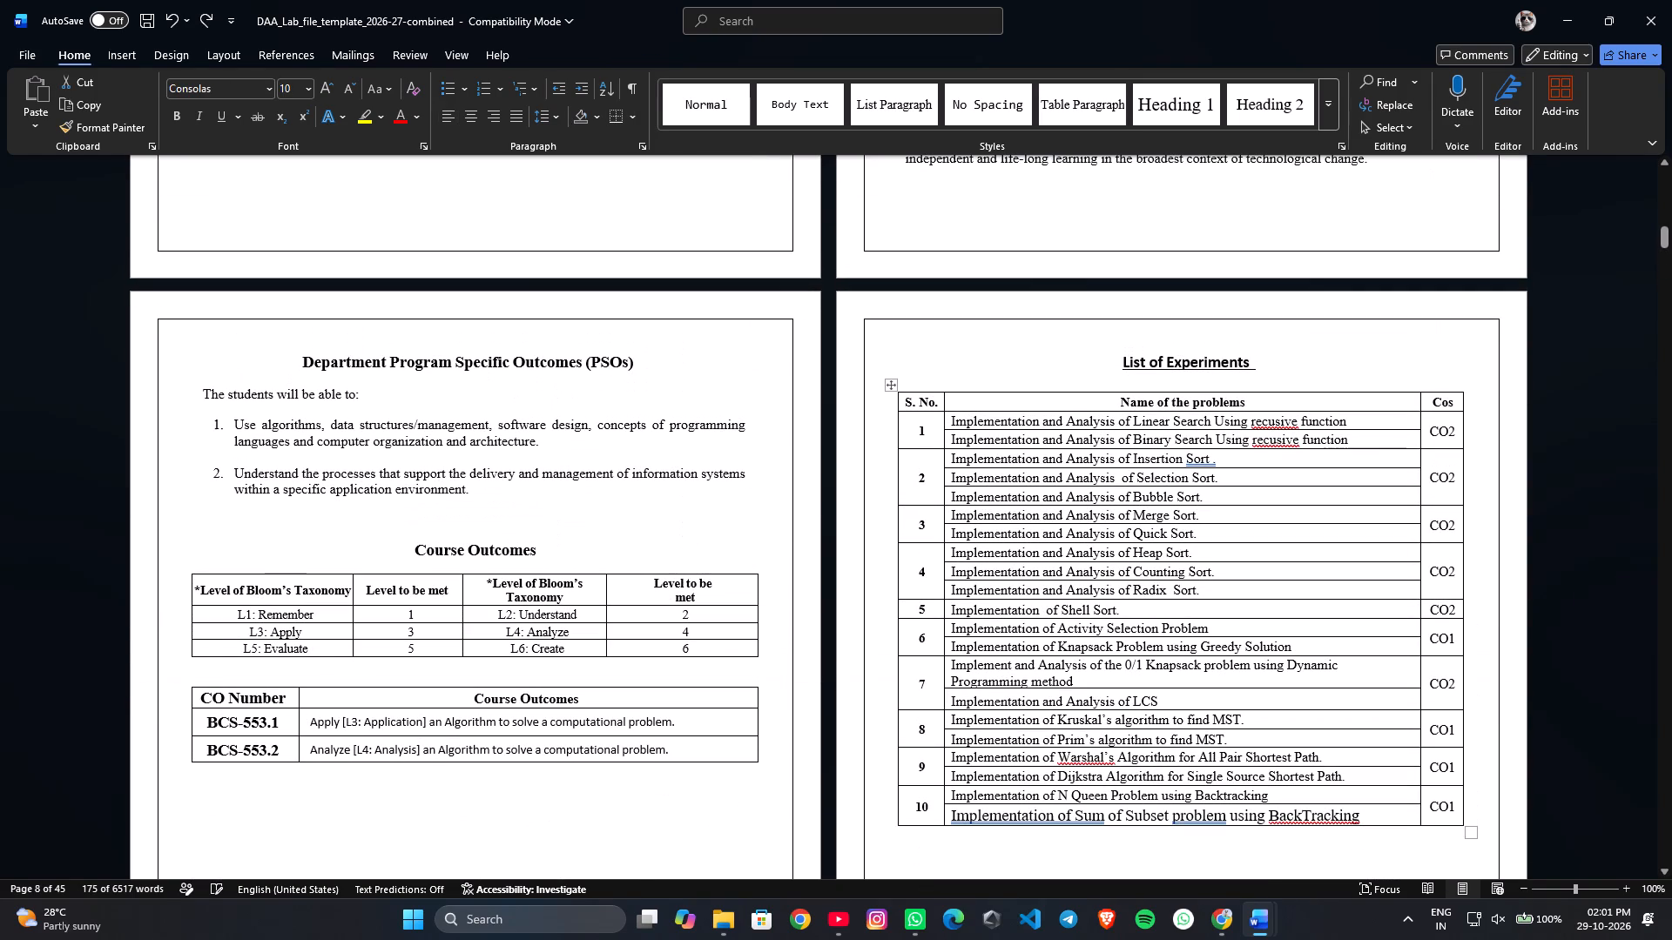
{"action": "left_click_drag", "start_coordinate": [1233, 501], "coordinate": [1133, 500]}
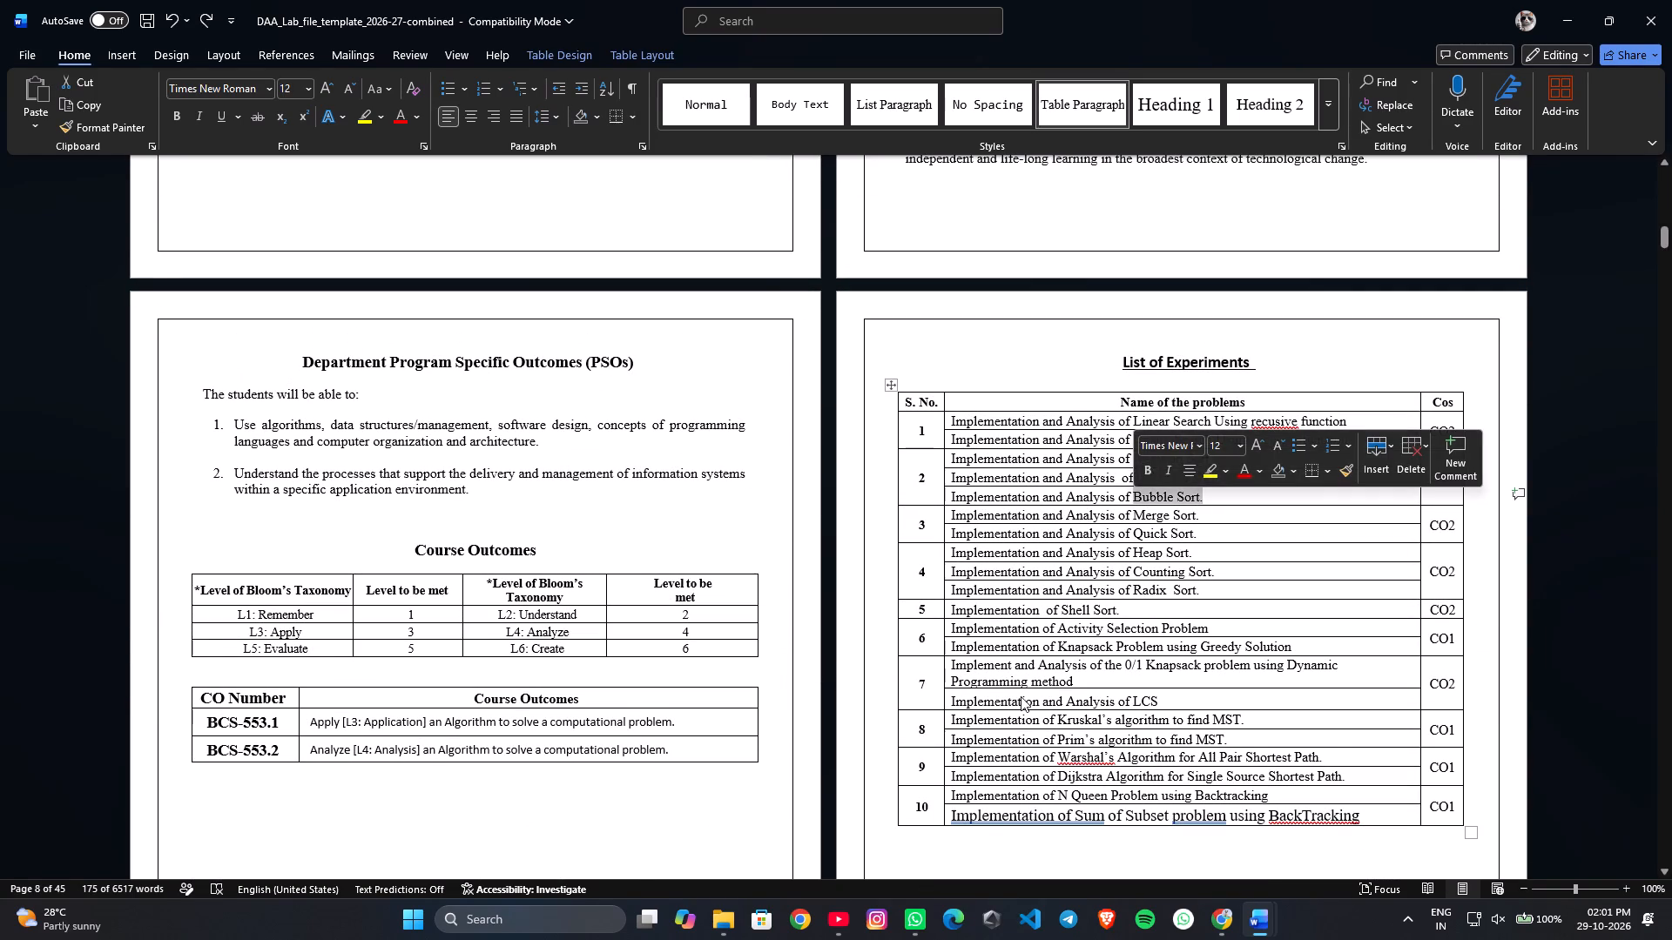
{"action": "scroll", "coordinate": [1021, 696], "scroll_direction": "down", "scroll_amount": 4}
{"action": "scroll", "coordinate": [958, 526], "scroll_direction": "up", "scroll_amount": 1}
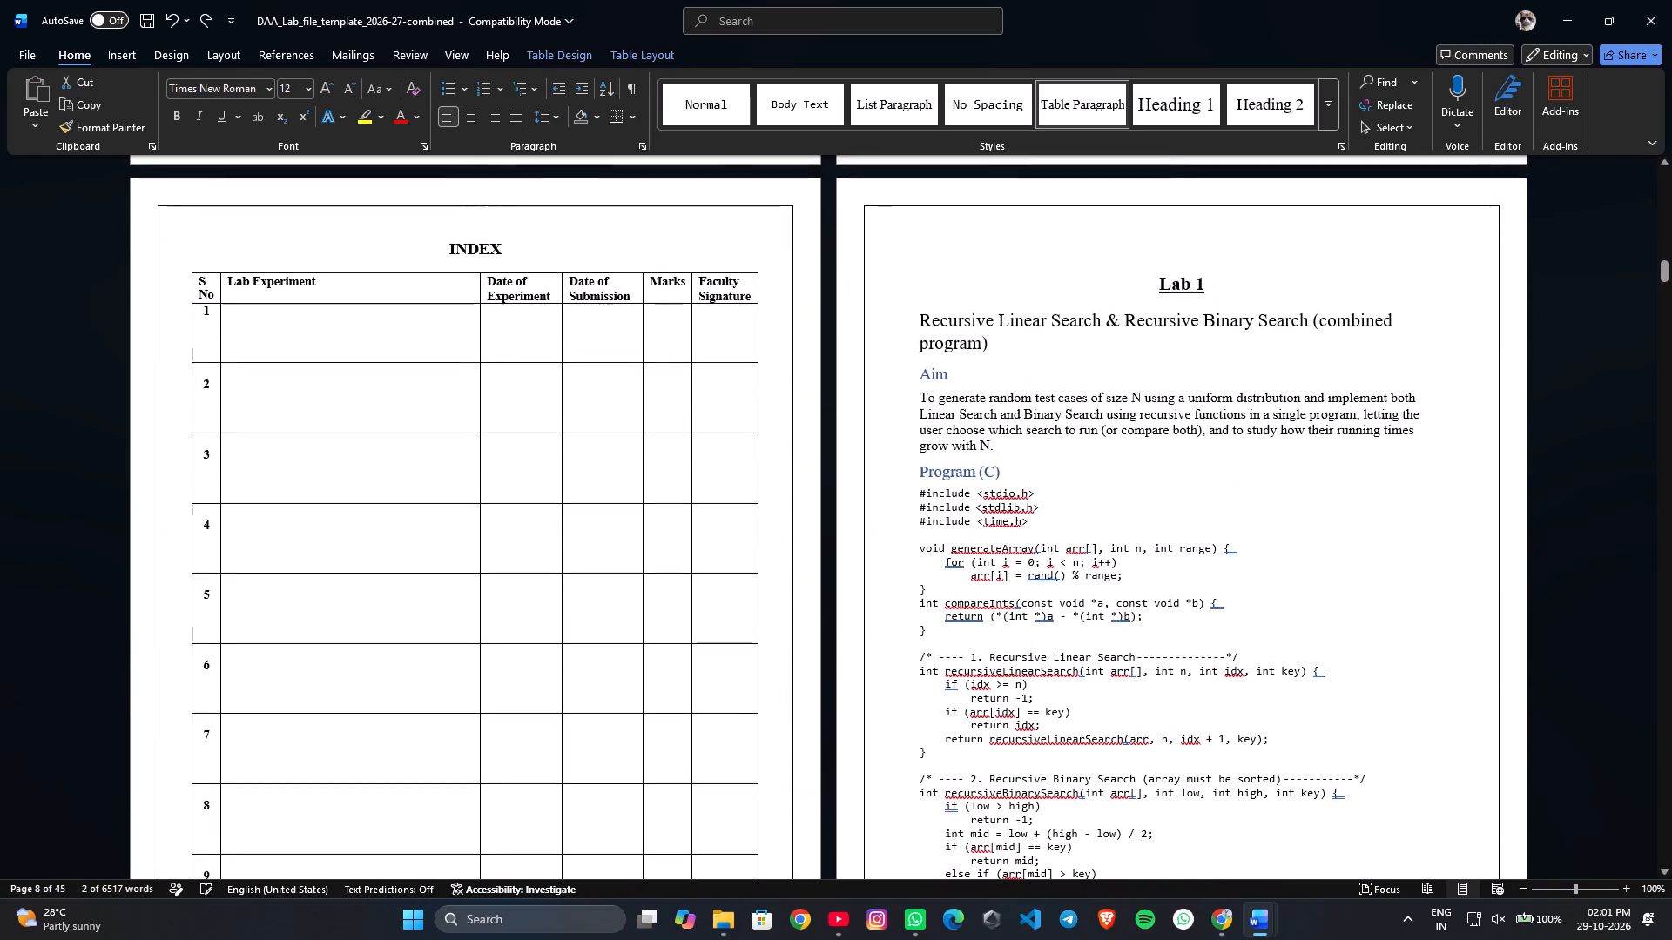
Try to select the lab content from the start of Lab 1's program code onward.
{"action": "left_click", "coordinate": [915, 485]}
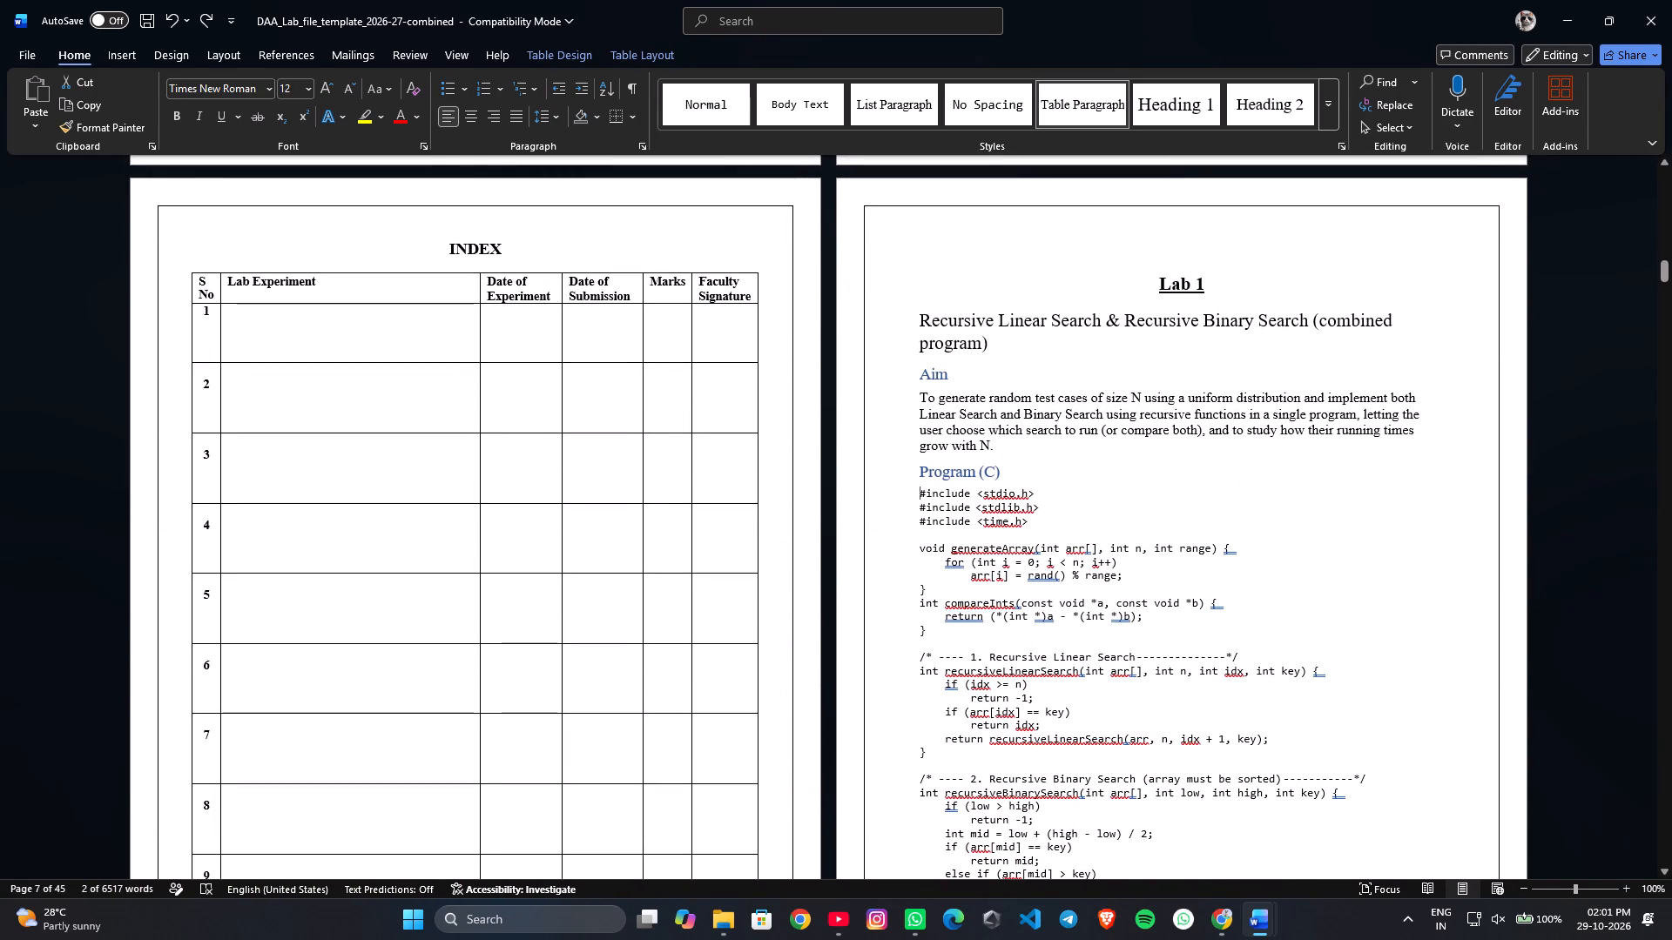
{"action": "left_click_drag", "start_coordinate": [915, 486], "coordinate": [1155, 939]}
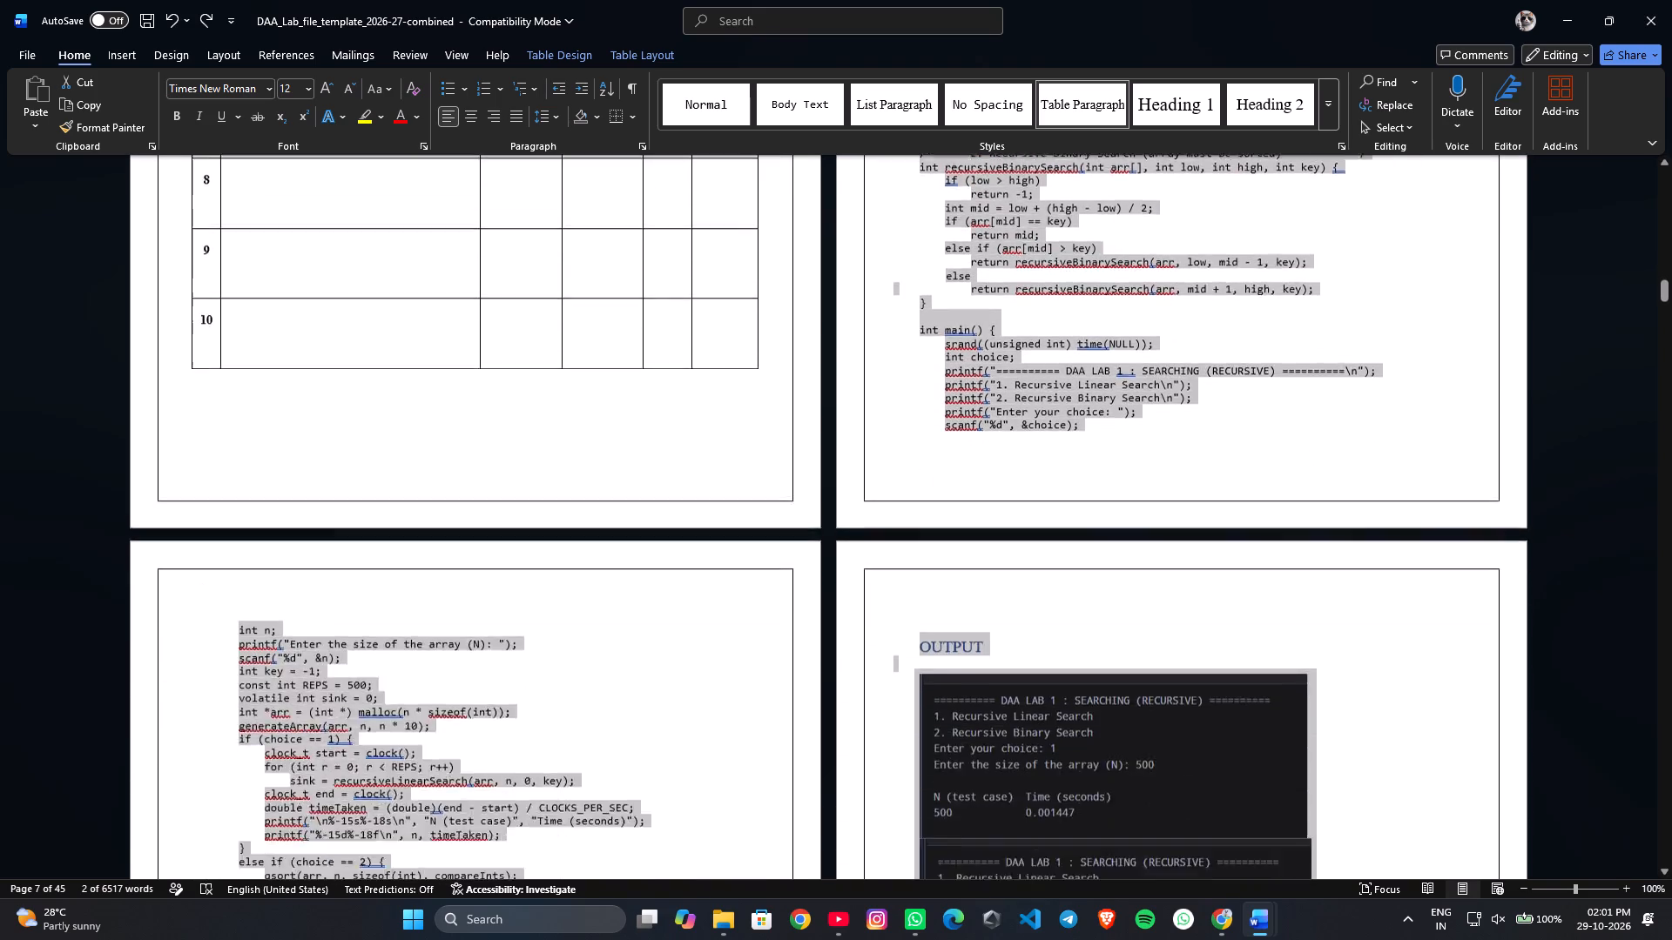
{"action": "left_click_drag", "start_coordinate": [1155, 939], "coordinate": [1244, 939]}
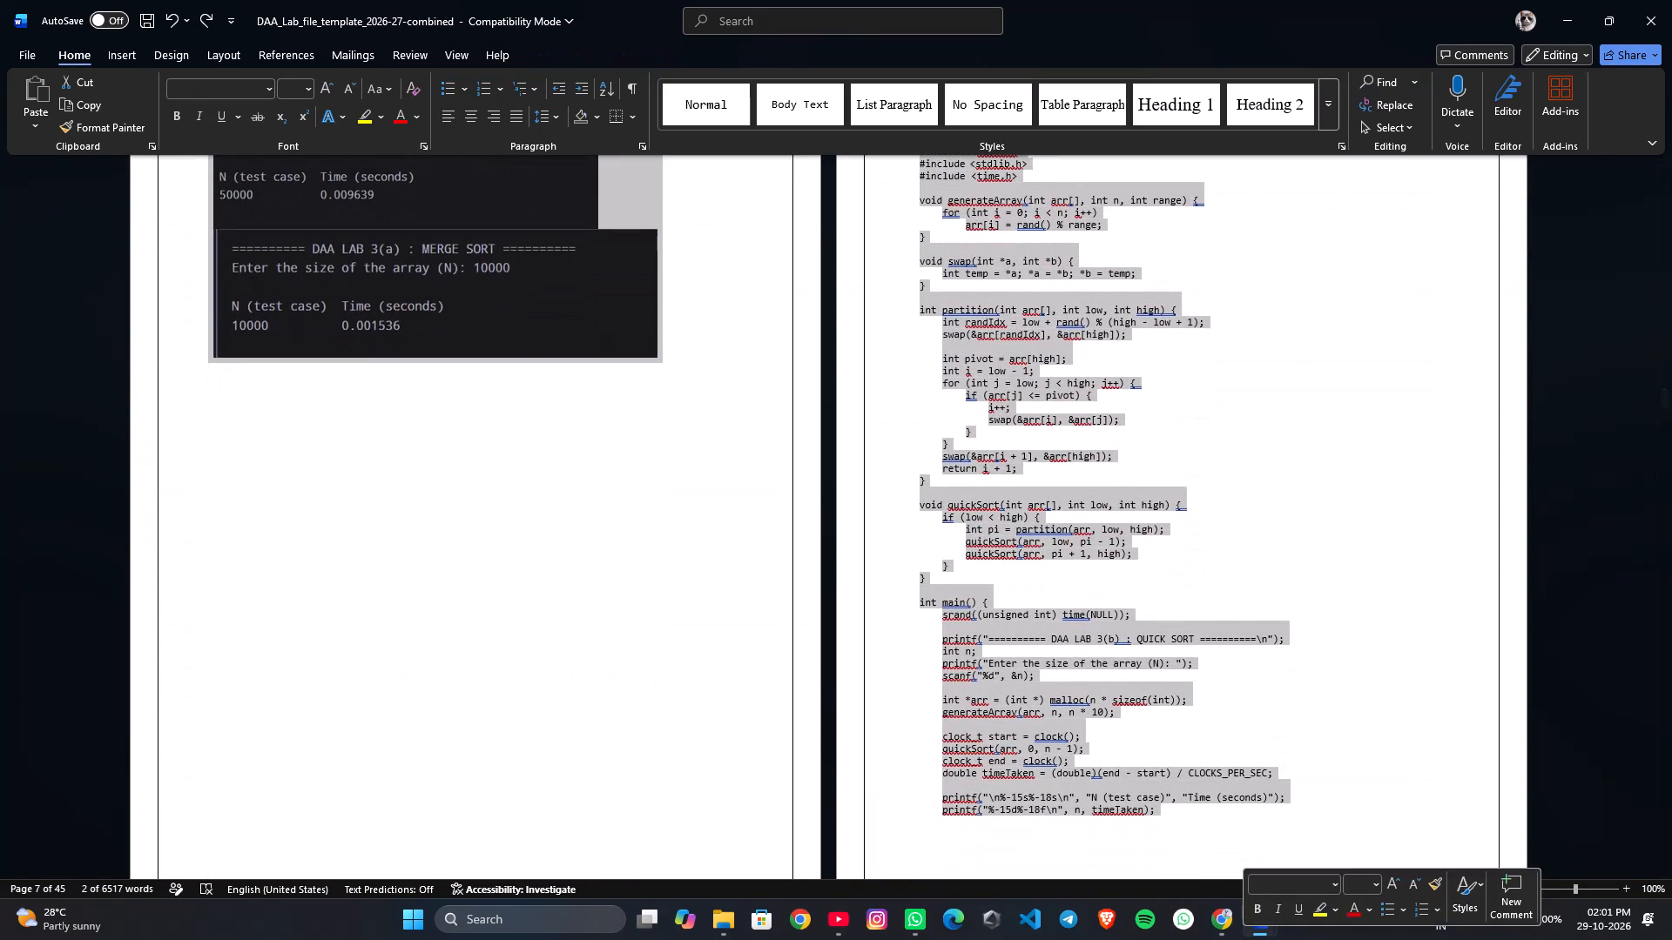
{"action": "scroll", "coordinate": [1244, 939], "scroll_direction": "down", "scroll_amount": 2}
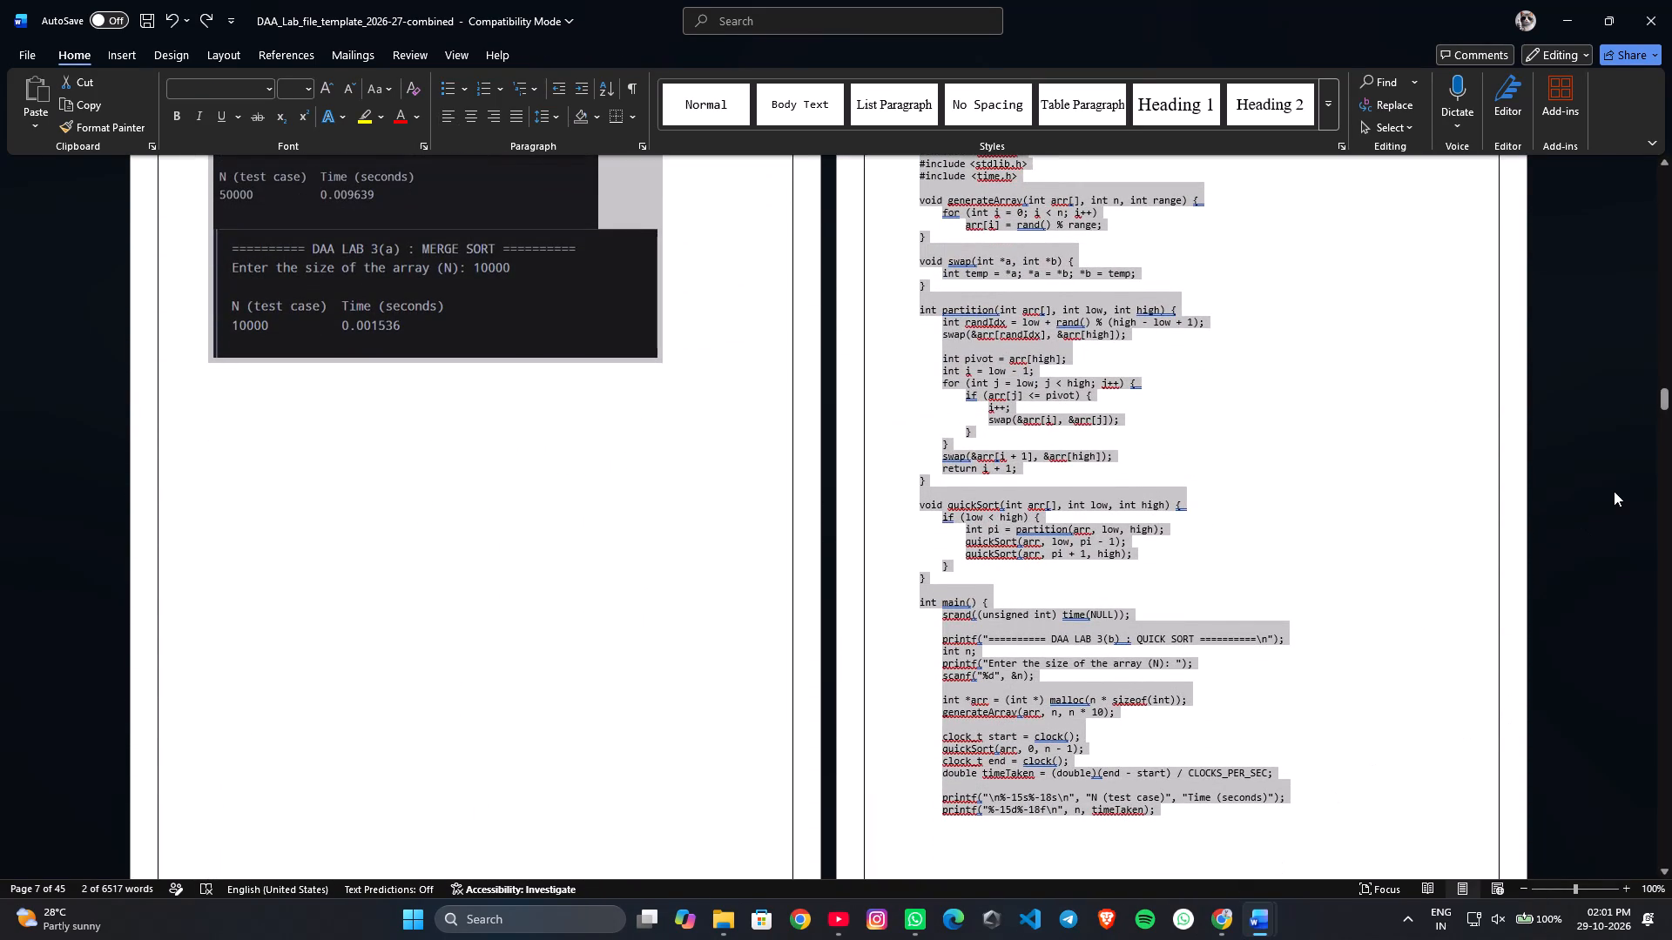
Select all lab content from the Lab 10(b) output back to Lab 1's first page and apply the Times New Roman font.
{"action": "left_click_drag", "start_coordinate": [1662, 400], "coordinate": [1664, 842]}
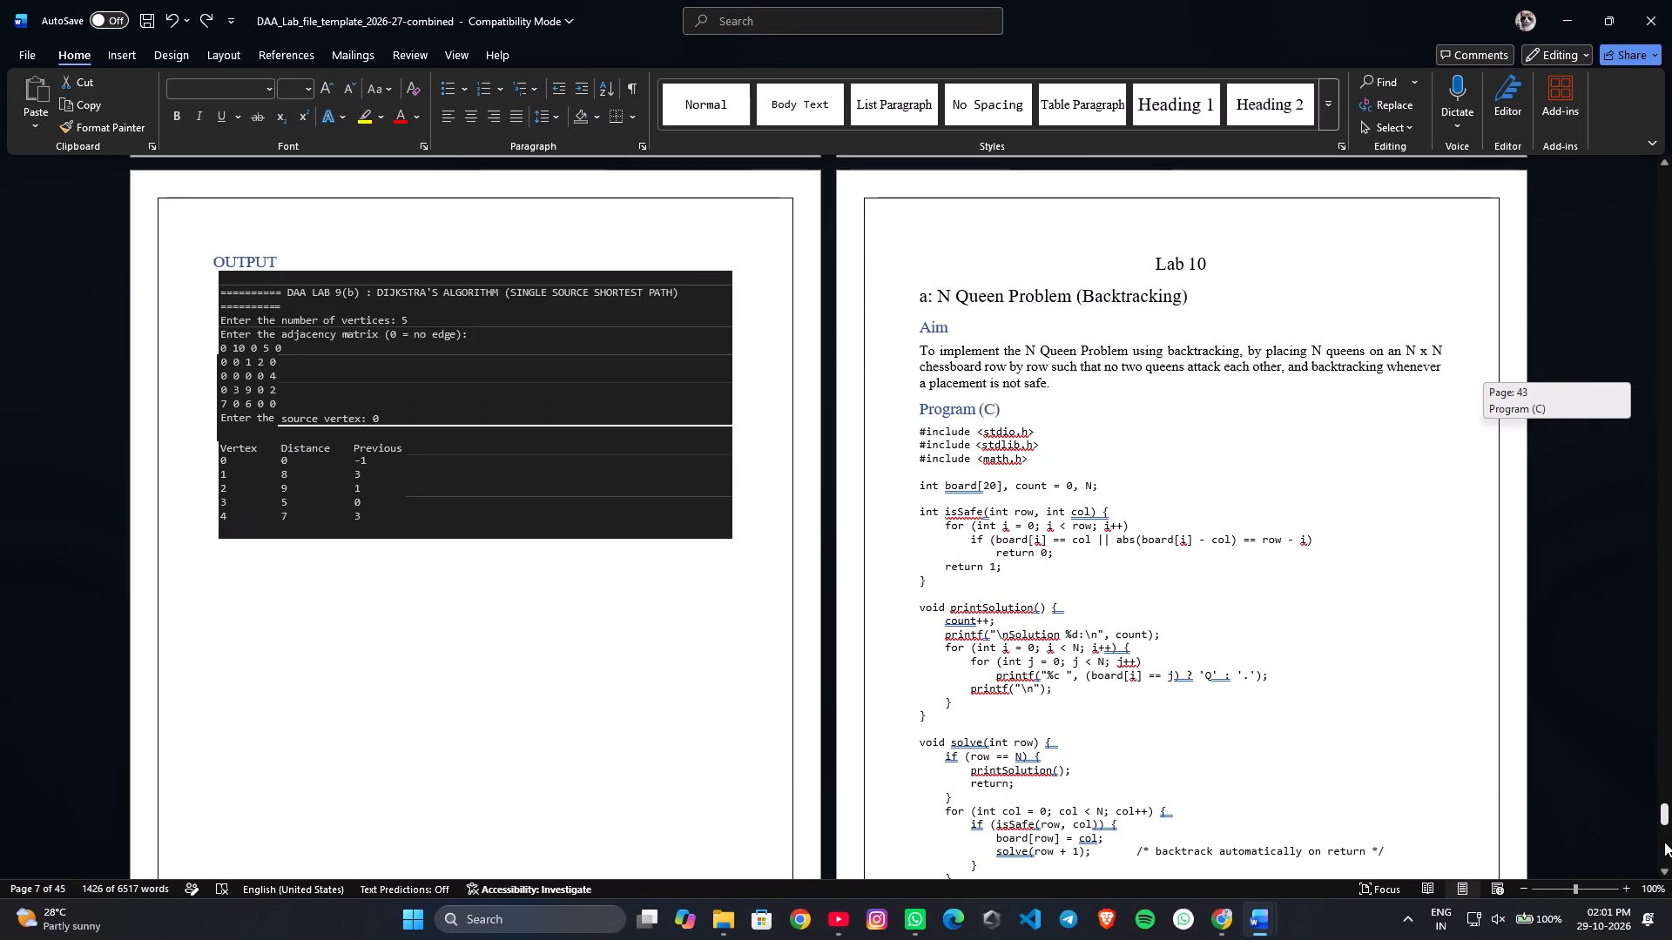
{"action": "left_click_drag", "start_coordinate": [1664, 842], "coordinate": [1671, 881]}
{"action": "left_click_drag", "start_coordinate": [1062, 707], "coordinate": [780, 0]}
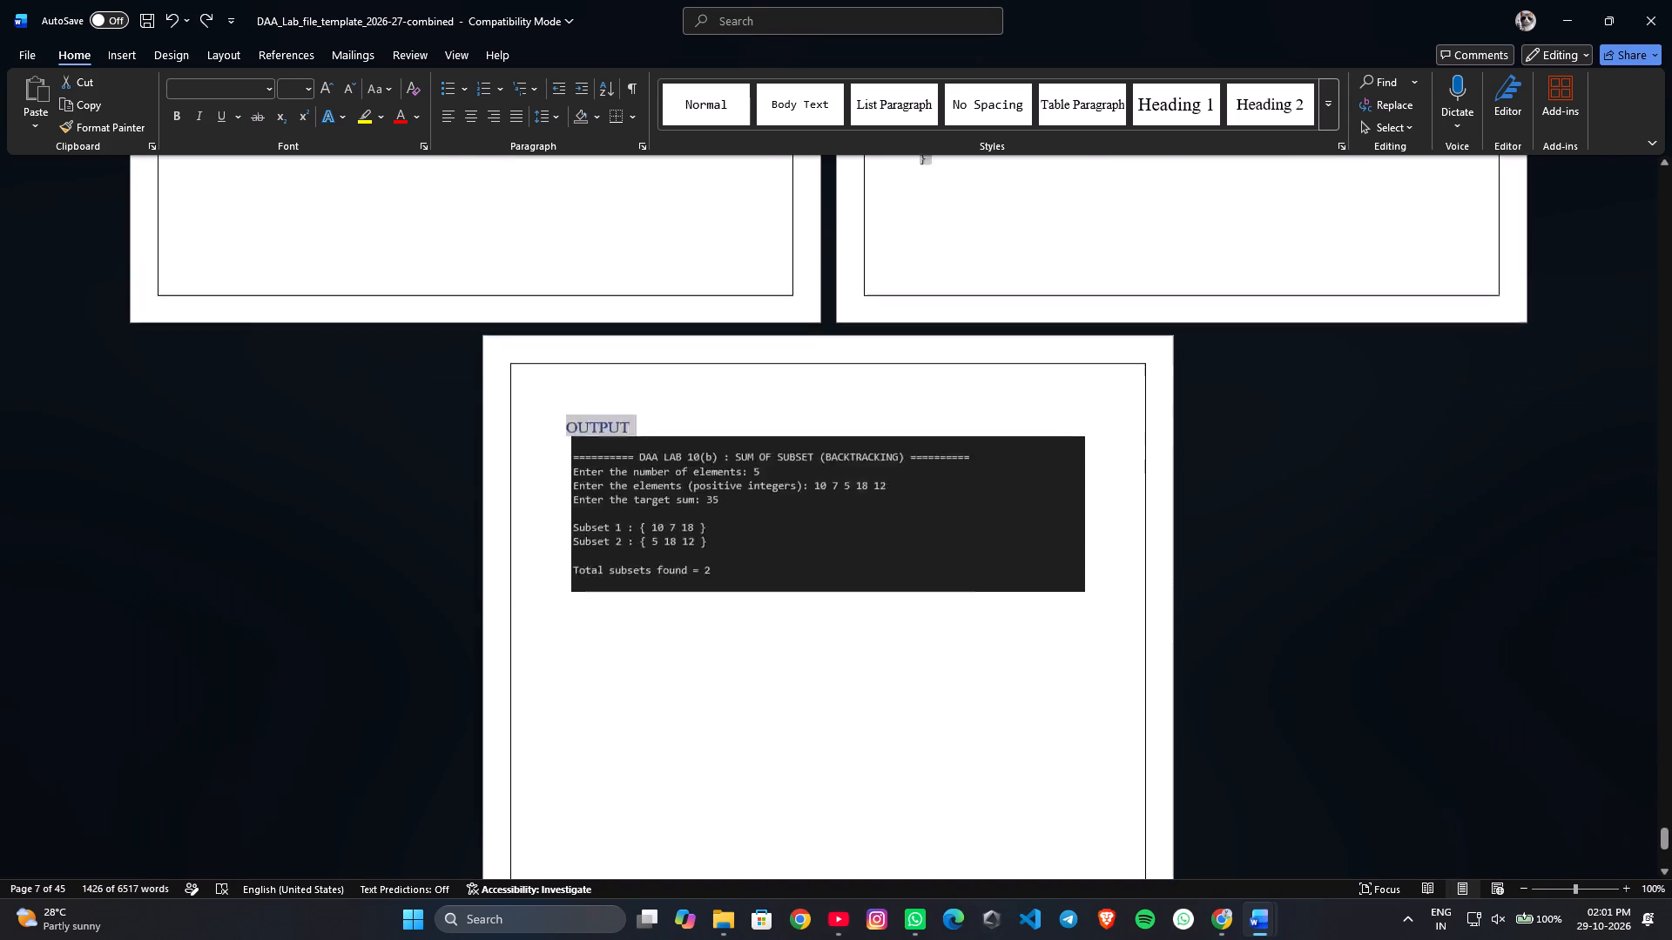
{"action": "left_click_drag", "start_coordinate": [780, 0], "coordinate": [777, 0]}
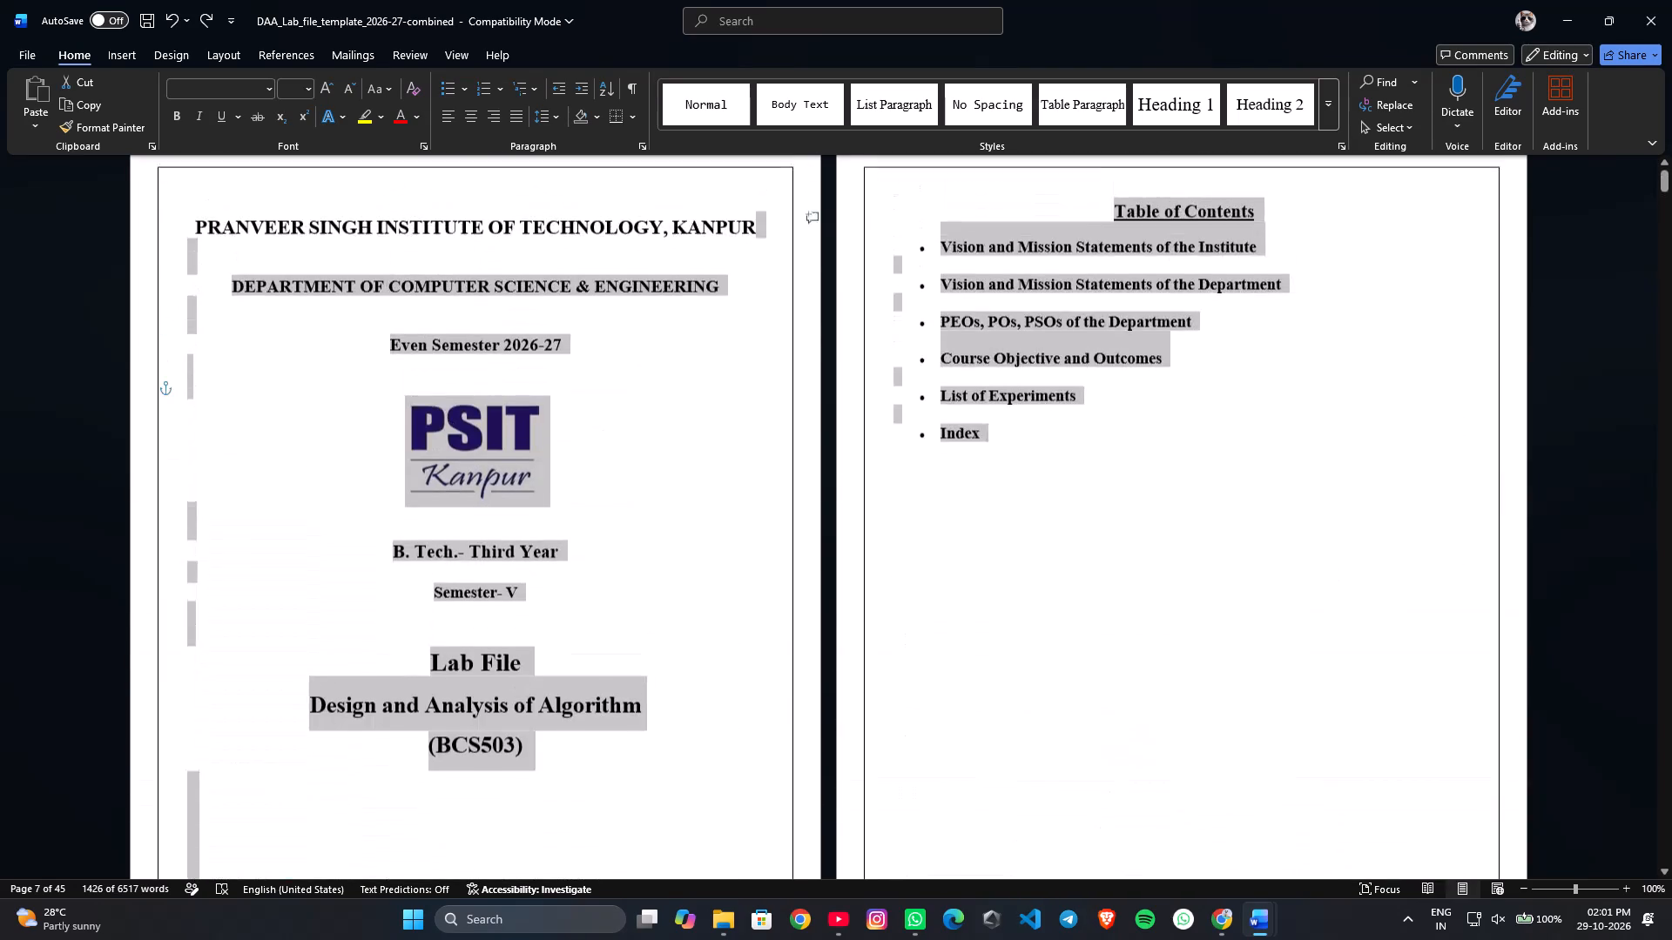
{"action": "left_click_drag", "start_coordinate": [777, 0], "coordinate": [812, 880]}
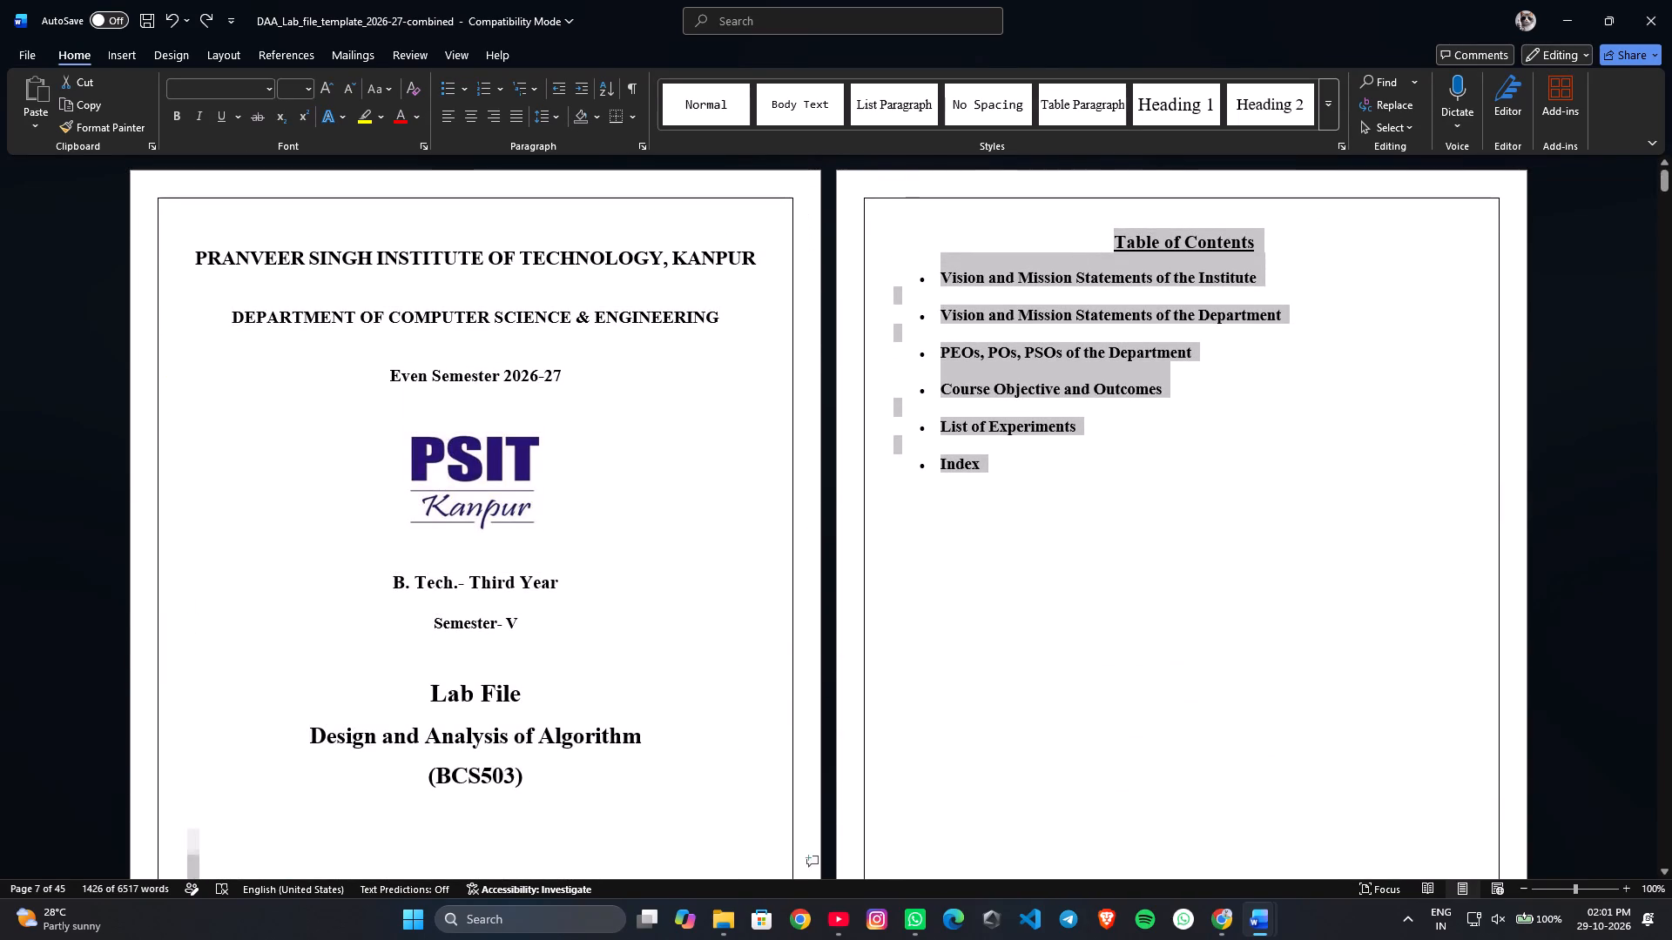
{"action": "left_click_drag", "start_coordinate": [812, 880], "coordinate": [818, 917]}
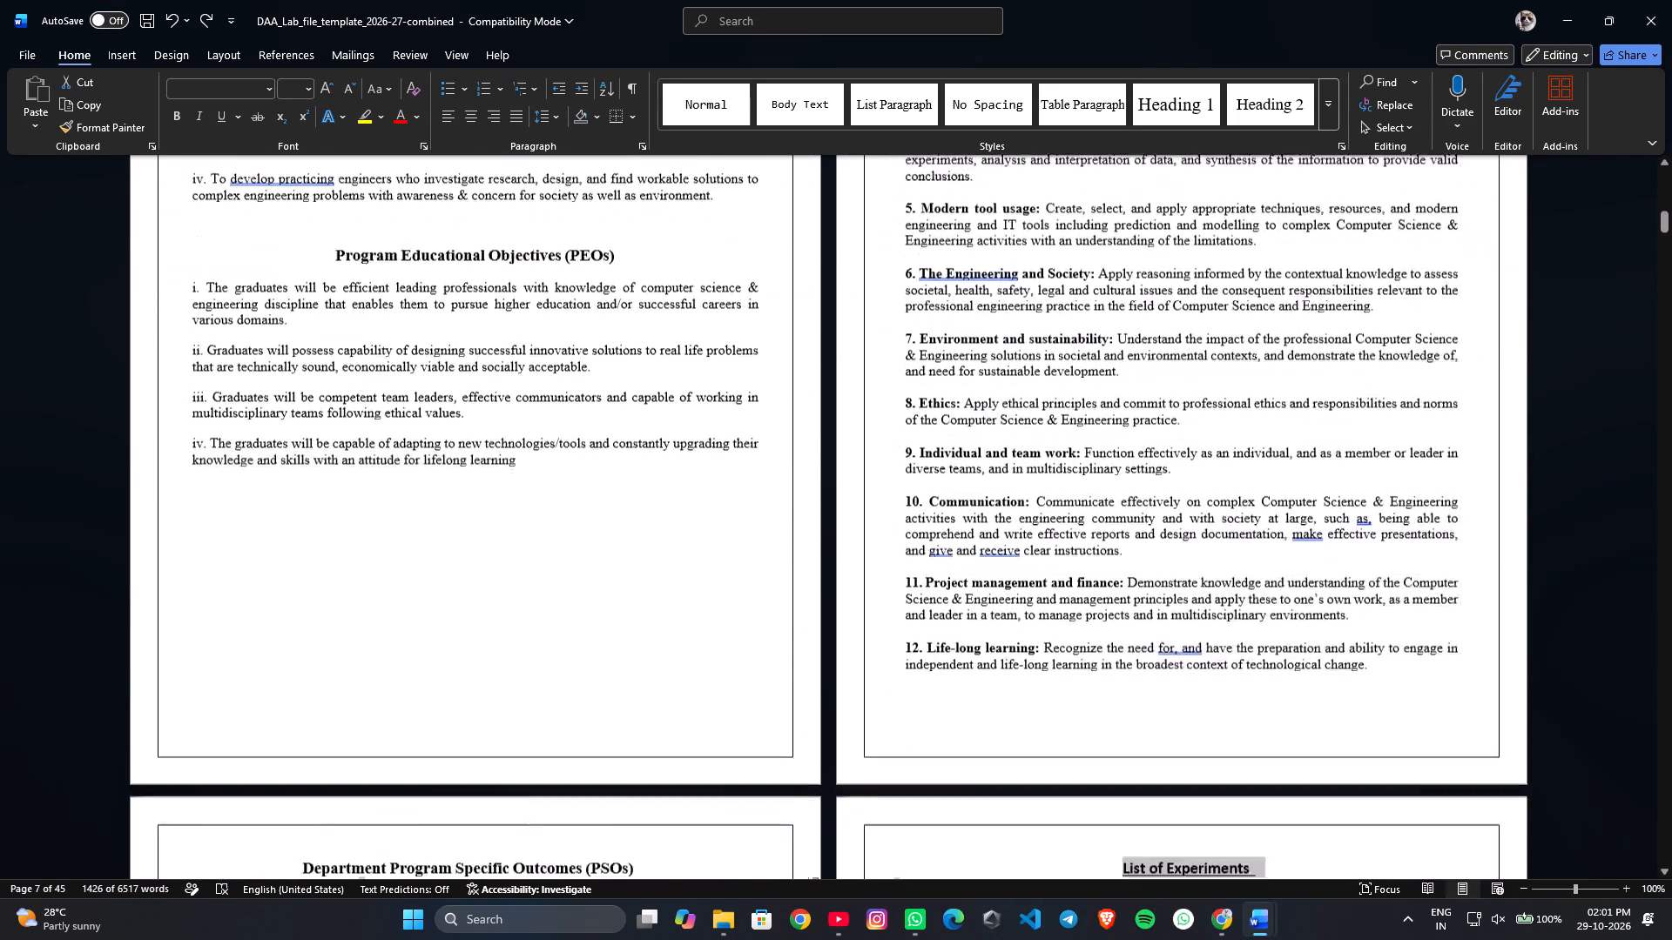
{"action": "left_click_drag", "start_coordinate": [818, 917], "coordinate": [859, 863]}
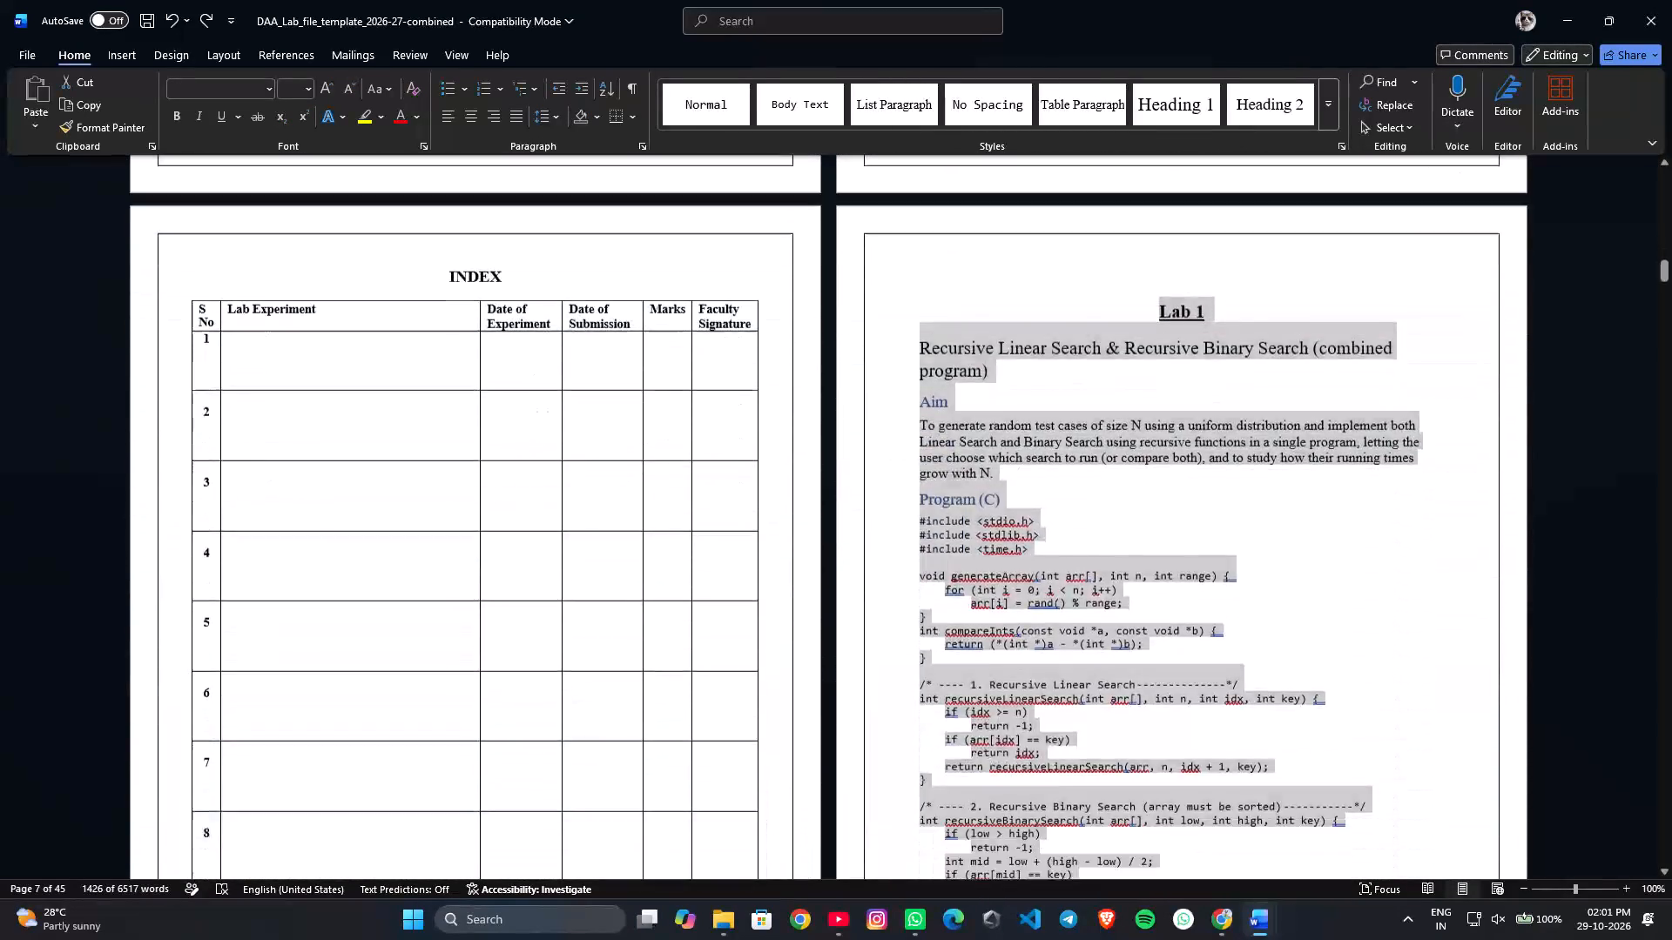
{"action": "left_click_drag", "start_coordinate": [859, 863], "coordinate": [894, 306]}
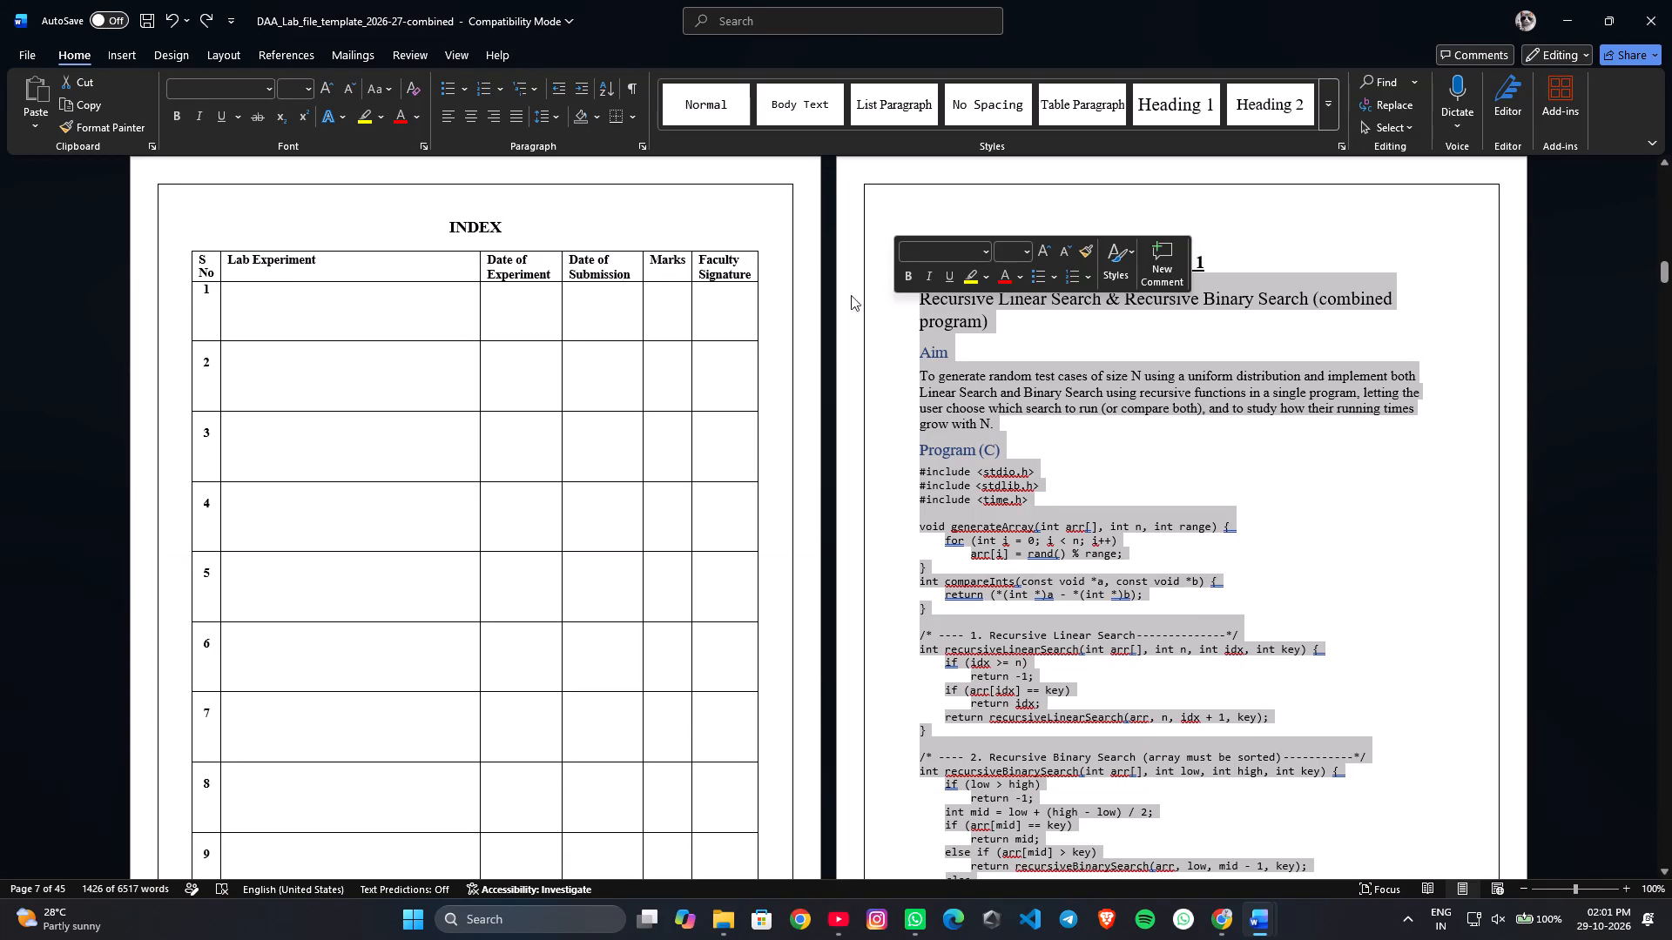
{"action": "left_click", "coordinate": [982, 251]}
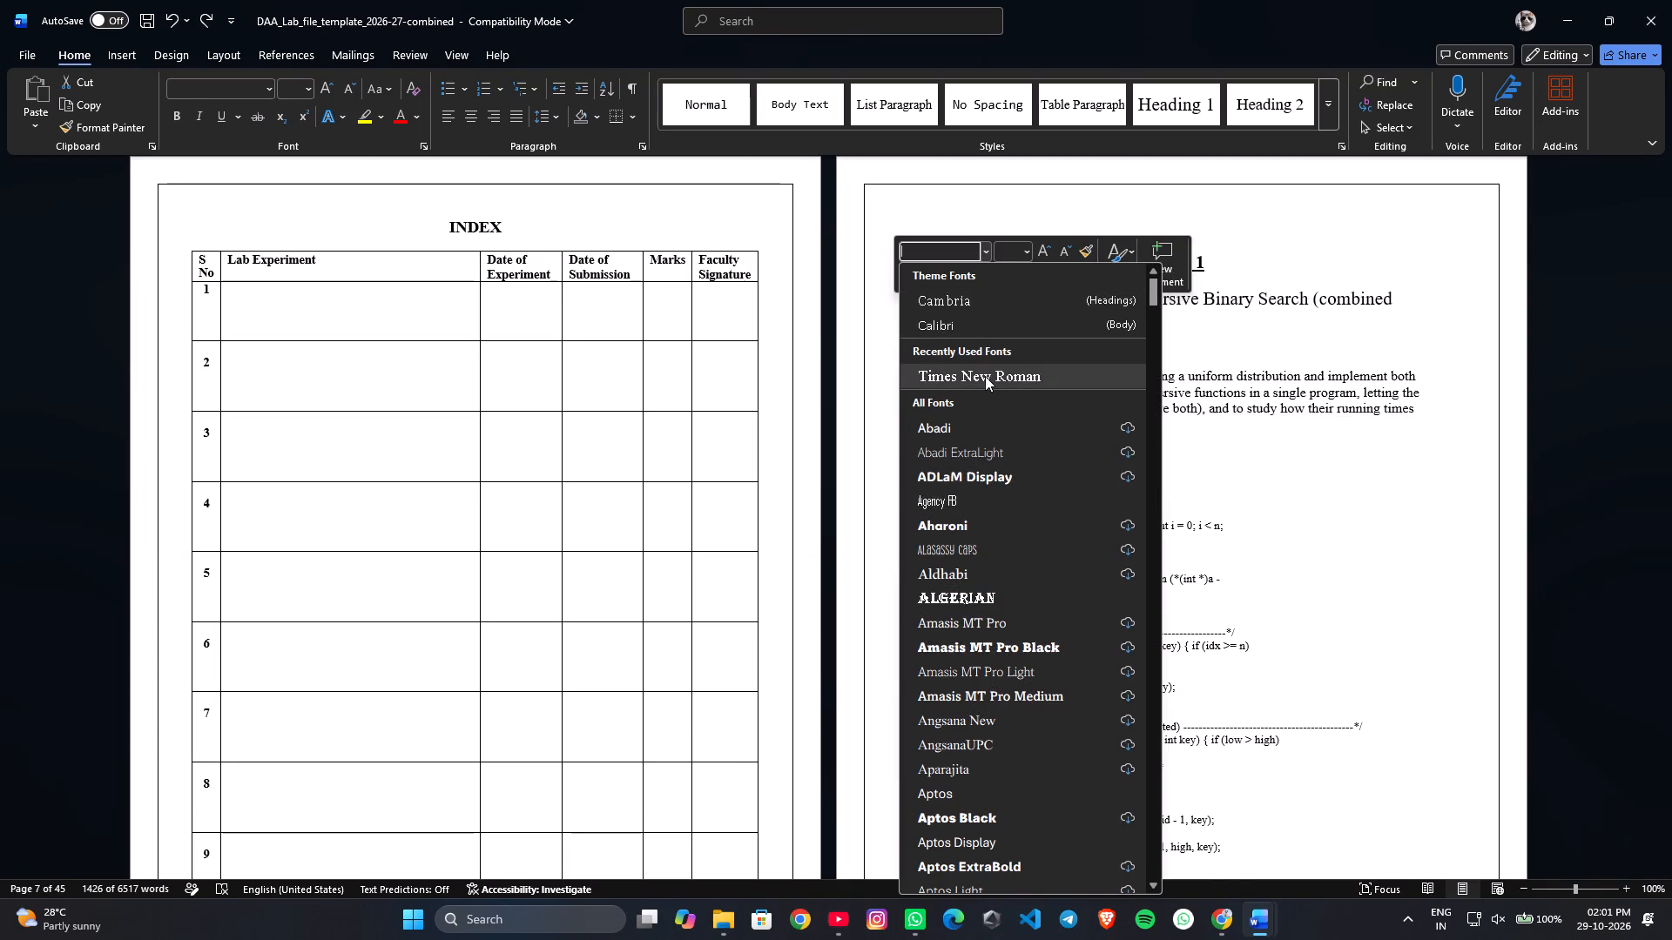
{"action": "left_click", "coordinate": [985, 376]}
Examine how the program code and output pages of Labs 1 to 10 look in the changed font.
{"action": "scroll", "coordinate": [1291, 549], "scroll_direction": "down", "scroll_amount": 3}
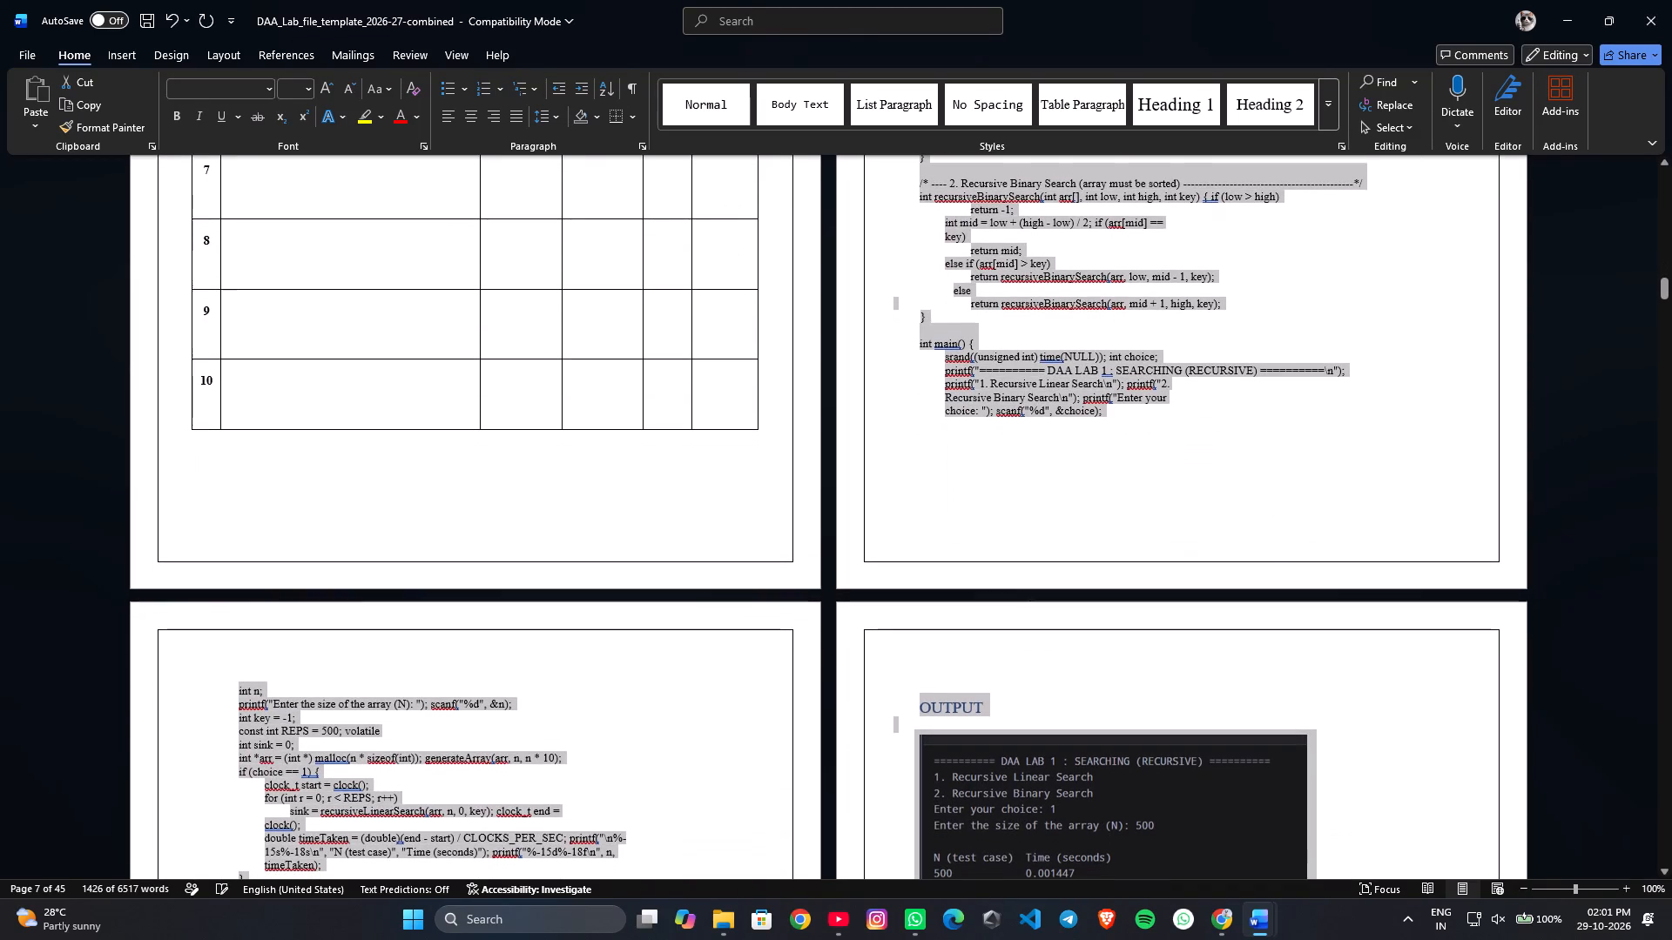
{"action": "left_click", "coordinate": [1246, 500]}
{"action": "scroll", "coordinate": [1246, 500], "scroll_direction": "down", "scroll_amount": 2}
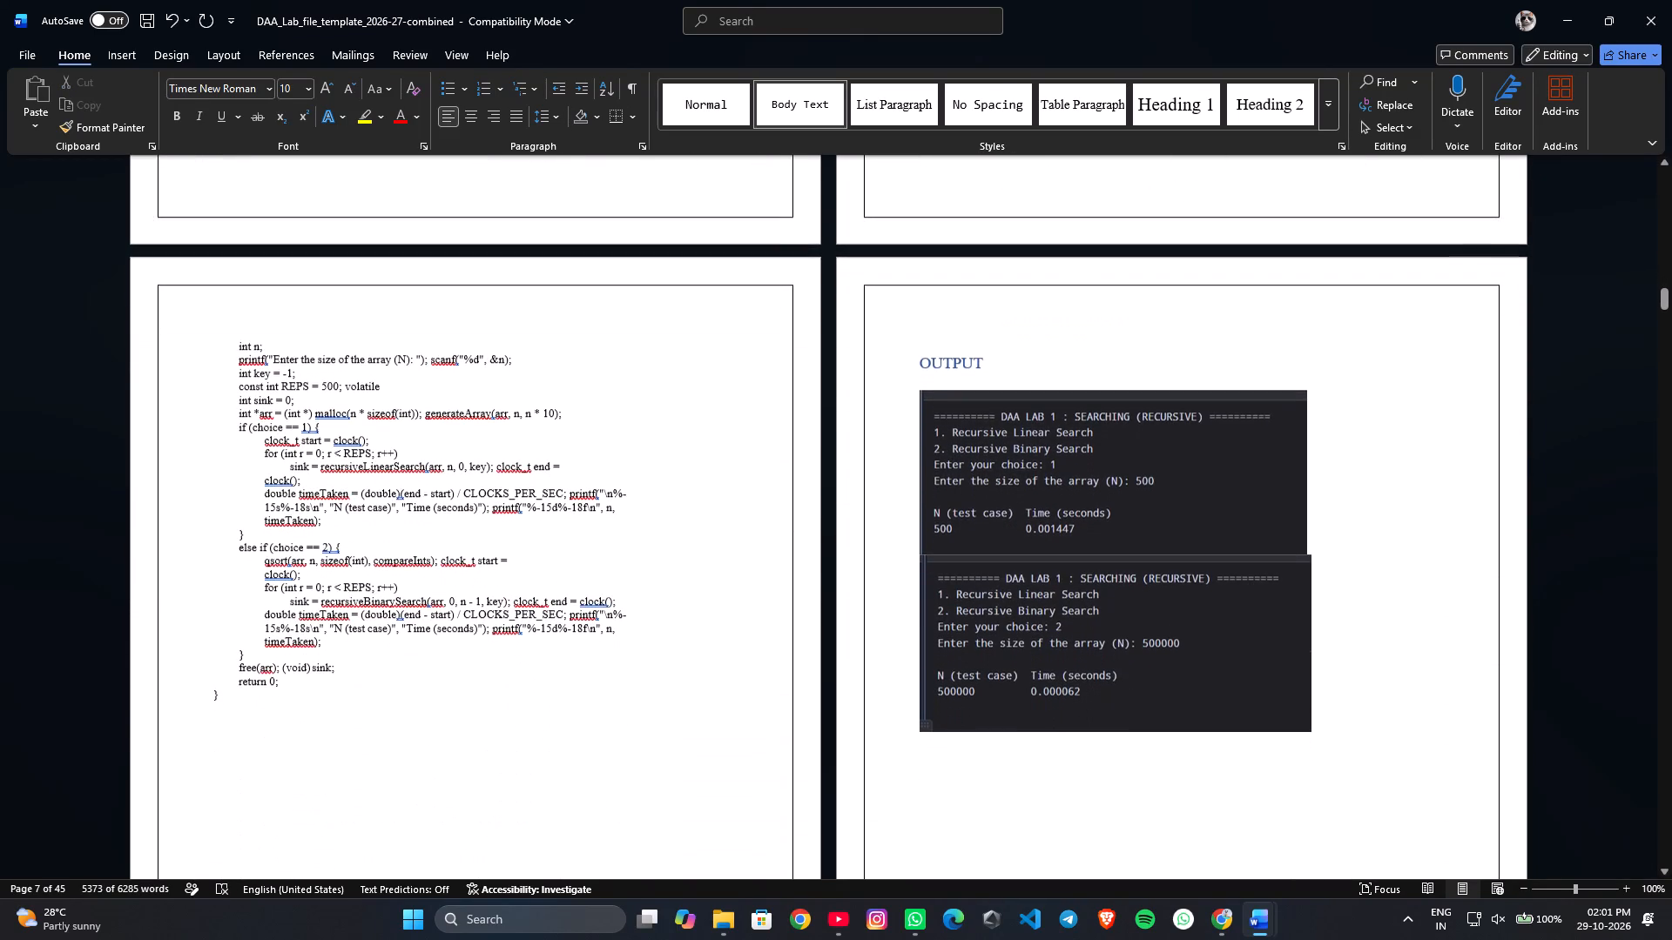
{"action": "left_click", "coordinate": [639, 699]}
{"action": "scroll", "coordinate": [697, 719], "scroll_direction": "down", "scroll_amount": 5}
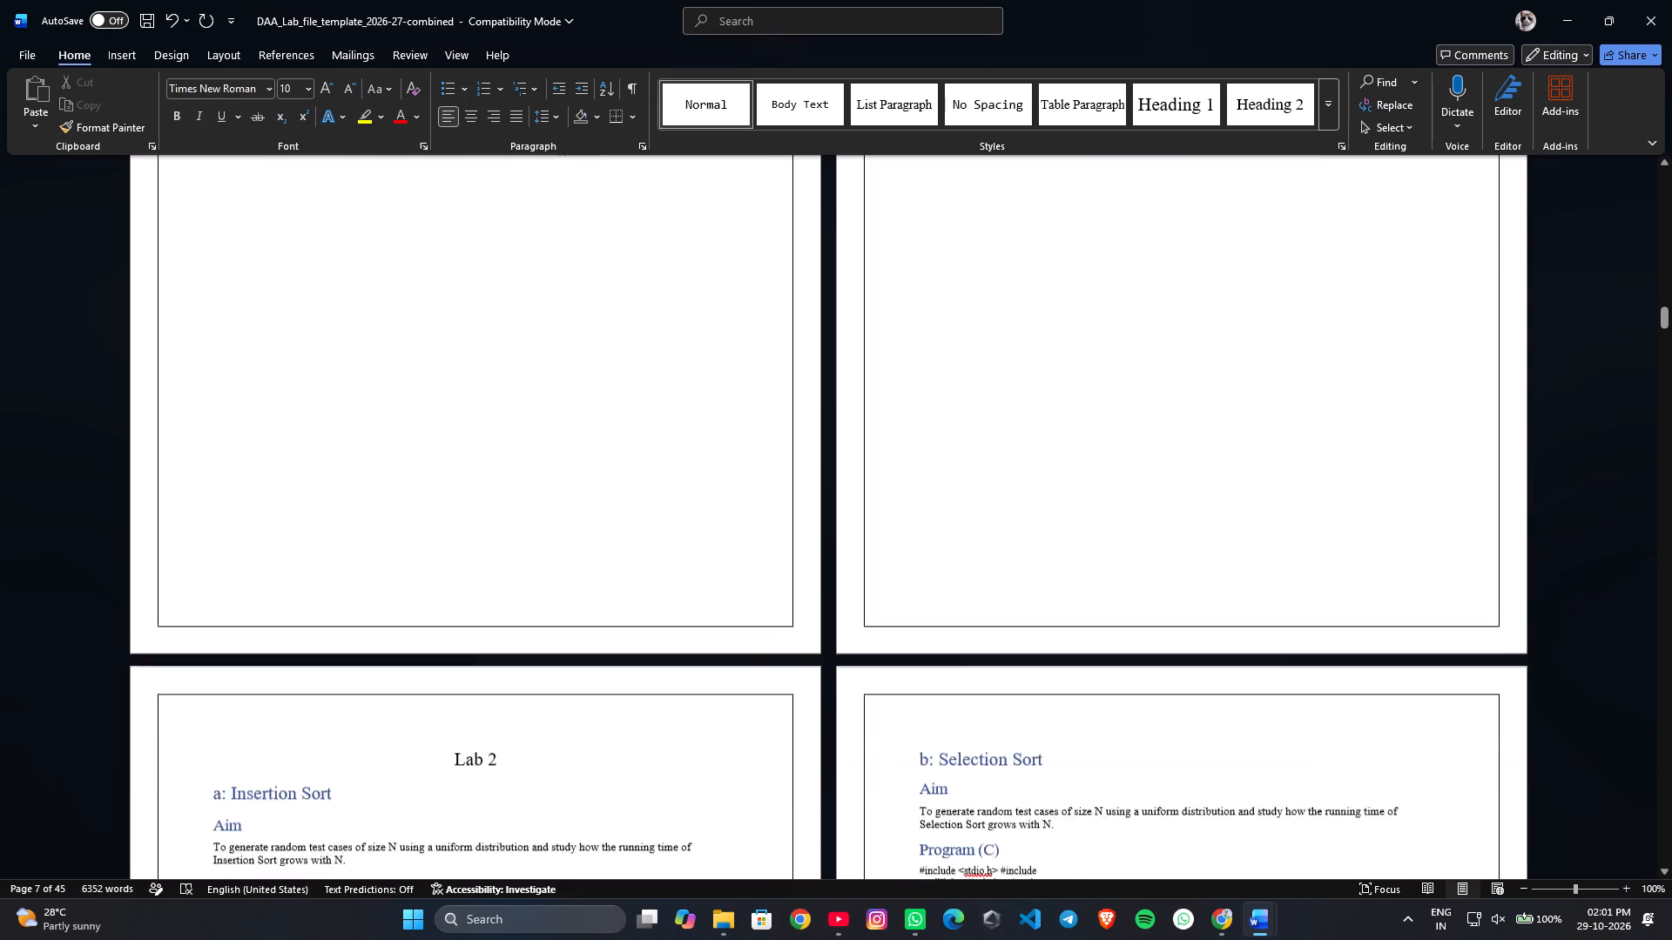
{"action": "scroll", "coordinate": [697, 719], "scroll_direction": "down", "scroll_amount": 13}
{"action": "scroll", "coordinate": [697, 719], "scroll_direction": "up", "scroll_amount": 1}
{"action": "scroll", "coordinate": [697, 719], "scroll_direction": "down", "scroll_amount": 1}
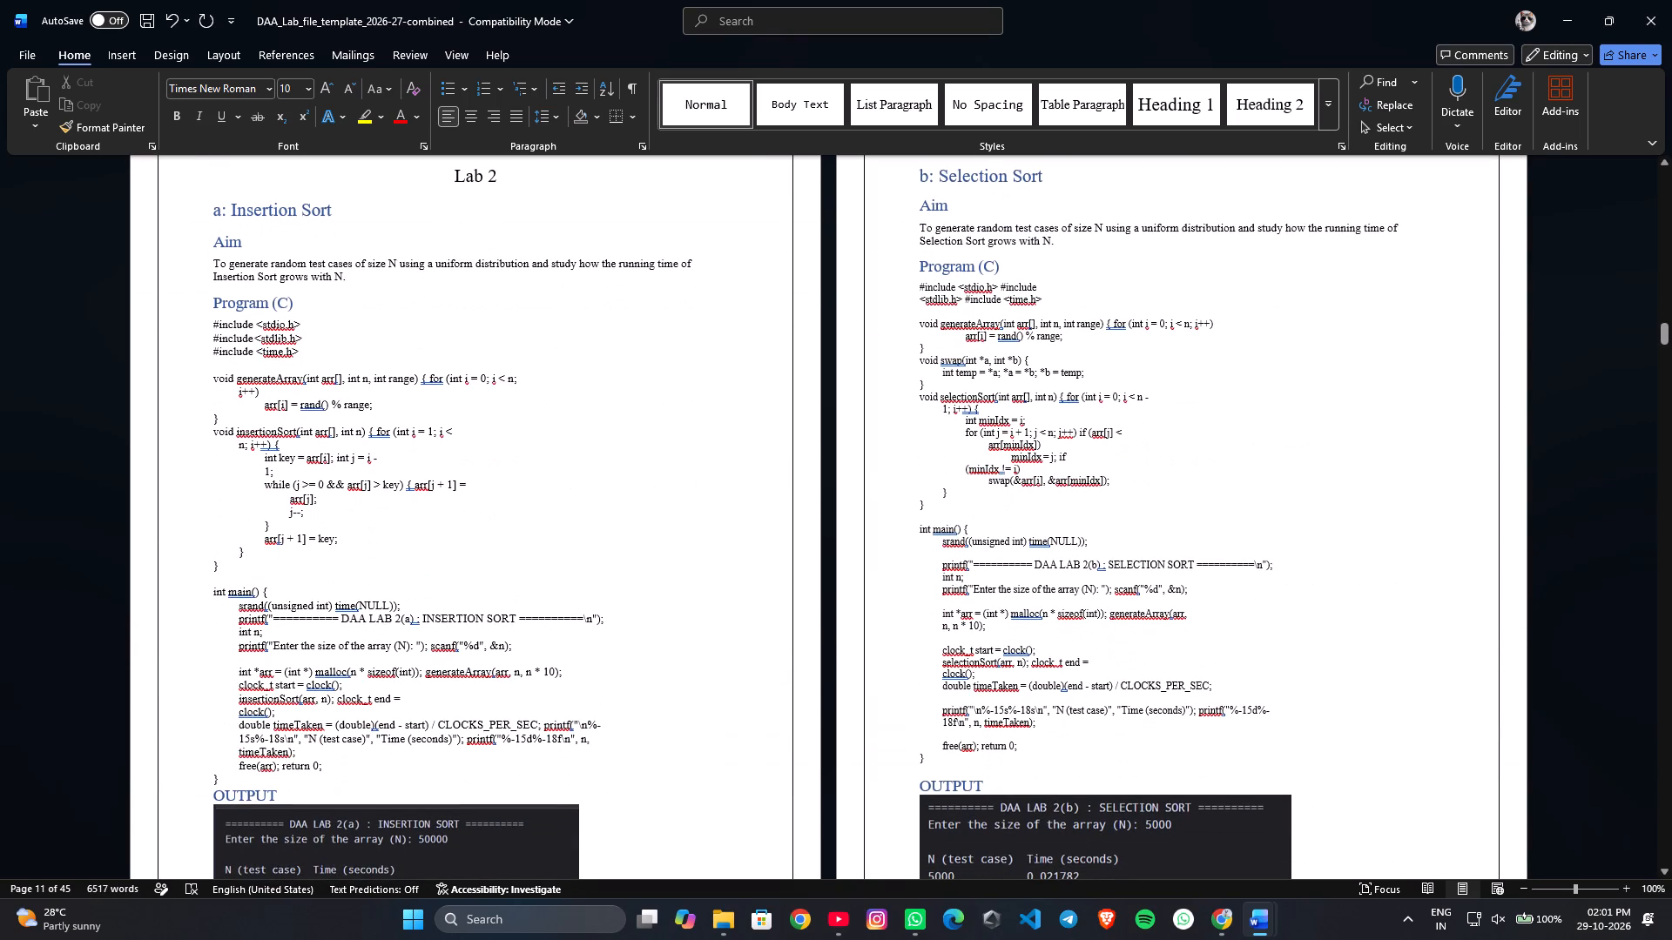
{"action": "scroll", "coordinate": [697, 719], "scroll_direction": "down", "scroll_amount": 5}
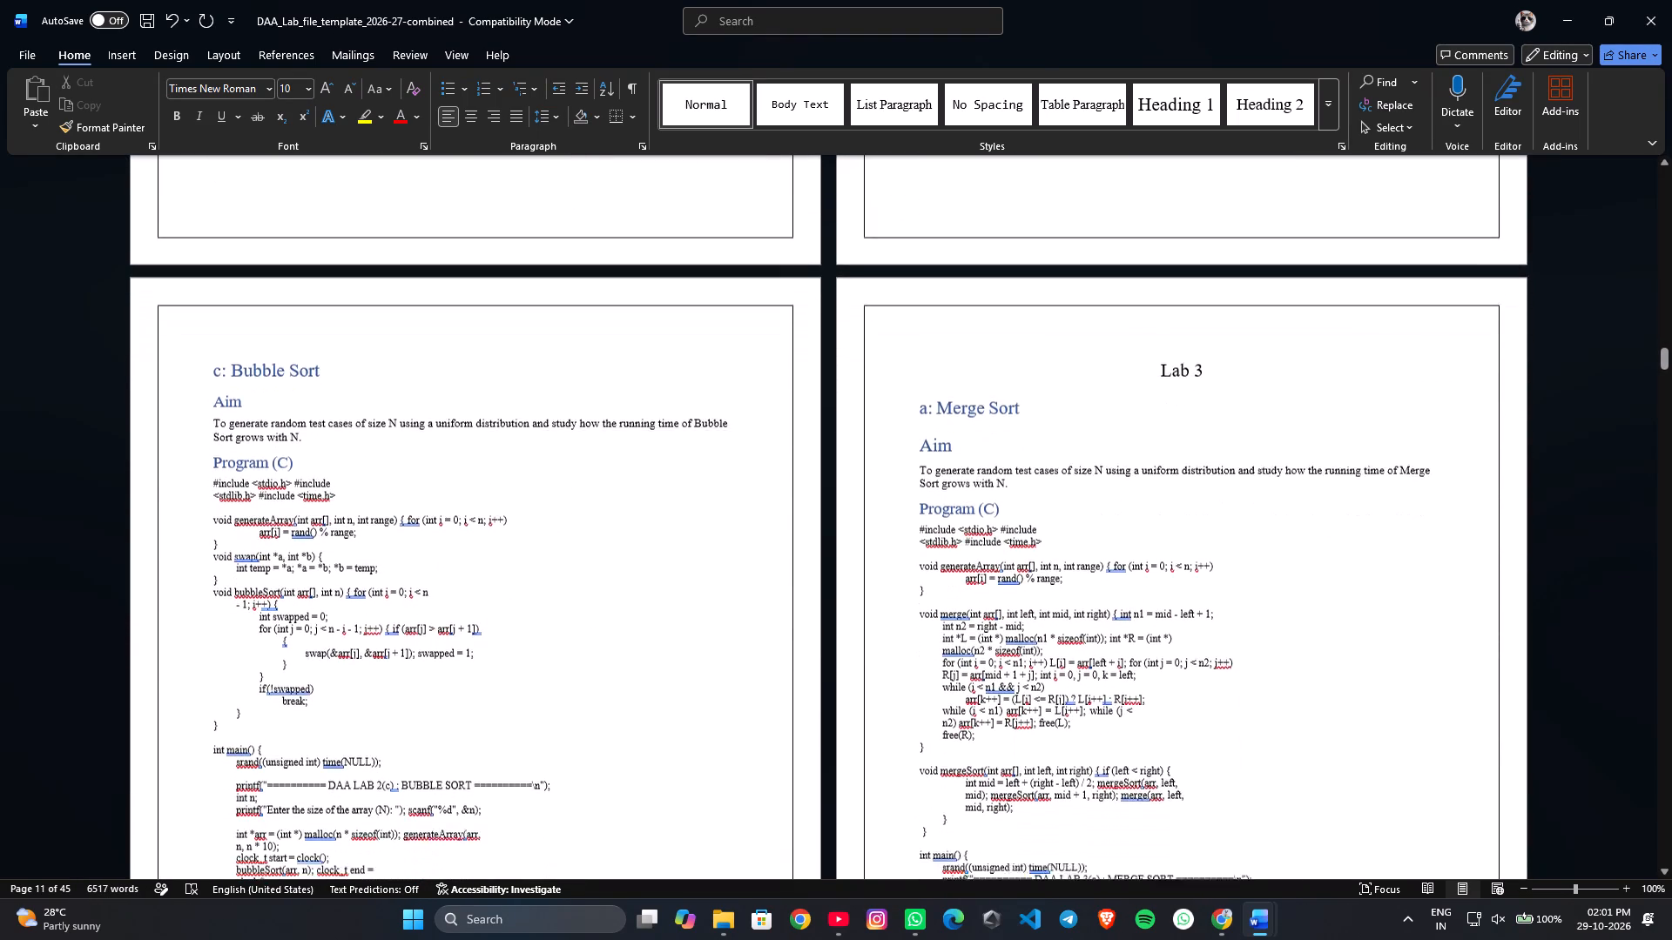
{"action": "scroll", "coordinate": [697, 719], "scroll_direction": "down", "scroll_amount": 9}
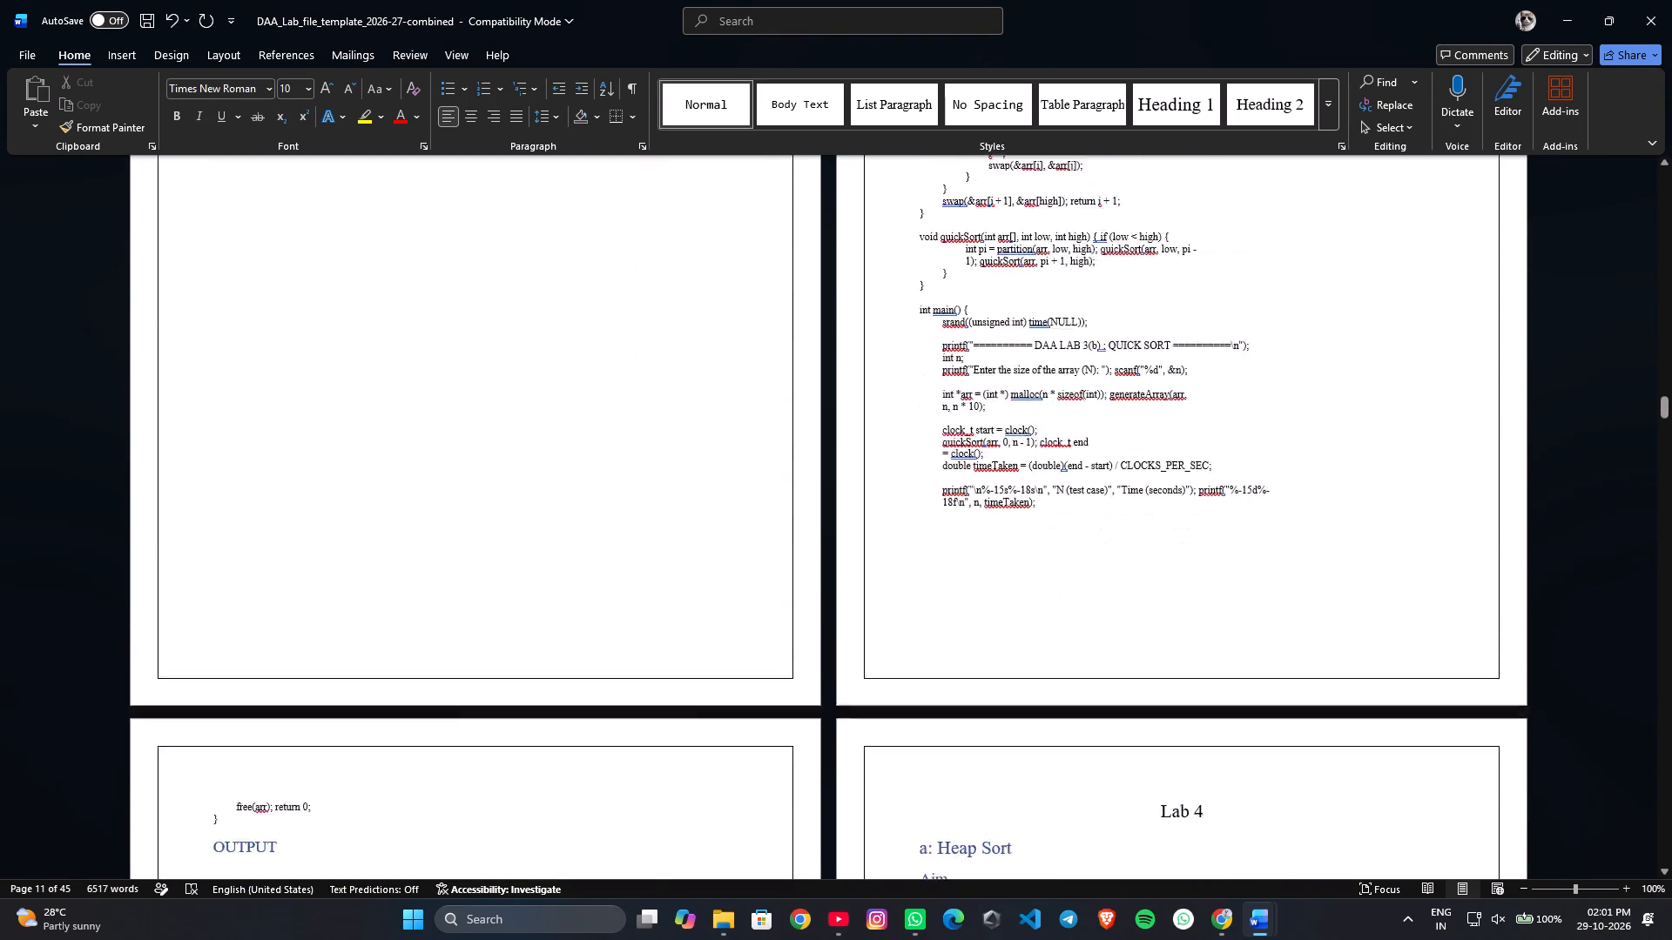
{"action": "scroll", "coordinate": [697, 719], "scroll_direction": "down", "scroll_amount": 3}
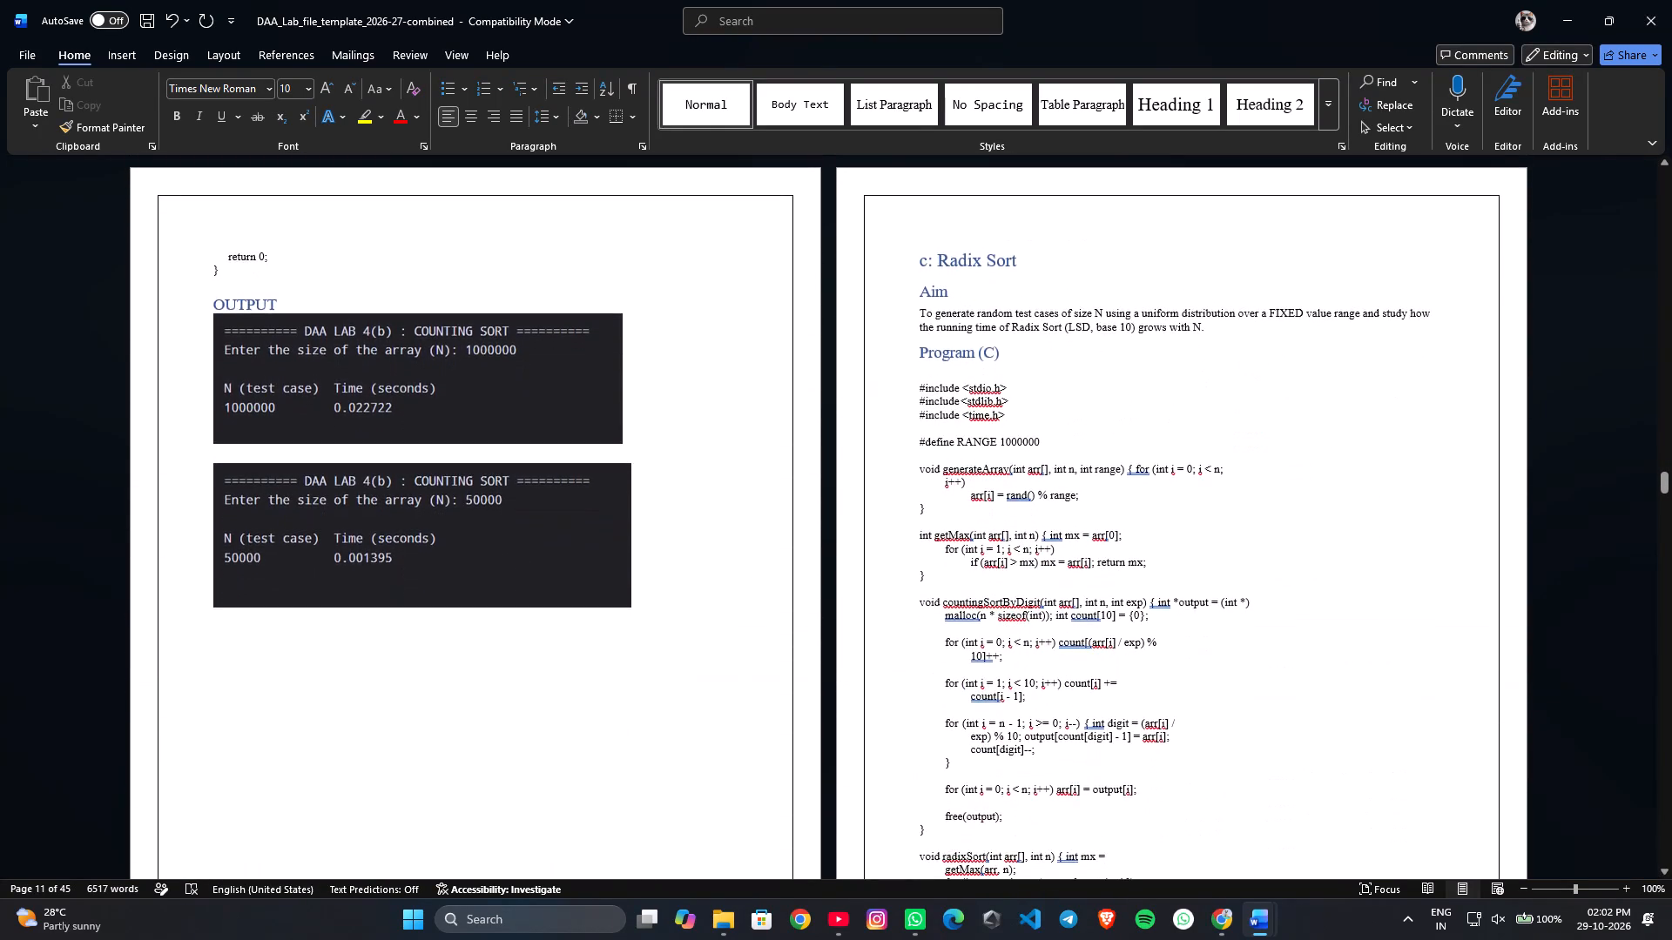
{"action": "scroll", "coordinate": [697, 719], "scroll_direction": "down", "scroll_amount": 6}
{"action": "scroll", "coordinate": [697, 719], "scroll_direction": "up", "scroll_amount": 3}
{"action": "scroll", "coordinate": [697, 719], "scroll_direction": "down", "scroll_amount": 8}
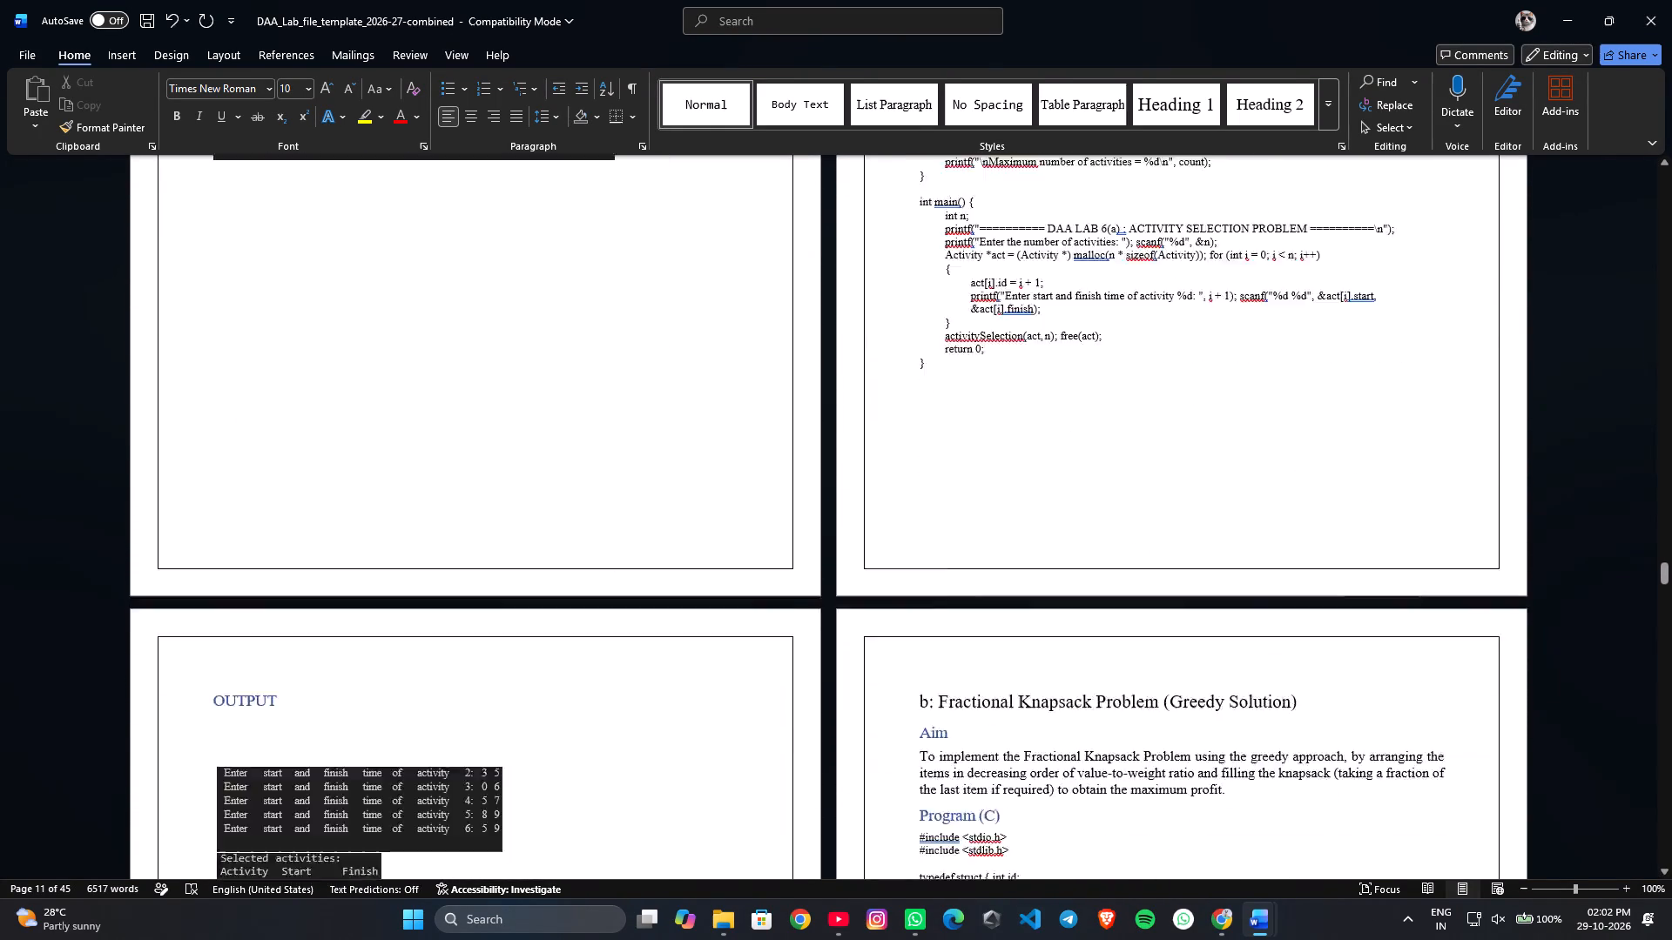
{"action": "scroll", "coordinate": [697, 719], "scroll_direction": "down", "scroll_amount": 17}
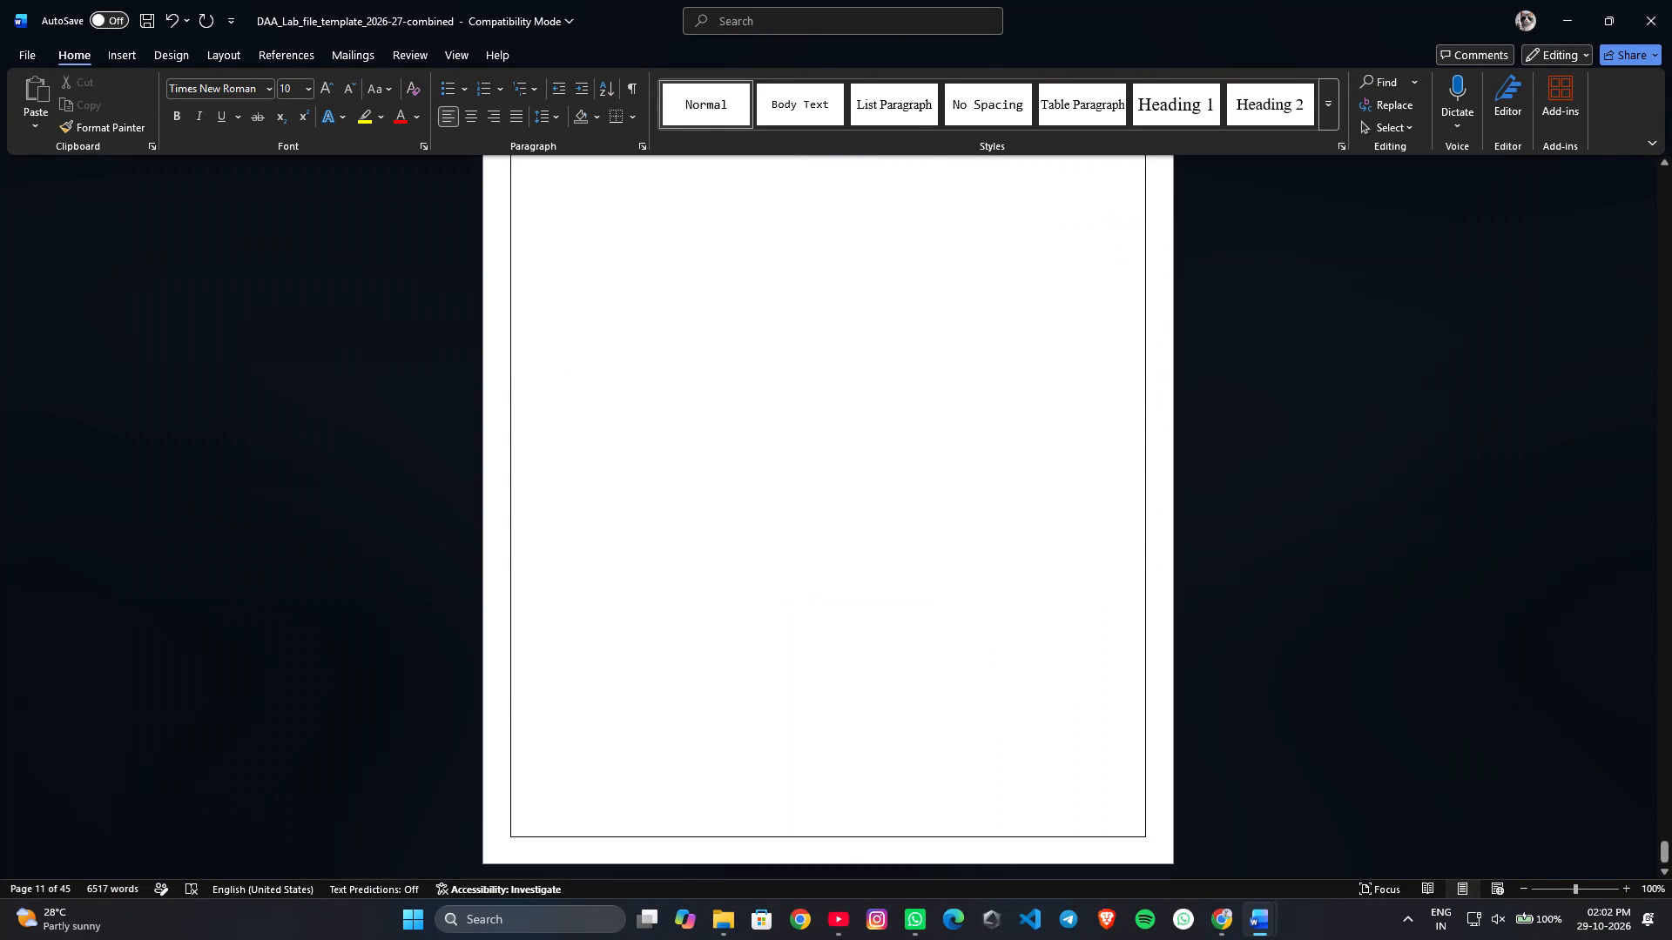
{"action": "scroll", "coordinate": [697, 719], "scroll_direction": "up", "scroll_amount": 4}
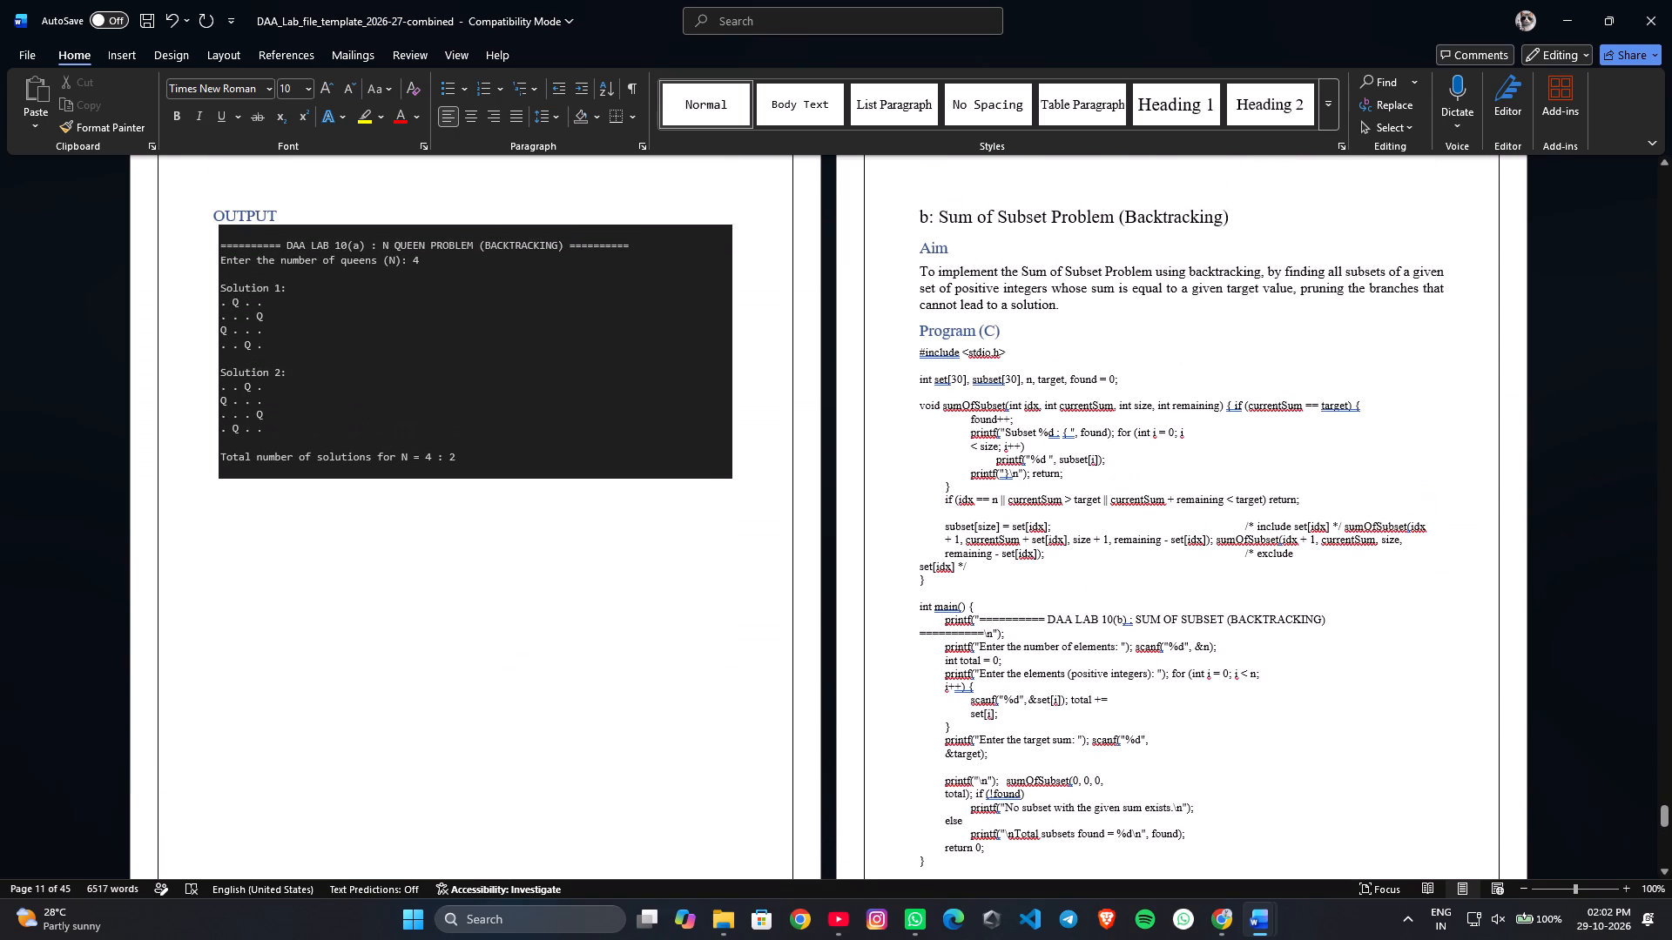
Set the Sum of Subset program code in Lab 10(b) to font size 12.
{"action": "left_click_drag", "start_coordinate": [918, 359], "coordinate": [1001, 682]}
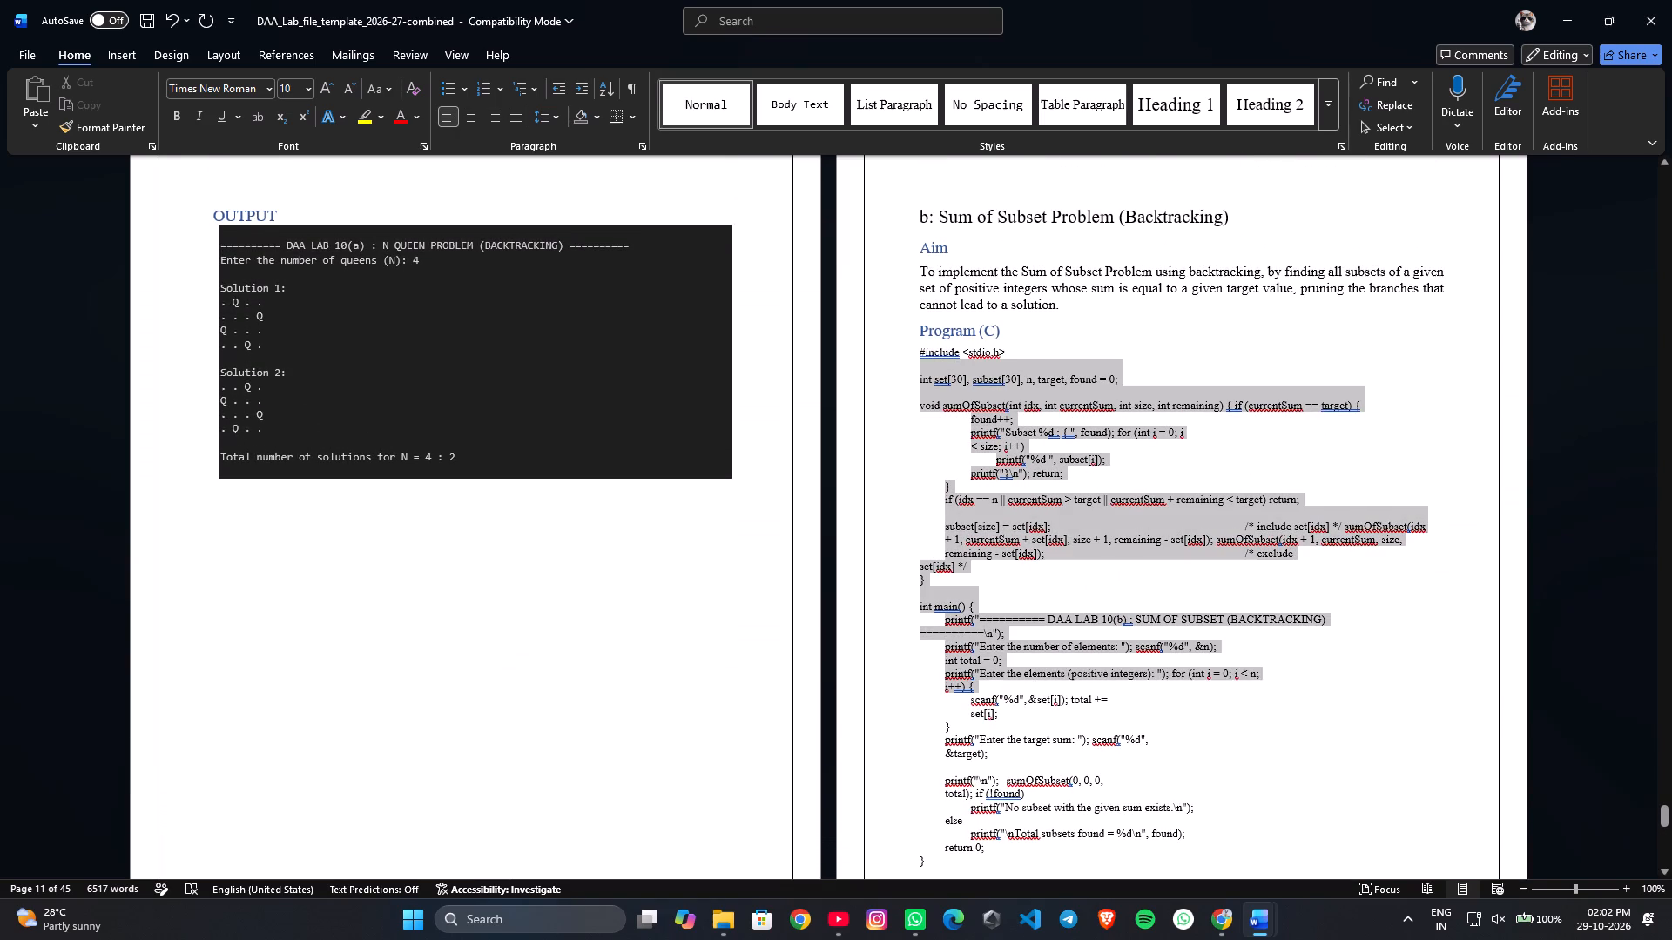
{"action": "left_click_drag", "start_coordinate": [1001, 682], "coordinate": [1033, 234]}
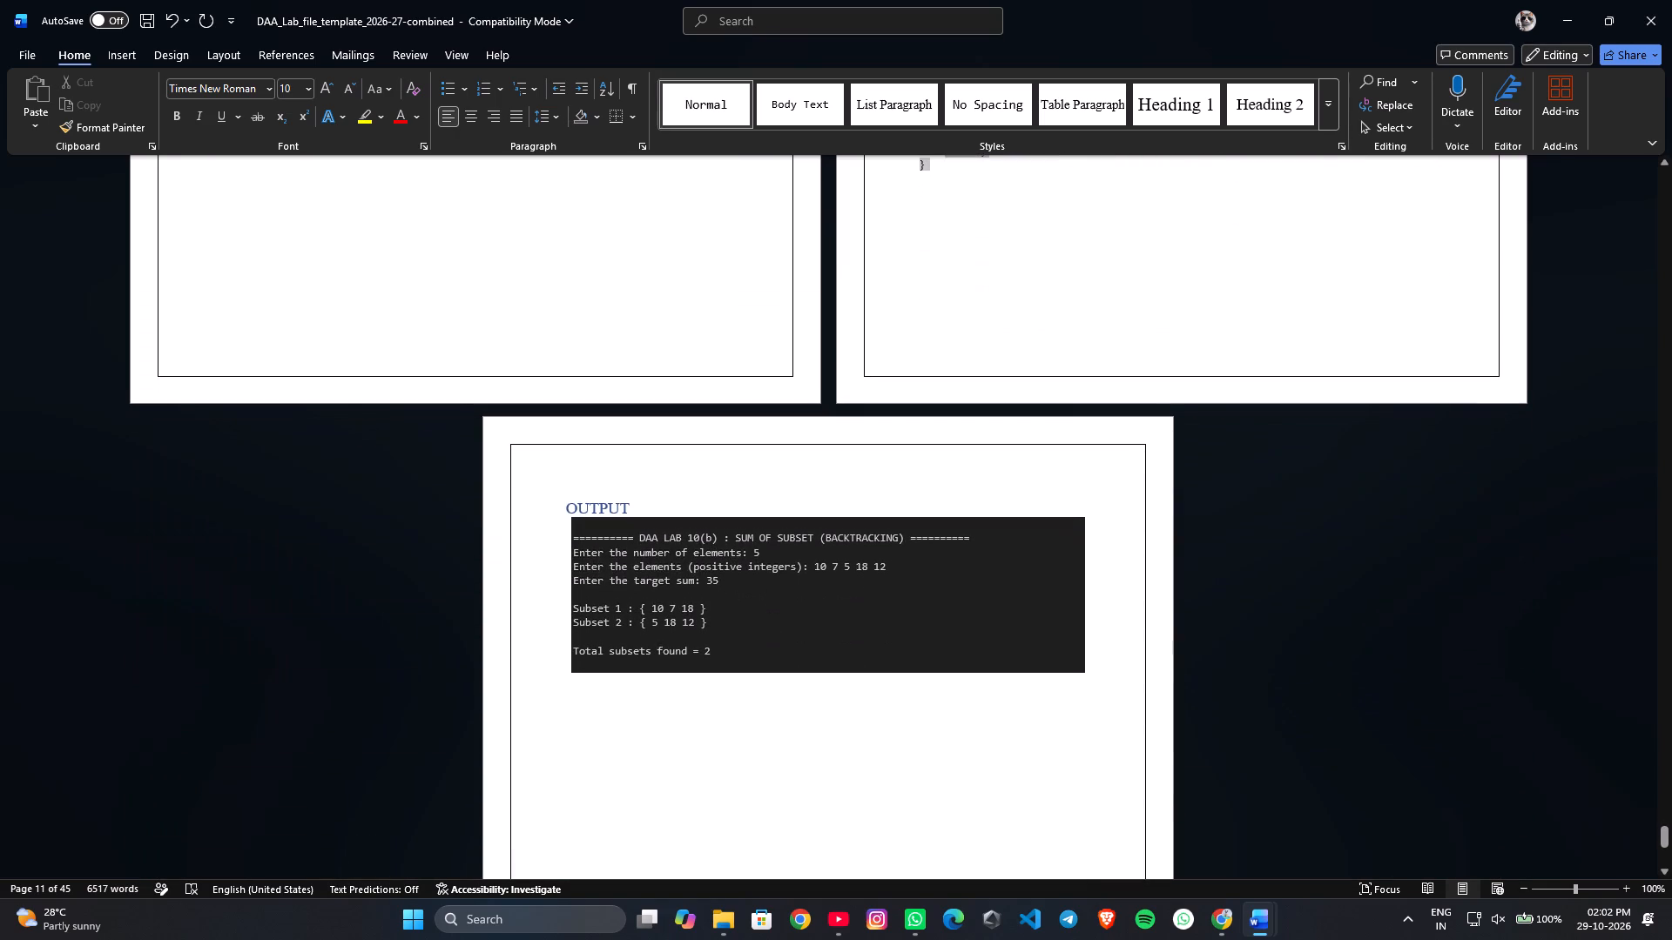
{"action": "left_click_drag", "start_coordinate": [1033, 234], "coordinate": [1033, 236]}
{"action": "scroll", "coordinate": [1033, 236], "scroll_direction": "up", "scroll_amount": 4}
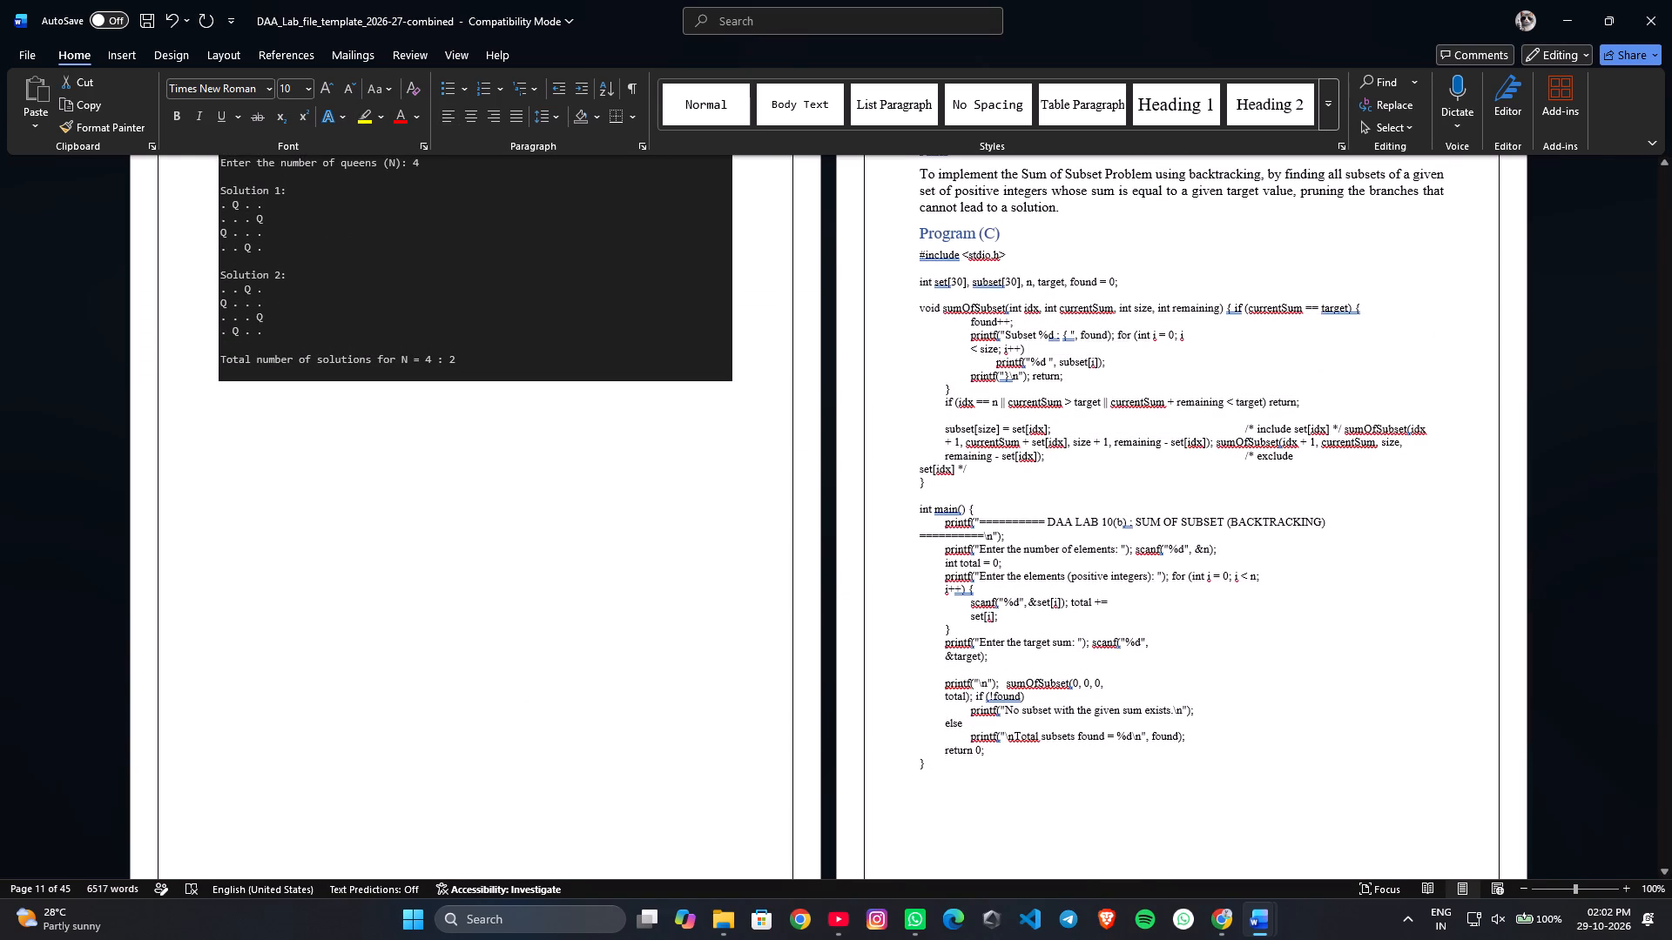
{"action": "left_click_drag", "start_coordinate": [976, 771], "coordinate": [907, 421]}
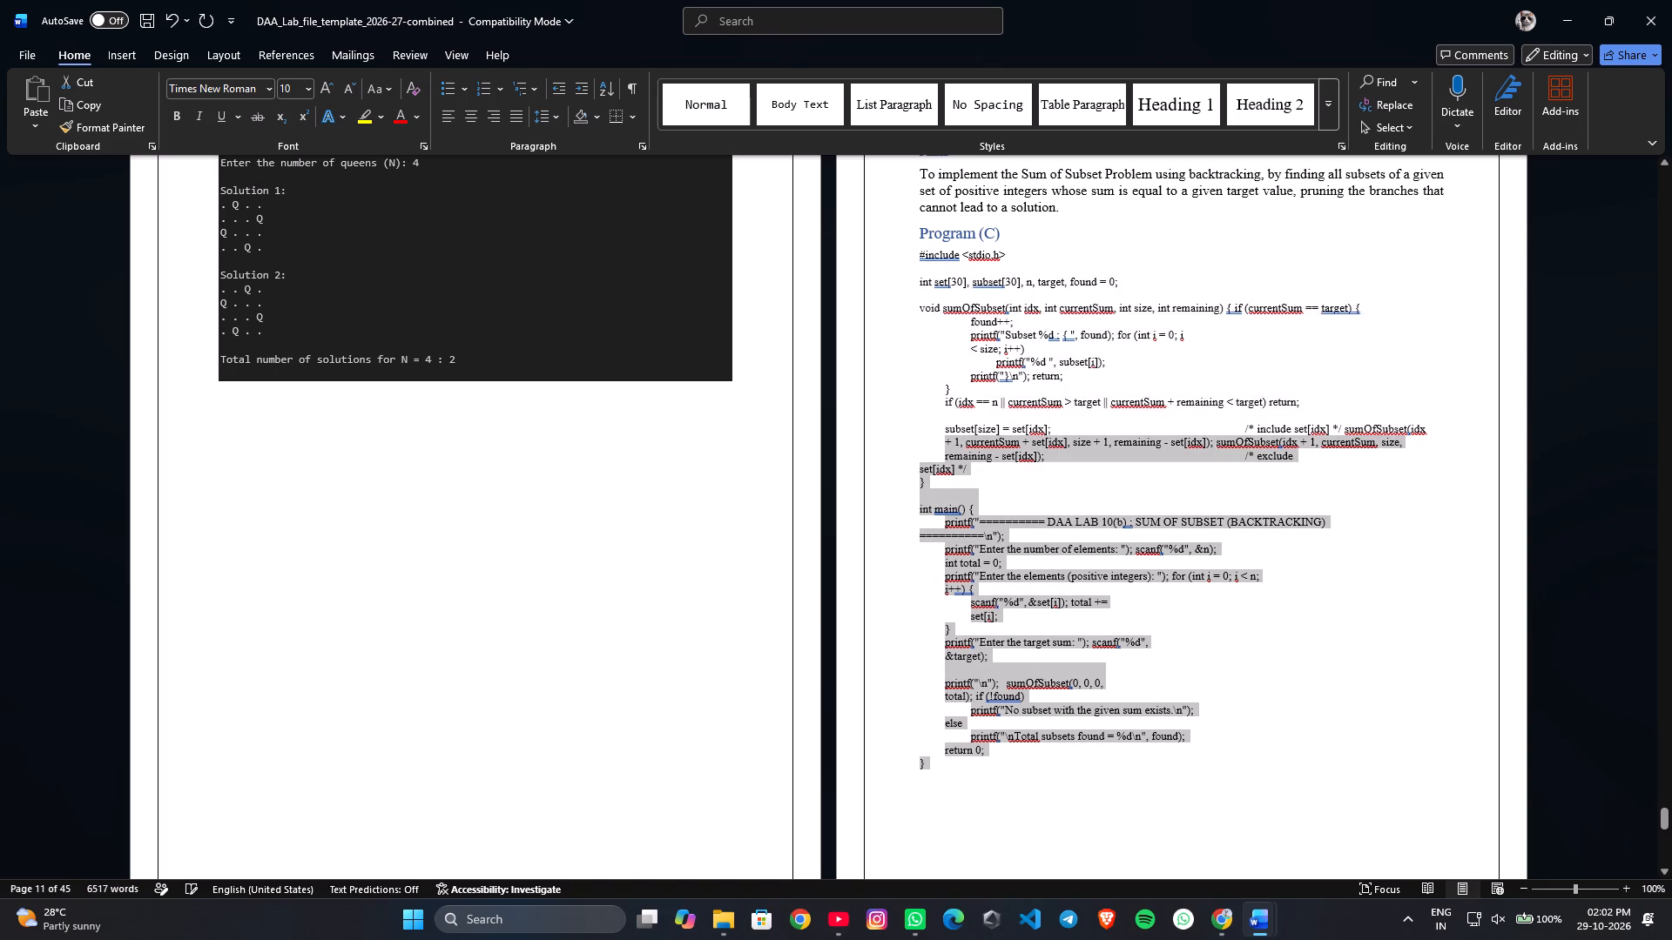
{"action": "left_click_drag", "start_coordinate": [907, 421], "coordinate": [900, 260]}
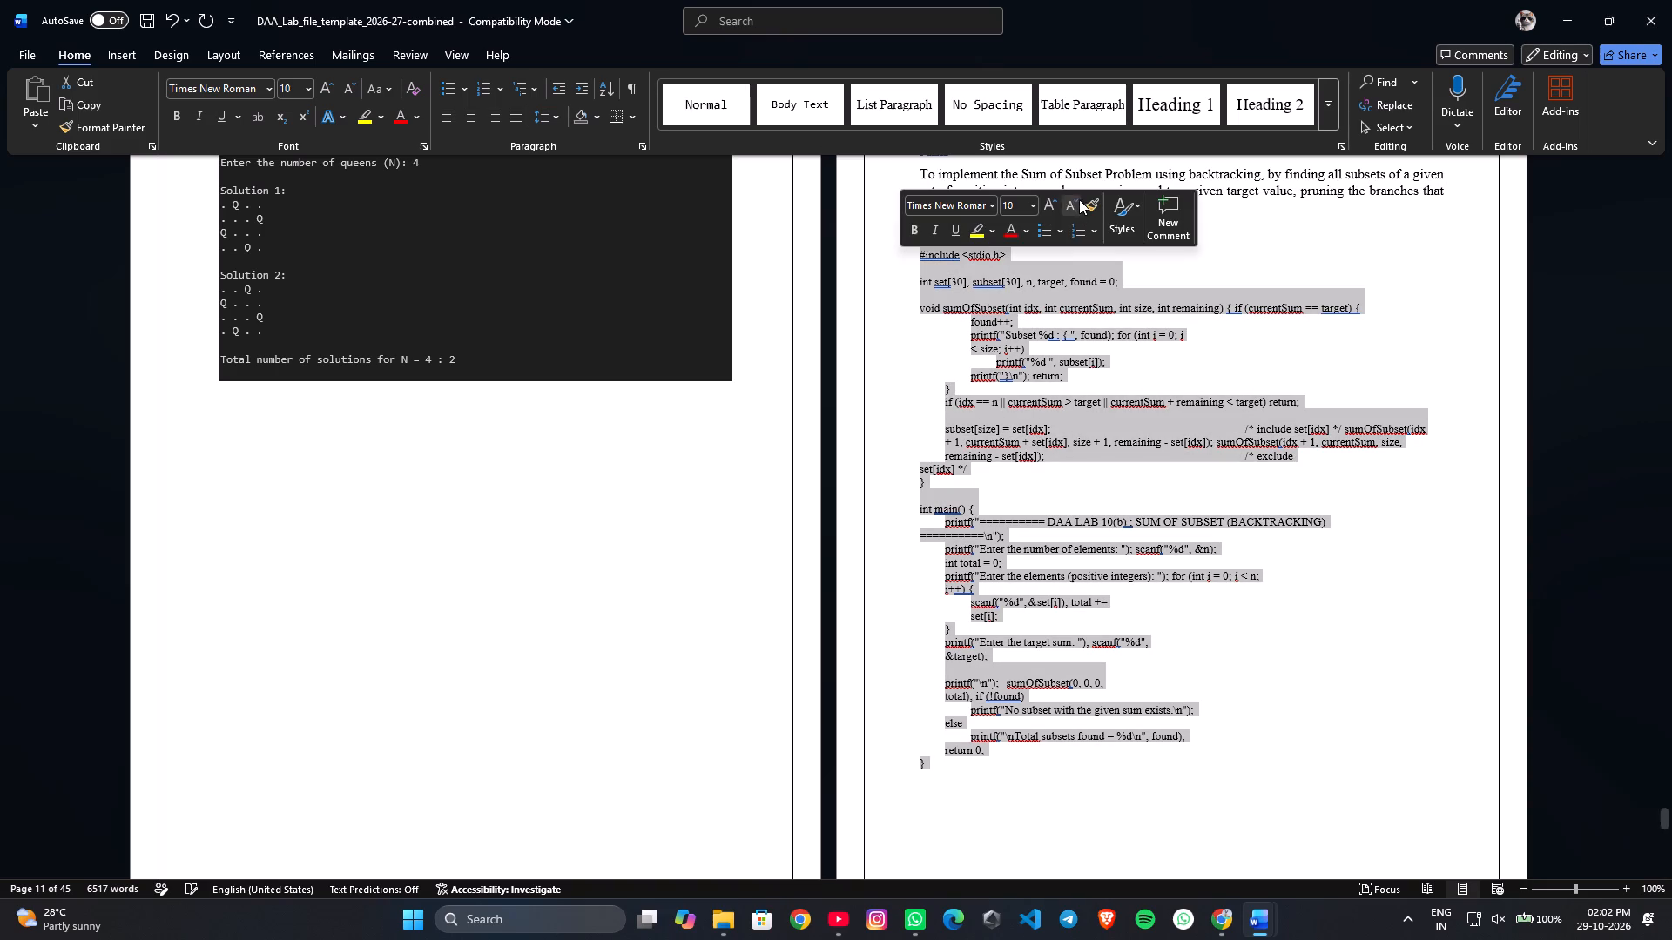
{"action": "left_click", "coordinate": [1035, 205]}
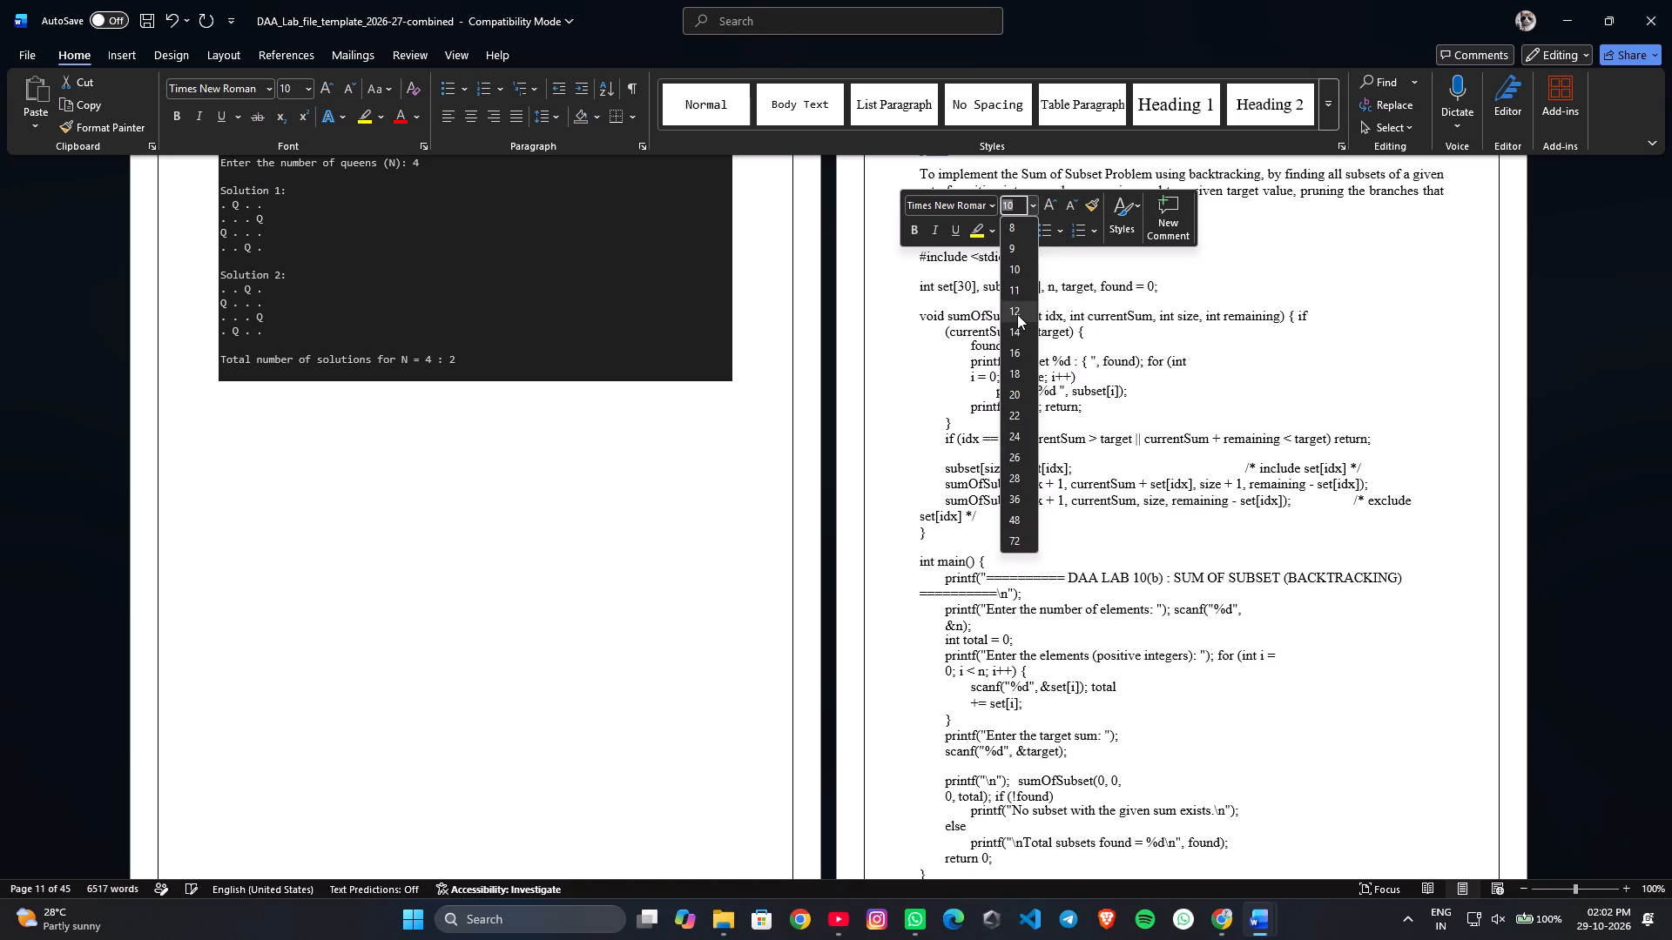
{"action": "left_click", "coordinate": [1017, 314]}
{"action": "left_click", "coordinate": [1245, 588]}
Examine the code and output formatting from Lab 10 back to the Quick Sort program in Lab 3.
{"action": "scroll", "coordinate": [1335, 649], "scroll_direction": "down", "scroll_amount": 1}
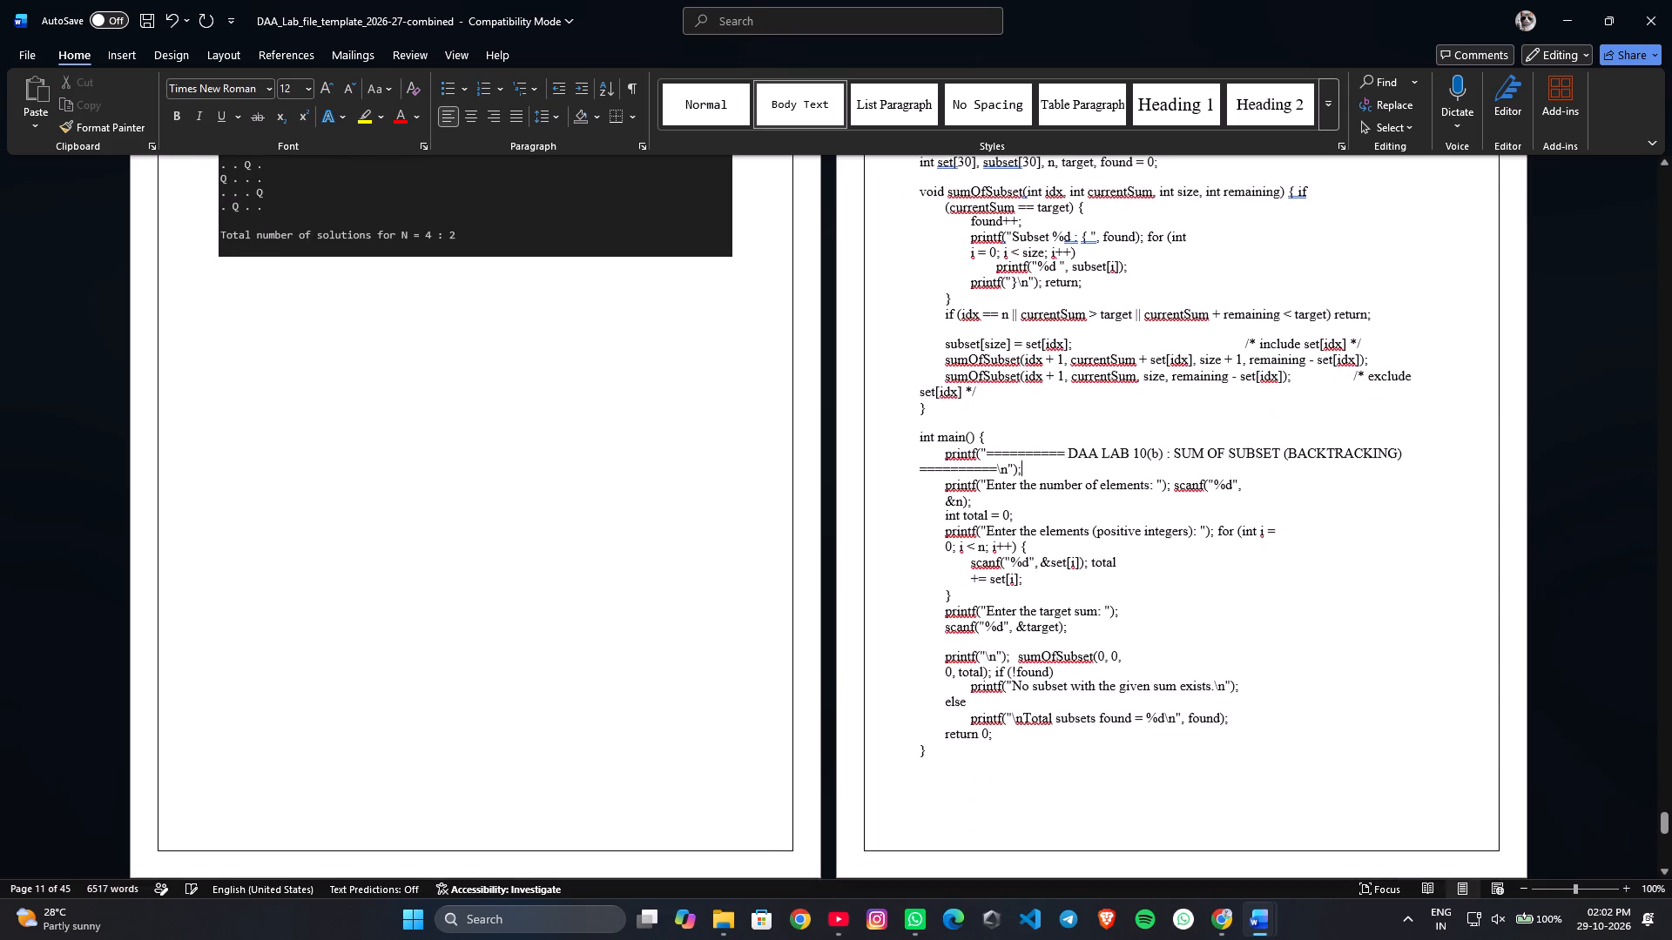
{"action": "scroll", "coordinate": [1335, 649], "scroll_direction": "down", "scroll_amount": 1}
{"action": "left_click", "coordinate": [1335, 649]}
{"action": "scroll", "coordinate": [1335, 649], "scroll_direction": "down", "scroll_amount": 7}
{"action": "scroll", "coordinate": [1335, 649], "scroll_direction": "up", "scroll_amount": 6}
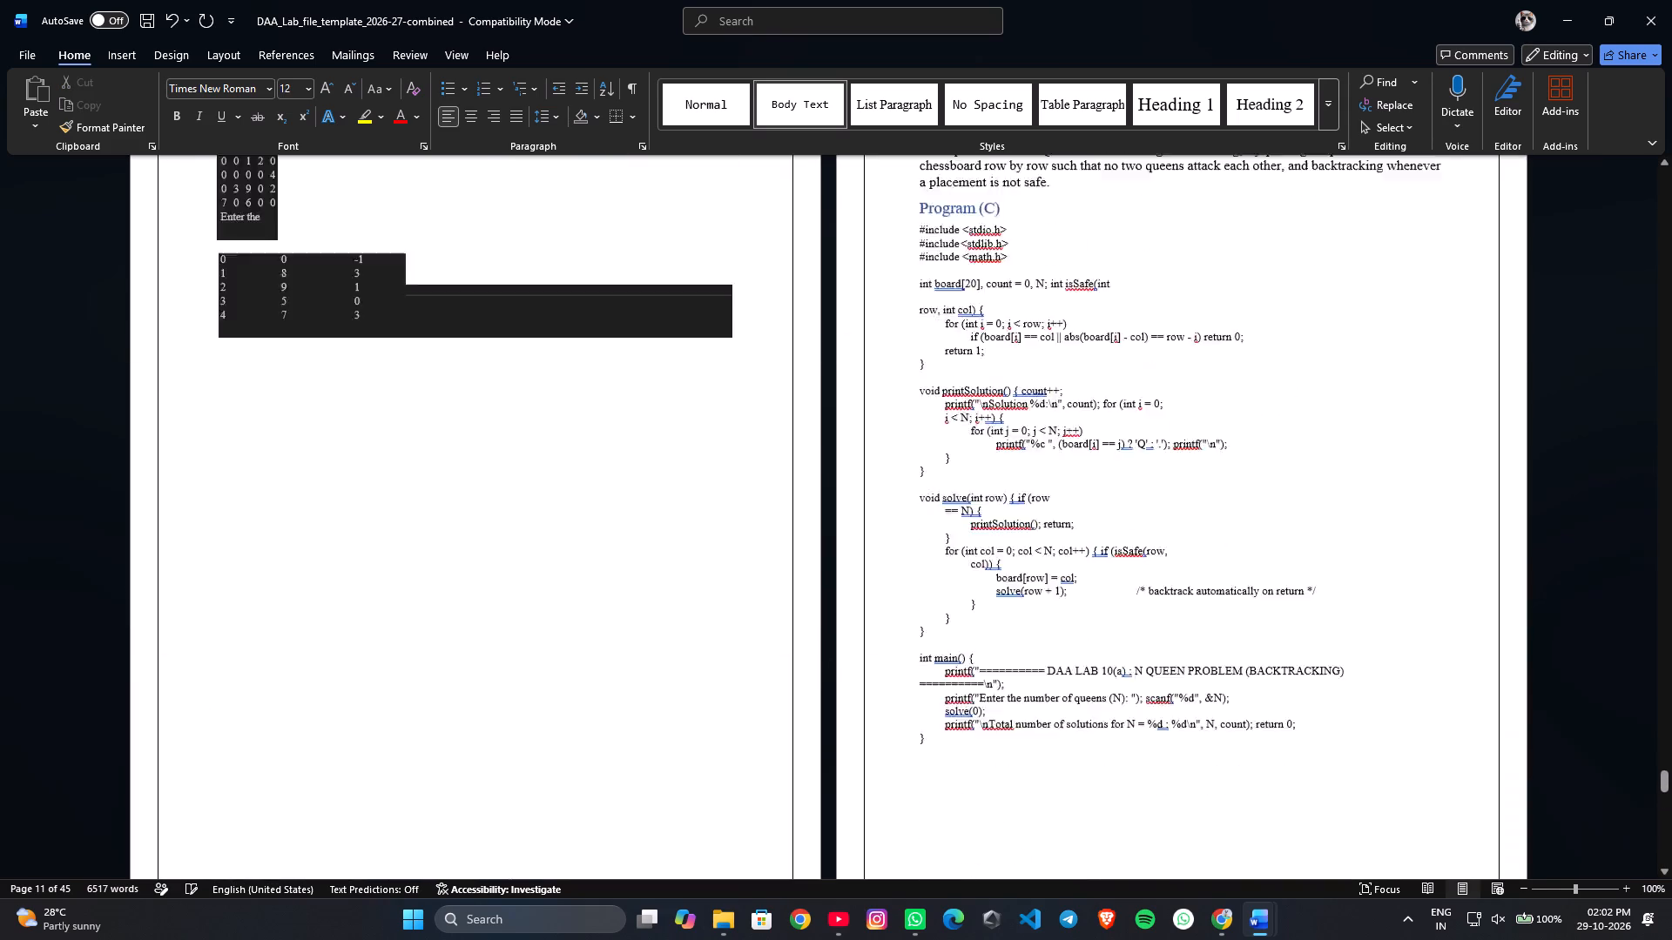
{"action": "scroll", "coordinate": [1335, 649], "scroll_direction": "up", "scroll_amount": 15}
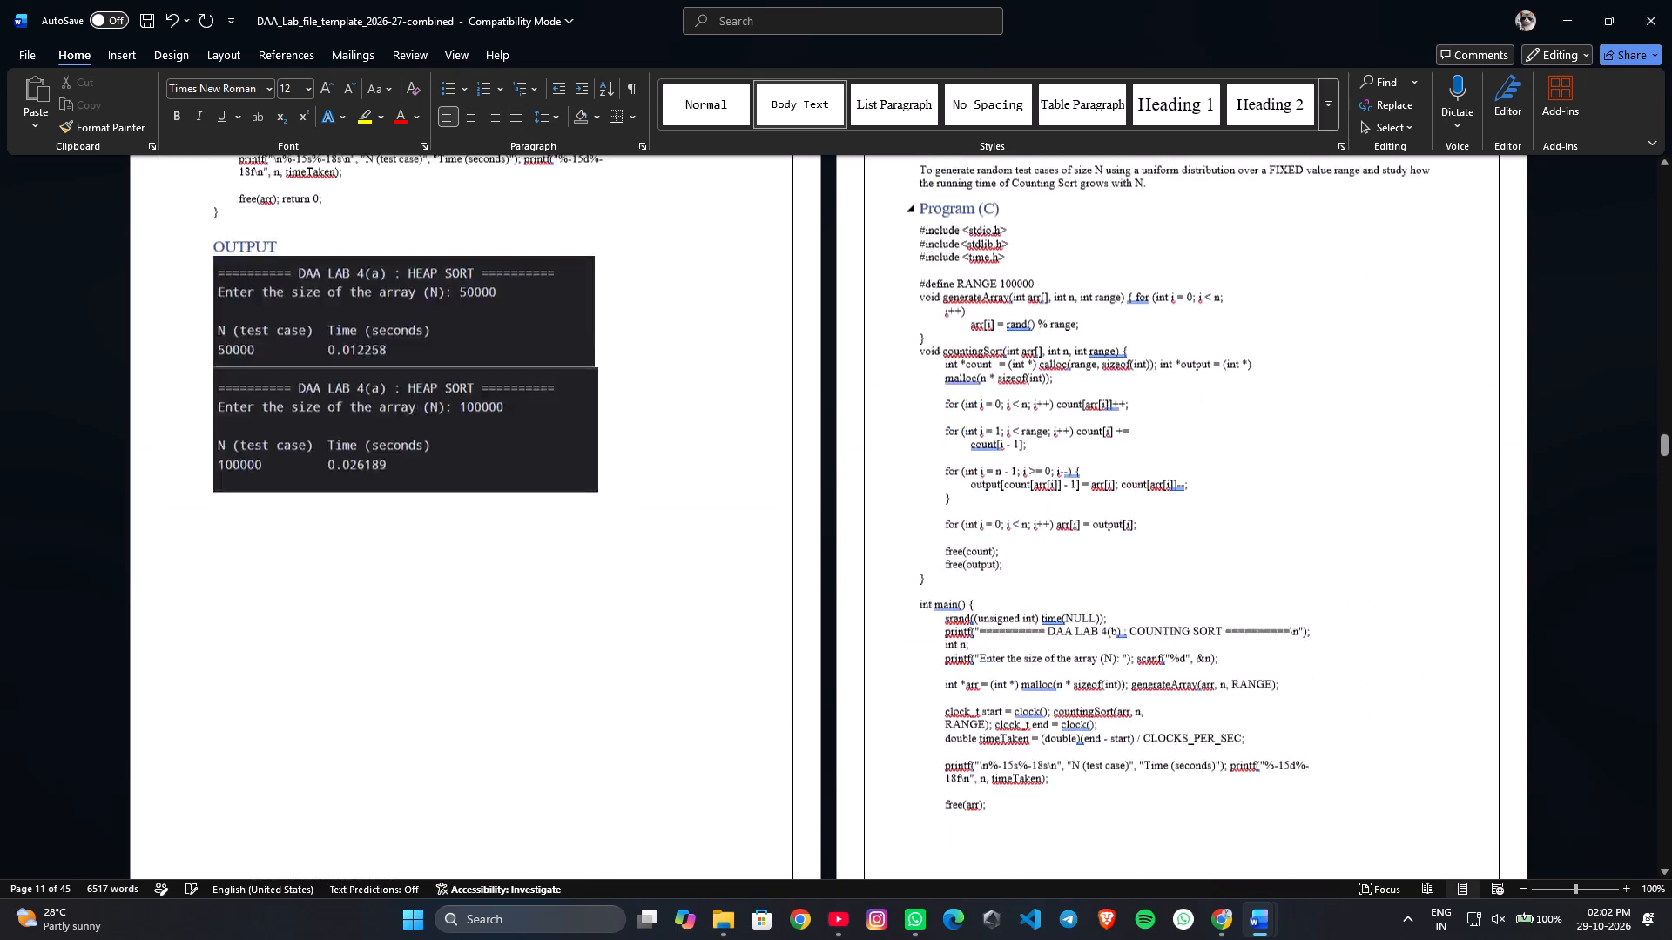
{"action": "scroll", "coordinate": [1335, 649], "scroll_direction": "up", "scroll_amount": 4}
{"action": "left_click", "coordinate": [1335, 649], "text": "ctrl"}
{"action": "left_click", "coordinate": [1335, 649]}
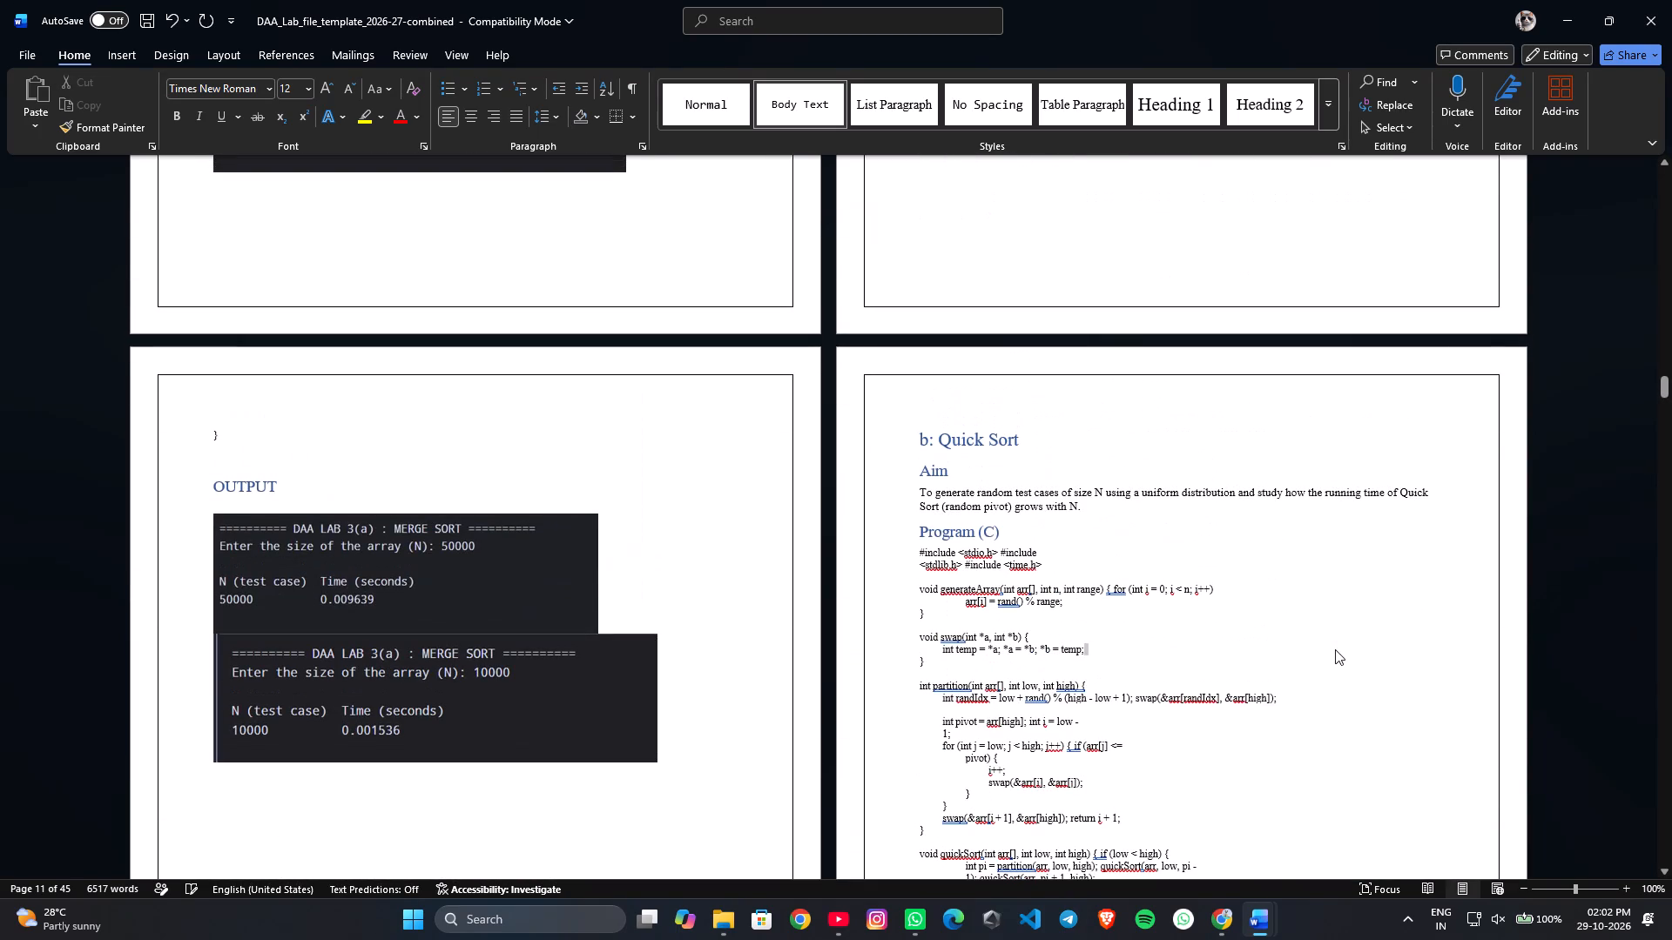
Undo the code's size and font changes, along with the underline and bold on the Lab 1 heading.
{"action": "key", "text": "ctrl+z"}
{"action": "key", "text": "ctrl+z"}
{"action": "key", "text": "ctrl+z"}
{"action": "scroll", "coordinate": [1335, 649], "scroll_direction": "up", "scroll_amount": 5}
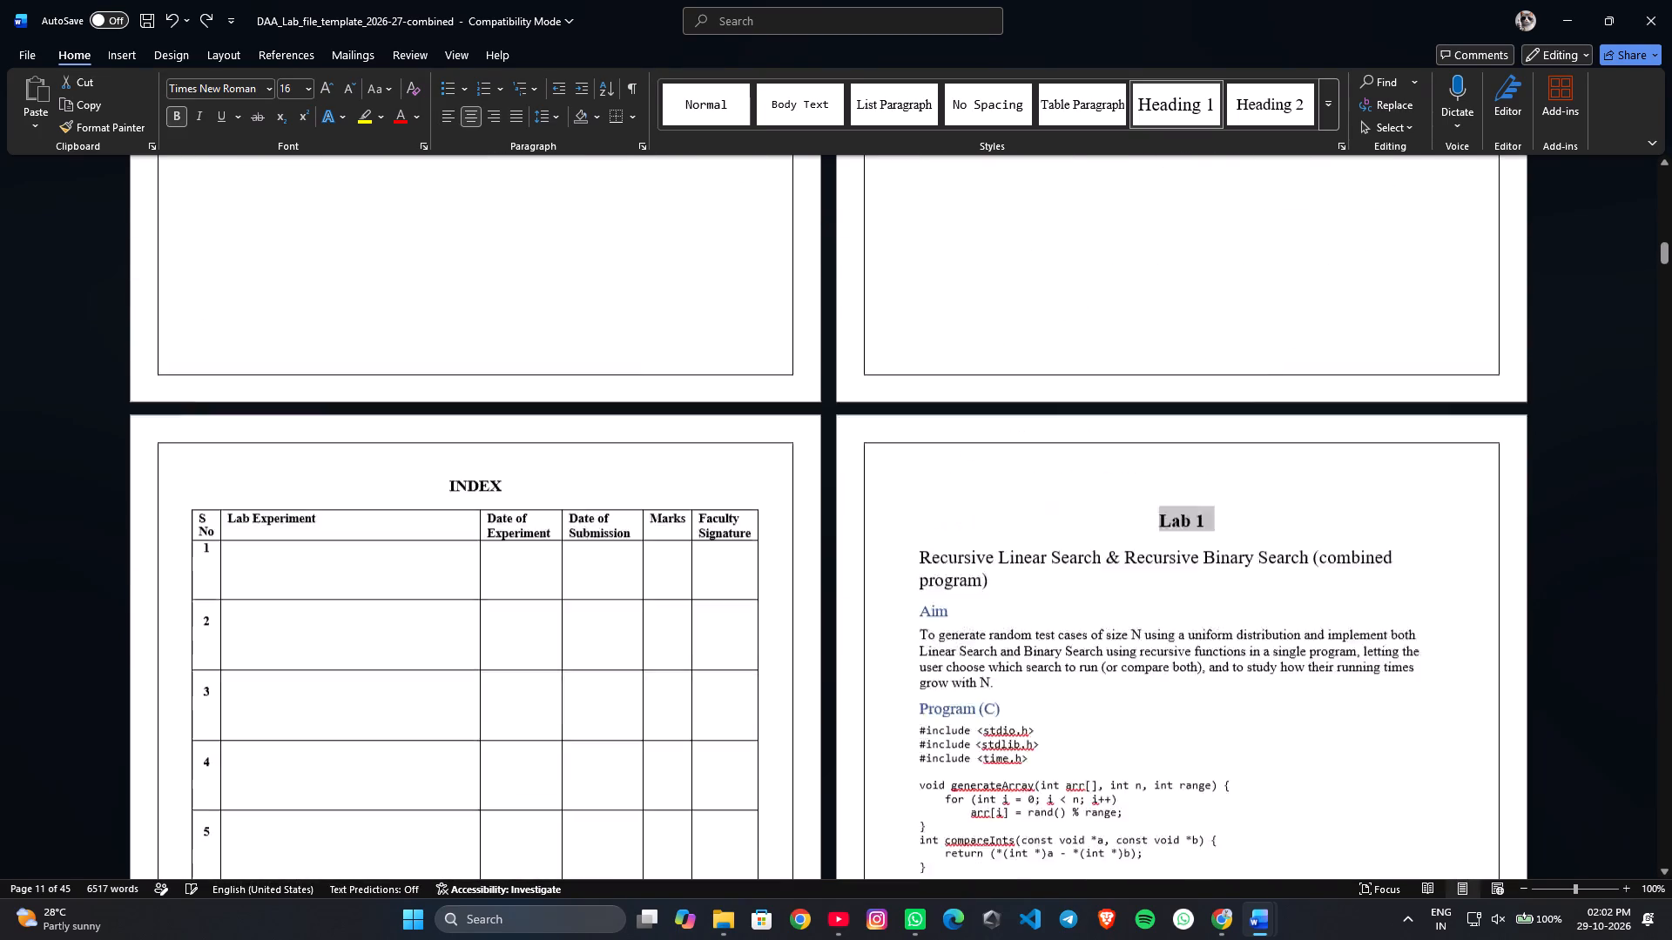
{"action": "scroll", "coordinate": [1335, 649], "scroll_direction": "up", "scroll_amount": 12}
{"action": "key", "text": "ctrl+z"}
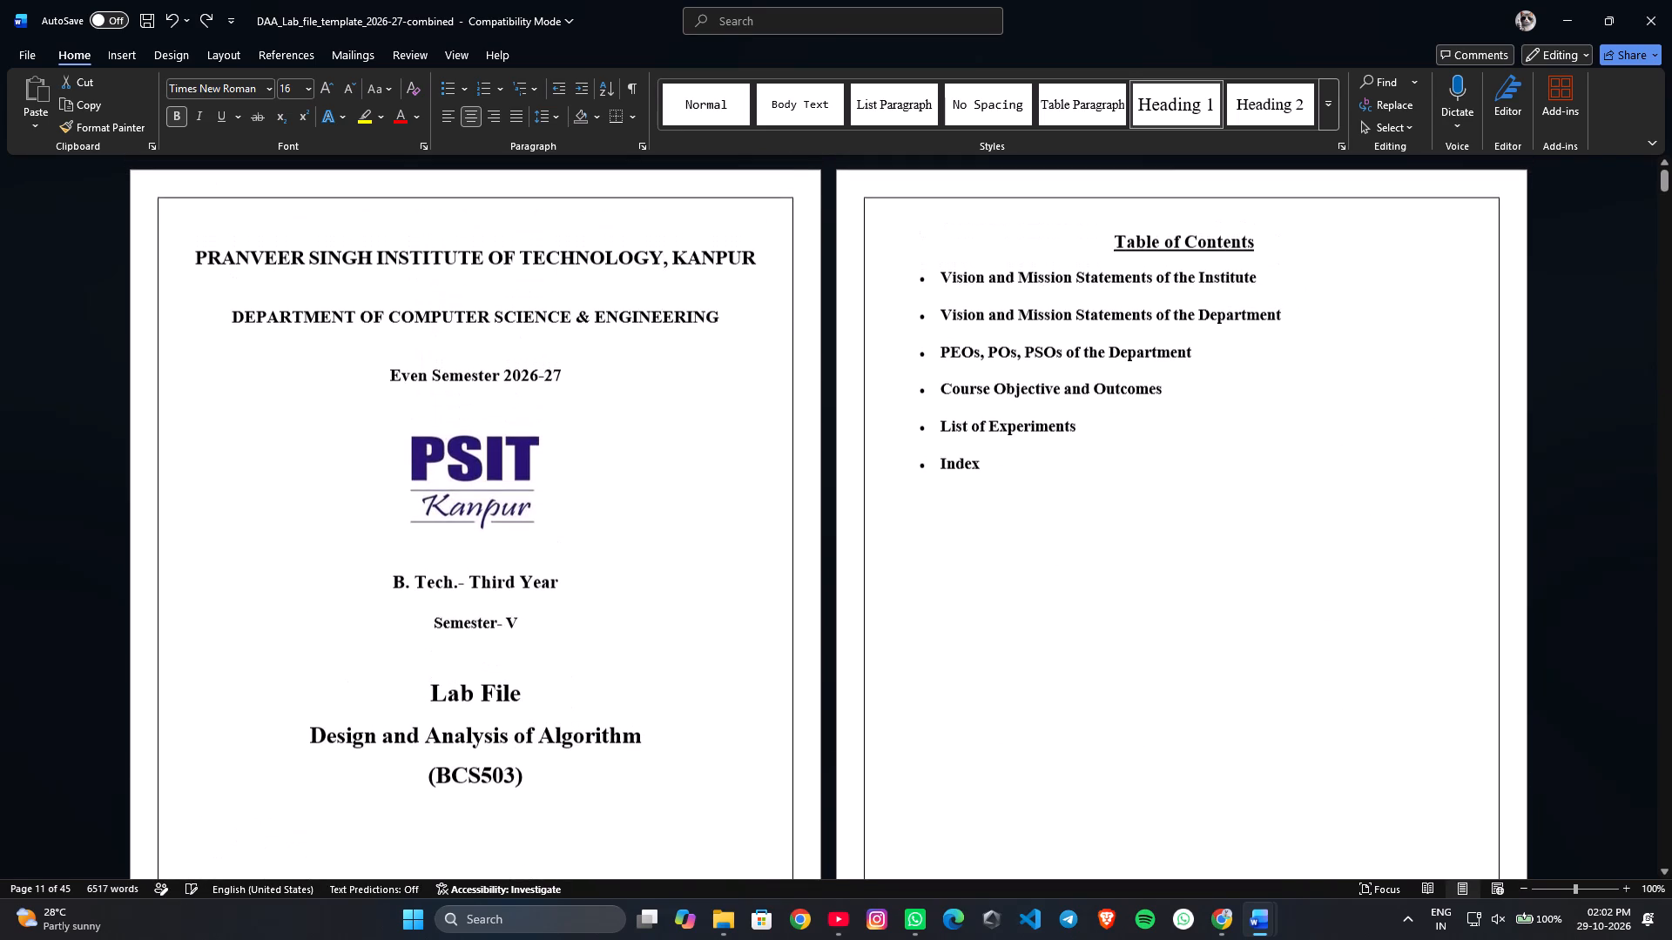
Make the "Lab 1" heading bold and underlined, without italics.
{"action": "scroll", "coordinate": [1335, 649], "scroll_direction": "down", "scroll_amount": 10}
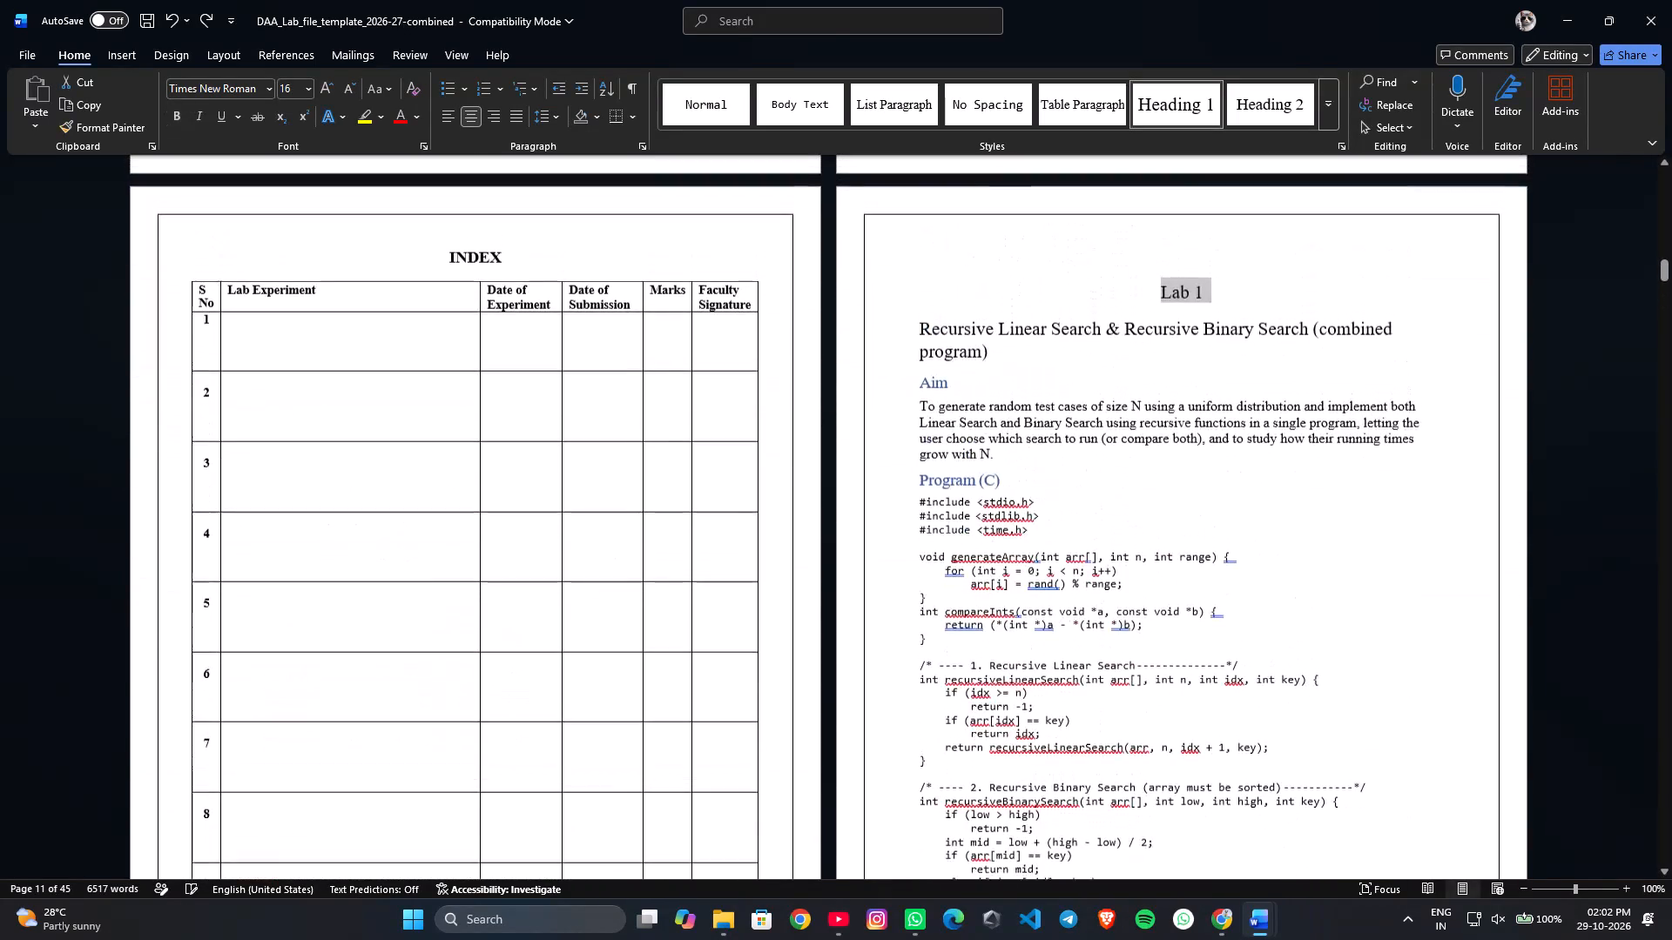
{"action": "left_click_drag", "start_coordinate": [1234, 436], "coordinate": [1242, 411]}
{"action": "left_click_drag", "start_coordinate": [1225, 303], "coordinate": [1114, 272]}
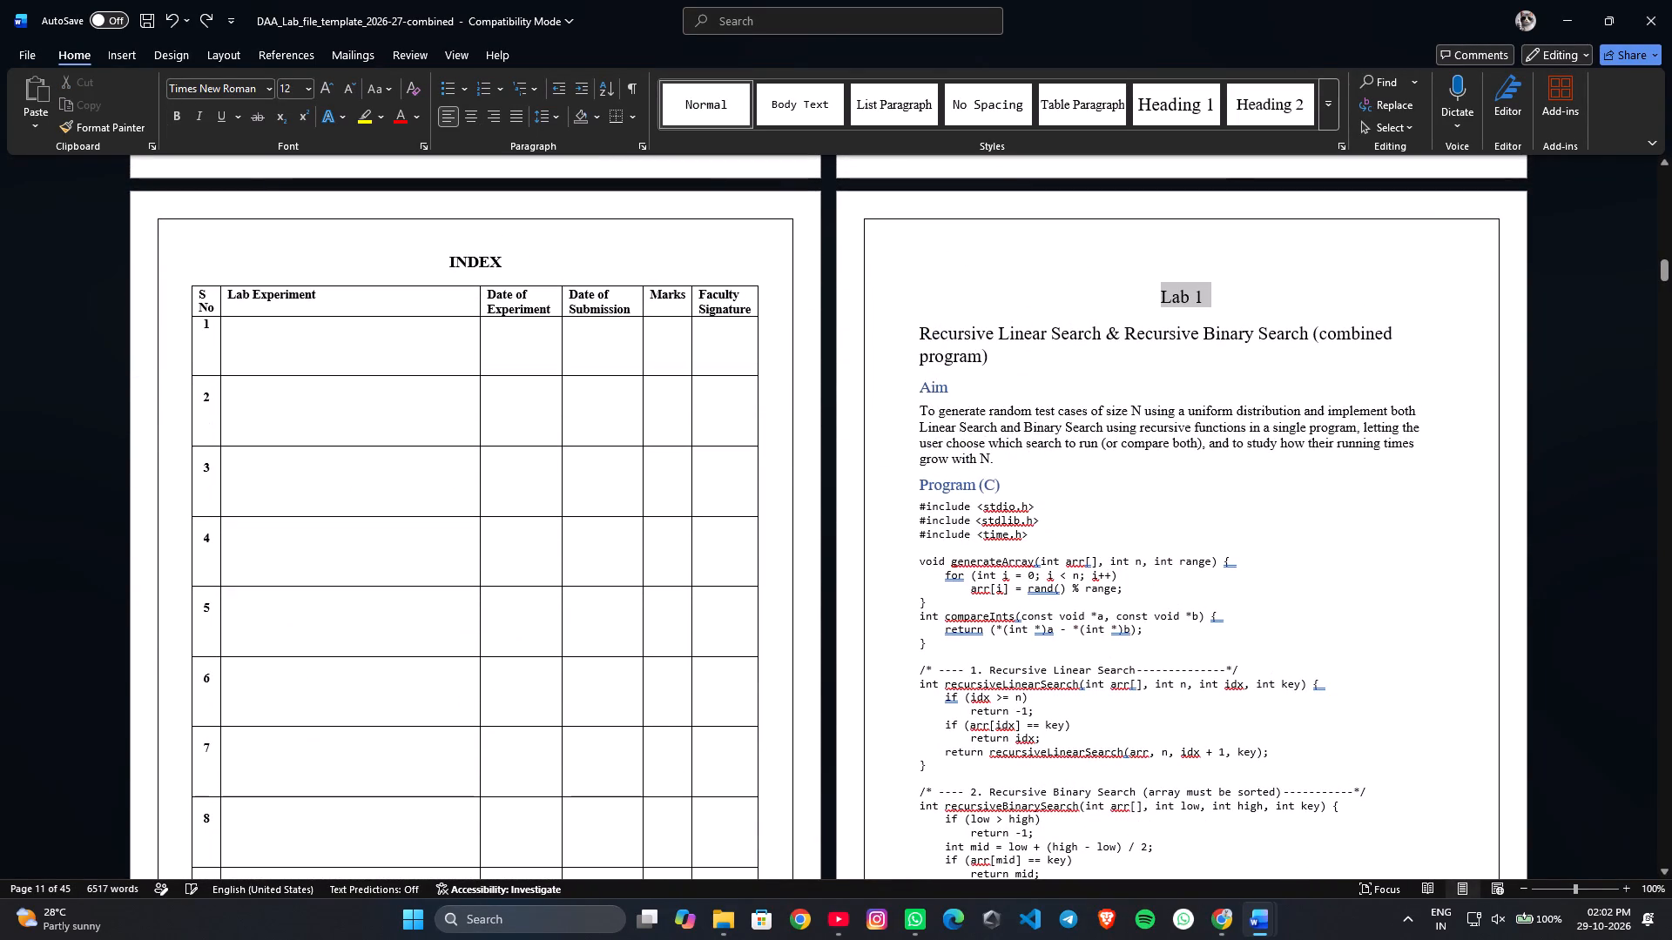
{"action": "left_click_drag", "start_coordinate": [1114, 272], "coordinate": [1135, 281]}
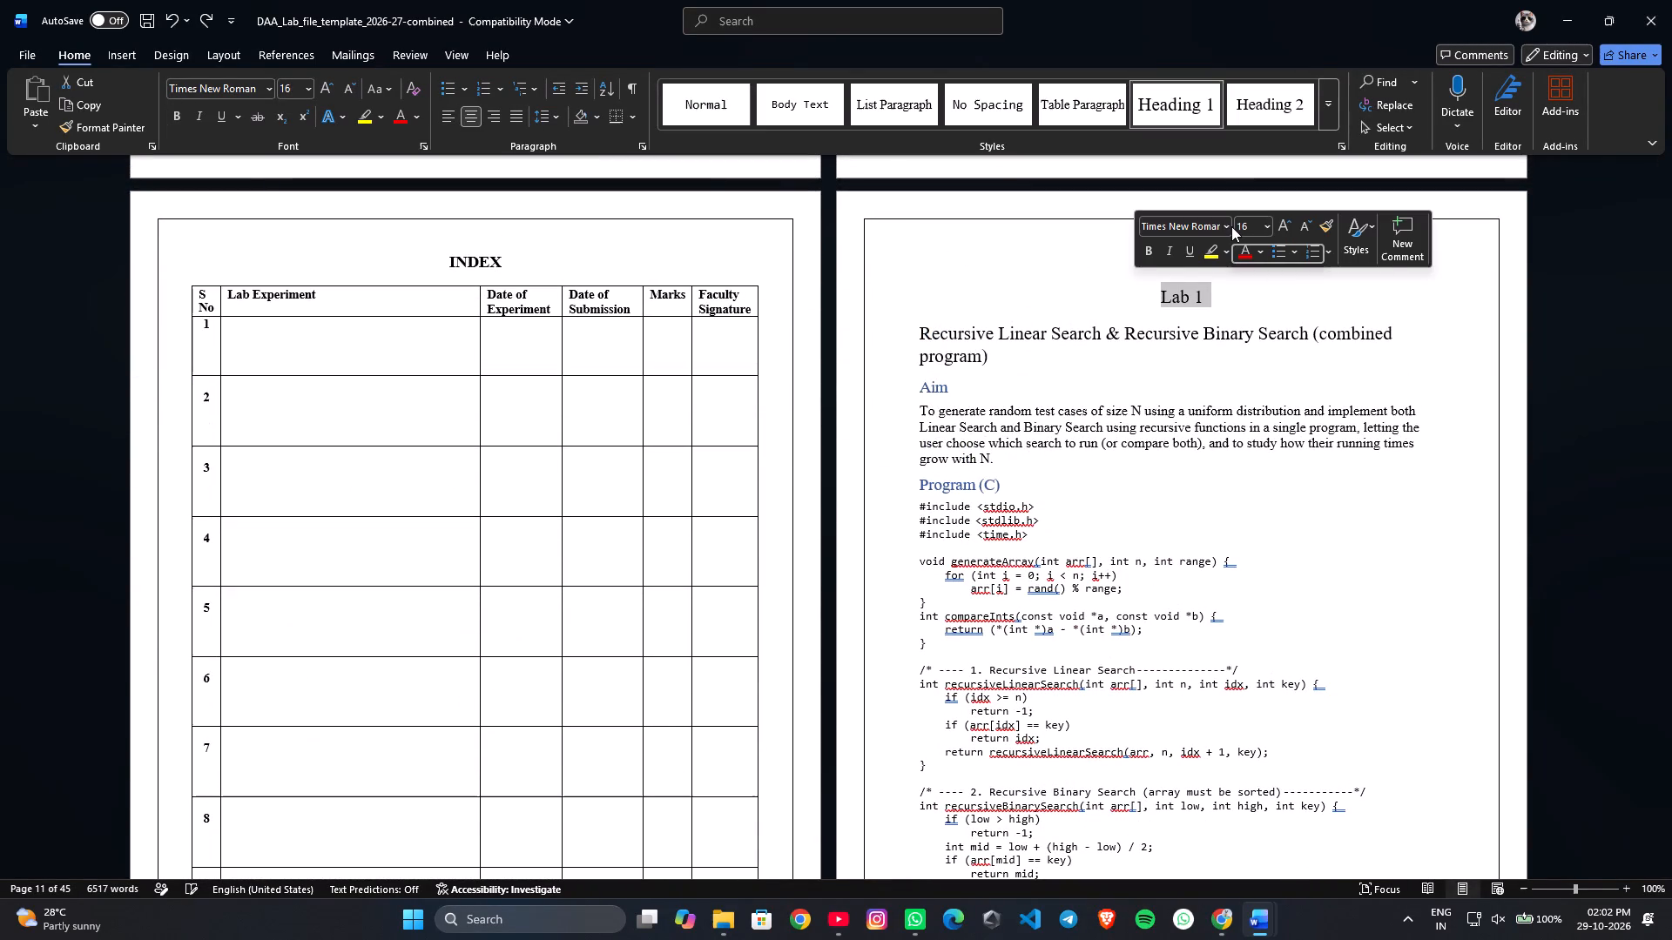
{"action": "left_click", "coordinate": [1162, 246]}
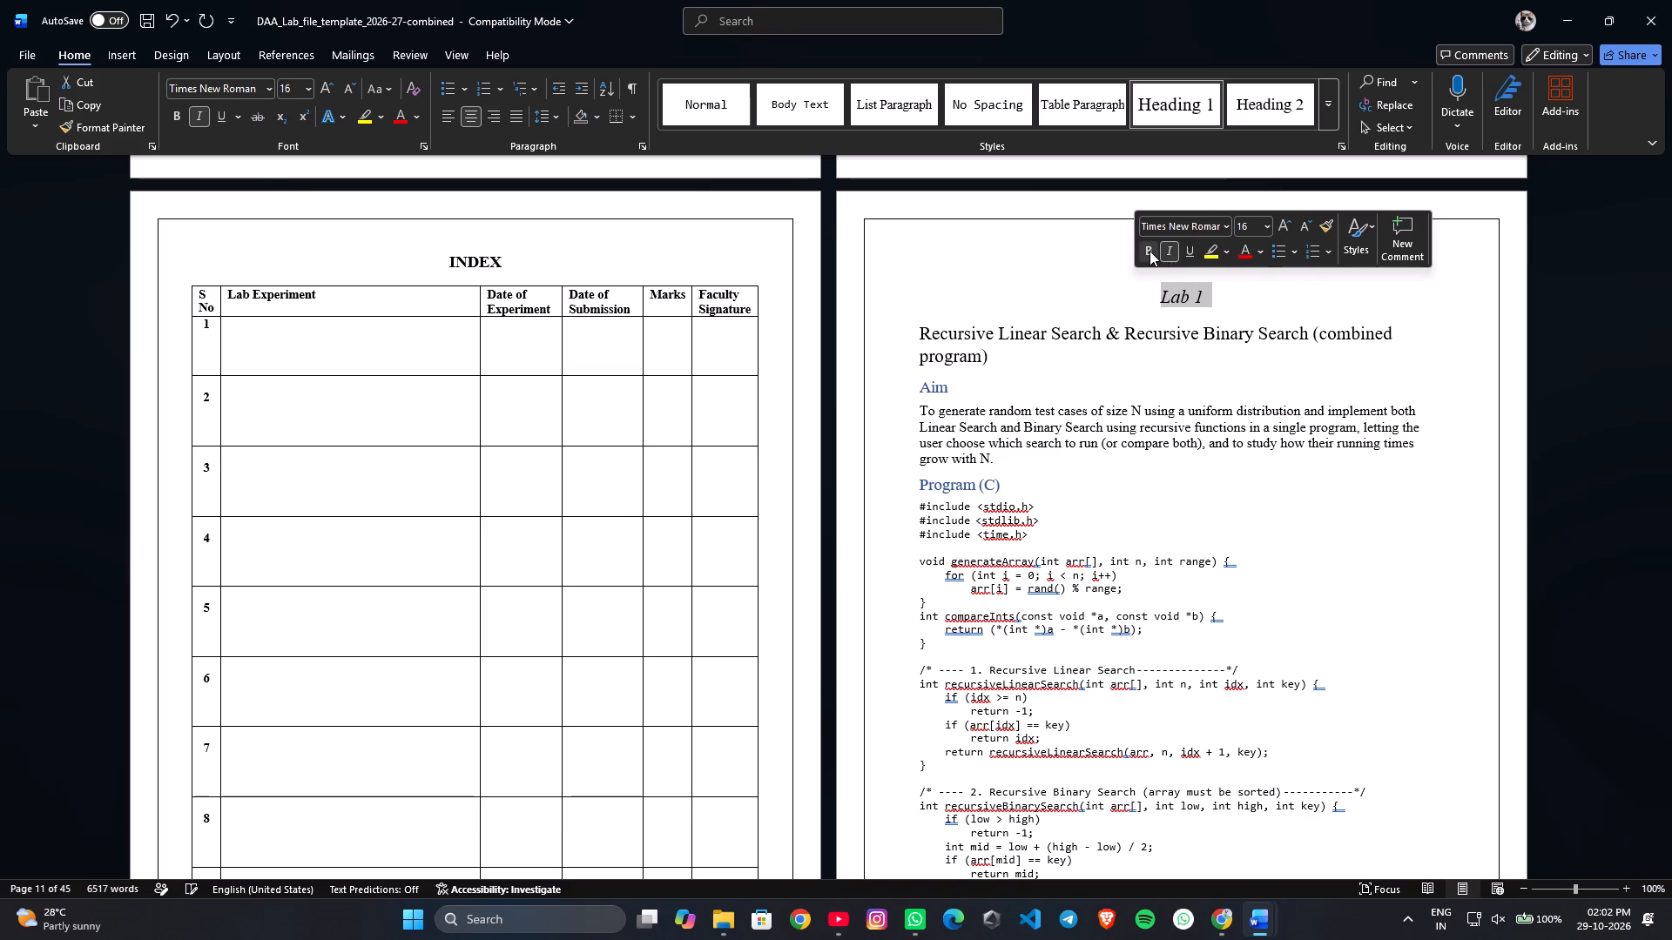
{"action": "left_click", "coordinate": [1149, 251]}
{"action": "left_click", "coordinate": [1171, 249]}
{"action": "left_click", "coordinate": [1191, 256]}
{"action": "left_click", "coordinate": [1183, 326]}
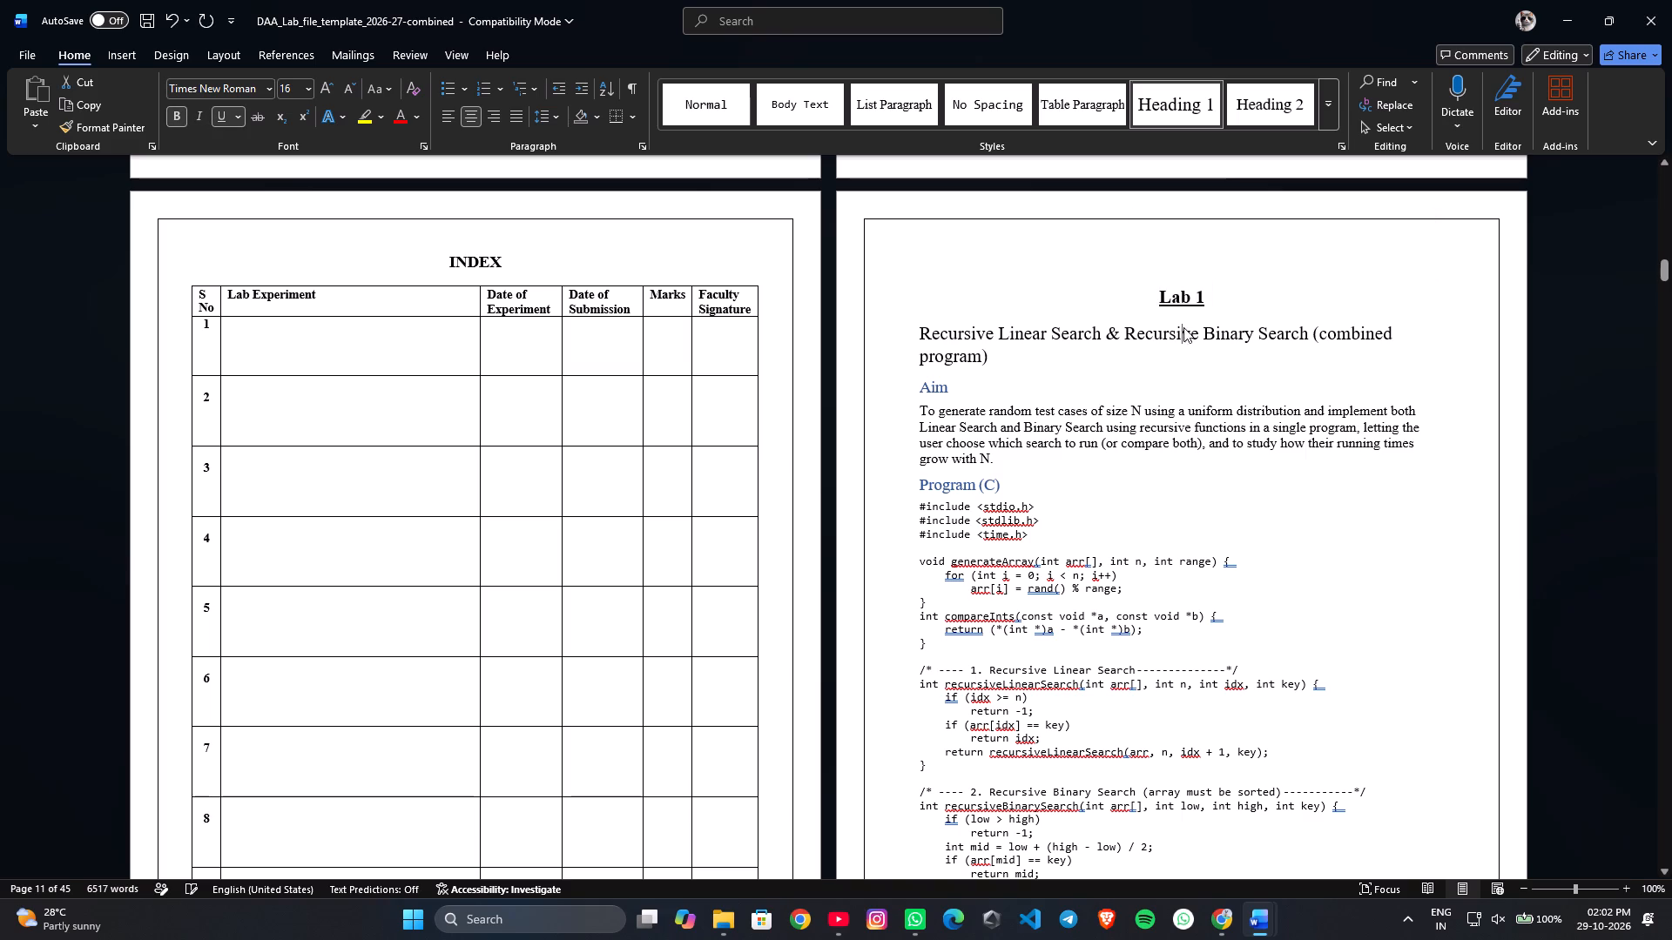
Make the "Lab 2" heading bold and underlined.
{"action": "scroll", "coordinate": [997, 382], "scroll_direction": "down", "scroll_amount": 5}
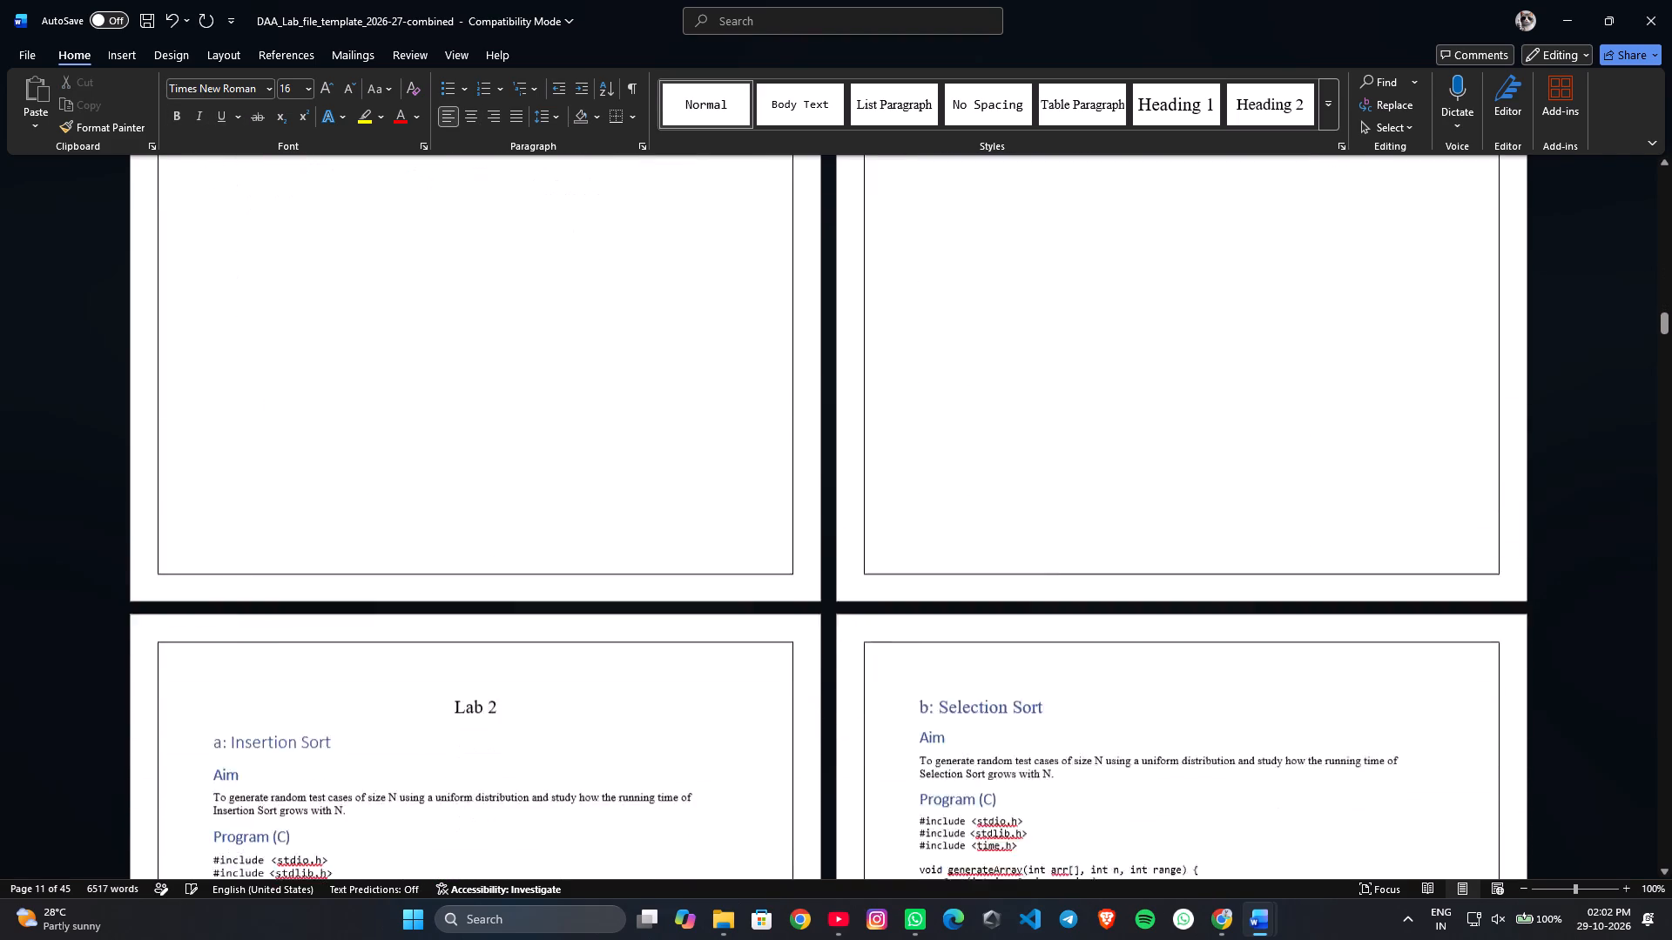
{"action": "scroll", "coordinate": [997, 382], "scroll_direction": "down", "scroll_amount": 1}
{"action": "scroll", "coordinate": [555, 326], "scroll_direction": "up", "scroll_amount": 1}
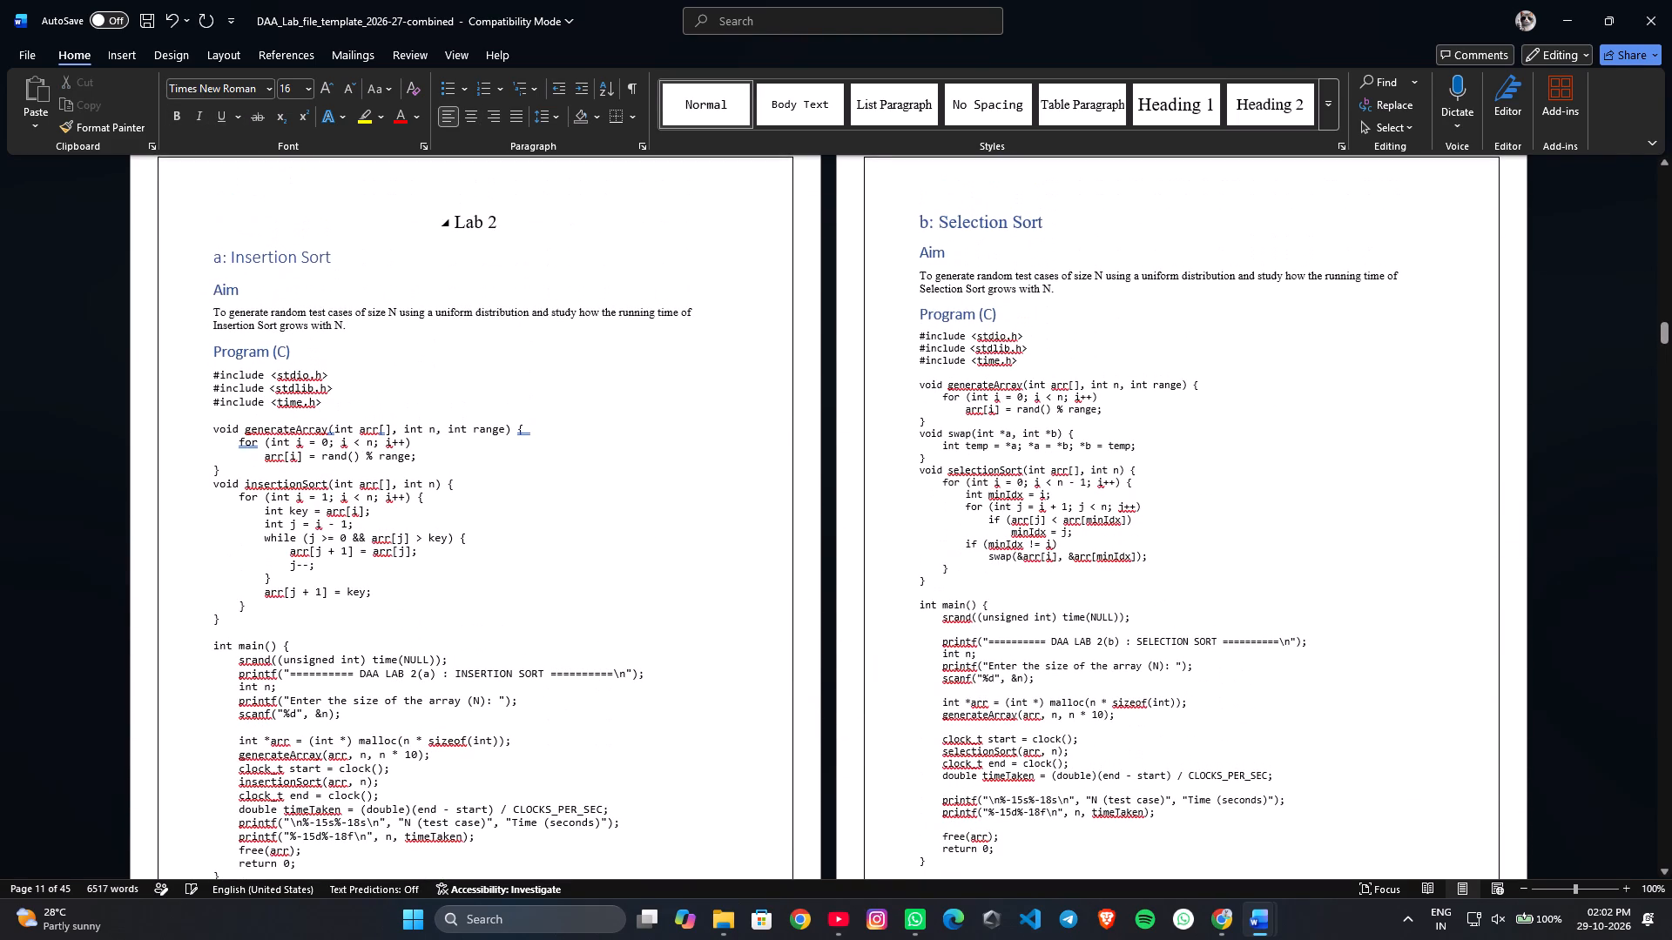
{"action": "left_click_drag", "start_coordinate": [509, 225], "coordinate": [442, 222]}
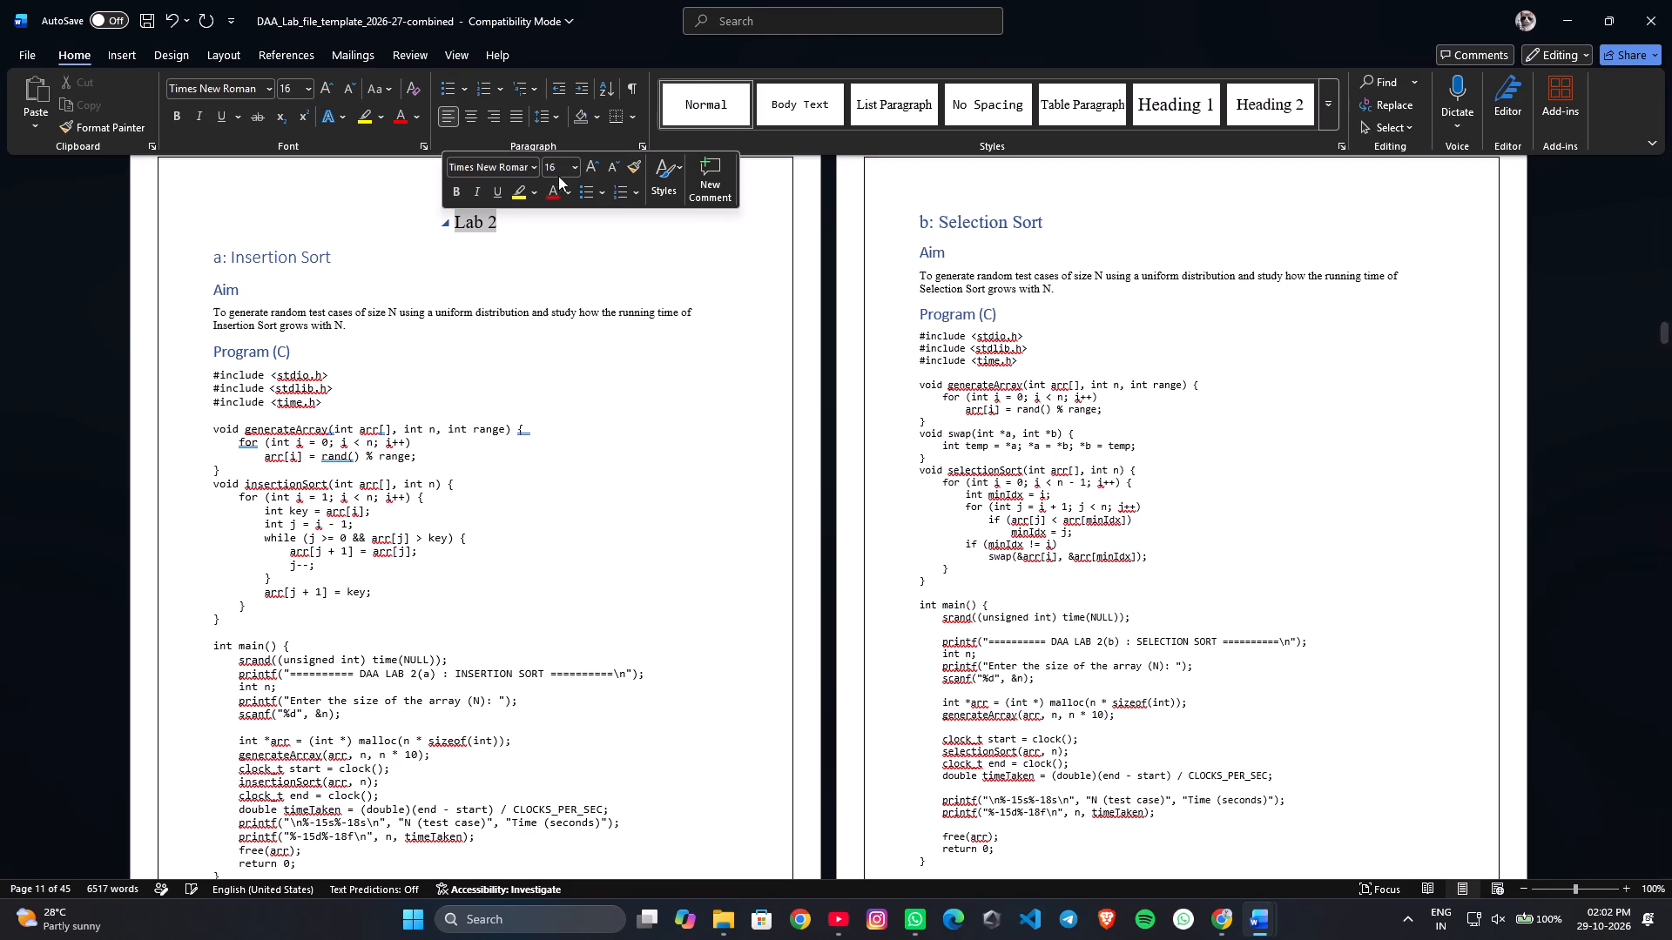
{"action": "left_click", "coordinate": [455, 192]}
{"action": "left_click", "coordinate": [488, 189]}
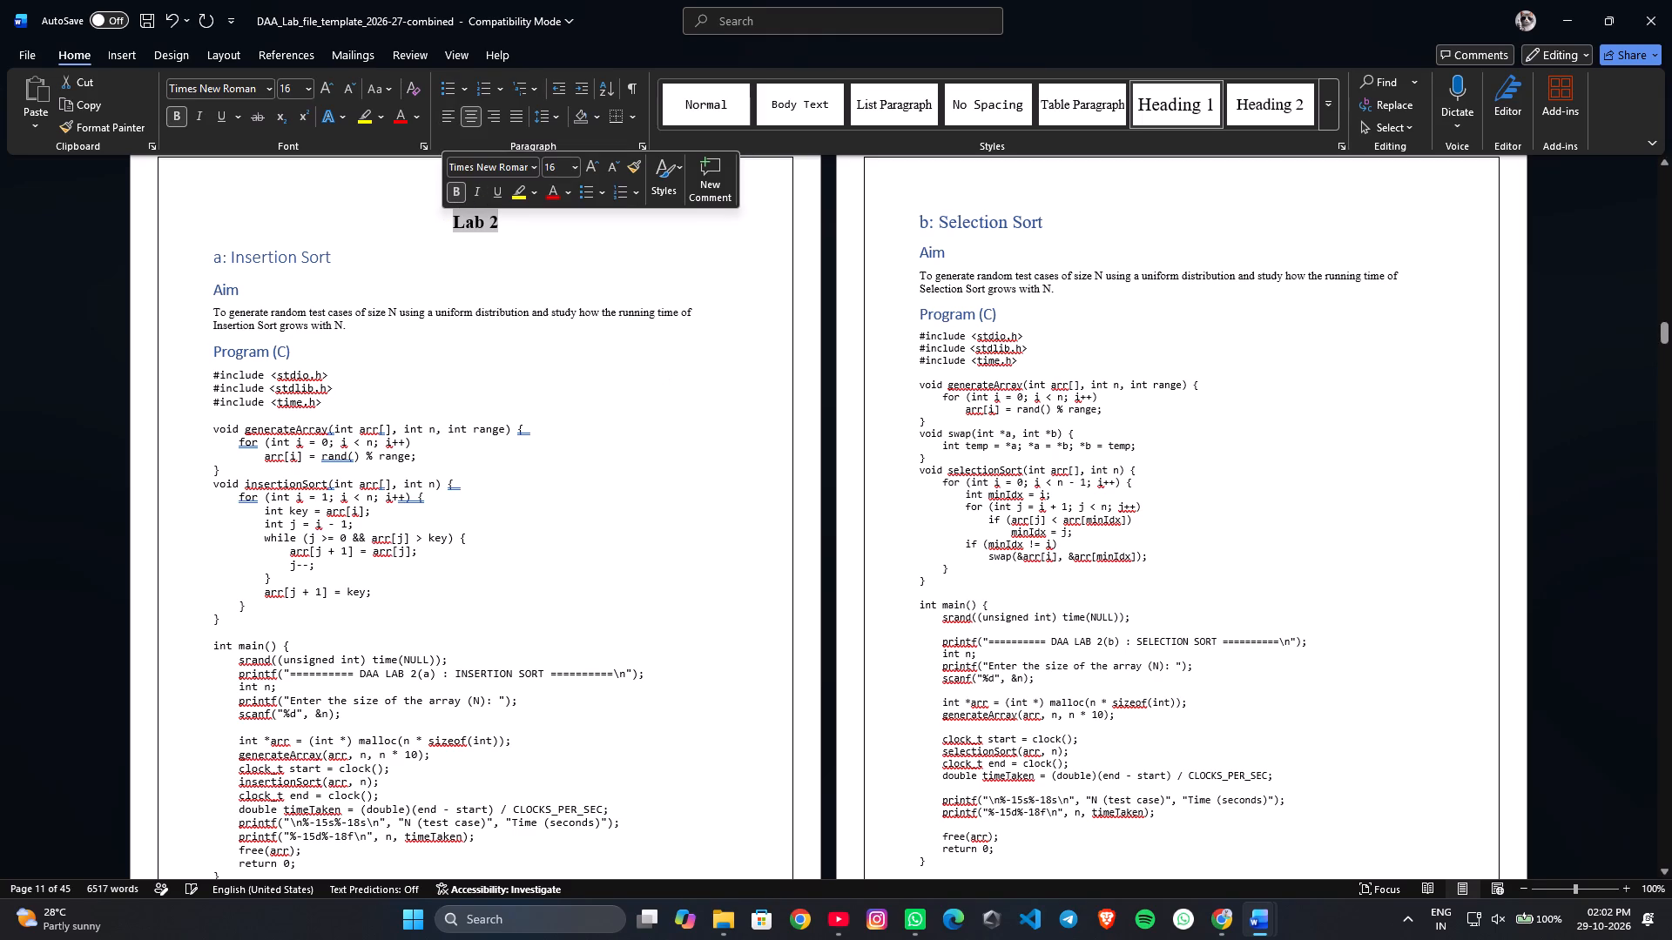
{"action": "left_click", "coordinate": [501, 198]}
{"action": "left_click", "coordinate": [698, 447]}
Make the "Lab 3" heading and the "a: Merge Sort" line below it bold and underlined.
{"action": "scroll", "coordinate": [698, 447], "scroll_direction": "down", "scroll_amount": 4}
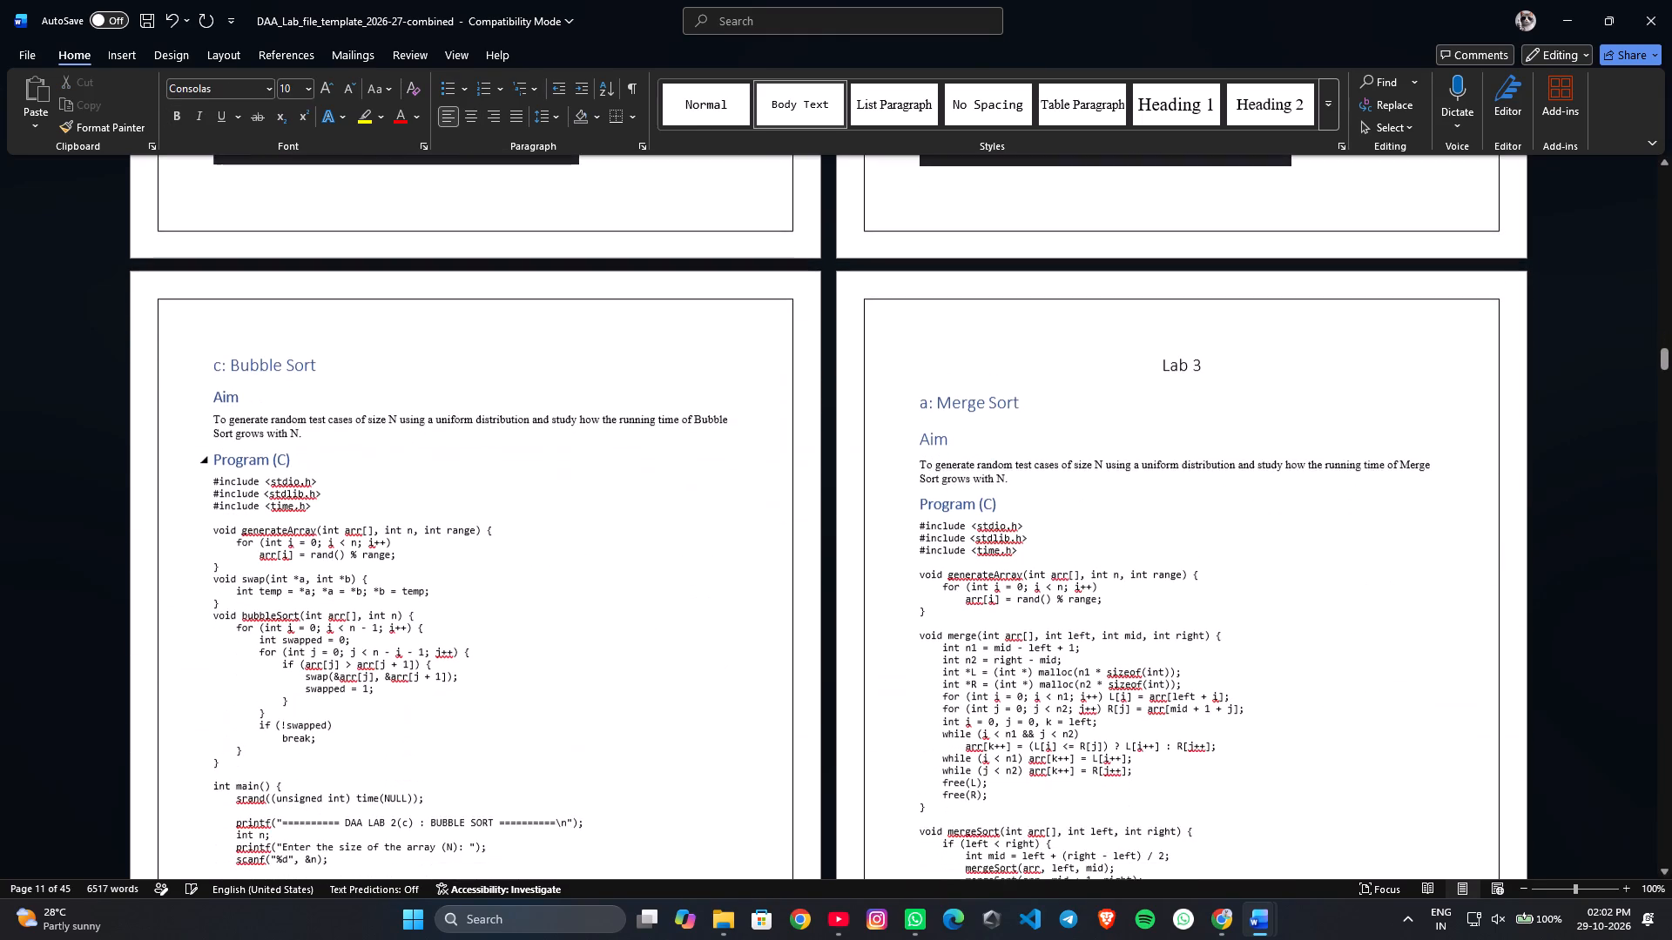
{"action": "left_click_drag", "start_coordinate": [1217, 374], "coordinate": [1141, 365]}
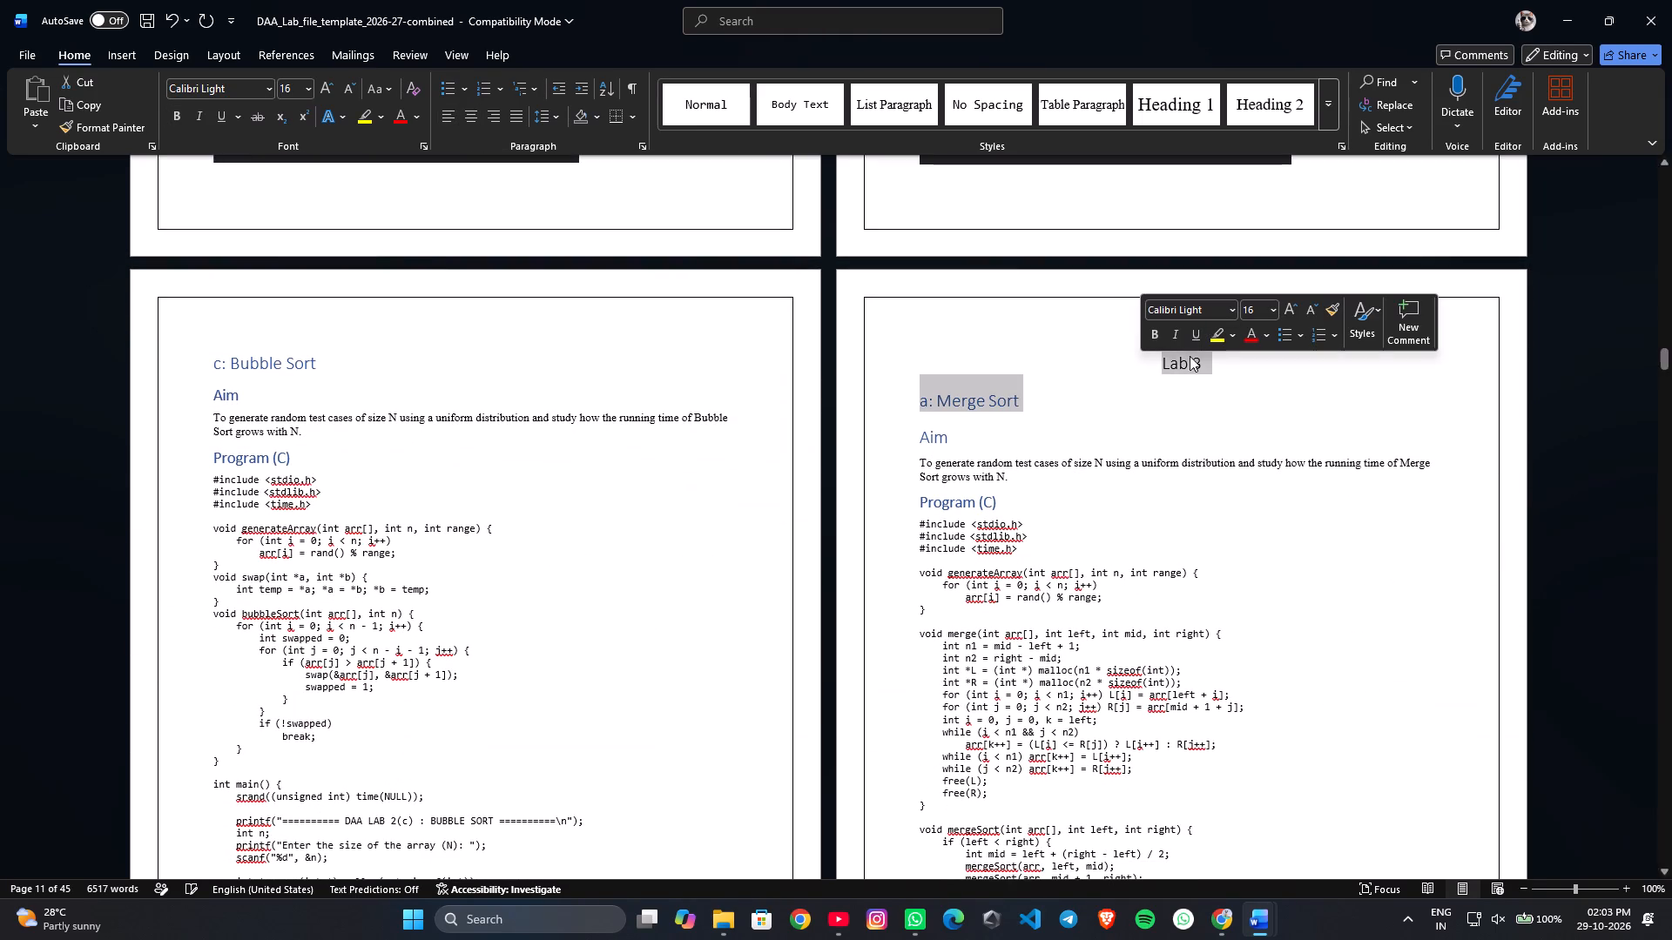
{"action": "left_click", "coordinate": [1159, 330]}
{"action": "left_click", "coordinate": [1197, 332]}
{"action": "left_click", "coordinate": [1182, 406]}
Make the "Lab 4" heading above Heap Sort bold and underlined.
{"action": "scroll", "coordinate": [1182, 407], "scroll_direction": "down", "scroll_amount": 3}
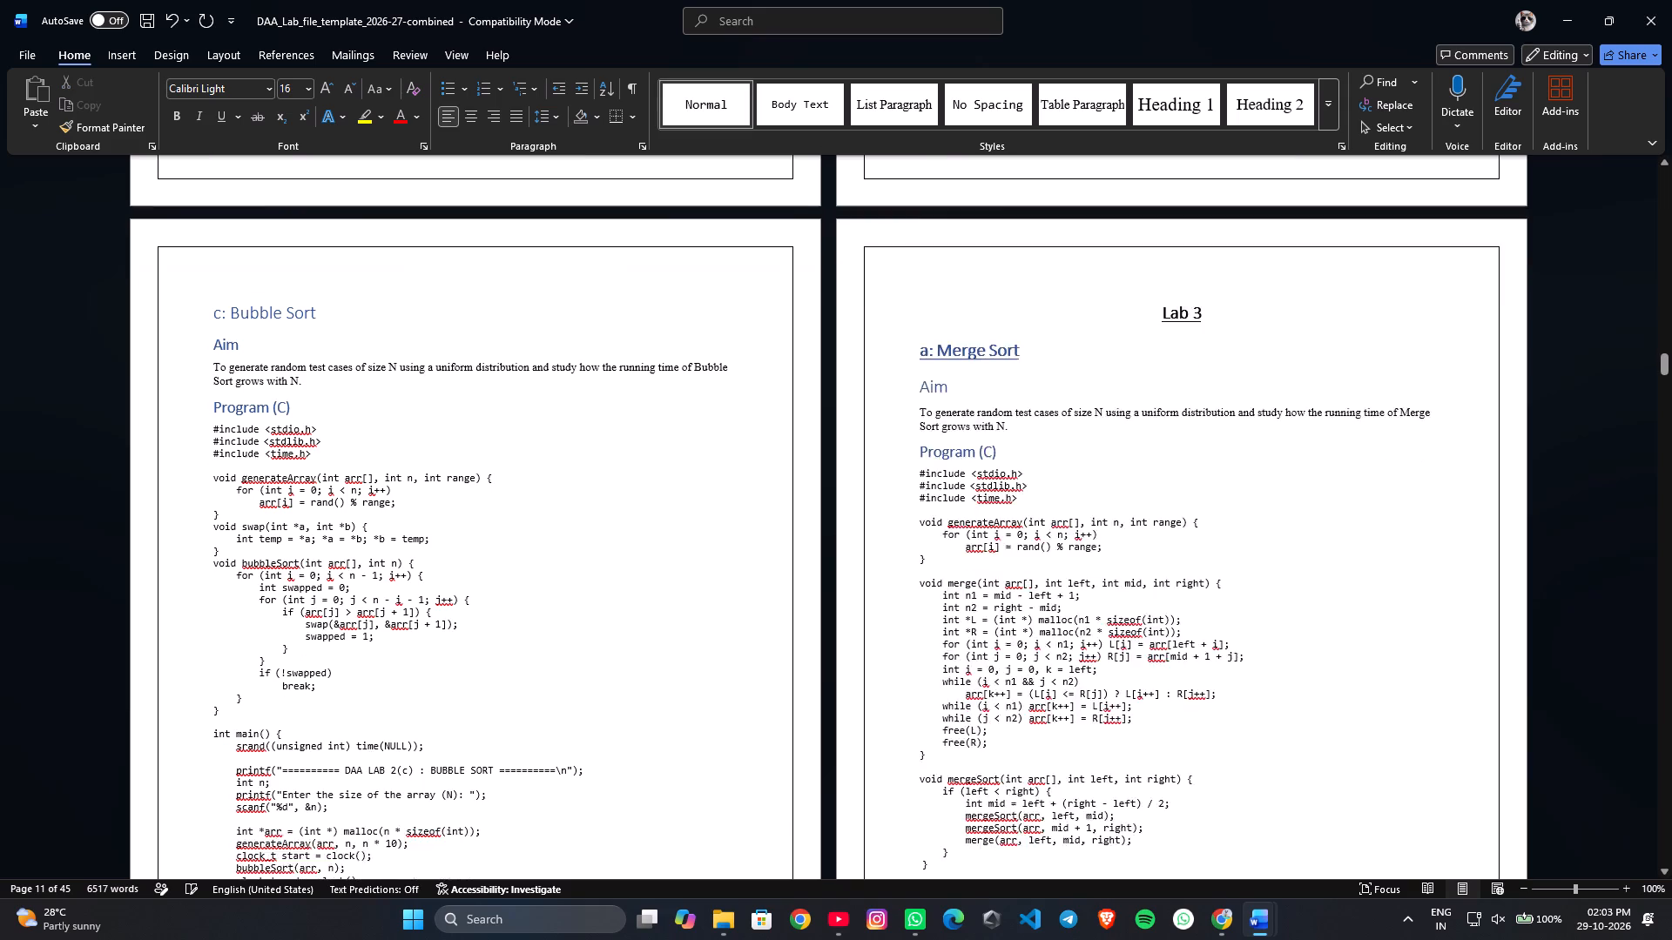
{"action": "scroll", "coordinate": [1182, 407], "scroll_direction": "down", "scroll_amount": 1}
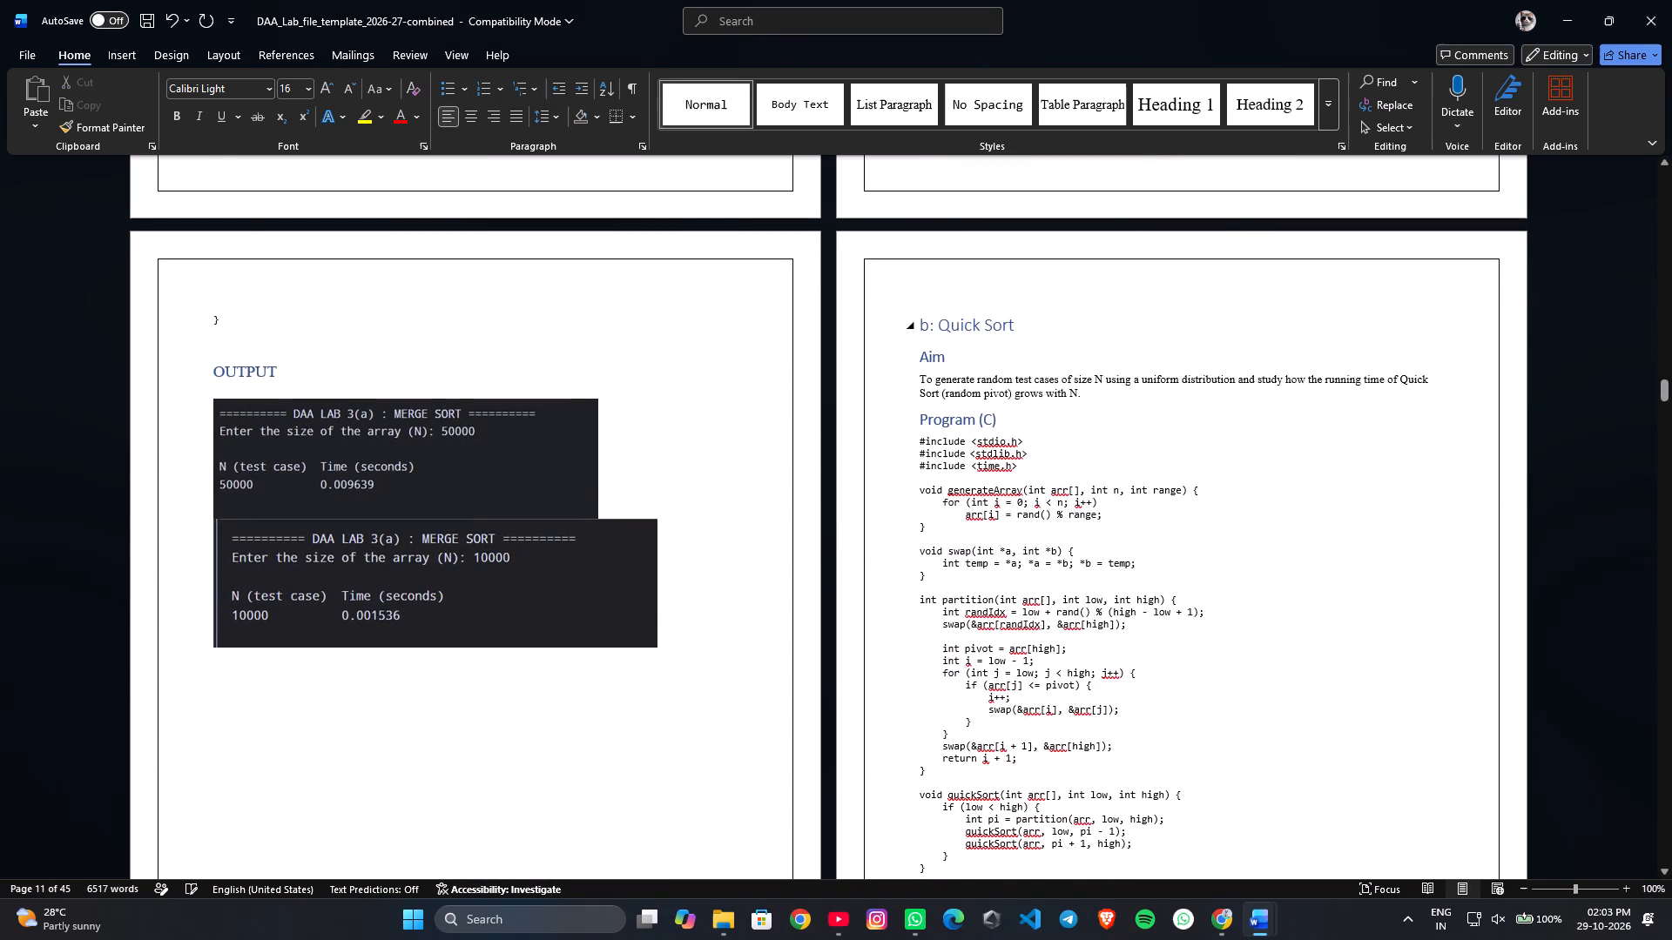
{"action": "scroll", "coordinate": [1034, 342], "scroll_direction": "up", "scroll_amount": 1}
{"action": "scroll", "coordinate": [1034, 467], "scroll_direction": "down", "scroll_amount": 4}
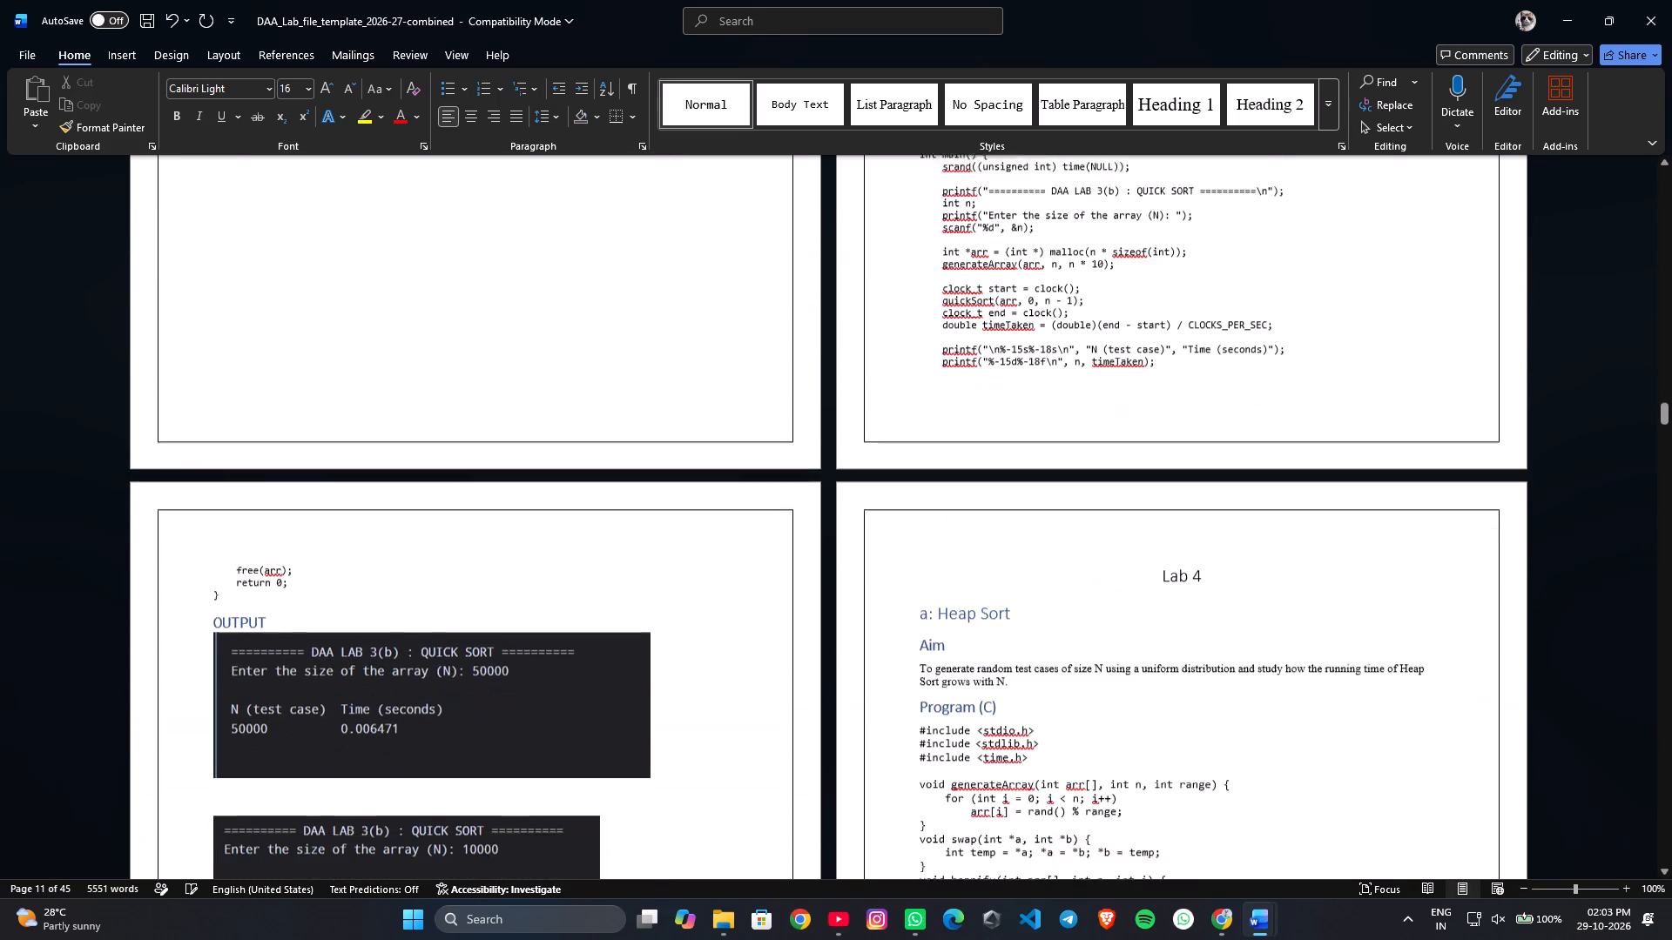
{"action": "scroll", "coordinate": [1034, 467], "scroll_direction": "down", "scroll_amount": 1}
{"action": "left_click_drag", "start_coordinate": [1216, 524], "coordinate": [1131, 528]}
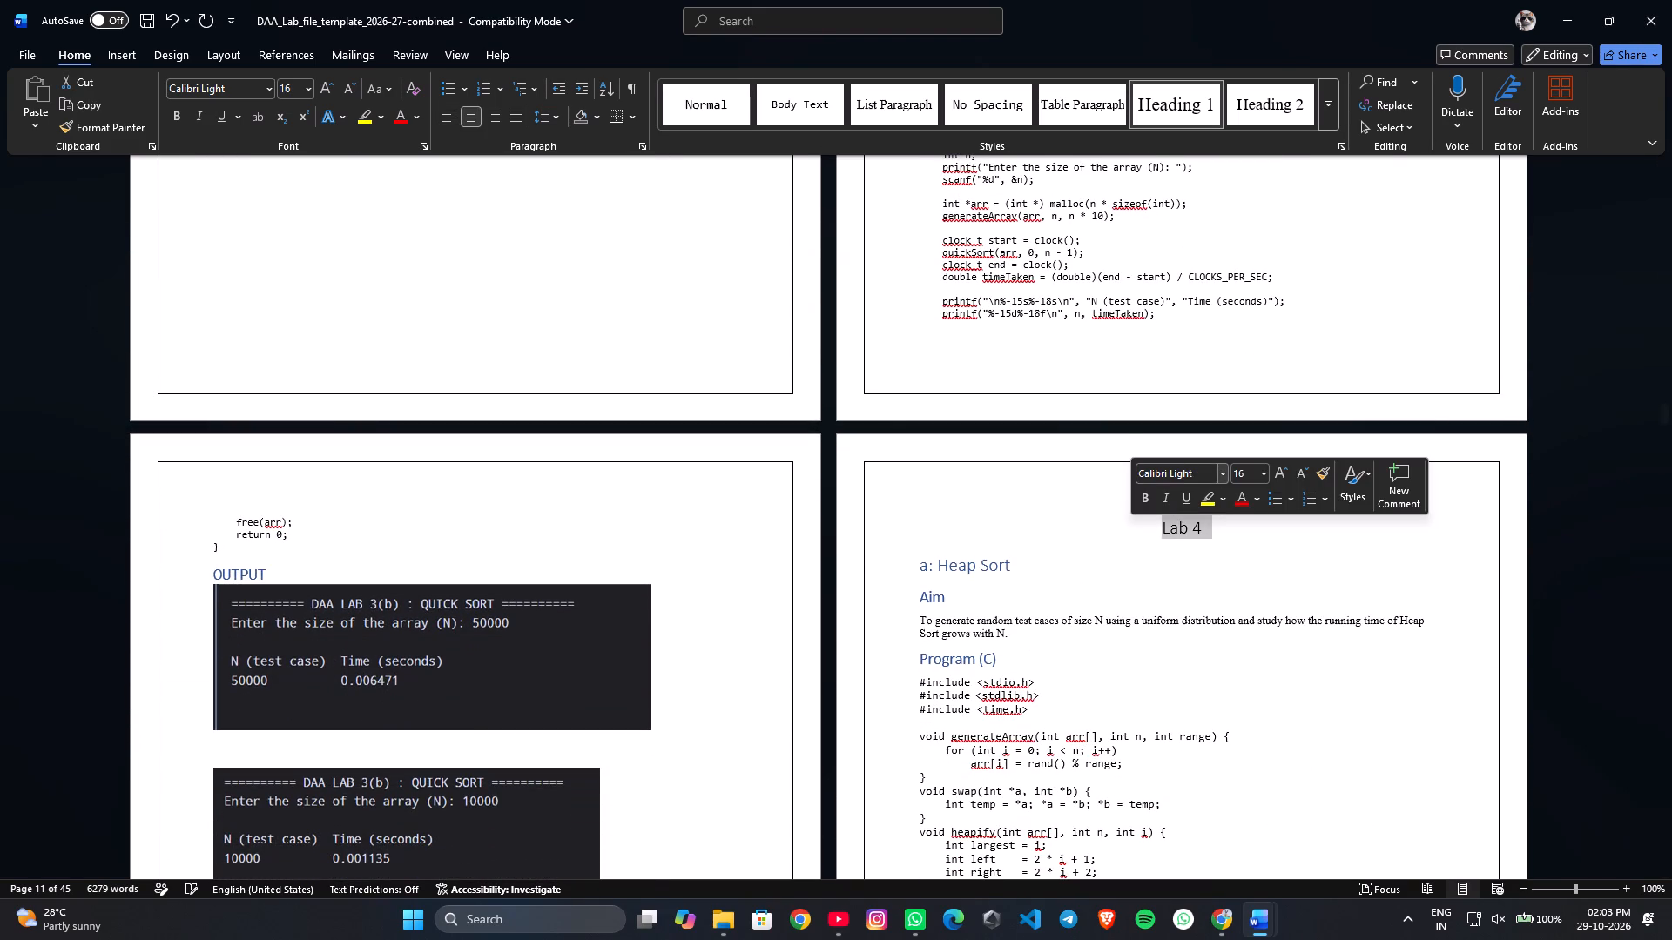
{"action": "left_click", "coordinate": [1152, 491]}
{"action": "left_click", "coordinate": [1180, 493]}
Make the "Lab 5" heading above Shell Sort bold and underlined.
{"action": "scroll", "coordinate": [1113, 627], "scroll_direction": "down", "scroll_amount": 2}
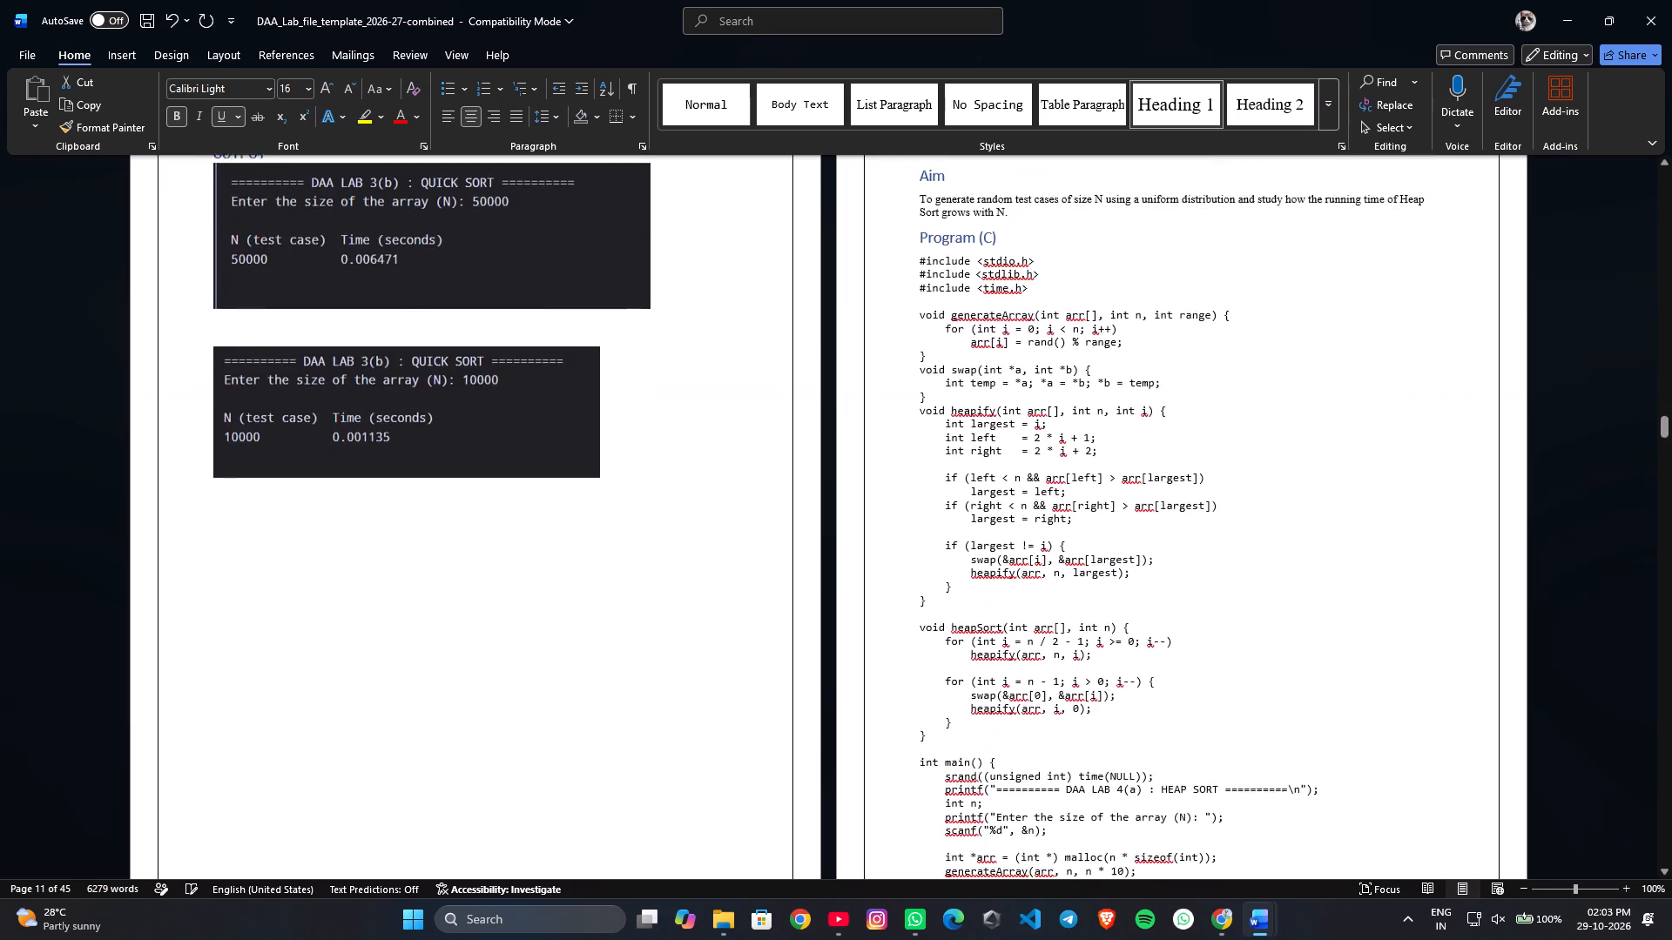
{"action": "scroll", "coordinate": [1113, 627], "scroll_direction": "down", "scroll_amount": 2}
{"action": "scroll", "coordinate": [803, 695], "scroll_direction": "down", "scroll_amount": 1}
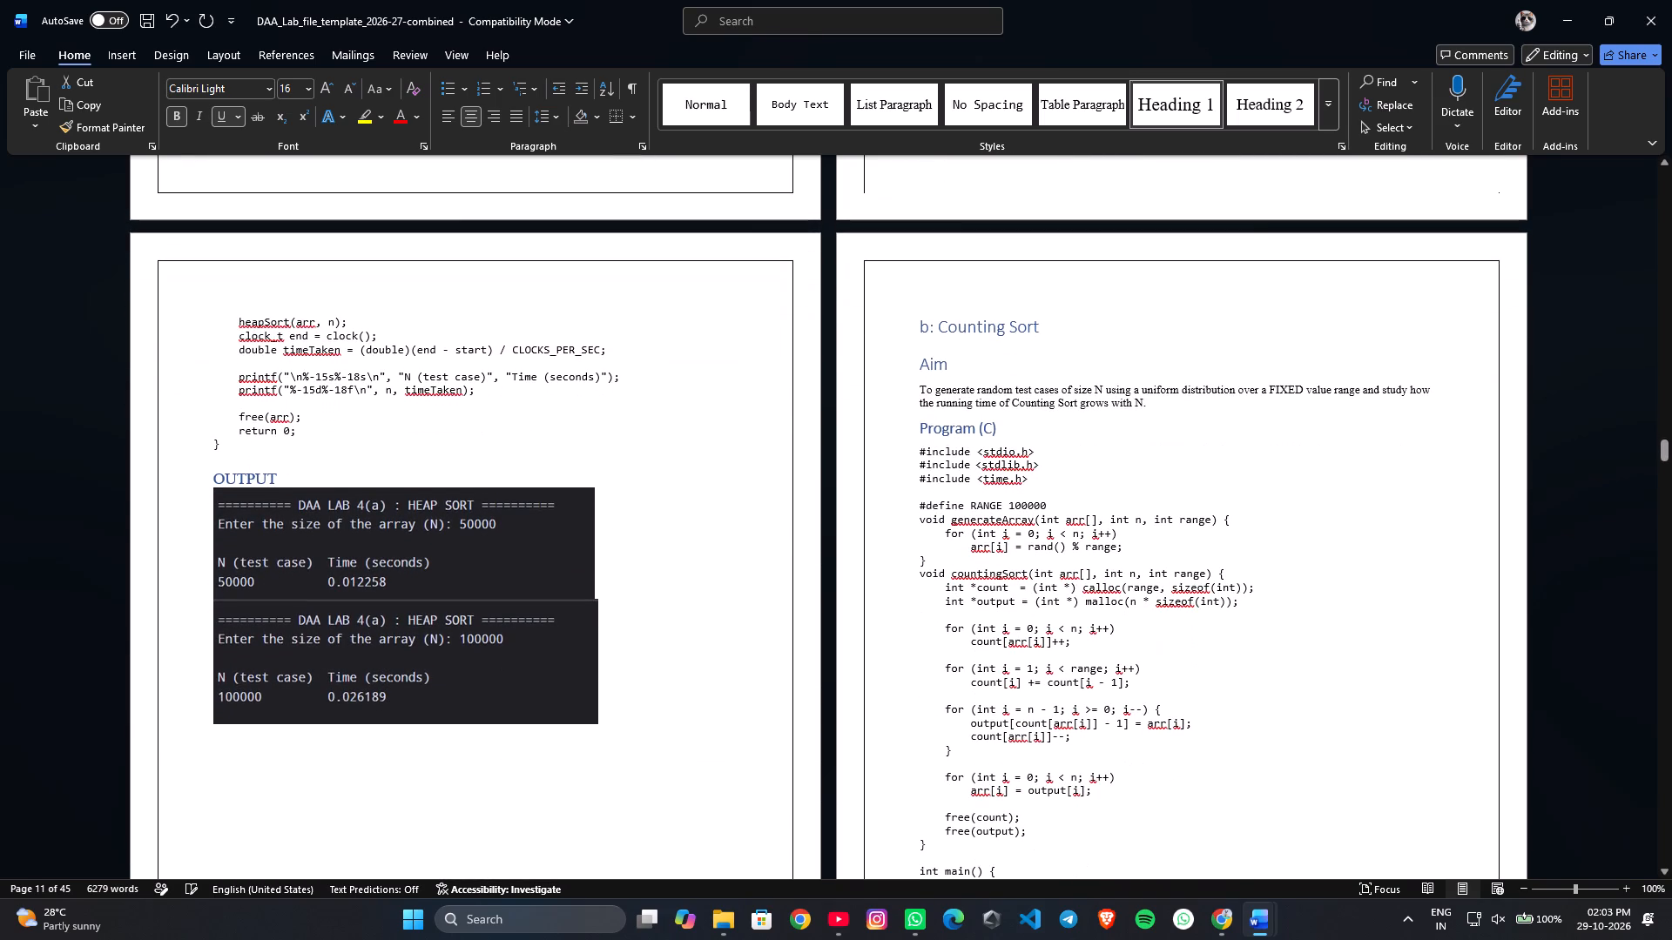
{"action": "scroll", "coordinate": [1080, 350], "scroll_direction": "down", "scroll_amount": 5}
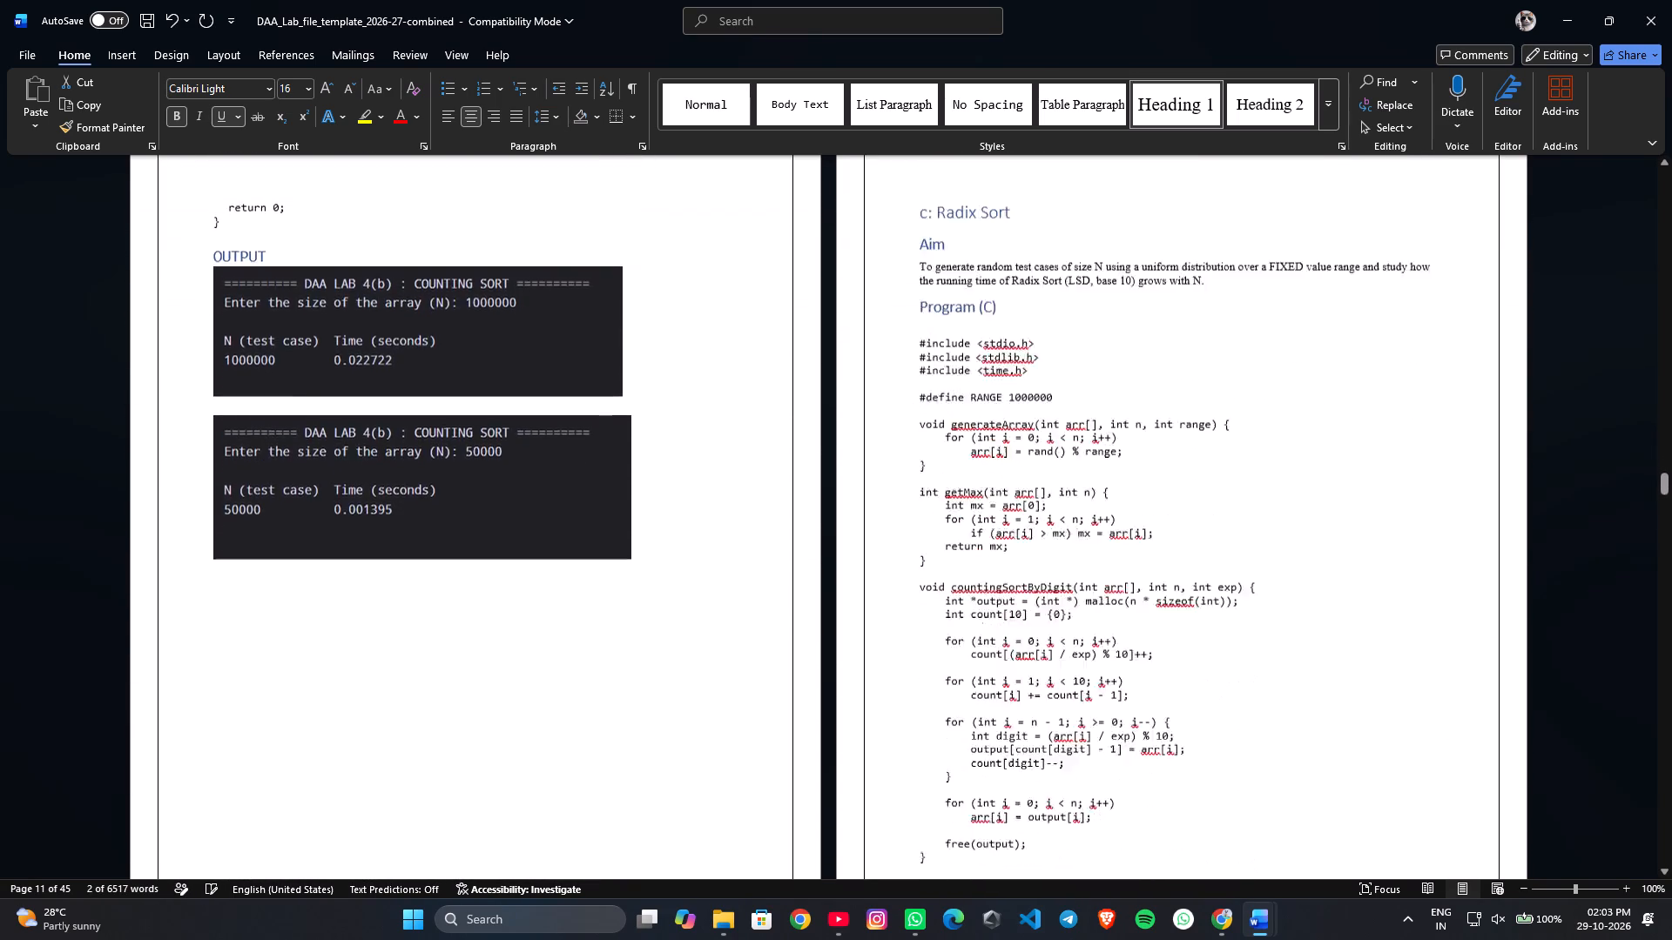
{"action": "scroll", "coordinate": [1080, 350], "scroll_direction": "down", "scroll_amount": 2}
{"action": "scroll", "coordinate": [1080, 350], "scroll_direction": "up", "scroll_amount": 4}
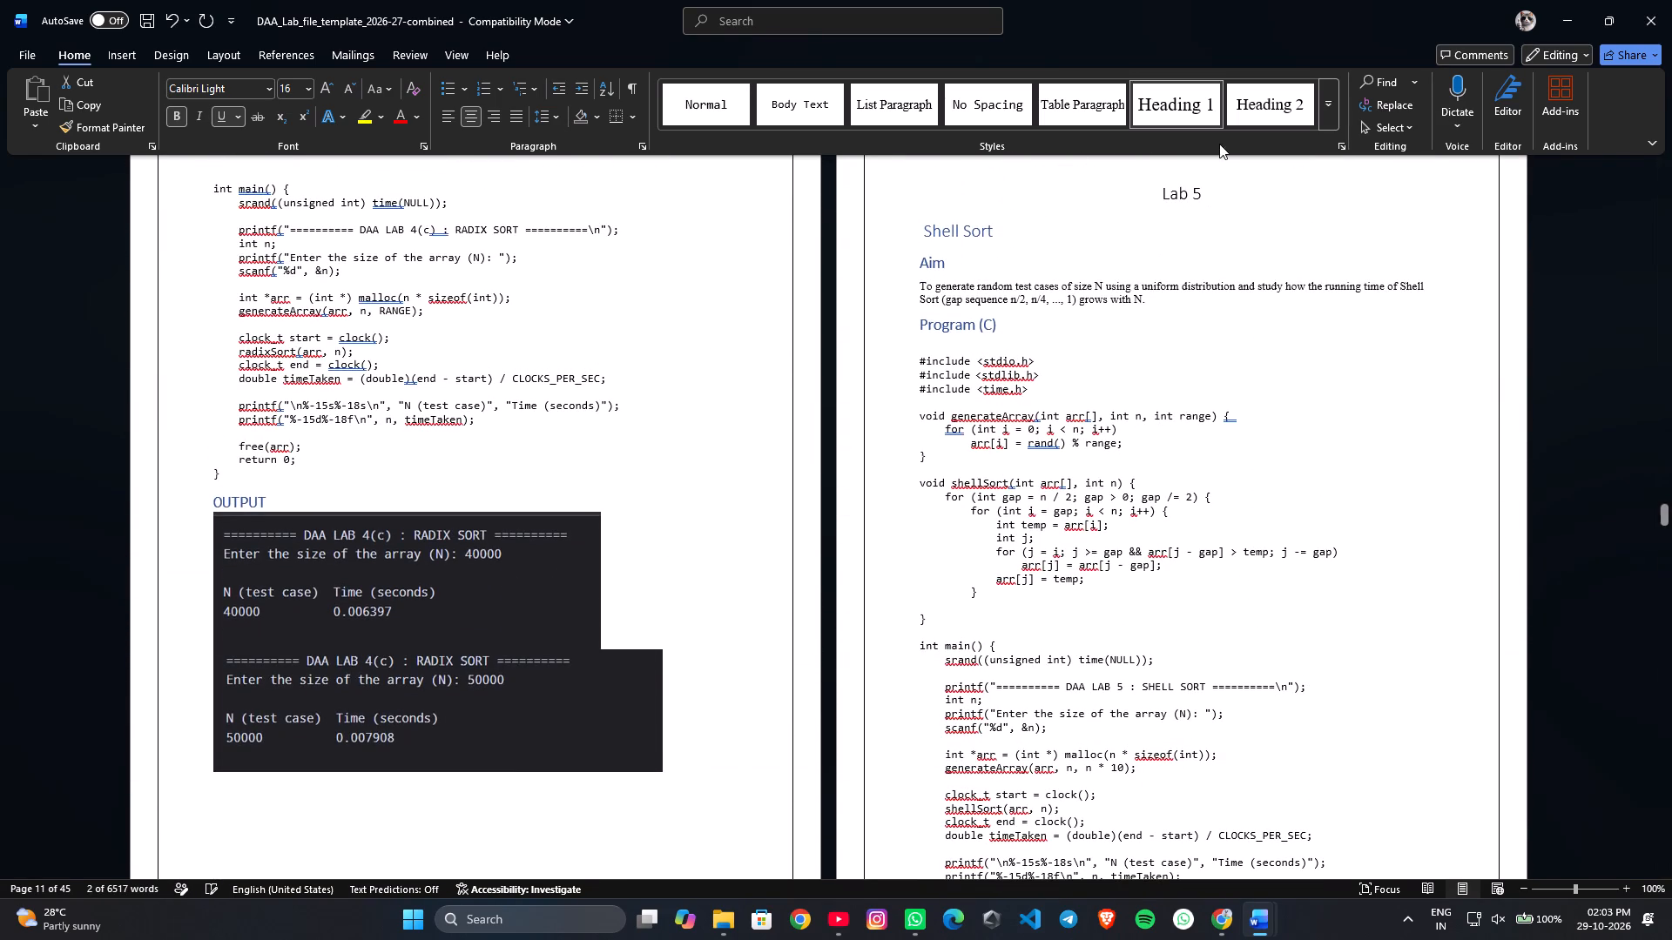
{"action": "left_click_drag", "start_coordinate": [1227, 197], "coordinate": [1155, 197]}
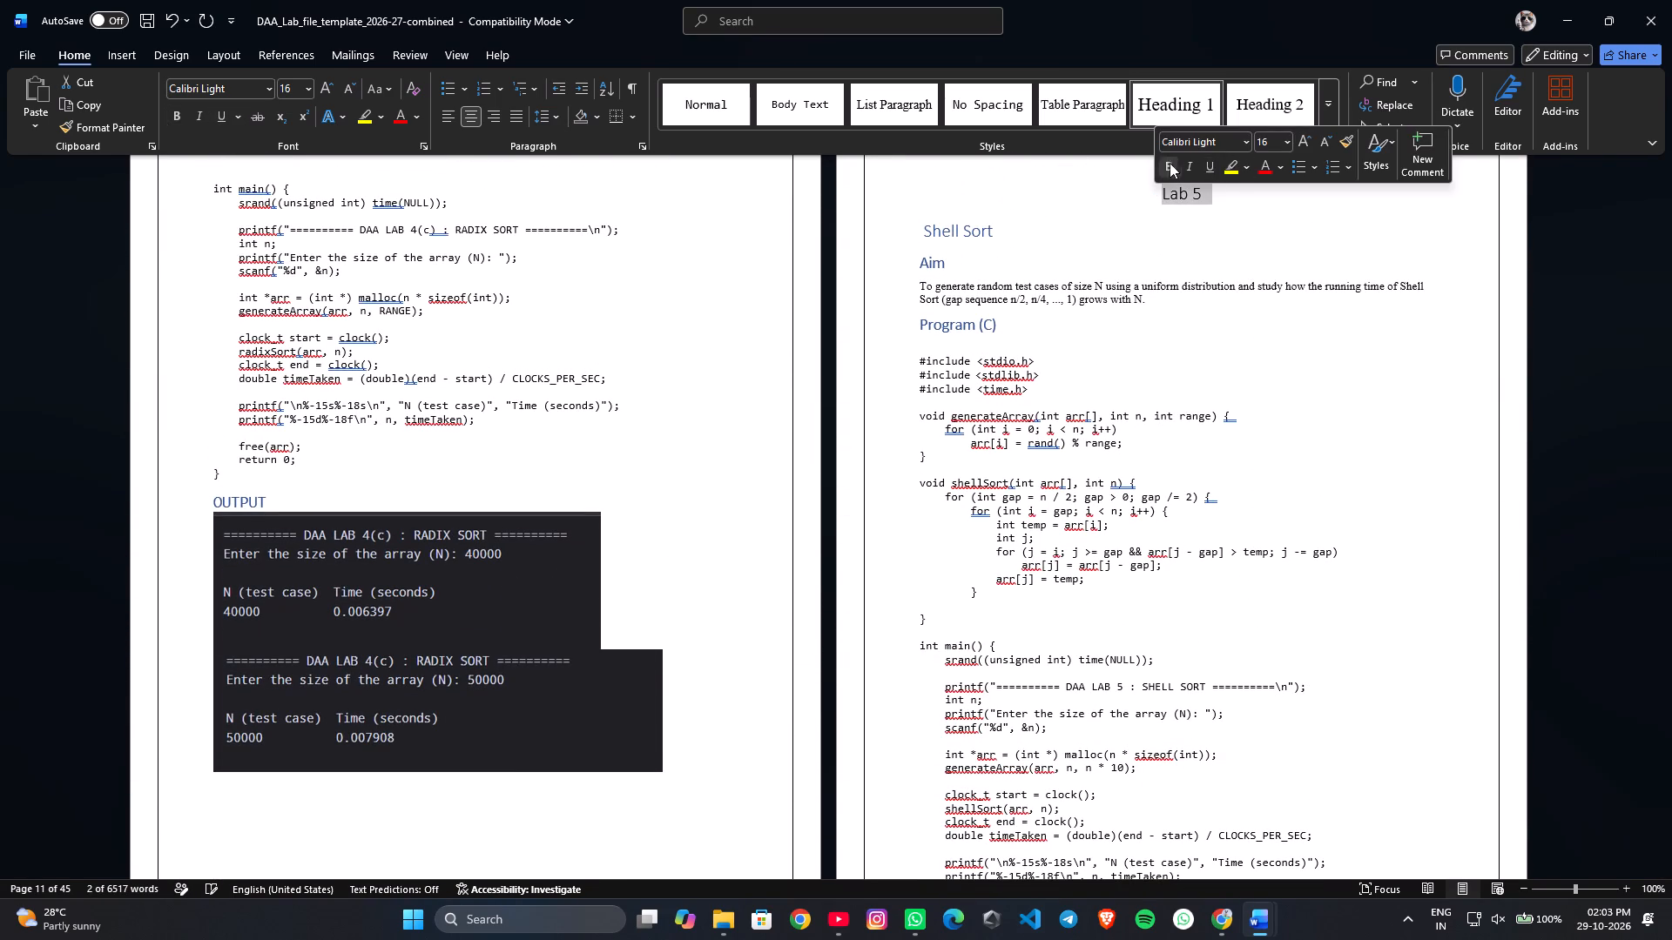
{"action": "left_click", "coordinate": [1165, 162]}
{"action": "left_click", "coordinate": [1212, 160]}
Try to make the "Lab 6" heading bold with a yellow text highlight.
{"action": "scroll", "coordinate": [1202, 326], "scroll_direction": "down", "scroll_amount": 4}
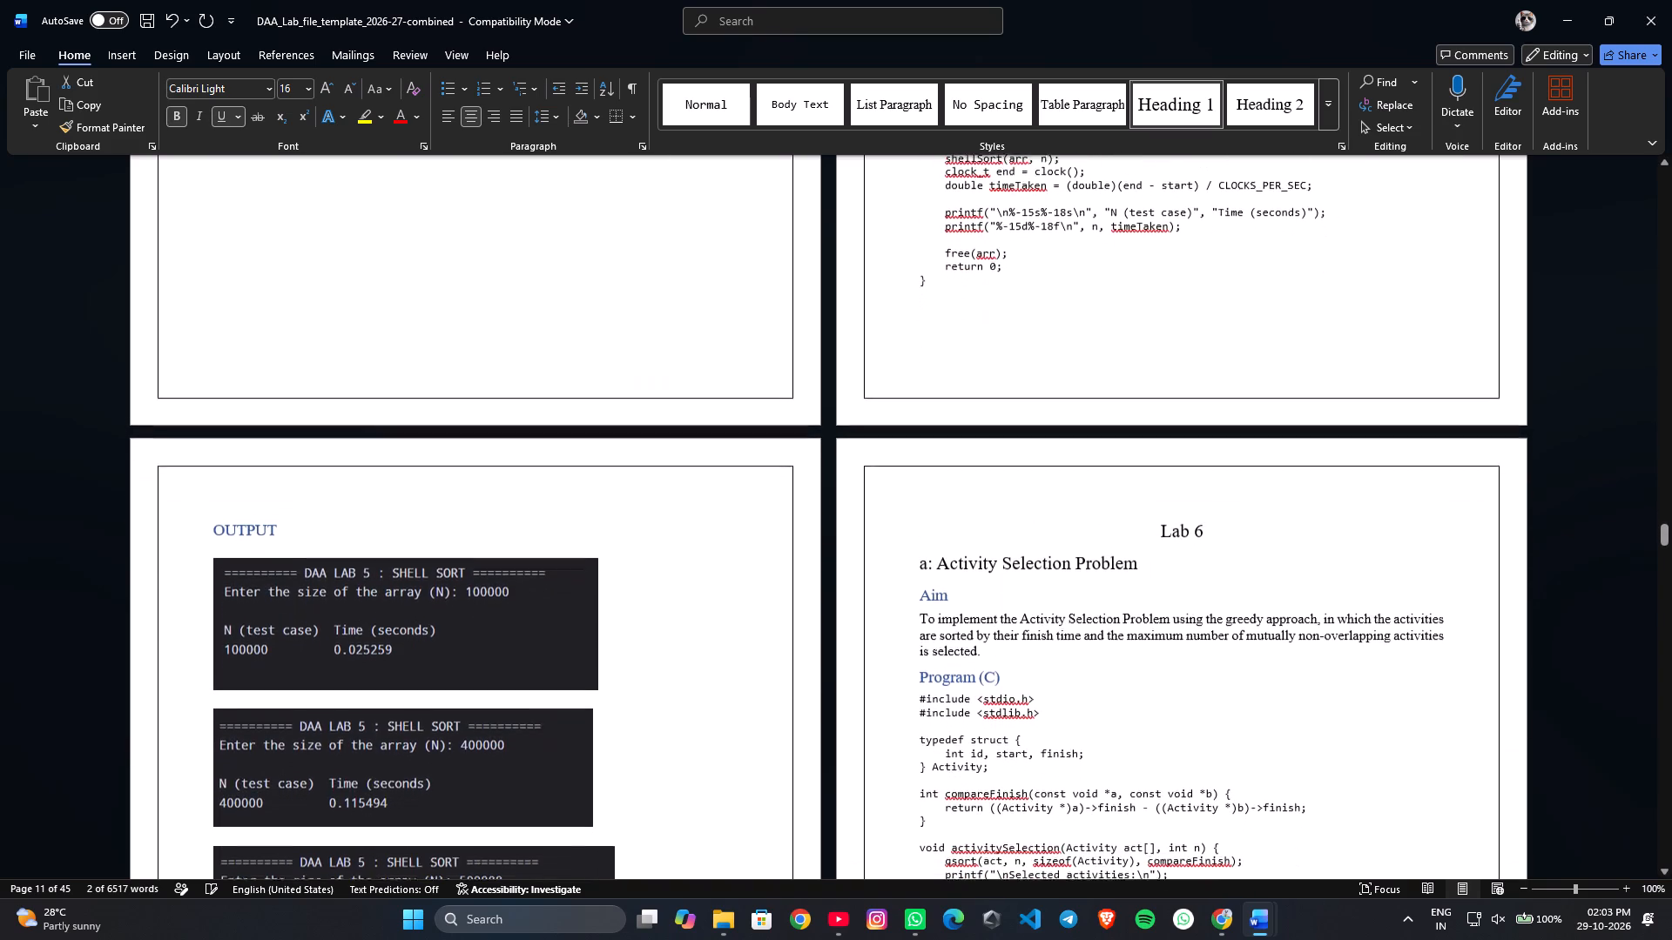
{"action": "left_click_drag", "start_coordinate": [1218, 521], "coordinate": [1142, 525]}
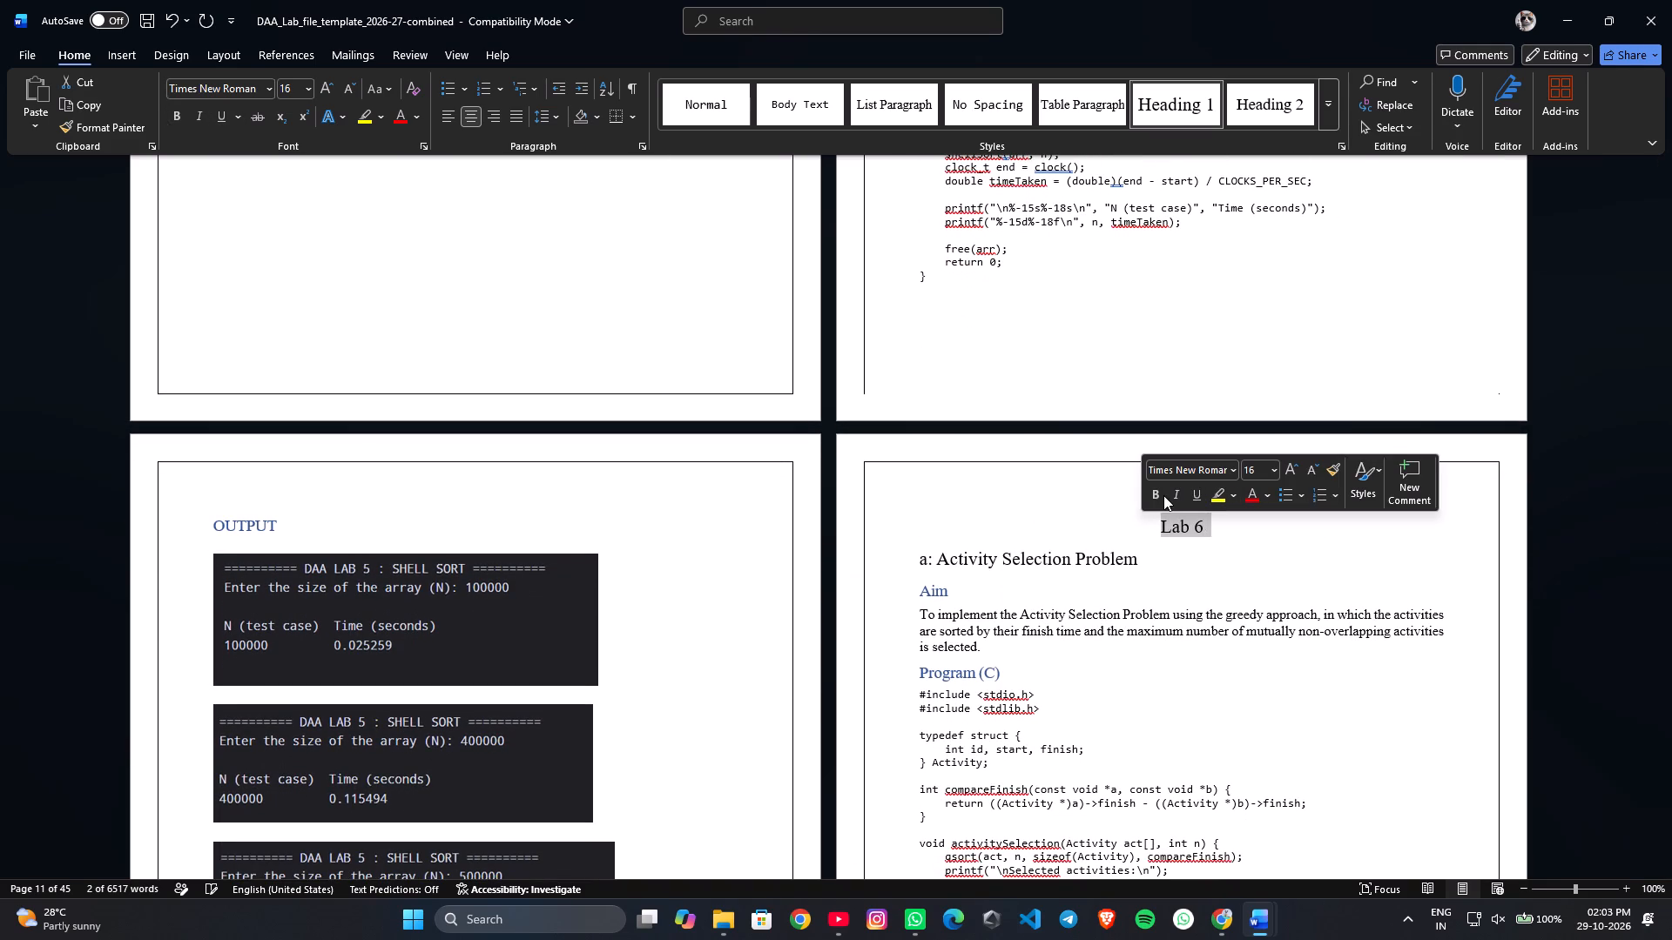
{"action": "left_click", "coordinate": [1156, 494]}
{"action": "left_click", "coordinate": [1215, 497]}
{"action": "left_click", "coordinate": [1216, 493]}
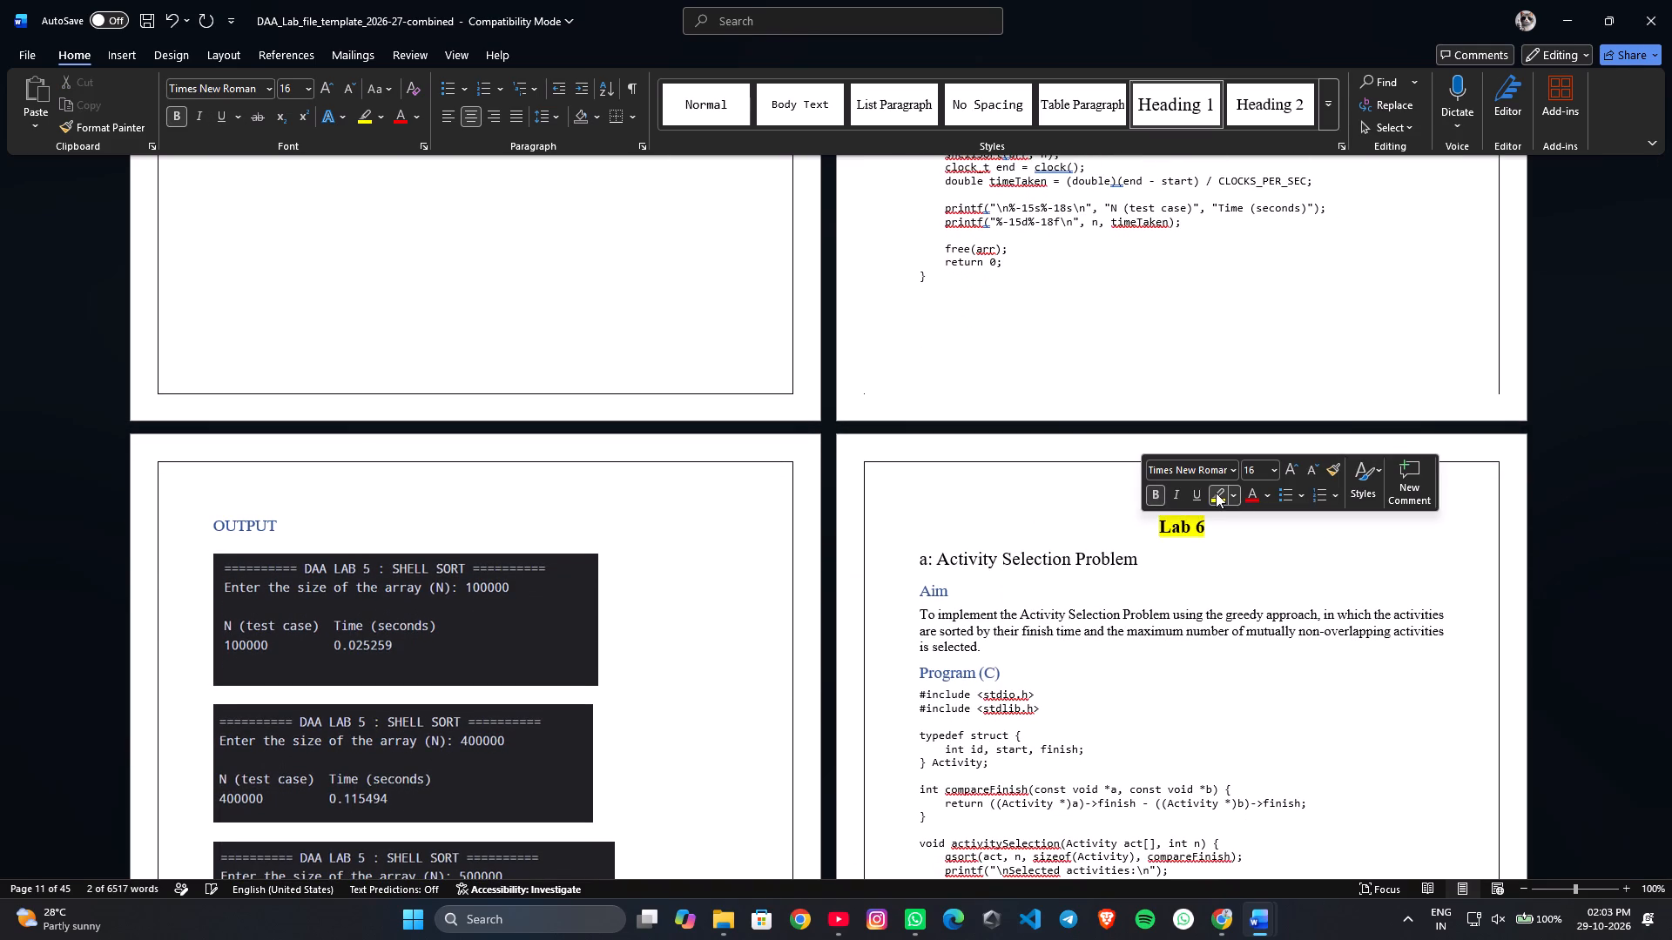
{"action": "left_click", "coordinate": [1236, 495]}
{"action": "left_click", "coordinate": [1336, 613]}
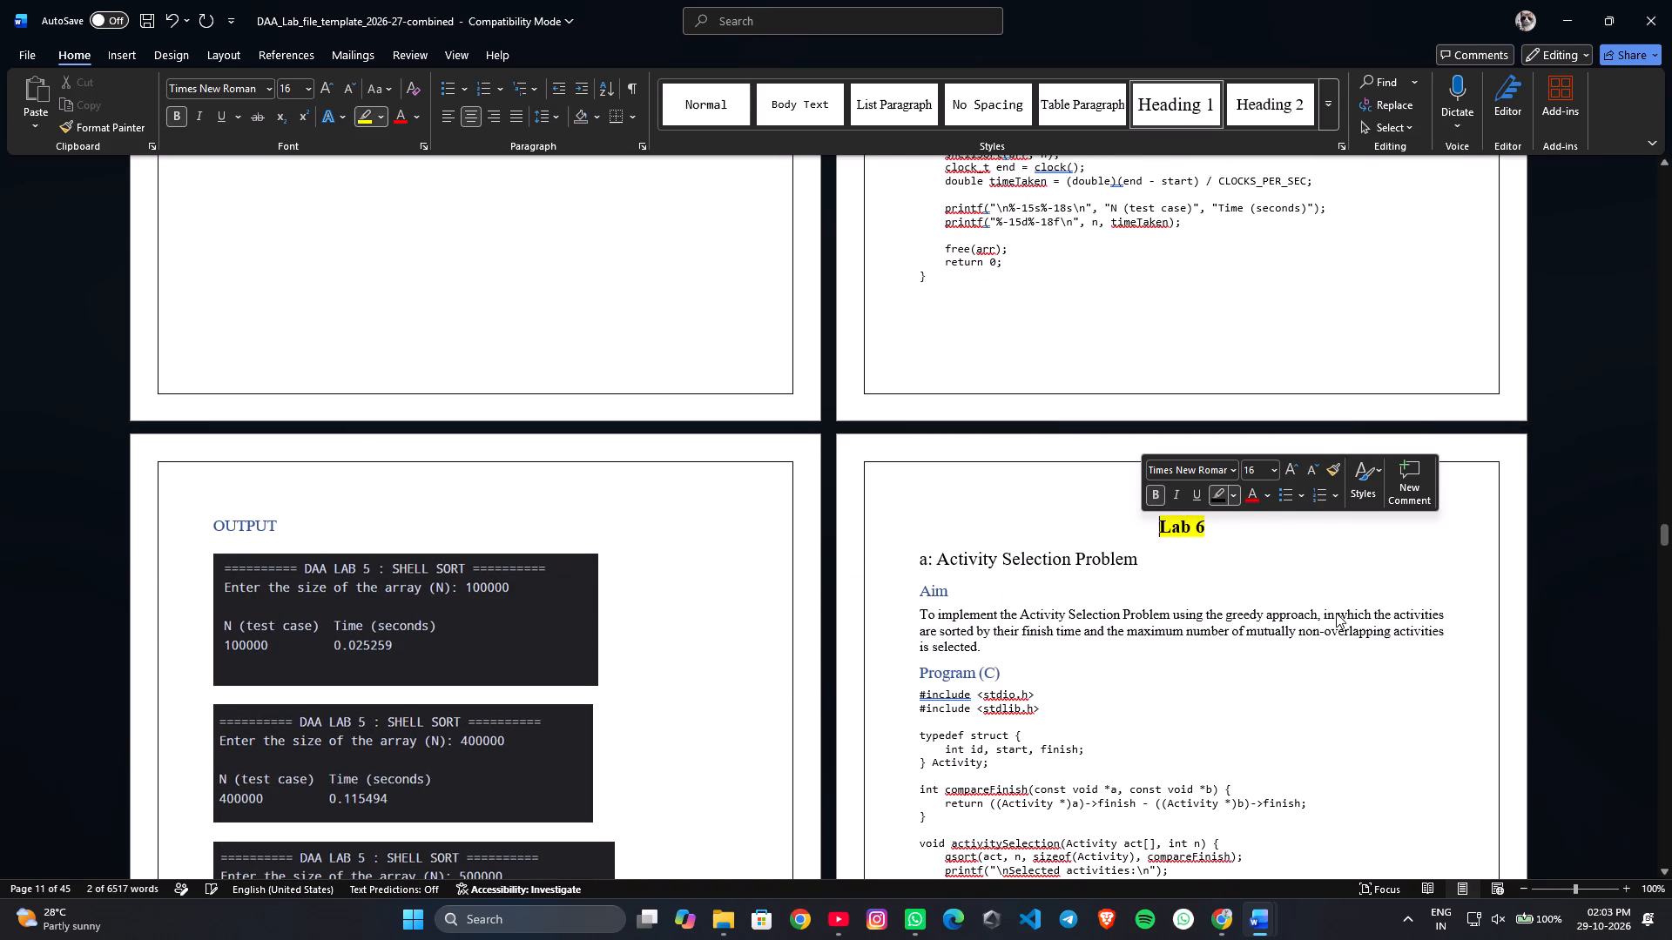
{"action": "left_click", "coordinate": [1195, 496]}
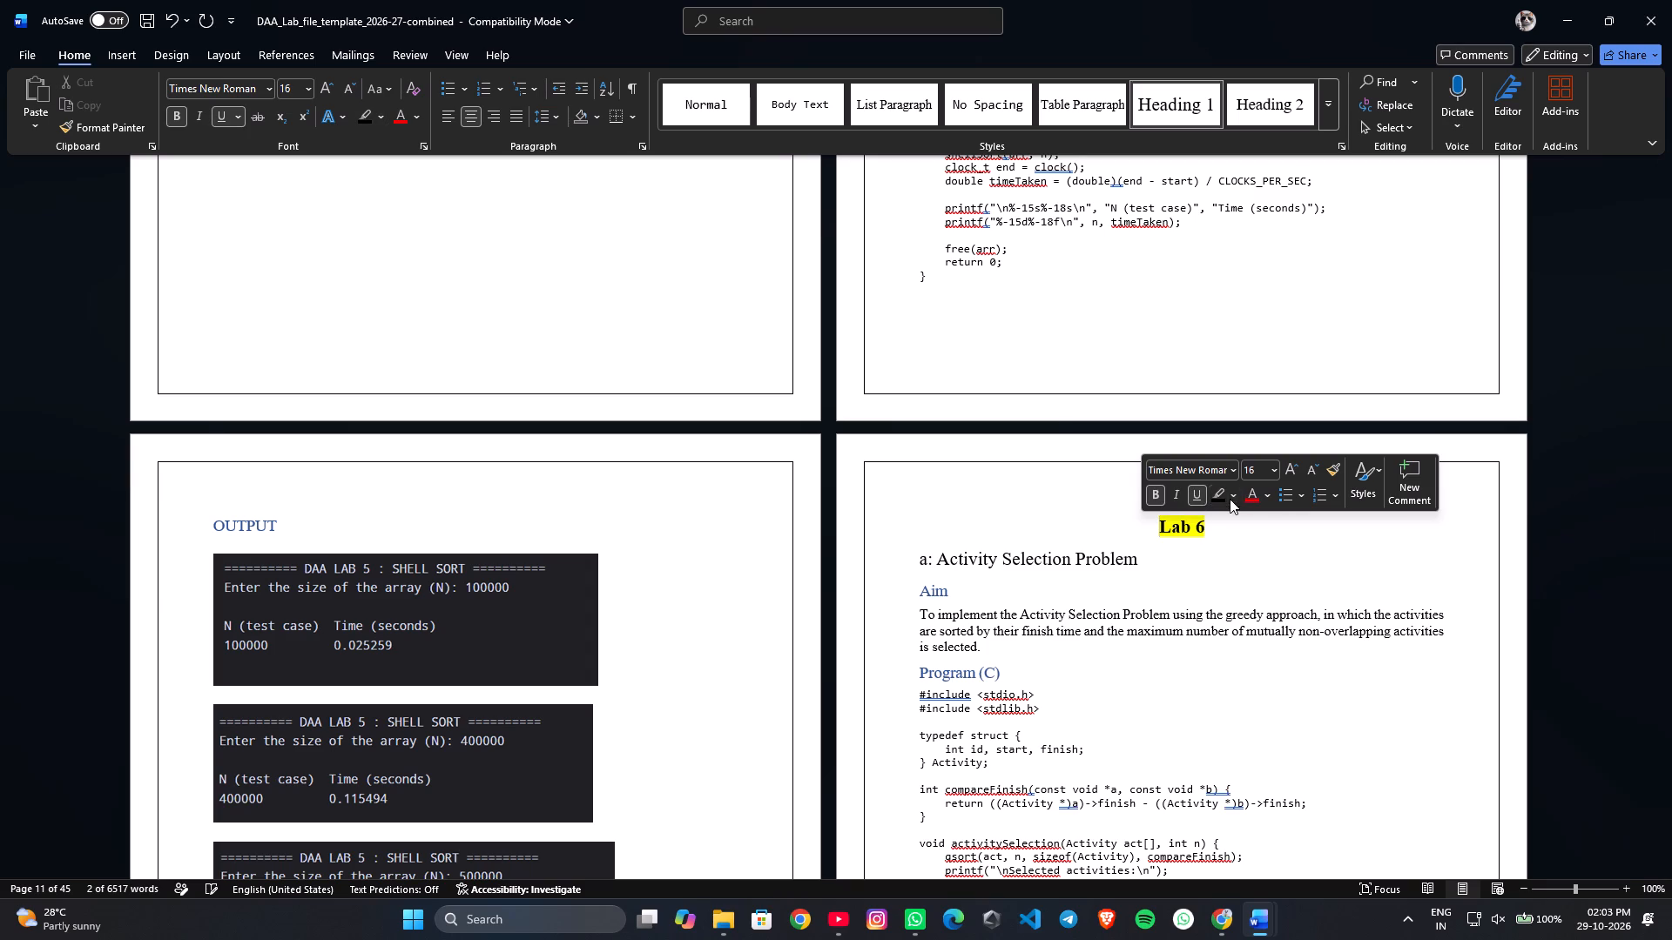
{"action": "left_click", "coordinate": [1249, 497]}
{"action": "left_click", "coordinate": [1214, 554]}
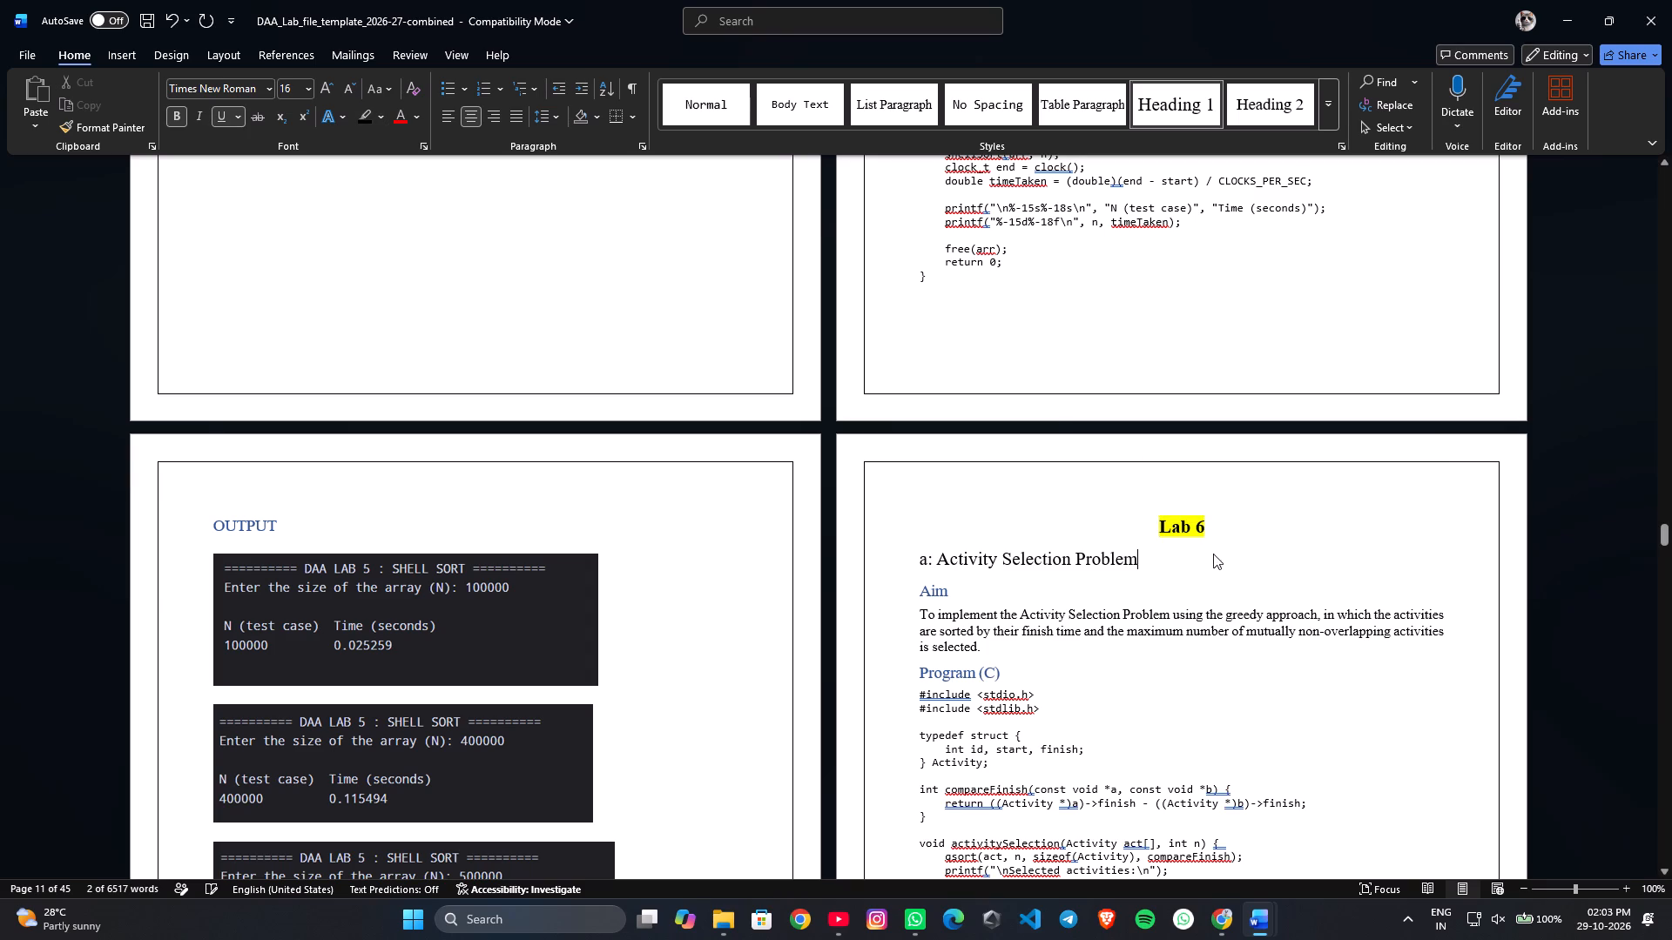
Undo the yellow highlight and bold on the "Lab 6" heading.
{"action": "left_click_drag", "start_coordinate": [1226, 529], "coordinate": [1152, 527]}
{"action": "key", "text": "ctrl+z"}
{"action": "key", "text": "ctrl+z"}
Make the "Lab 6" heading above the Activity Selection Problem bold and underlined.
{"action": "left_click", "coordinate": [1217, 525]}
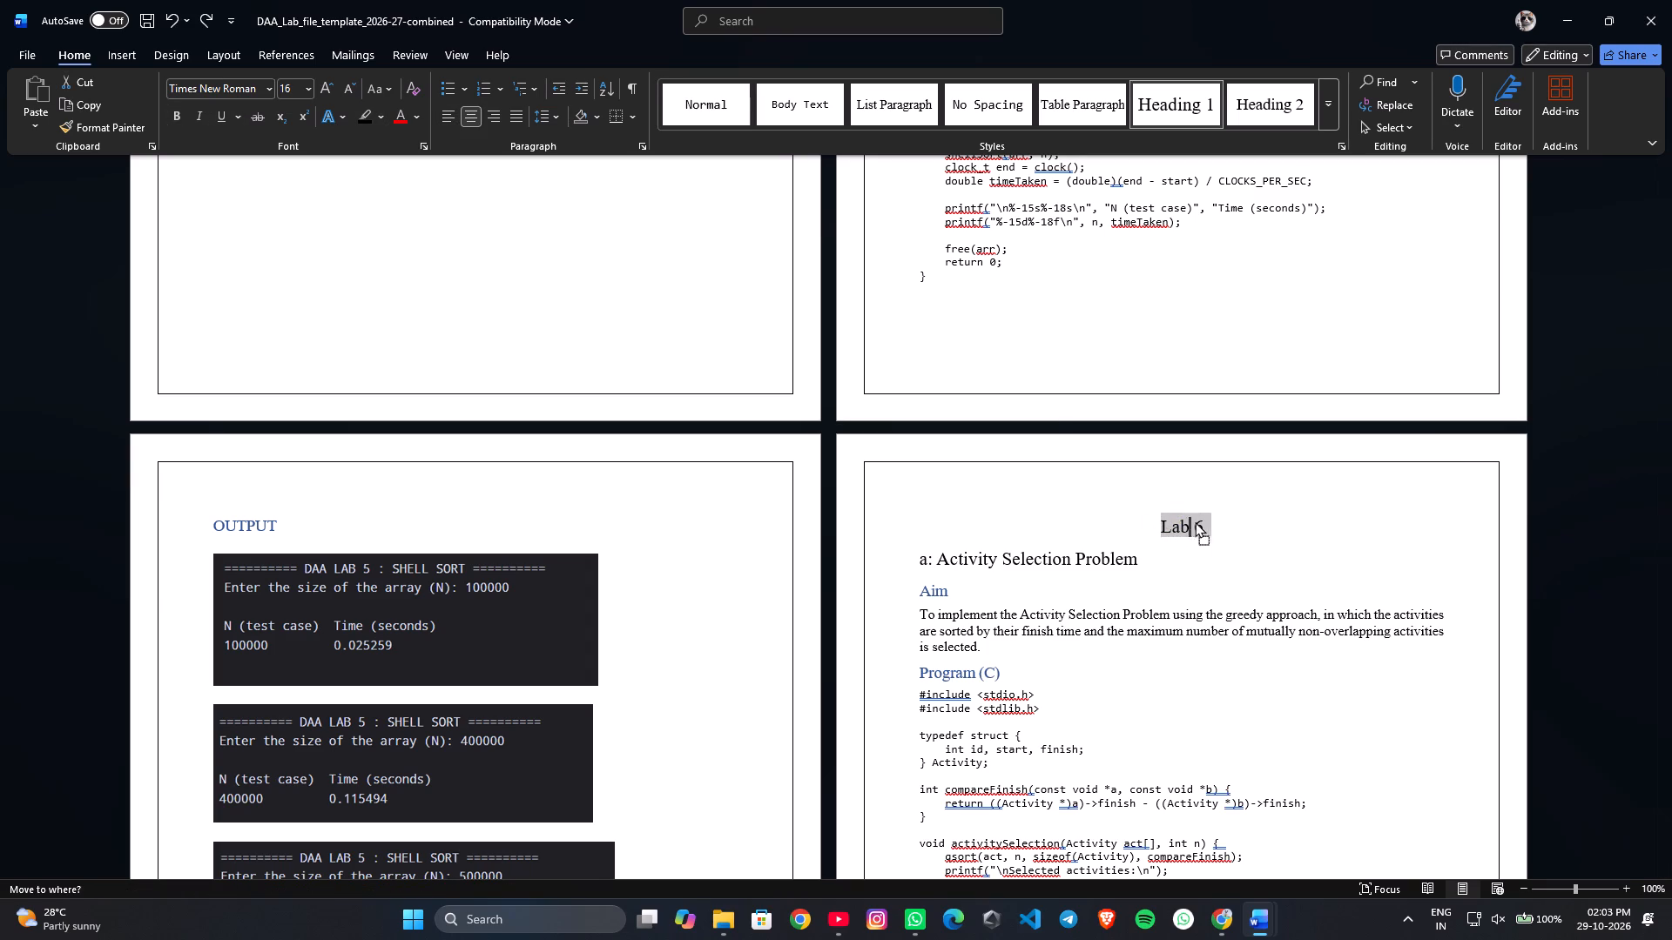
{"action": "left_click_drag", "start_coordinate": [1212, 524], "coordinate": [1141, 526]}
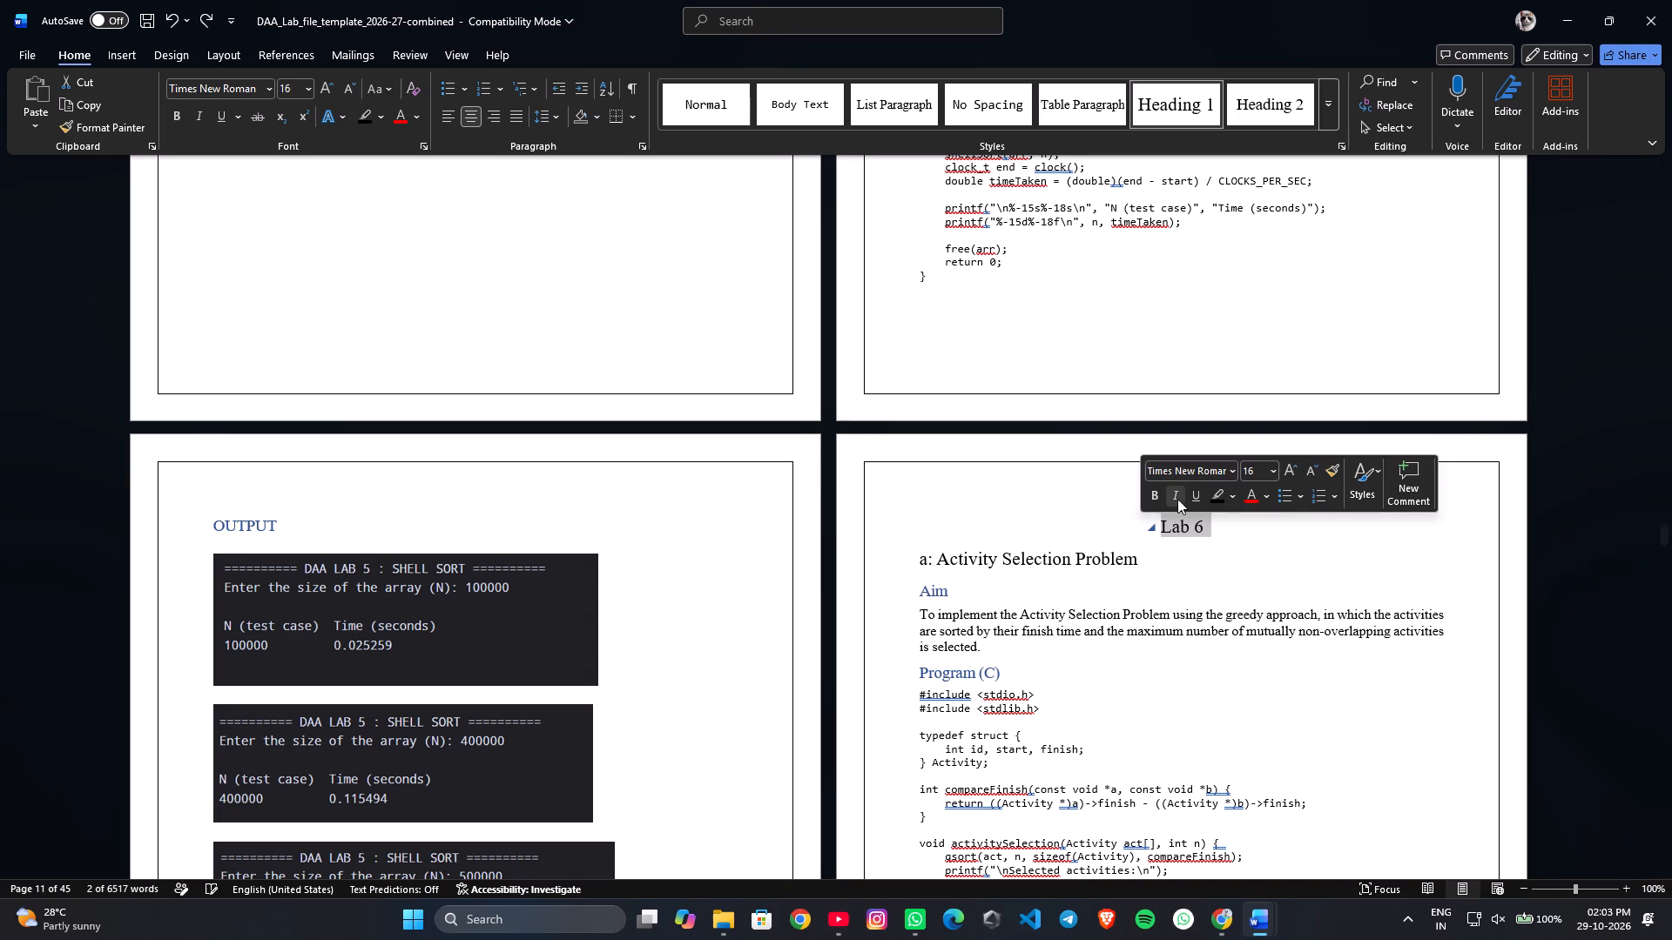
{"action": "left_click", "coordinate": [1157, 494]}
{"action": "left_click", "coordinate": [1195, 490]}
{"action": "left_click", "coordinate": [1215, 576]}
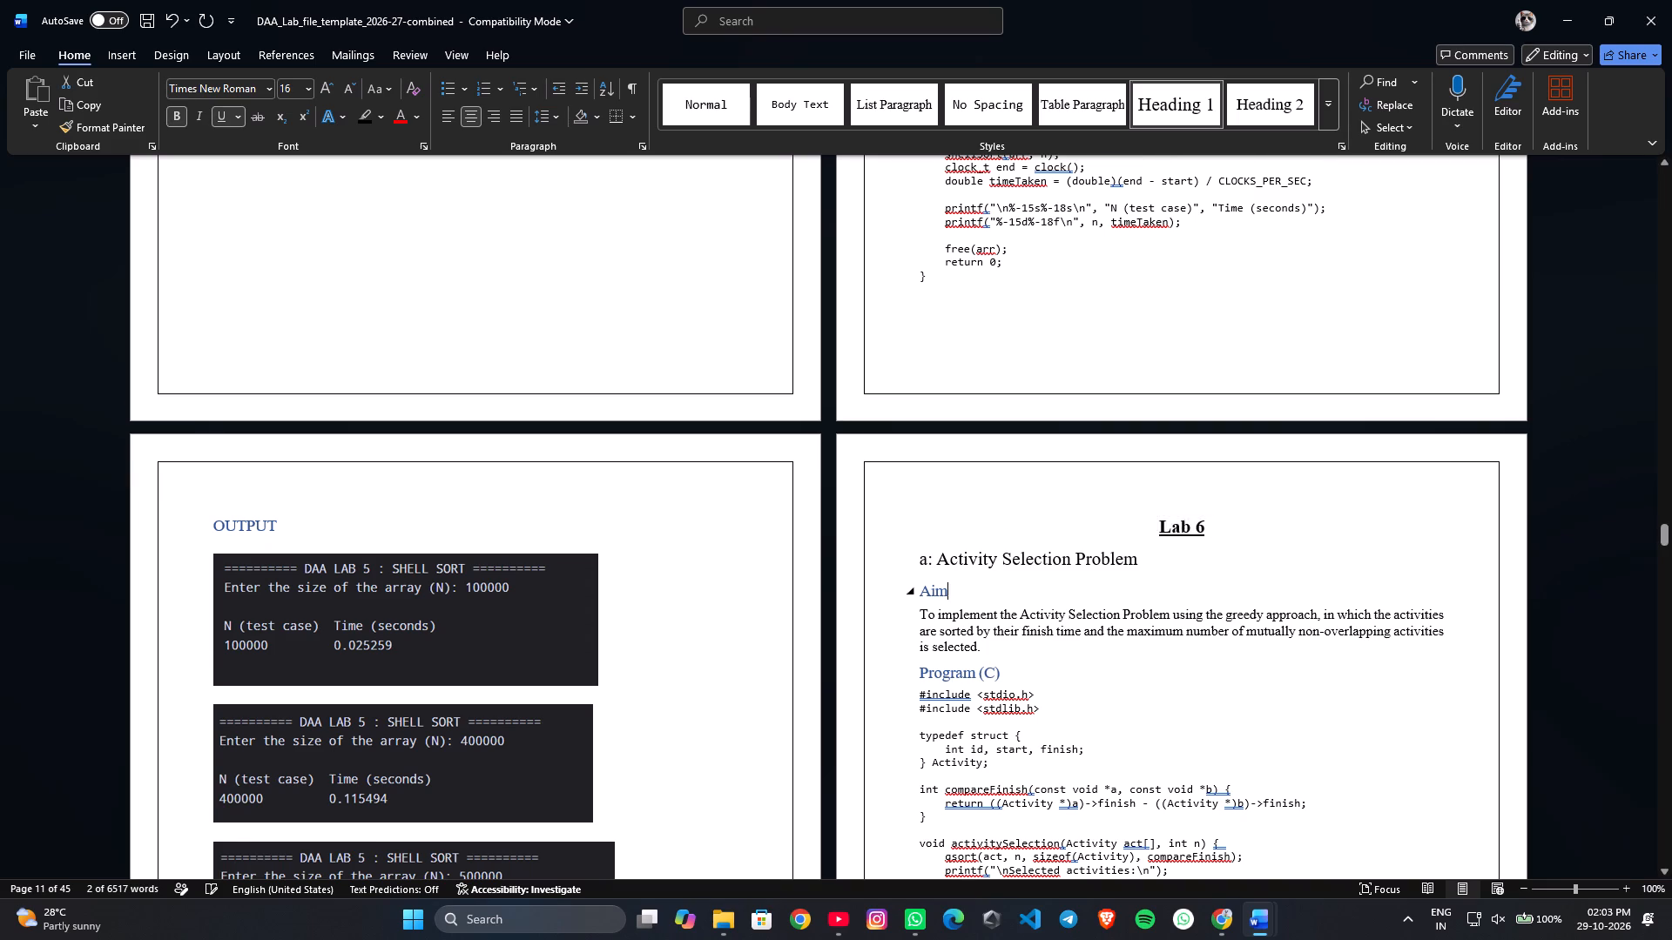
Make the "Lab 7" heading above the 0/1 Knapsack Problem bold and underlined.
{"action": "scroll", "coordinate": [1215, 576], "scroll_direction": "down", "scroll_amount": 10}
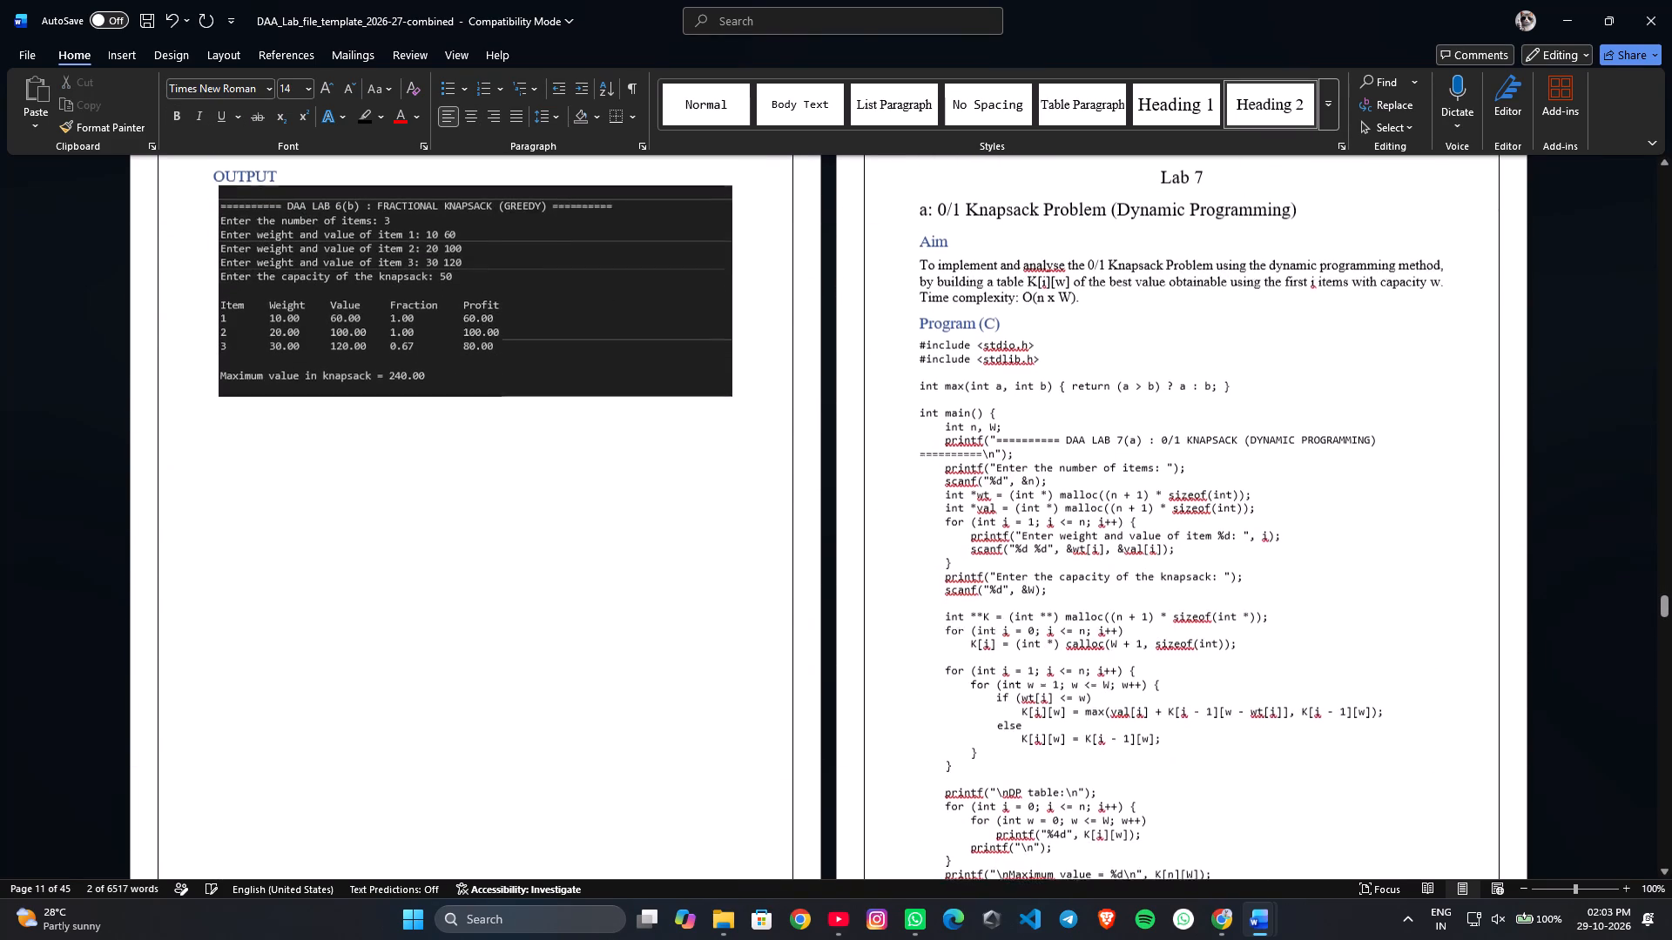
{"action": "left_click_drag", "start_coordinate": [1210, 167], "coordinate": [1169, 167]}
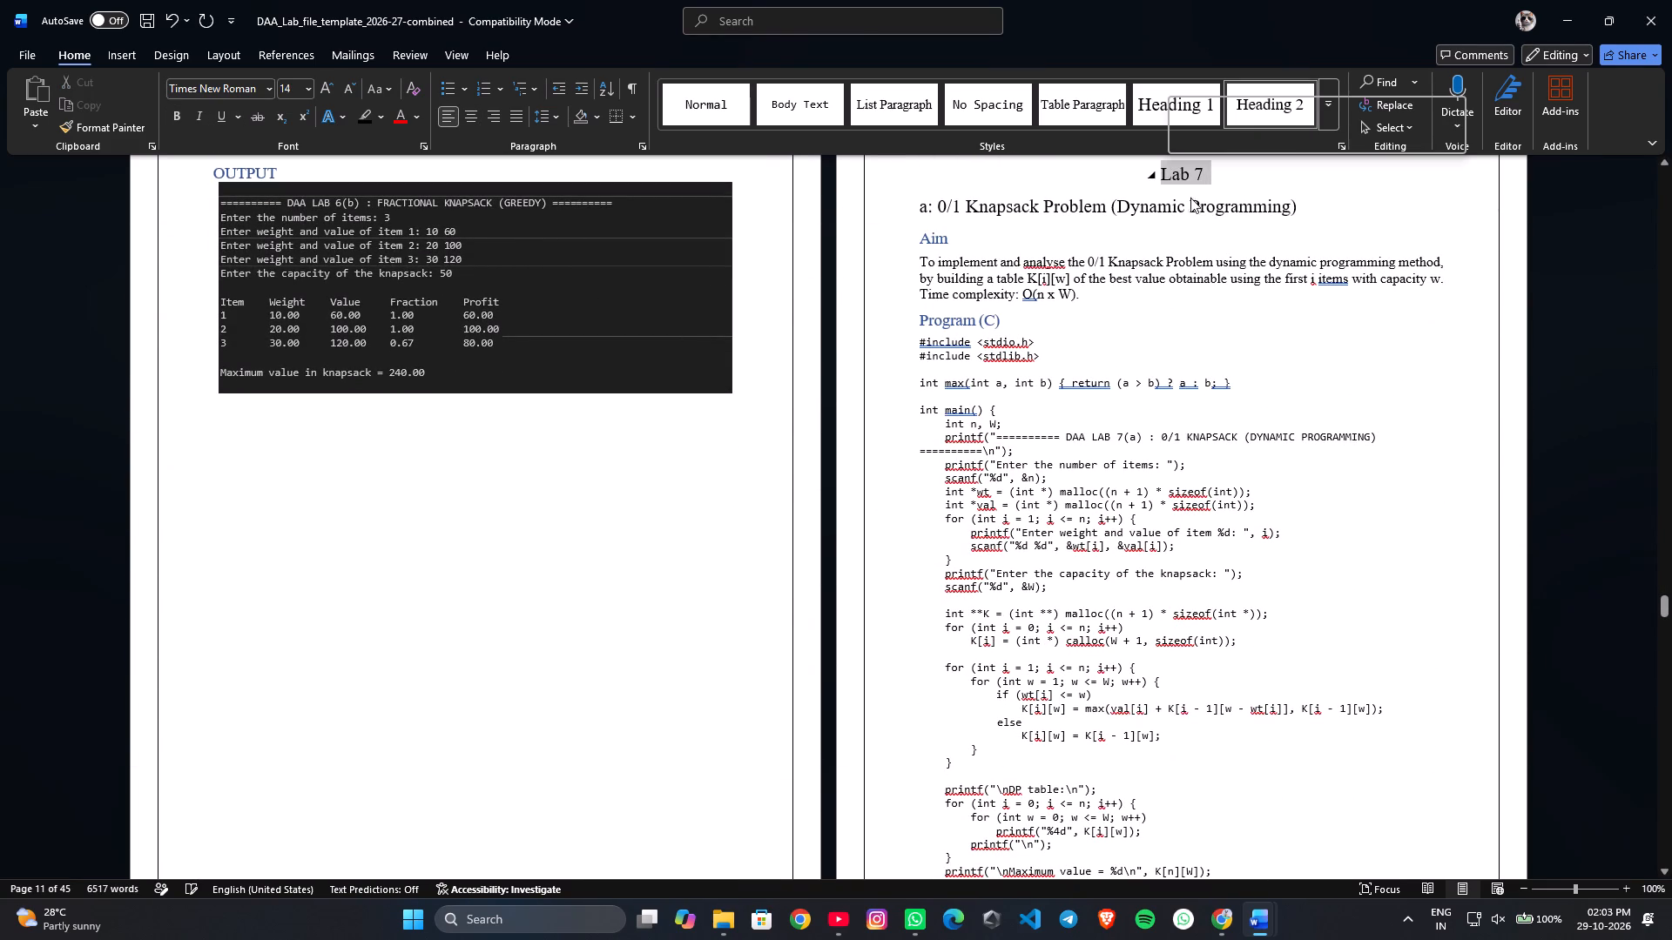
{"action": "left_click", "coordinate": [1183, 138]}
{"action": "left_click", "coordinate": [1219, 138]}
Make the "Lab 8" heading above Kruskal's Algorithm bold and underlined.
{"action": "scroll", "coordinate": [1188, 399], "scroll_direction": "down", "scroll_amount": 3}
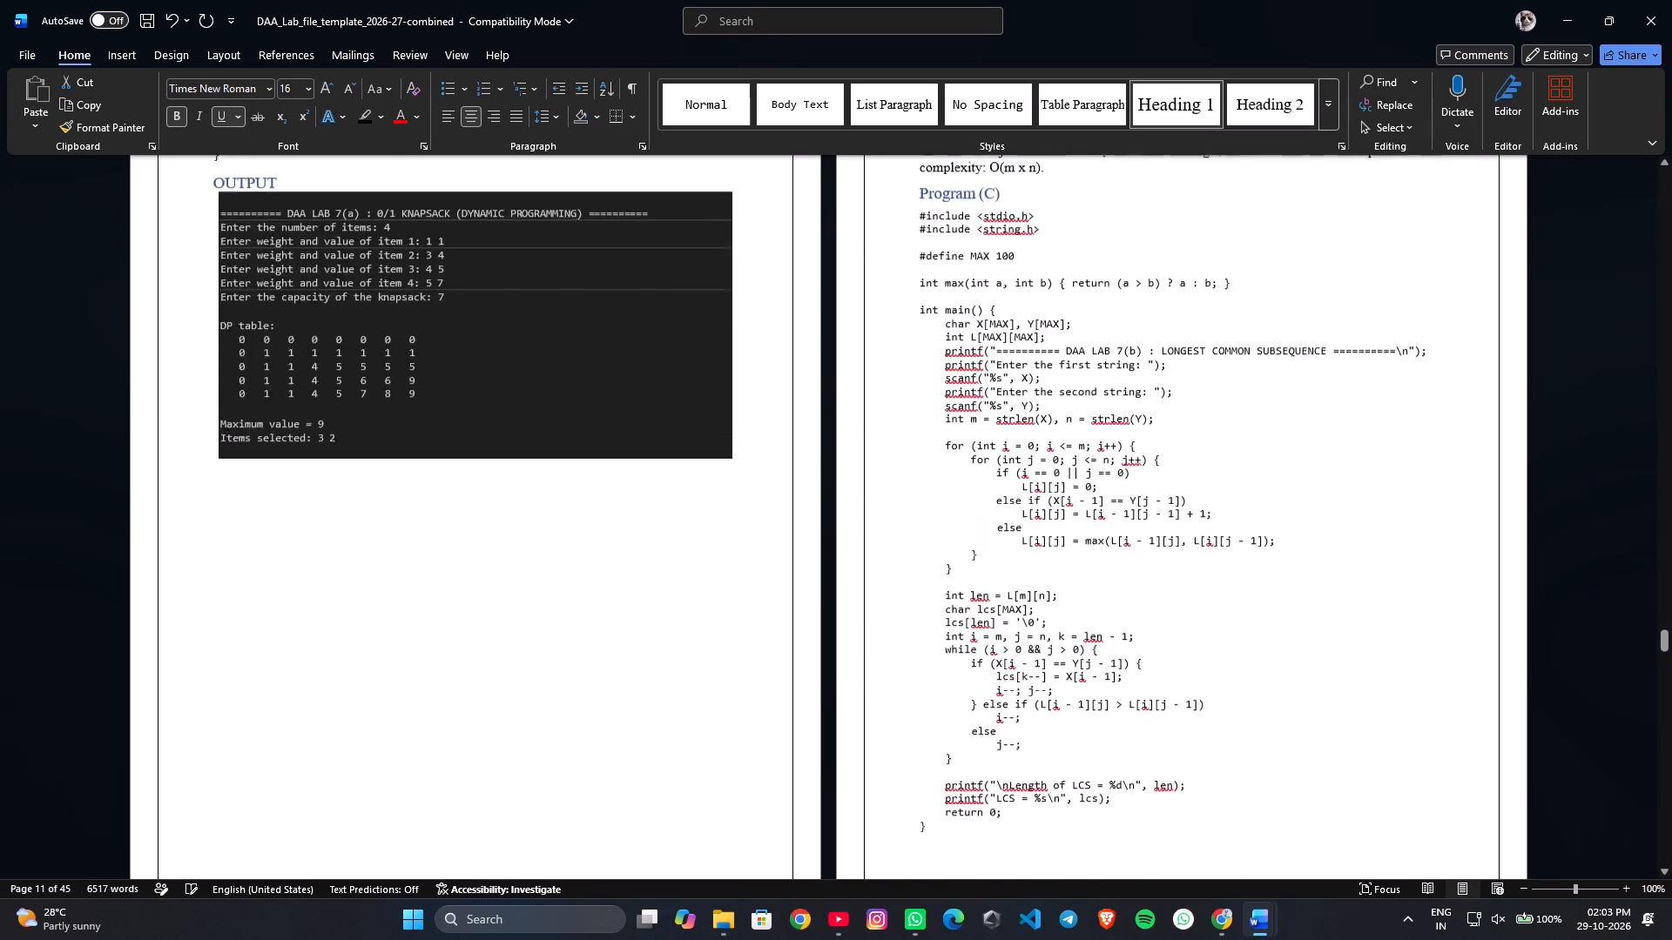
{"action": "scroll", "coordinate": [1188, 399], "scroll_direction": "up", "scroll_amount": 1}
{"action": "scroll", "coordinate": [1105, 447], "scroll_direction": "down", "scroll_amount": 4}
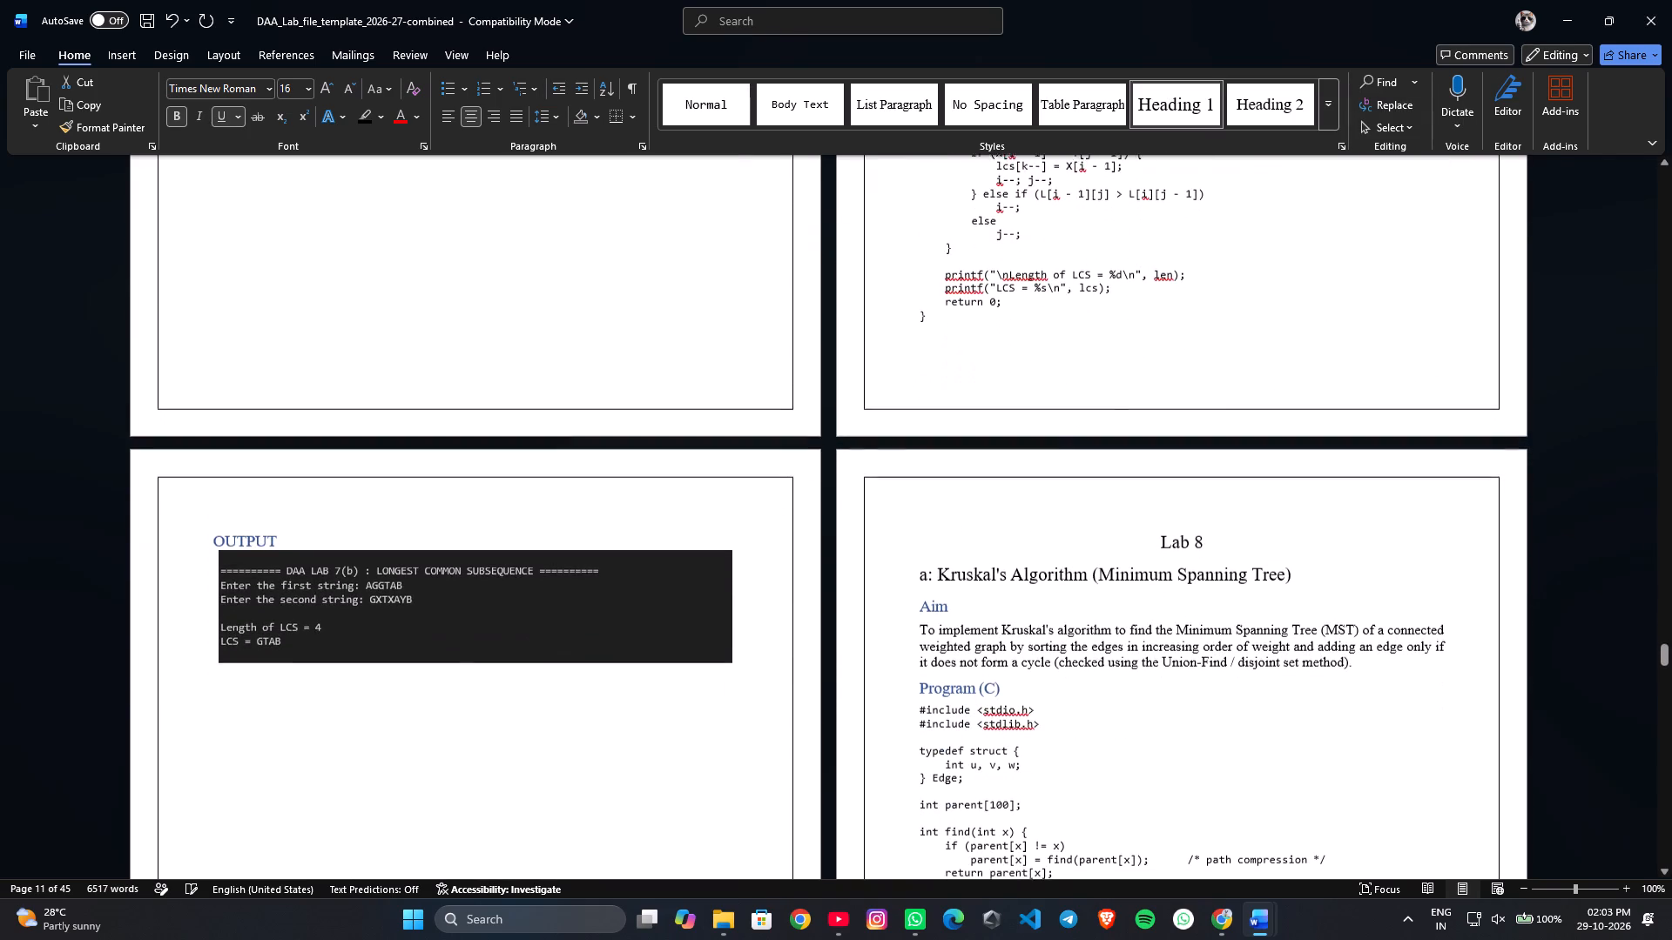
{"action": "left_click_drag", "start_coordinate": [1224, 538], "coordinate": [1131, 539]}
{"action": "left_click", "coordinate": [1150, 500]}
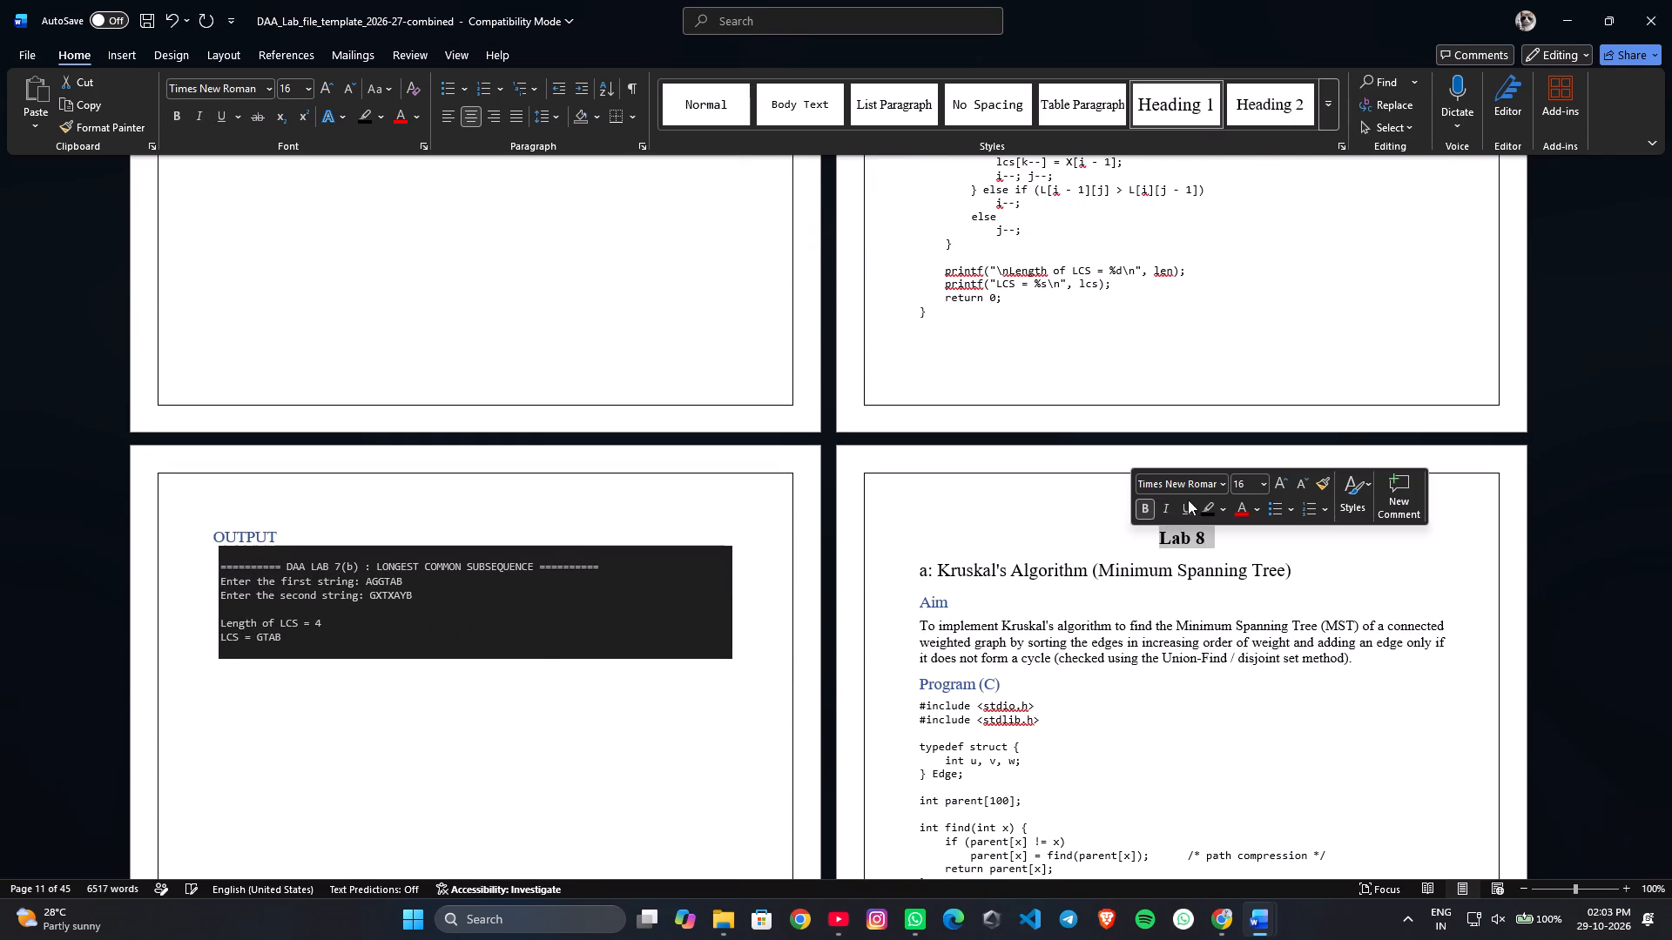
{"action": "left_click", "coordinate": [1188, 500]}
Make the "Lab 9" heading above Warshall's Algorithm bold and underlined.
{"action": "scroll", "coordinate": [1171, 574], "scroll_direction": "down", "scroll_amount": 5}
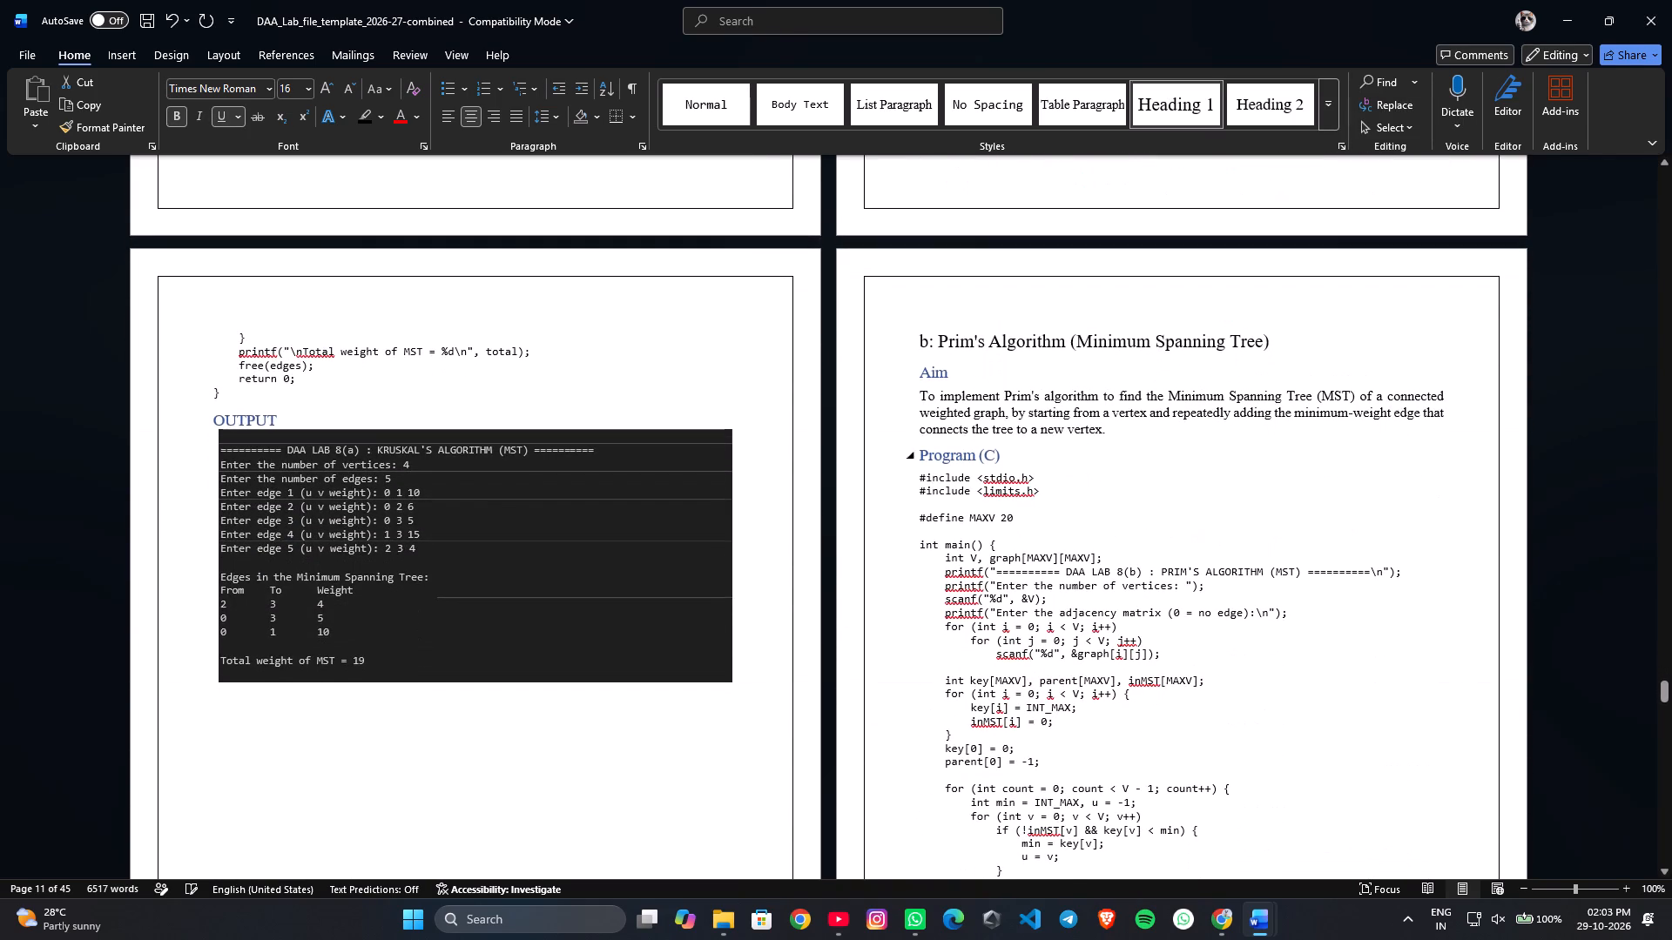
{"action": "scroll", "coordinate": [789, 590], "scroll_direction": "down", "scroll_amount": 5}
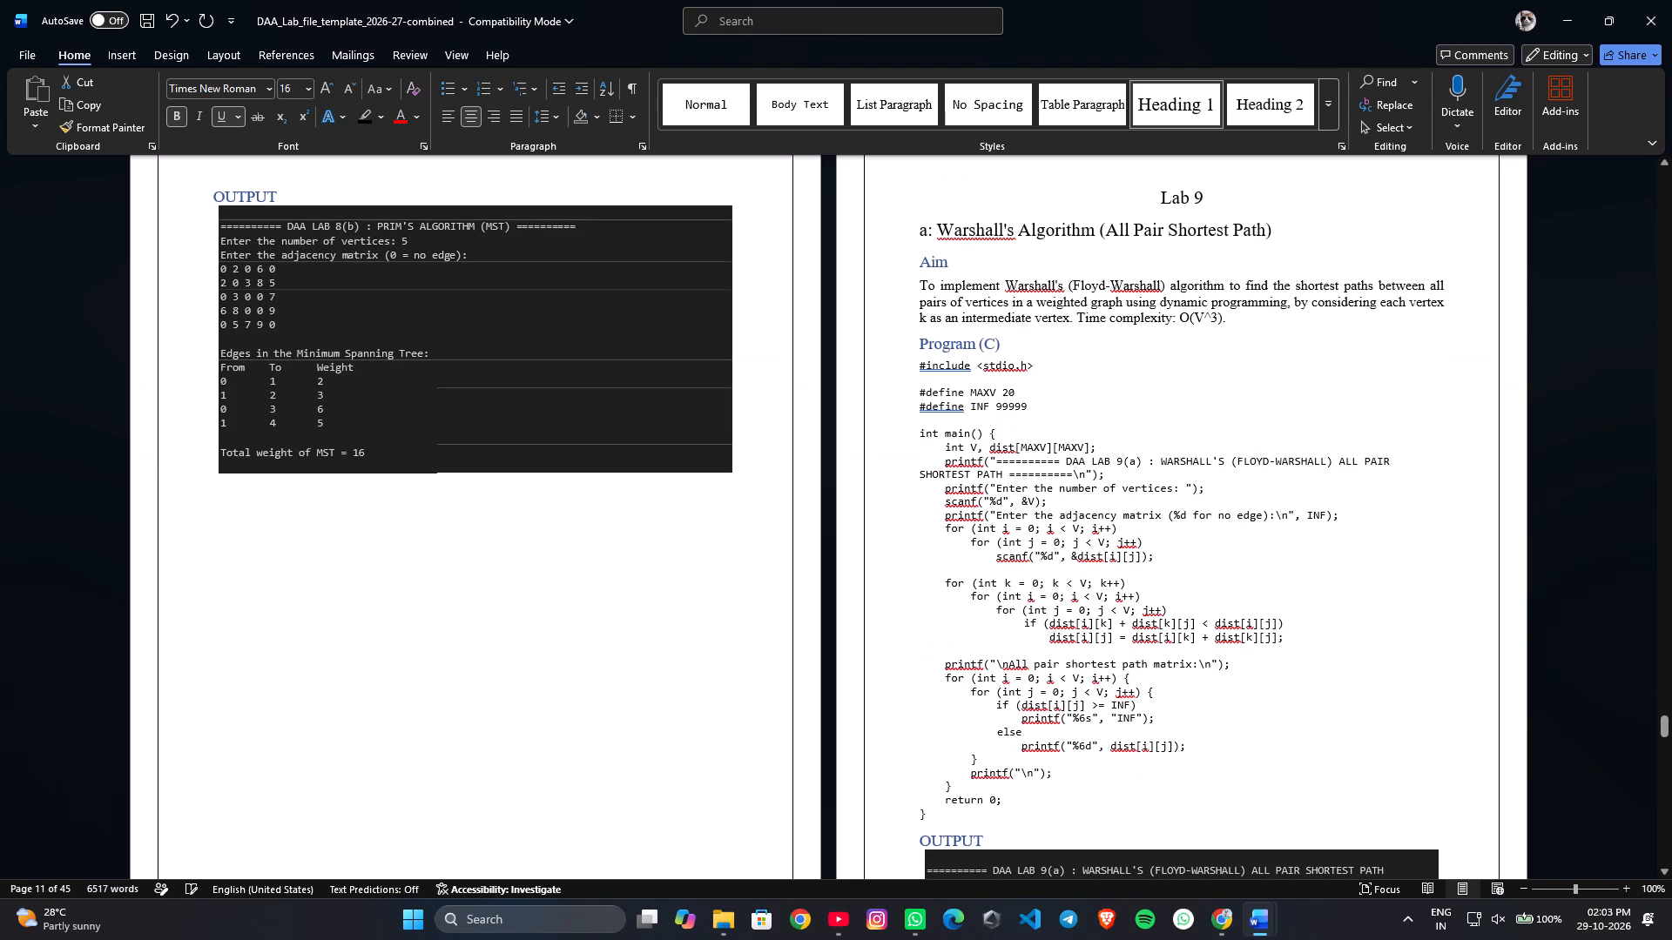
{"action": "left_click_drag", "start_coordinate": [1209, 202], "coordinate": [1144, 196]}
{"action": "left_click", "coordinate": [1155, 168]}
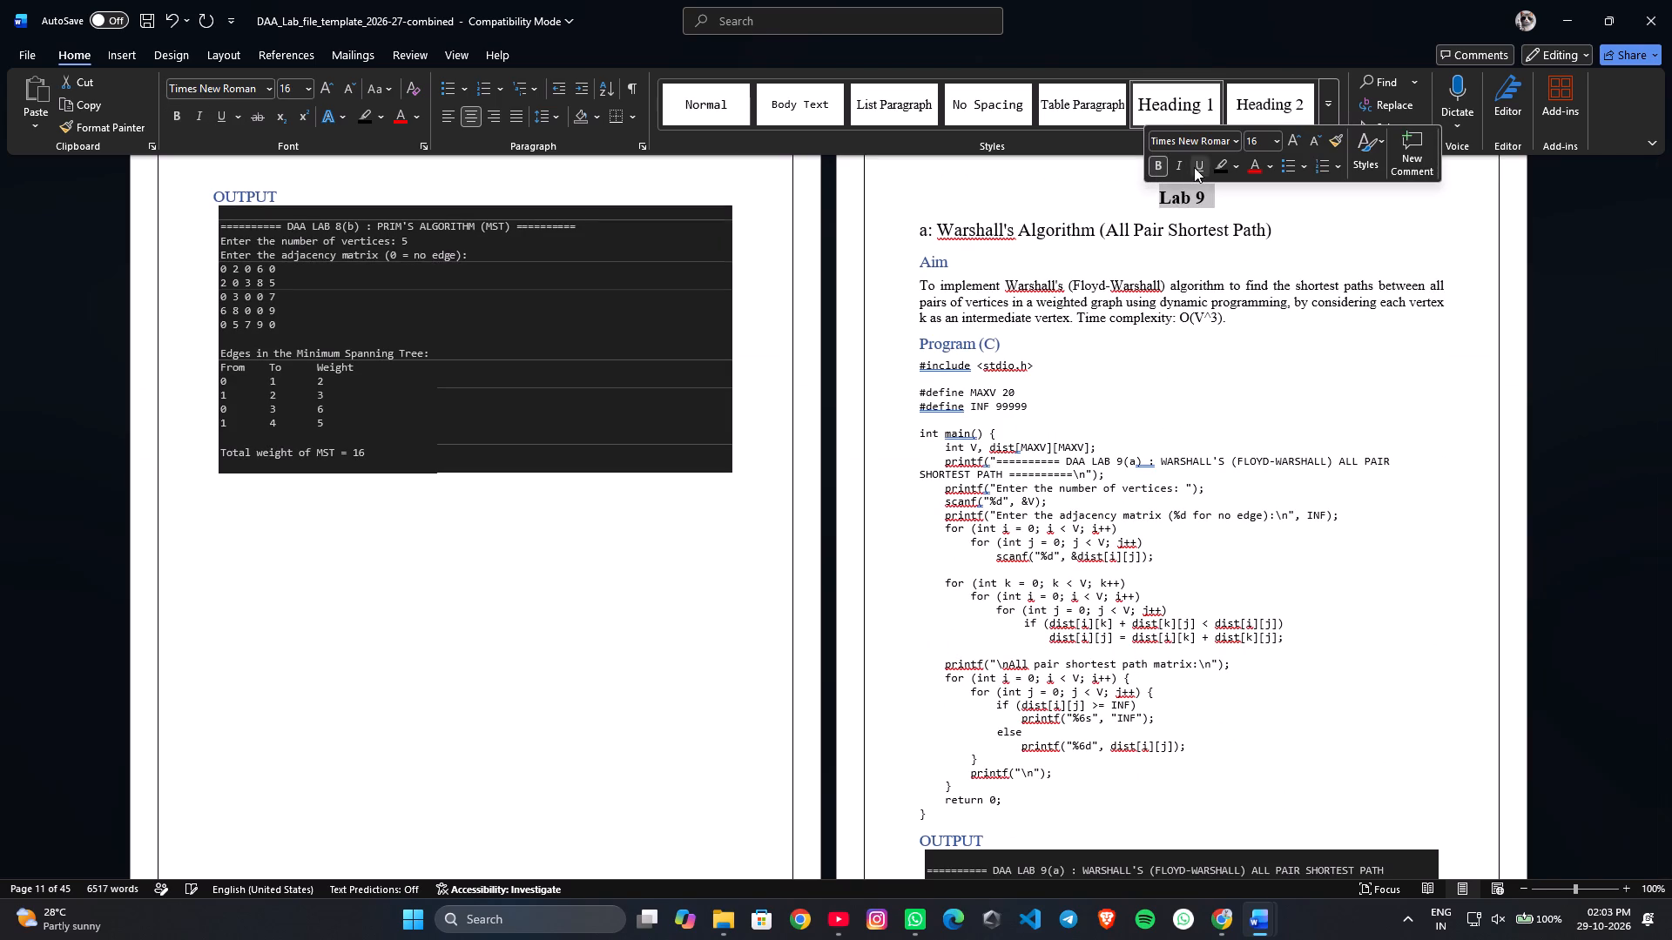
{"action": "left_click", "coordinate": [1194, 167]}
Make the "Lab 10" heading above the N Queen Problem bold and underlined.
{"action": "scroll", "coordinate": [1164, 368], "scroll_direction": "down", "scroll_amount": 4}
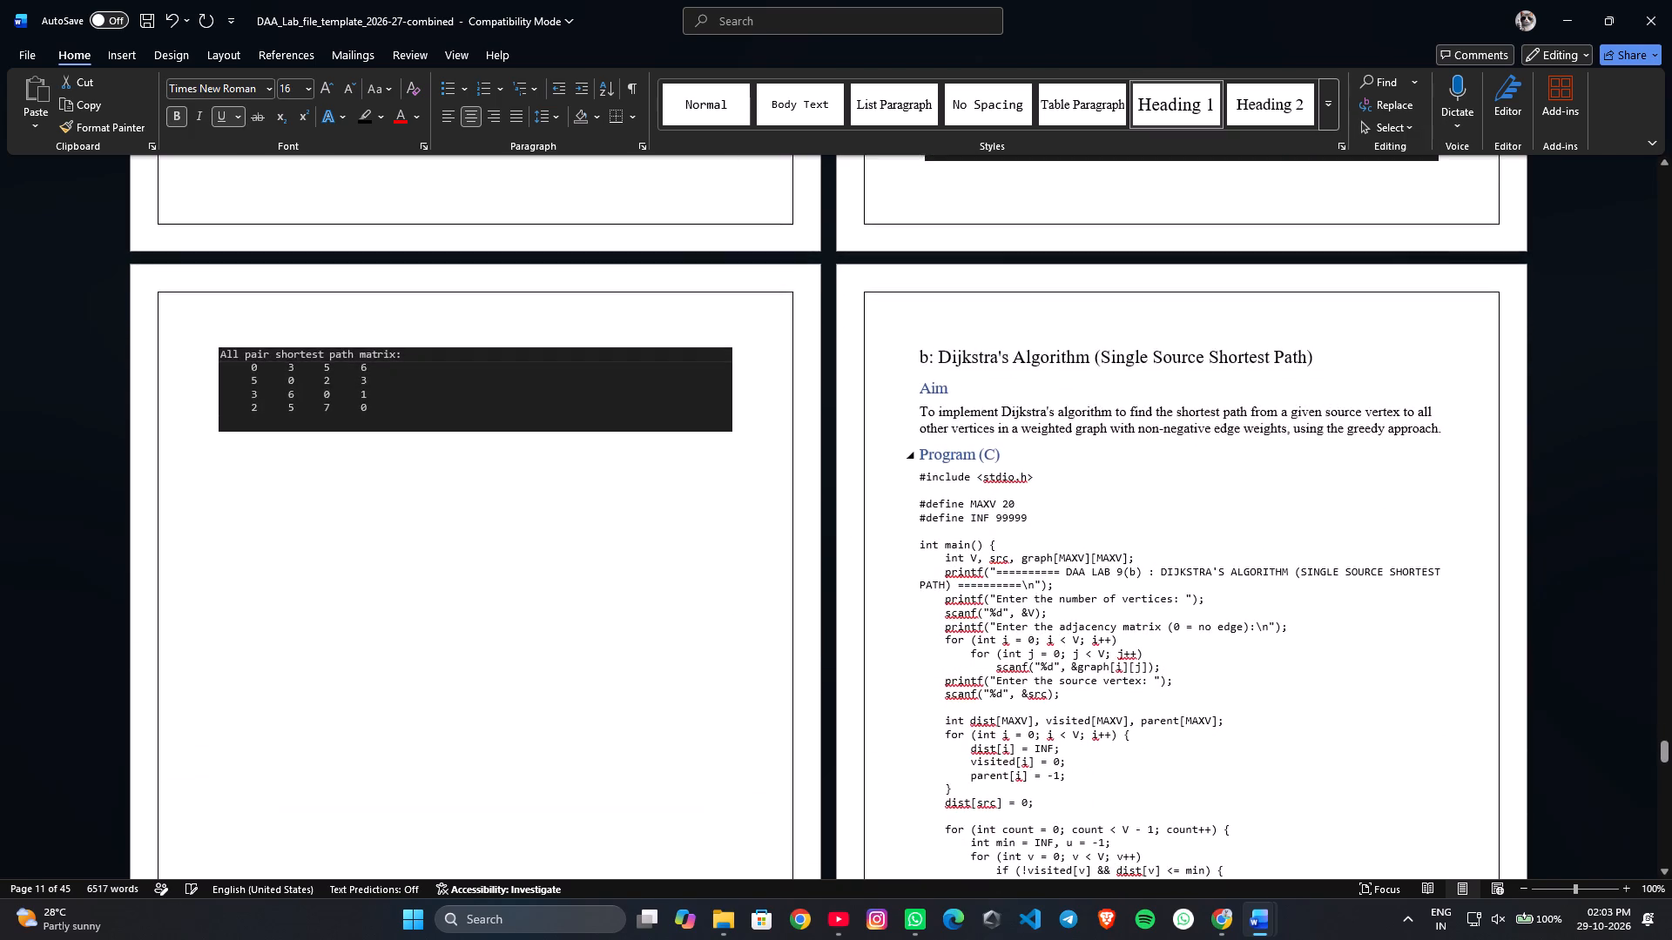
{"action": "scroll", "coordinate": [1073, 457], "scroll_direction": "down", "scroll_amount": 4}
{"action": "scroll", "coordinate": [1073, 457], "scroll_direction": "up", "scroll_amount": 1}
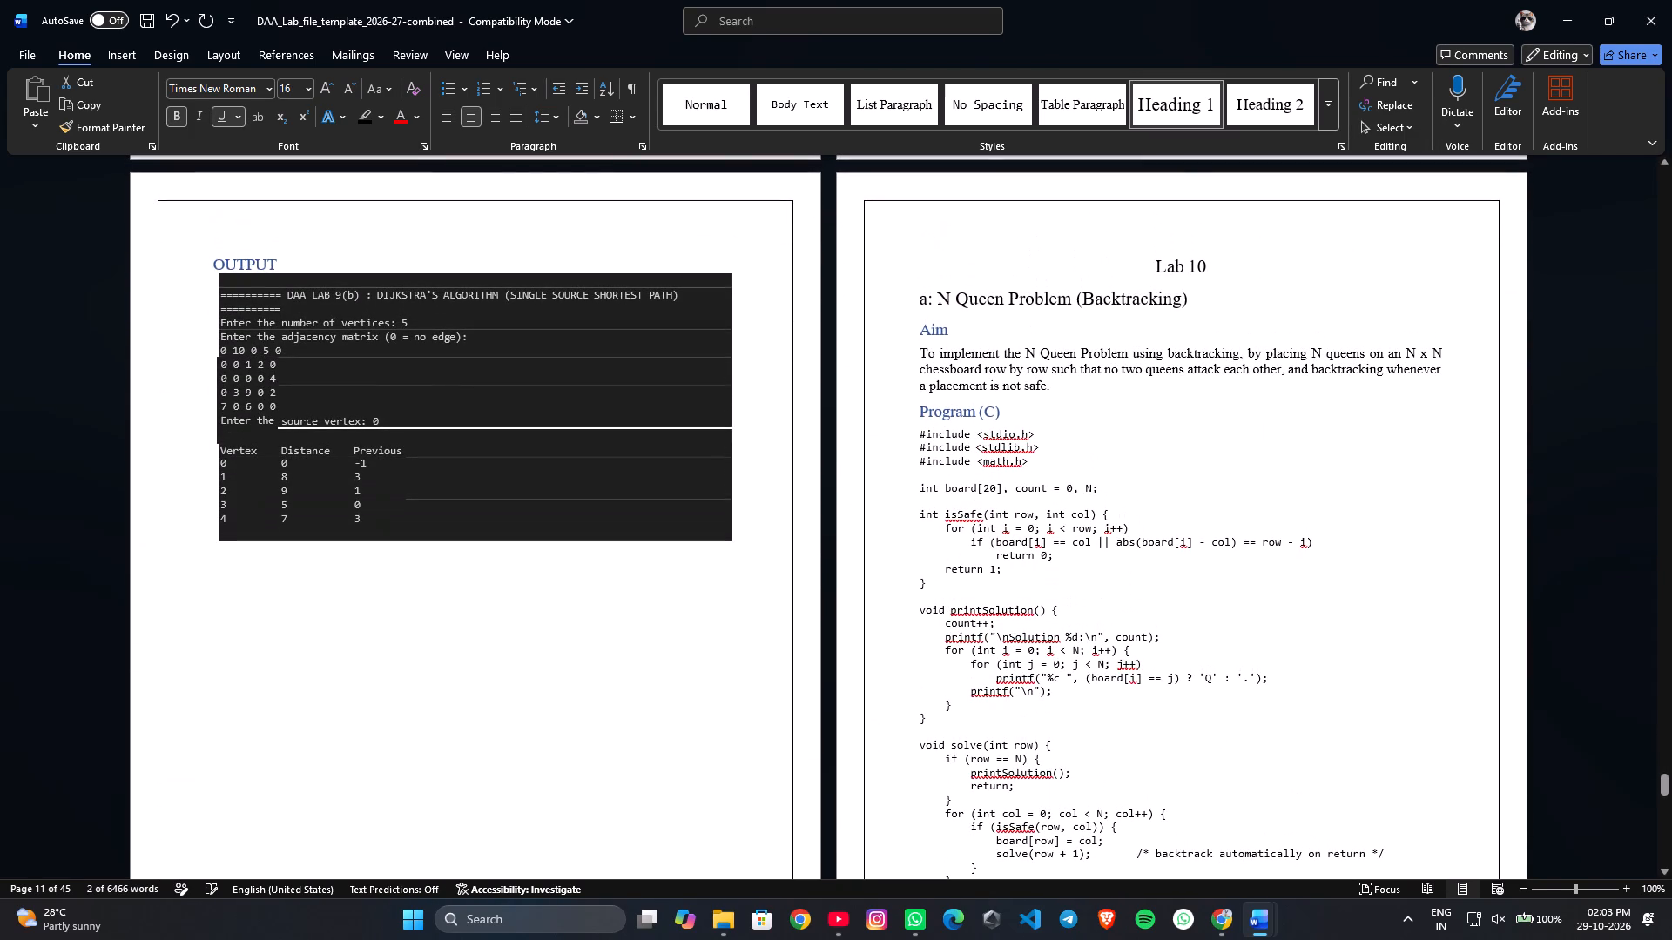
{"action": "left_click_drag", "start_coordinate": [1220, 273], "coordinate": [1143, 262]}
{"action": "left_click", "coordinate": [1154, 236]}
{"action": "left_click", "coordinate": [1194, 232]}
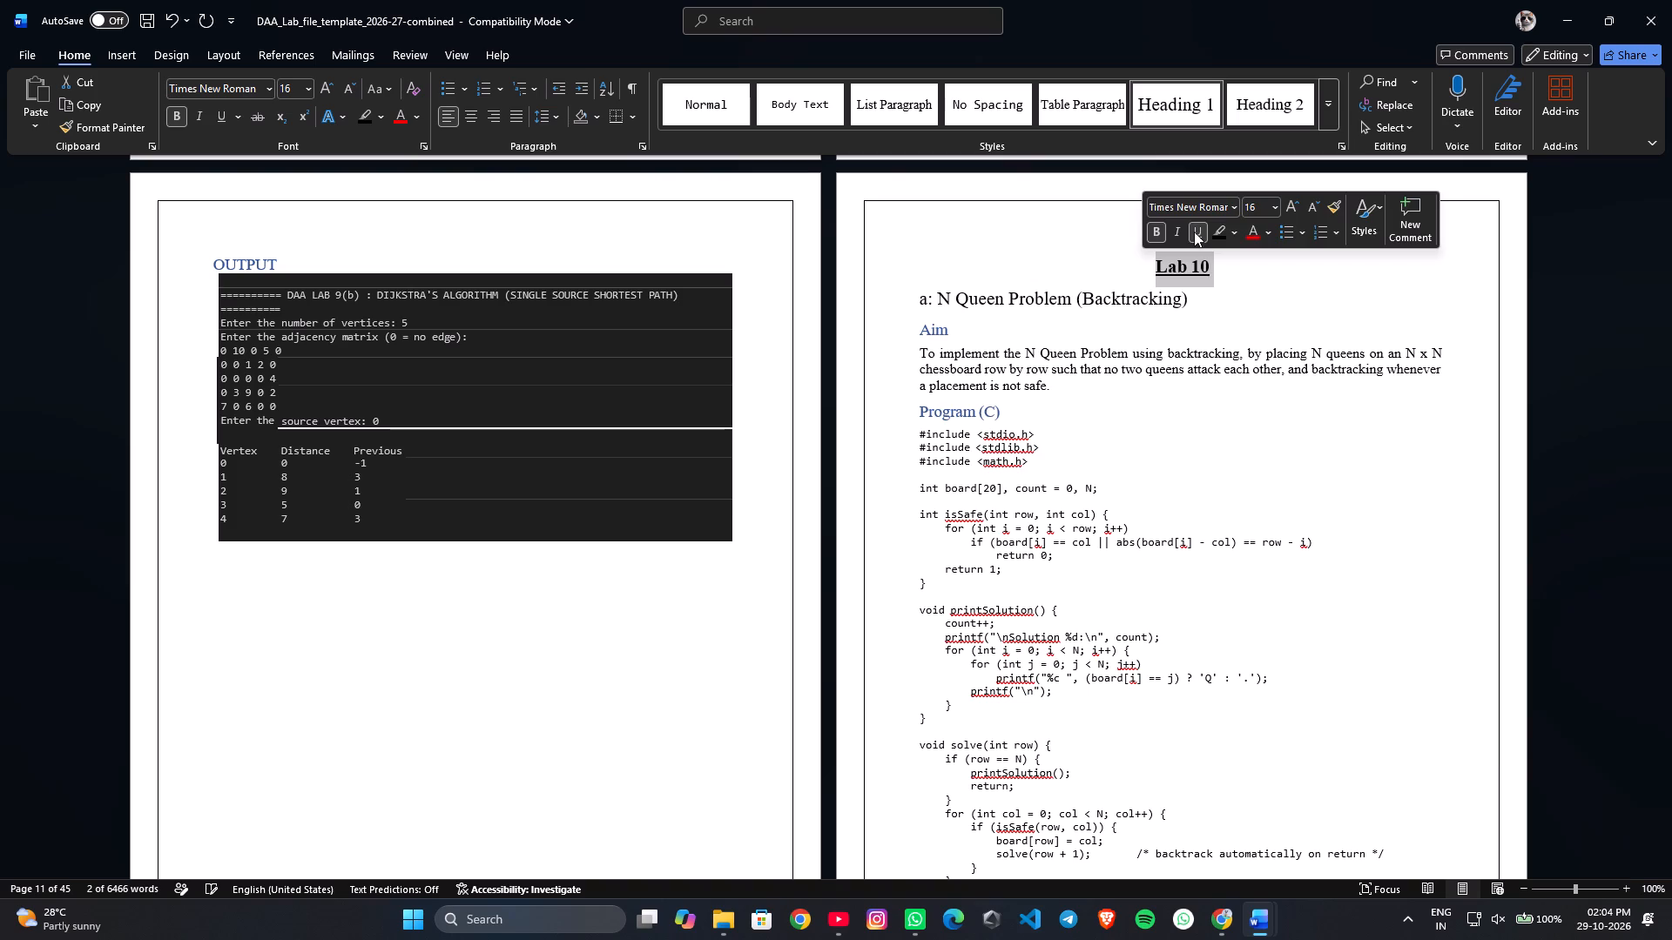
Add the line "(DATA SCIENCE)" below the department name on the cover page.
{"action": "scroll", "coordinate": [1198, 359], "scroll_direction": "down", "scroll_amount": 8}
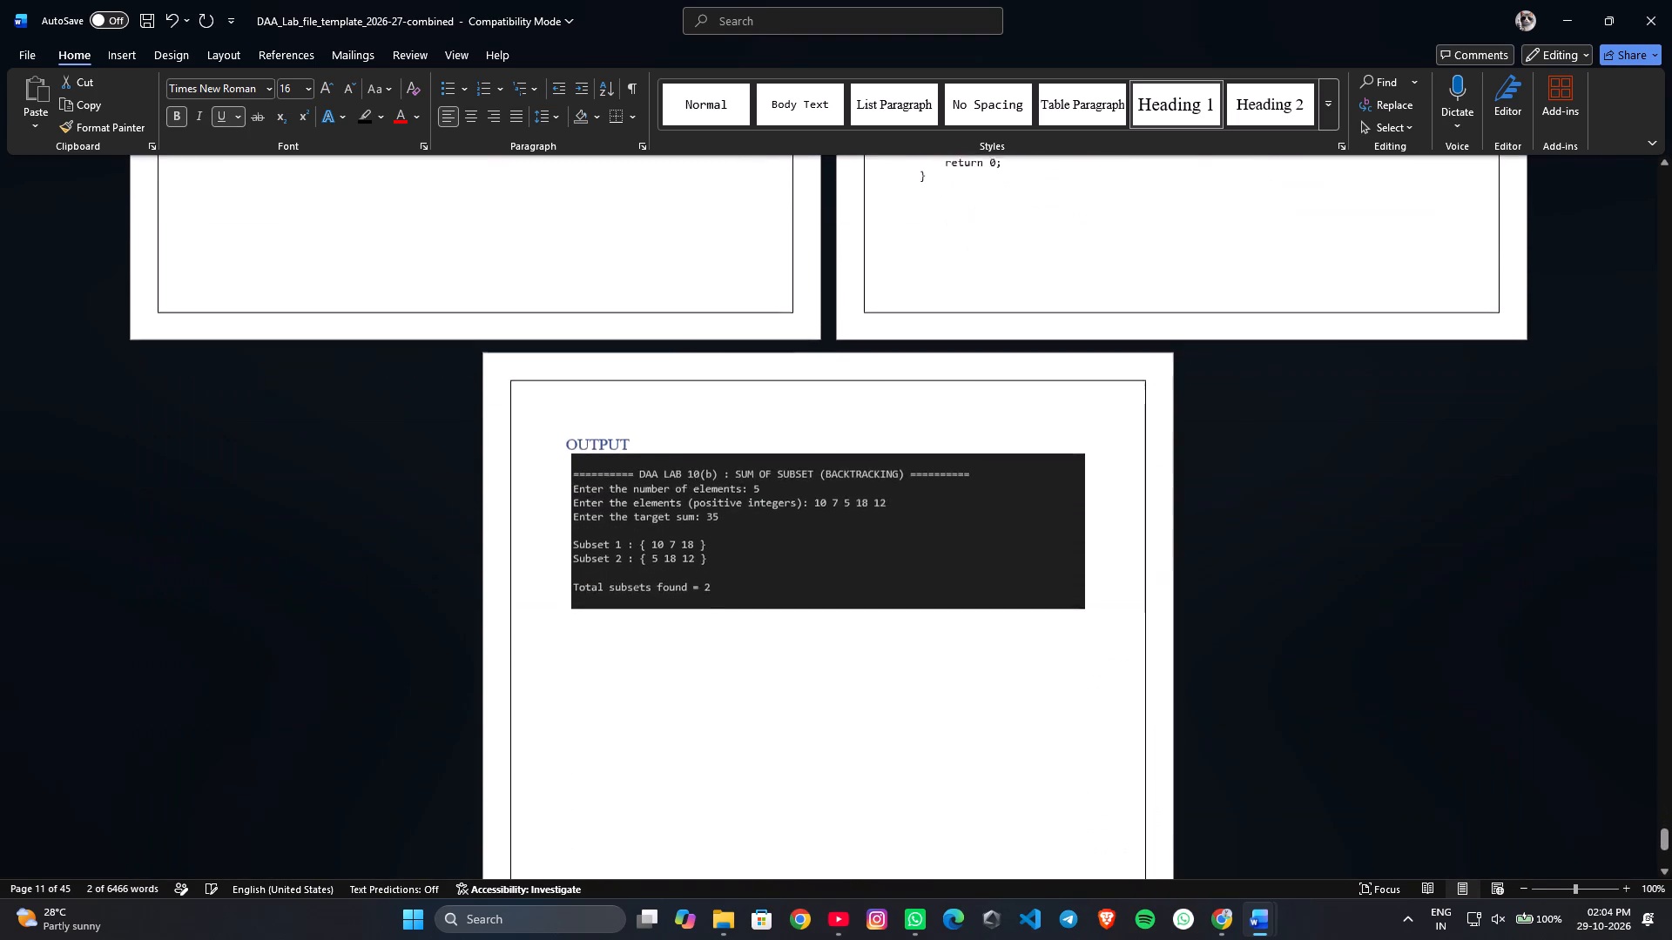
{"action": "scroll", "coordinate": [1198, 359], "scroll_direction": "down", "scroll_amount": 3}
{"action": "scroll", "coordinate": [1198, 359], "scroll_direction": "up", "scroll_amount": 20}
{"action": "scroll", "coordinate": [1198, 359], "scroll_direction": "up", "scroll_amount": 20}
{"action": "scroll", "coordinate": [1198, 359], "scroll_direction": "up", "scroll_amount": 20}
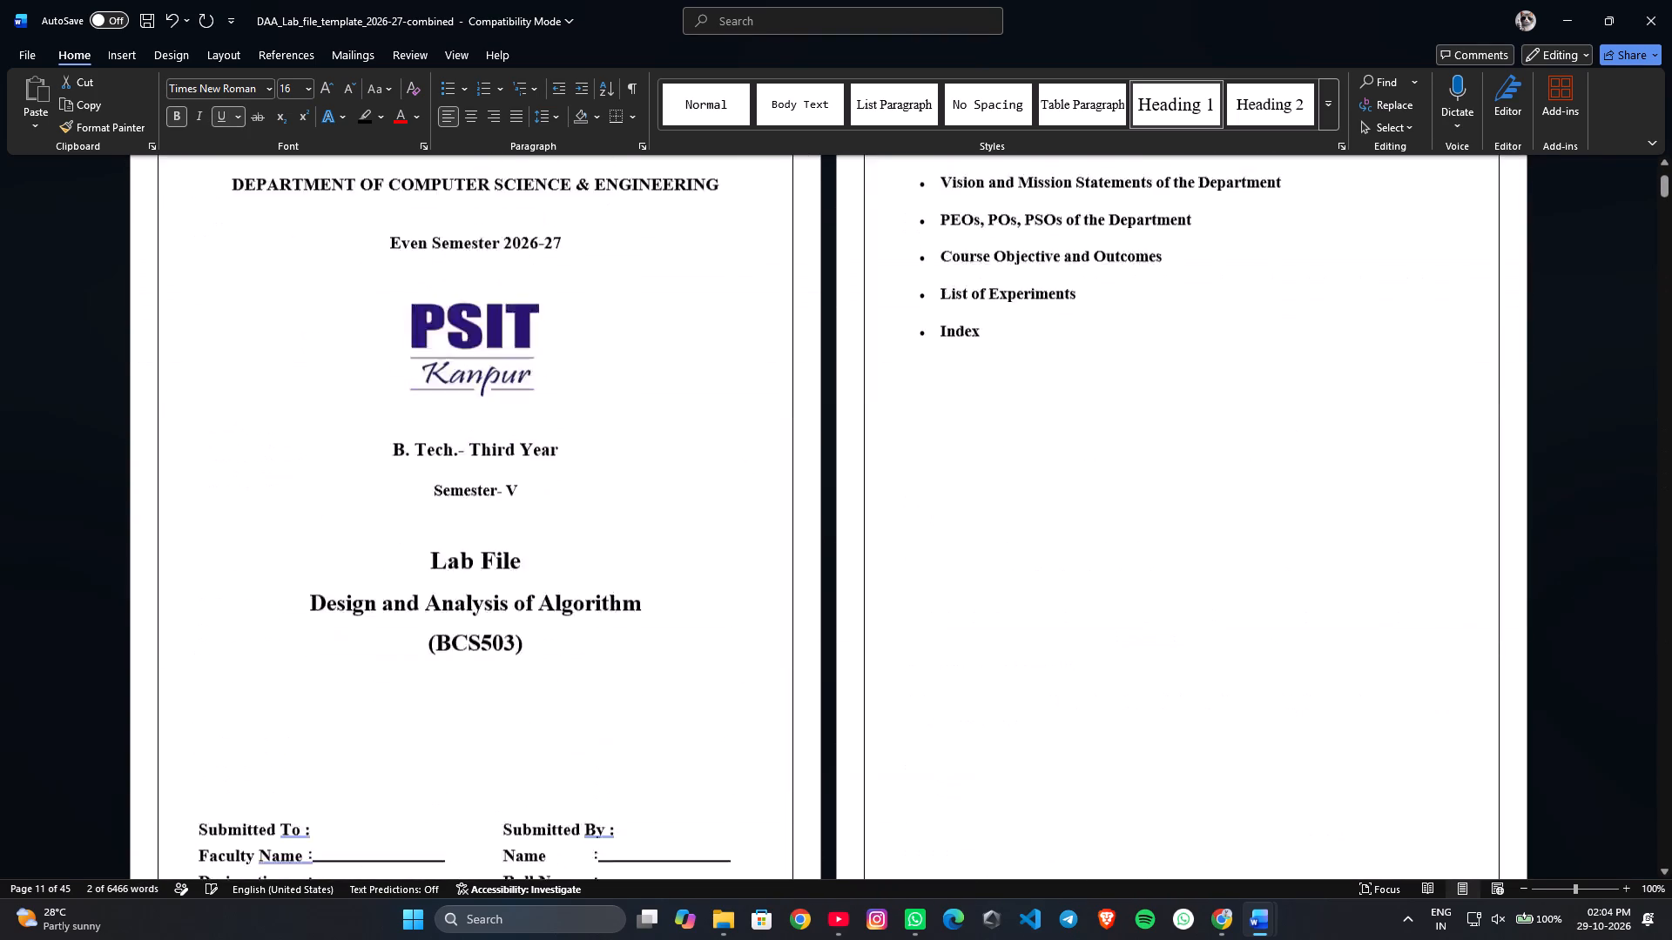
{"action": "scroll", "coordinate": [1198, 359], "scroll_direction": "down", "scroll_amount": 3}
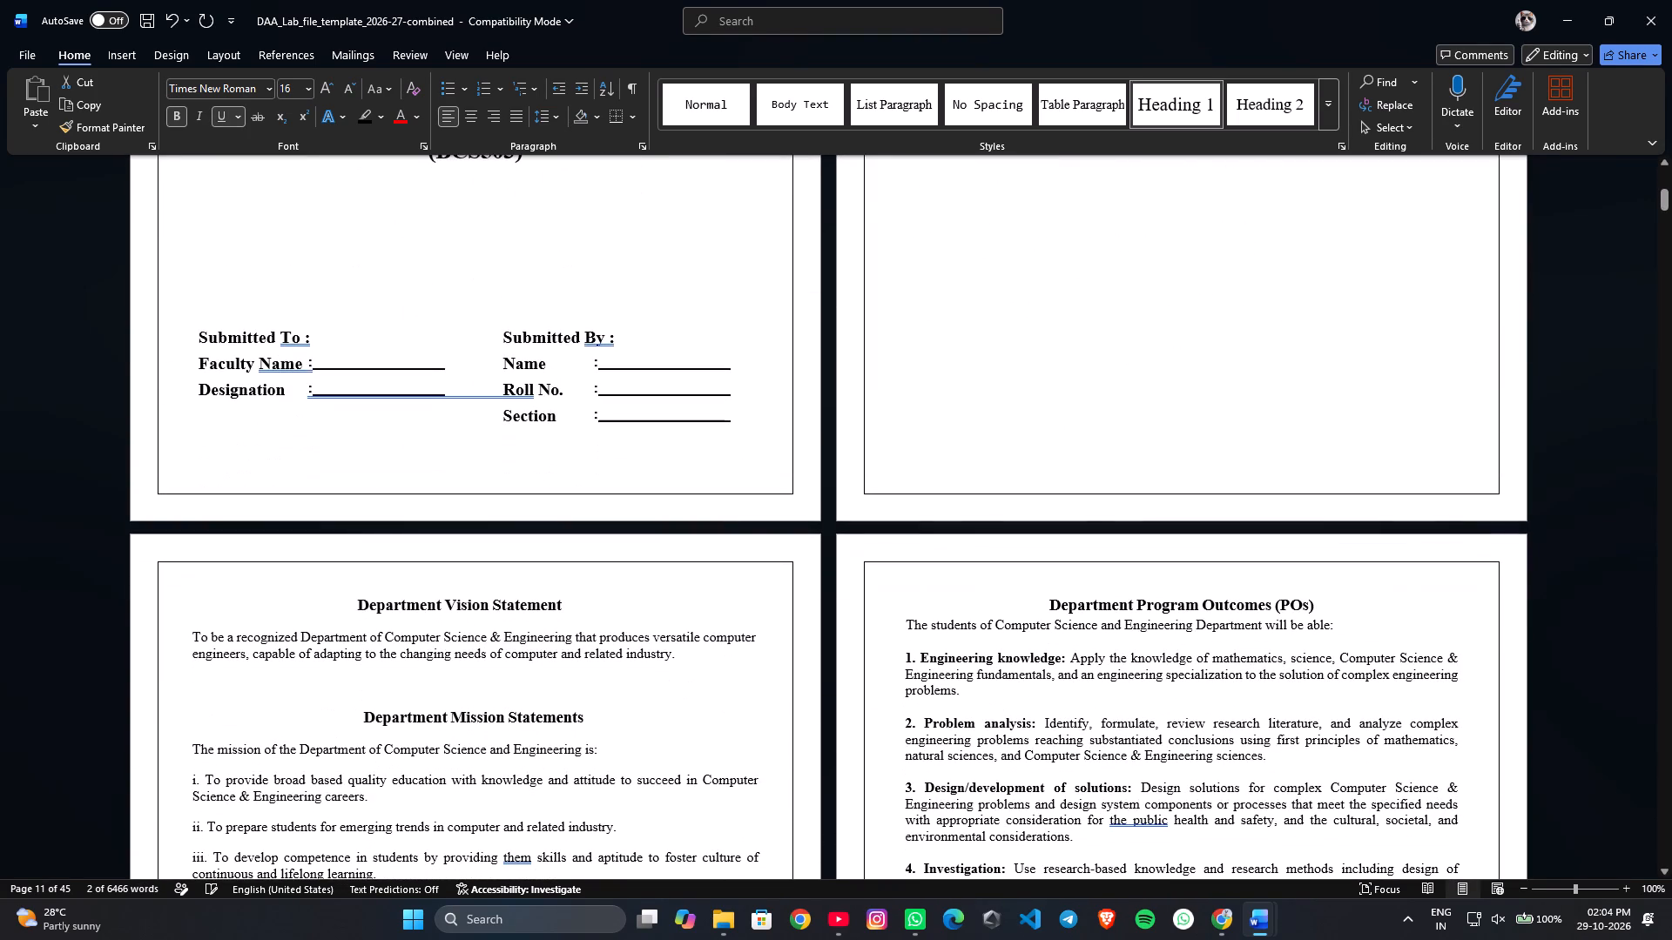
{"action": "left_click", "coordinate": [650, 357]}
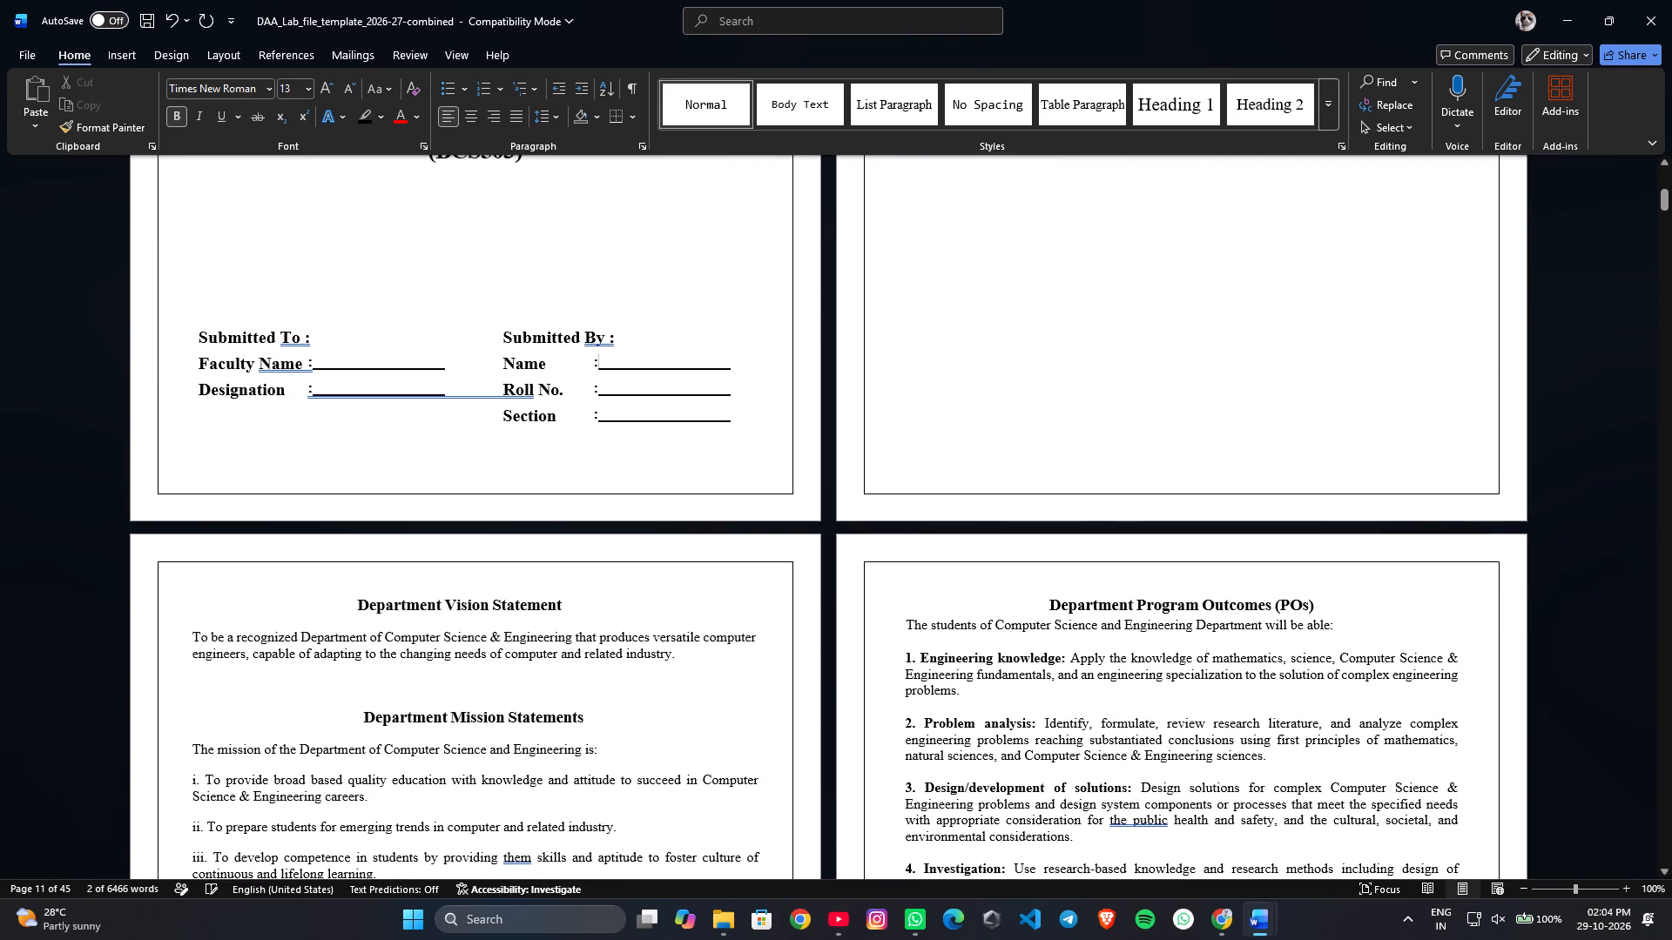
{"action": "scroll", "coordinate": [665, 376], "scroll_direction": "up", "scroll_amount": 3}
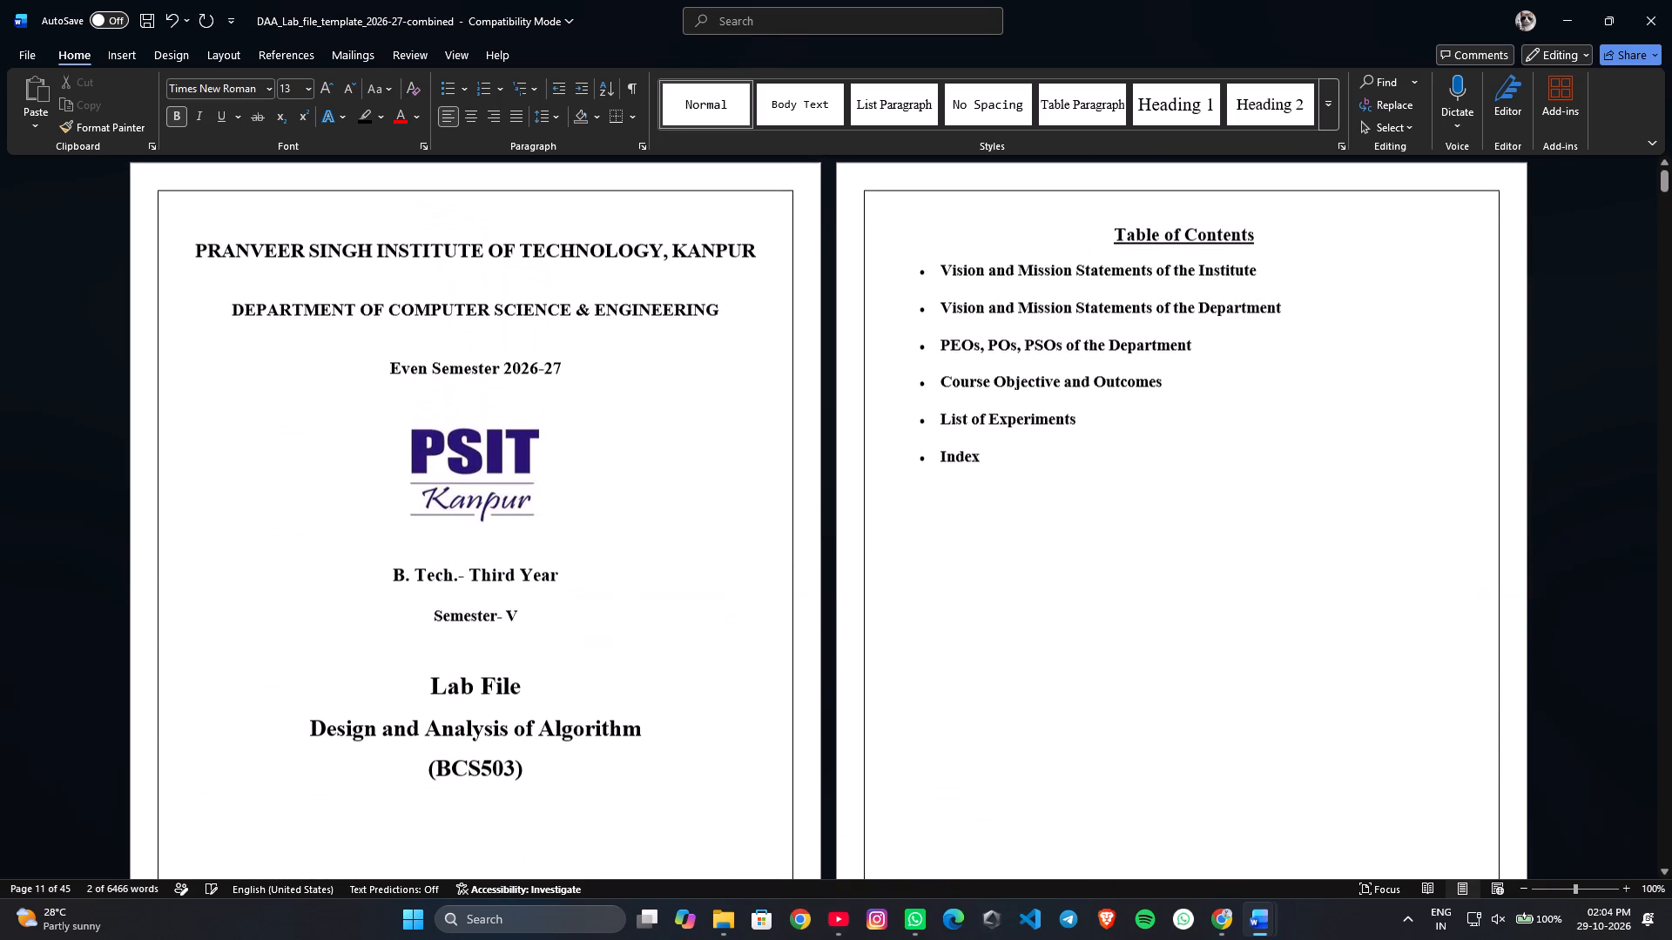
{"action": "left_click", "coordinate": [732, 304]}
{"action": "key", "text": "Return"}
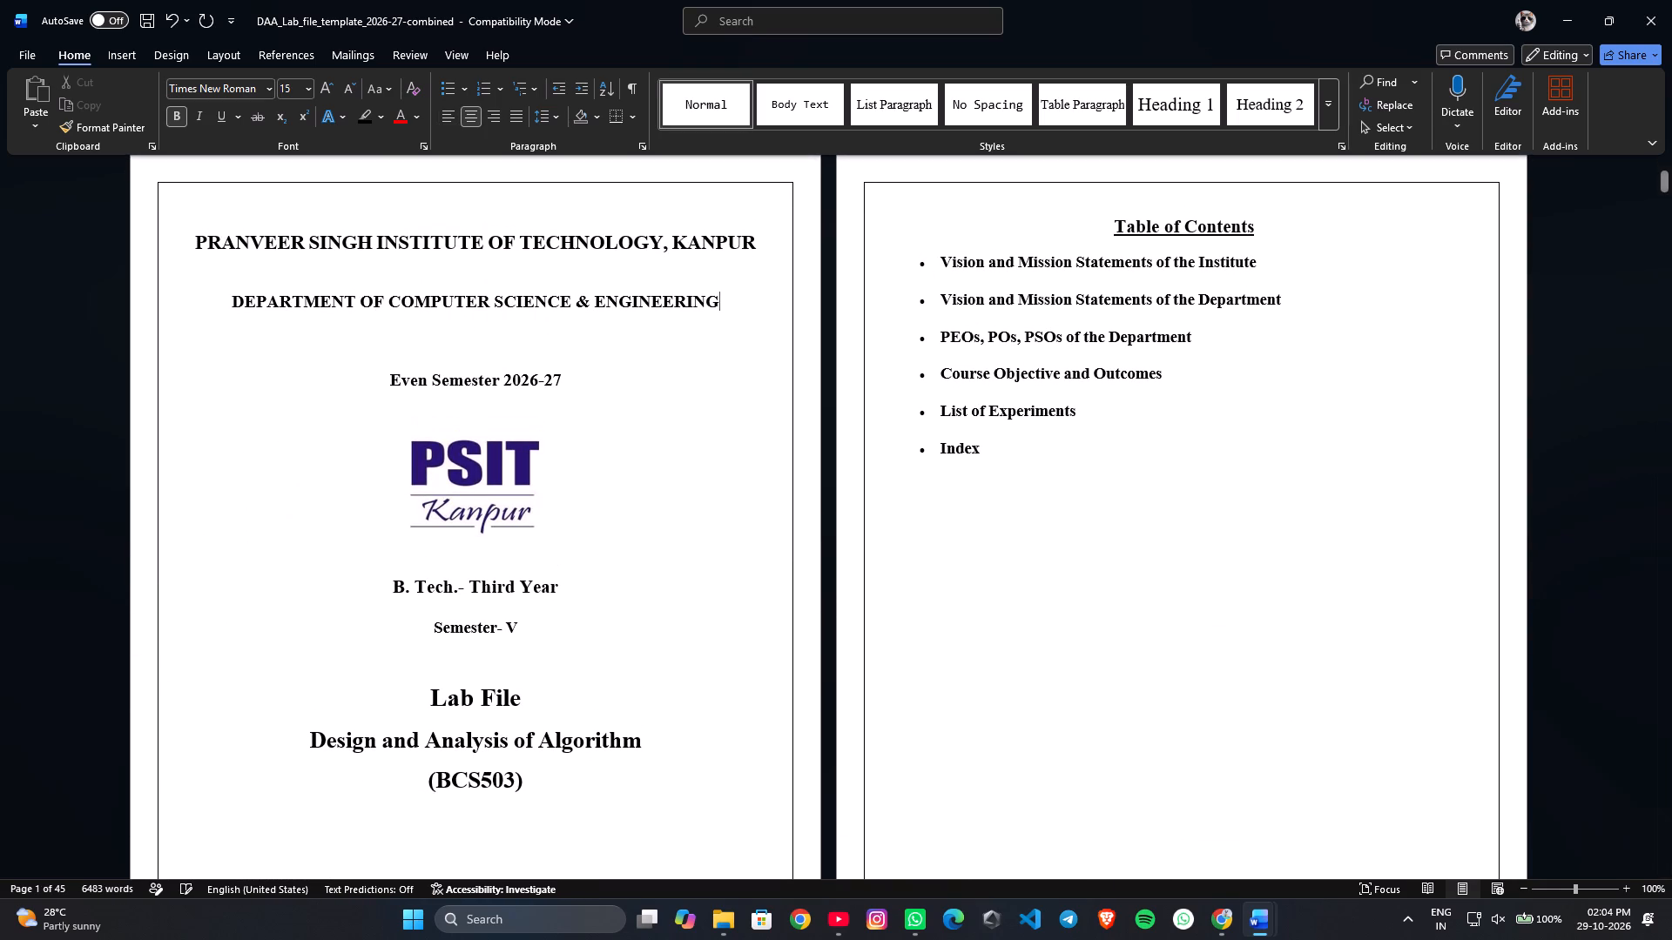
{"action": "type", "text": "(DATA SCIENCE"}
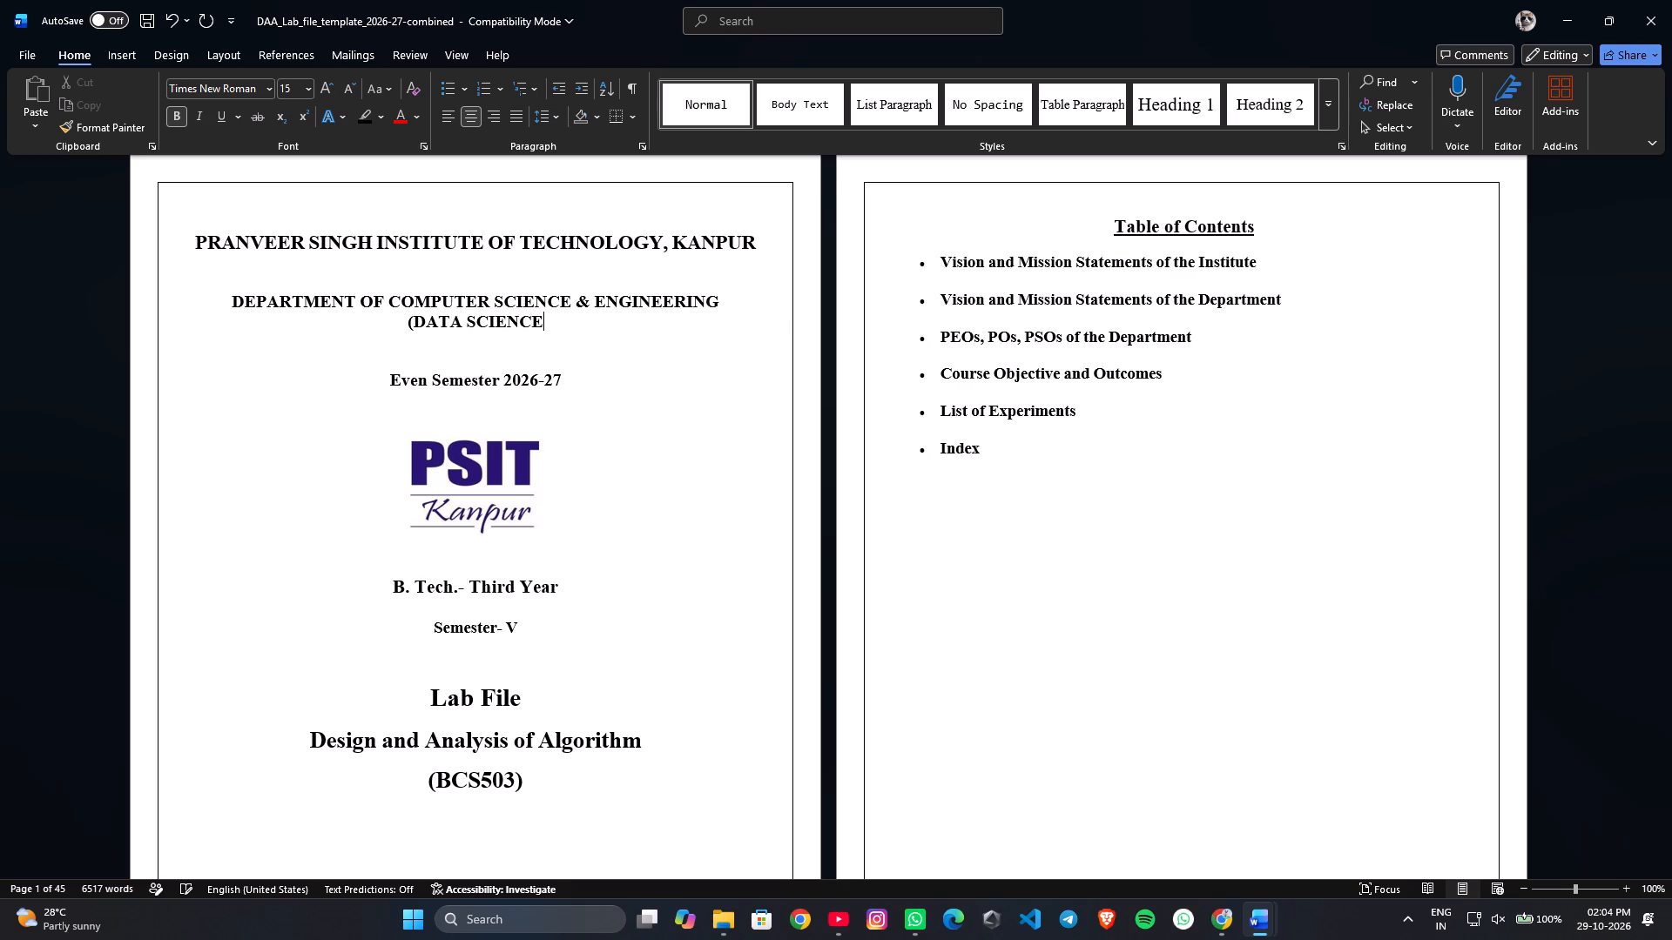
{"action": "key", "text": "shift+parenright"}
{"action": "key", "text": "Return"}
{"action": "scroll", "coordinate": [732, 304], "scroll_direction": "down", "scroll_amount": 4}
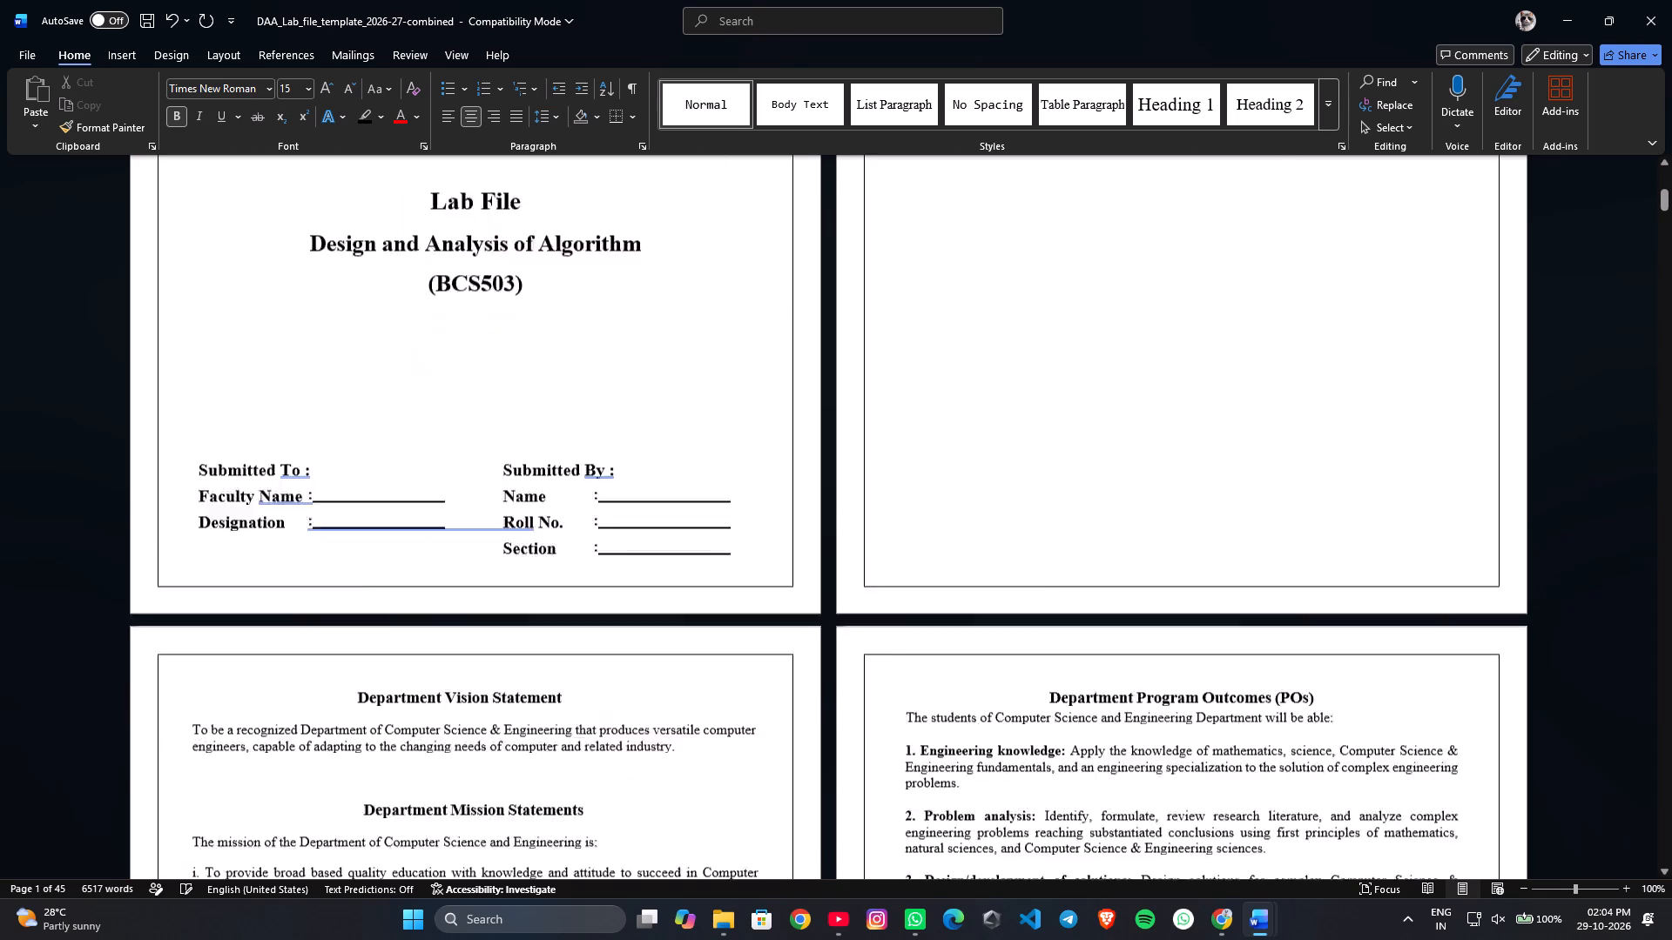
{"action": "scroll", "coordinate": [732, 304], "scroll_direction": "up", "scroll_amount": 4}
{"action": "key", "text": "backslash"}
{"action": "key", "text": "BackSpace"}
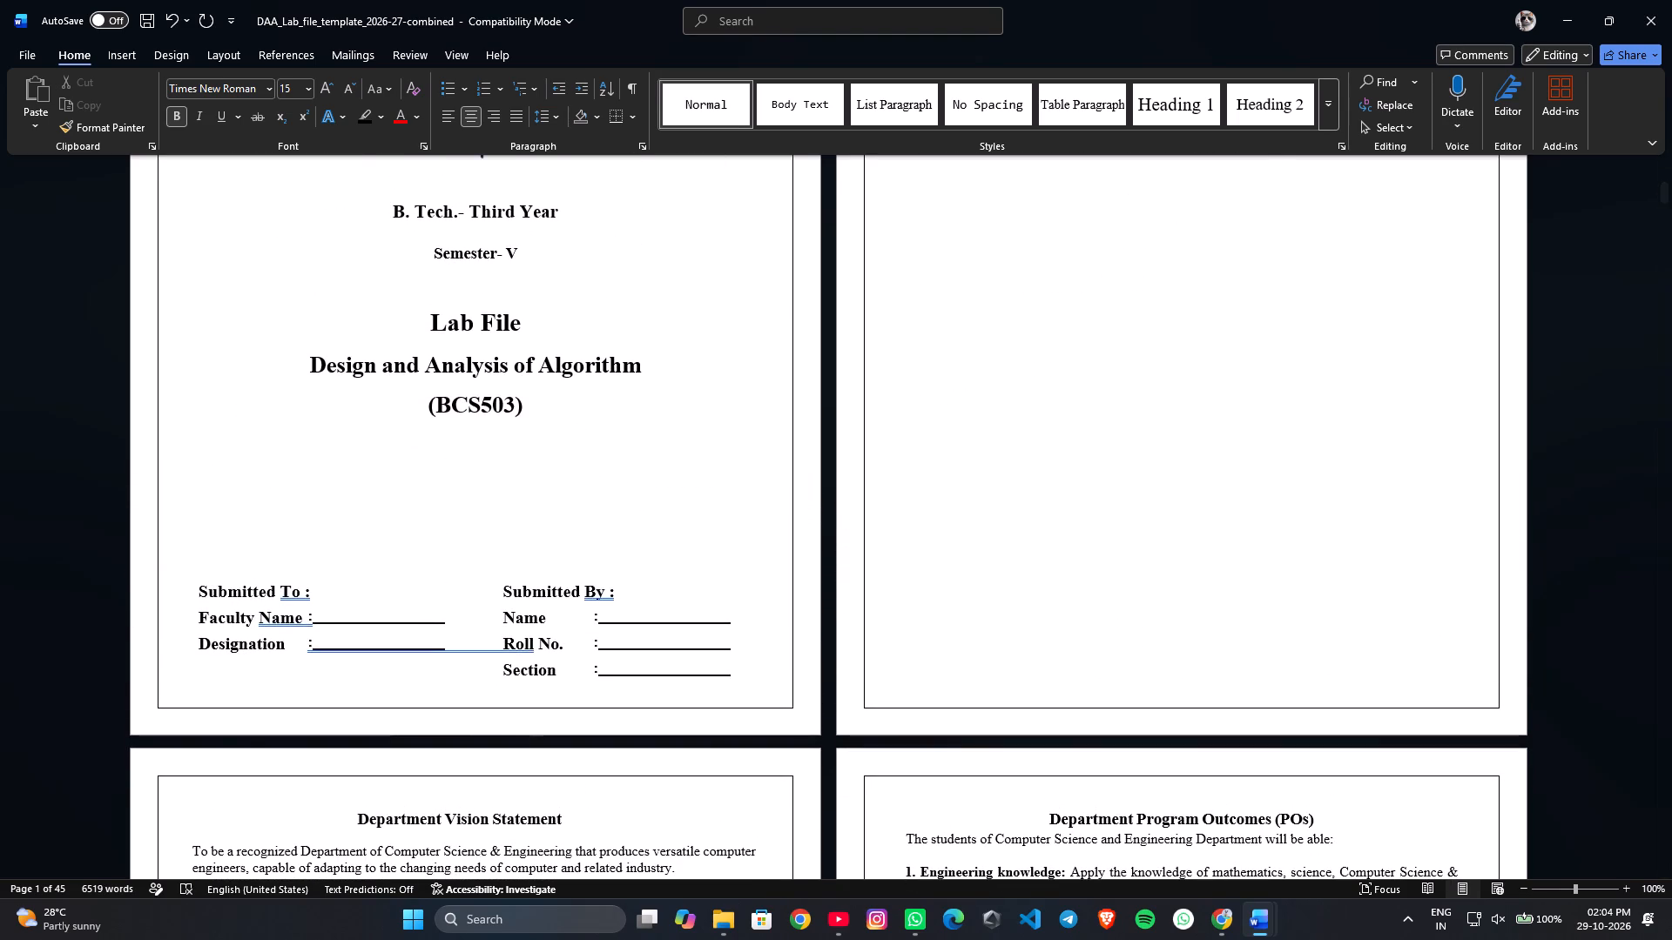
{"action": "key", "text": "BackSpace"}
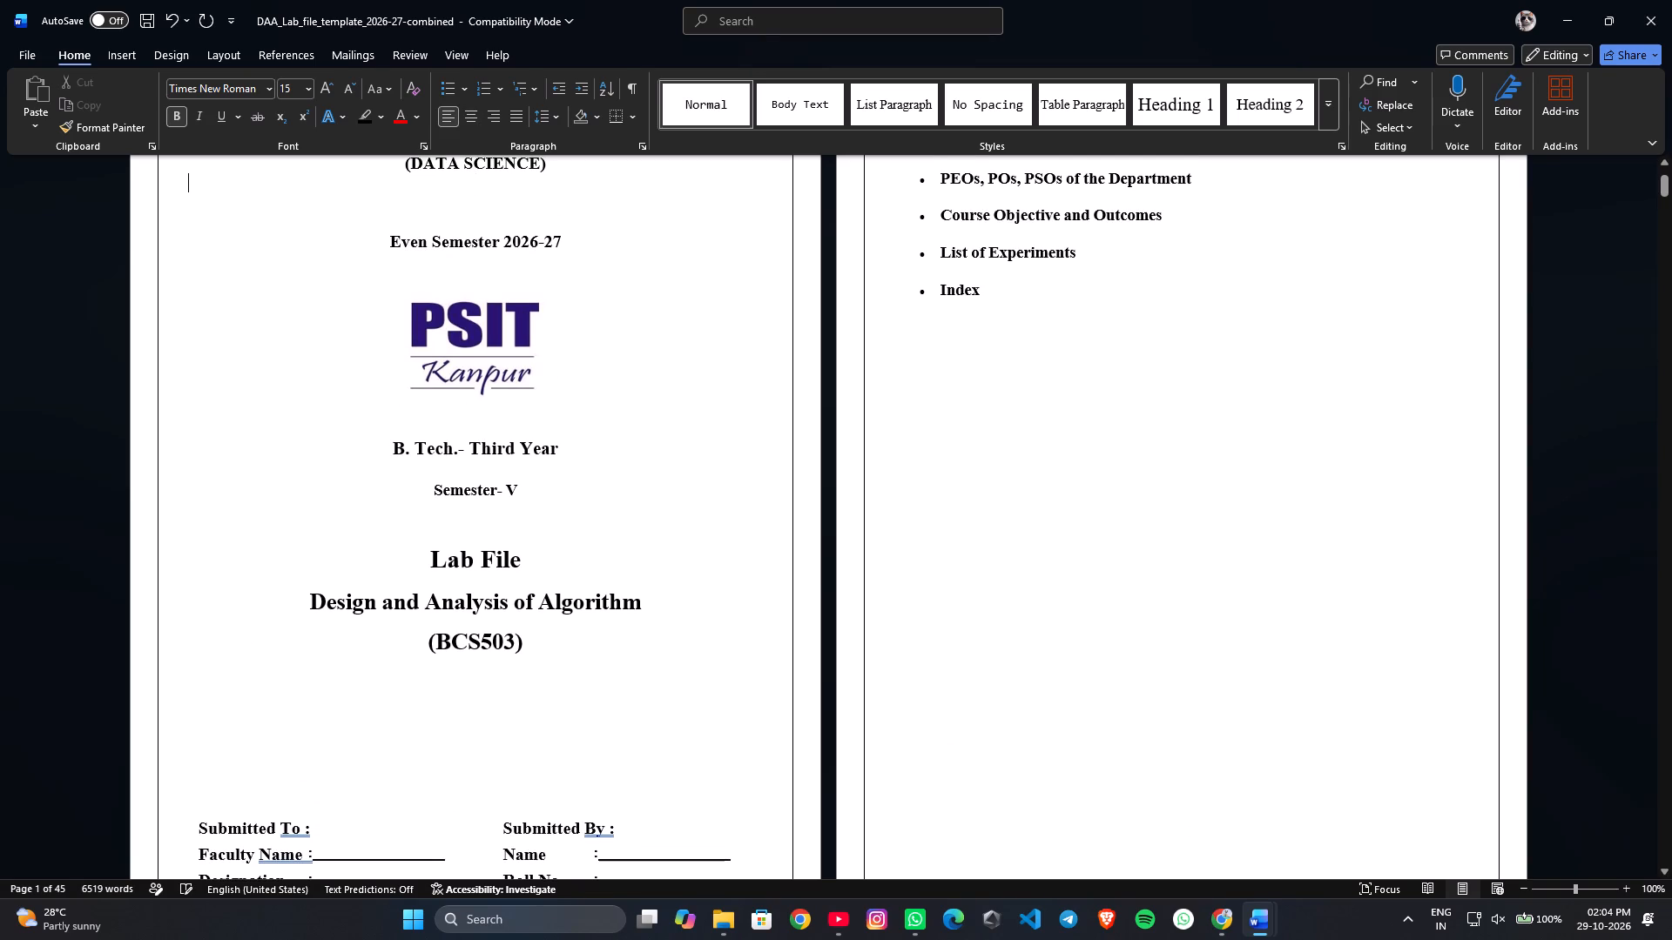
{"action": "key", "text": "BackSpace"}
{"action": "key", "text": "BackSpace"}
Delete one blank line above the "Submitted To" block on the cover page.
{"action": "scroll", "coordinate": [717, 602], "scroll_direction": "up", "scroll_amount": 1}
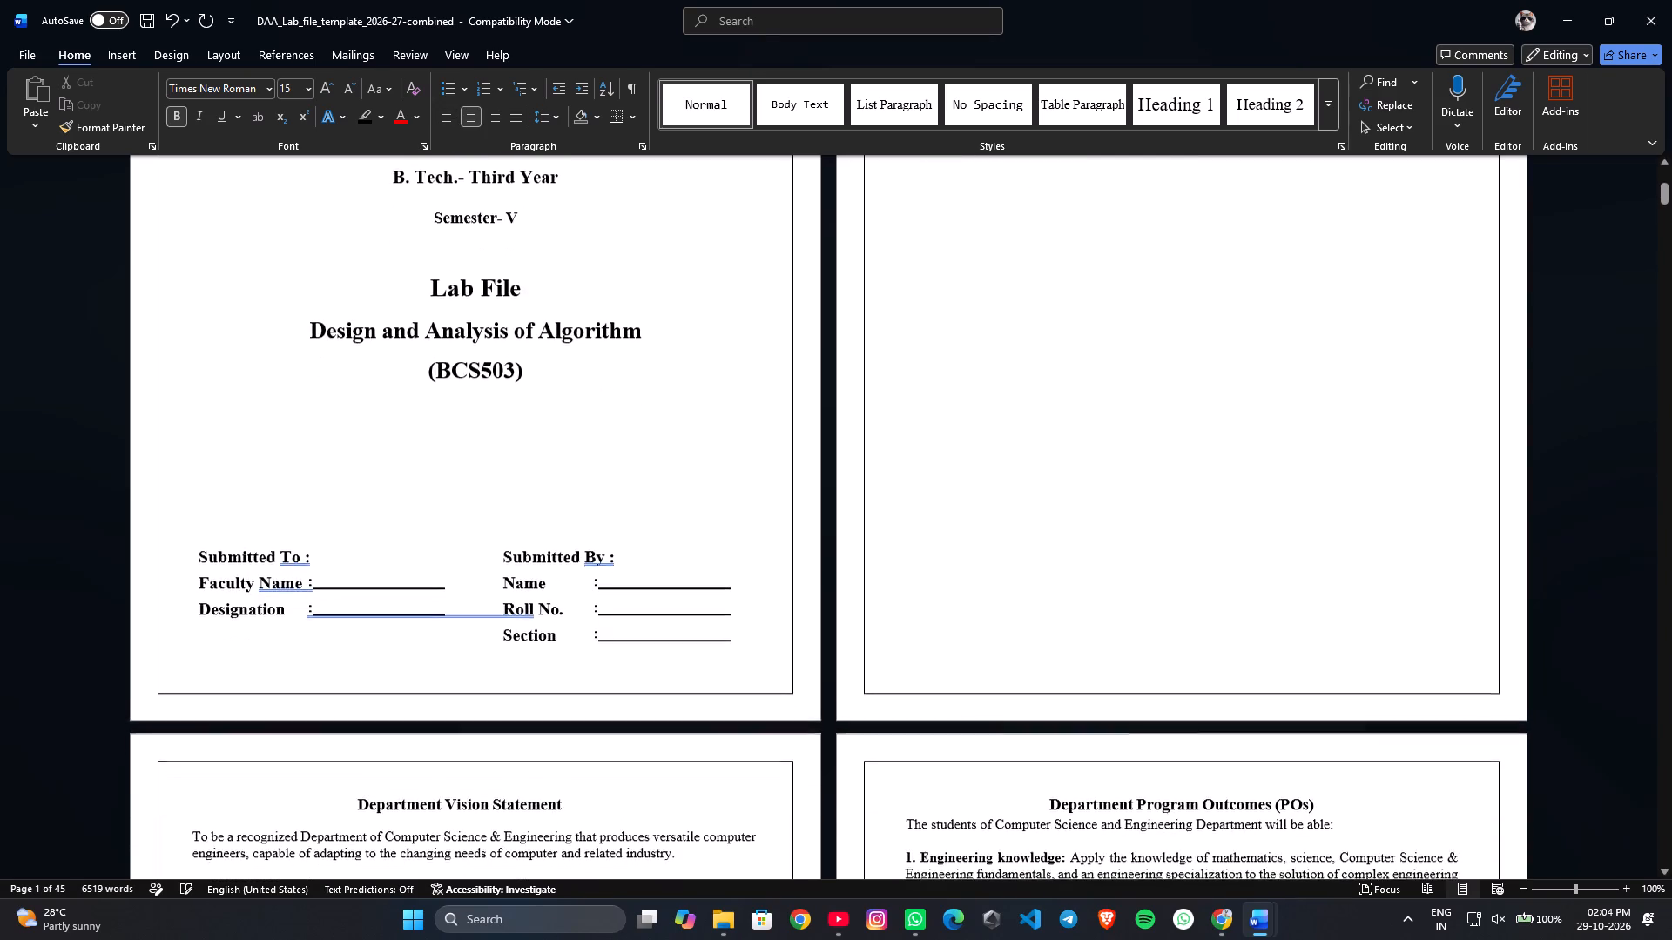
{"action": "scroll", "coordinate": [717, 602], "scroll_direction": "up", "scroll_amount": 1}
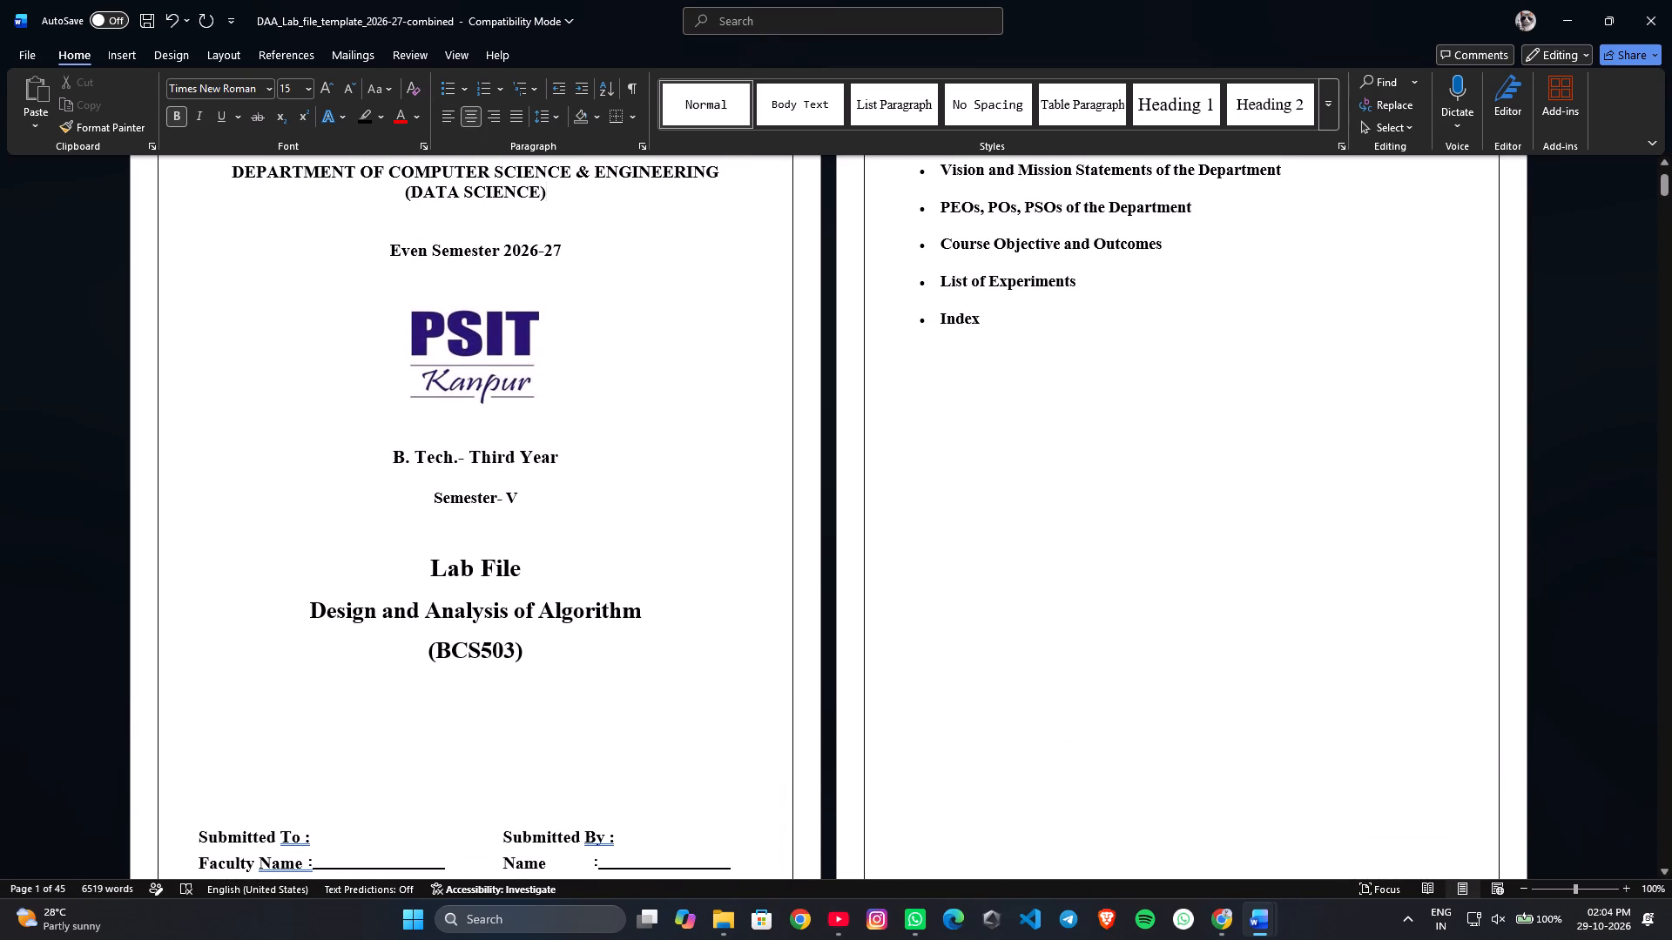
{"action": "left_click", "coordinate": [189, 780]}
{"action": "key", "text": "BackSpace"}
{"action": "scroll", "coordinate": [189, 780], "scroll_direction": "up", "scroll_amount": 1}
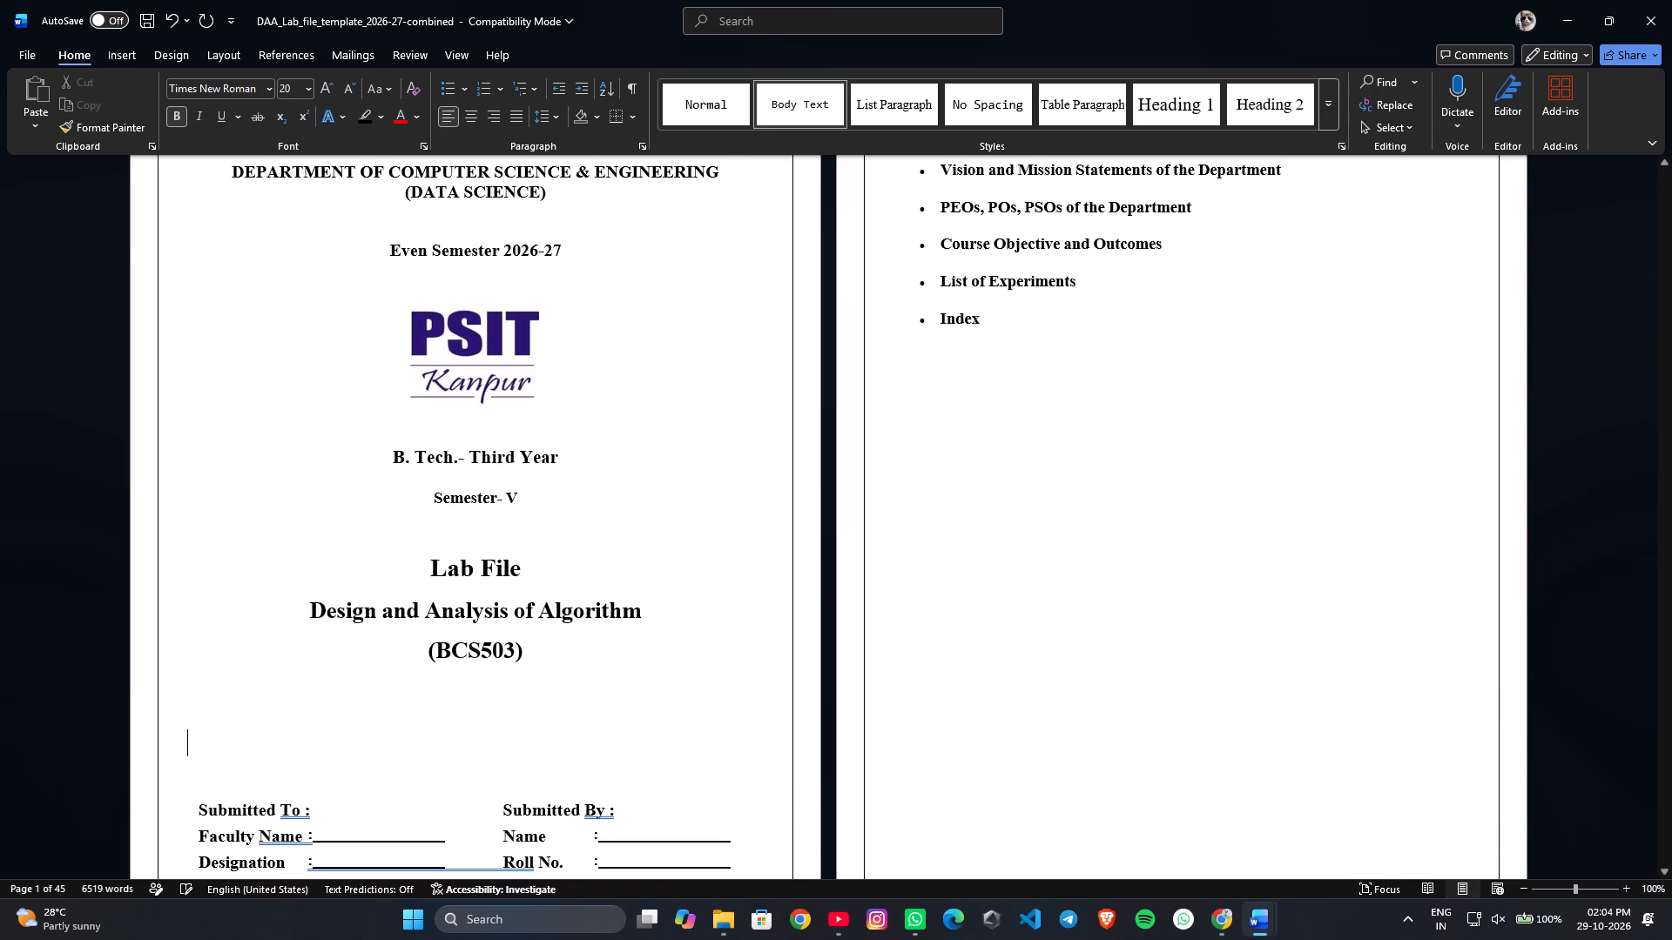
Review the borders, lab headings and page layout of the whole document, from the cover page to the Lab 10 output.
{"action": "scroll", "coordinate": [189, 780], "scroll_direction": "up", "scroll_amount": 2}
{"action": "scroll", "coordinate": [189, 780], "scroll_direction": "down", "scroll_amount": 1, "text": "ctrl"}
{"action": "scroll", "coordinate": [189, 780], "scroll_direction": "up", "scroll_amount": 1, "text": "ctrl"}
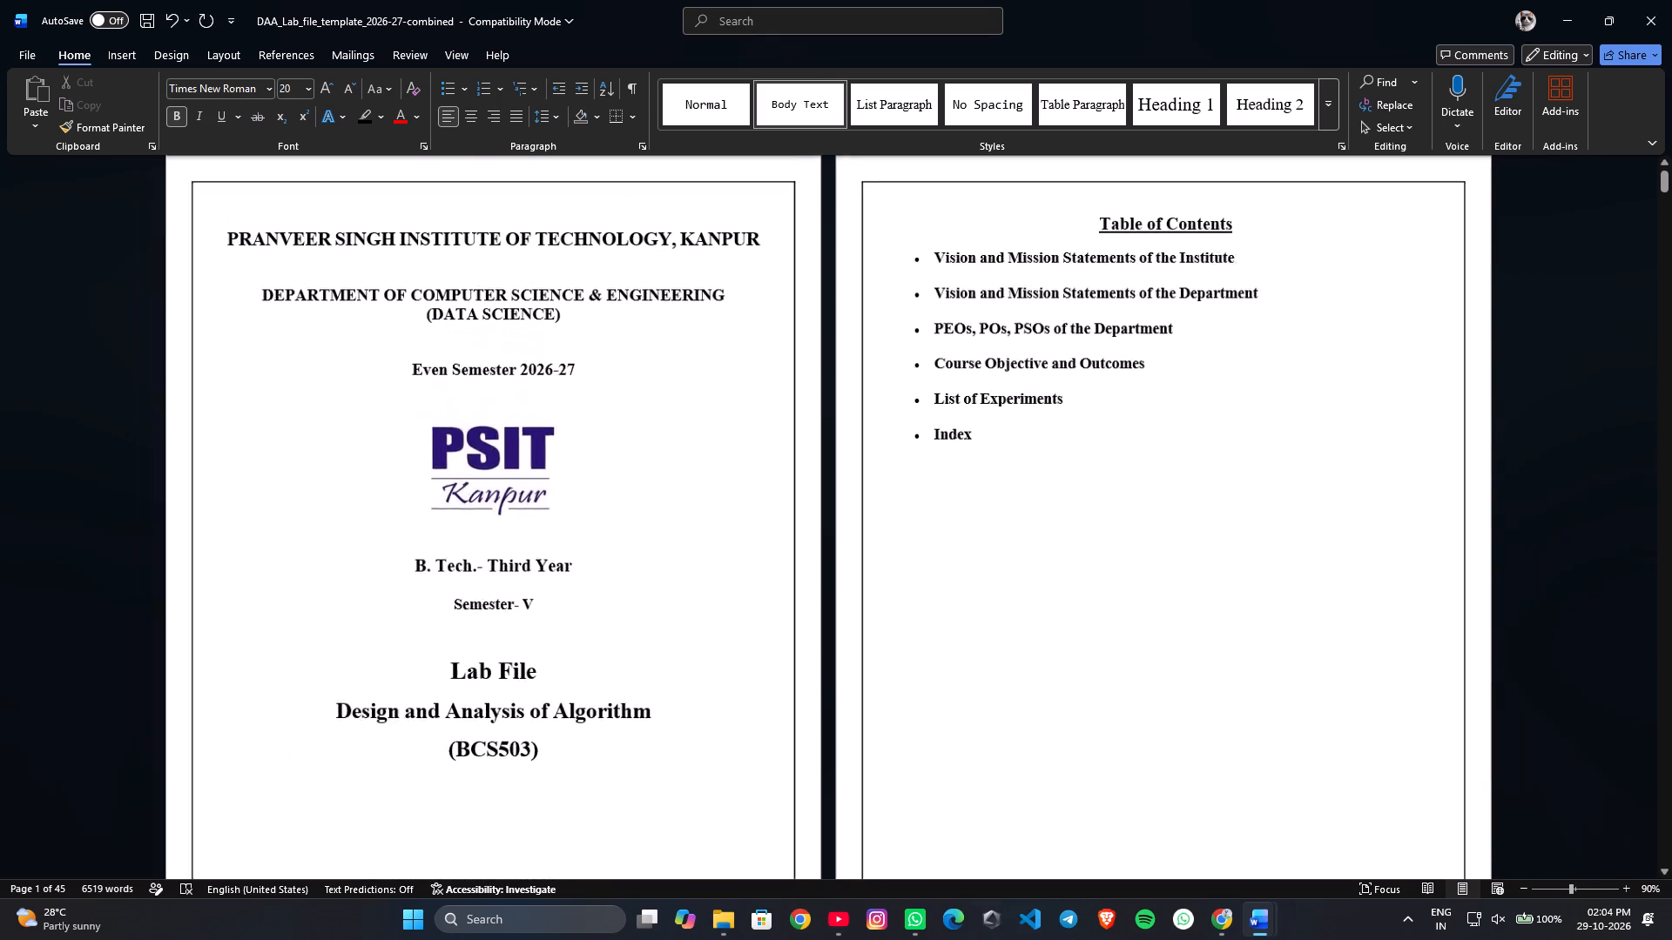
{"action": "scroll", "coordinate": [189, 780], "scroll_direction": "up", "scroll_amount": 1, "text": "ctrl"}
{"action": "scroll", "coordinate": [189, 780], "scroll_direction": "down", "scroll_amount": 1, "text": "ctrl"}
{"action": "scroll", "coordinate": [189, 780], "scroll_direction": "up", "scroll_amount": 1}
{"action": "scroll", "coordinate": [189, 780], "scroll_direction": "down", "scroll_amount": 3, "text": "ctrl"}
{"action": "scroll", "coordinate": [189, 780], "scroll_direction": "down", "scroll_amount": 13}
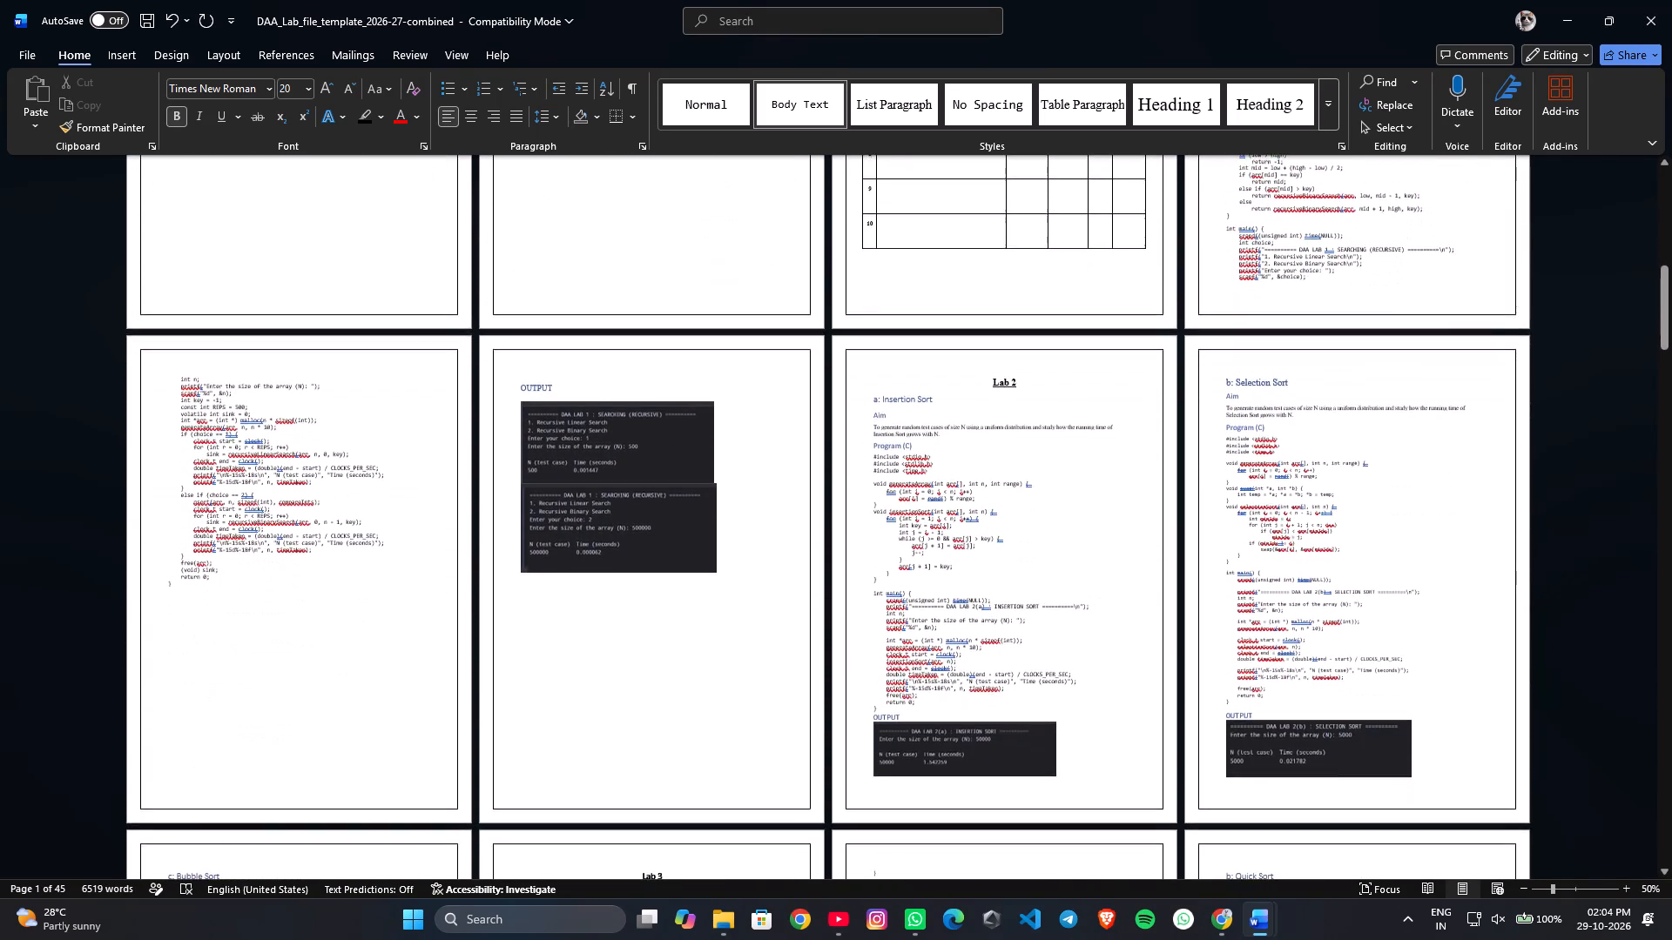
{"action": "scroll", "coordinate": [189, 780], "scroll_direction": "down", "scroll_amount": 6}
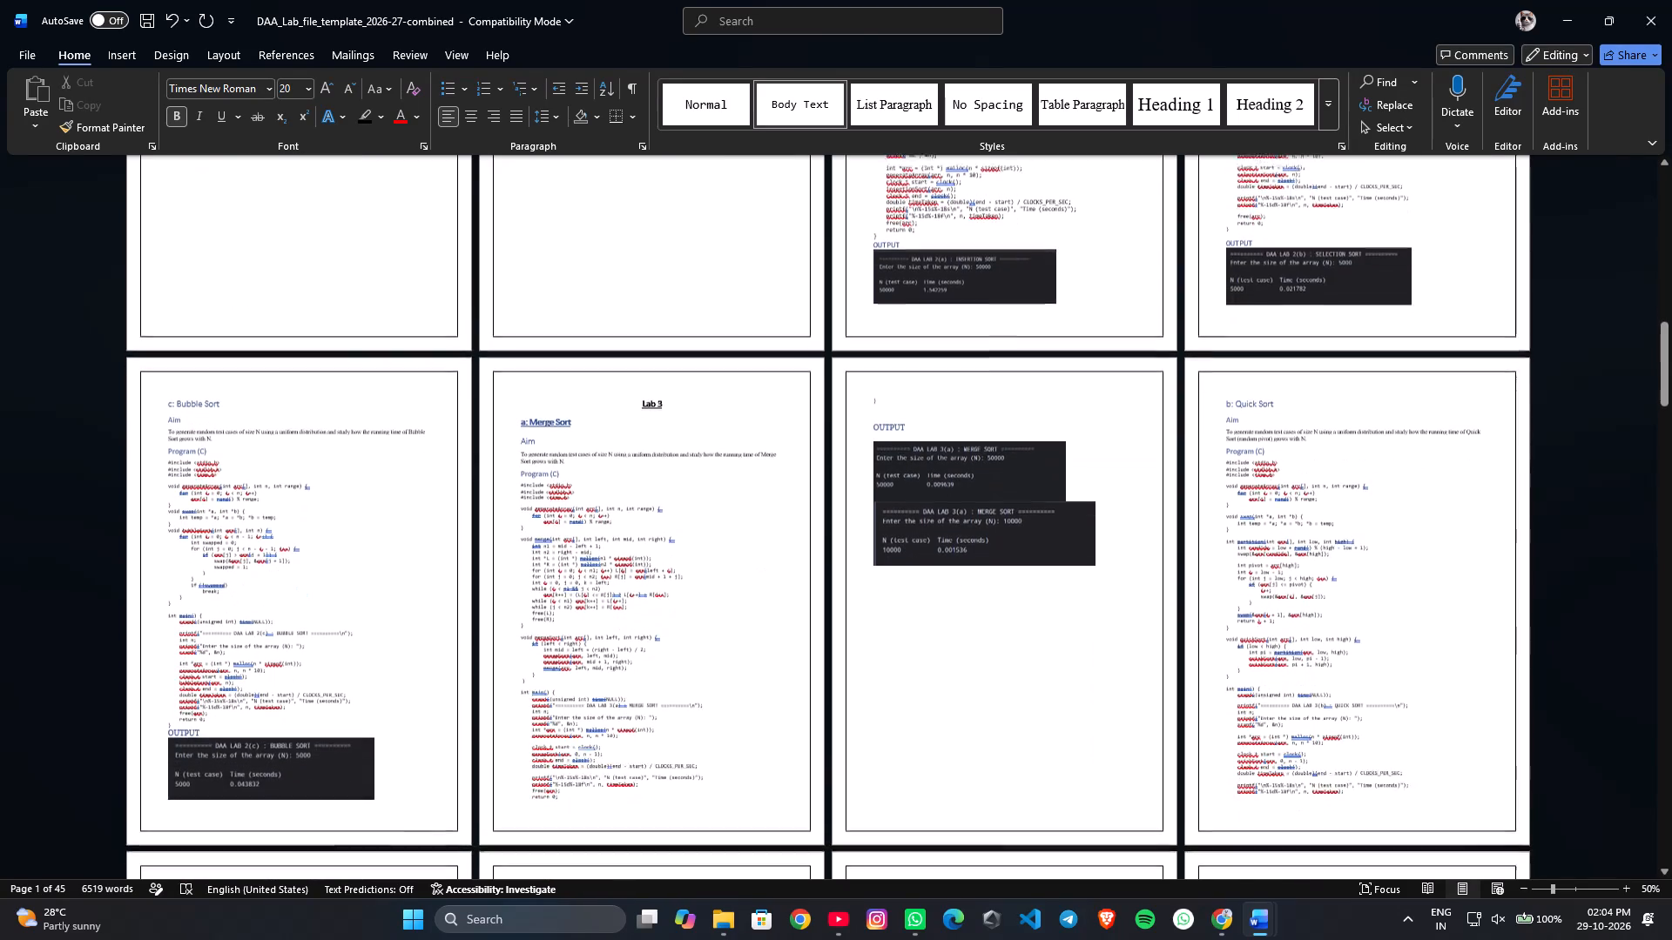
{"action": "scroll", "coordinate": [189, 780], "scroll_direction": "down", "scroll_amount": 8}
{"action": "scroll", "coordinate": [189, 780], "scroll_direction": "down", "scroll_amount": 20}
{"action": "scroll", "coordinate": [189, 780], "scroll_direction": "down", "scroll_amount": 20}
{"action": "scroll", "coordinate": [189, 780], "scroll_direction": "down", "scroll_amount": 2}
{"action": "scroll", "coordinate": [189, 780], "scroll_direction": "up", "scroll_amount": 3}
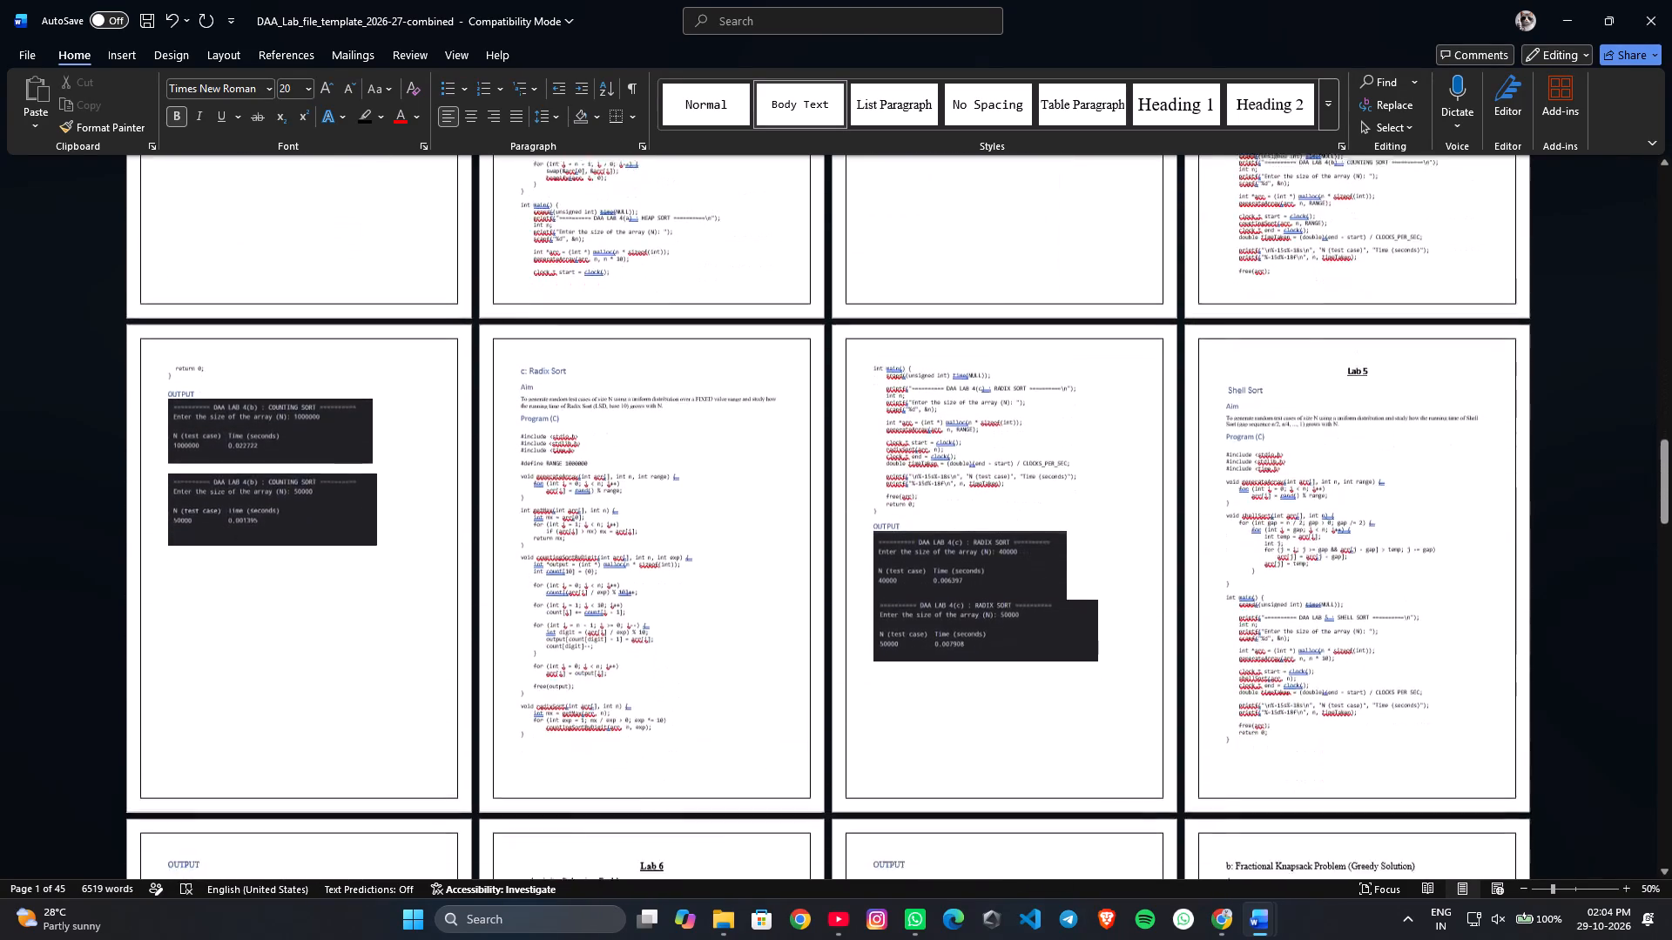
{"action": "scroll", "coordinate": [189, 780], "scroll_direction": "down", "scroll_amount": 20}
{"action": "scroll", "coordinate": [189, 780], "scroll_direction": "down", "scroll_amount": 20}
{"action": "scroll", "coordinate": [189, 780], "scroll_direction": "down", "scroll_amount": 20}
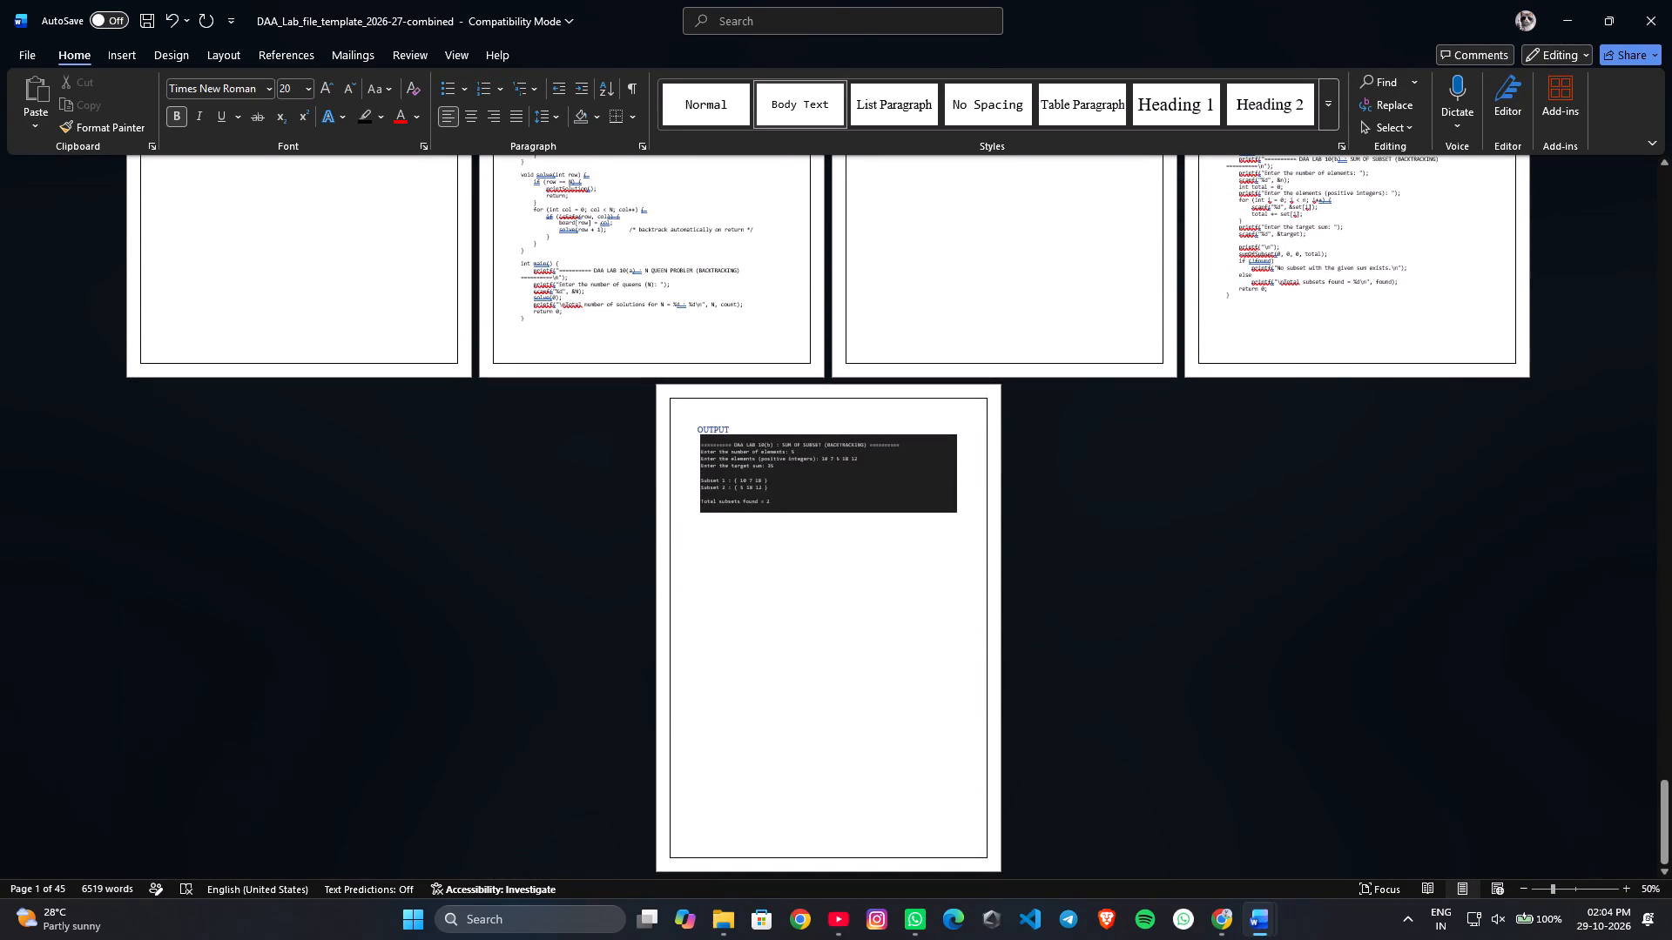
{"action": "scroll", "coordinate": [612, 584], "scroll_direction": "up", "scroll_amount": 10}
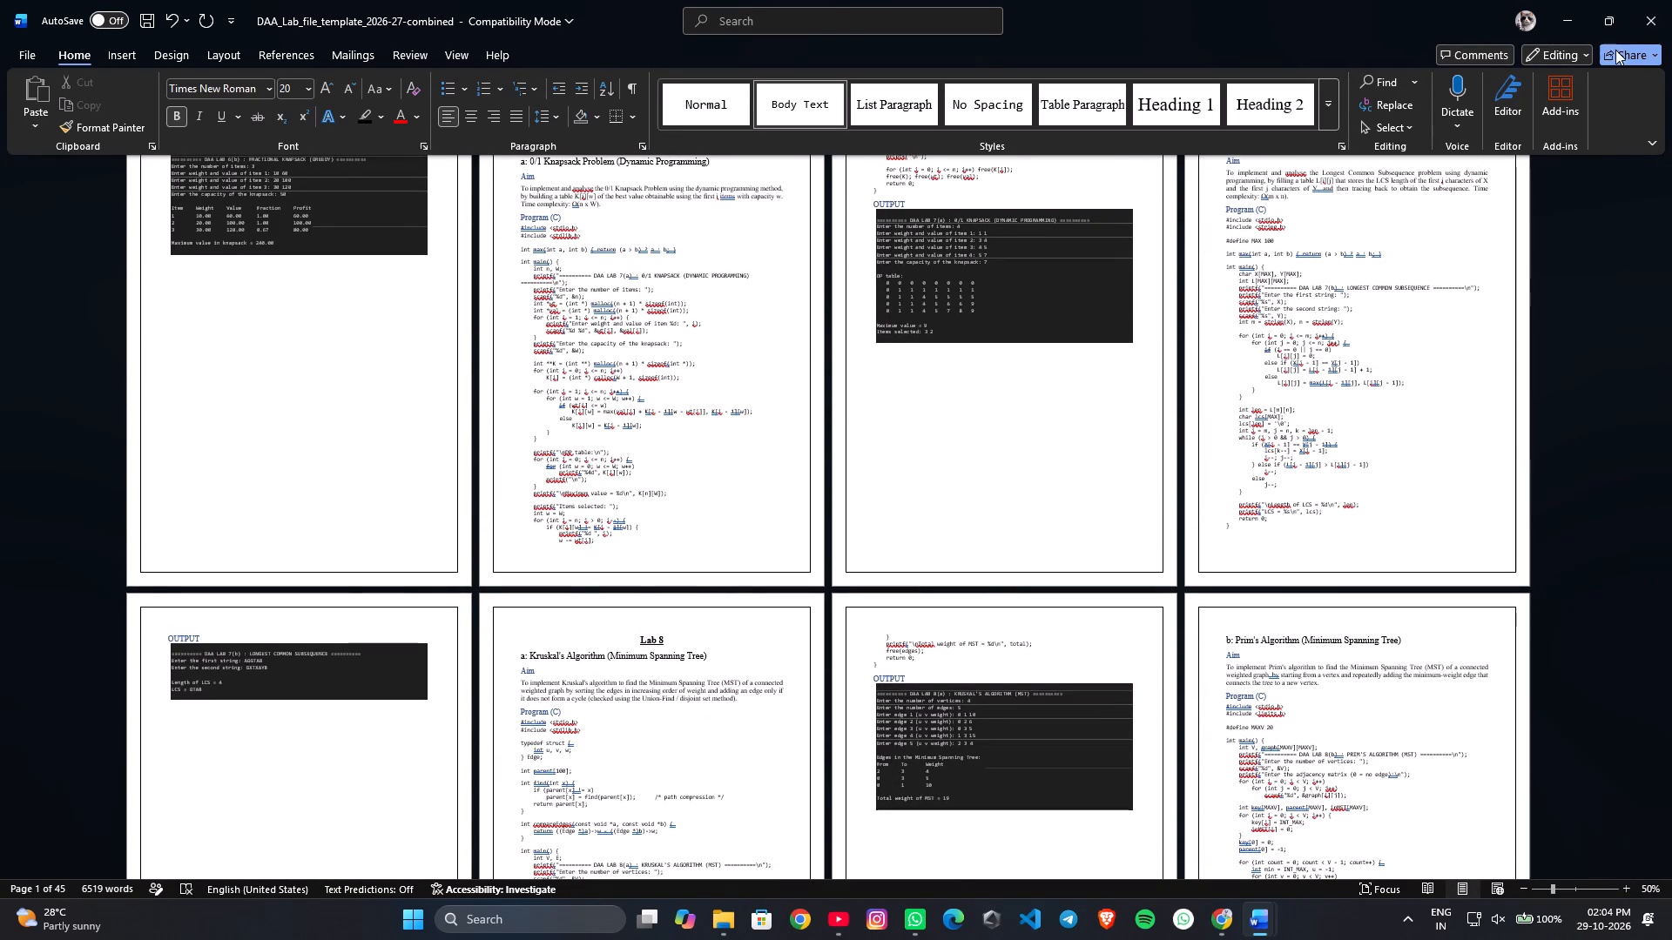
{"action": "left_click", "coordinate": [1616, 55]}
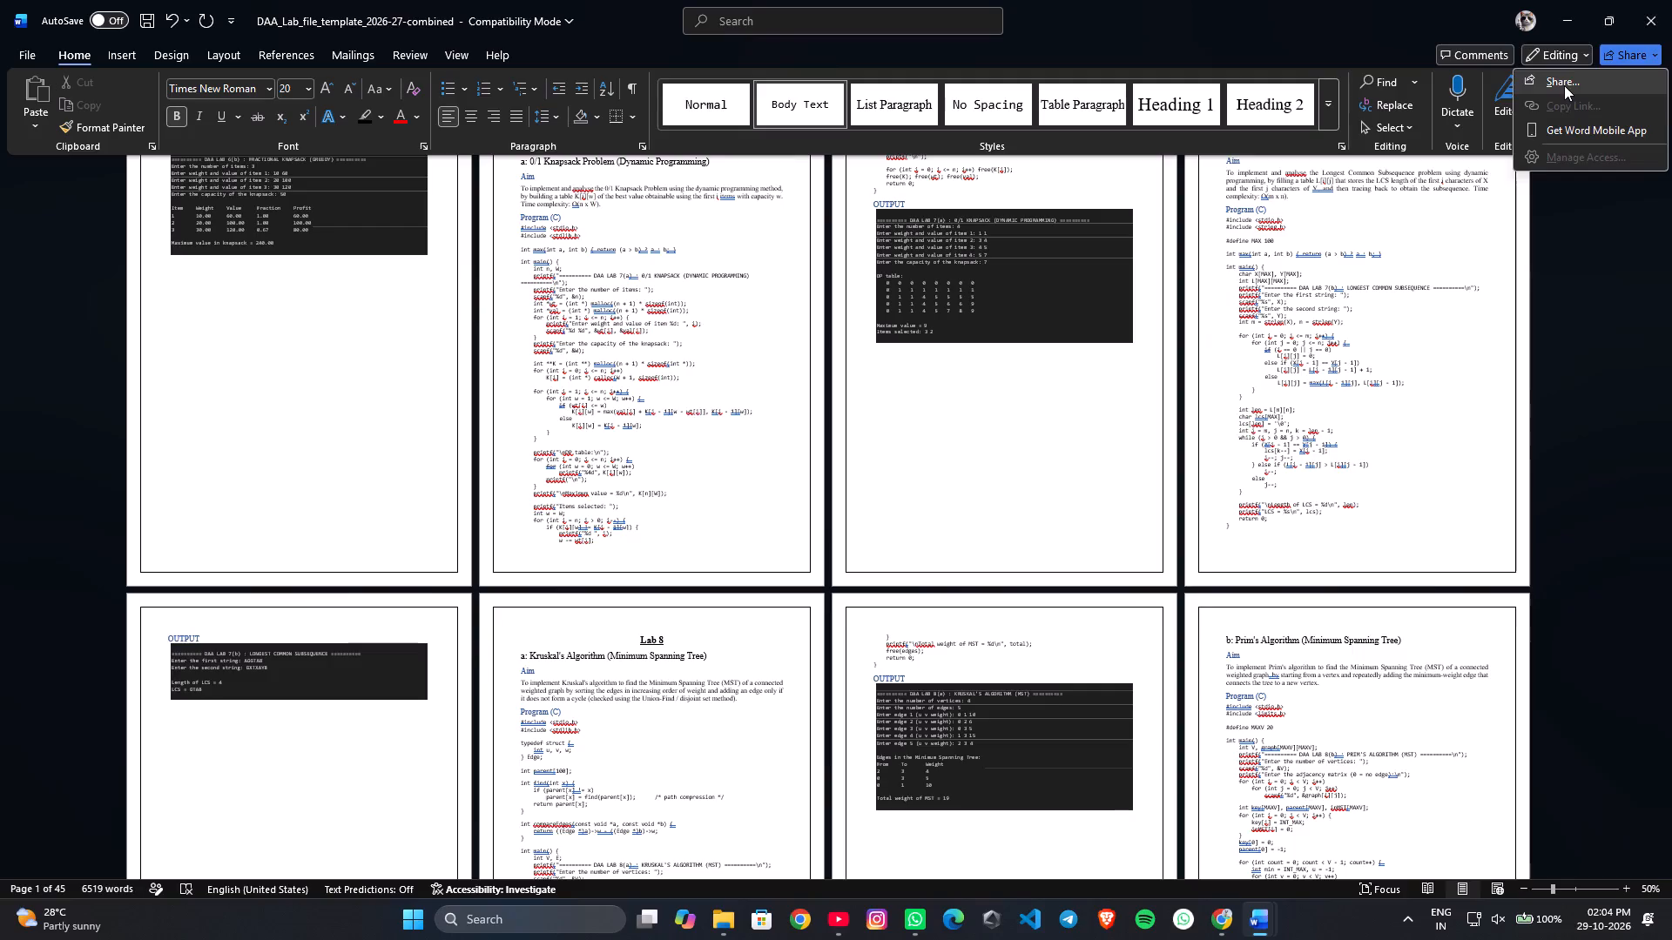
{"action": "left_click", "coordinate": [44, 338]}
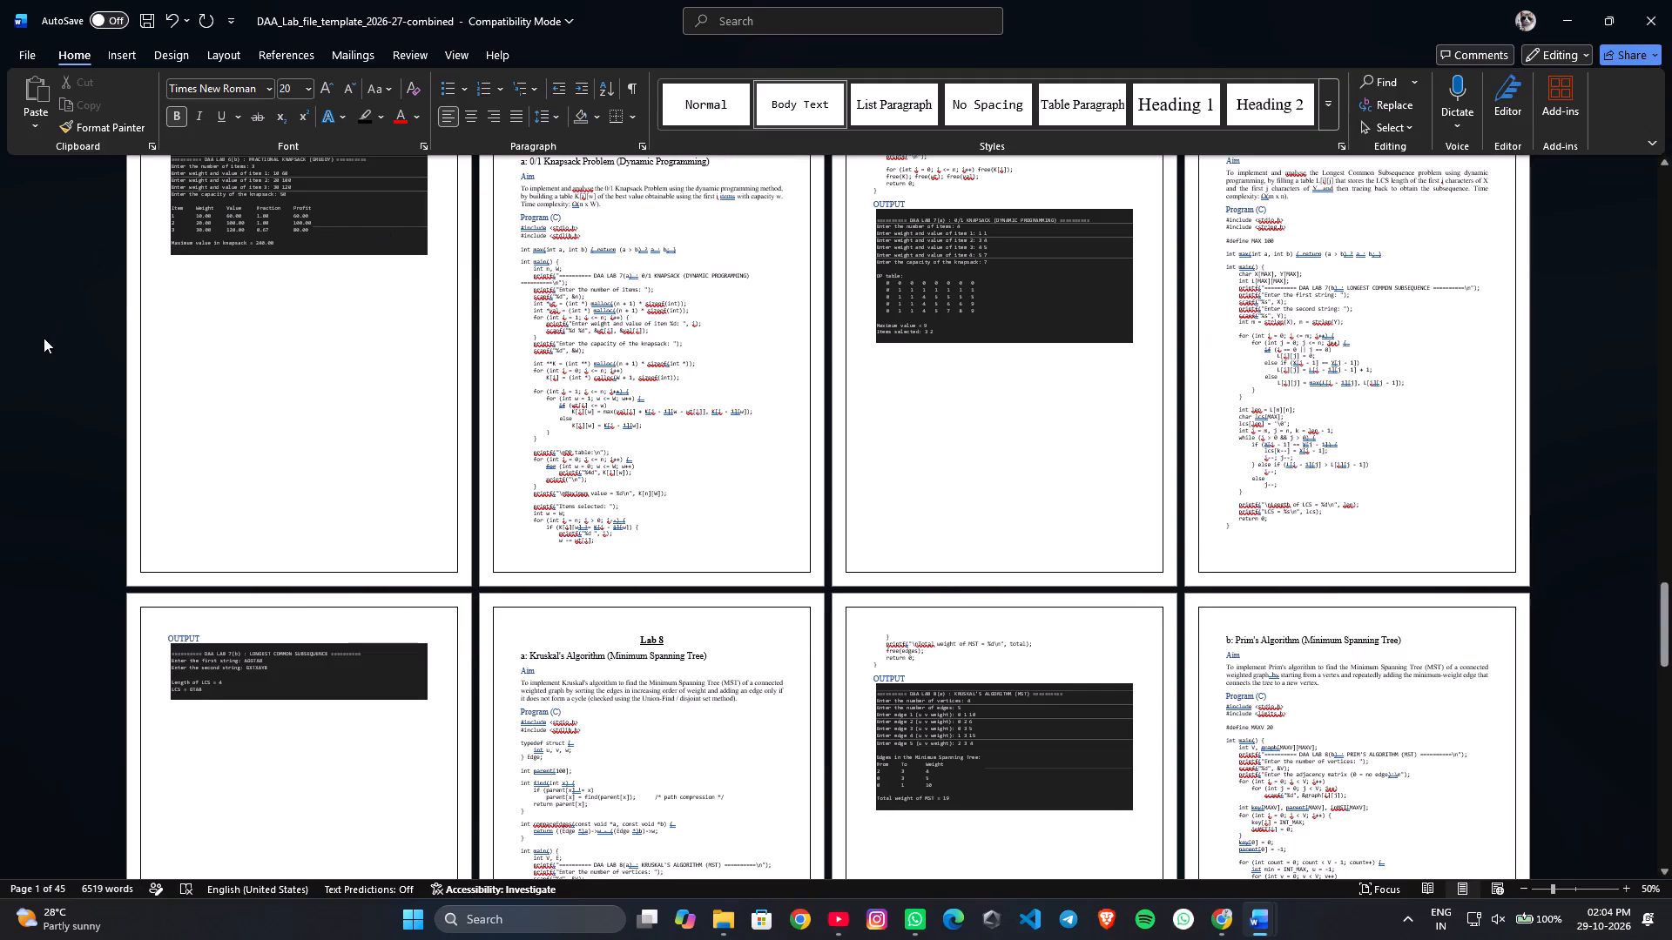
Save the lab file as a PDF named "ashudaa" in the Downloads folder.
{"action": "left_click", "coordinate": [23, 51]}
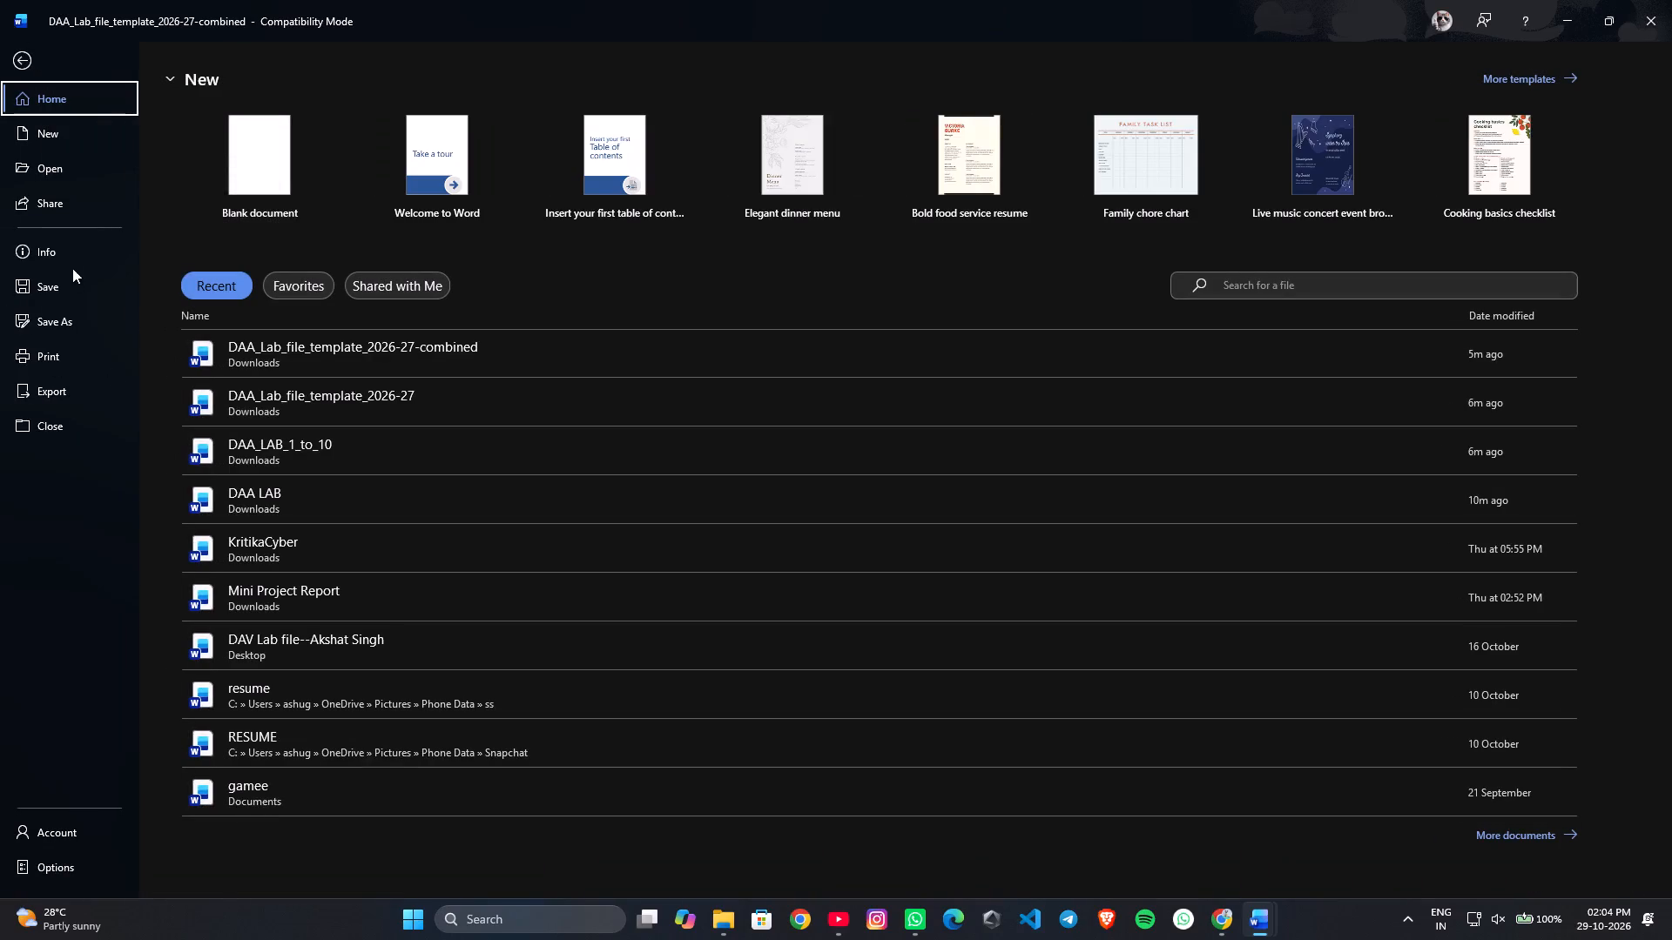
{"action": "left_click", "coordinate": [67, 329]}
{"action": "left_click", "coordinate": [530, 160]}
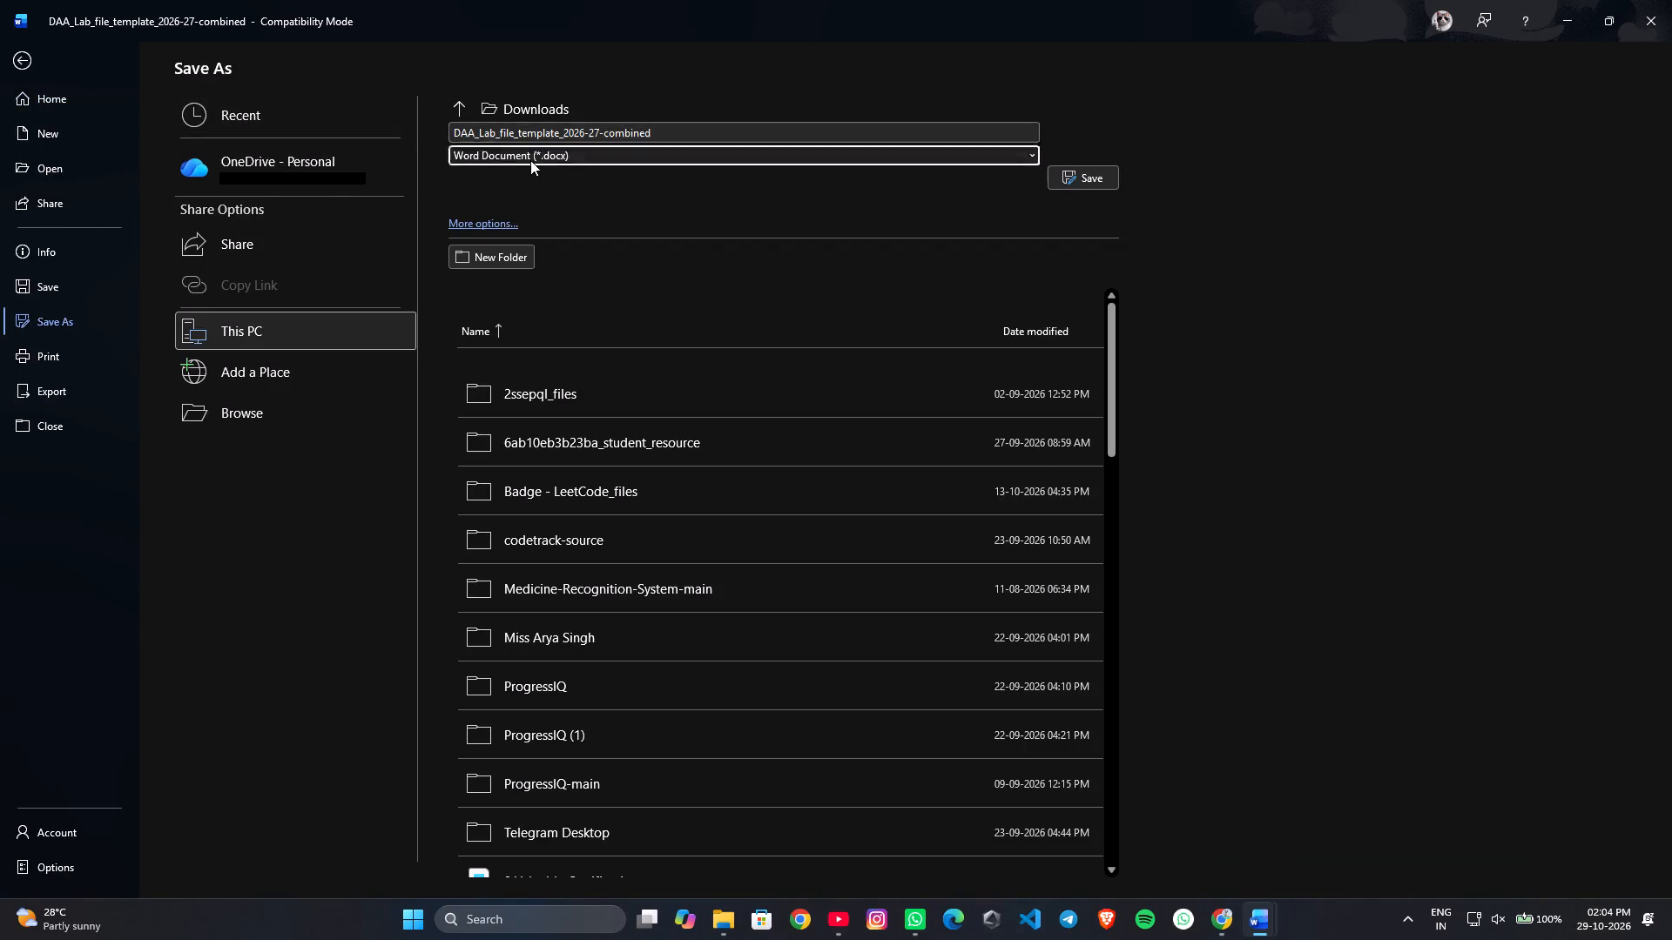
{"action": "left_click", "coordinate": [522, 307]}
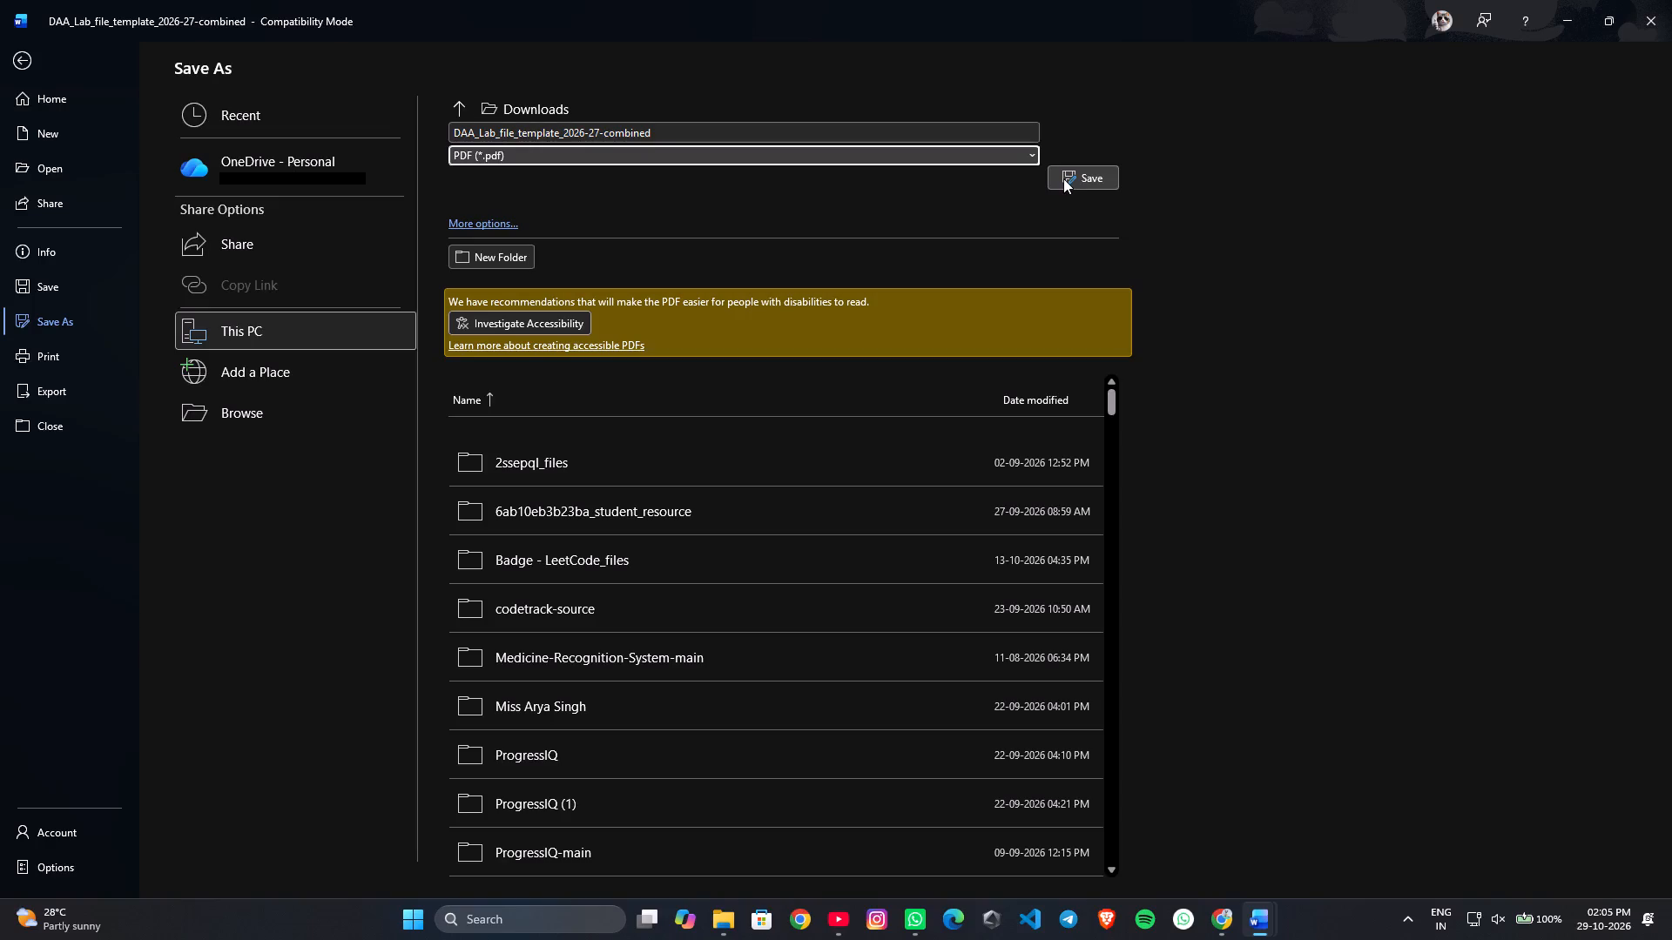
{"action": "left_click", "coordinate": [1063, 178]}
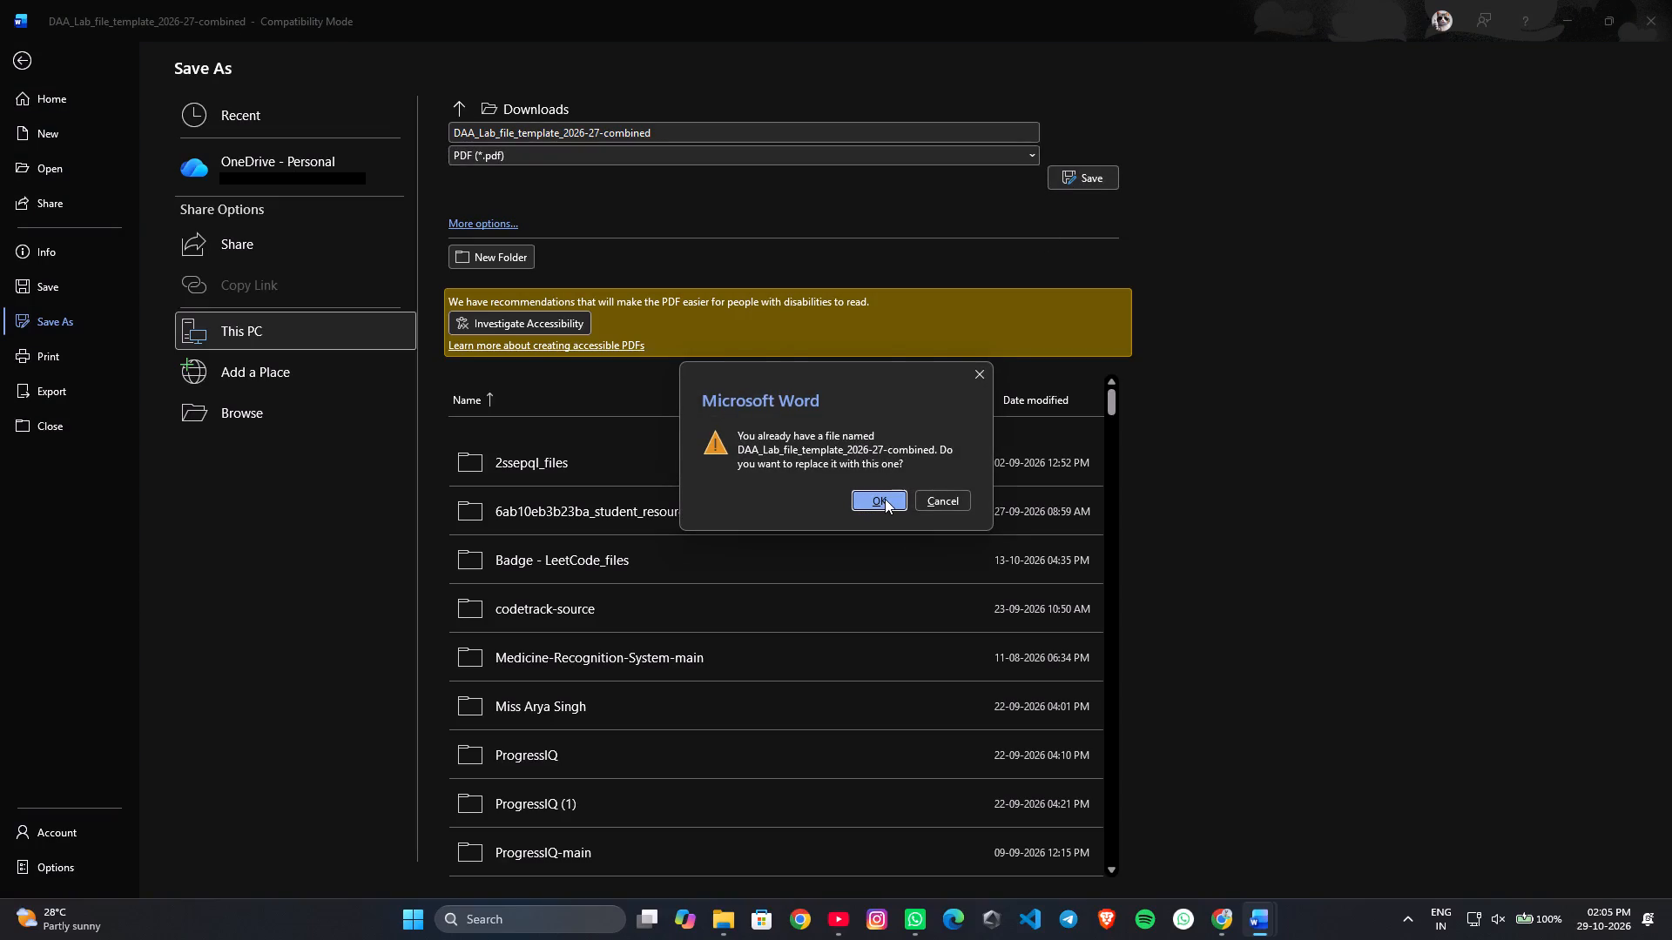
{"action": "double_click", "coordinate": [673, 126]}
{"action": "left_click", "coordinate": [981, 378]}
{"action": "left_click", "coordinate": [767, 136]}
{"action": "key", "text": "BackSpace"}
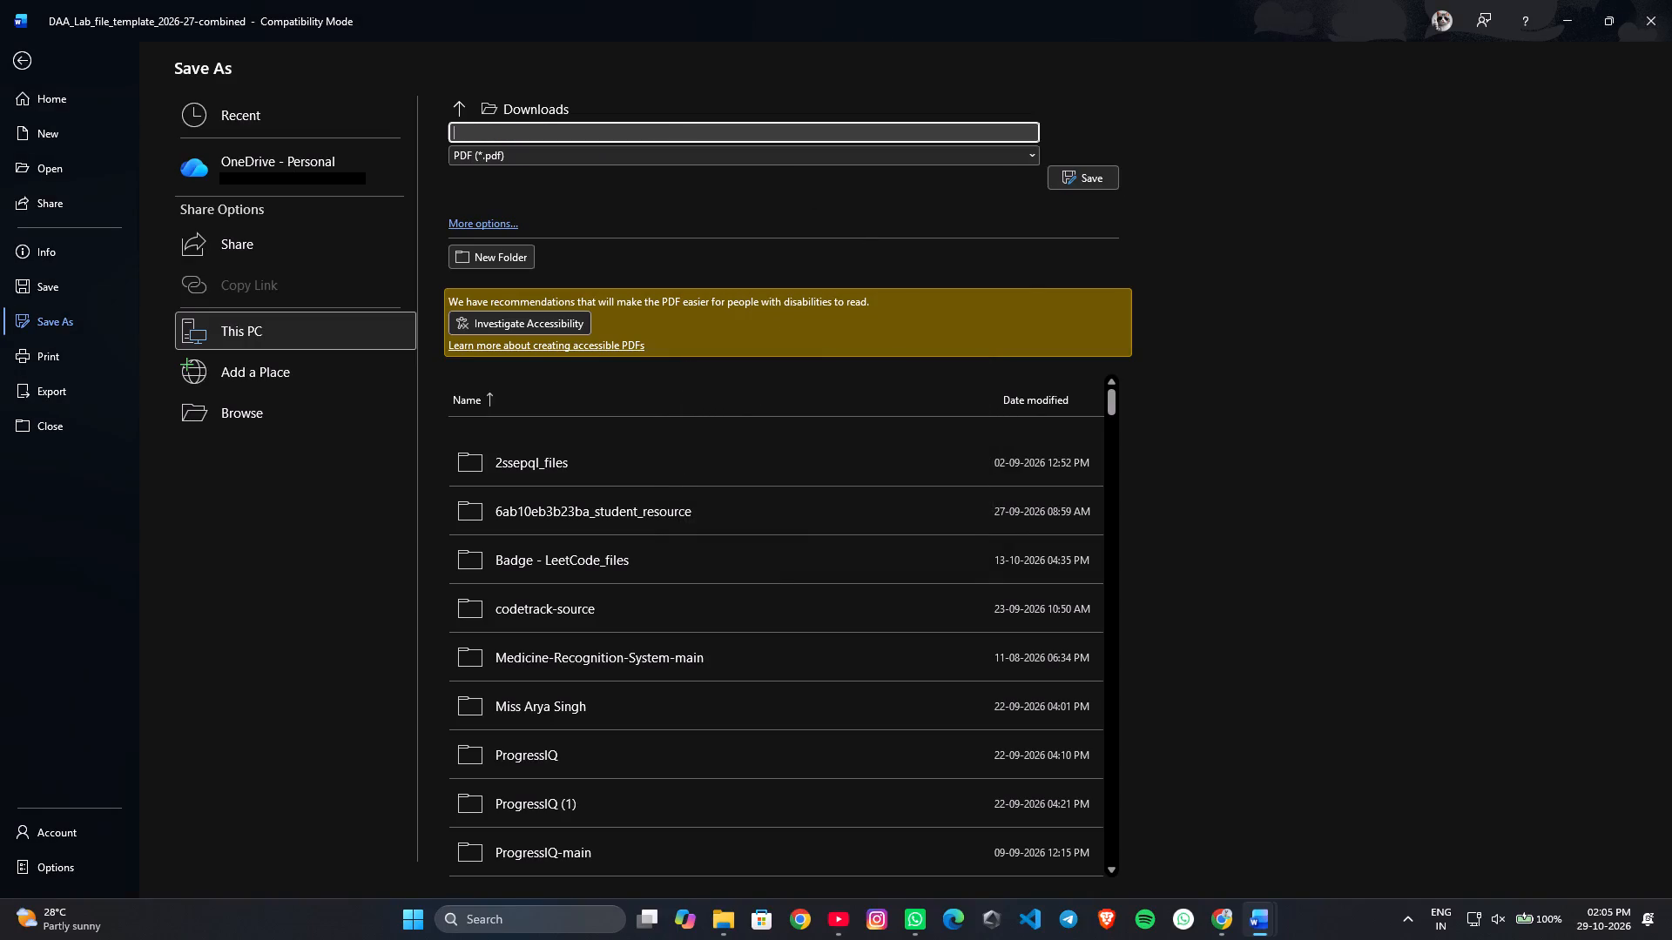
{"action": "type", "text": "ashudaa"}
{"action": "key", "text": "Return"}
Check the pages of the exported ashudaa PDF in Chrome, from the cover page through Lab 1.
{"action": "scroll", "coordinate": [940, 453], "scroll_direction": "down", "scroll_amount": 7}
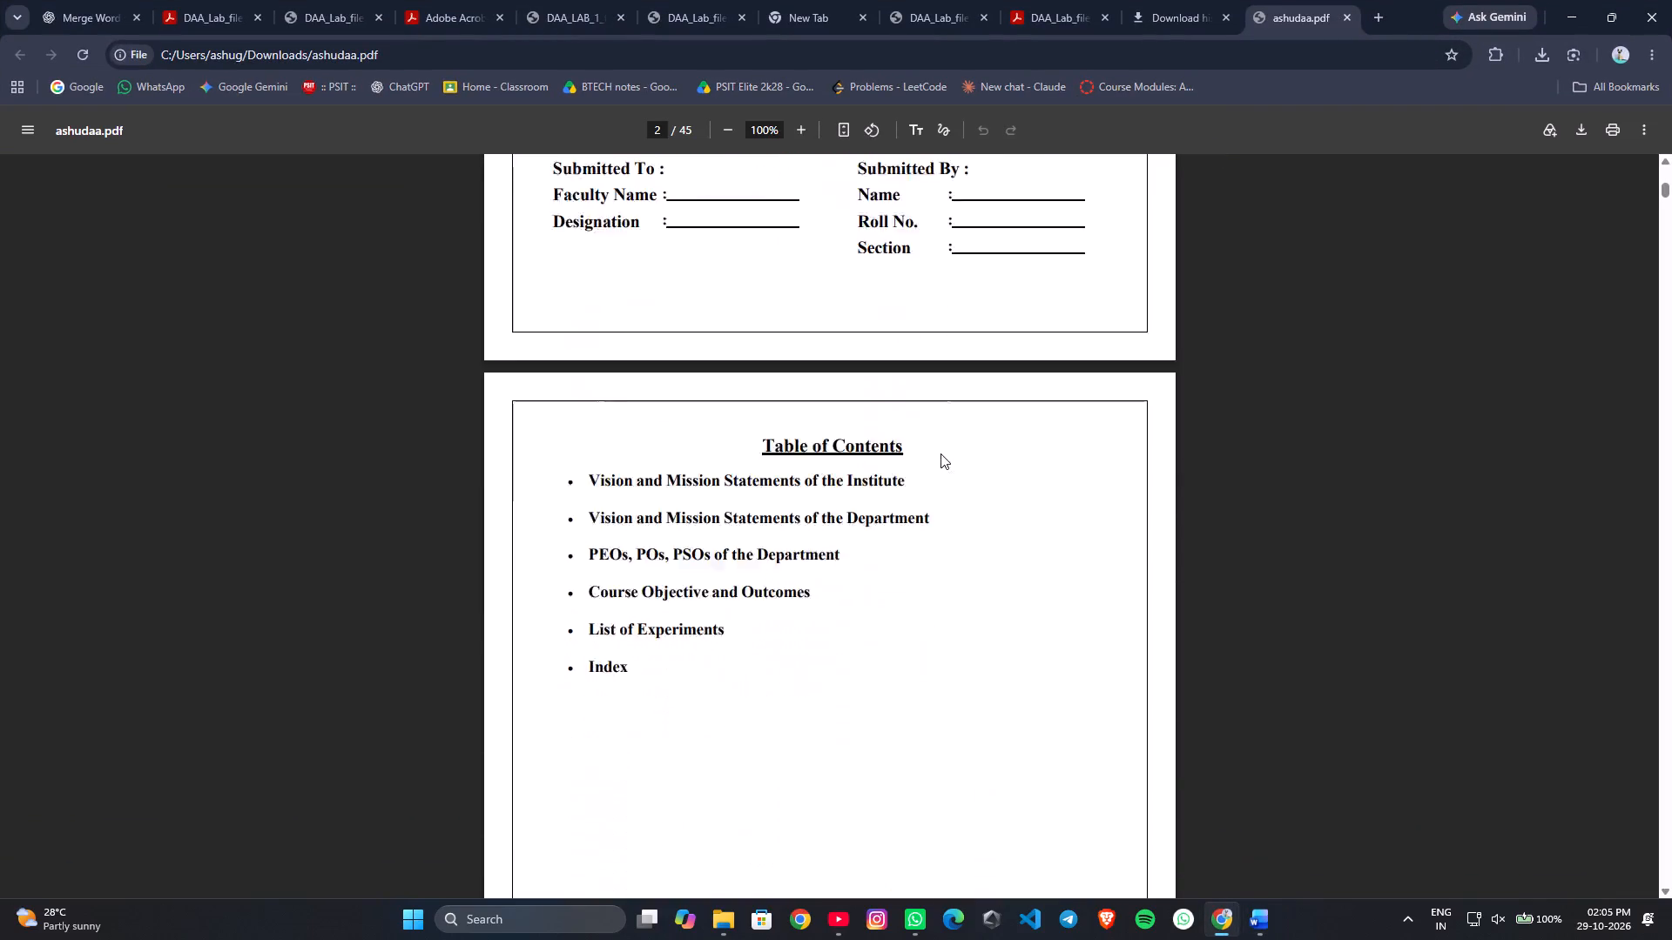
{"action": "scroll", "coordinate": [940, 453], "scroll_direction": "down", "scroll_amount": 10}
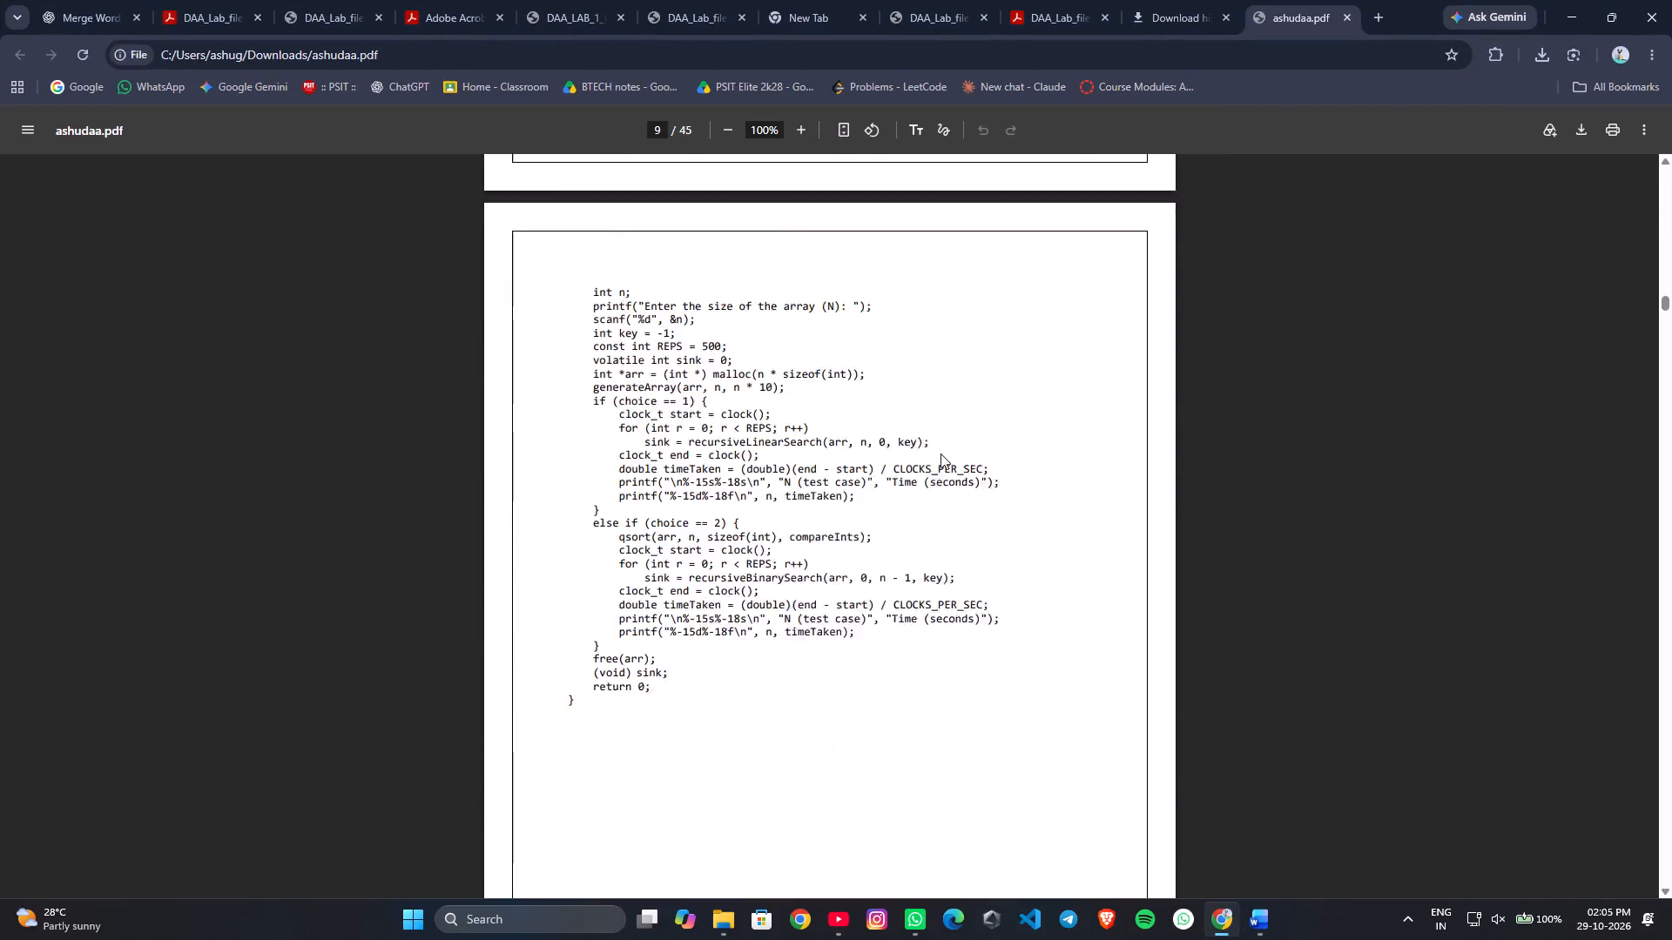
{"action": "scroll", "coordinate": [940, 453], "scroll_direction": "up", "scroll_amount": 3}
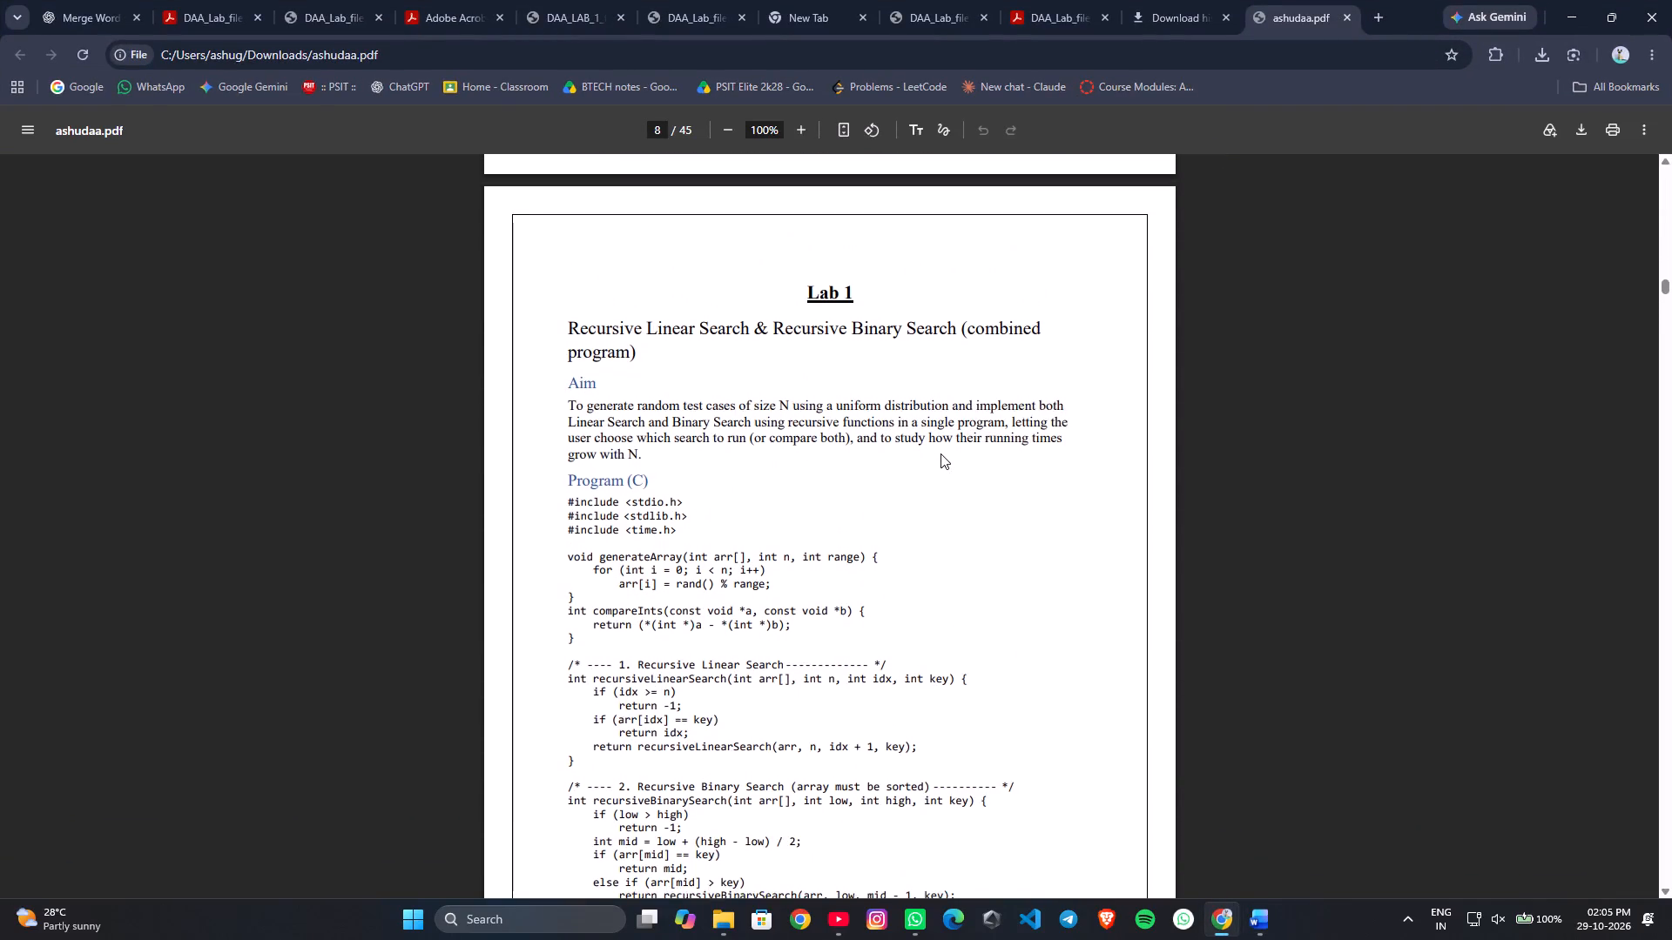
Check the remaining pages of the exported ashudaa PDF, from the Lab 1 program through the Lab 10(b) output.
{"action": "scroll", "coordinate": [940, 453], "scroll_direction": "up", "scroll_amount": 1}
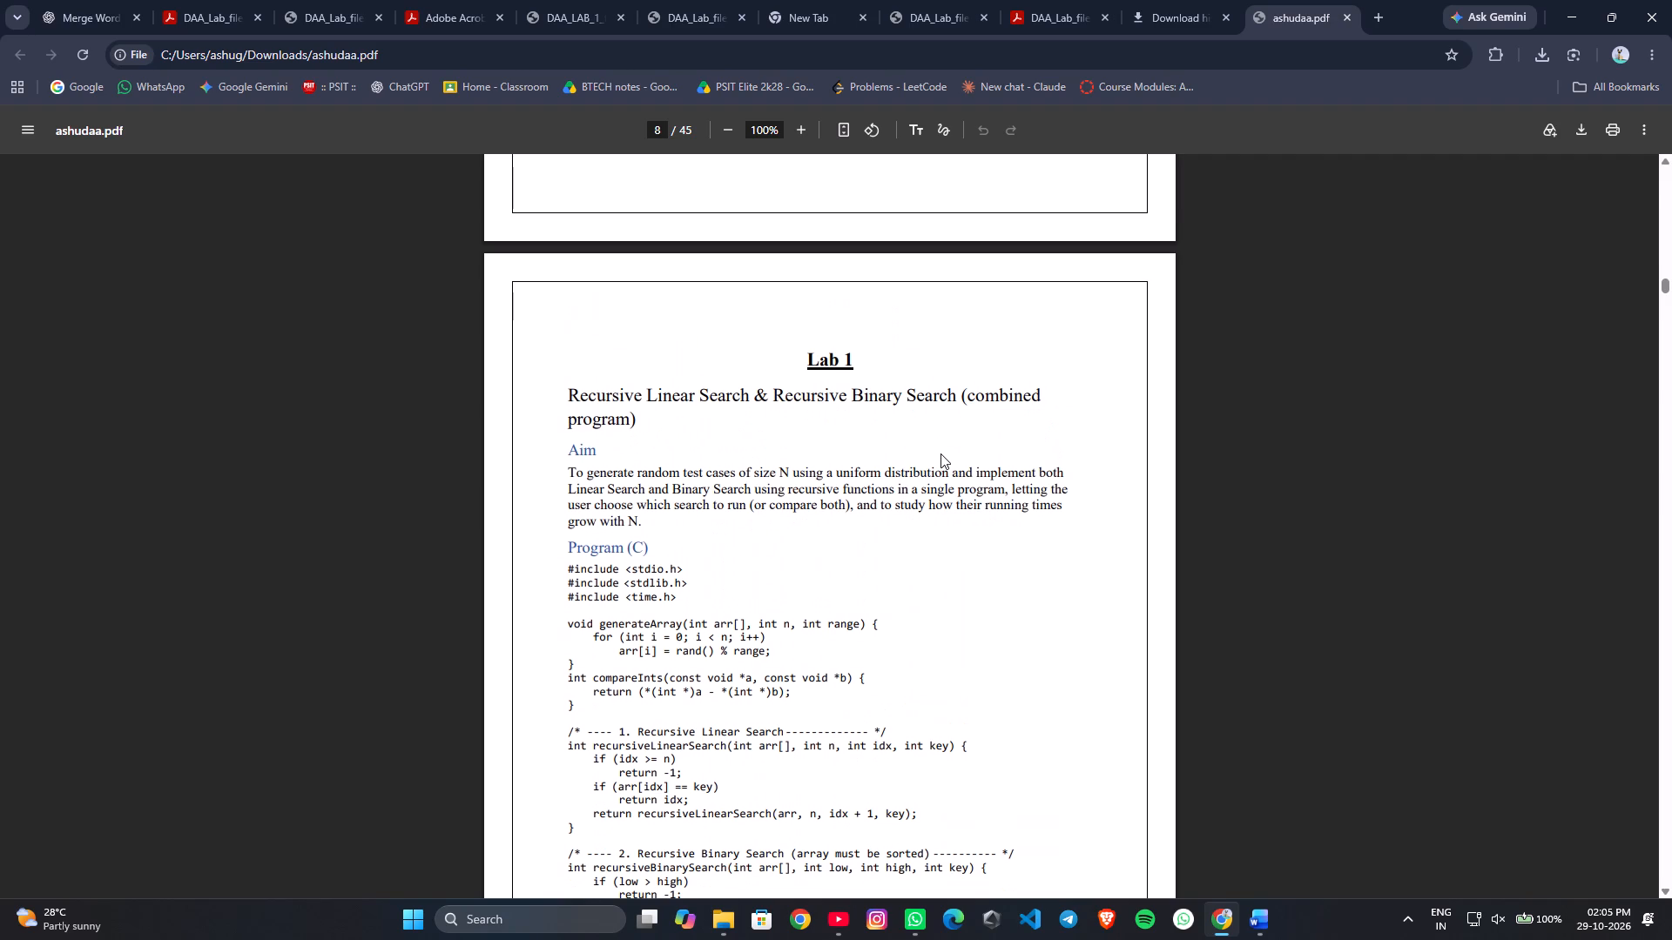
{"action": "scroll", "coordinate": [940, 453], "scroll_direction": "down", "scroll_amount": 7}
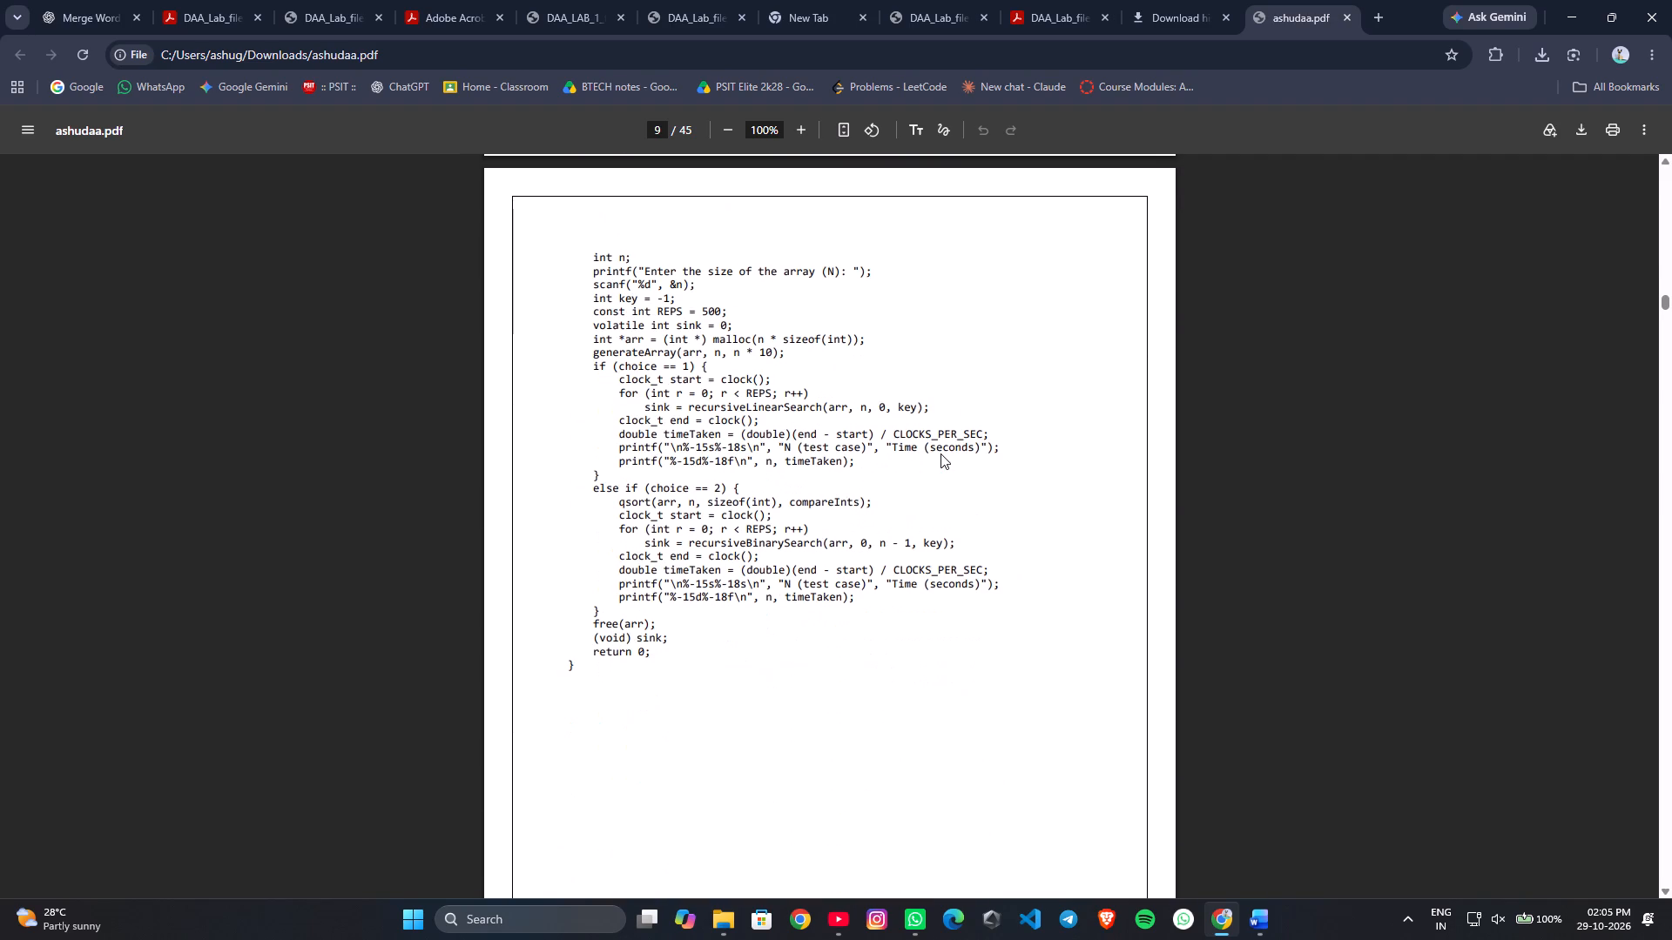
{"action": "scroll", "coordinate": [940, 453], "scroll_direction": "down", "scroll_amount": 10}
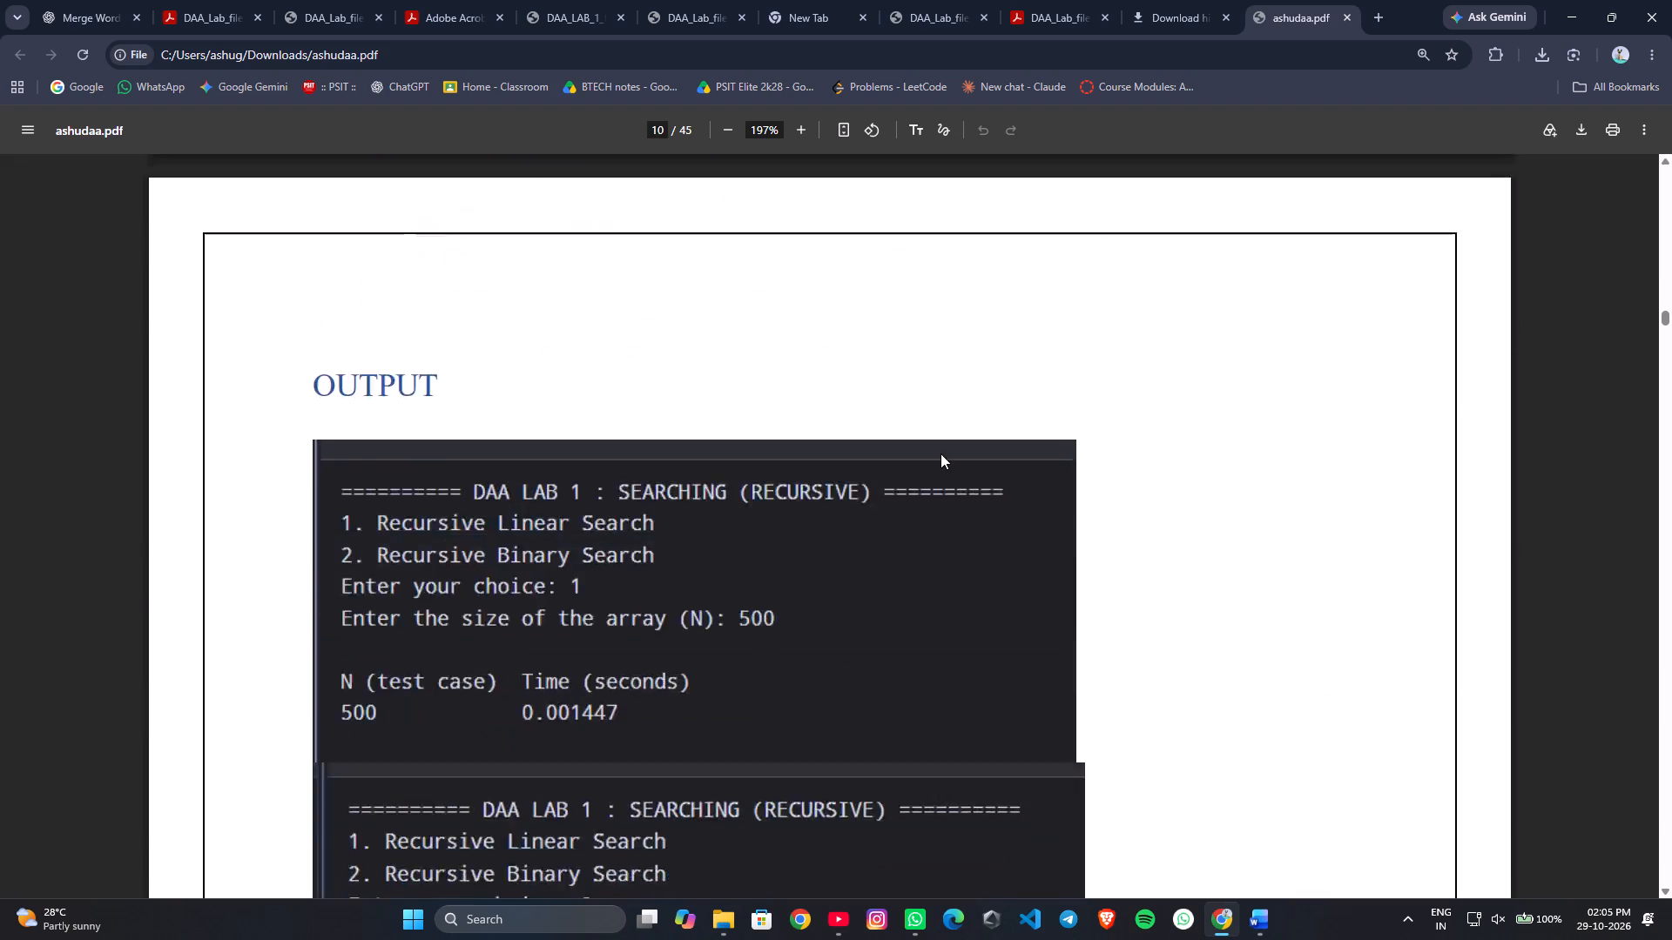
{"action": "scroll", "coordinate": [940, 453], "scroll_direction": "down", "scroll_amount": 17}
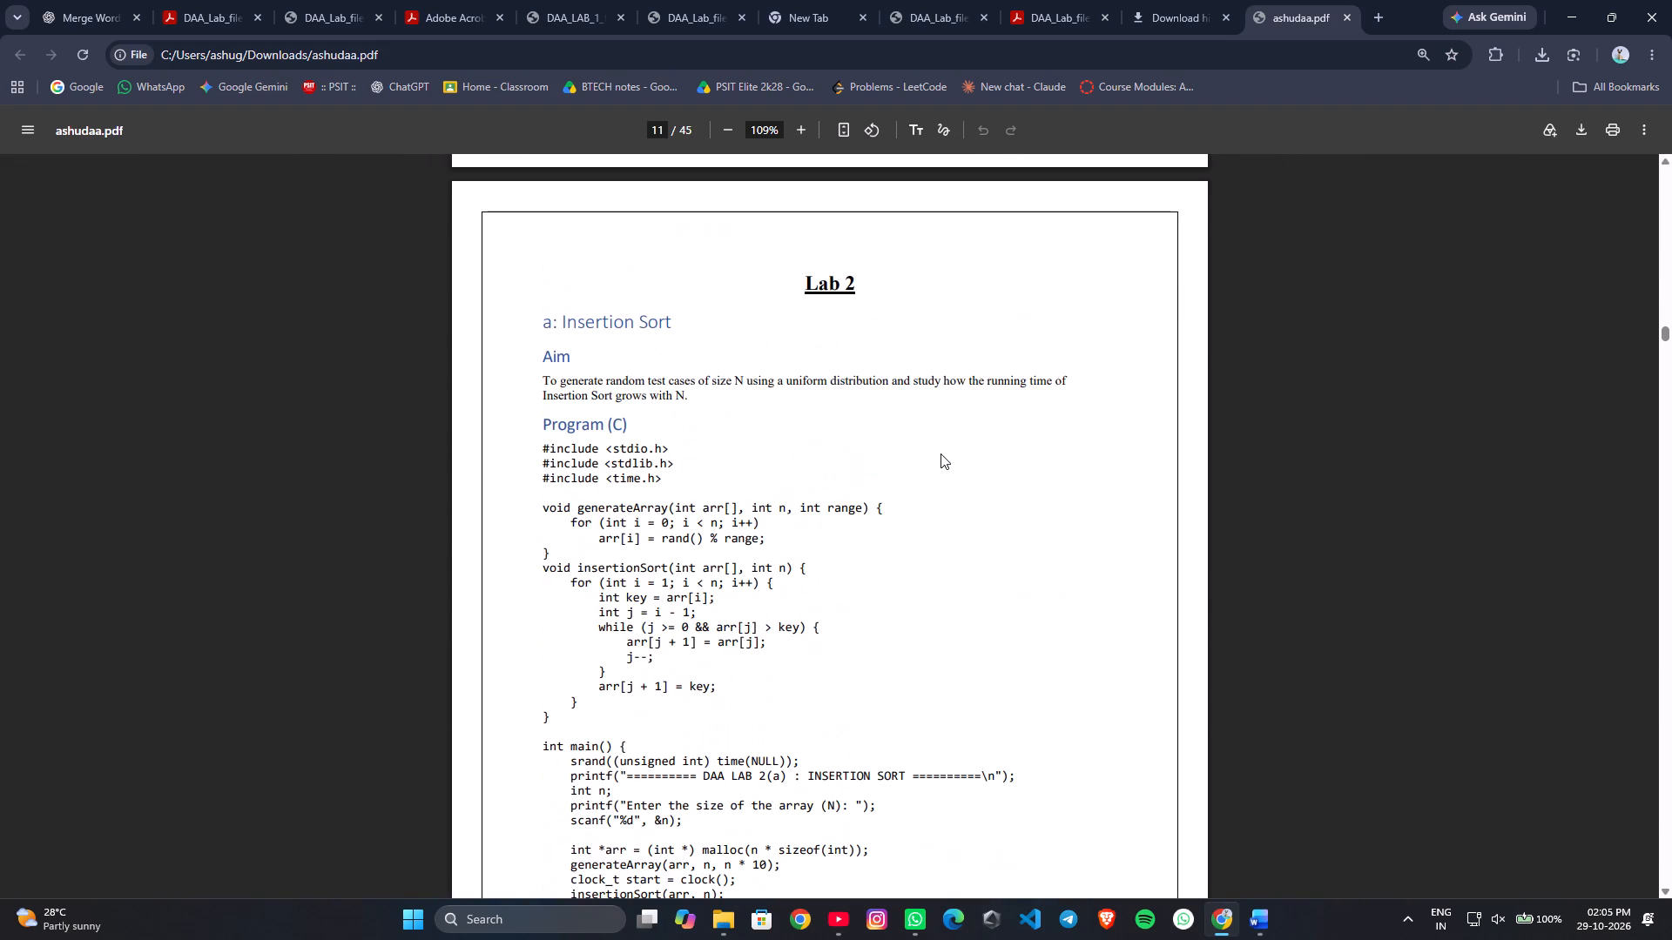
{"action": "scroll", "coordinate": [940, 453], "scroll_direction": "down", "scroll_amount": 20}
{"action": "scroll", "coordinate": [940, 453], "scroll_direction": "down", "scroll_amount": 6}
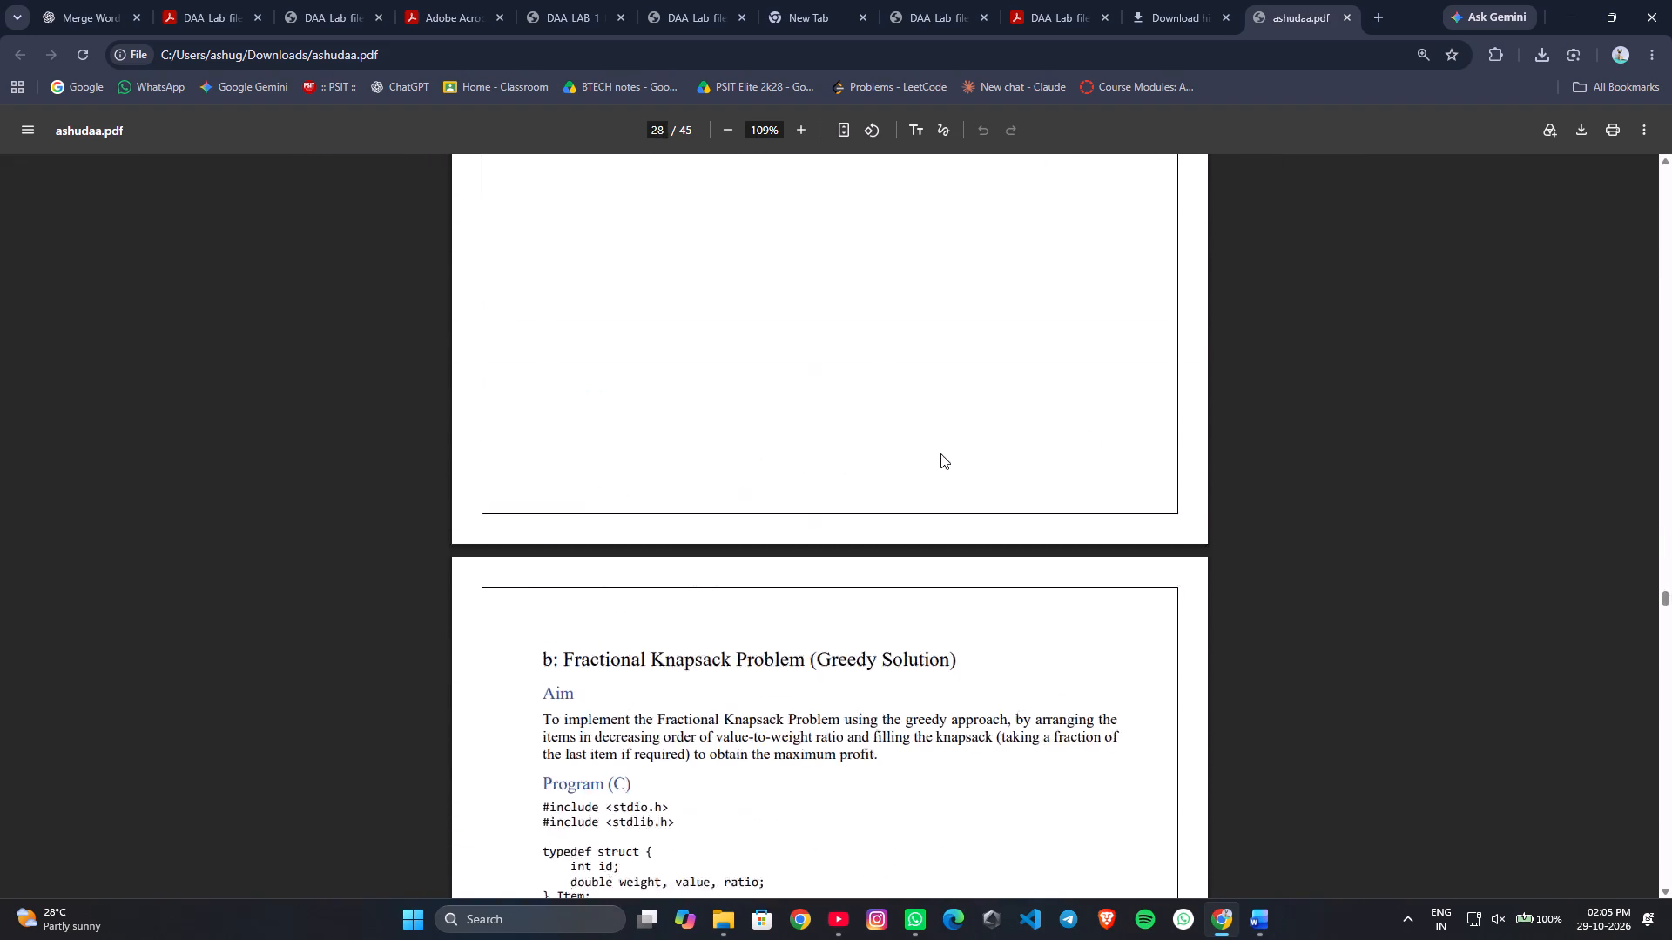
{"action": "scroll", "coordinate": [940, 453], "scroll_direction": "down", "scroll_amount": 19}
{"action": "scroll", "coordinate": [940, 453], "scroll_direction": "down", "scroll_amount": 6}
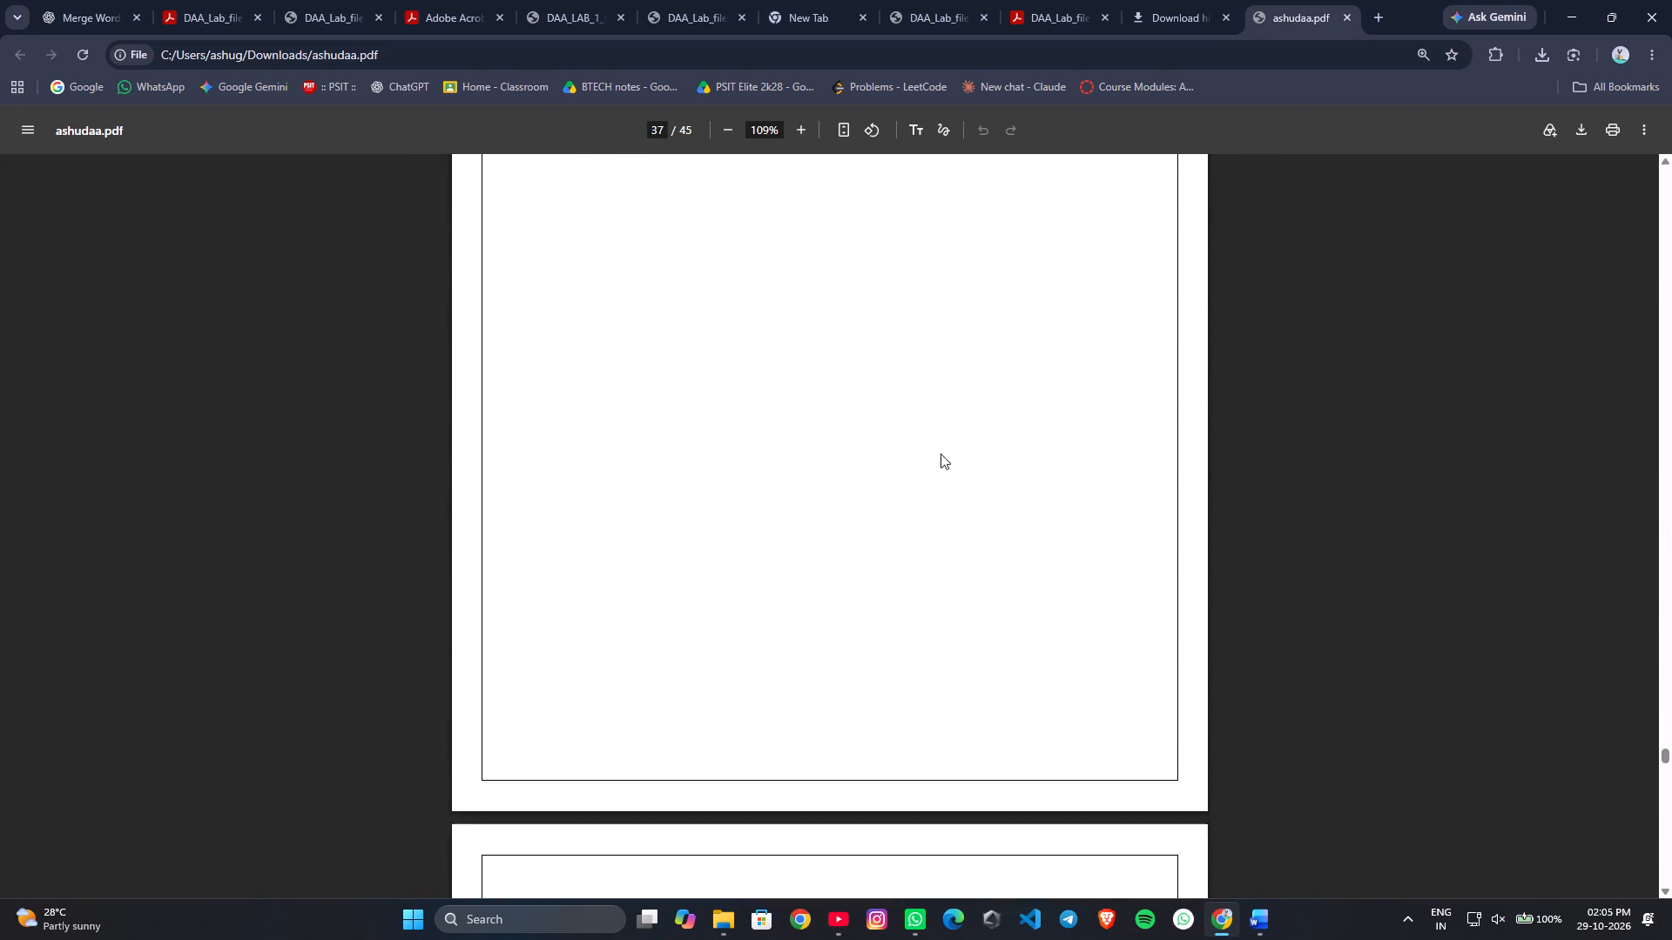
{"action": "scroll", "coordinate": [940, 453], "scroll_direction": "down", "scroll_amount": 13}
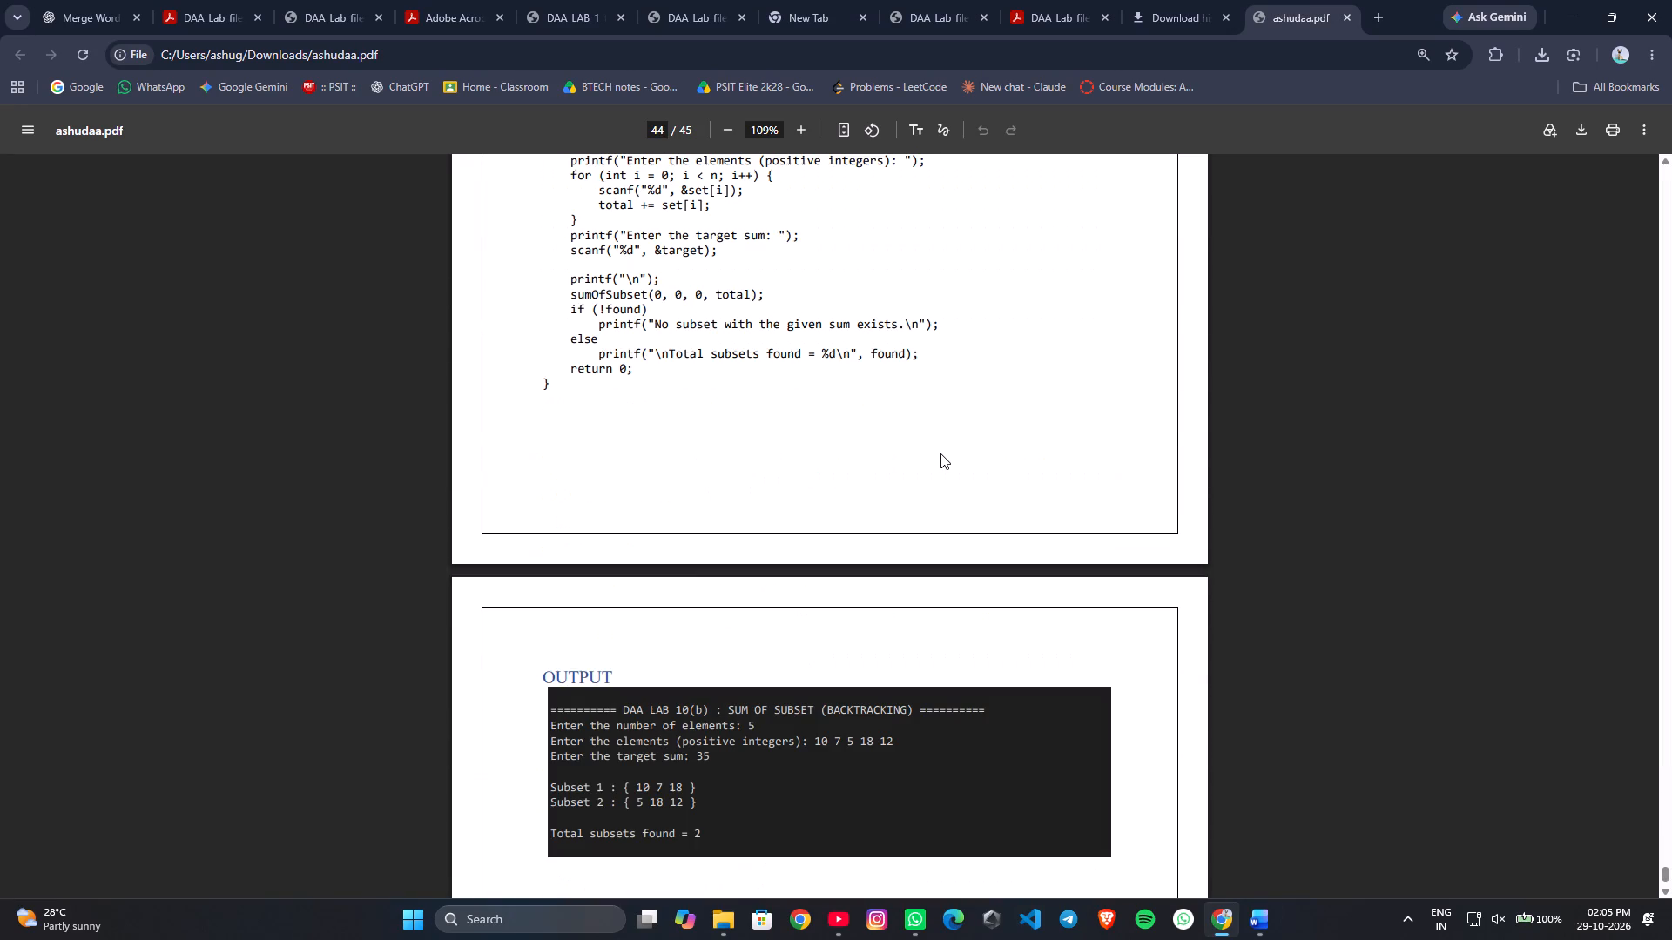
Recheck the last pages of the ashudaa PDF, from the Lab 9(b) output through the Lab 10 programs and outputs.
{"action": "scroll", "coordinate": [940, 453], "scroll_direction": "up", "scroll_amount": 6}
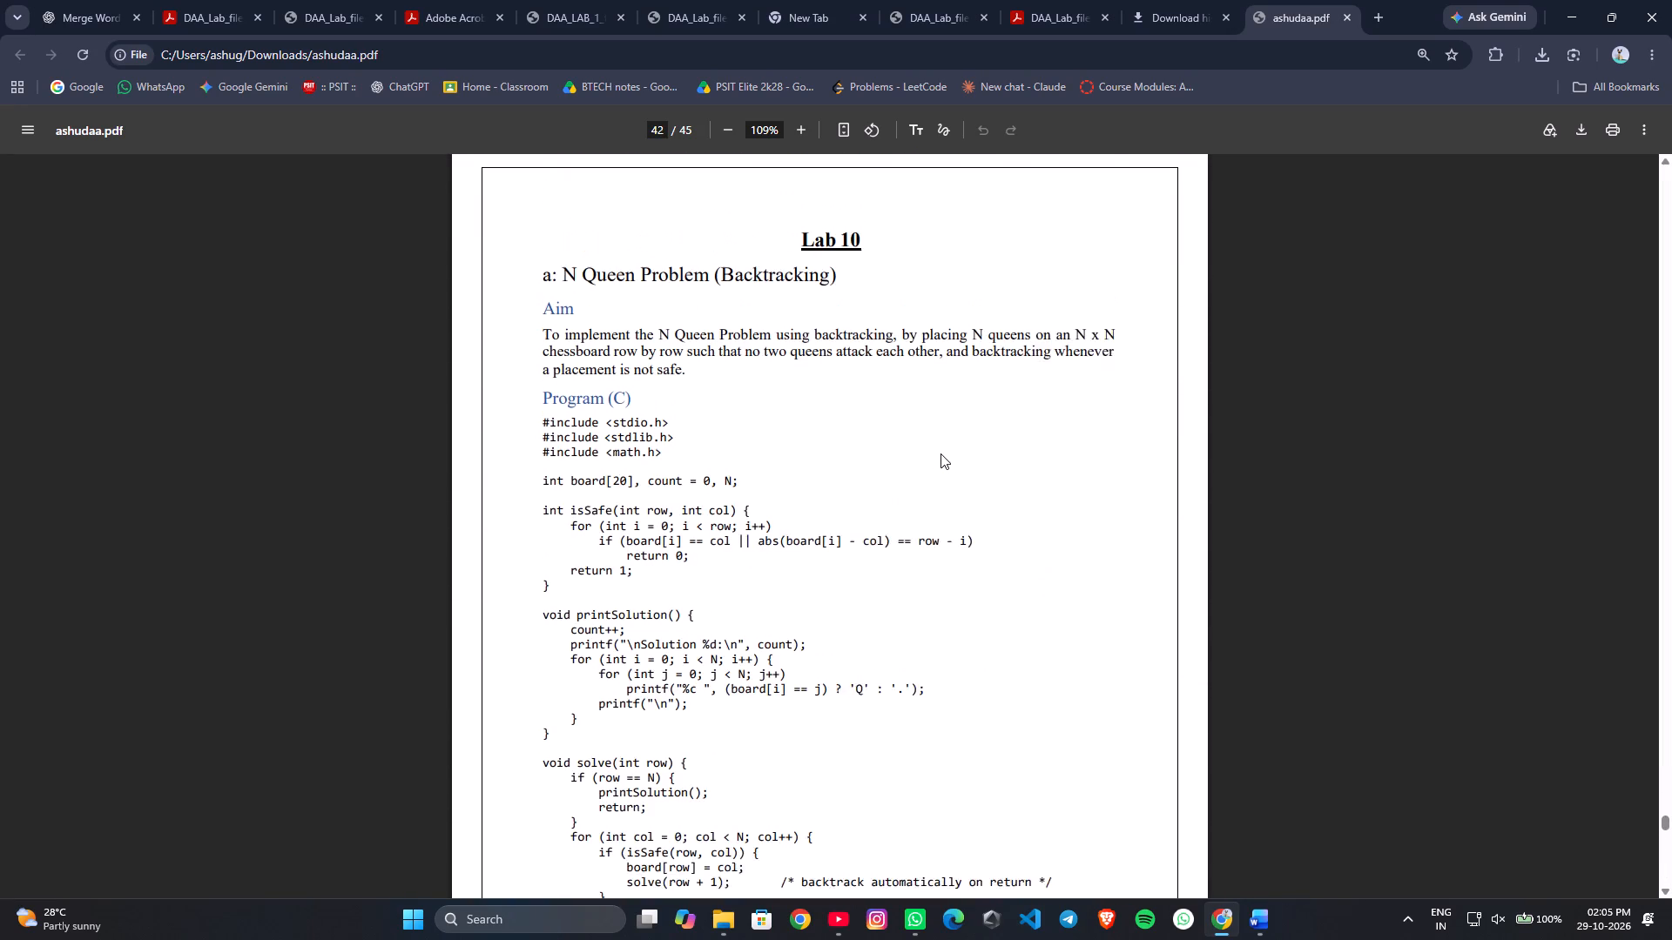
{"action": "scroll", "coordinate": [940, 453], "scroll_direction": "up", "scroll_amount": 6}
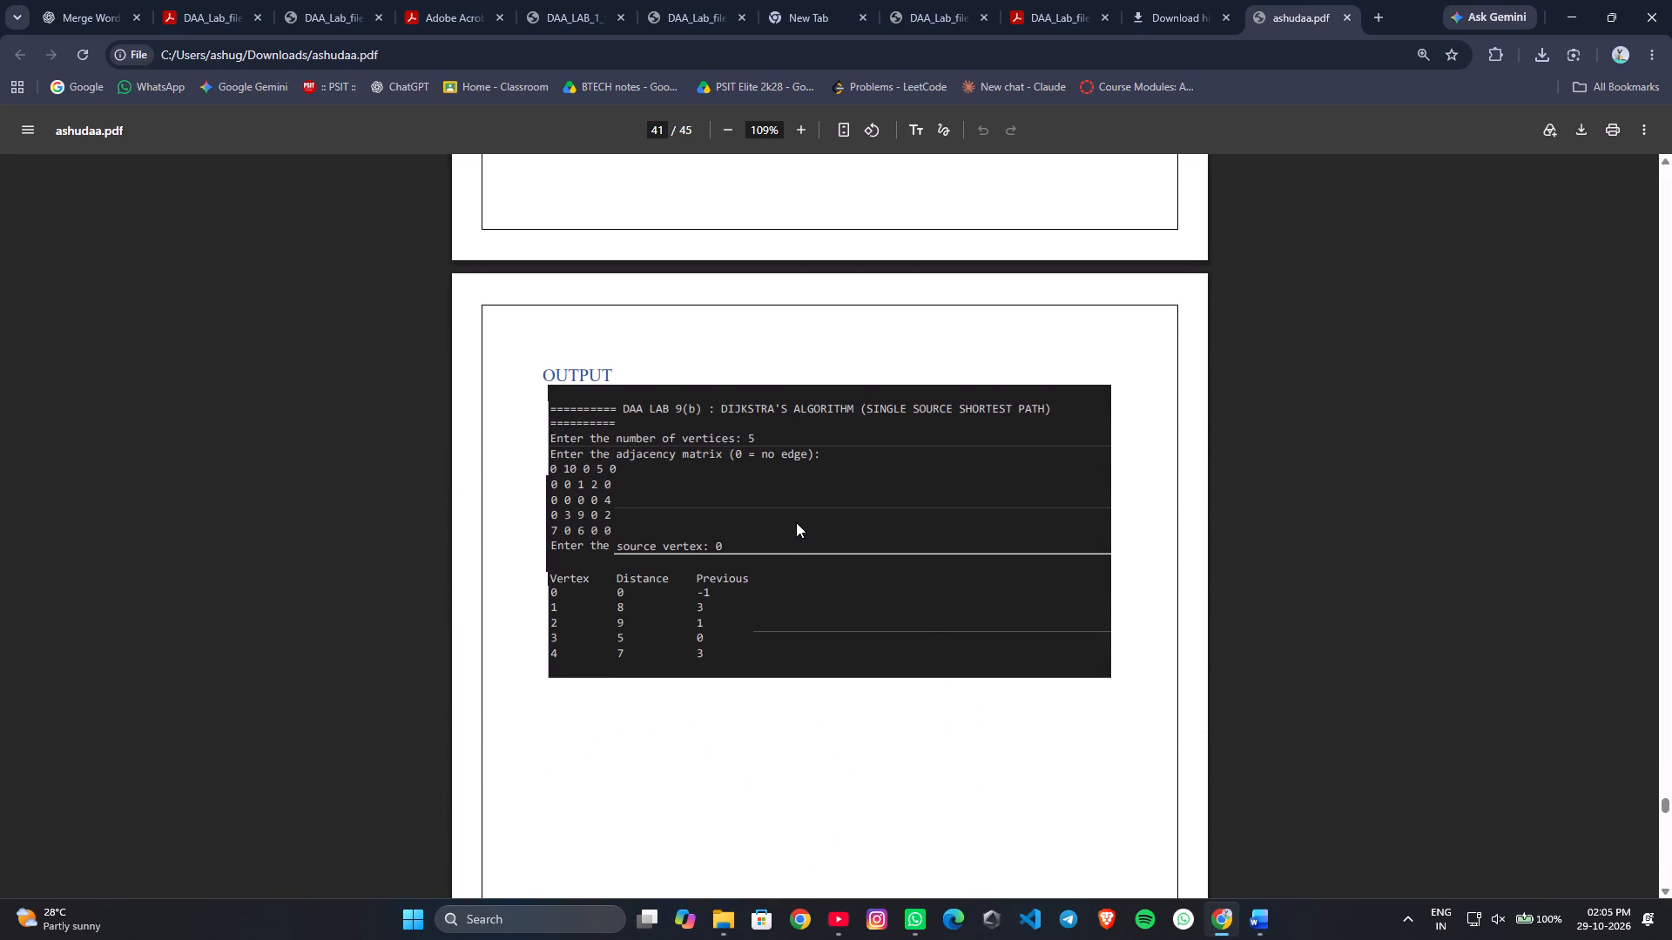
{"action": "left_click", "coordinate": [826, 494]}
{"action": "scroll", "coordinate": [826, 494], "scroll_direction": "down", "scroll_amount": 6}
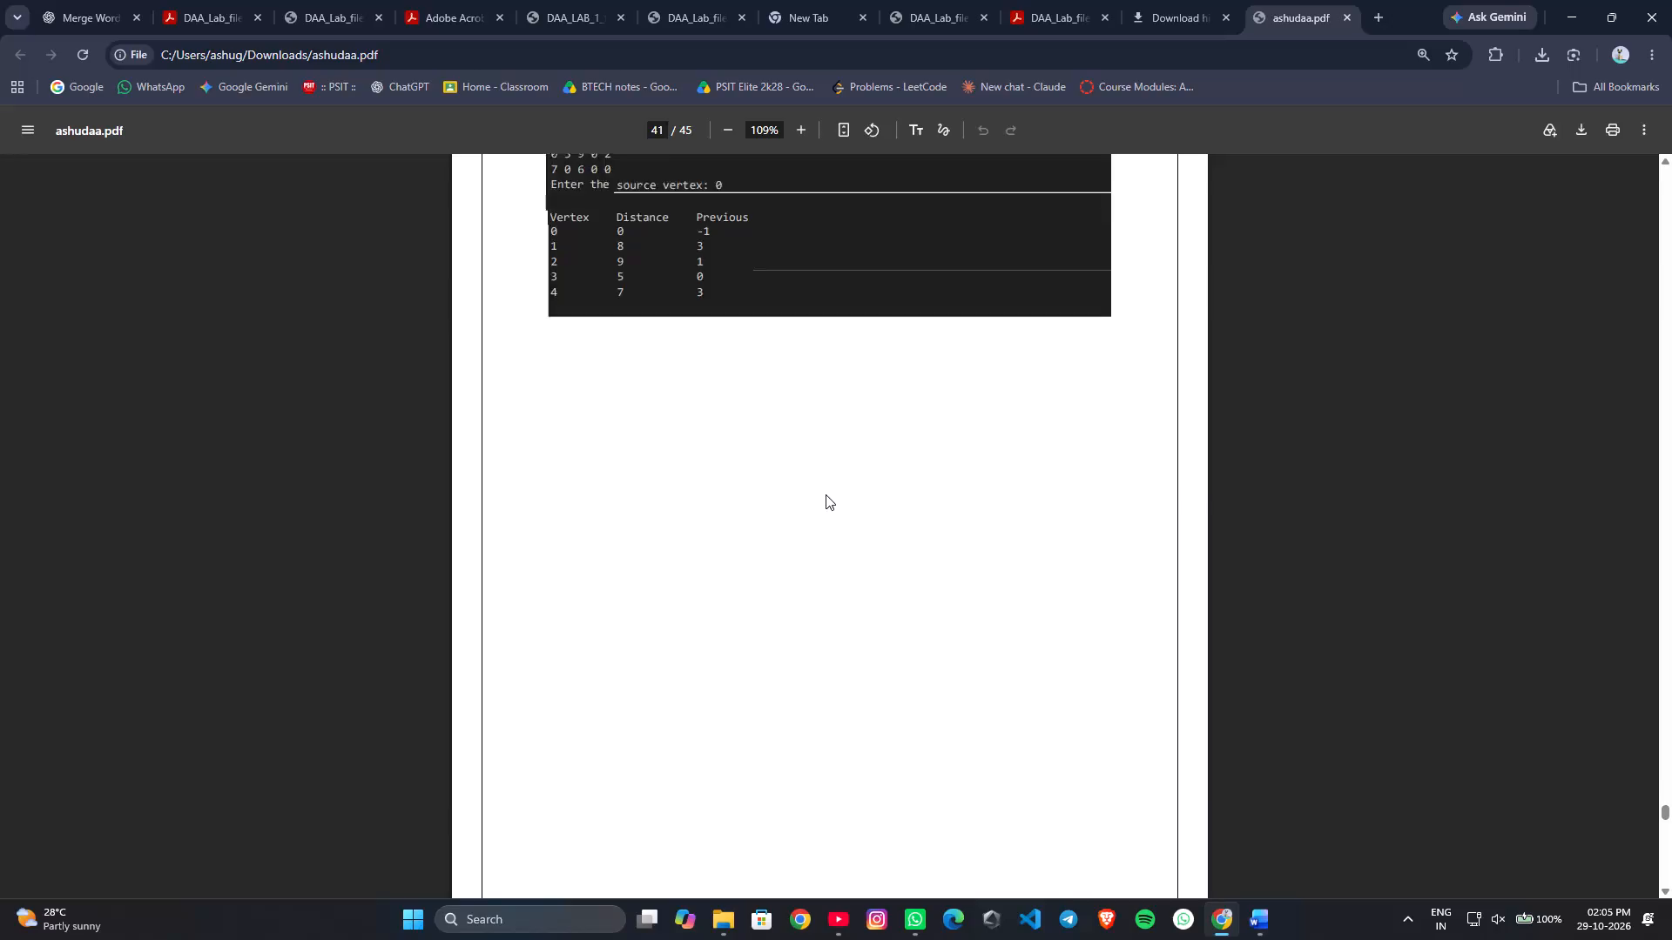
{"action": "scroll", "coordinate": [826, 494], "scroll_direction": "down", "scroll_amount": 4}
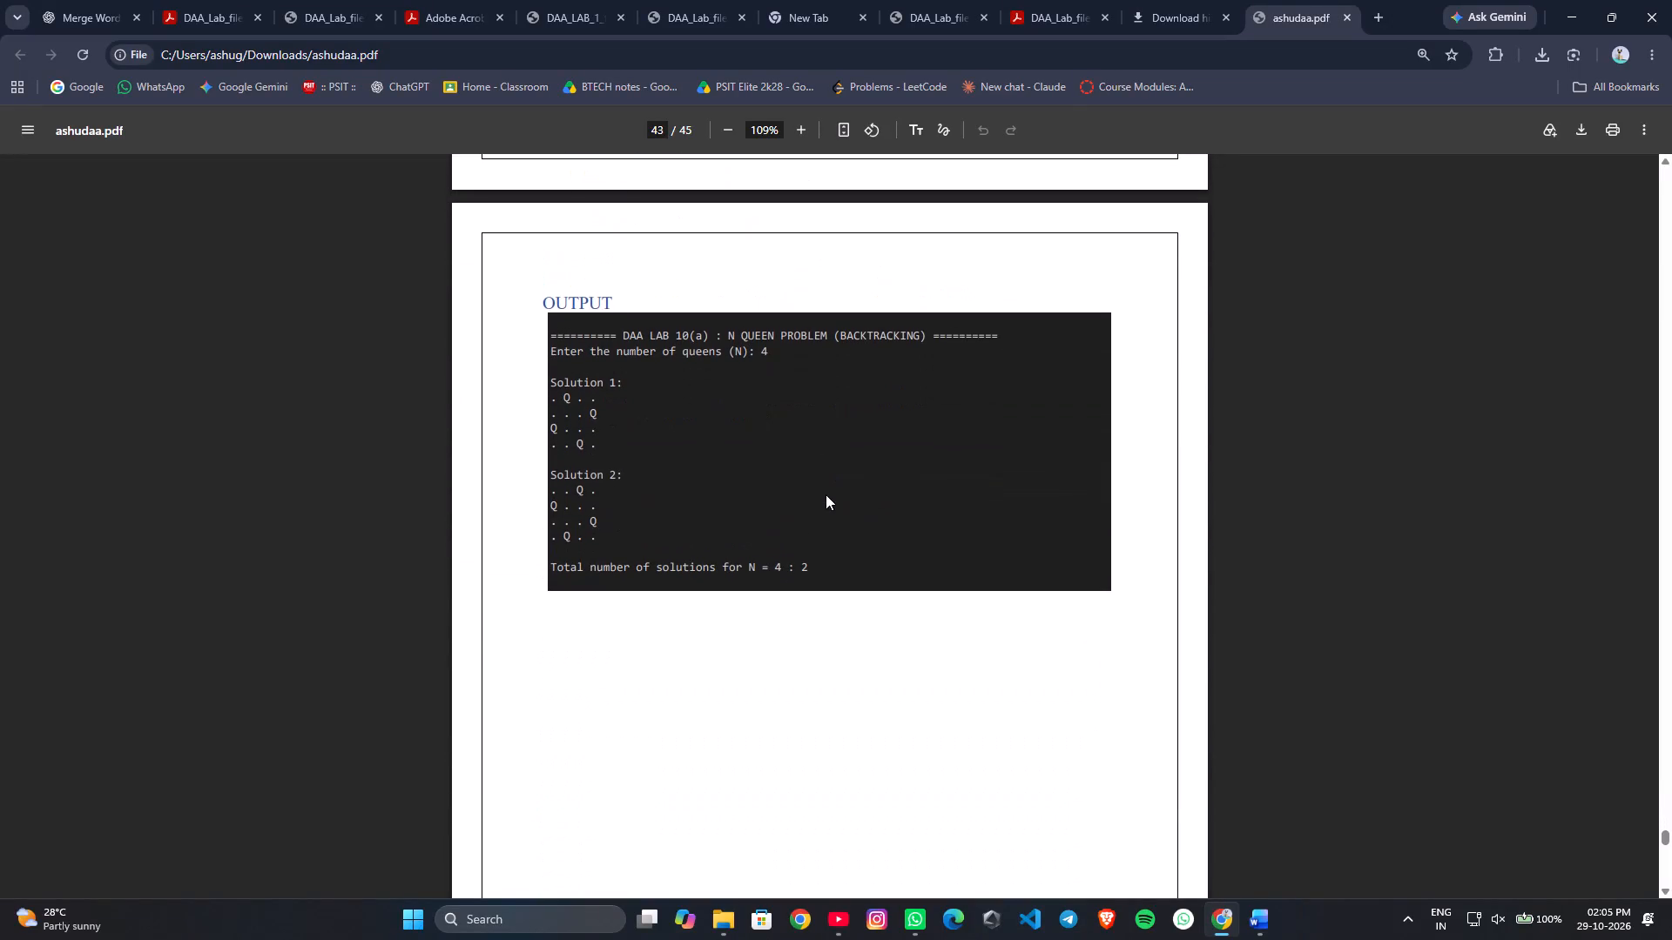
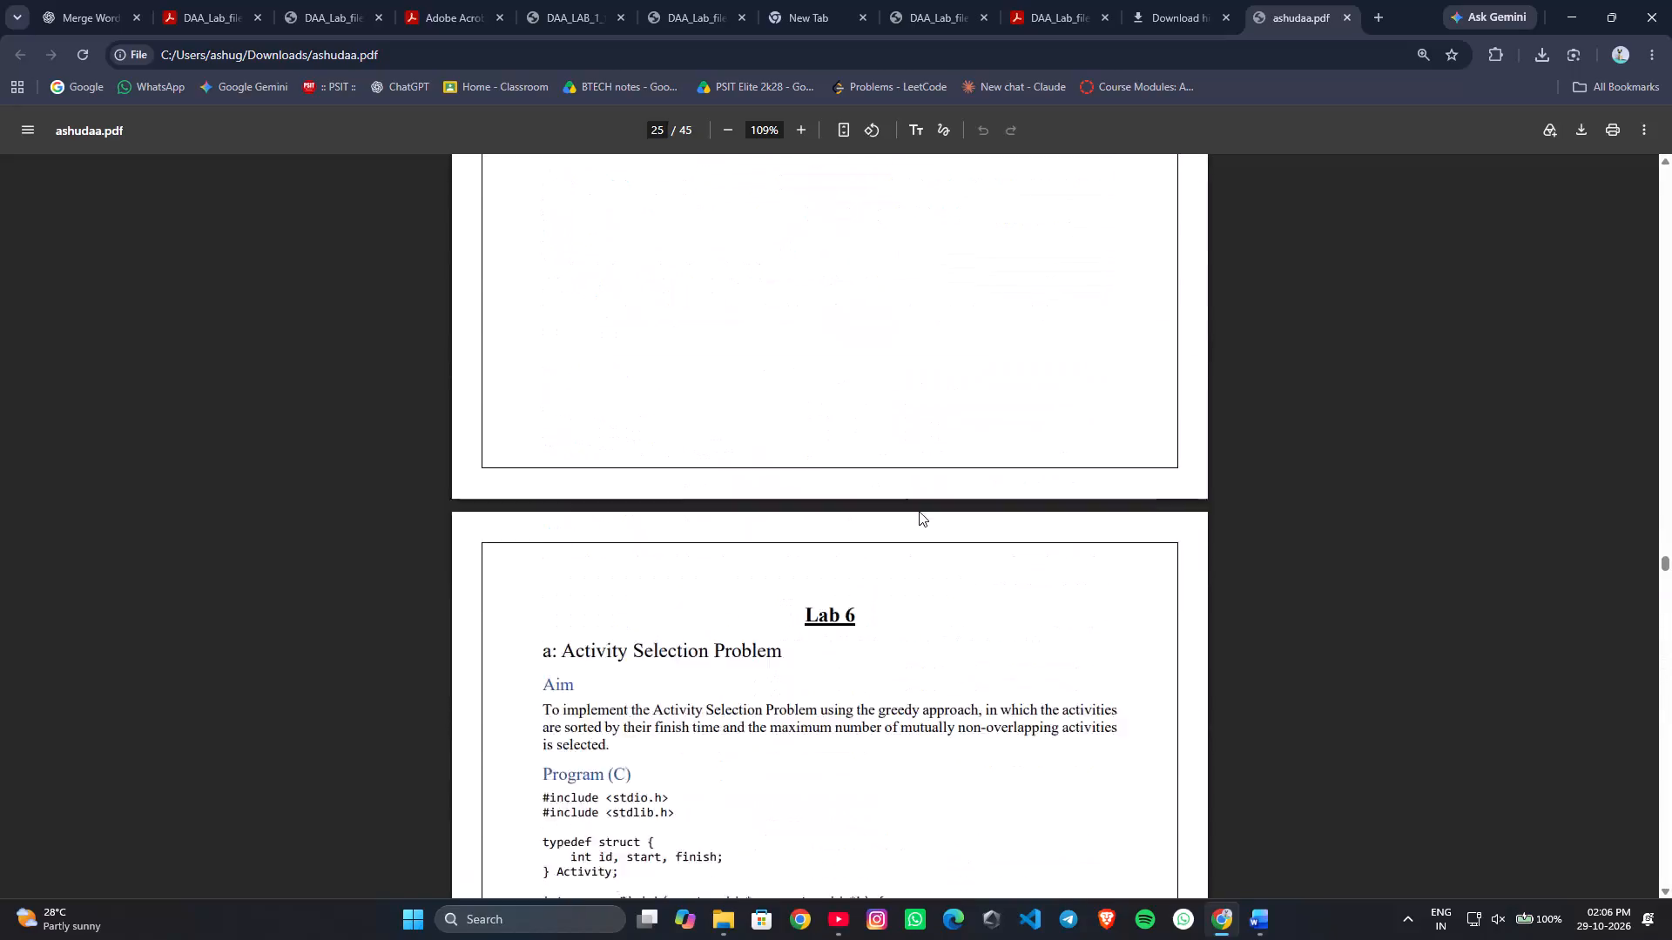
Recheck the opening pages of the ashudaa PDF, from the cover page and course outcomes through the Lab 2 Insertion Sort program.
{"action": "scroll", "coordinate": [919, 511], "scroll_direction": "up", "scroll_amount": 20}
{"action": "scroll", "coordinate": [919, 511], "scroll_direction": "up", "scroll_amount": 4}
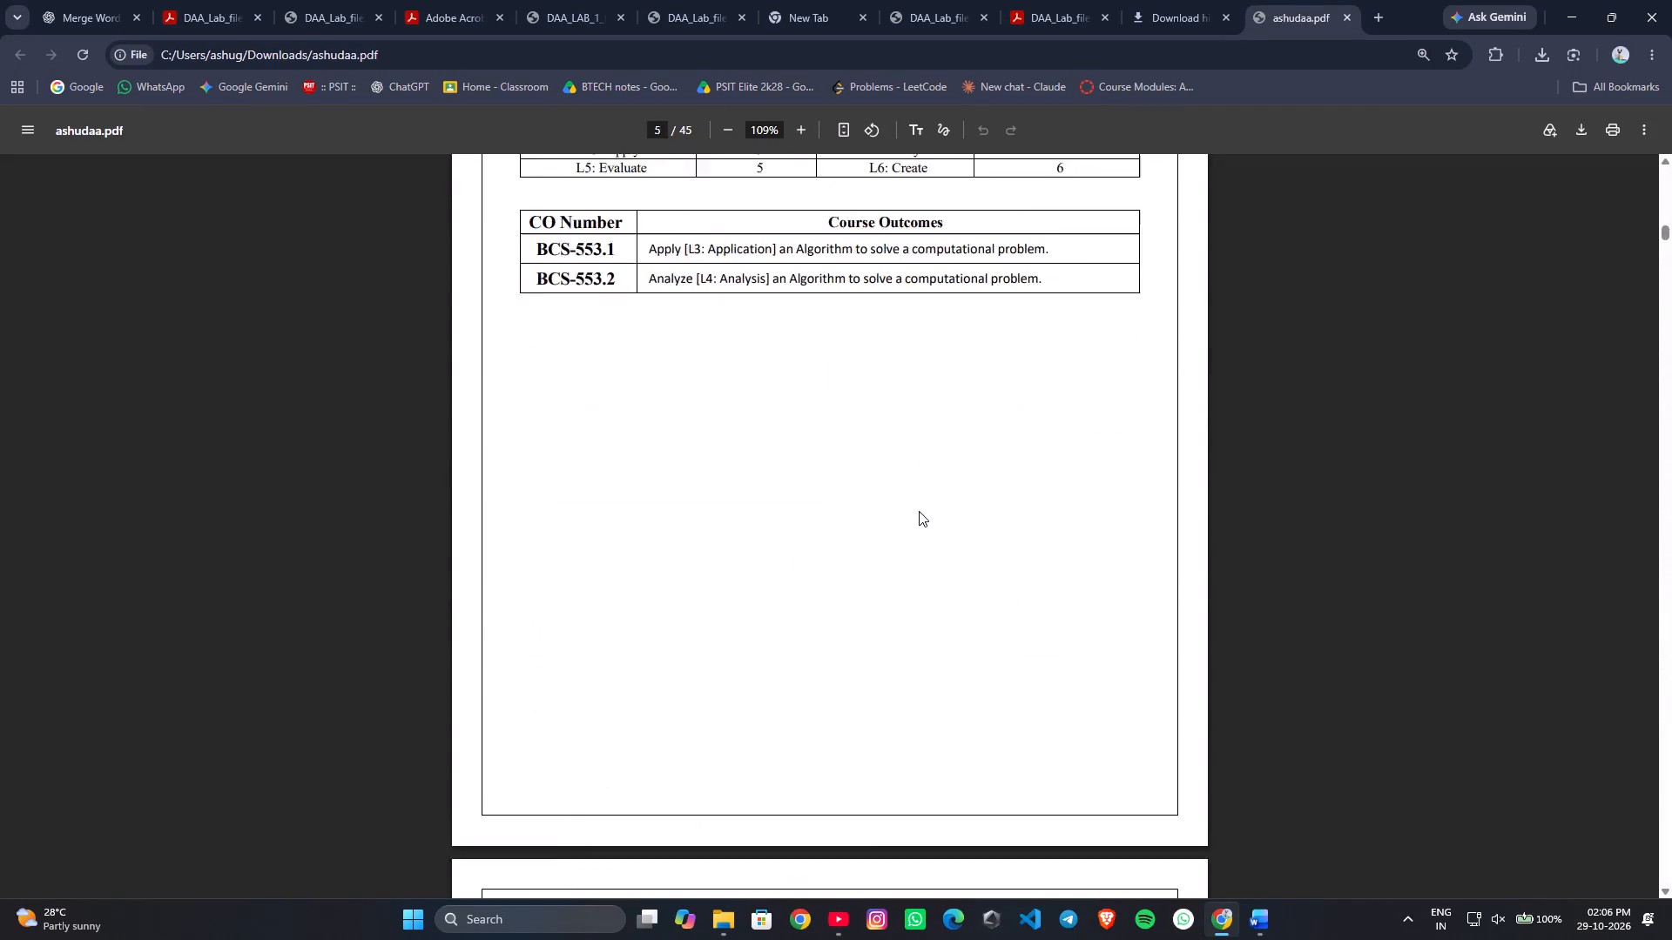
{"action": "scroll", "coordinate": [919, 511], "scroll_direction": "up", "scroll_amount": 16}
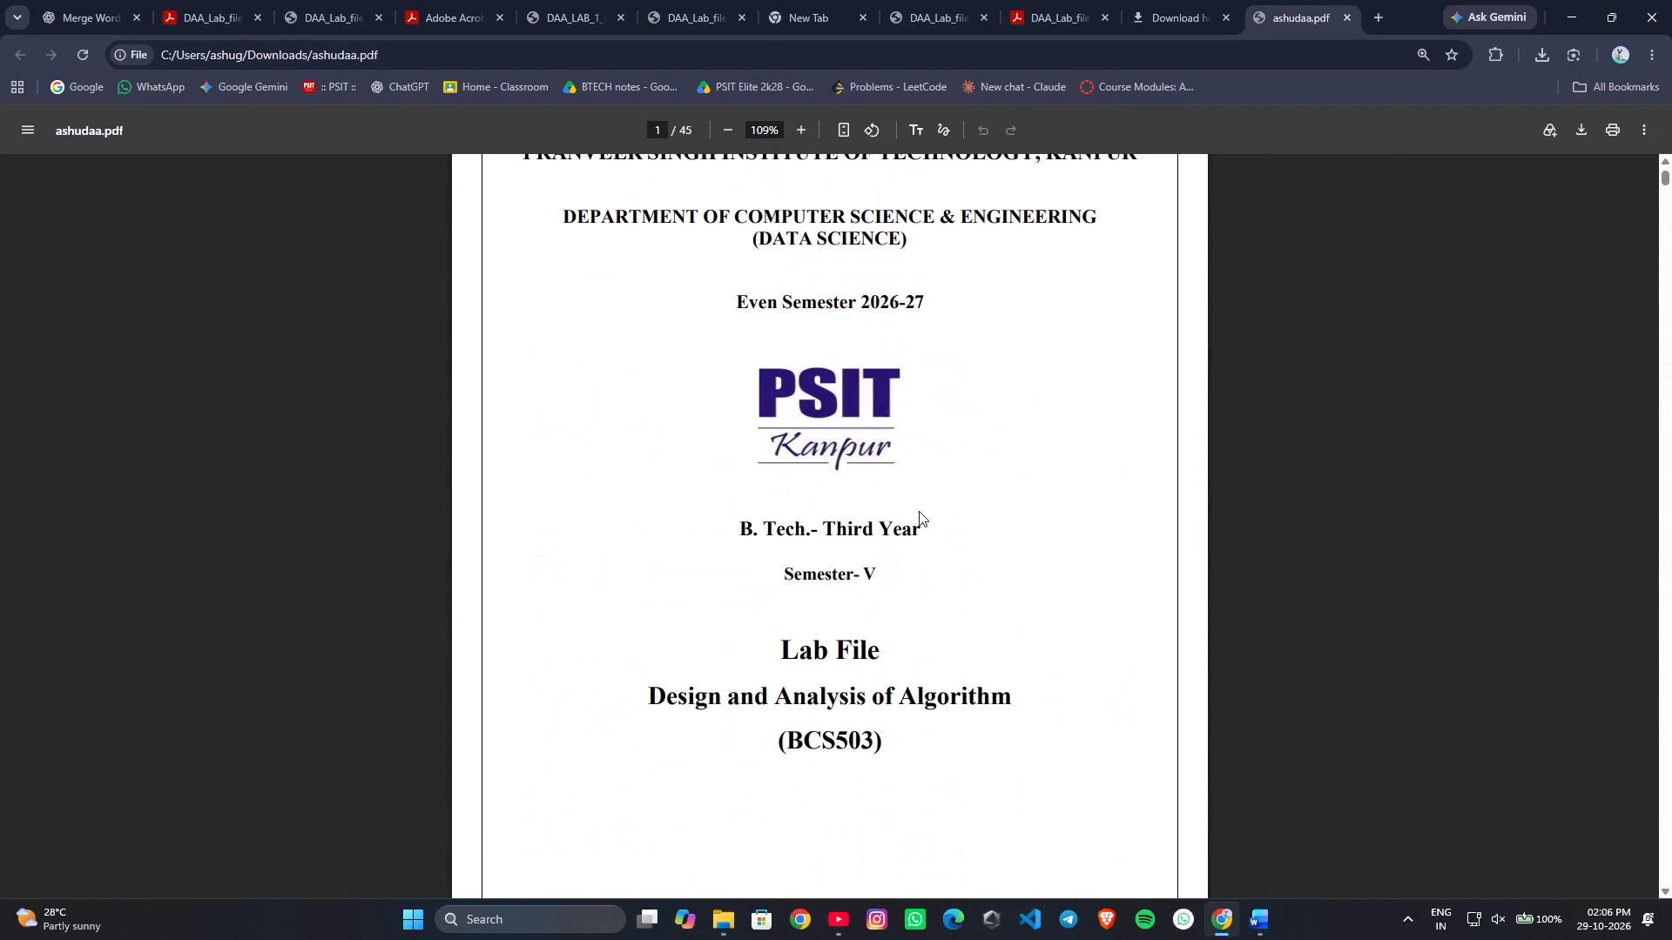
{"action": "scroll", "coordinate": [919, 511], "scroll_direction": "down", "scroll_amount": 5}
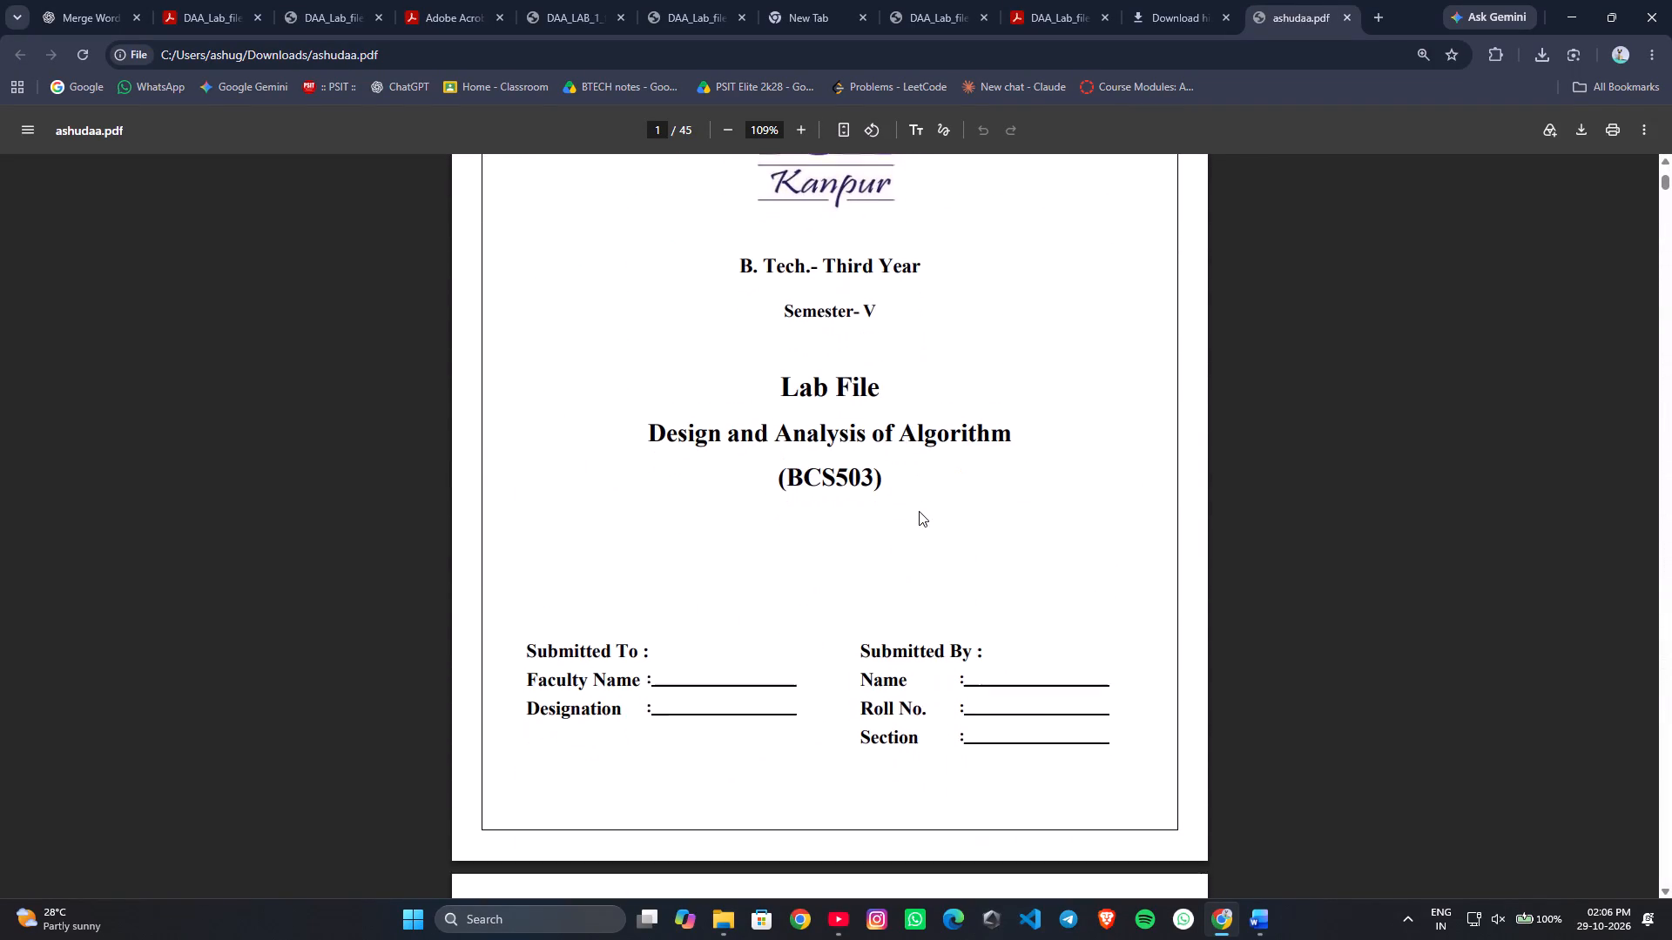
{"action": "scroll", "coordinate": [919, 511], "scroll_direction": "down", "scroll_amount": 20}
{"action": "scroll", "coordinate": [919, 511], "scroll_direction": "down", "scroll_amount": 9}
{"action": "scroll", "coordinate": [919, 511], "scroll_direction": "up", "scroll_amount": 5}
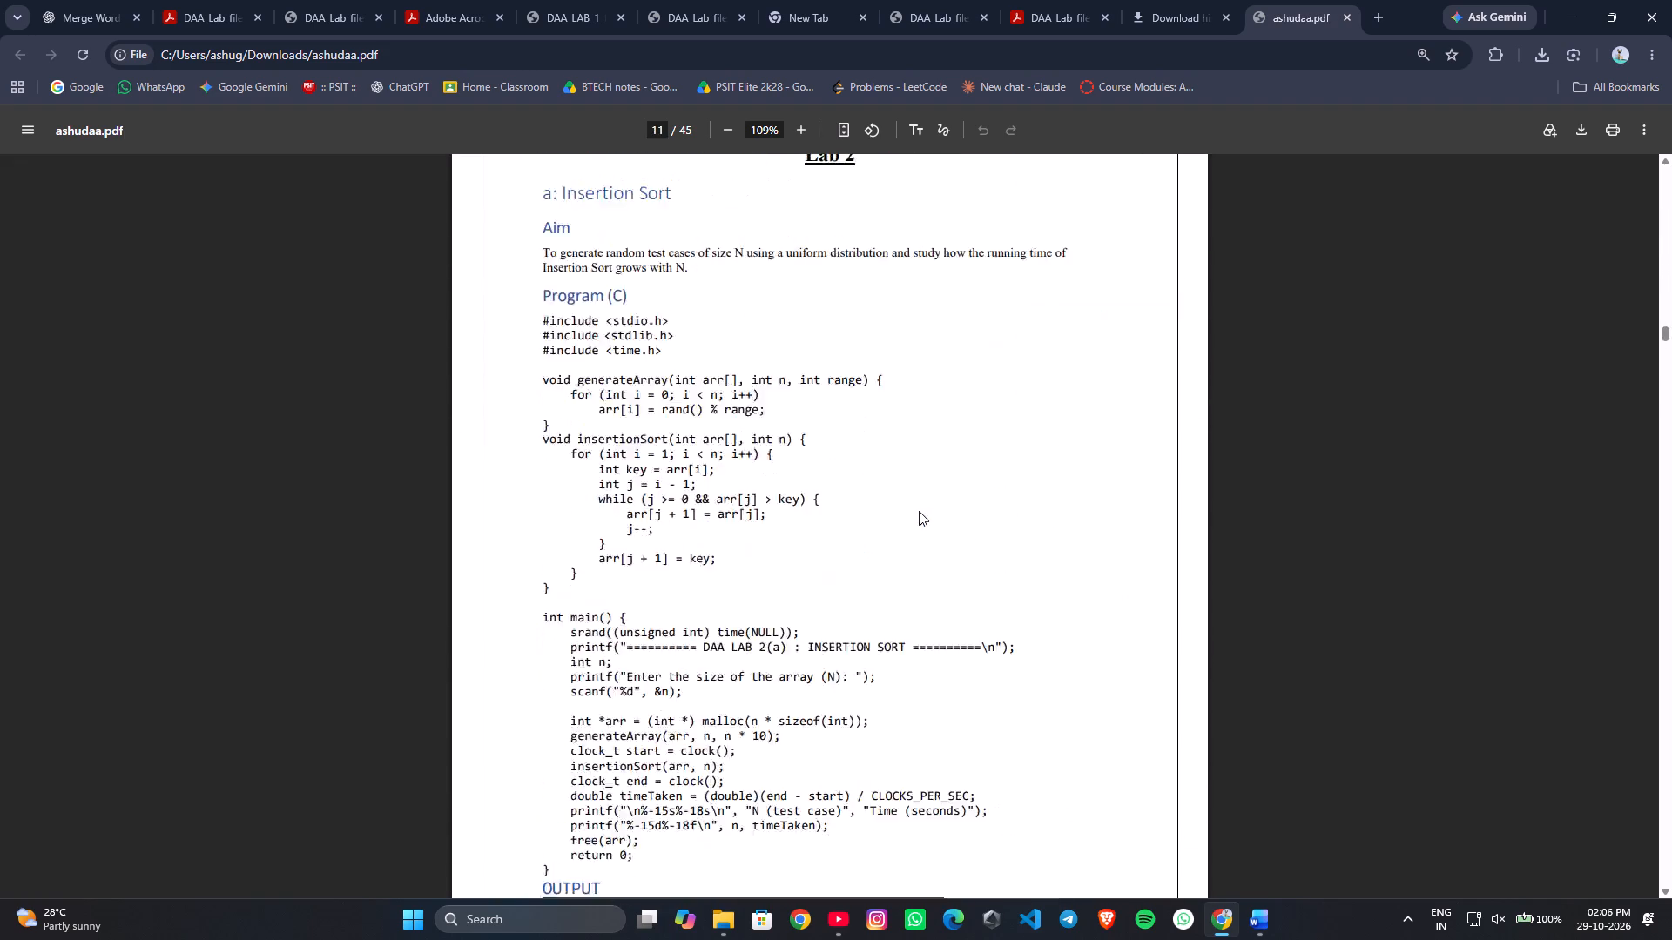
{"action": "scroll", "coordinate": [919, 511], "scroll_direction": "up", "scroll_amount": 16}
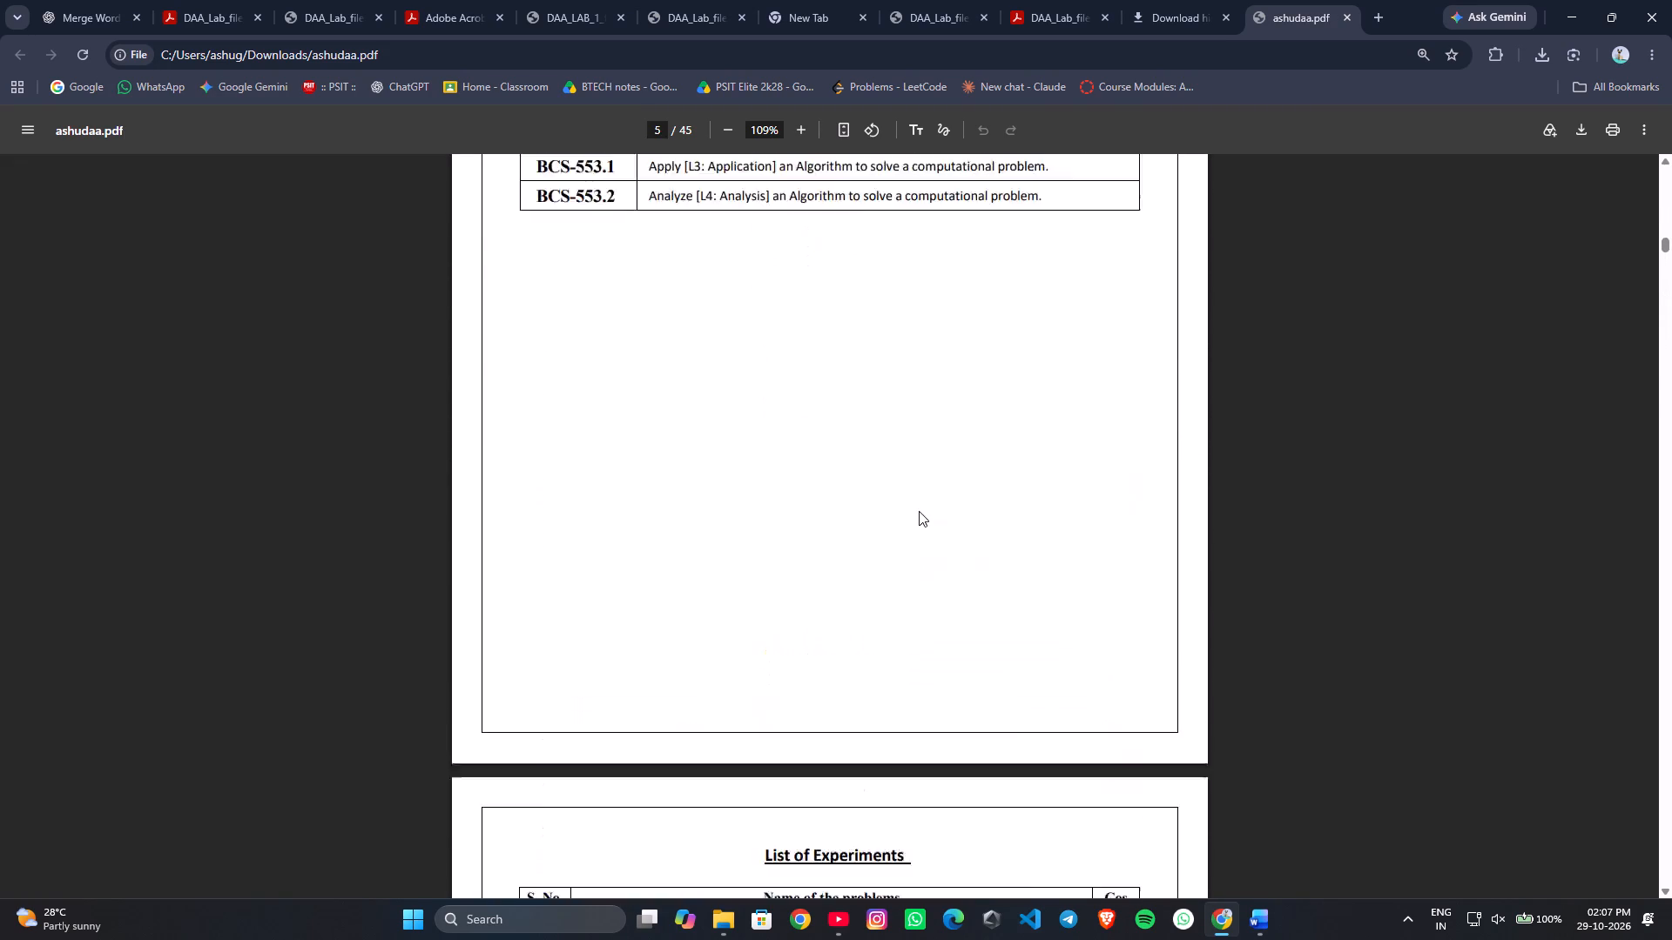
{"action": "scroll", "coordinate": [919, 511], "scroll_direction": "up", "scroll_amount": 9}
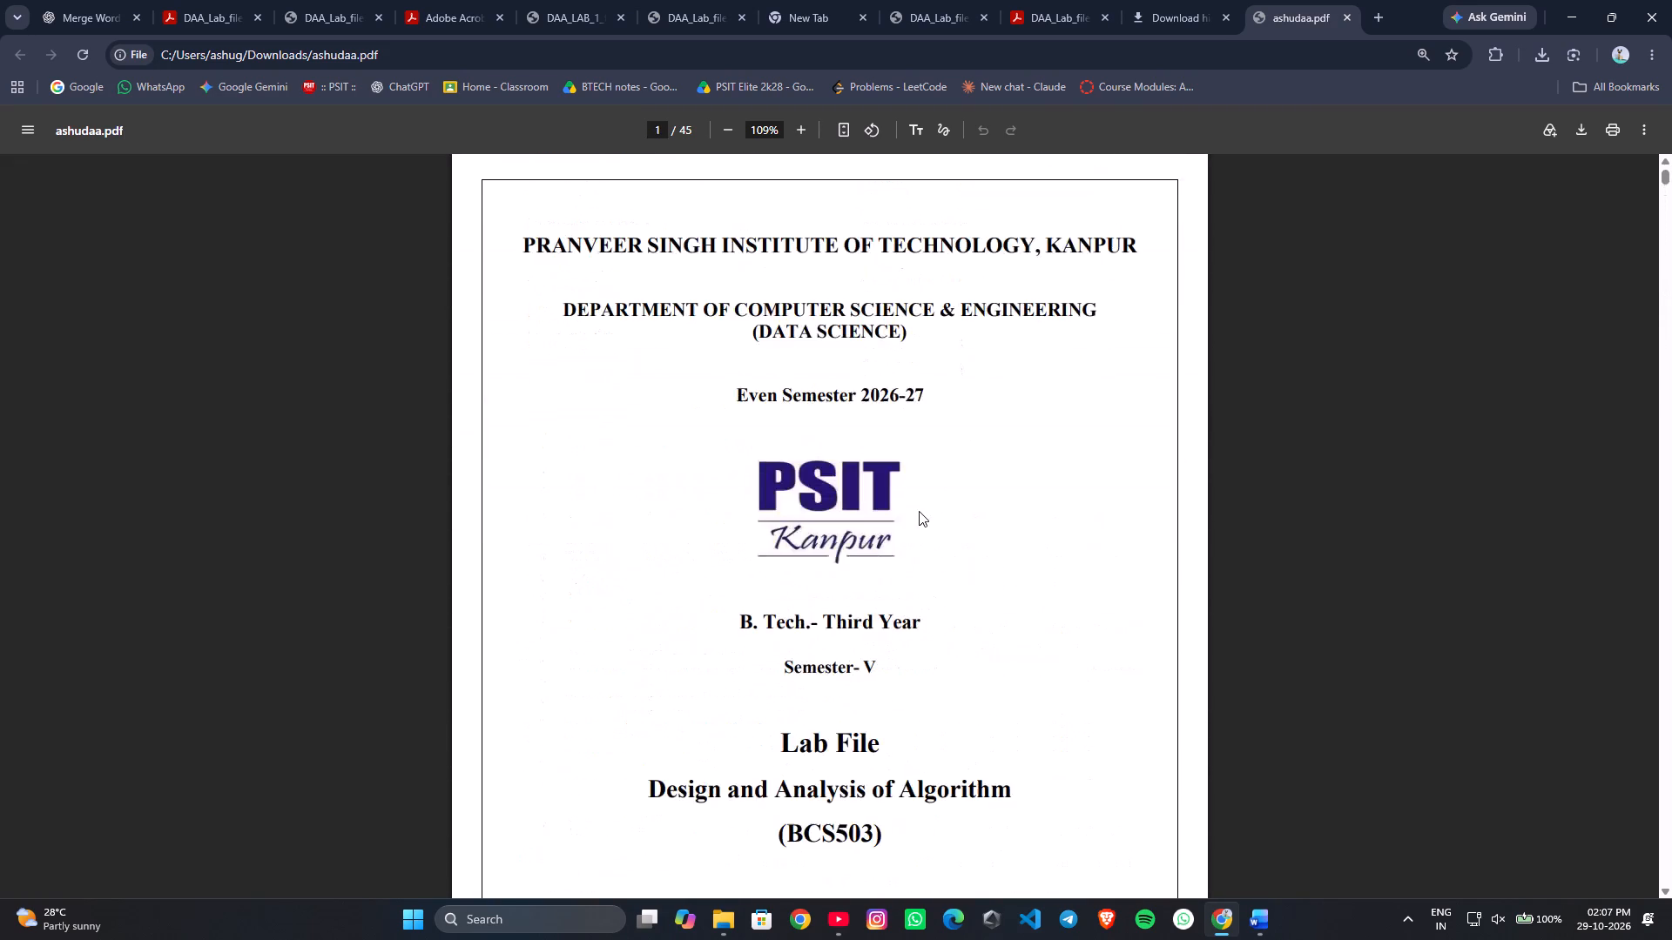
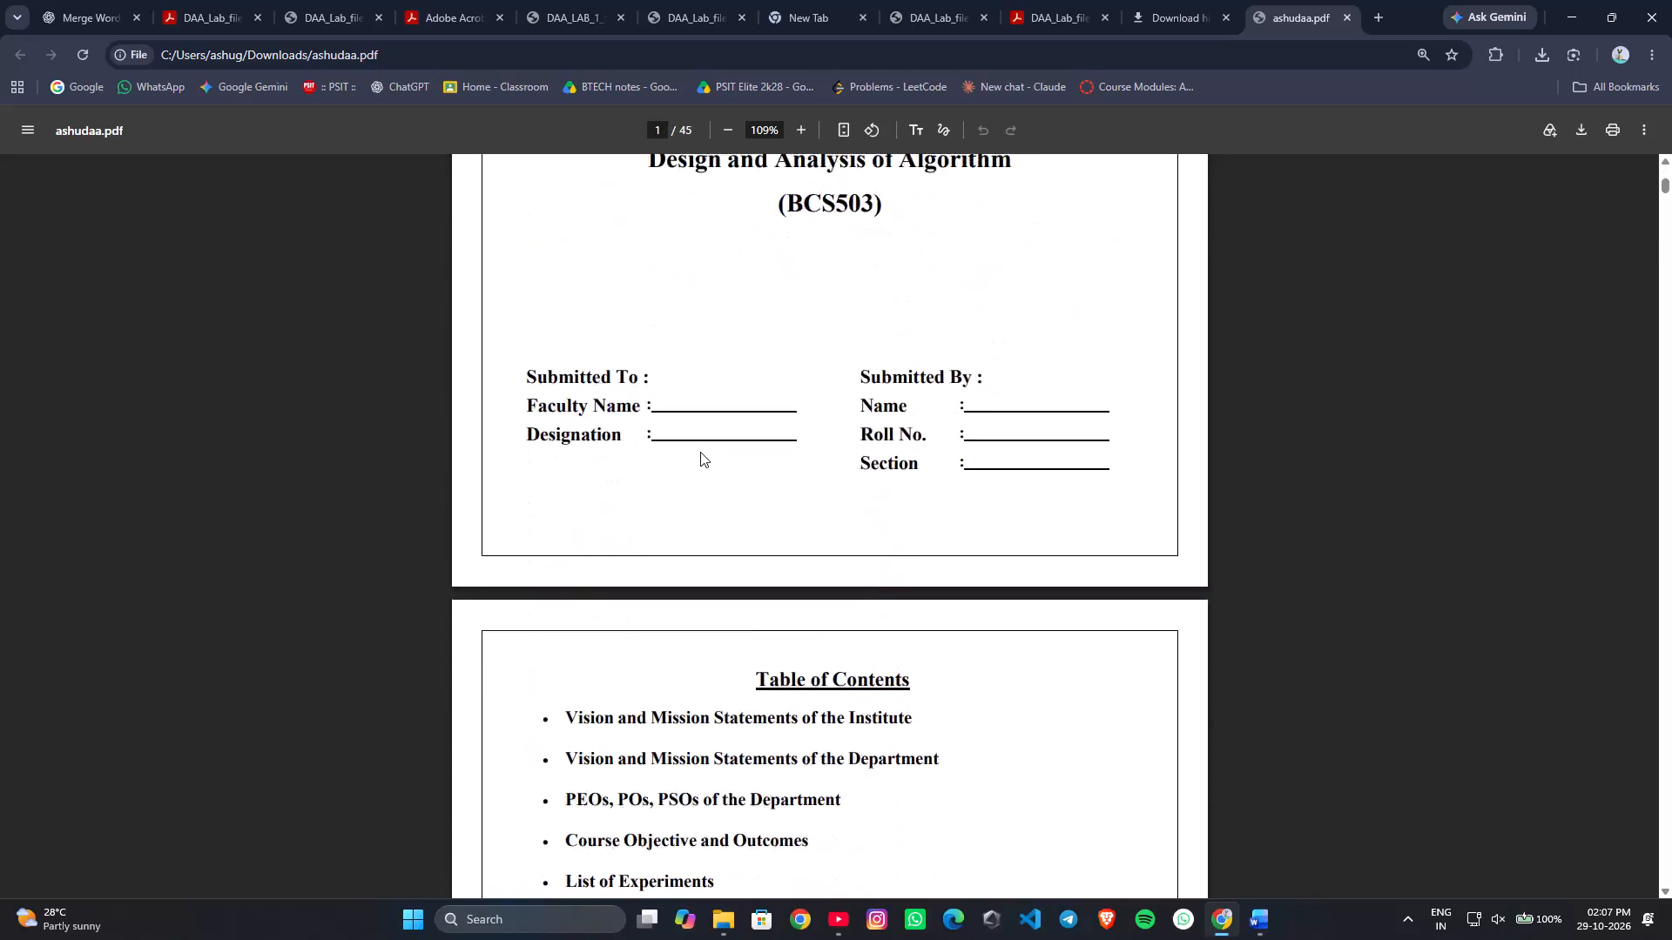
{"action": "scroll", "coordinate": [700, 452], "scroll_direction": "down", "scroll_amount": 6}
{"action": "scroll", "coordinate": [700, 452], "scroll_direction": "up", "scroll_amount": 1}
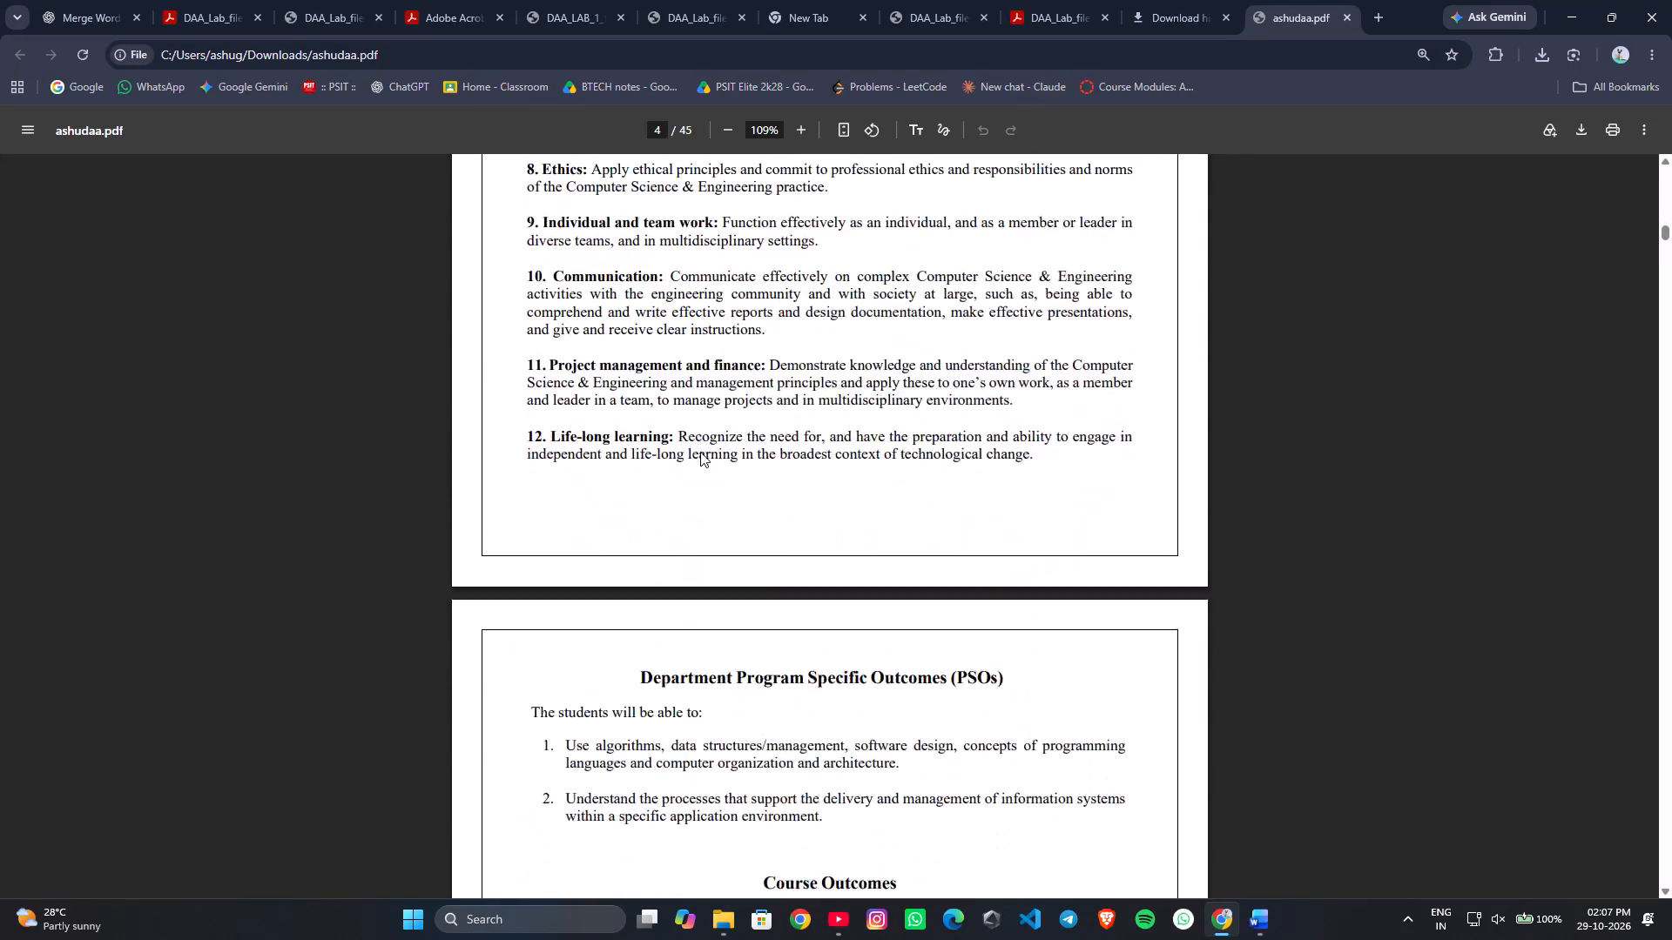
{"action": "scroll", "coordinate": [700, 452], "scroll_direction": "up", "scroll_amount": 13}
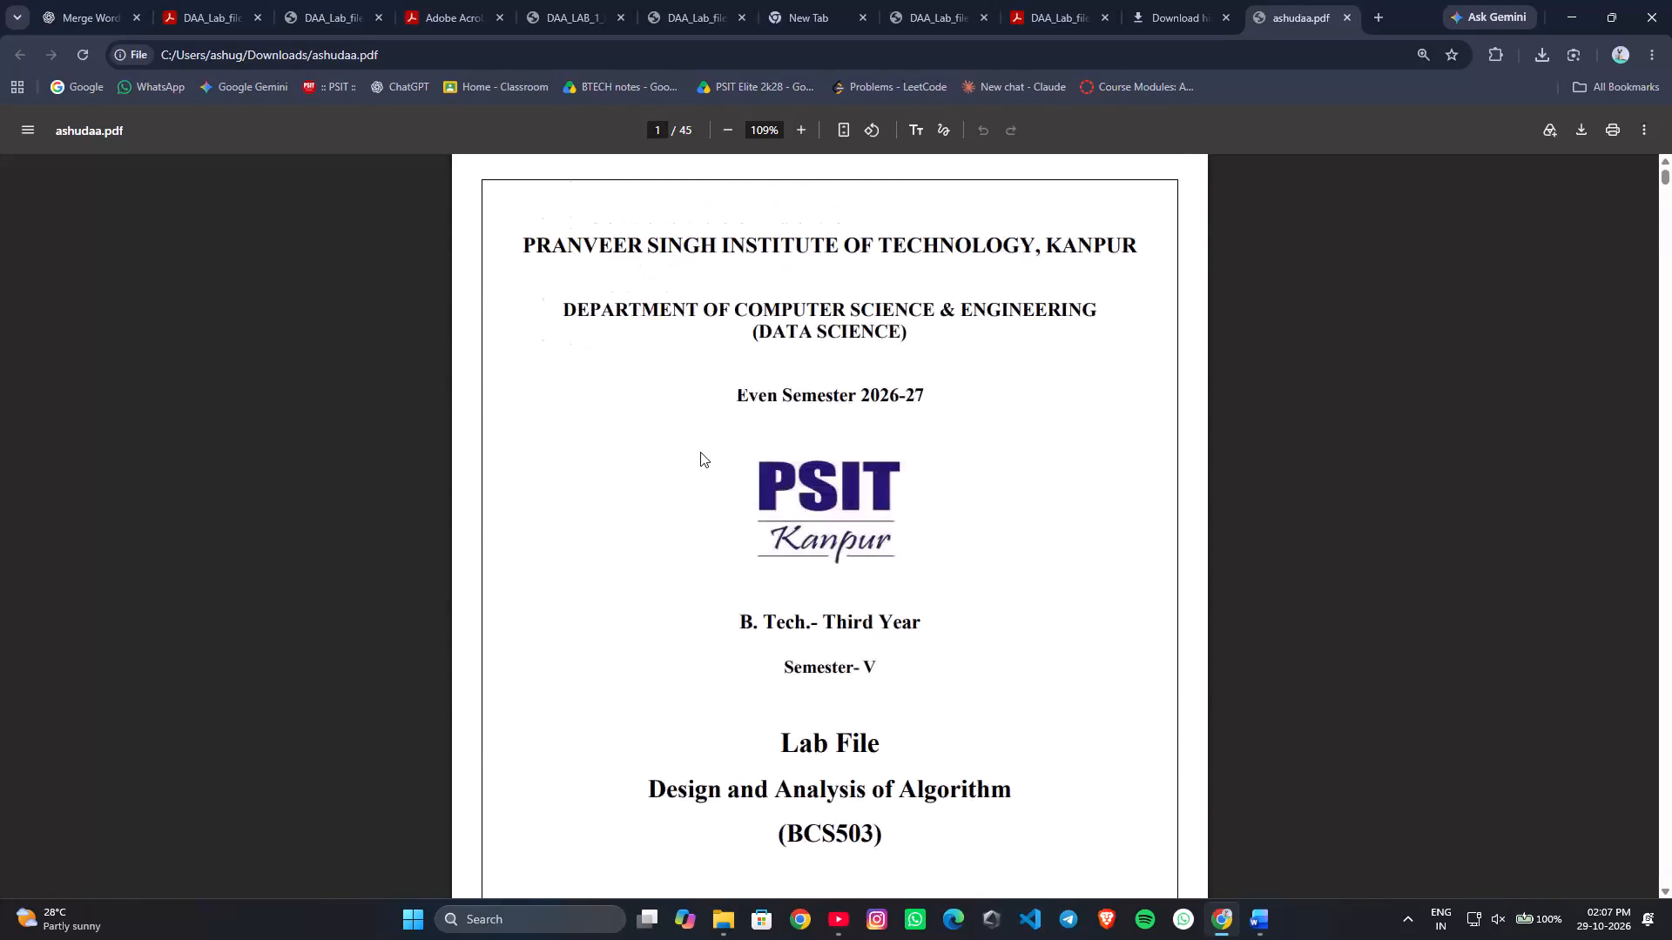
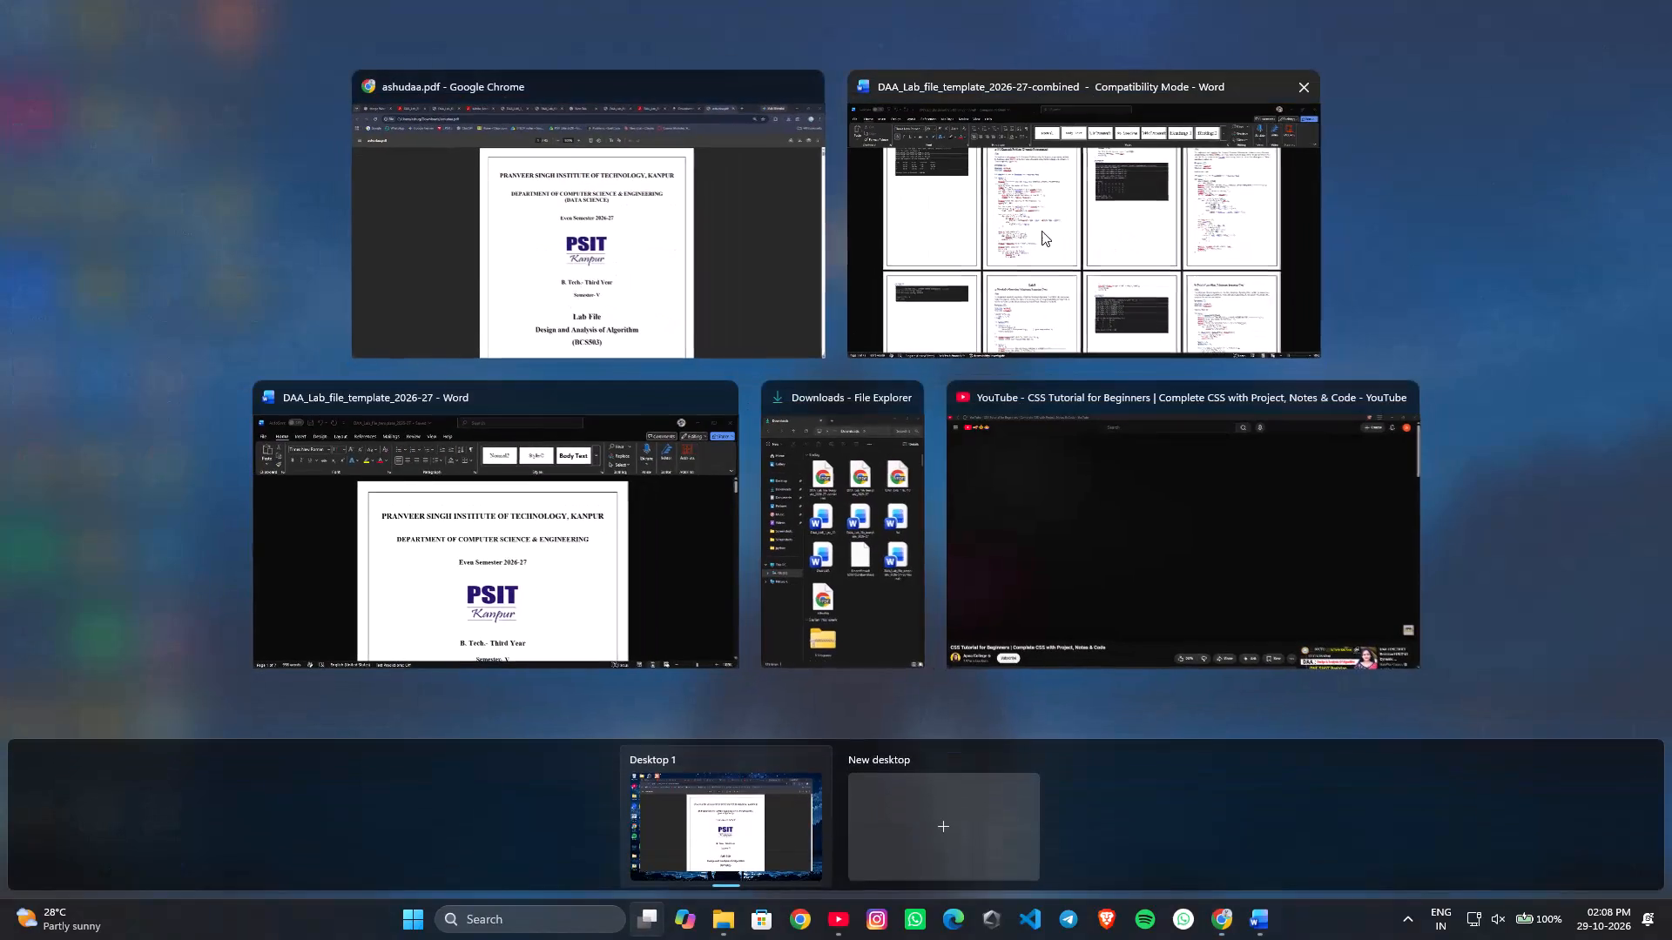
Switch to the combined DAA lab file in Word and bring up its cover page at reading size.
{"action": "left_click", "coordinate": [996, 271]}
{"action": "scroll", "coordinate": [833, 443], "scroll_direction": "up", "scroll_amount": 20}
{"action": "scroll", "coordinate": [833, 443], "scroll_direction": "up", "scroll_amount": 20}
{"action": "scroll", "coordinate": [833, 443], "scroll_direction": "up", "scroll_amount": 20}
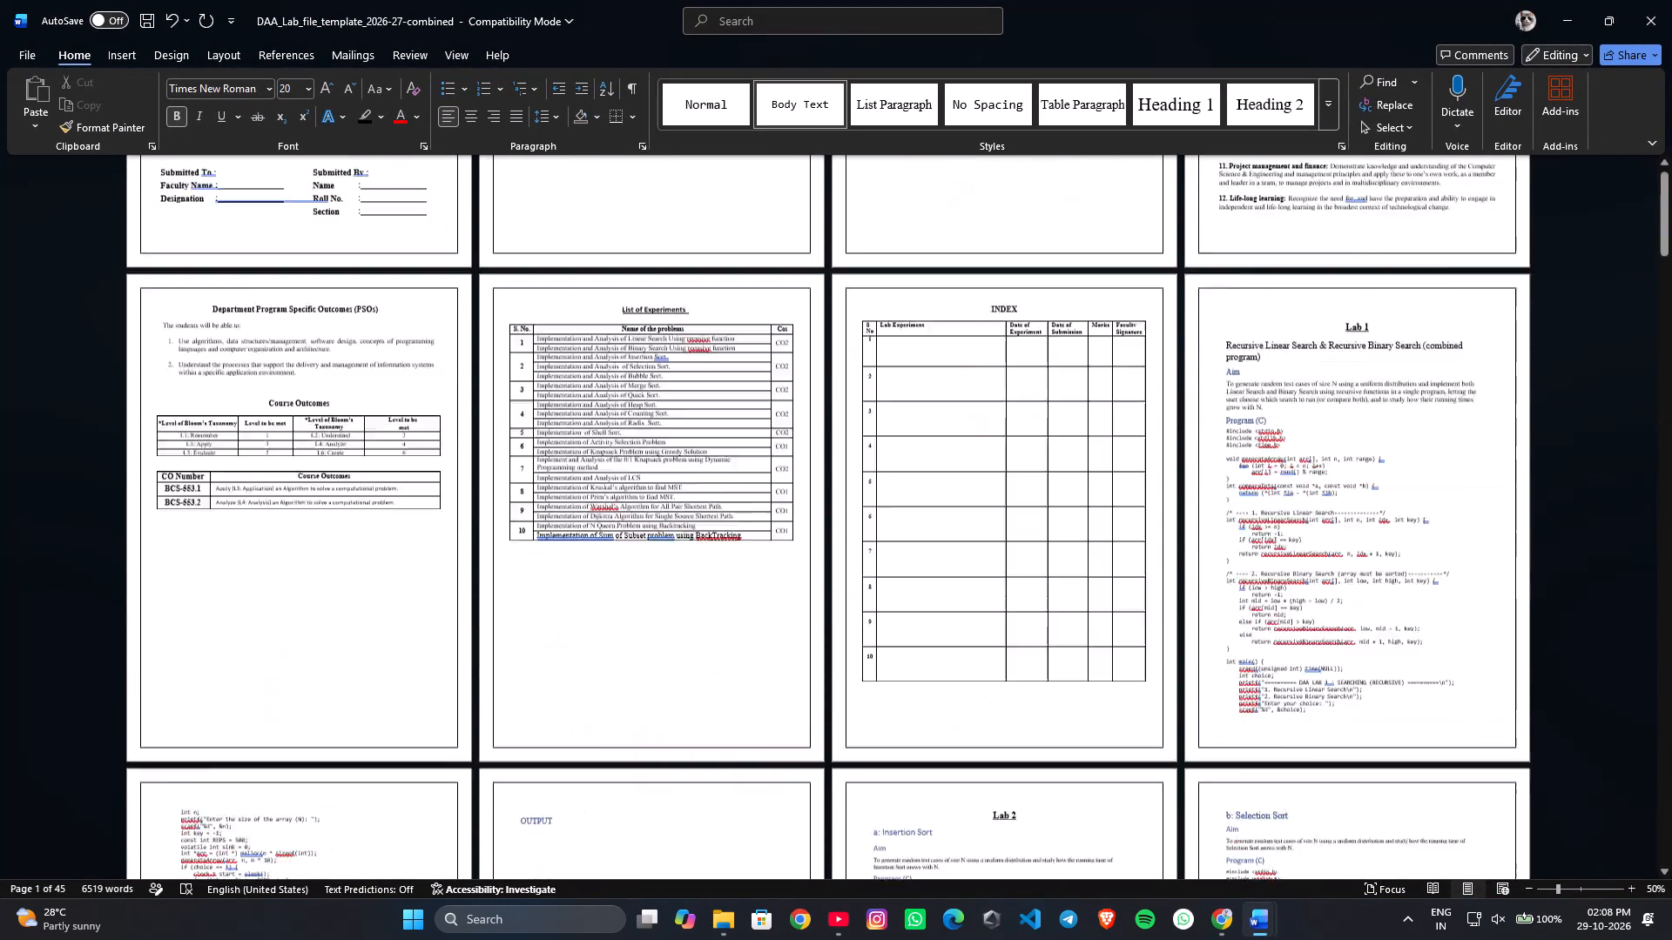
{"action": "scroll", "coordinate": [833, 443], "scroll_direction": "up", "scroll_amount": 20}
{"action": "scroll", "coordinate": [833, 443], "scroll_direction": "up", "scroll_amount": 17}
{"action": "scroll", "coordinate": [833, 443], "scroll_direction": "down", "scroll_amount": 14}
{"action": "scroll", "coordinate": [833, 443], "scroll_direction": "up", "scroll_amount": 3}
{"action": "scroll", "coordinate": [334, 287], "scroll_direction": "up", "scroll_amount": 5, "text": "ctrl"}
{"action": "scroll", "coordinate": [334, 287], "scroll_direction": "up", "scroll_amount": 3}
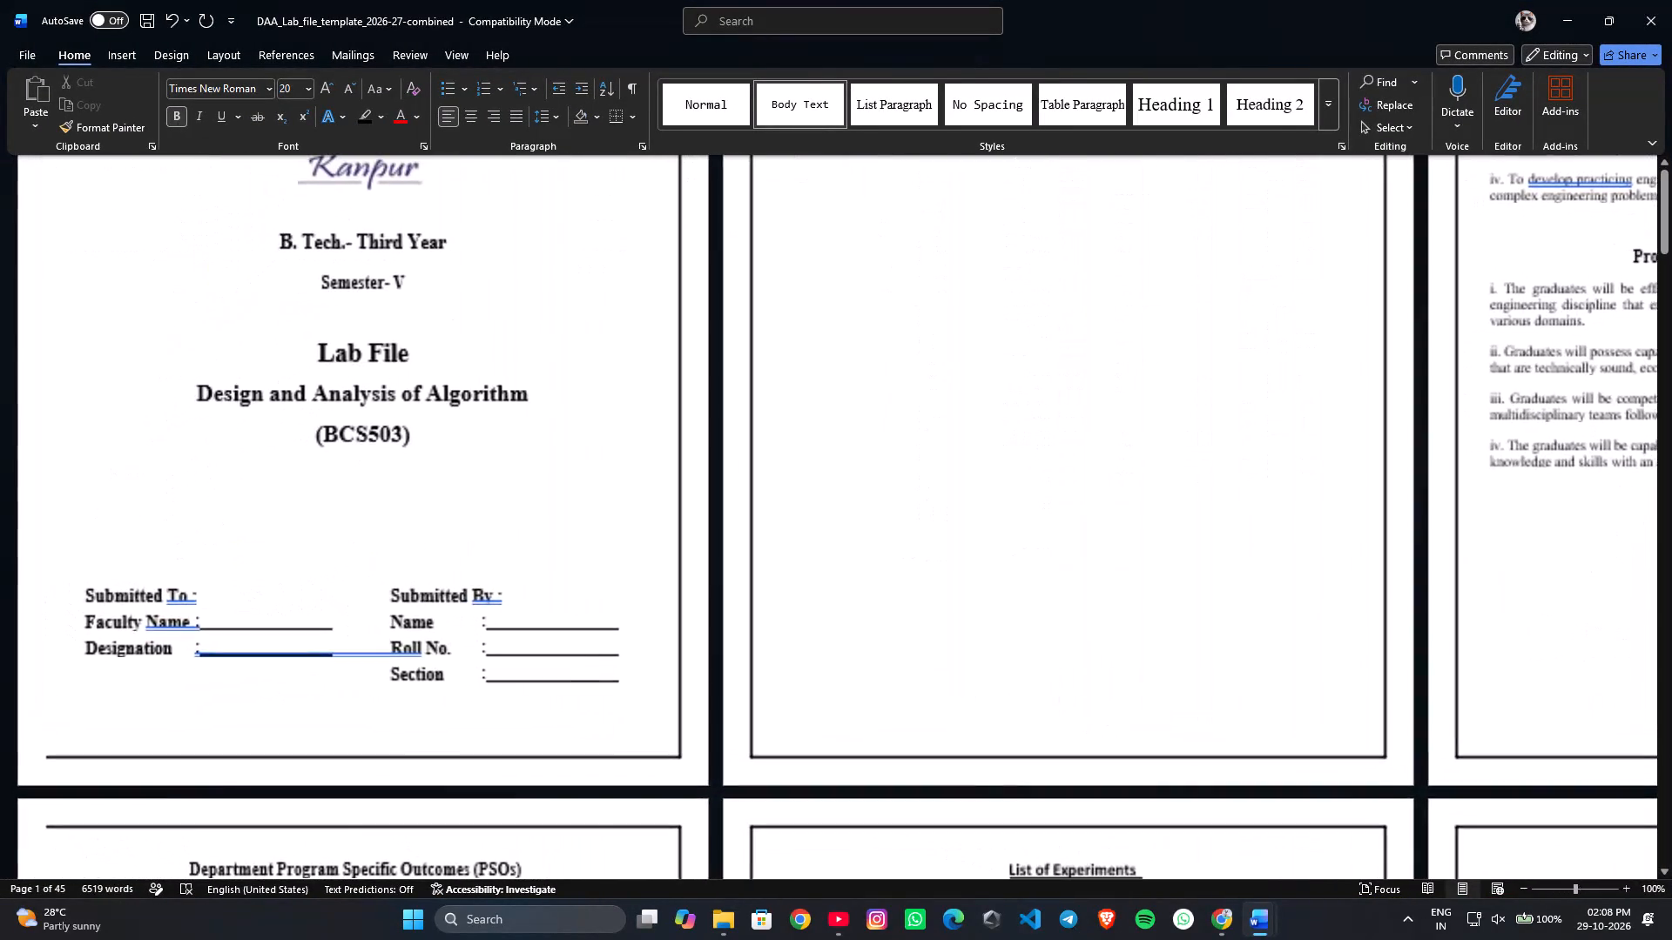
{"action": "scroll", "coordinate": [334, 287], "scroll_direction": "up", "scroll_amount": 3}
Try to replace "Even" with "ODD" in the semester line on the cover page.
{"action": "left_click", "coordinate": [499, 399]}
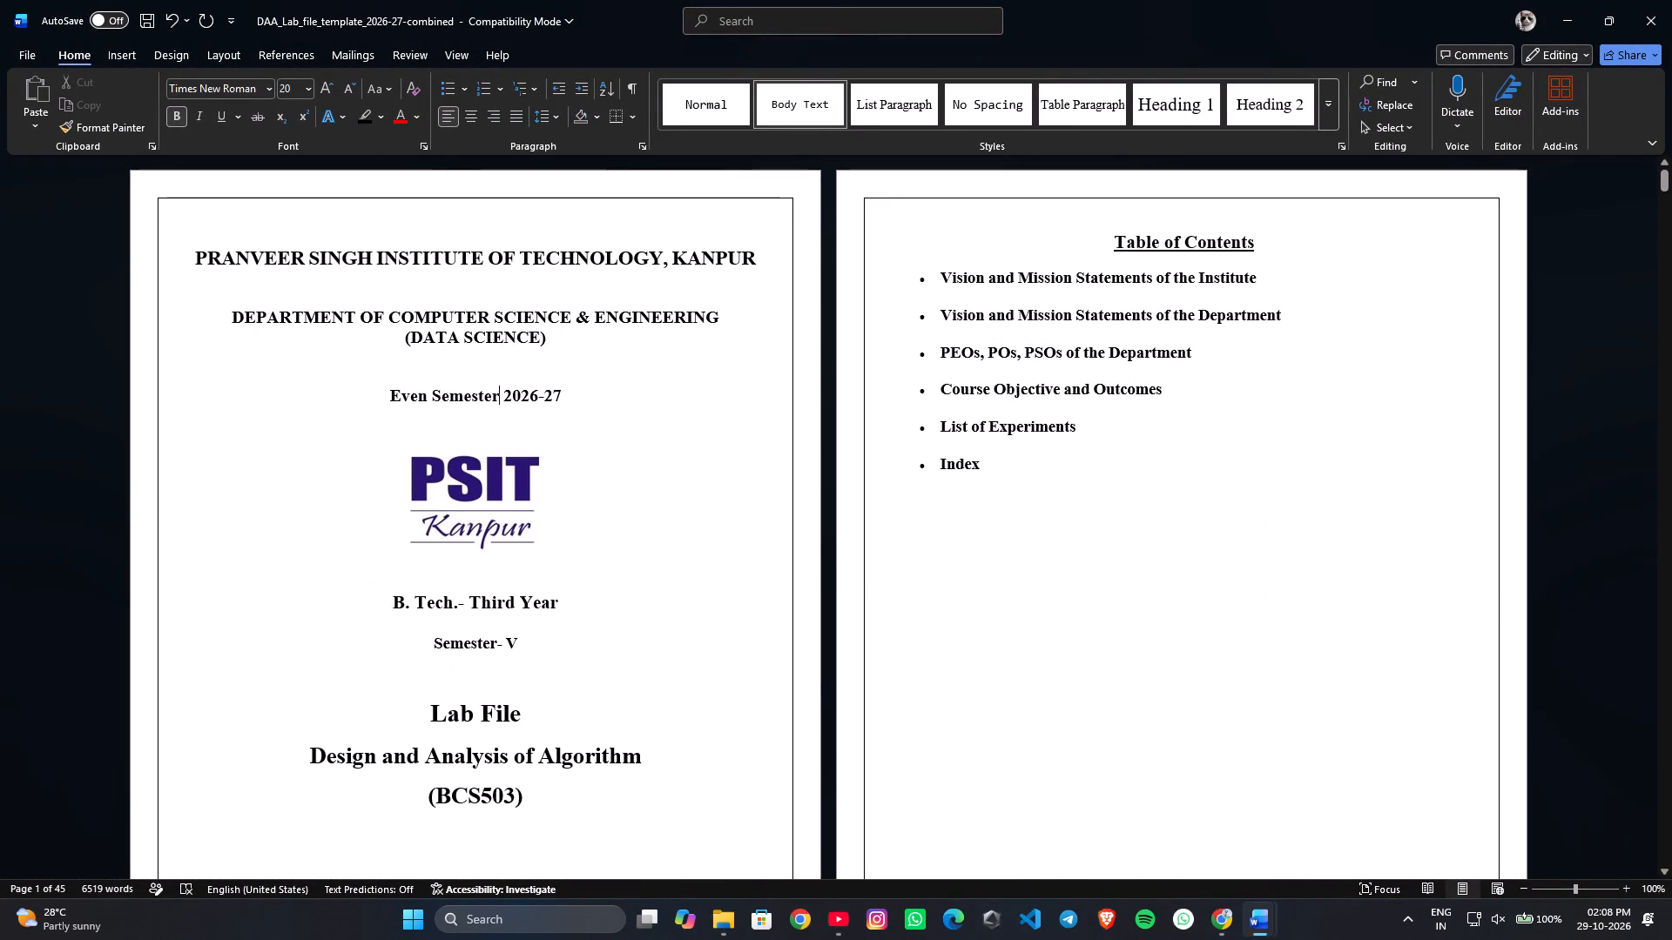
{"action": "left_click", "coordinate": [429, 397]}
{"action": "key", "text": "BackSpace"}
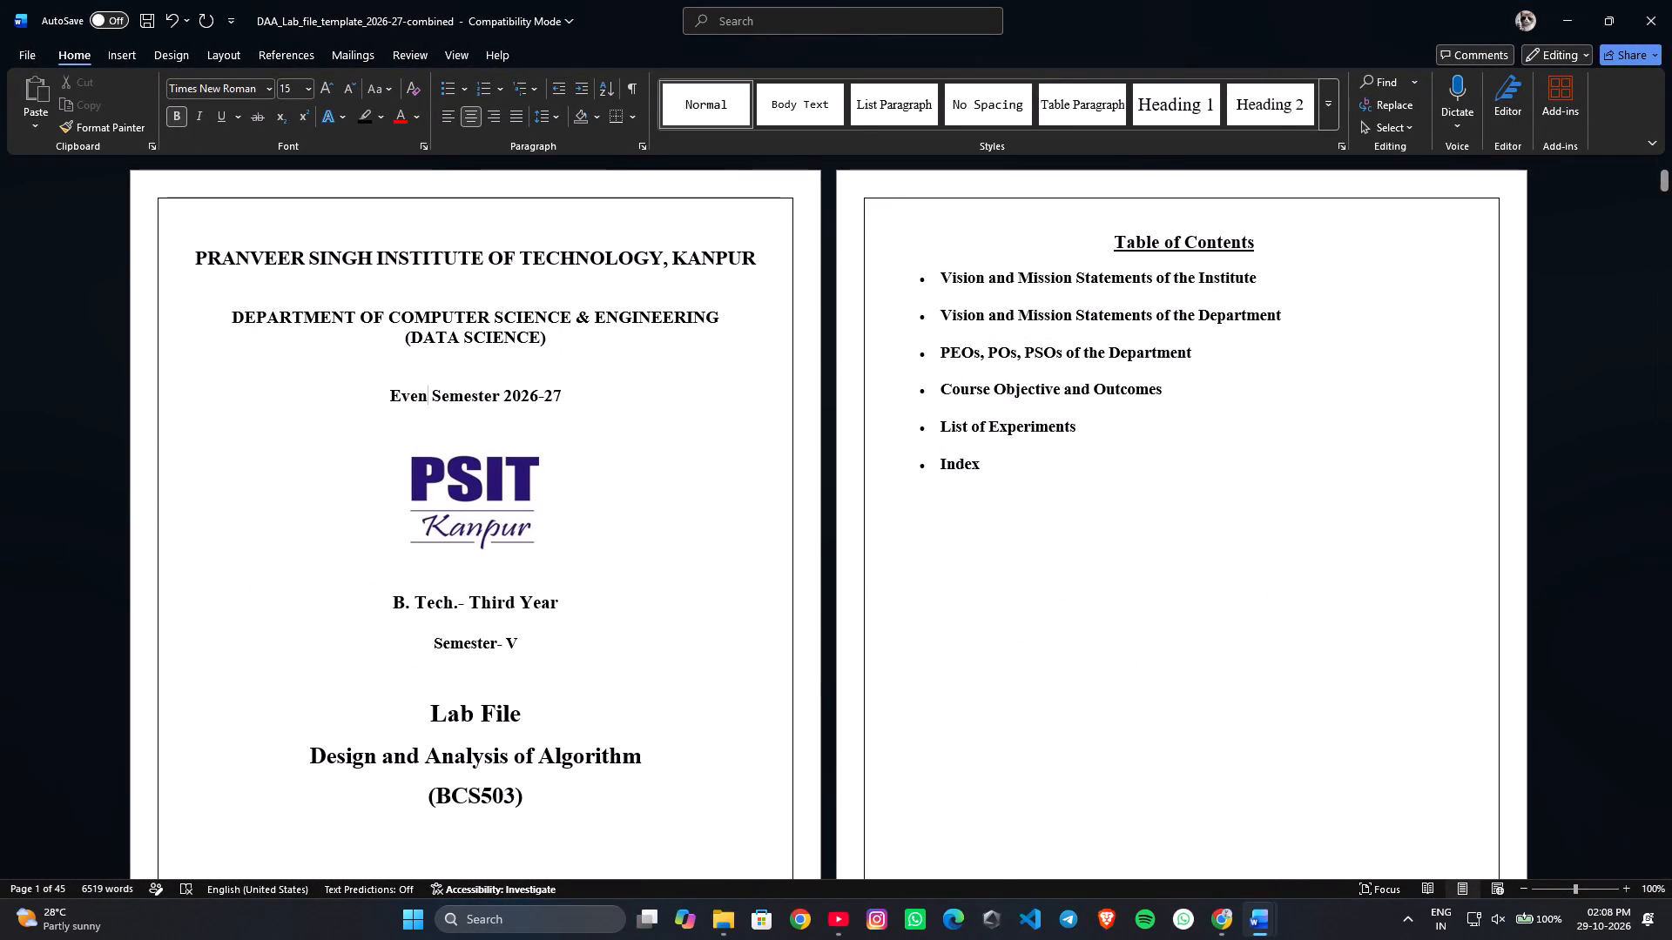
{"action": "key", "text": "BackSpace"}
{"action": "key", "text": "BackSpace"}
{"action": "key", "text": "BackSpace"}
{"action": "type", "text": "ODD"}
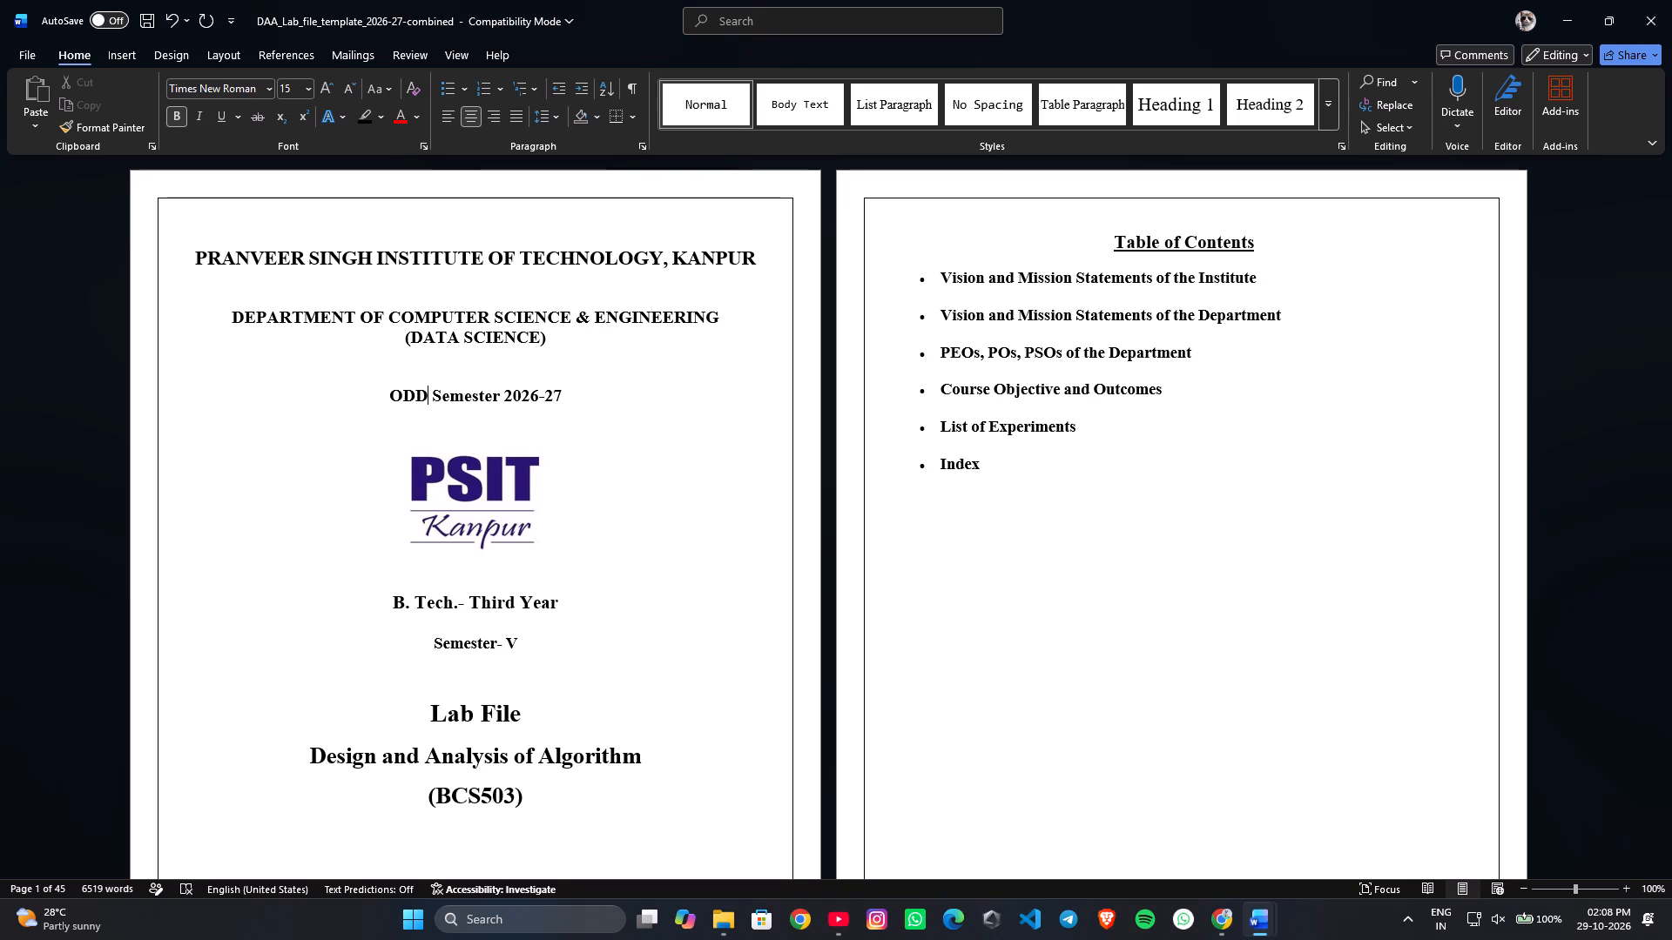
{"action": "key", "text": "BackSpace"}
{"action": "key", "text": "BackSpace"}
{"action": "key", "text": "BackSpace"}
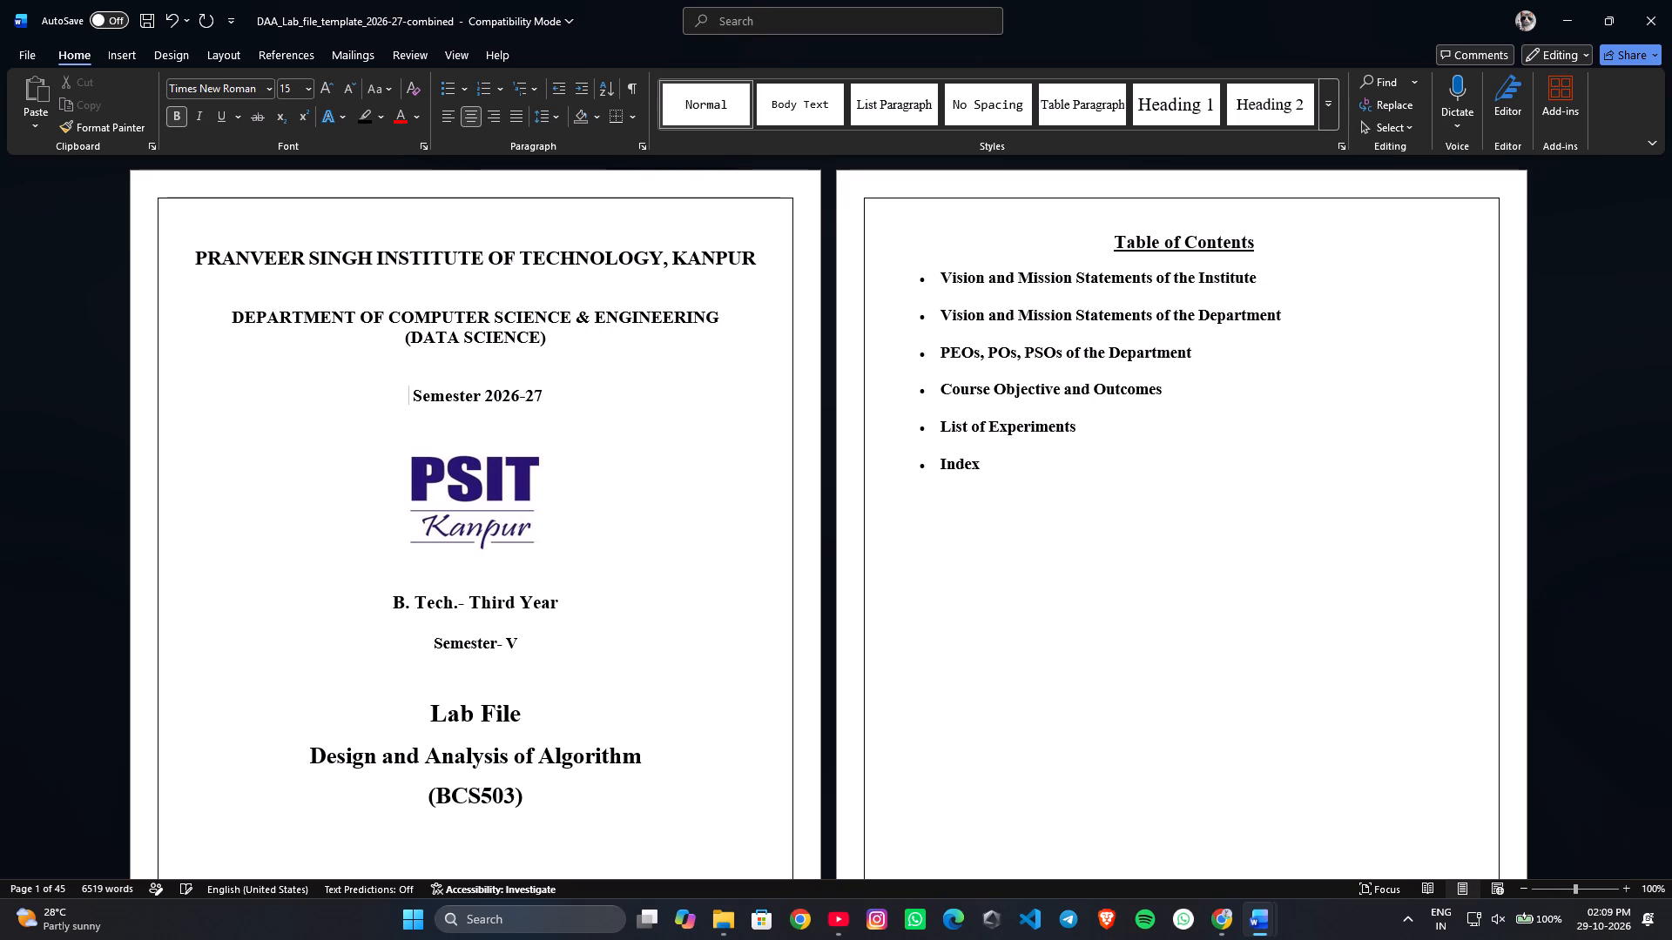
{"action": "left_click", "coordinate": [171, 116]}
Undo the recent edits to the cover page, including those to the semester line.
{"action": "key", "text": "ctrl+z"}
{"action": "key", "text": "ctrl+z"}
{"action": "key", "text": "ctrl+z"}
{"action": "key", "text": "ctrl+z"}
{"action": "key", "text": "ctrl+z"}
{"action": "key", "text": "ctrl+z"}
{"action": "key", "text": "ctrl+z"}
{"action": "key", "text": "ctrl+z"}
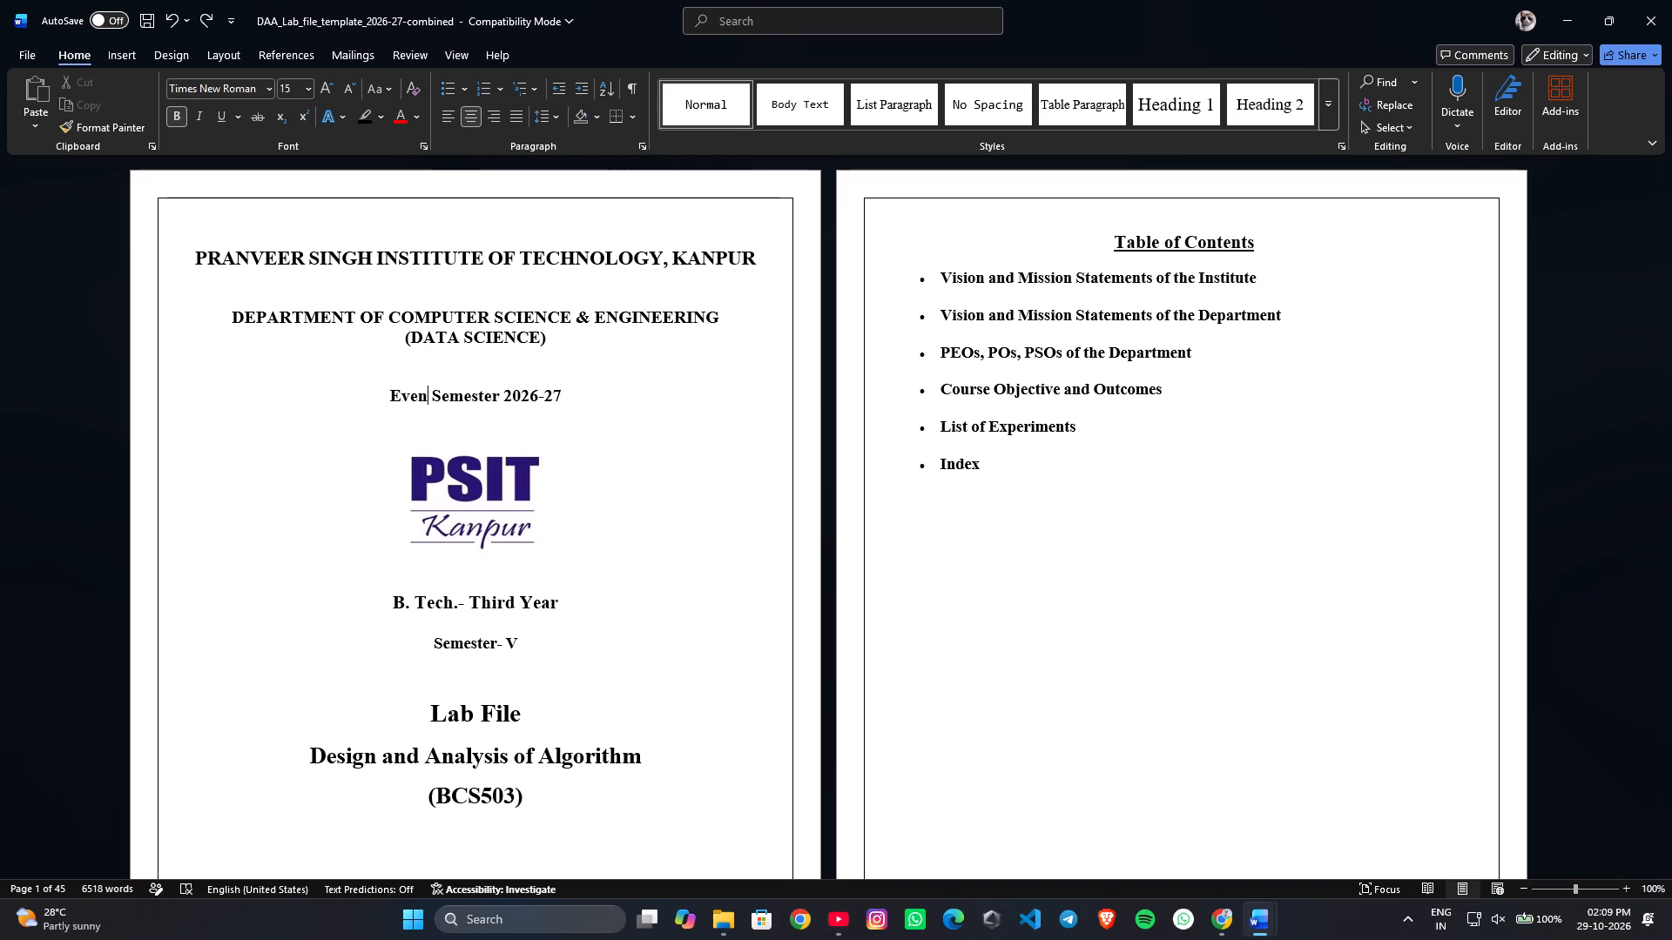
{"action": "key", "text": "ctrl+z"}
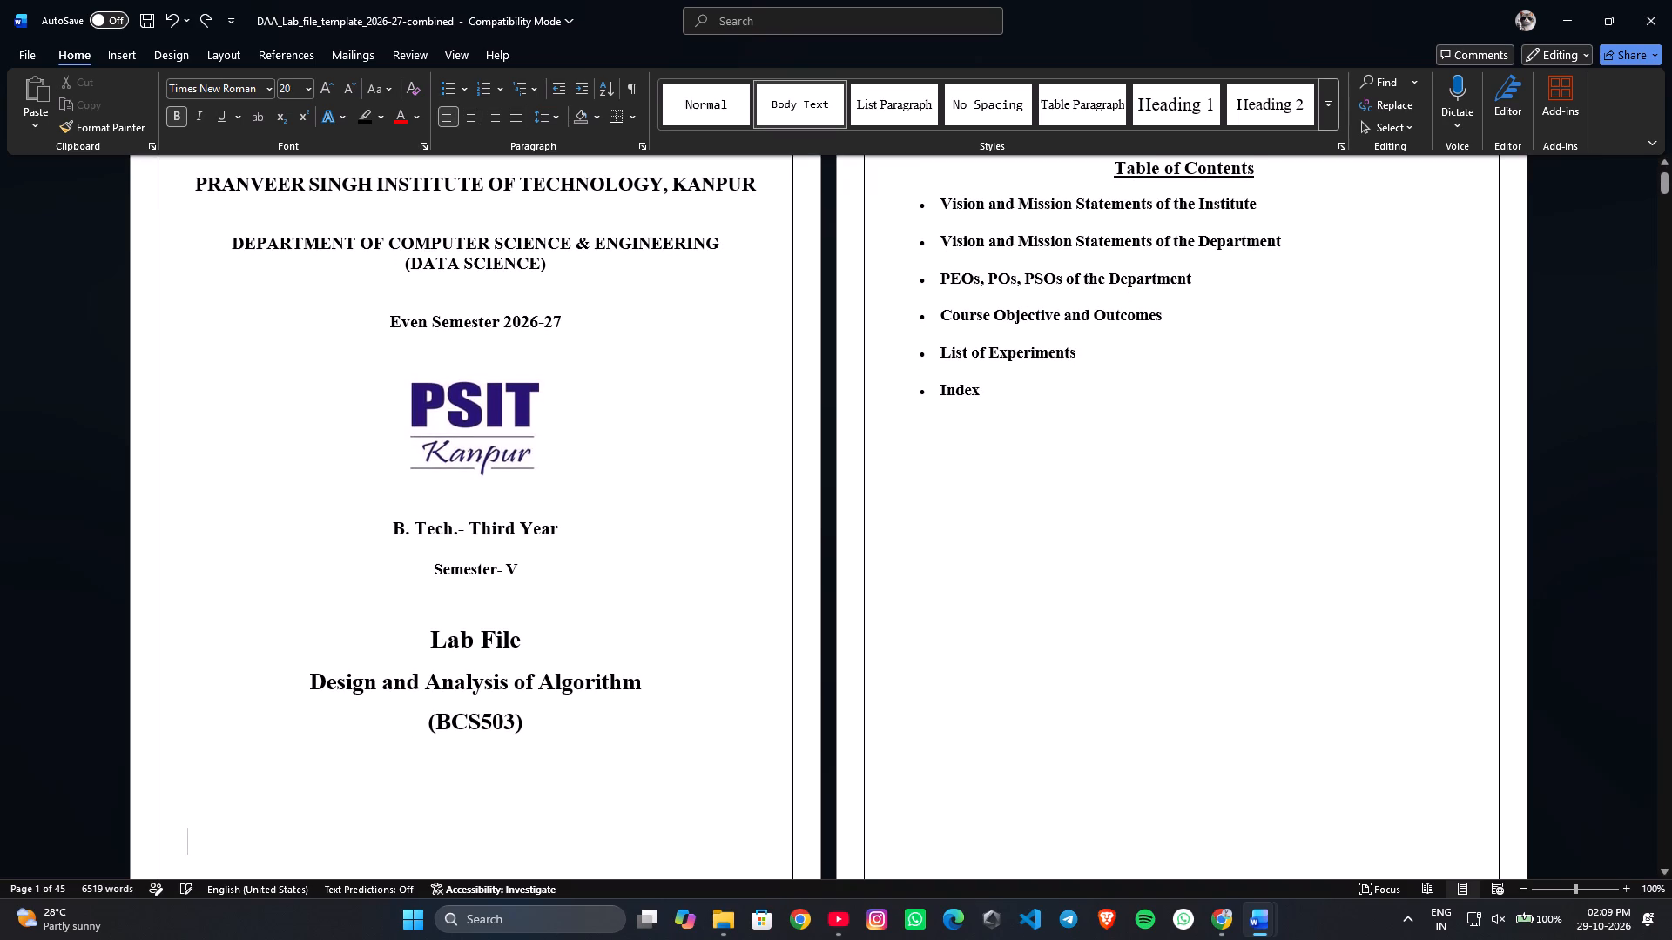
Replace "Even" with "Odd" in the cover page's semester line so it reads "Odd Semester 2026-27".
{"action": "left_click", "coordinate": [430, 329]}
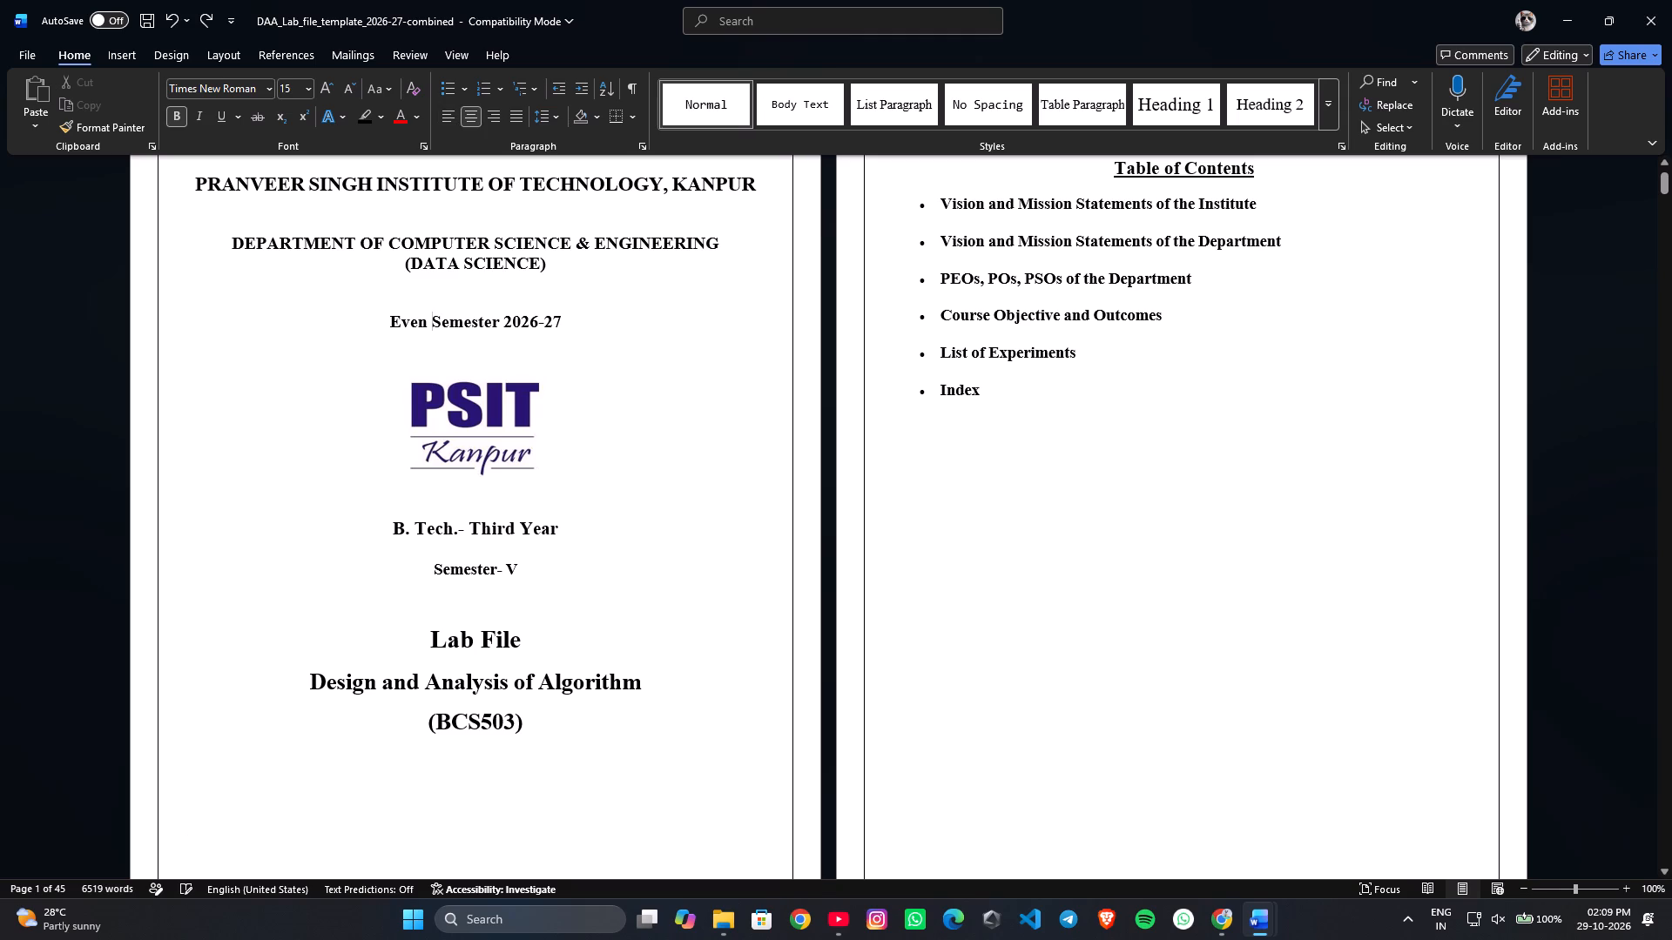
{"action": "left_click", "coordinate": [428, 328]}
{"action": "key", "text": "BackSpace"}
{"action": "key", "text": "BackSpace"}
{"action": "key", "text": "BackSpace"}
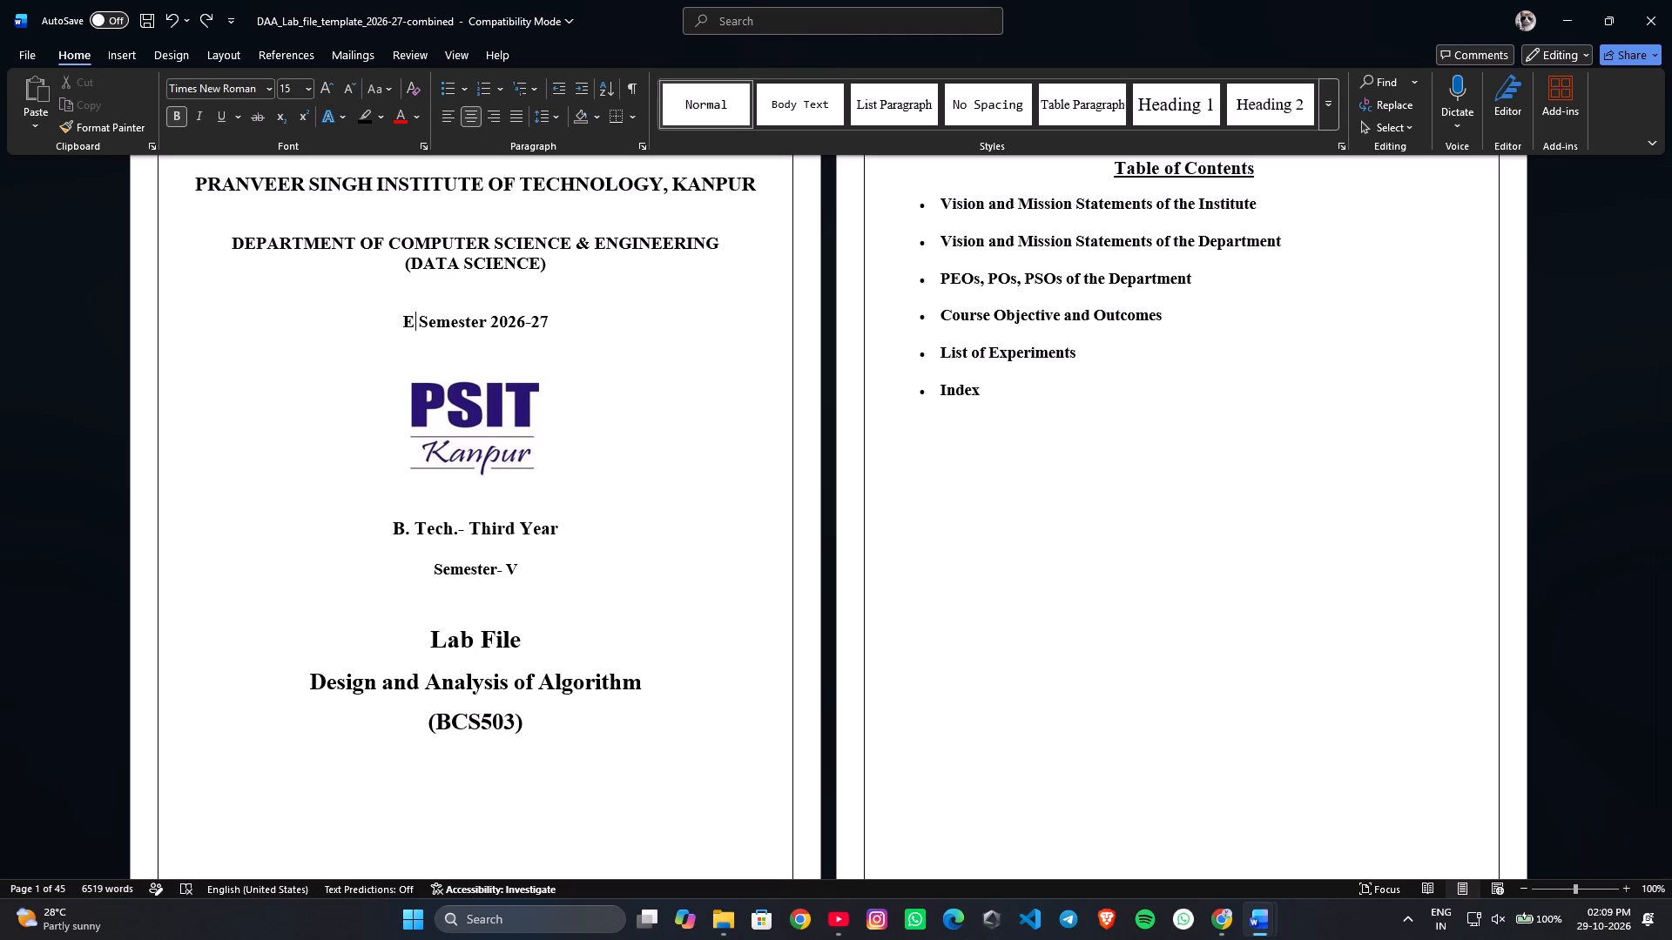
{"action": "type", "text": "Odd"}
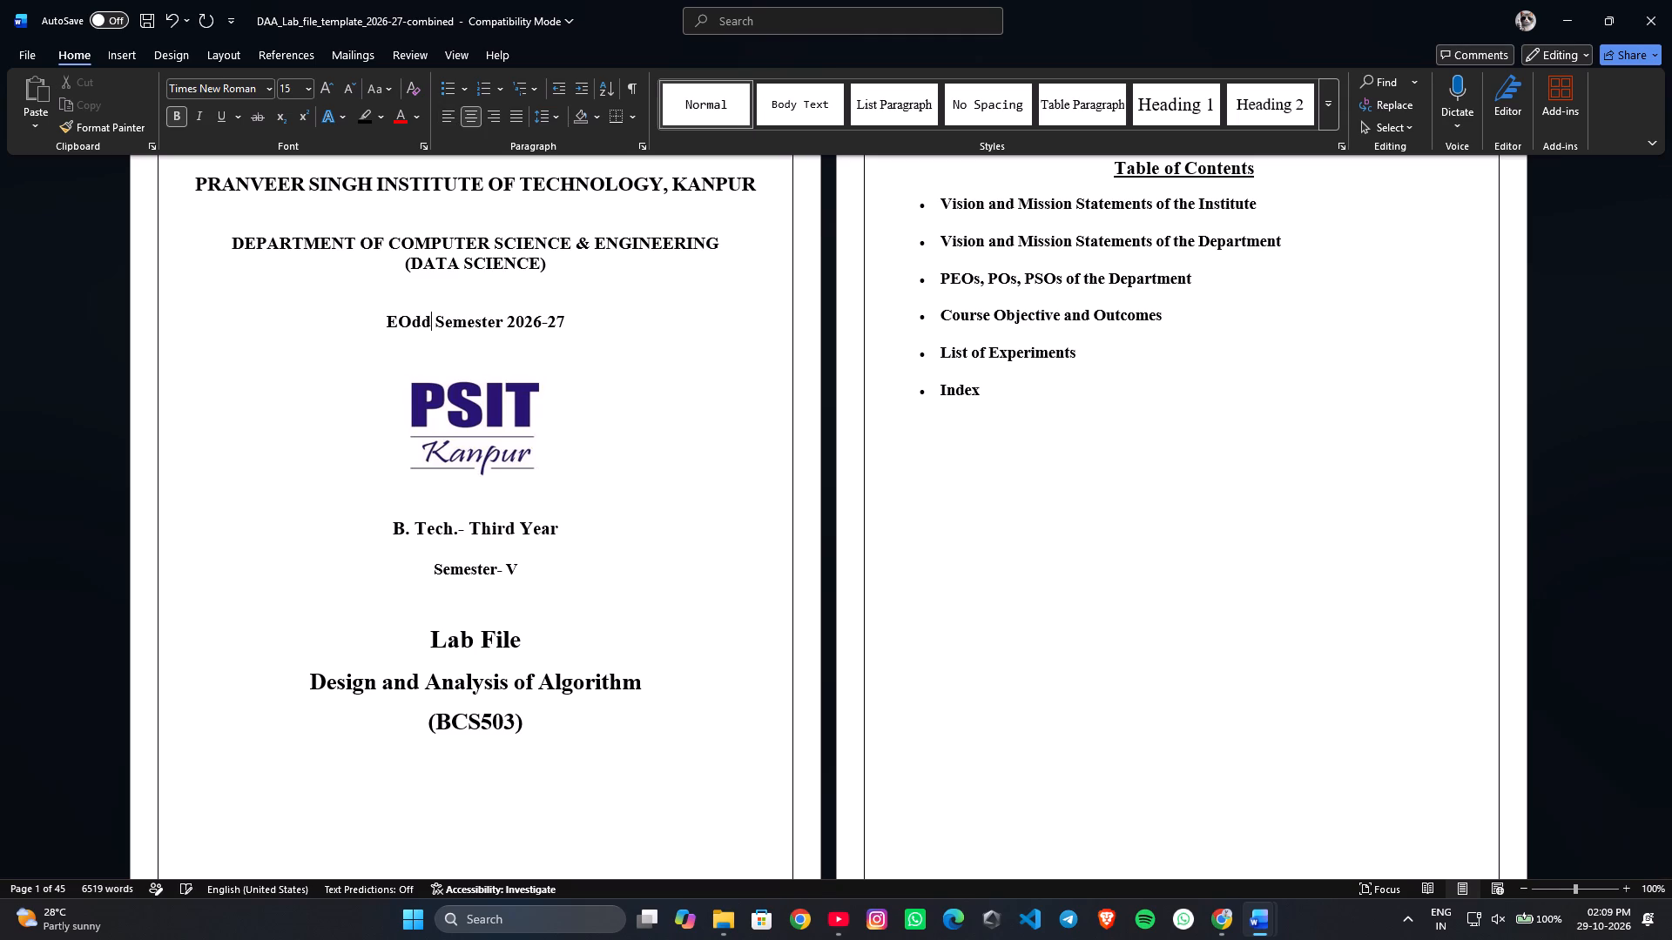
{"action": "key", "text": "Left"}
{"action": "key", "text": "Left"}
{"action": "key", "text": "Left"}
{"action": "key", "text": "BackSpace"}
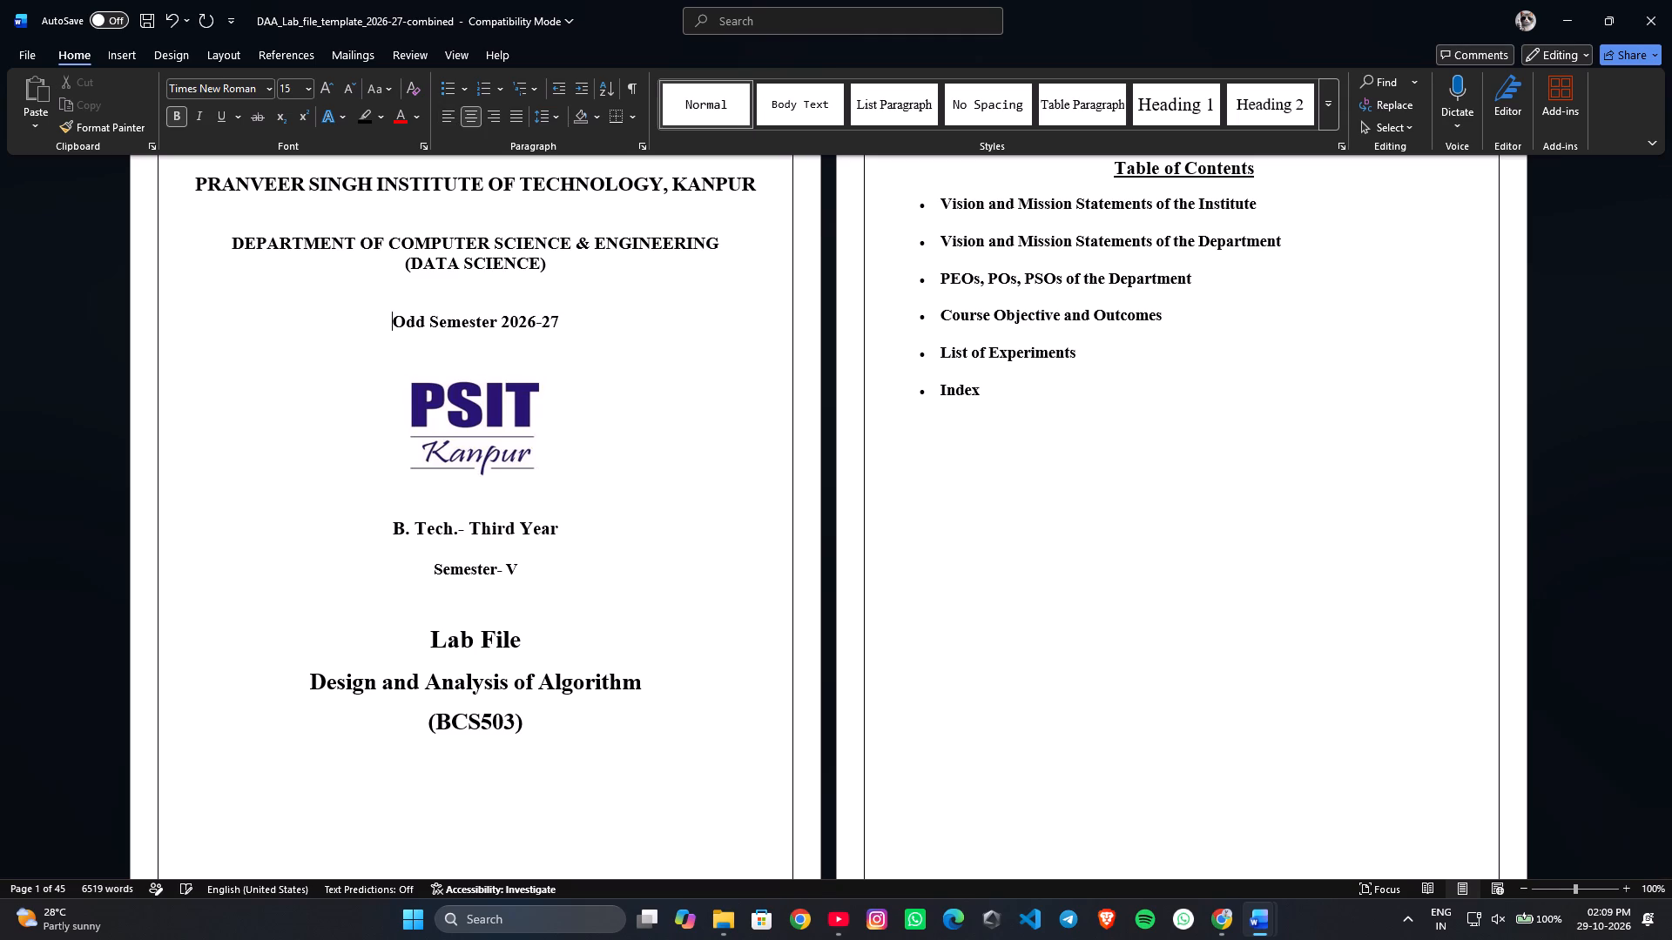
Delete one empty line above the "Submitted To" and "Submitted By" block on the cover page.
{"action": "scroll", "coordinate": [436, 351], "scroll_direction": "down", "scroll_amount": 5}
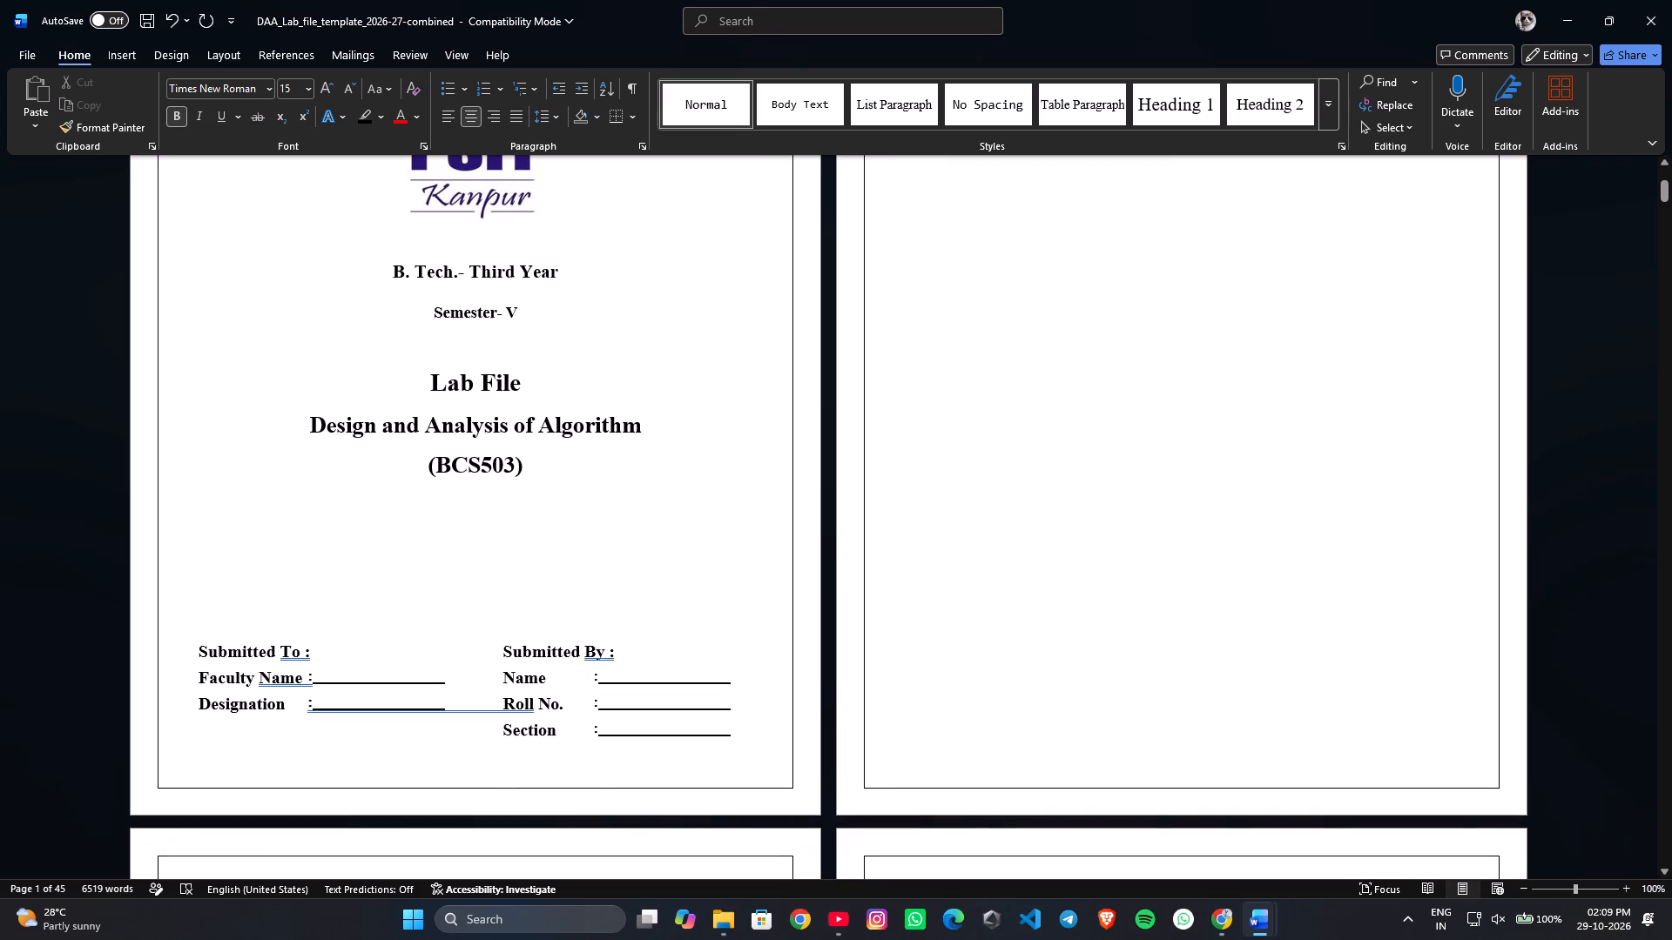
{"action": "left_click", "coordinate": [197, 603]}
{"action": "key", "text": "BackSpace"}
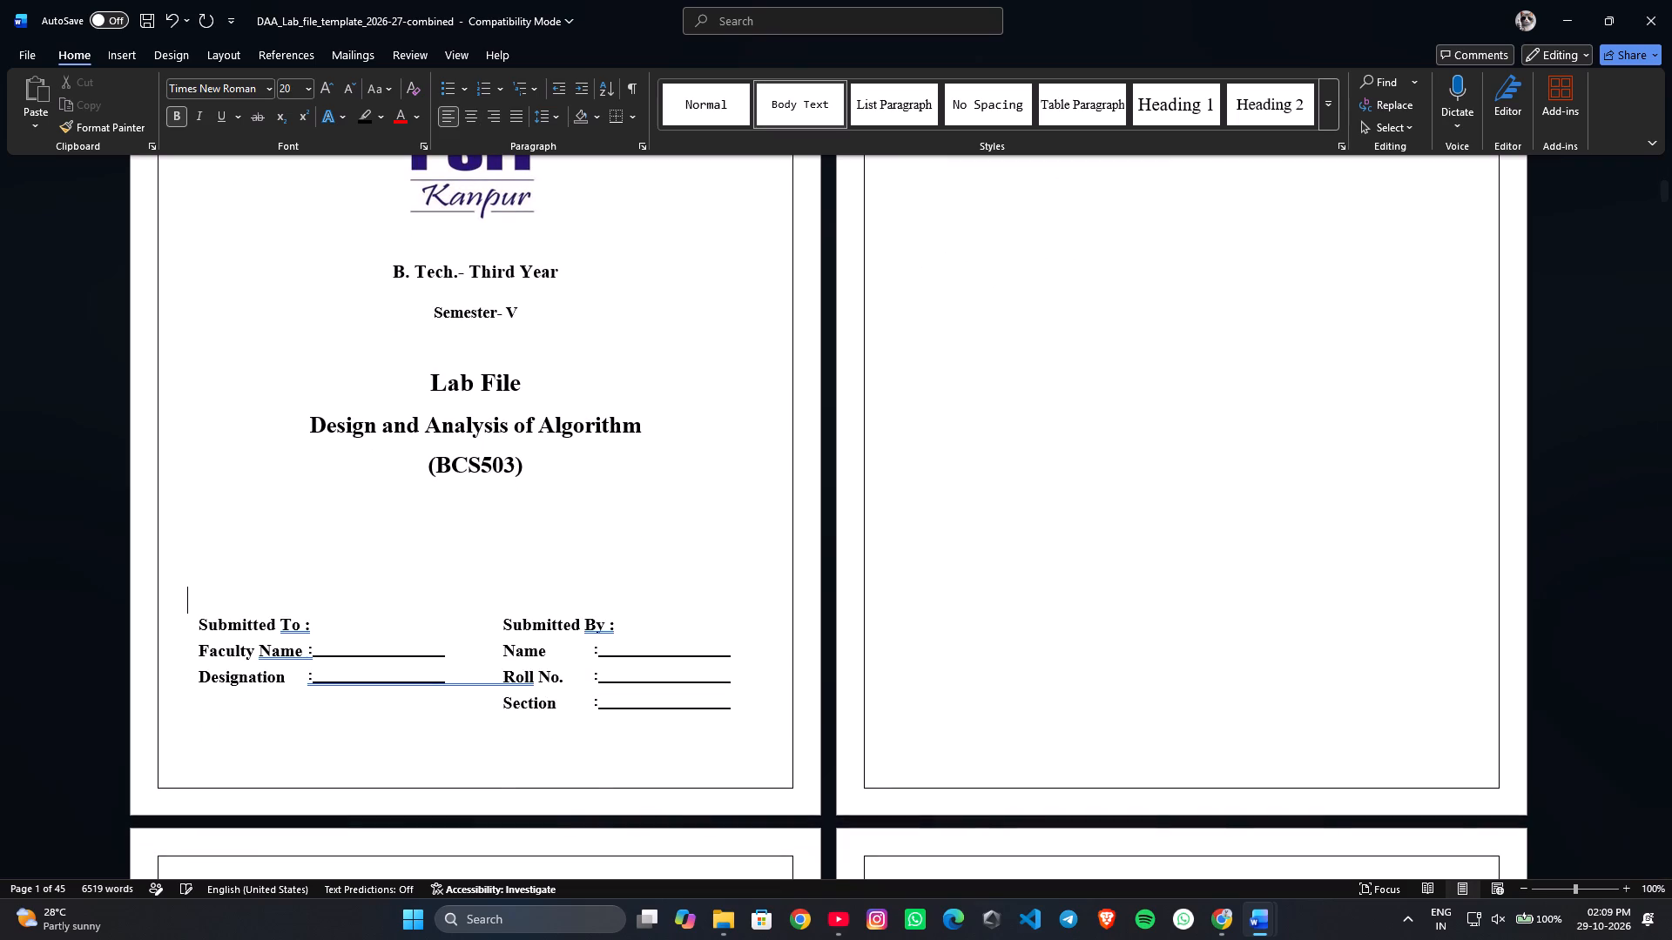
Check the layout of the cover page and the pages that follow, through the start of Lab 2.
{"action": "scroll", "coordinate": [1120, 534], "scroll_direction": "up", "scroll_amount": 2}
{"action": "scroll", "coordinate": [1120, 534], "scroll_direction": "down", "scroll_amount": 4}
{"action": "scroll", "coordinate": [1120, 534], "scroll_direction": "up", "scroll_amount": 1}
{"action": "scroll", "coordinate": [1120, 534], "scroll_direction": "down", "scroll_amount": 6}
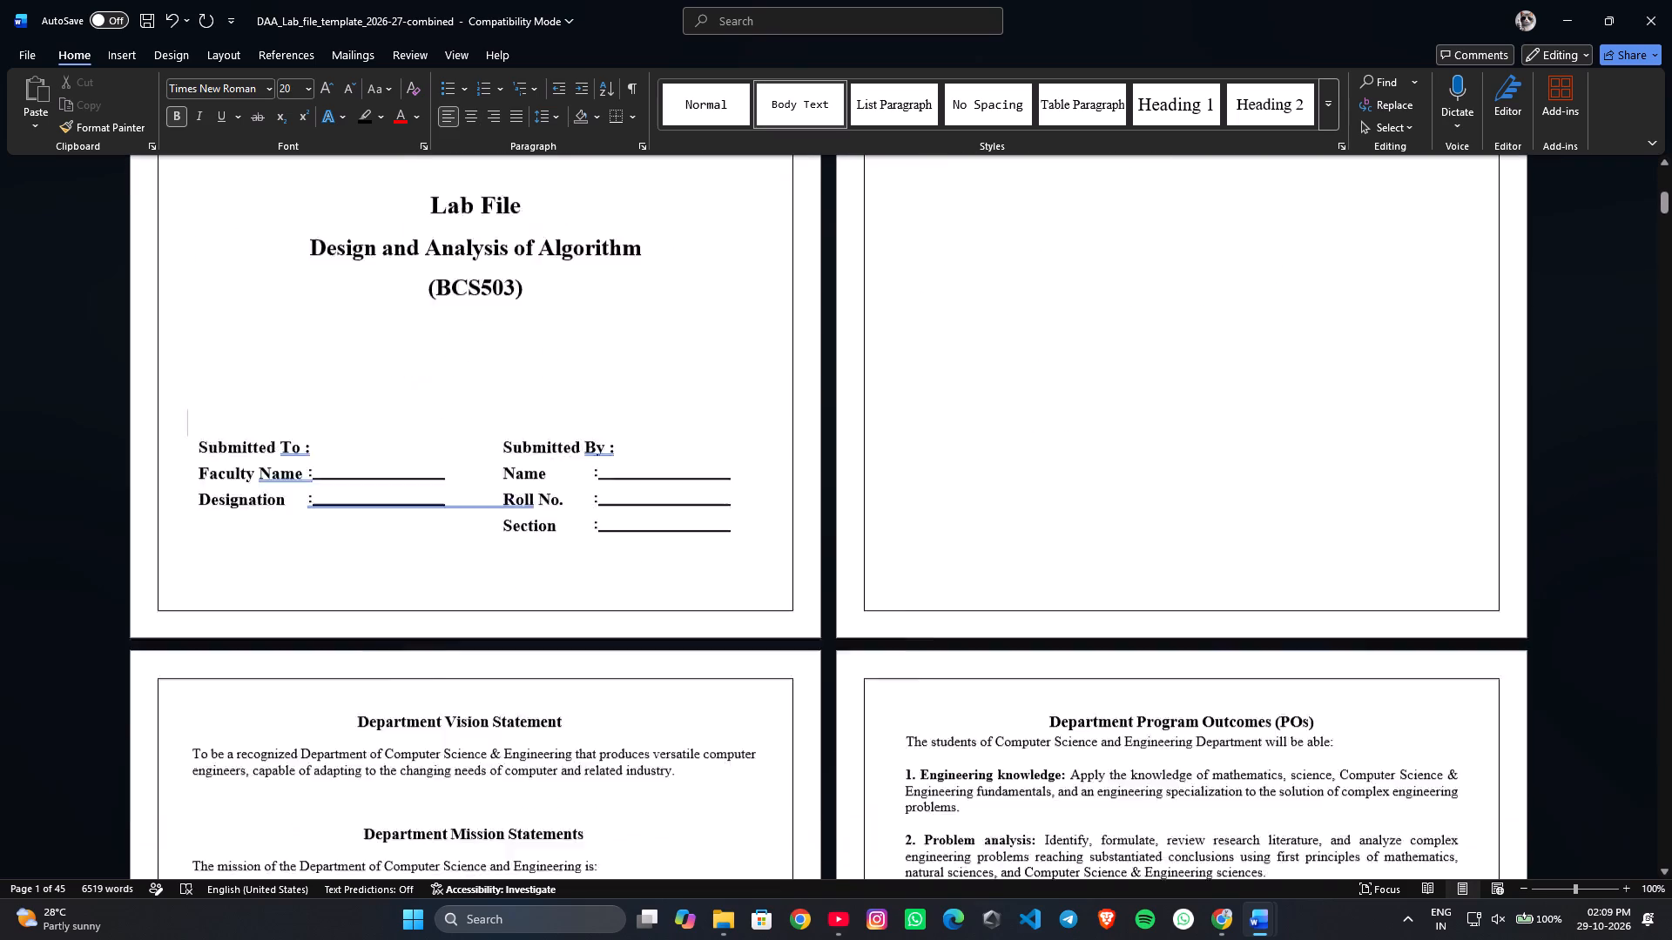
{"action": "scroll", "coordinate": [1120, 534], "scroll_direction": "down", "scroll_amount": 5}
{"action": "scroll", "coordinate": [1120, 534], "scroll_direction": "up", "scroll_amount": 1}
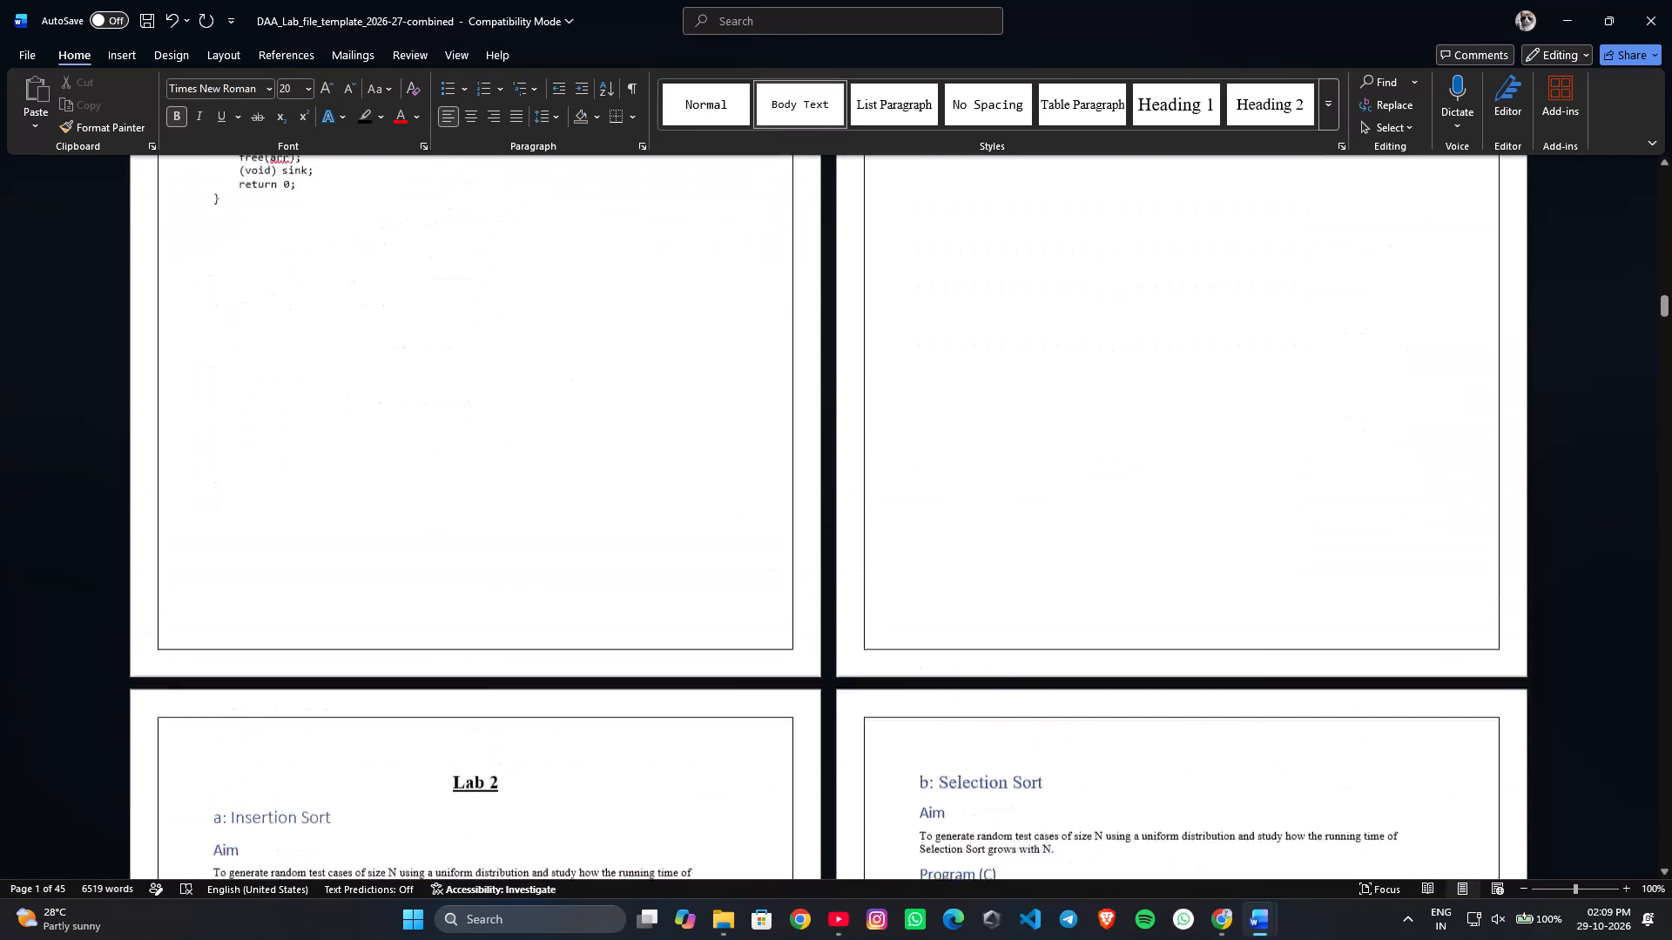
{"action": "scroll", "coordinate": [1120, 534], "scroll_direction": "up", "scroll_amount": 1}
{"action": "scroll", "coordinate": [1120, 534], "scroll_direction": "down", "scroll_amount": 4}
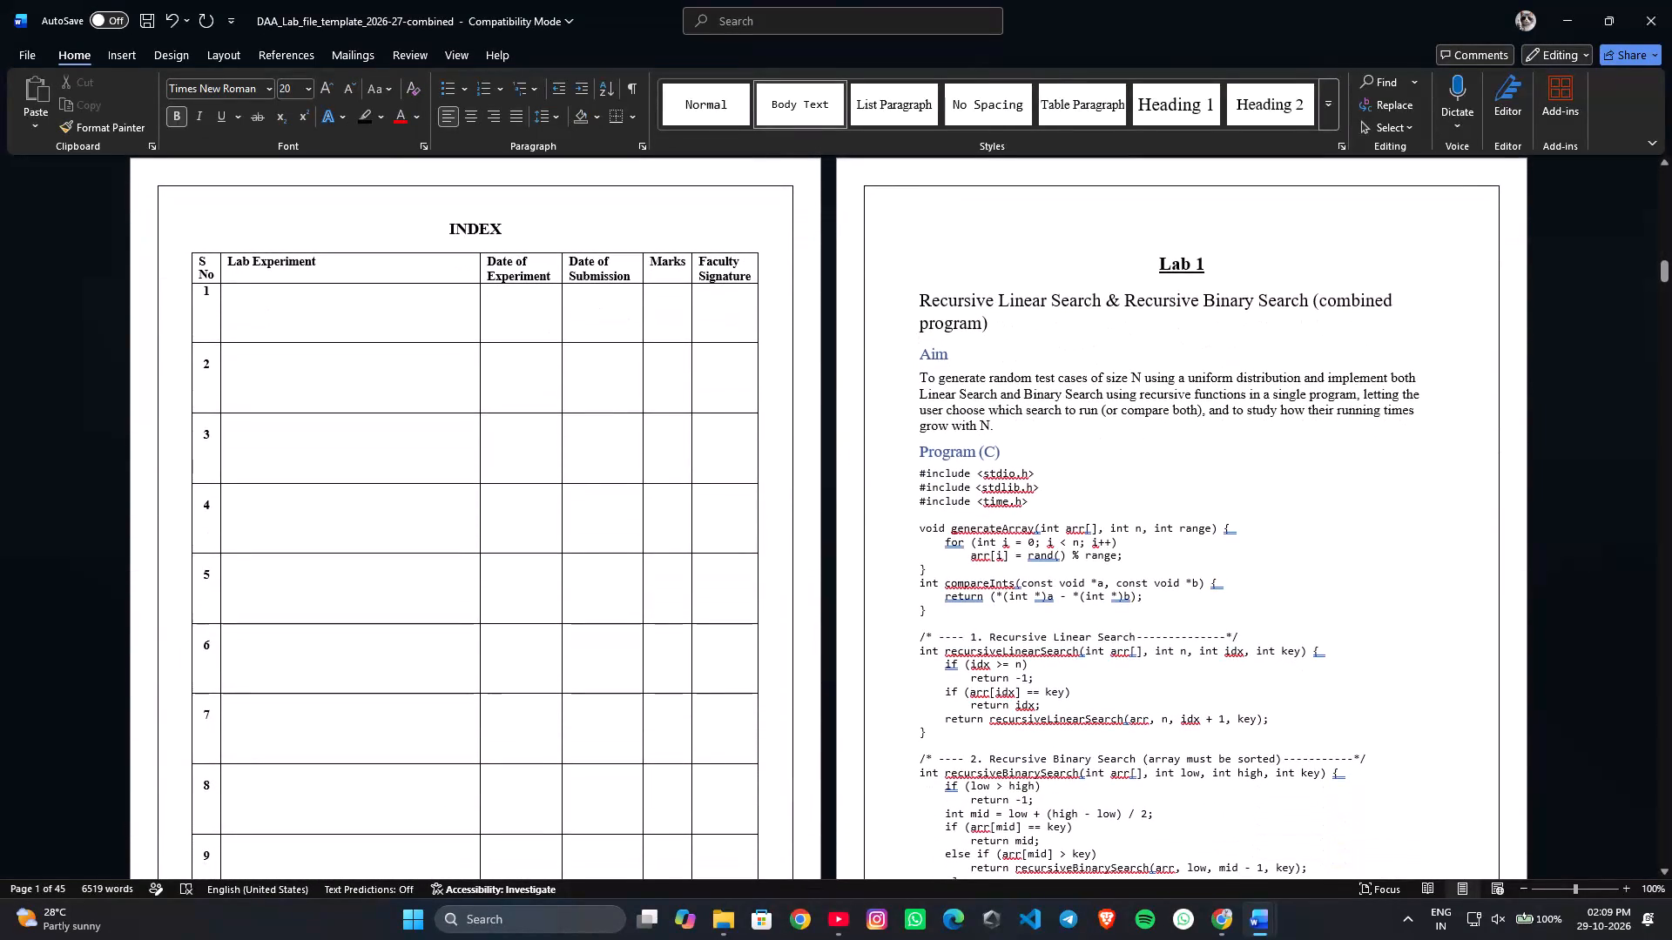
{"action": "scroll", "coordinate": [1120, 534], "scroll_direction": "up", "scroll_amount": 9}
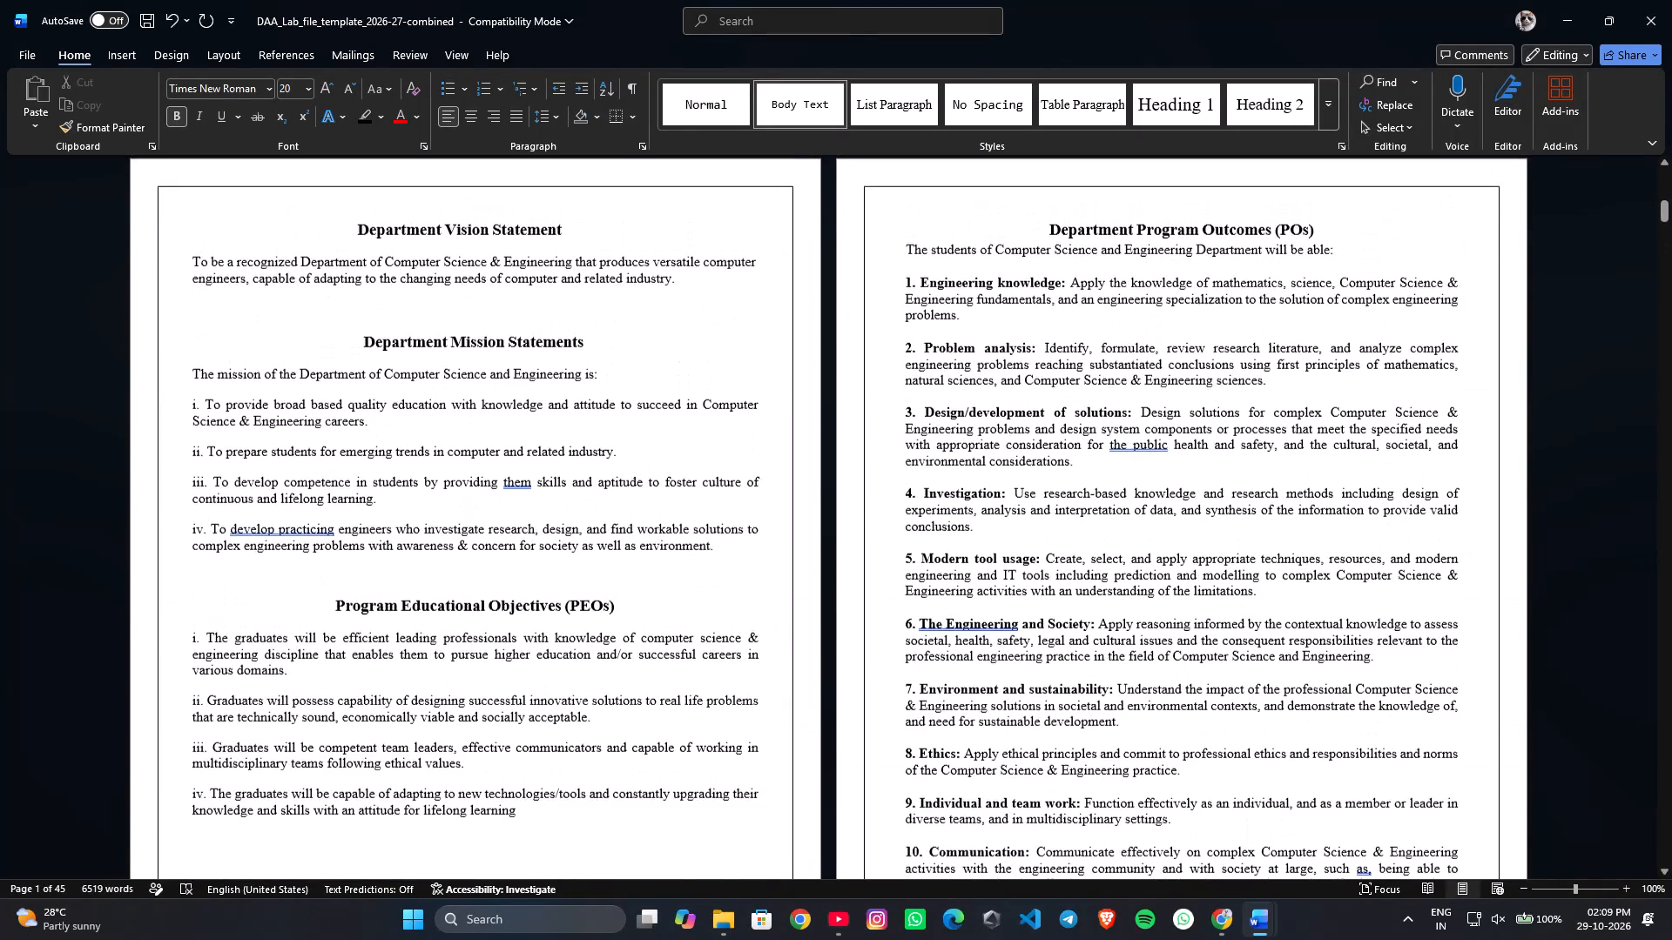
{"action": "scroll", "coordinate": [1120, 534], "scroll_direction": "up", "scroll_amount": 10}
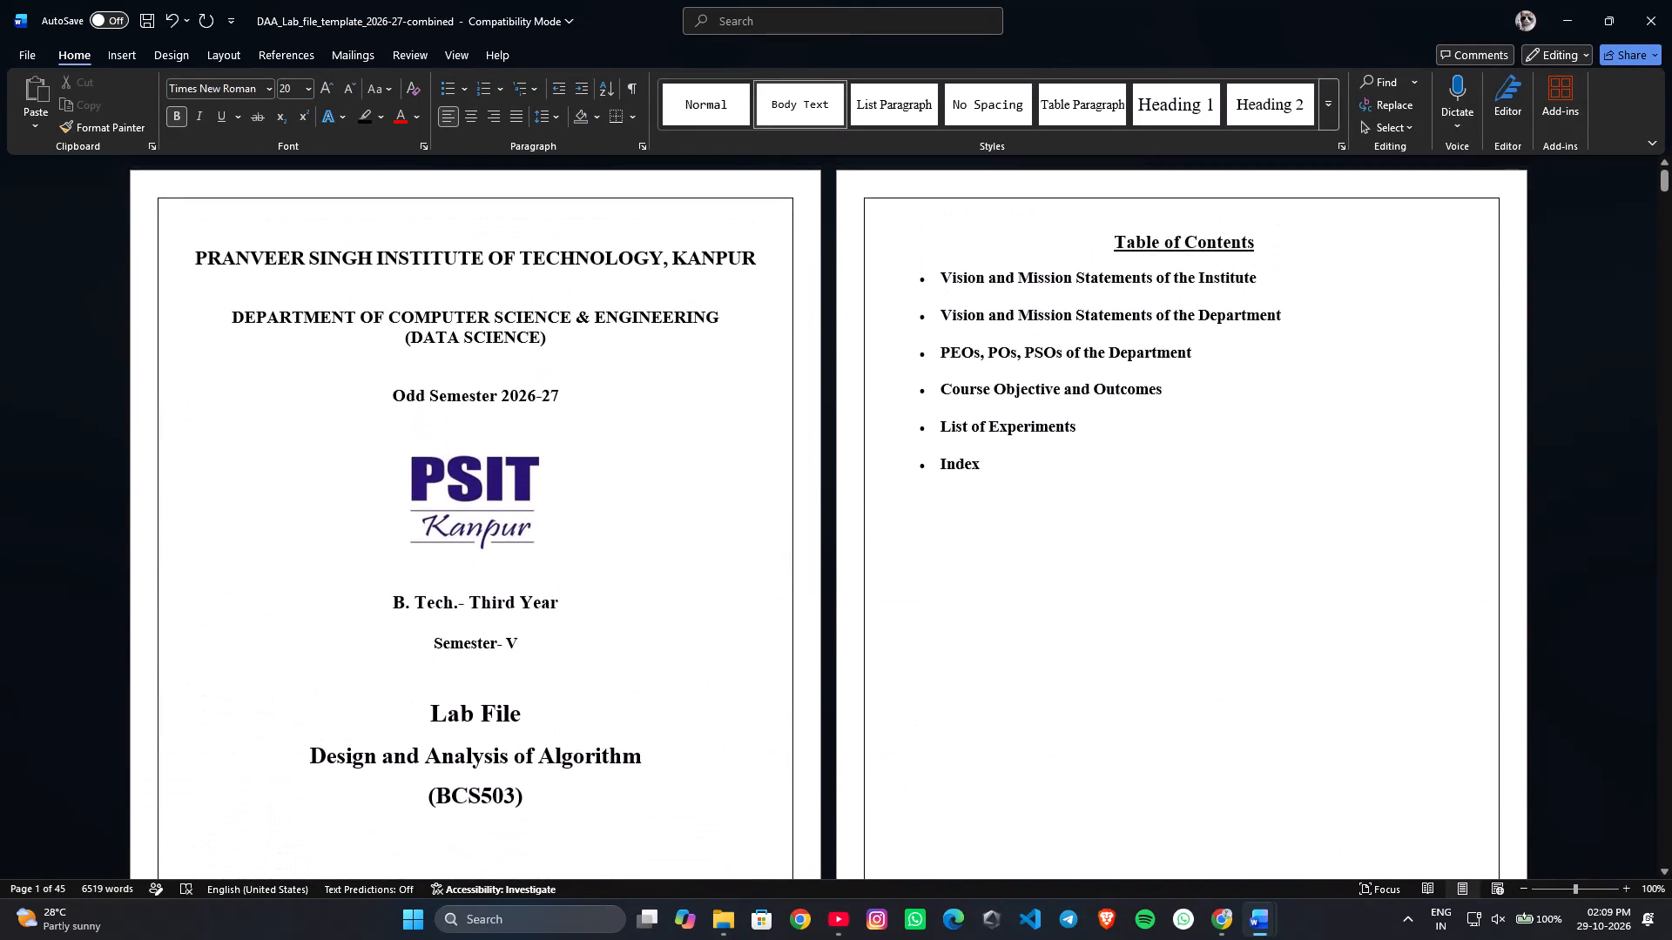
Save the lab file as a PDF named "ashudaa" in the Downloads folder, replacing the existing file.
{"action": "left_click", "coordinate": [1639, 50]}
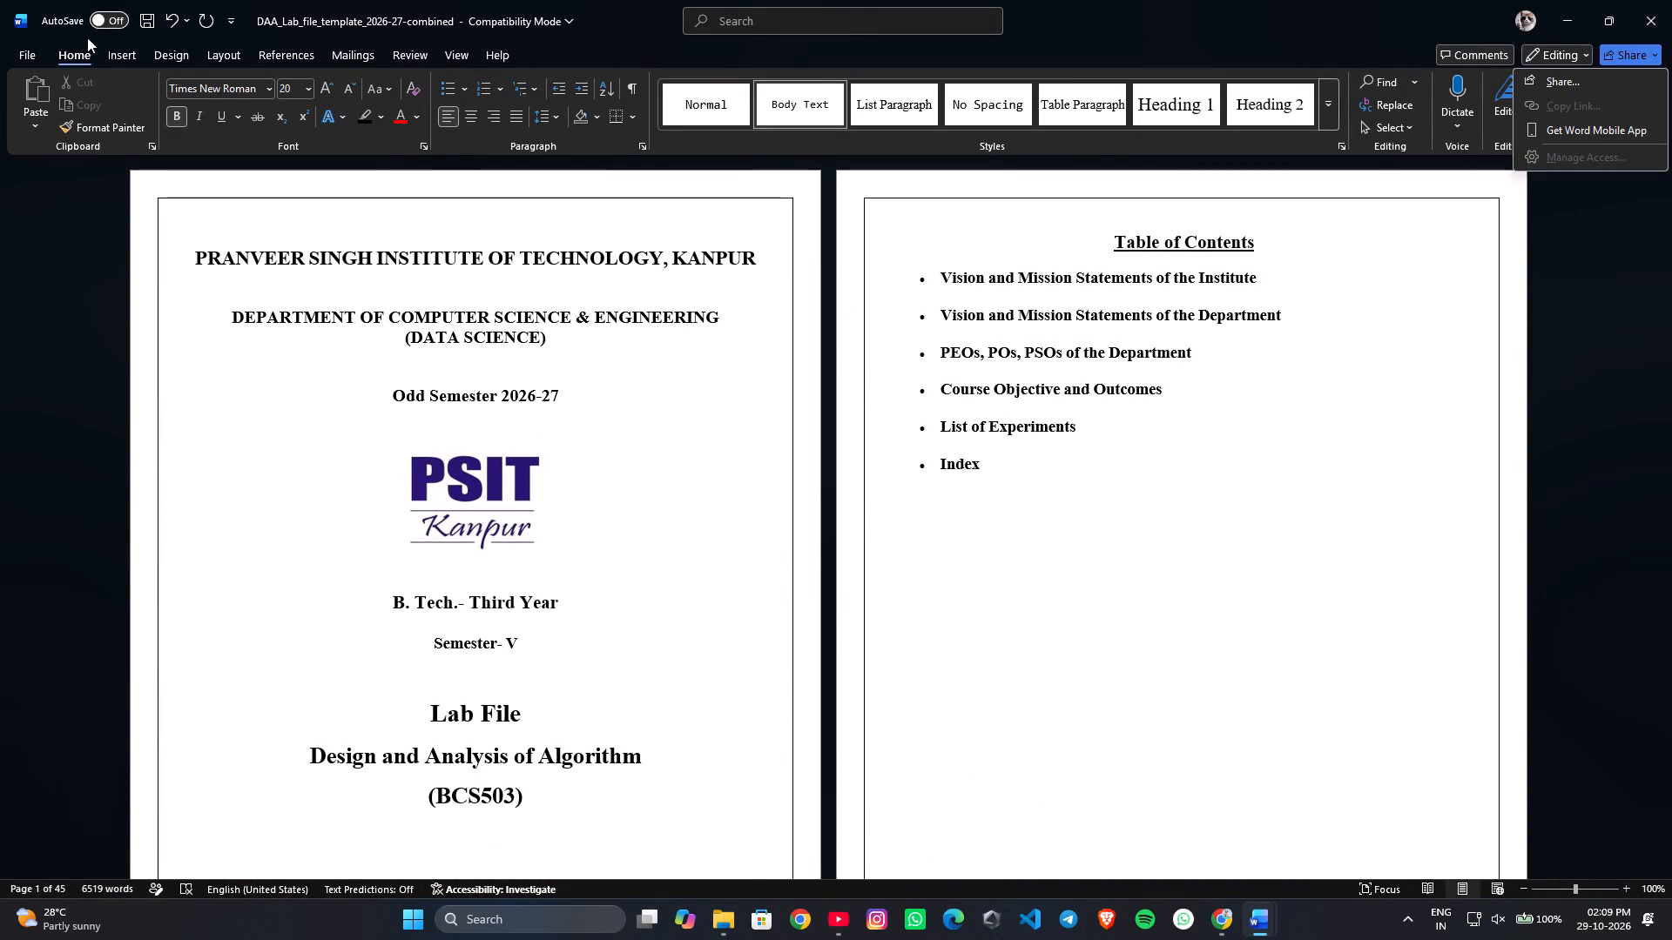
{"action": "left_click", "coordinate": [44, 52]}
{"action": "left_click", "coordinate": [83, 332]}
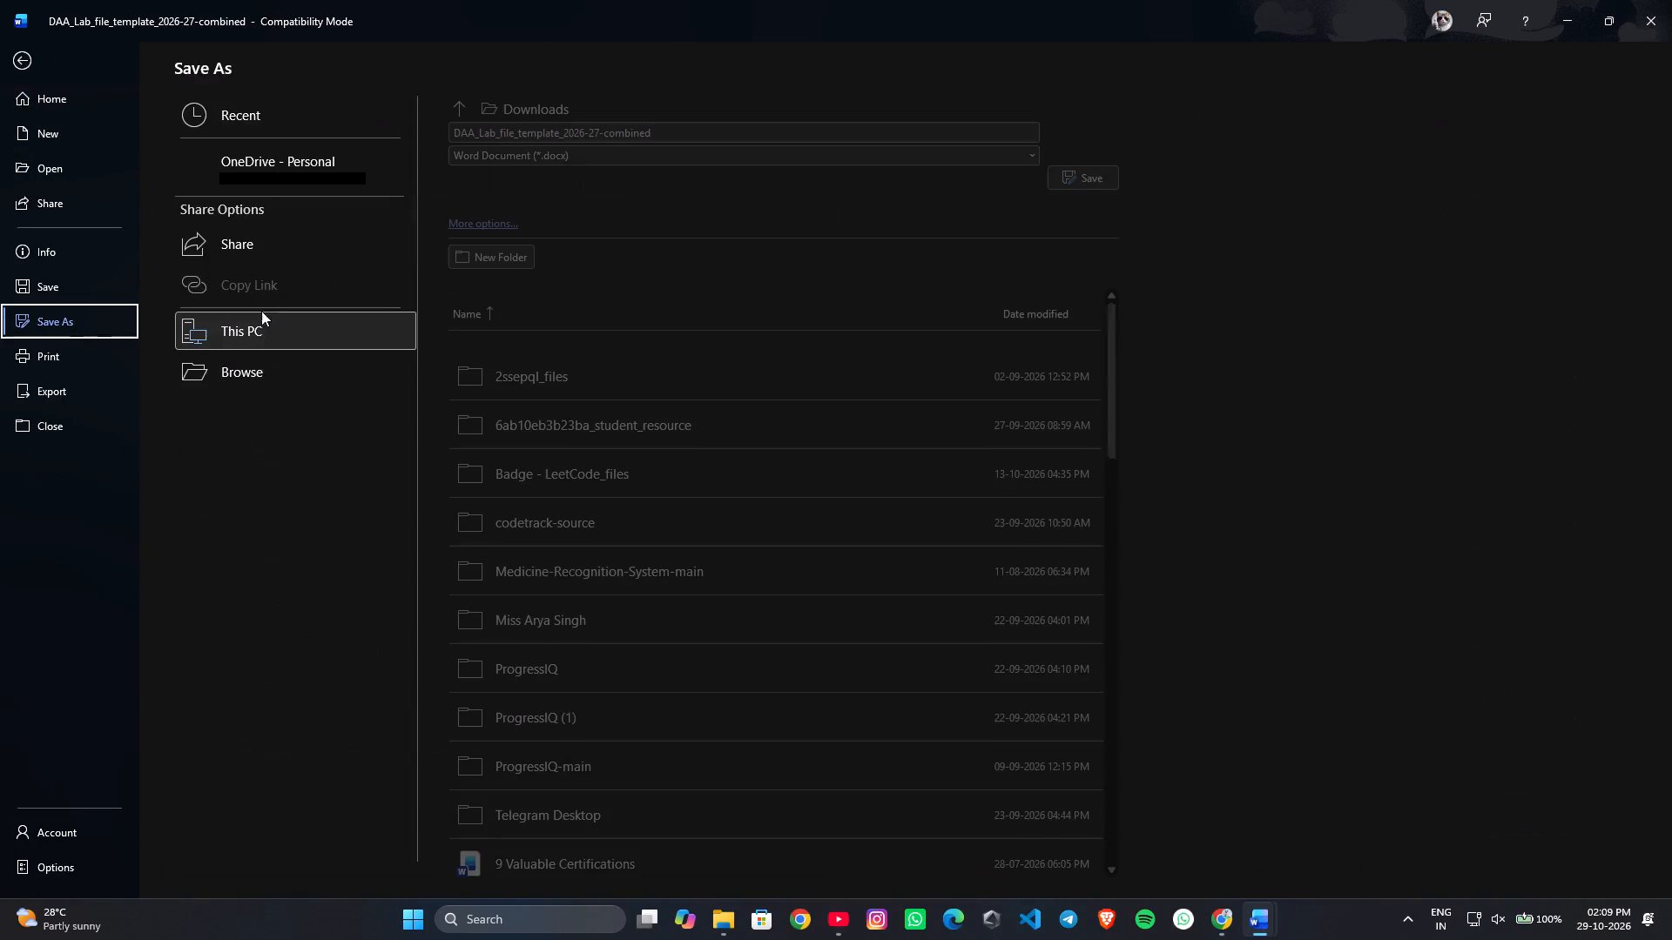
{"action": "left_click", "coordinate": [593, 130]}
{"action": "left_click", "coordinate": [657, 156]}
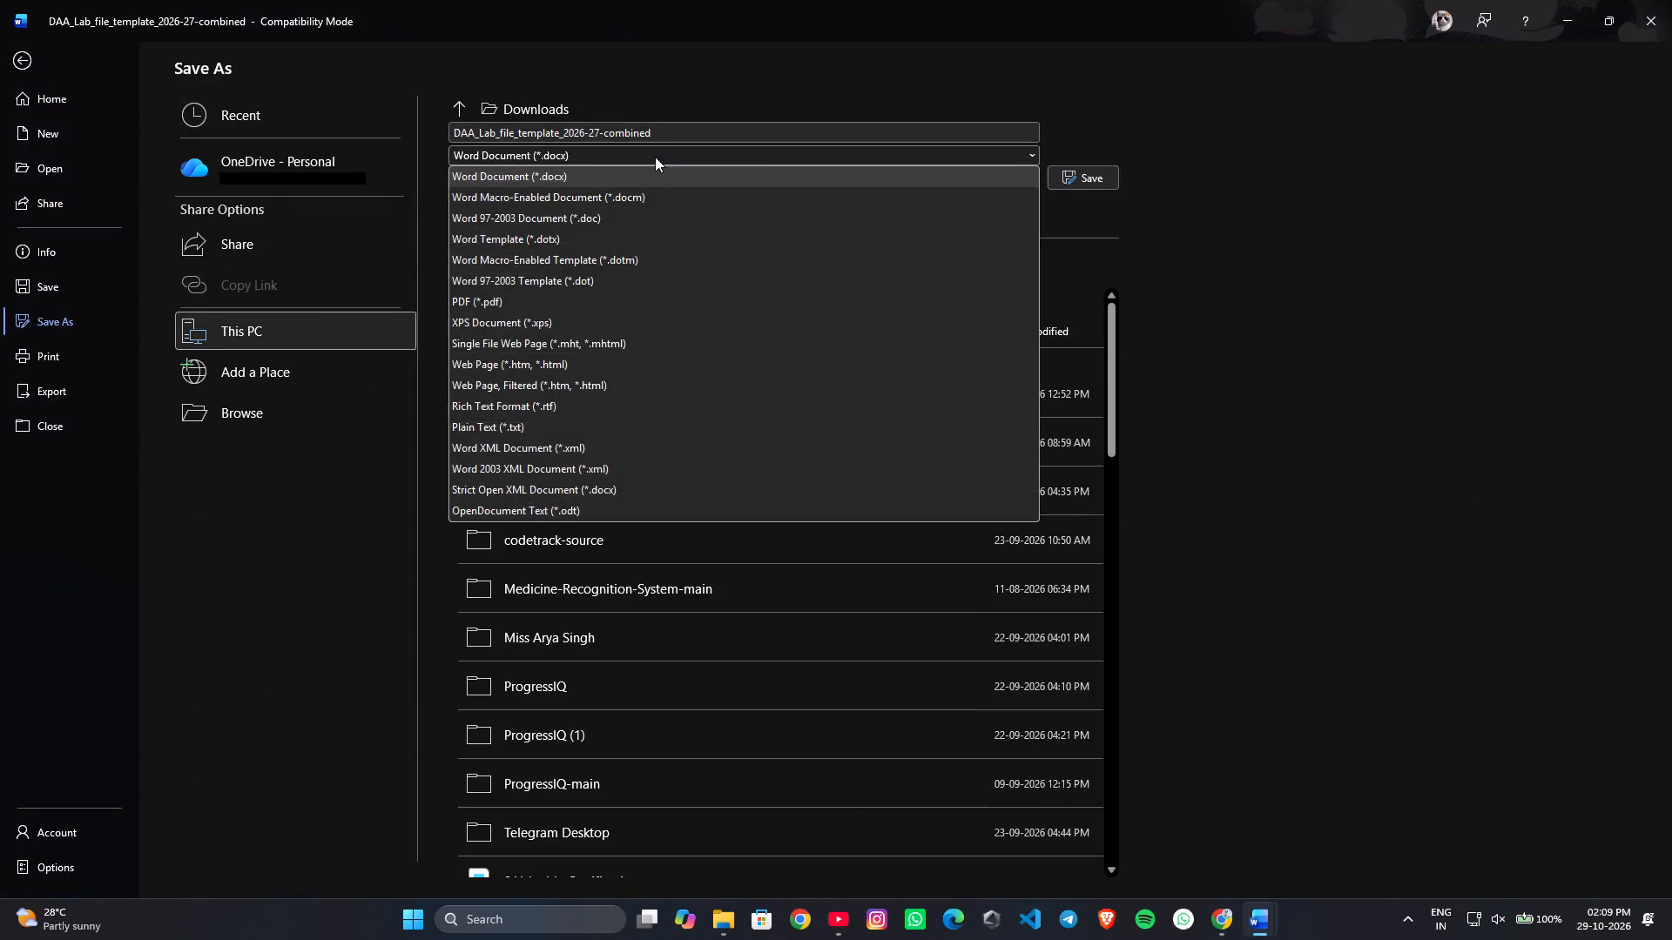
{"action": "left_click", "coordinate": [604, 296]}
{"action": "left_click", "coordinate": [659, 128]}
{"action": "key", "text": "BackSpace"}
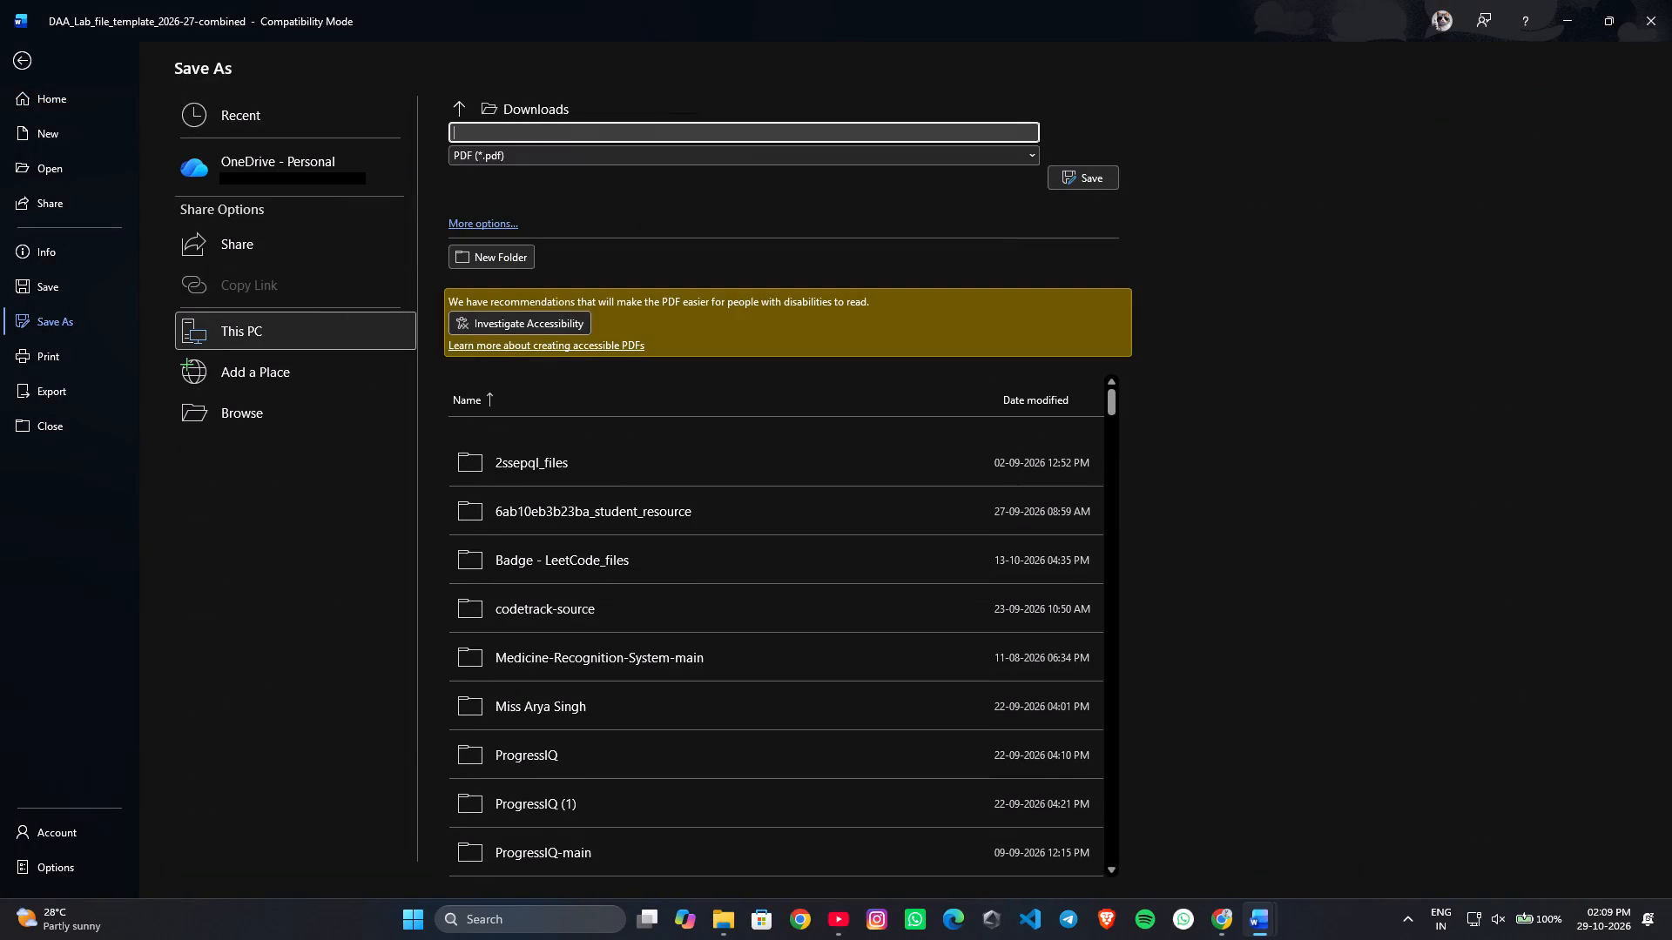
{"action": "type", "text": "ashudaa"}
{"action": "key", "text": "Return"}
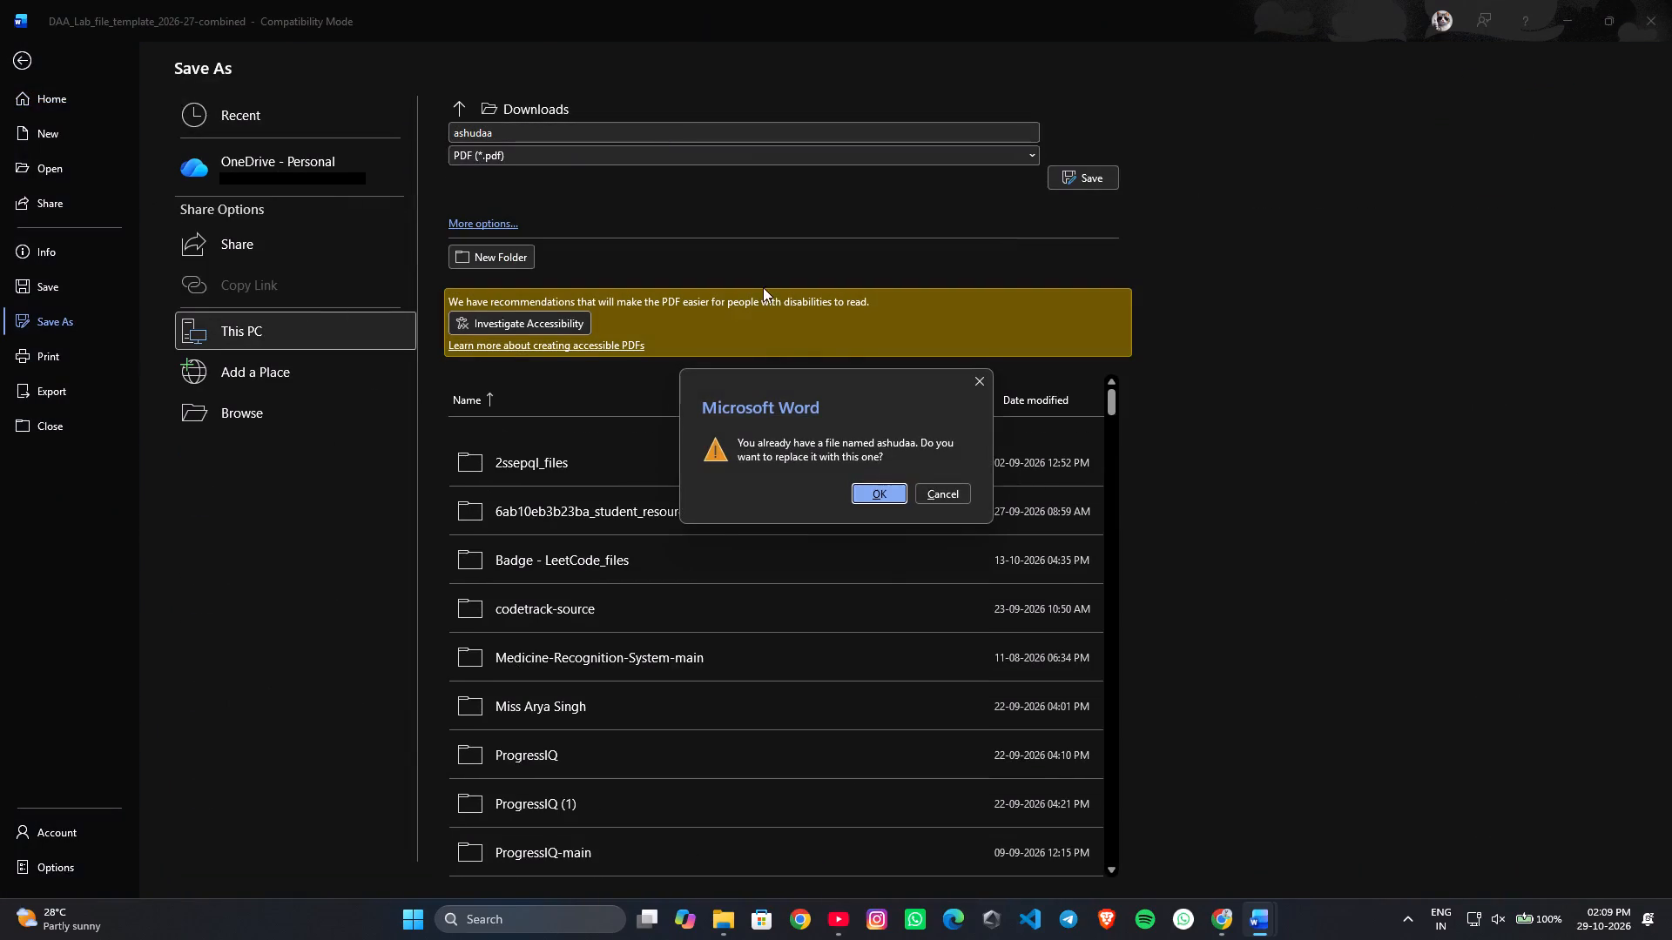
{"action": "left_click", "coordinate": [893, 496]}
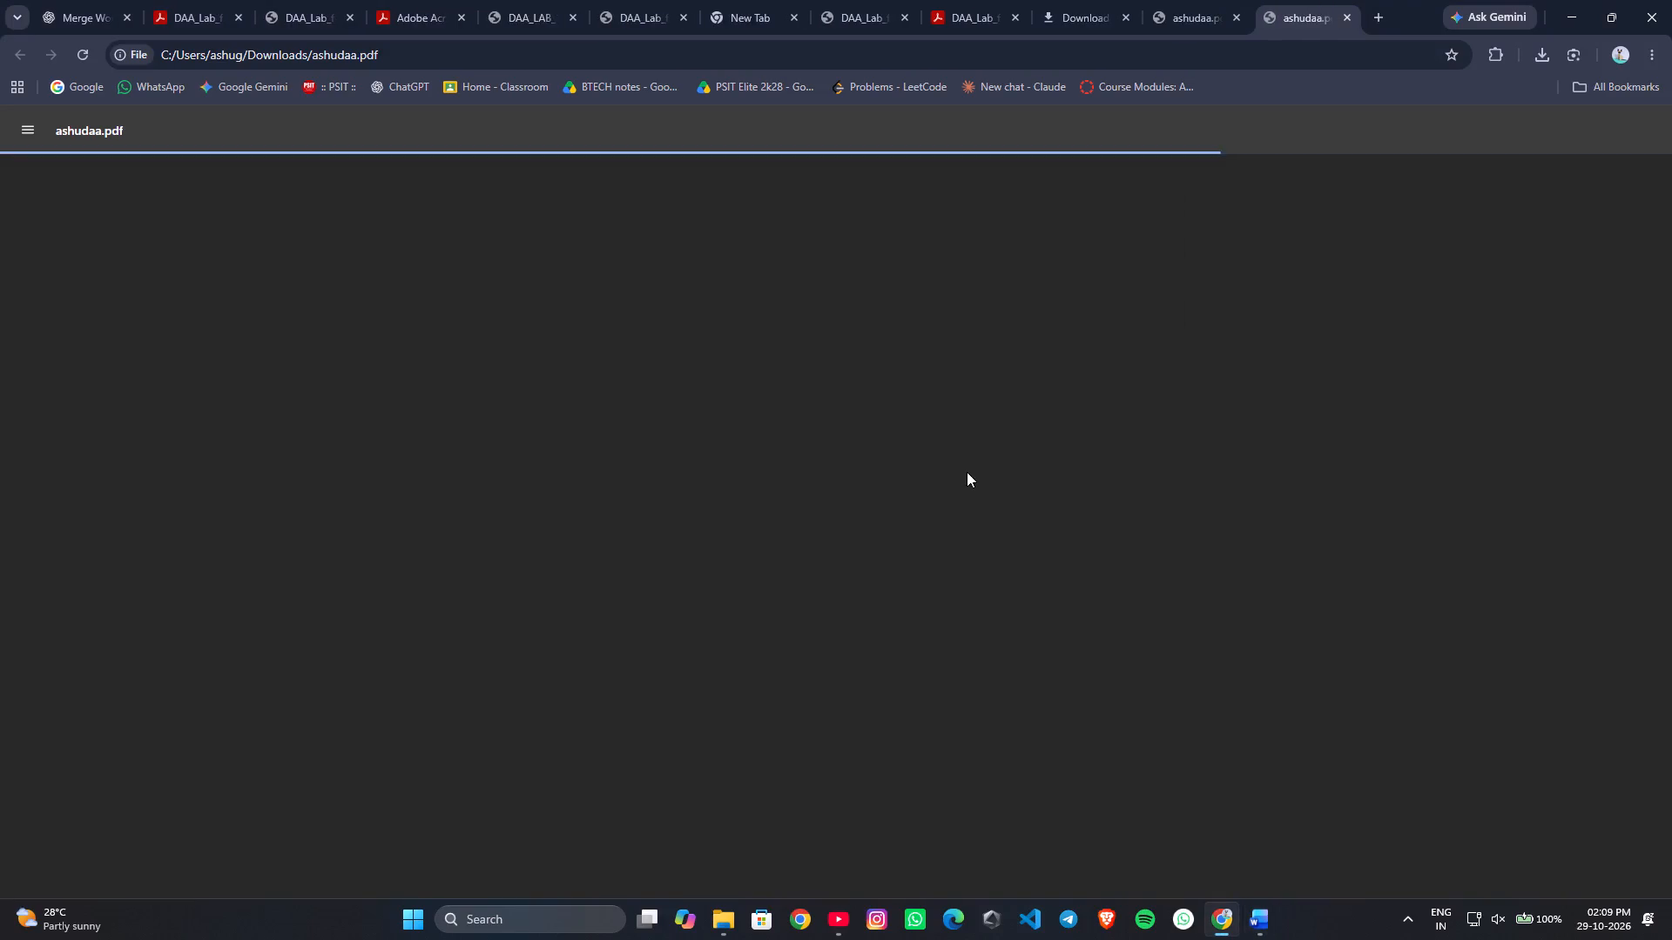
Check the cover page of the exported ashudaa.pdf, including the semester line and the "Submitted To" and "Submitted By" block.
{"action": "scroll", "coordinate": [967, 472], "scroll_direction": "down", "scroll_amount": 7}
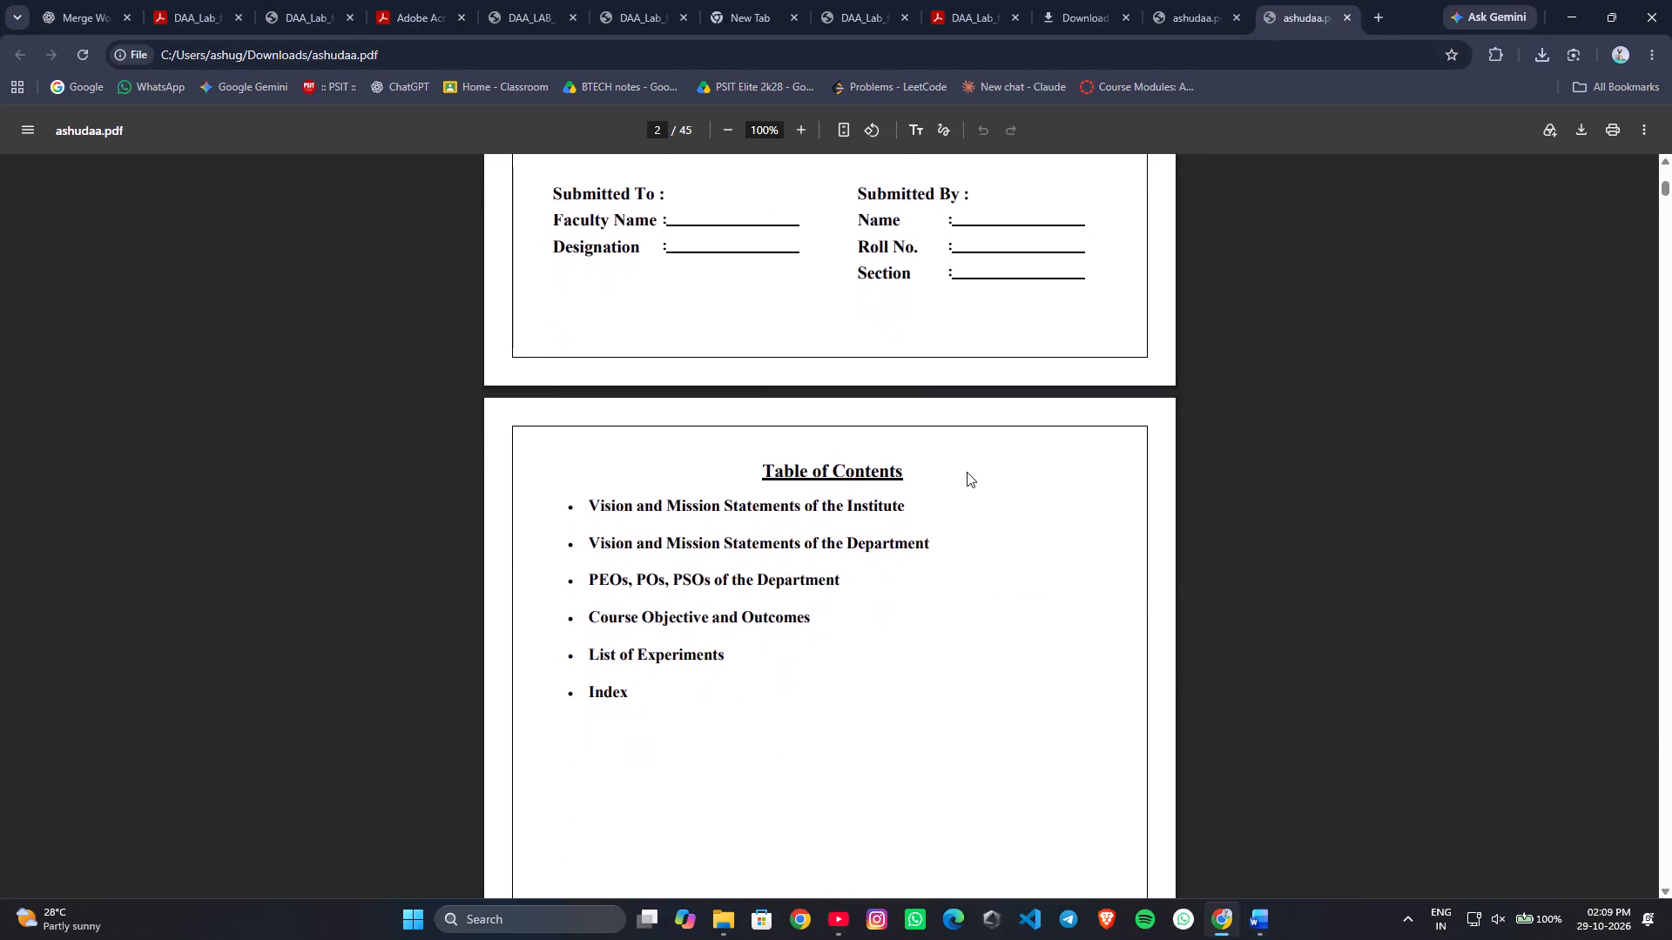
{"action": "scroll", "coordinate": [967, 472], "scroll_direction": "up", "scroll_amount": 4}
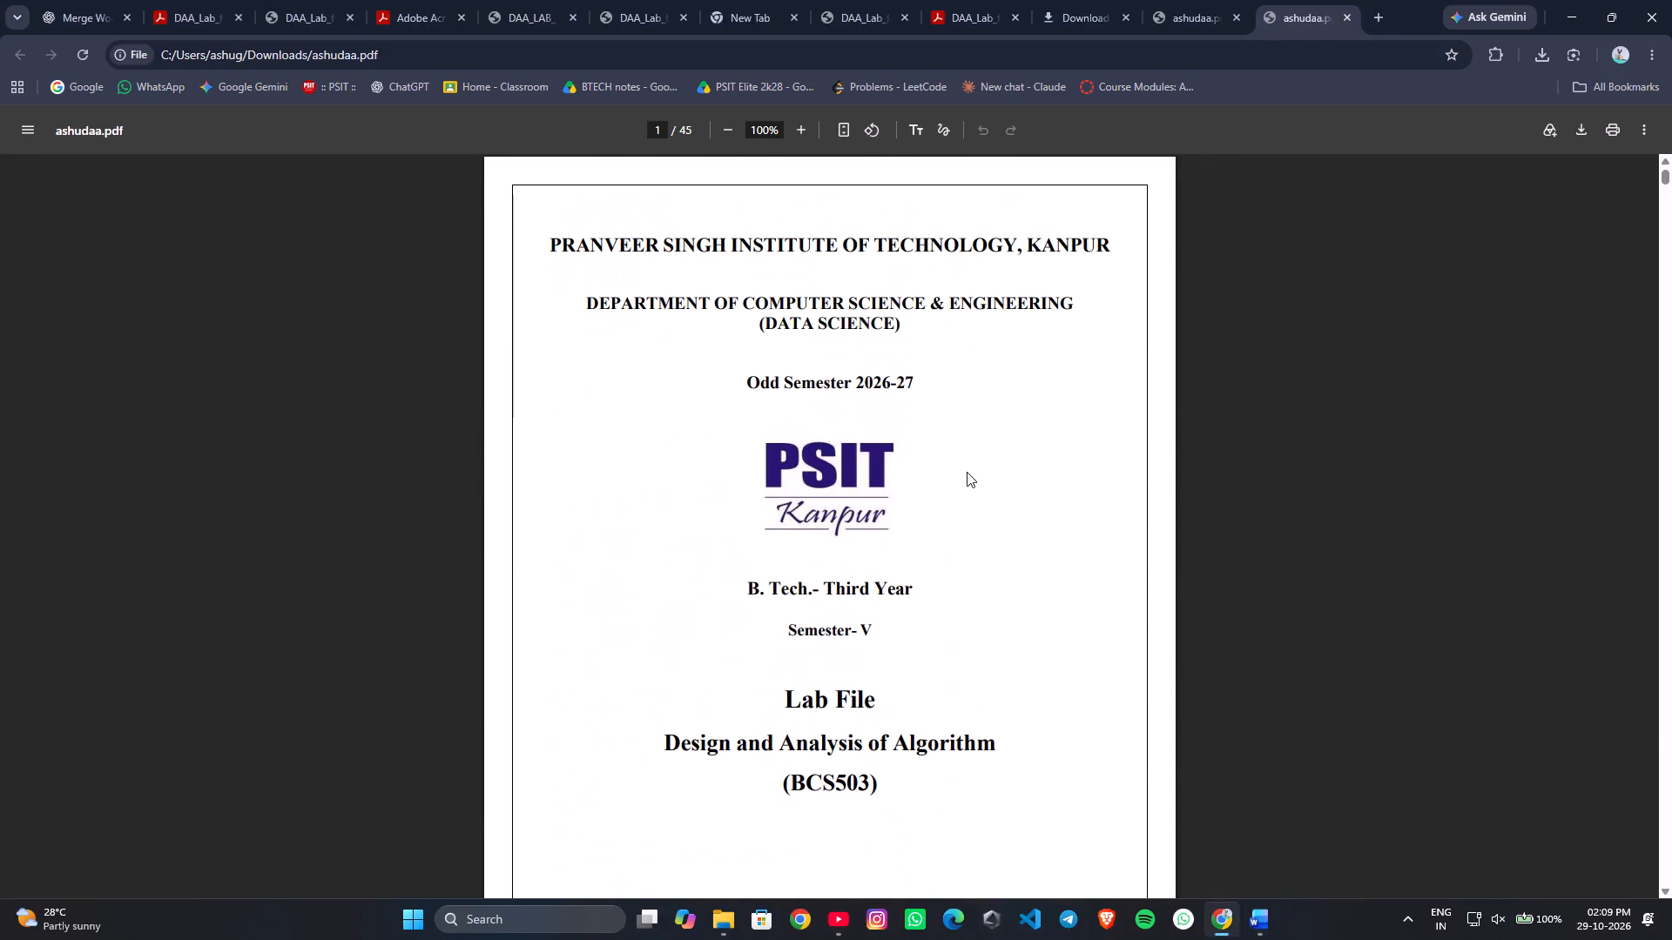
{"action": "scroll", "coordinate": [967, 472], "scroll_direction": "down", "scroll_amount": 2}
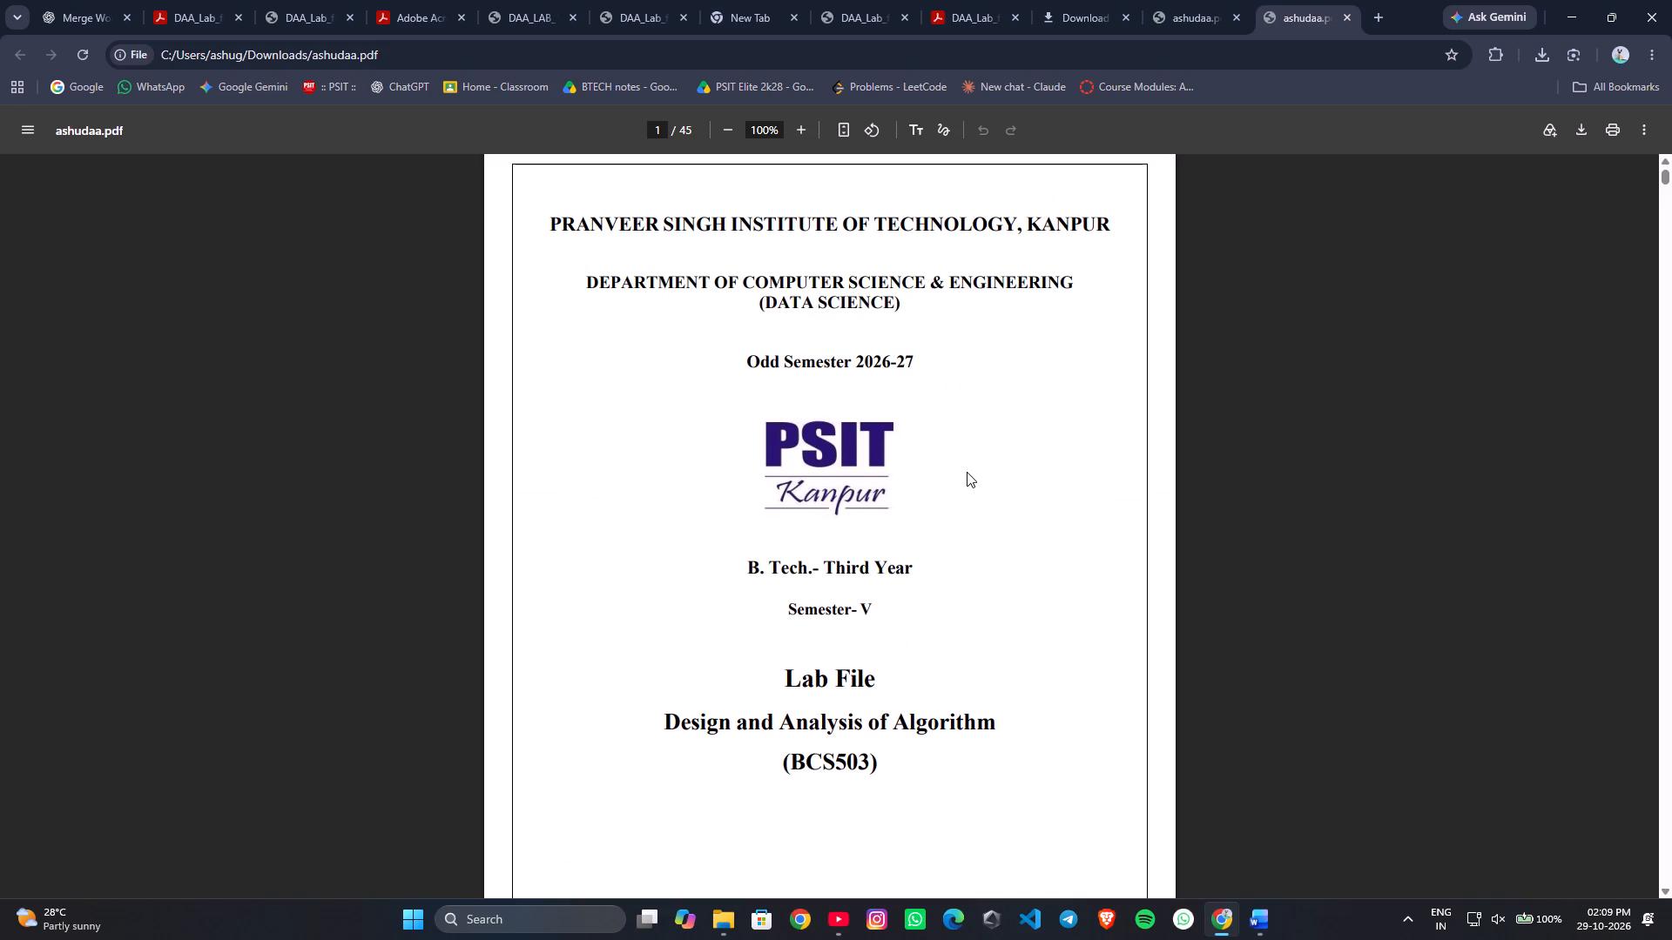
{"action": "scroll", "coordinate": [967, 472], "scroll_direction": "down", "scroll_amount": 5}
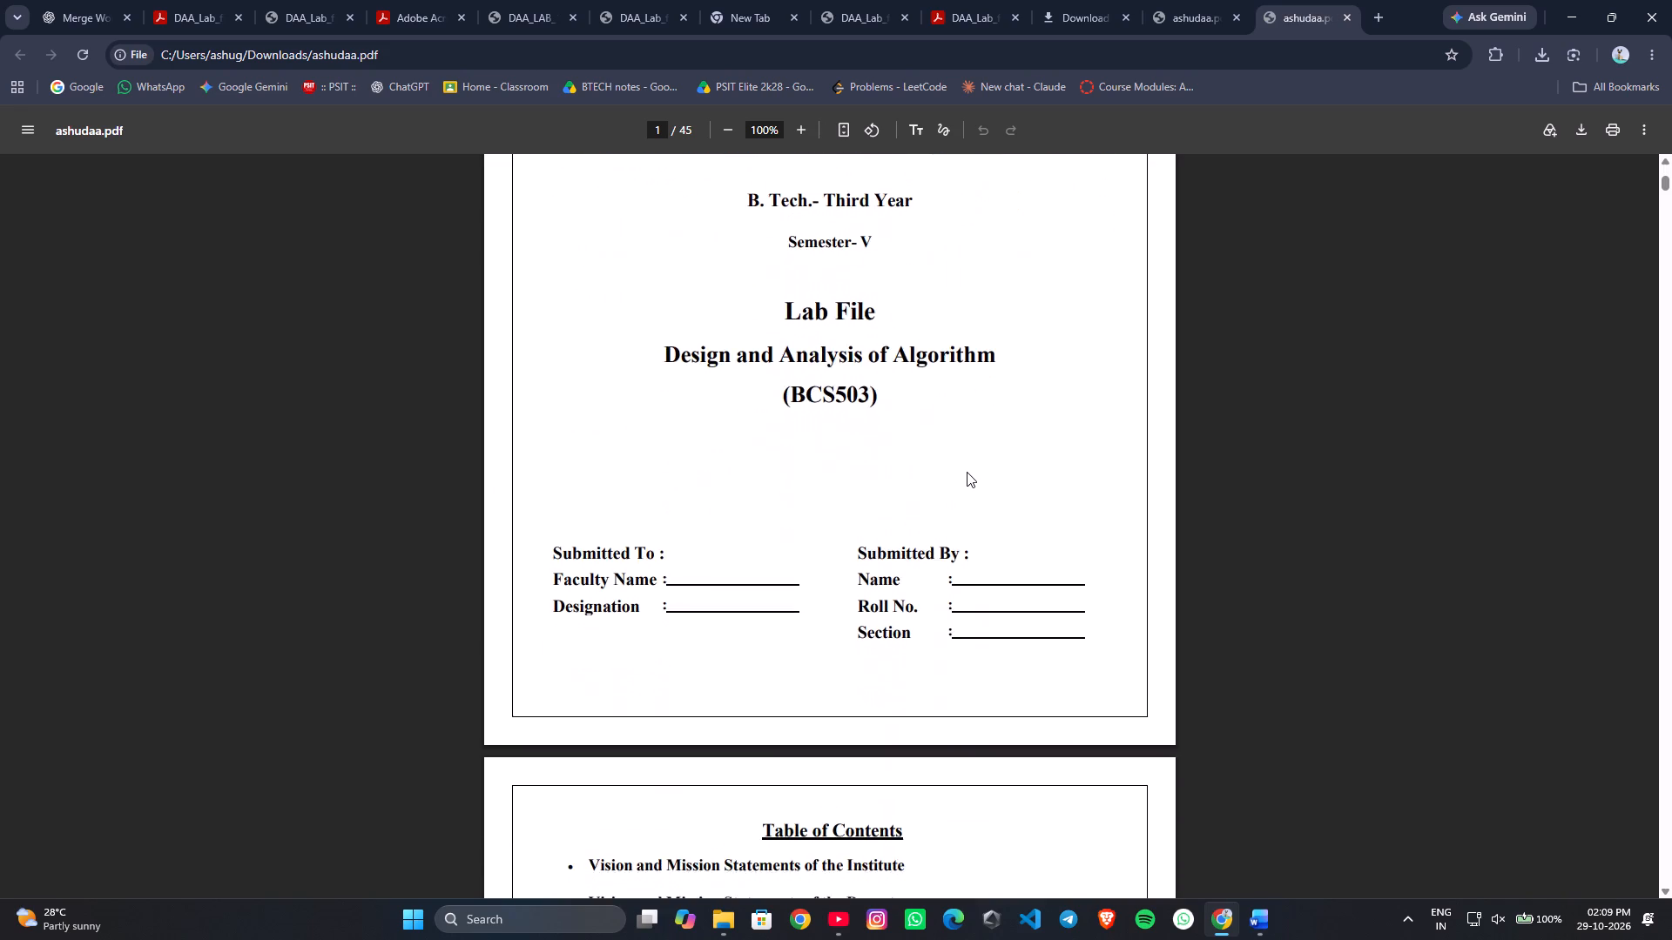
Review the remaining pages of ashudaa.pdf from the table of contents through the Index and labs to Lab 10, and return to the cover page.
{"action": "scroll", "coordinate": [967, 472], "scroll_direction": "down", "scroll_amount": 11}
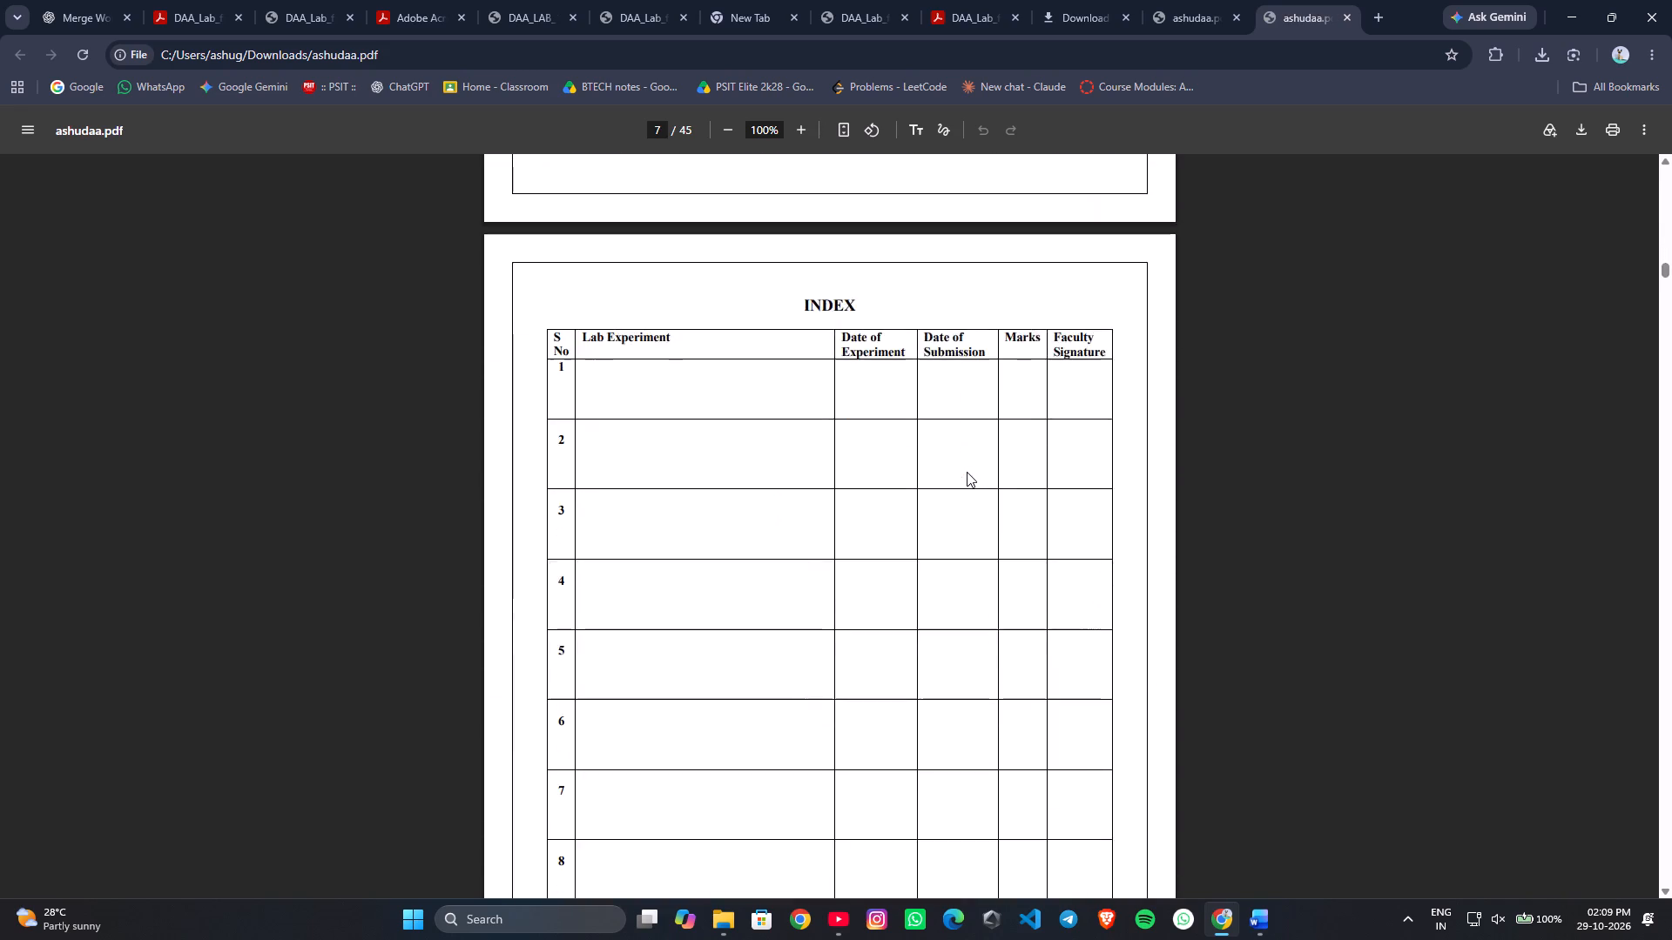
{"action": "scroll", "coordinate": [967, 472], "scroll_direction": "down", "scroll_amount": 17}
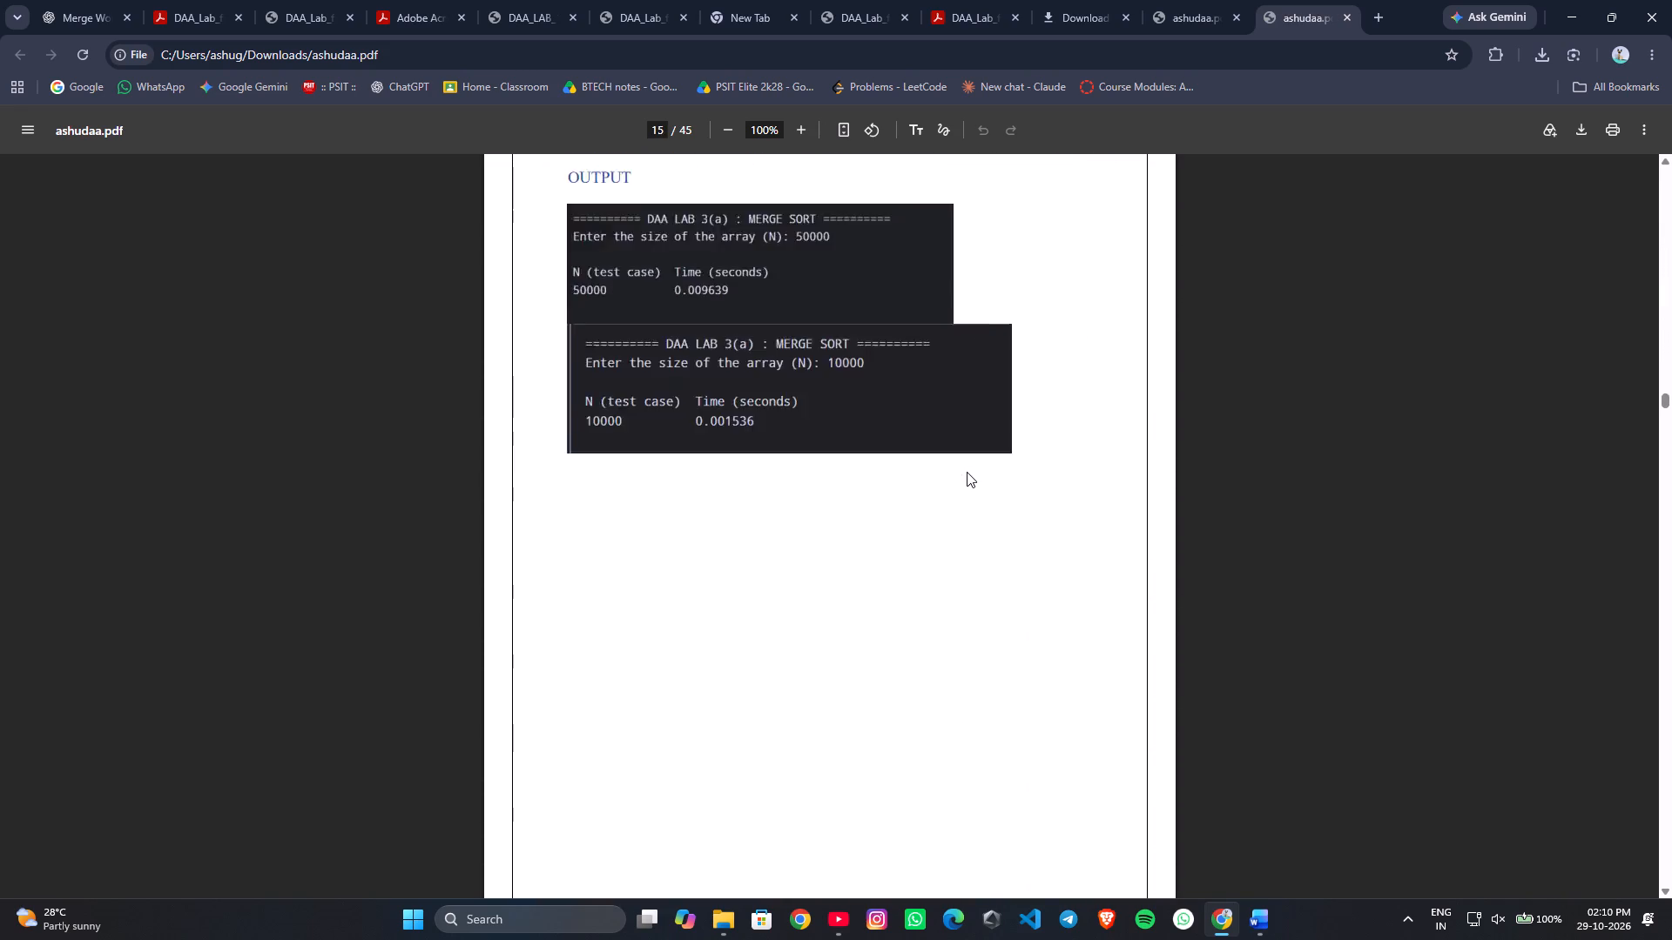
{"action": "scroll", "coordinate": [967, 472], "scroll_direction": "down", "scroll_amount": 15}
{"action": "scroll", "coordinate": [967, 472], "scroll_direction": "down", "scroll_amount": 7}
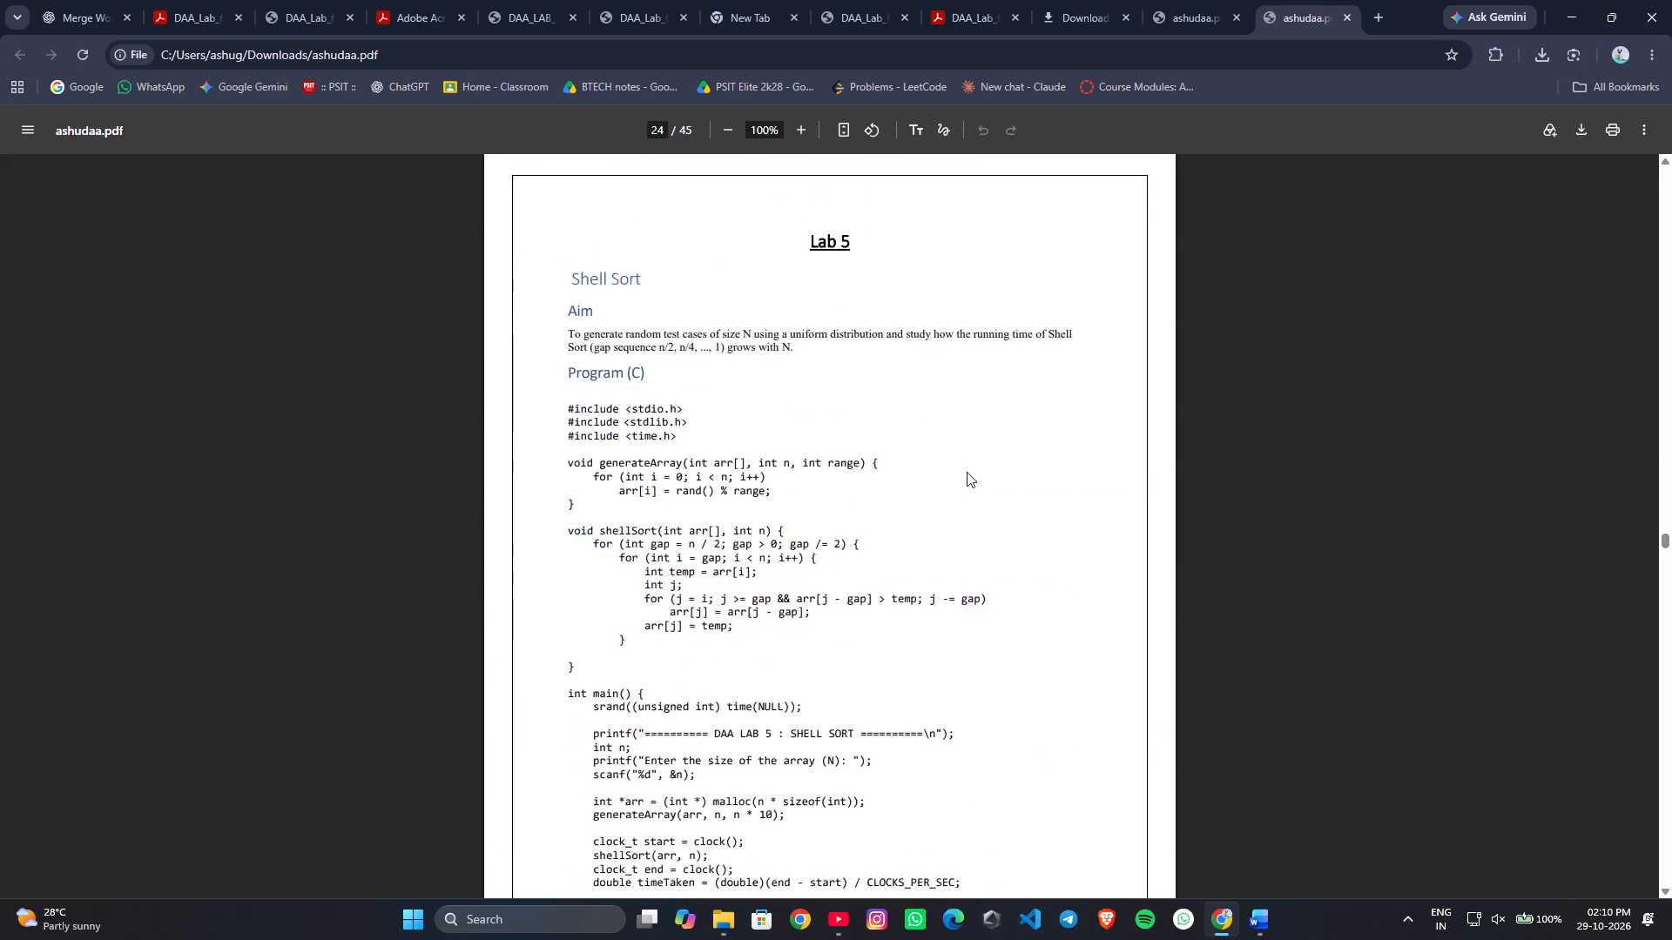
{"action": "scroll", "coordinate": [967, 472], "scroll_direction": "down", "scroll_amount": 20}
{"action": "scroll", "coordinate": [967, 472], "scroll_direction": "down", "scroll_amount": 1}
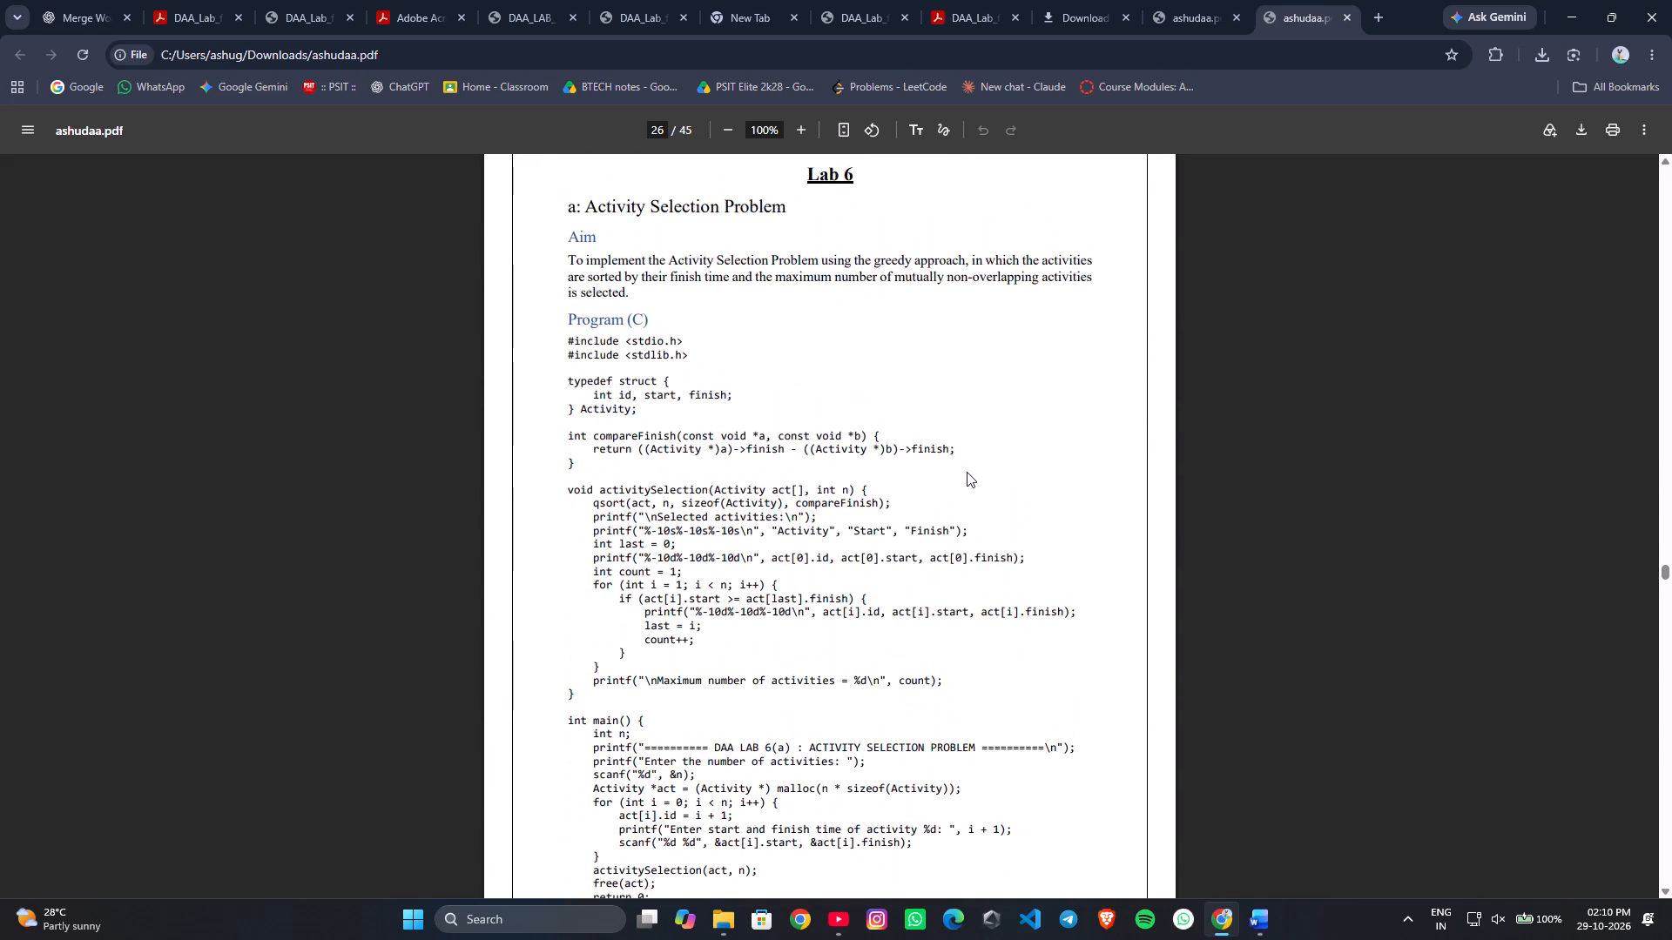
{"action": "scroll", "coordinate": [967, 472], "scroll_direction": "down", "scroll_amount": 20}
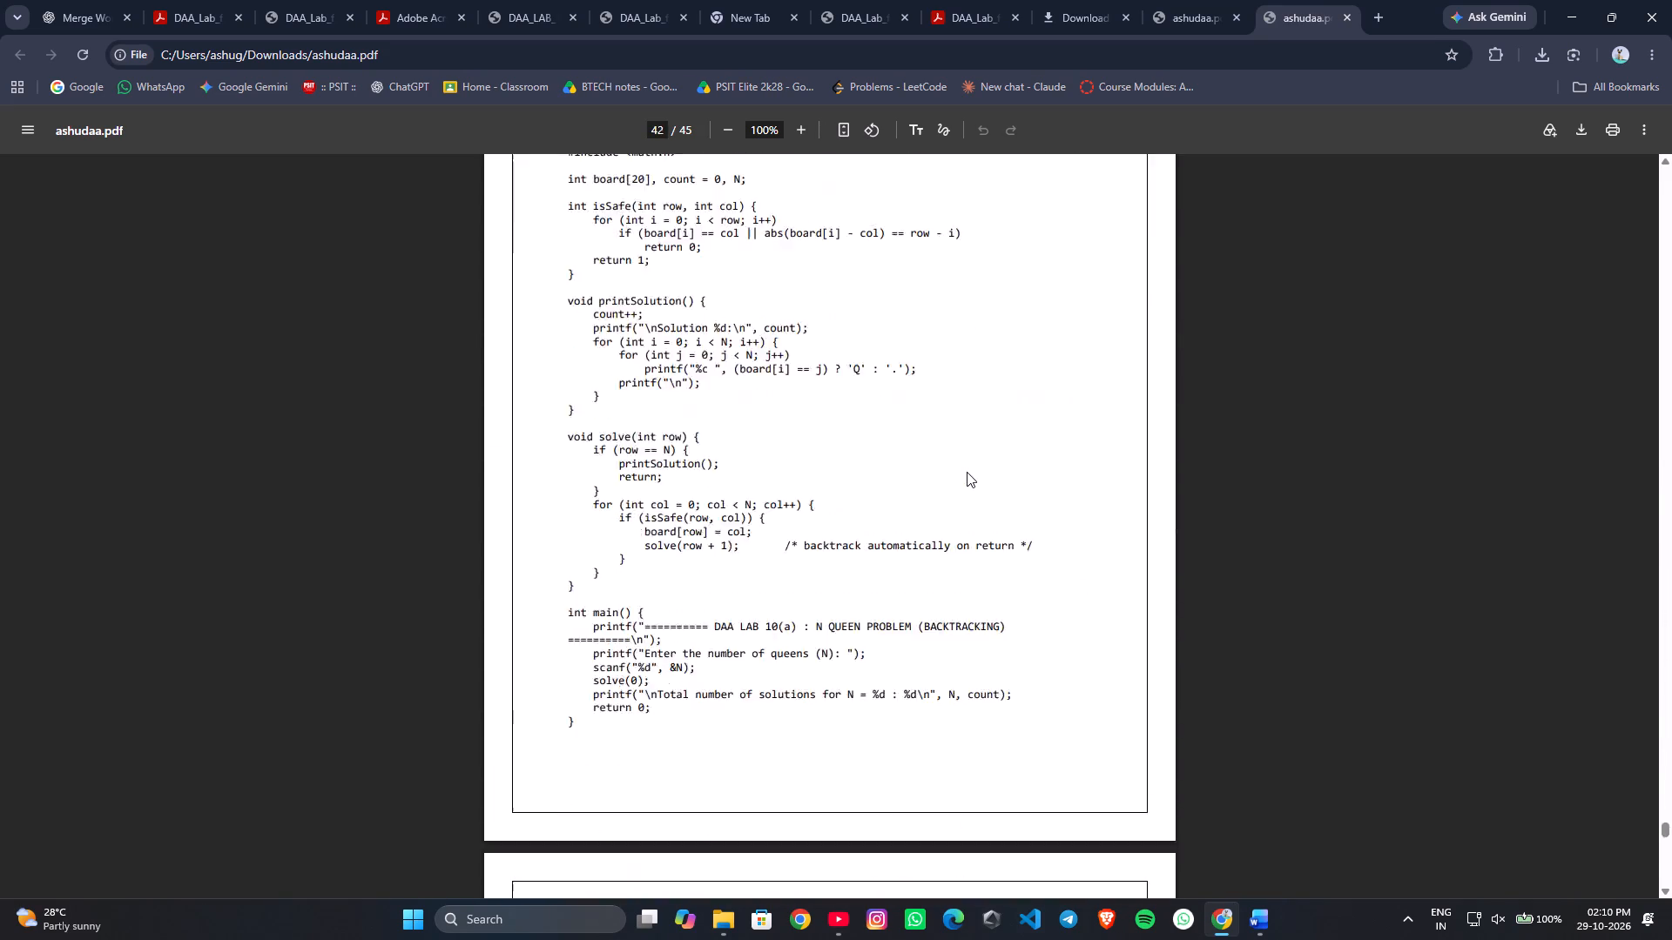
{"action": "scroll", "coordinate": [967, 472], "scroll_direction": "up", "scroll_amount": 20}
{"action": "scroll", "coordinate": [967, 472], "scroll_direction": "up", "scroll_amount": 3}
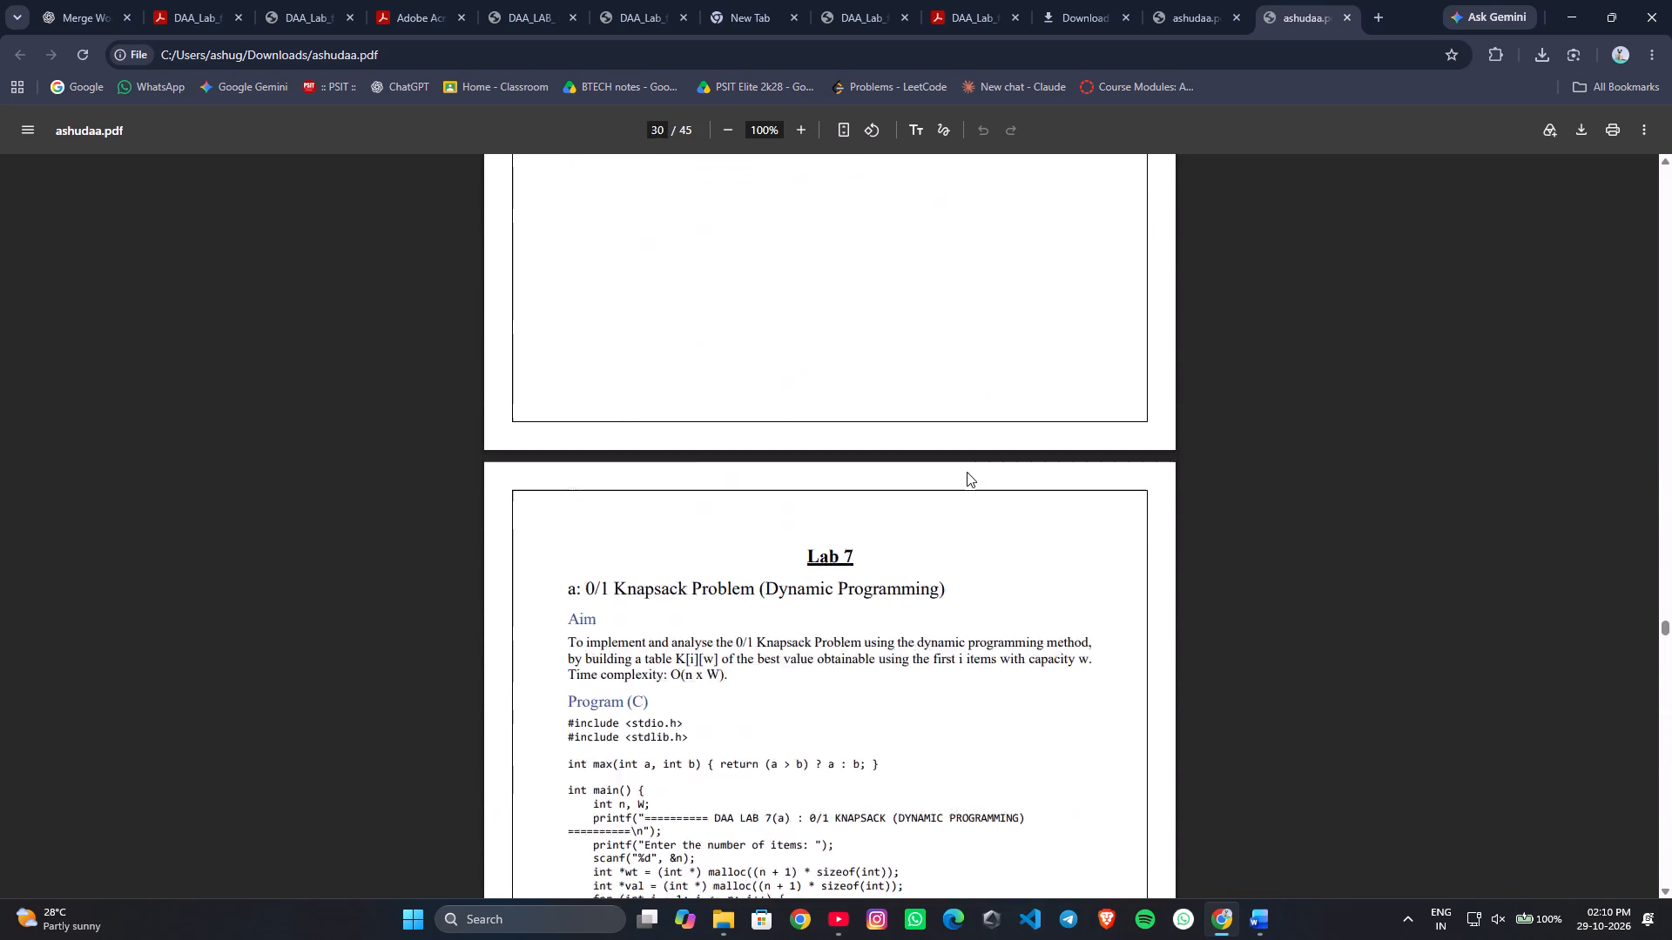
{"action": "scroll", "coordinate": [967, 472], "scroll_direction": "up", "scroll_amount": 20}
{"action": "scroll", "coordinate": [967, 472], "scroll_direction": "up", "scroll_amount": 5}
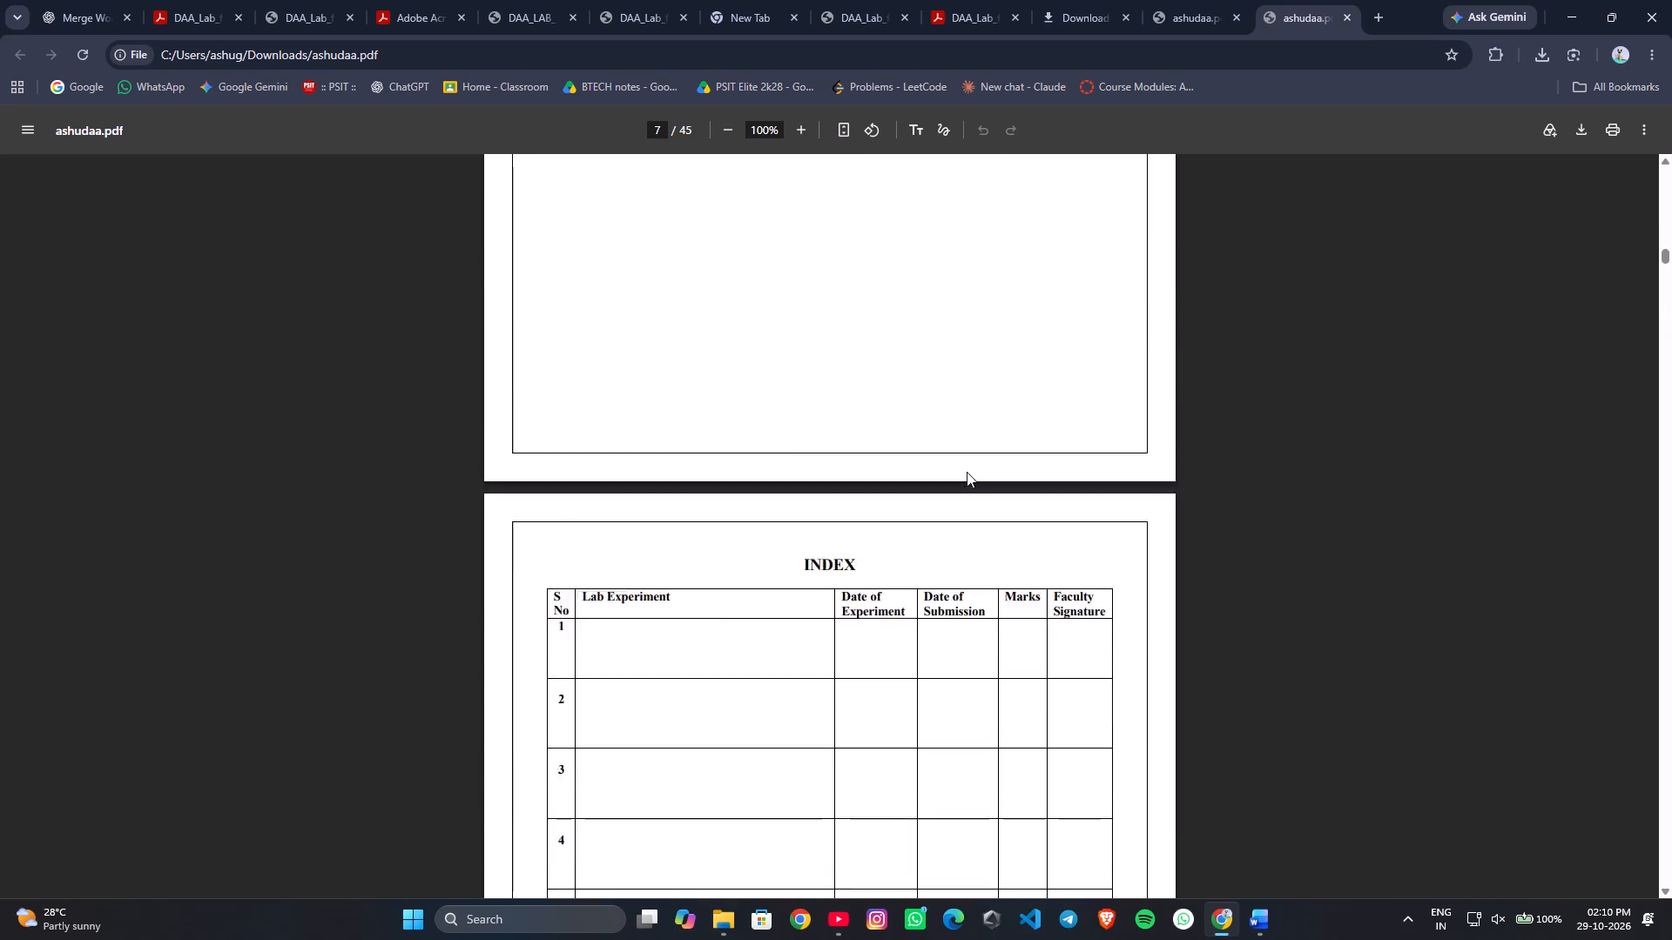
{"action": "scroll", "coordinate": [967, 472], "scroll_direction": "up", "scroll_amount": 14}
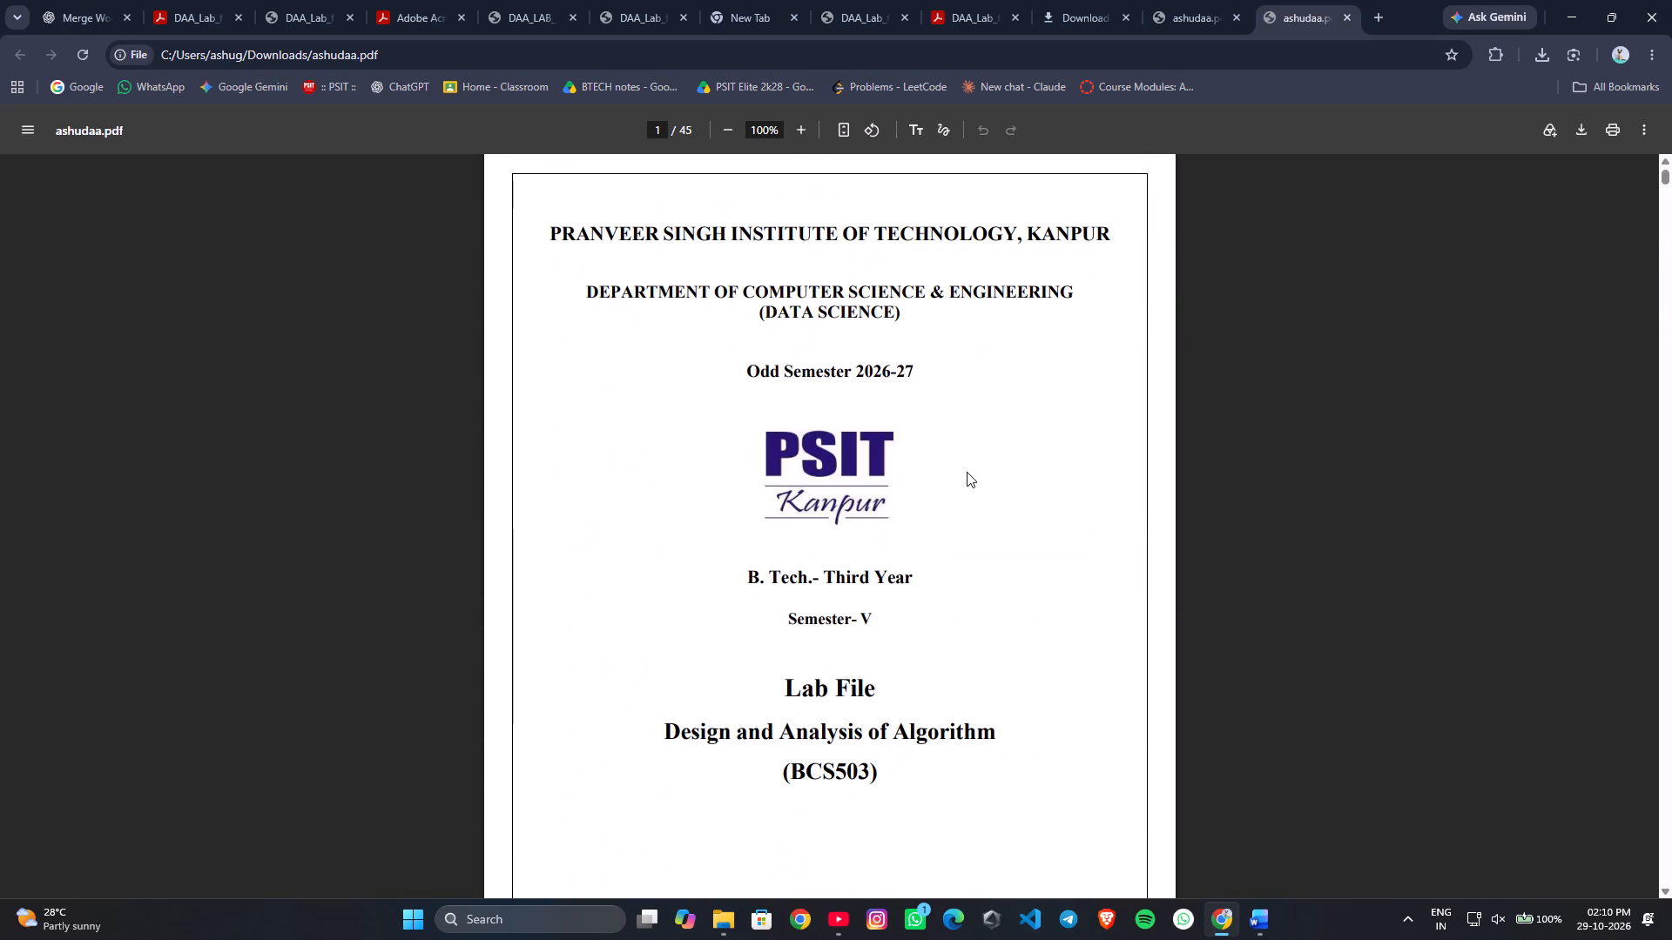
{"action": "scroll", "coordinate": [967, 472], "scroll_direction": "up", "scroll_amount": 3}
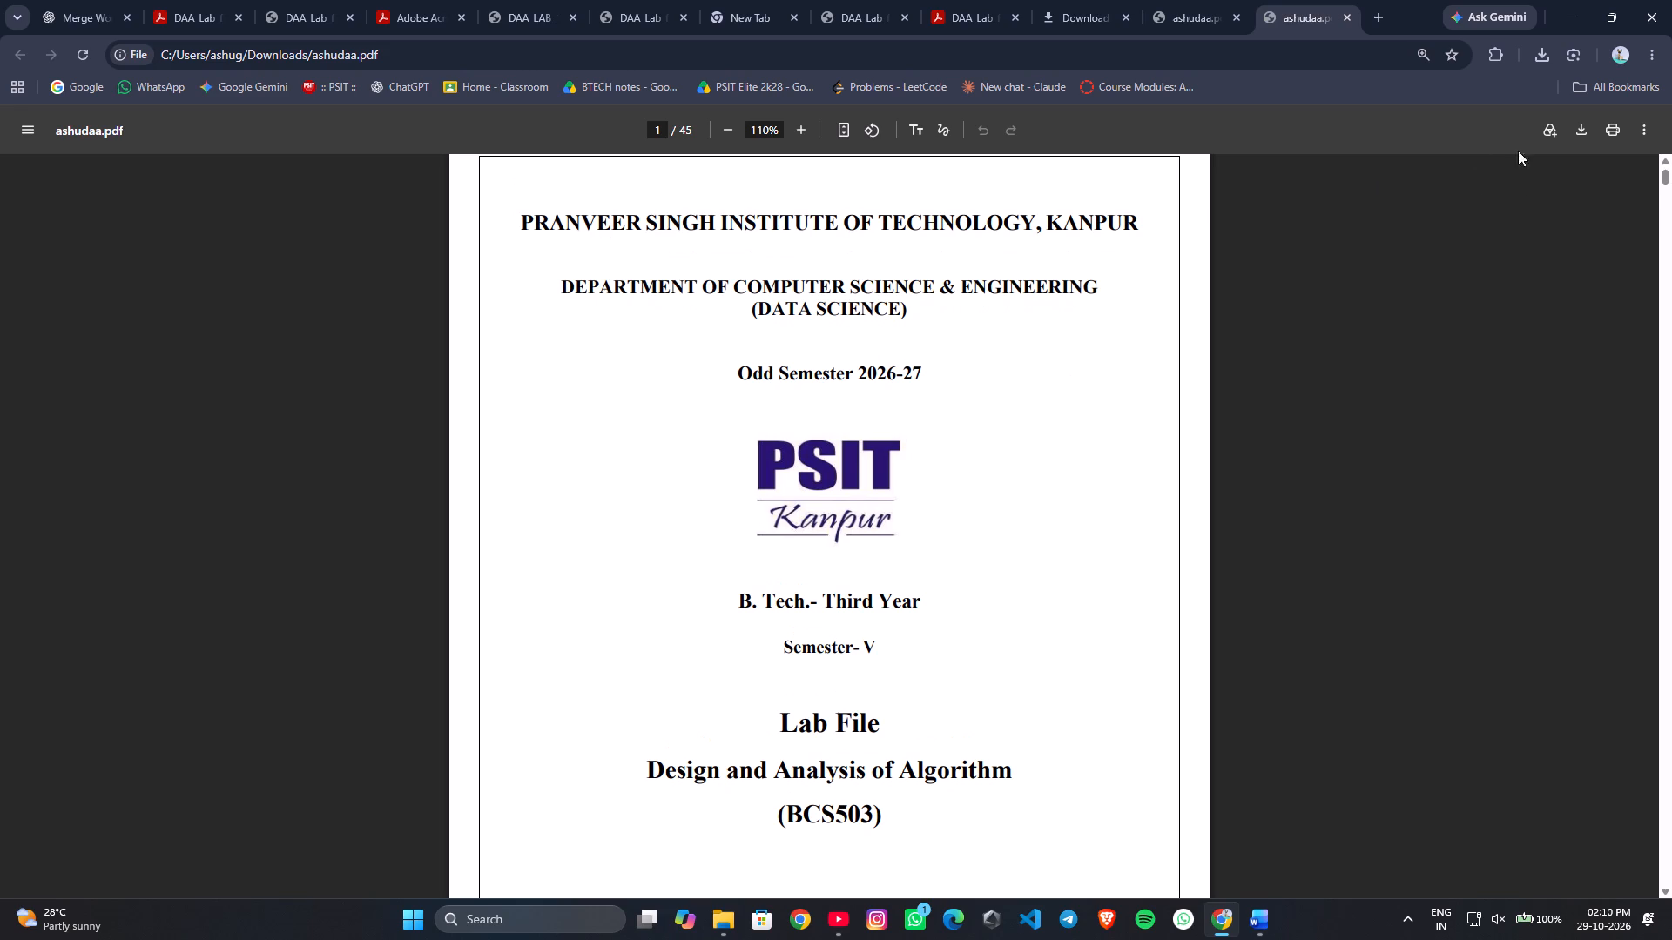
Download a copy of ashudaa.pdf from the PDF viewer.
{"action": "left_click", "coordinate": [1580, 137]}
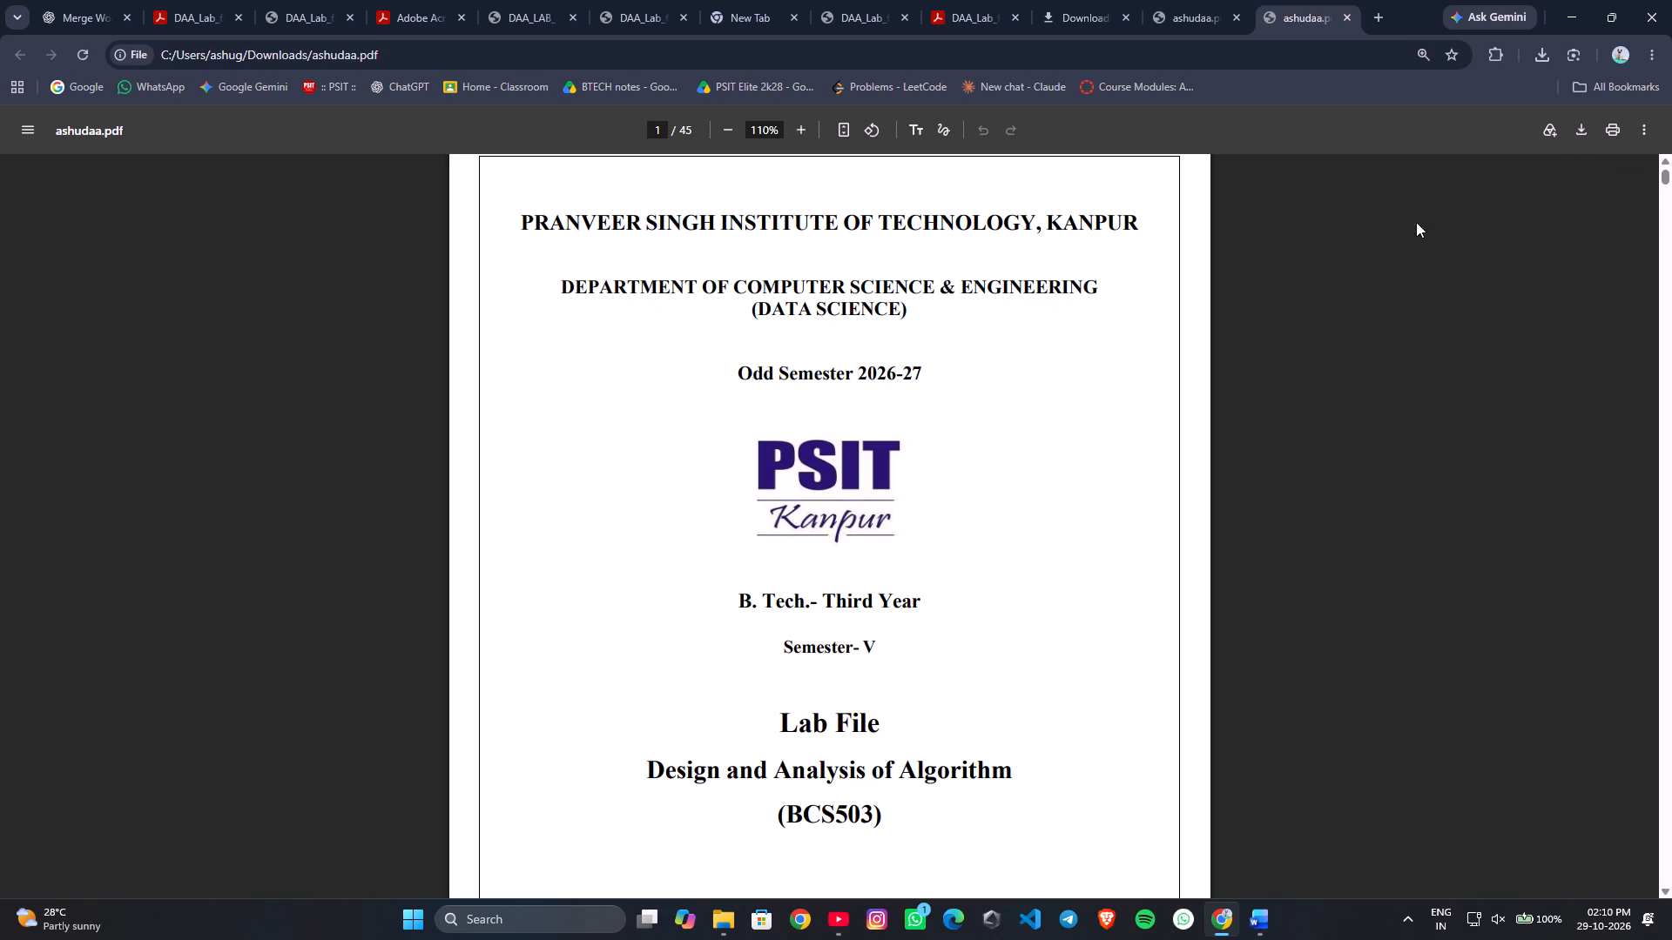
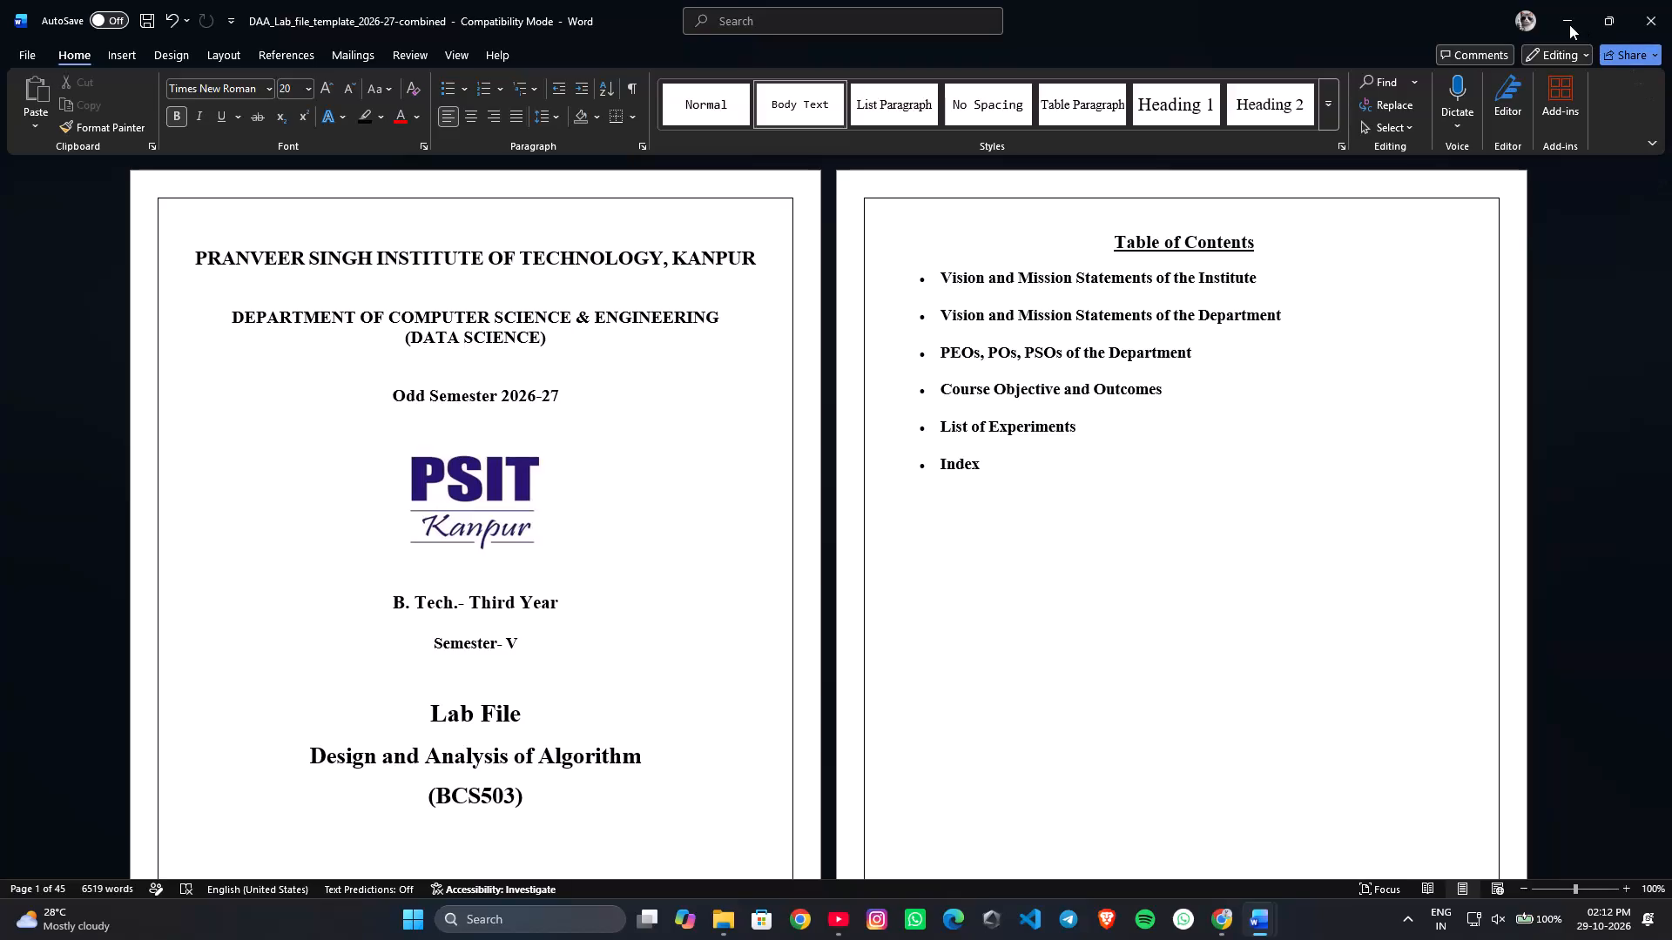
Close the ashudaa.pdf browser window, the Downloads folder window, and the DAA_Lab_file_template_2026-27 and combined lab file documents.
{"action": "left_click", "coordinate": [1569, 24]}
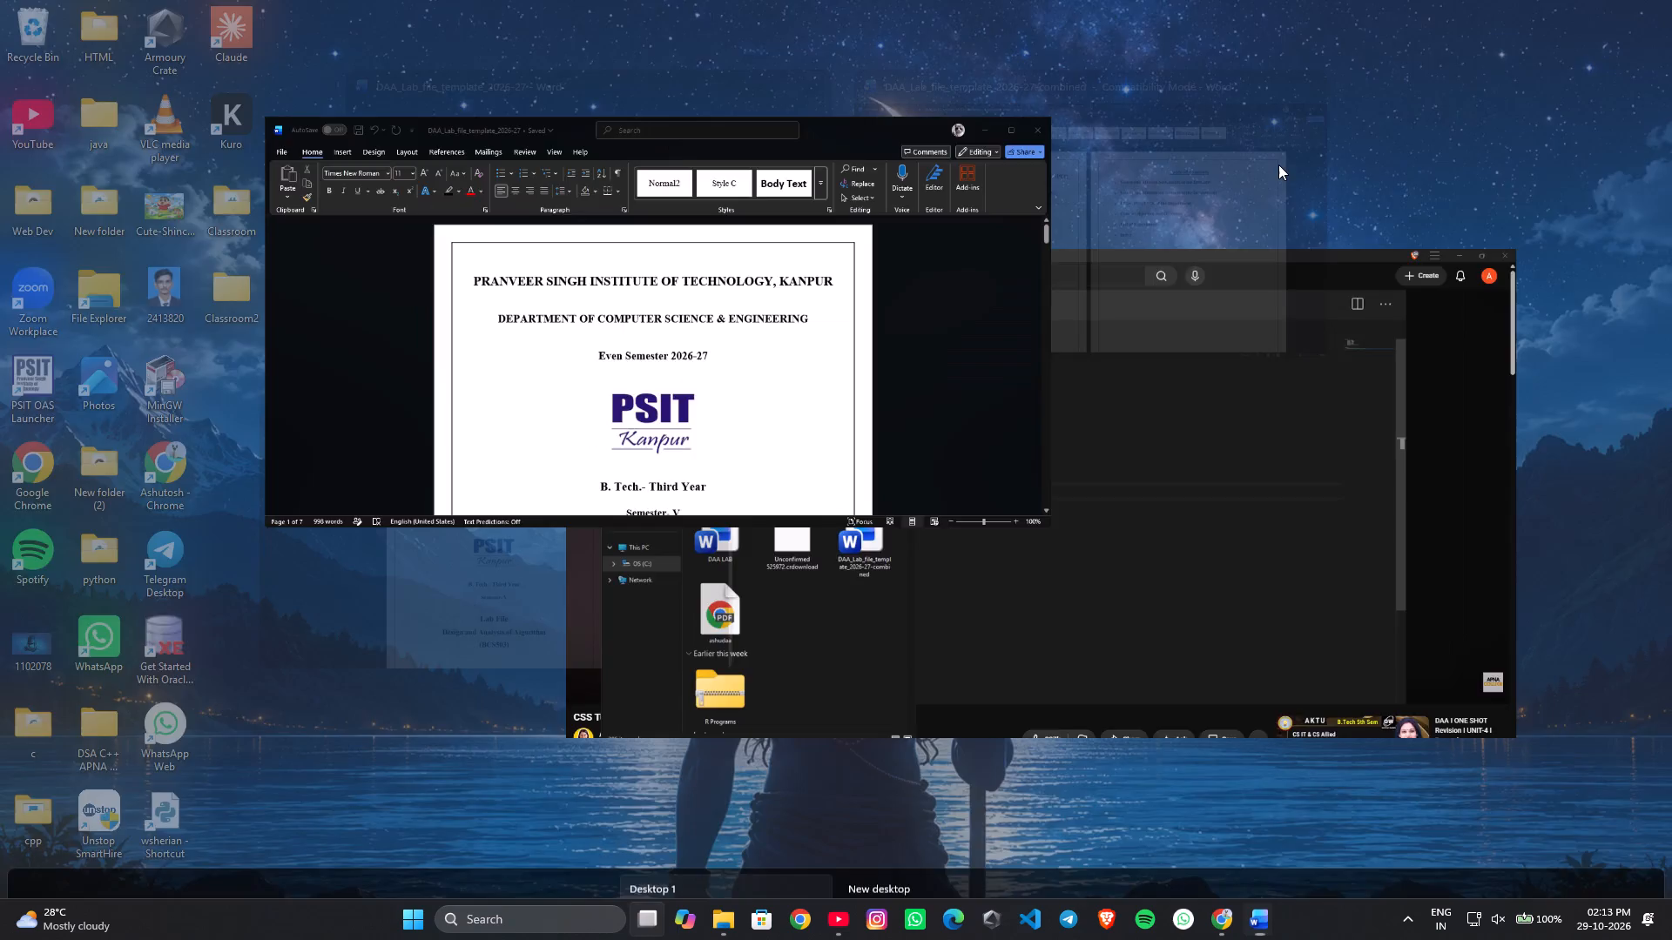
{"action": "left_click", "coordinate": [707, 398]}
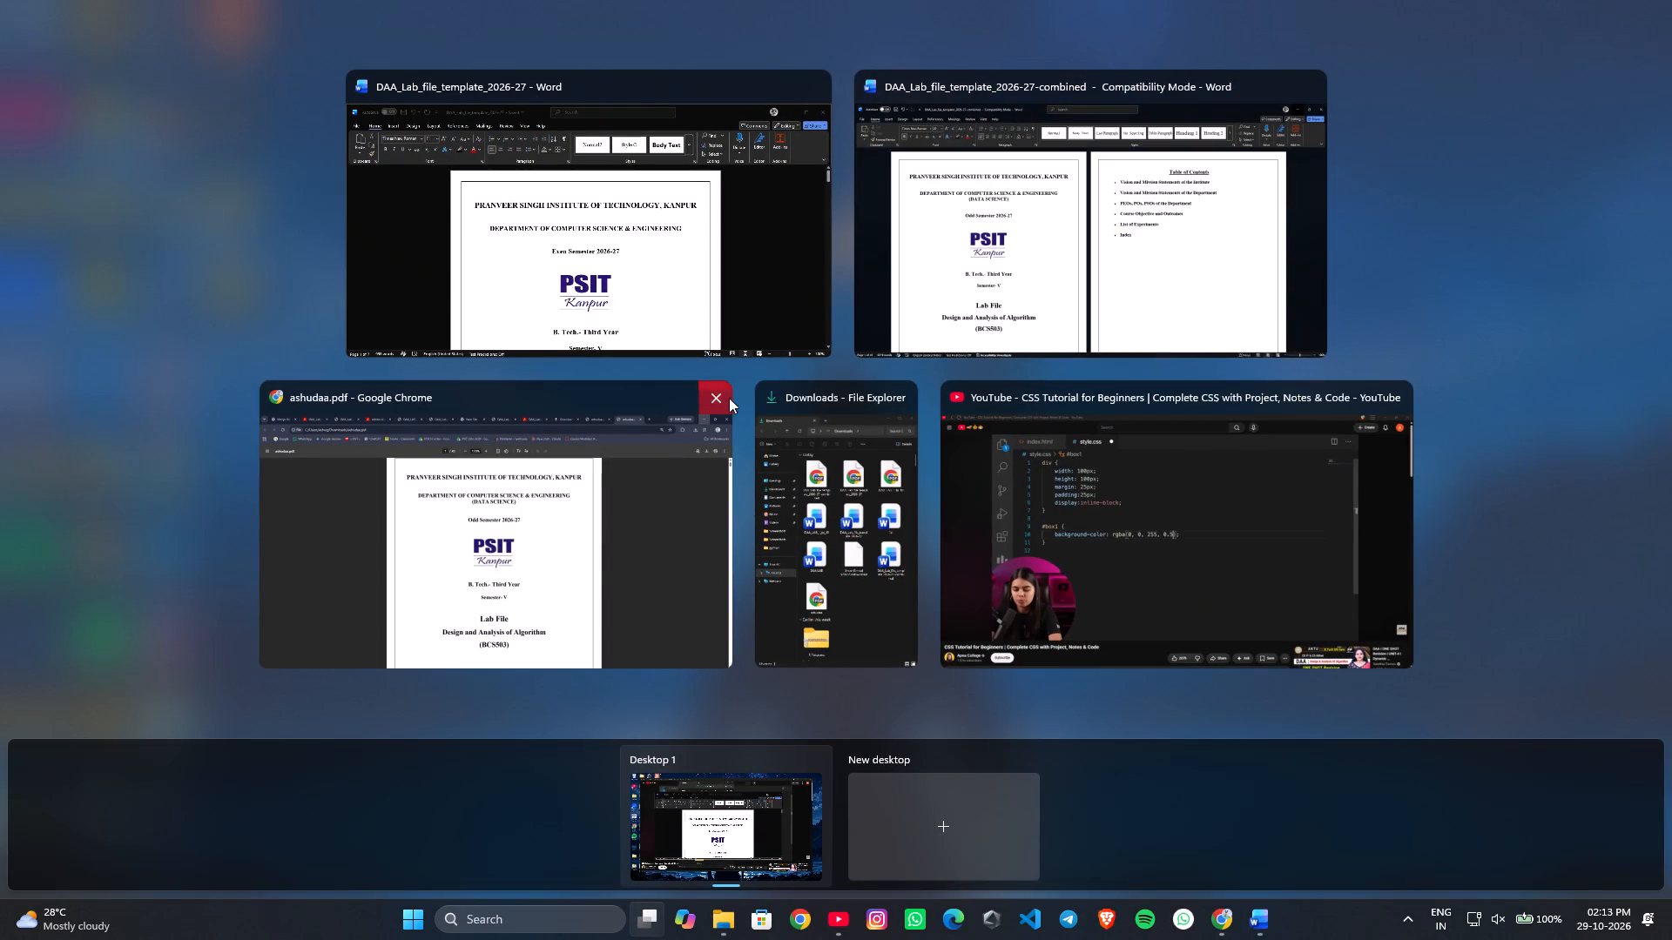
{"action": "left_click", "coordinate": [657, 391]}
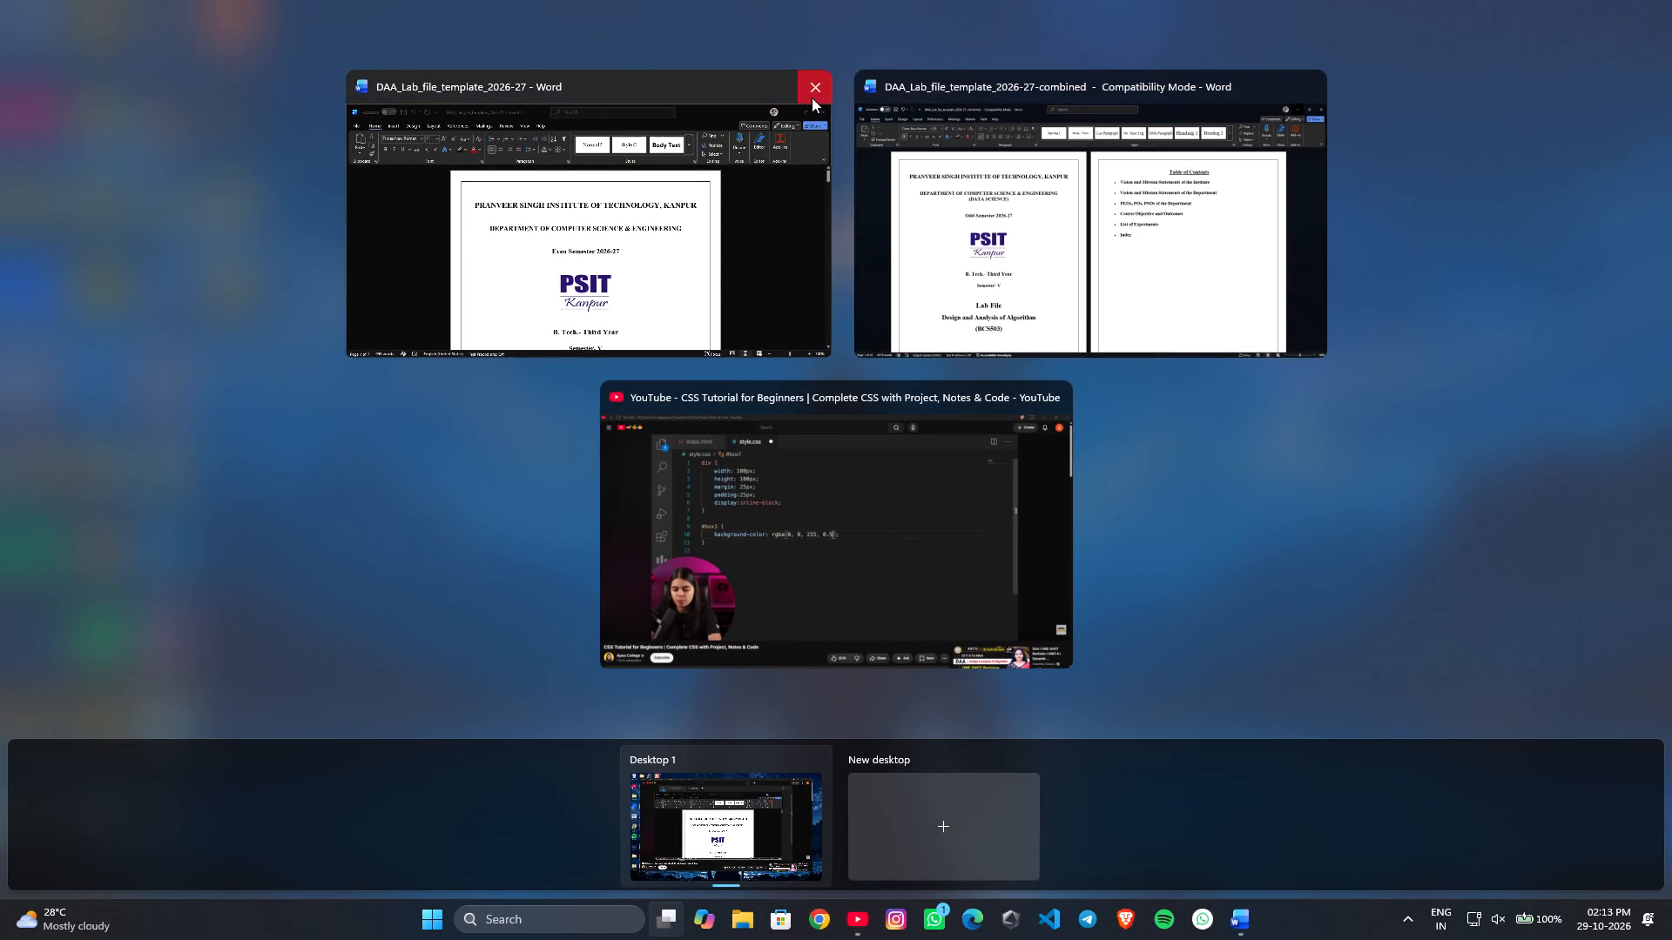
{"action": "left_click", "coordinate": [815, 93]}
{"action": "left_click", "coordinate": [1062, 88]}
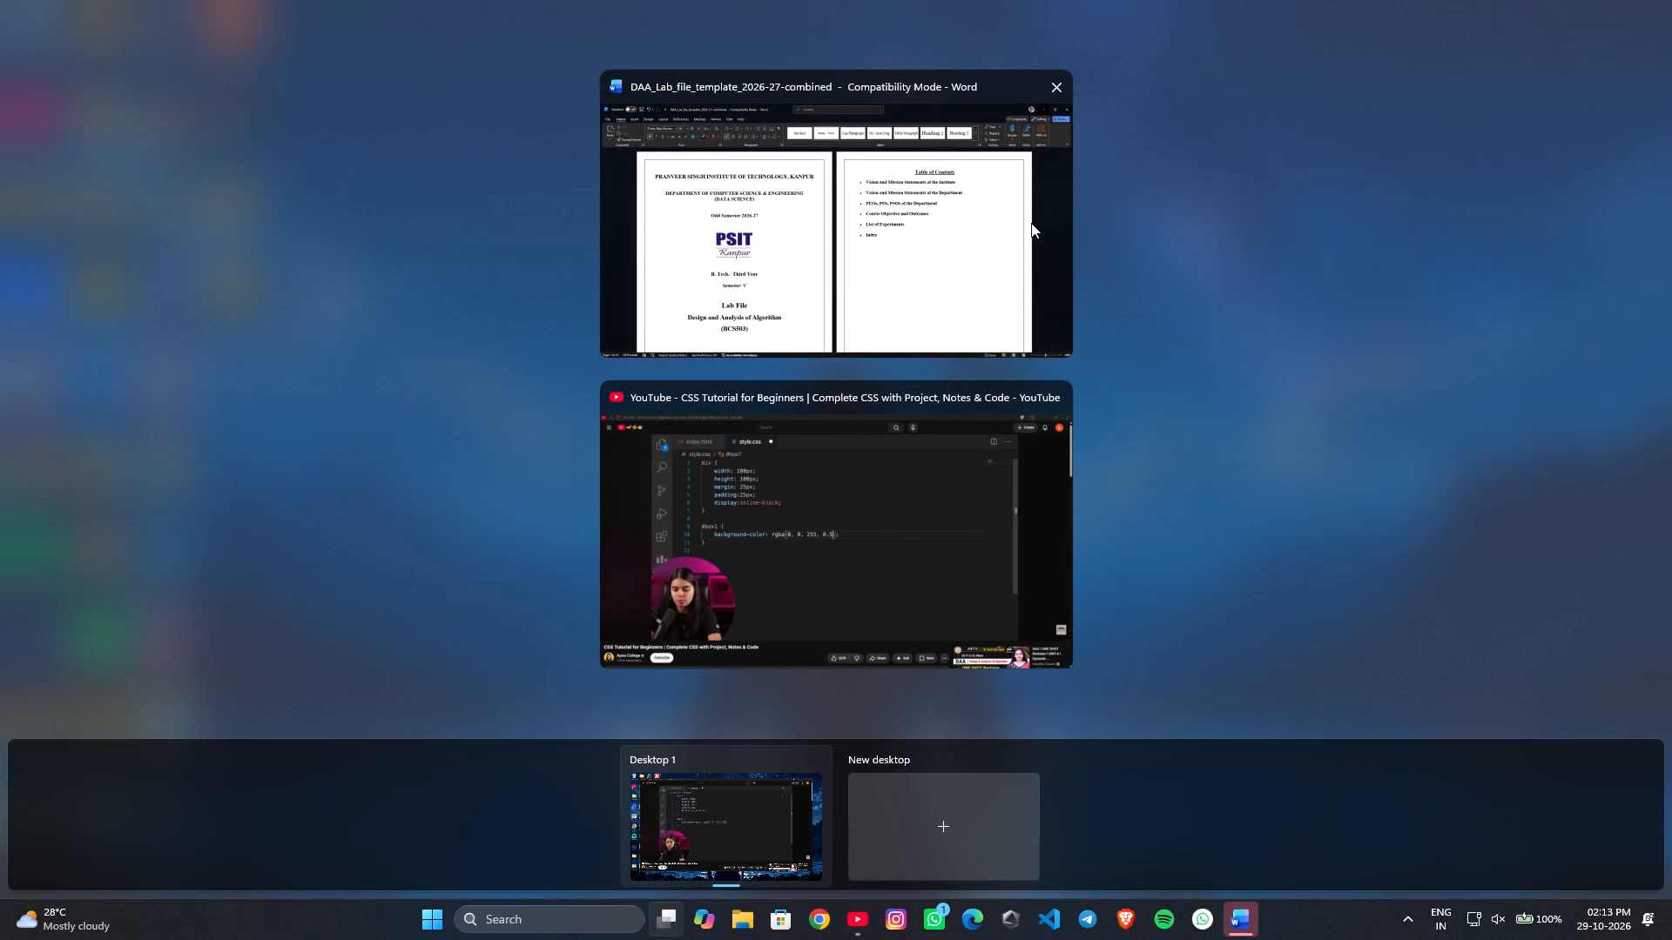
{"action": "left_click", "coordinate": [1060, 87]}
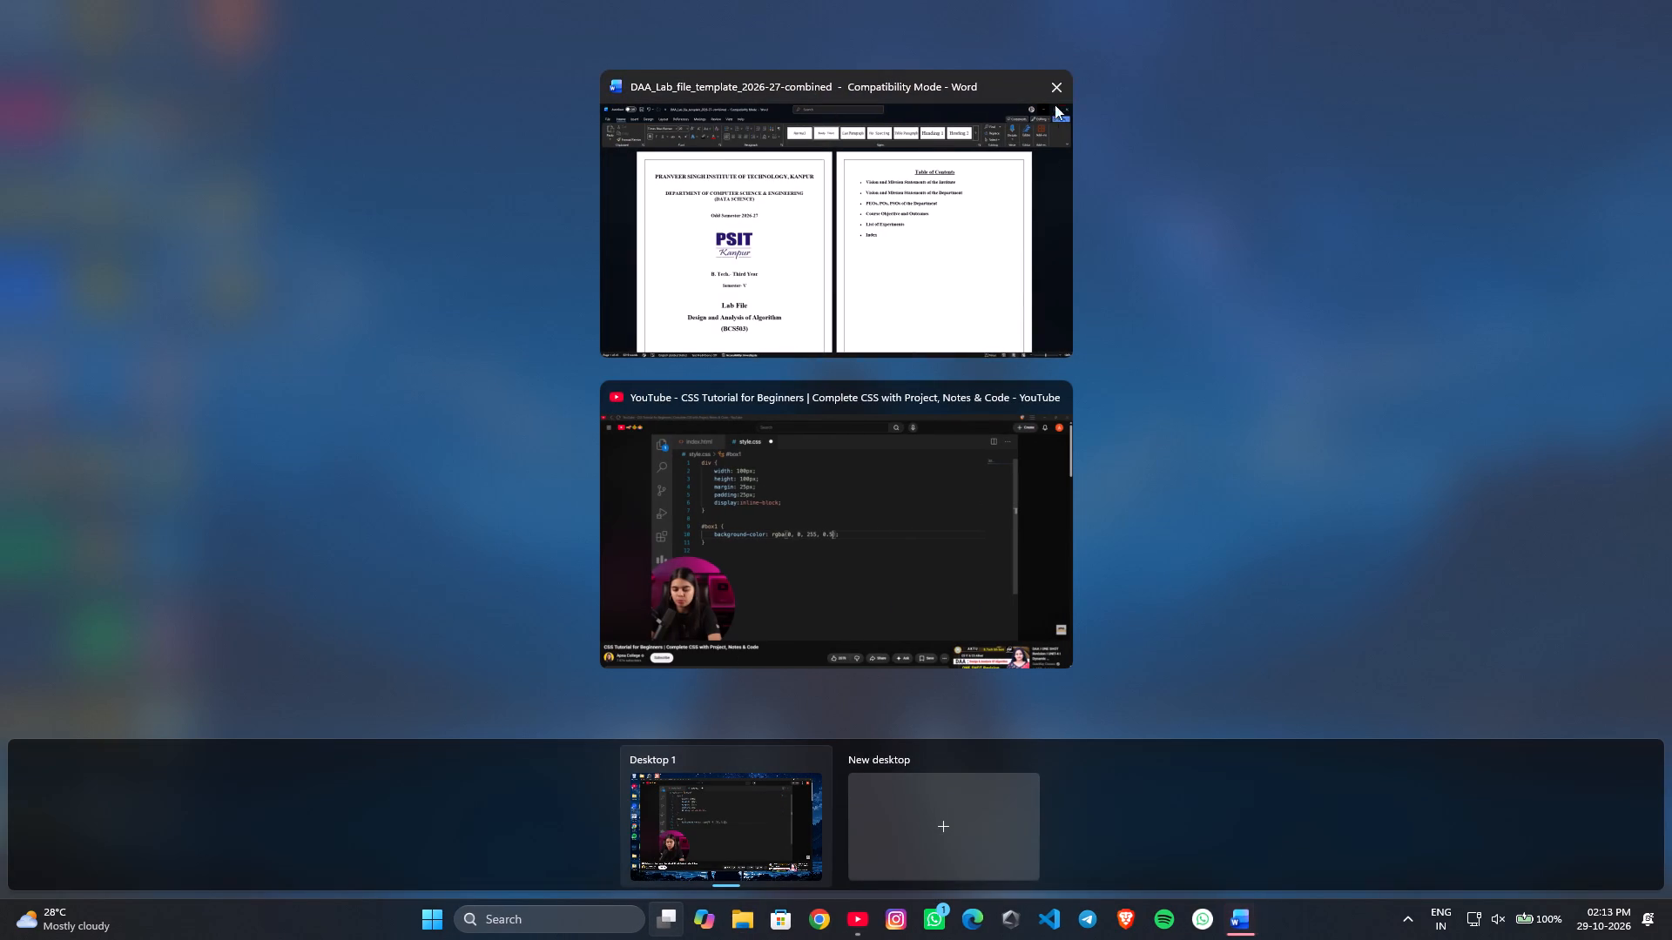
Close the DAA_Lab_file_template_2026-27-combined document without saving its changes.
{"action": "left_click", "coordinate": [1053, 77]}
{"action": "left_click", "coordinate": [971, 241]}
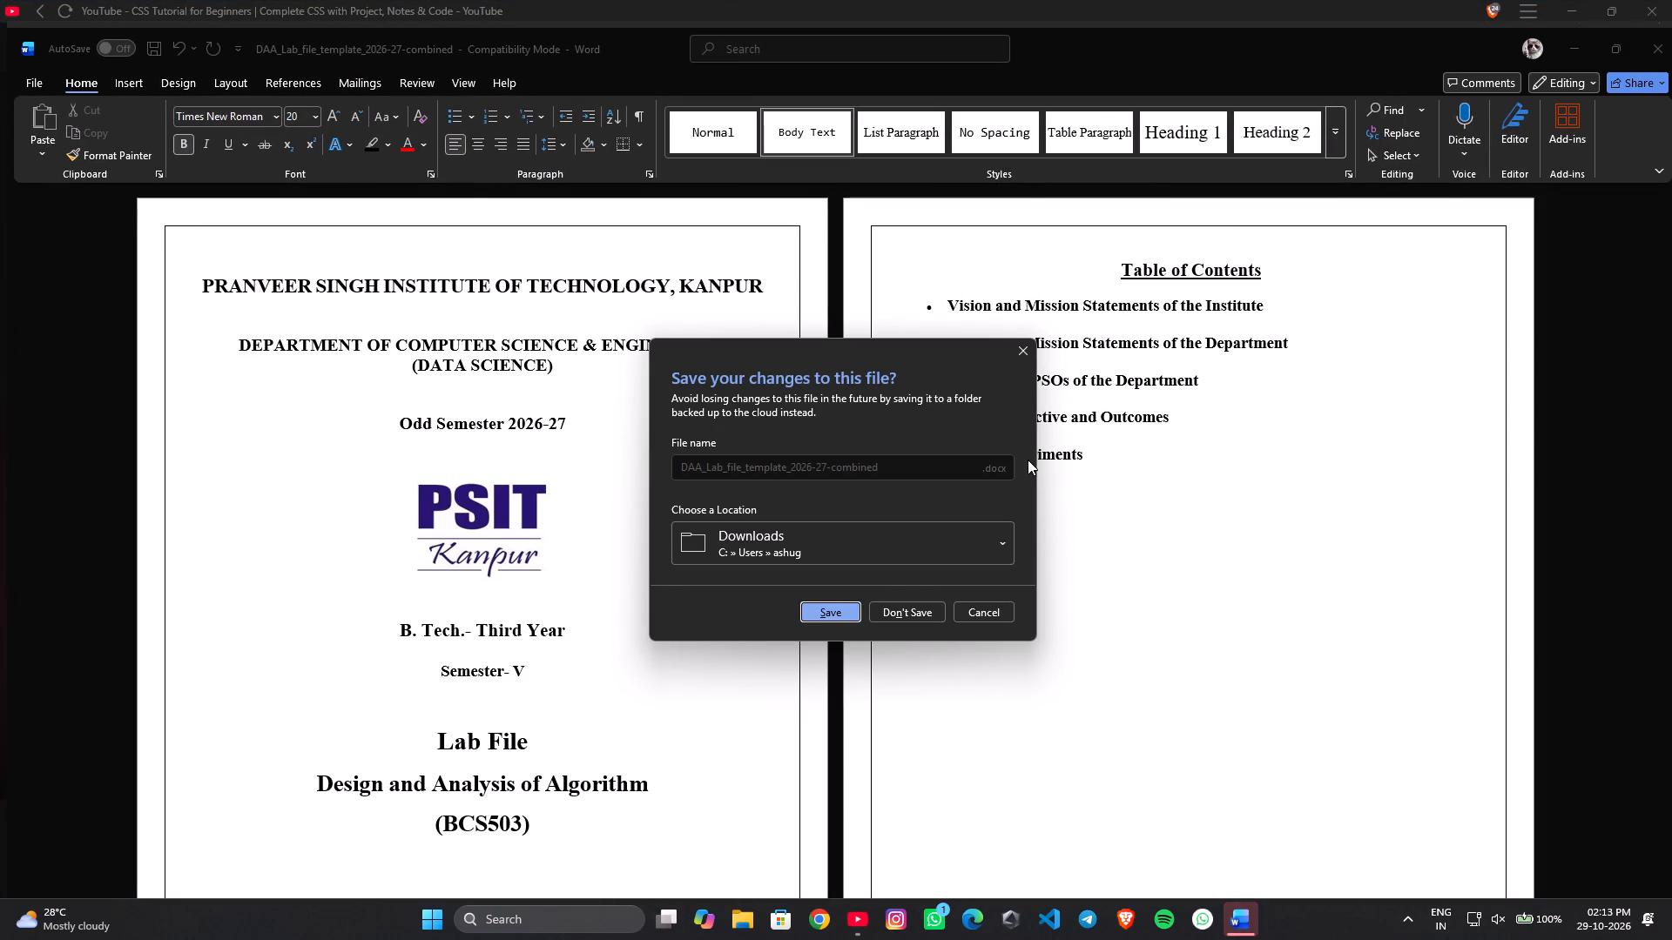
{"action": "left_click", "coordinate": [911, 619]}
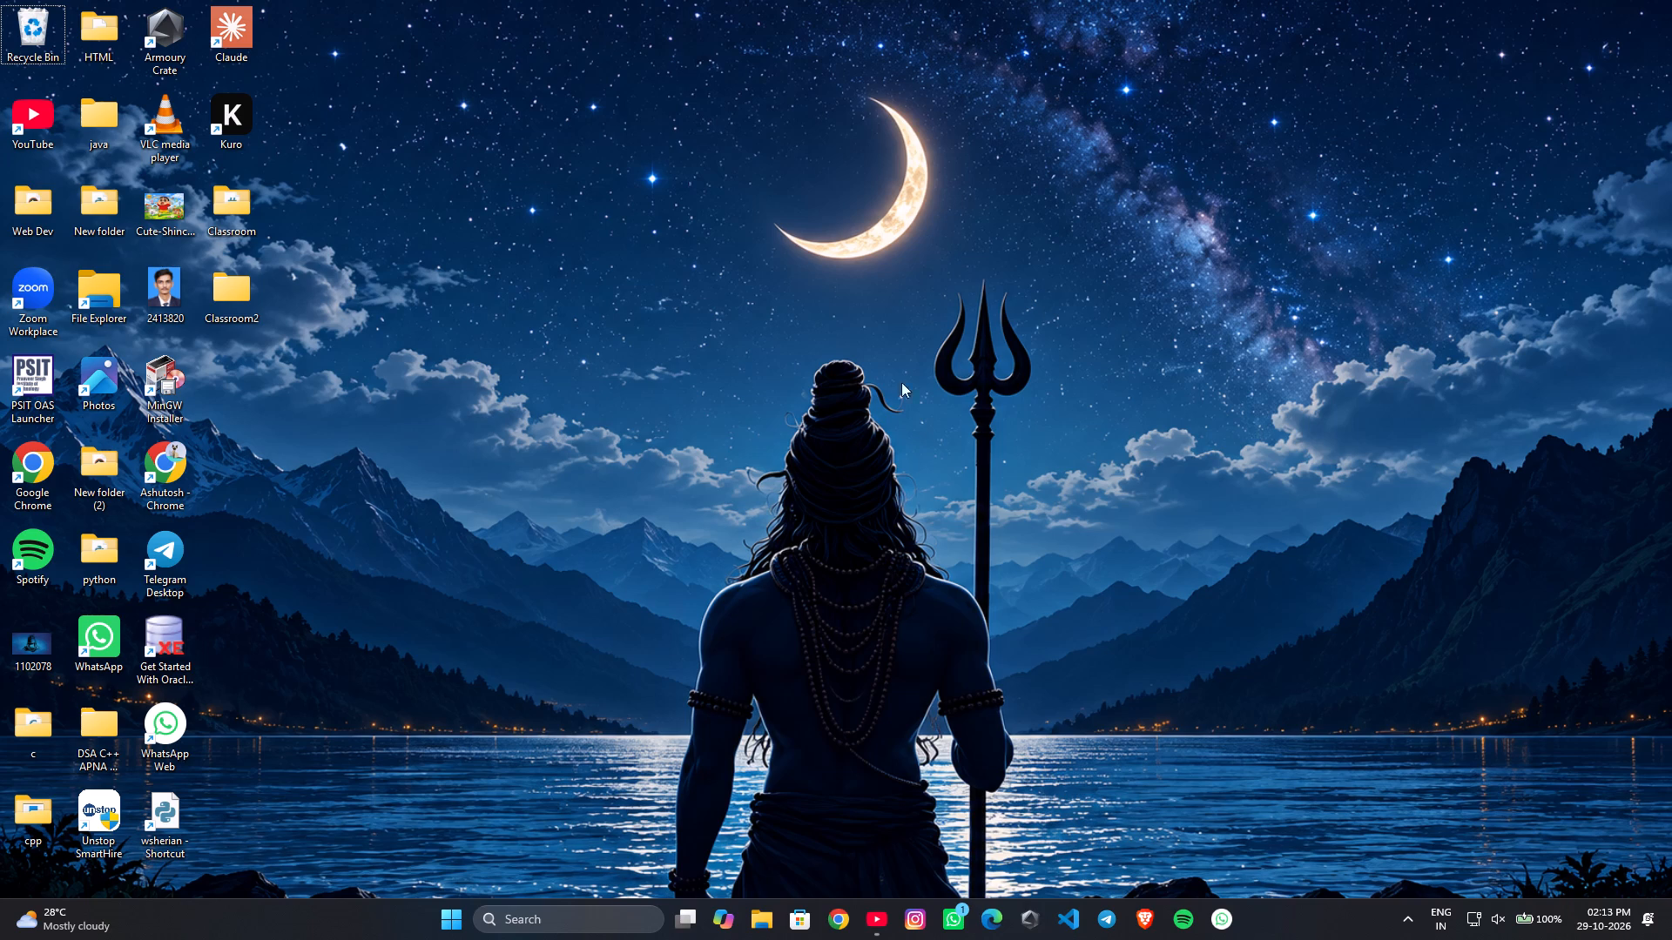
Open WhatsApp.
{"action": "left_click", "coordinate": [947, 906]}
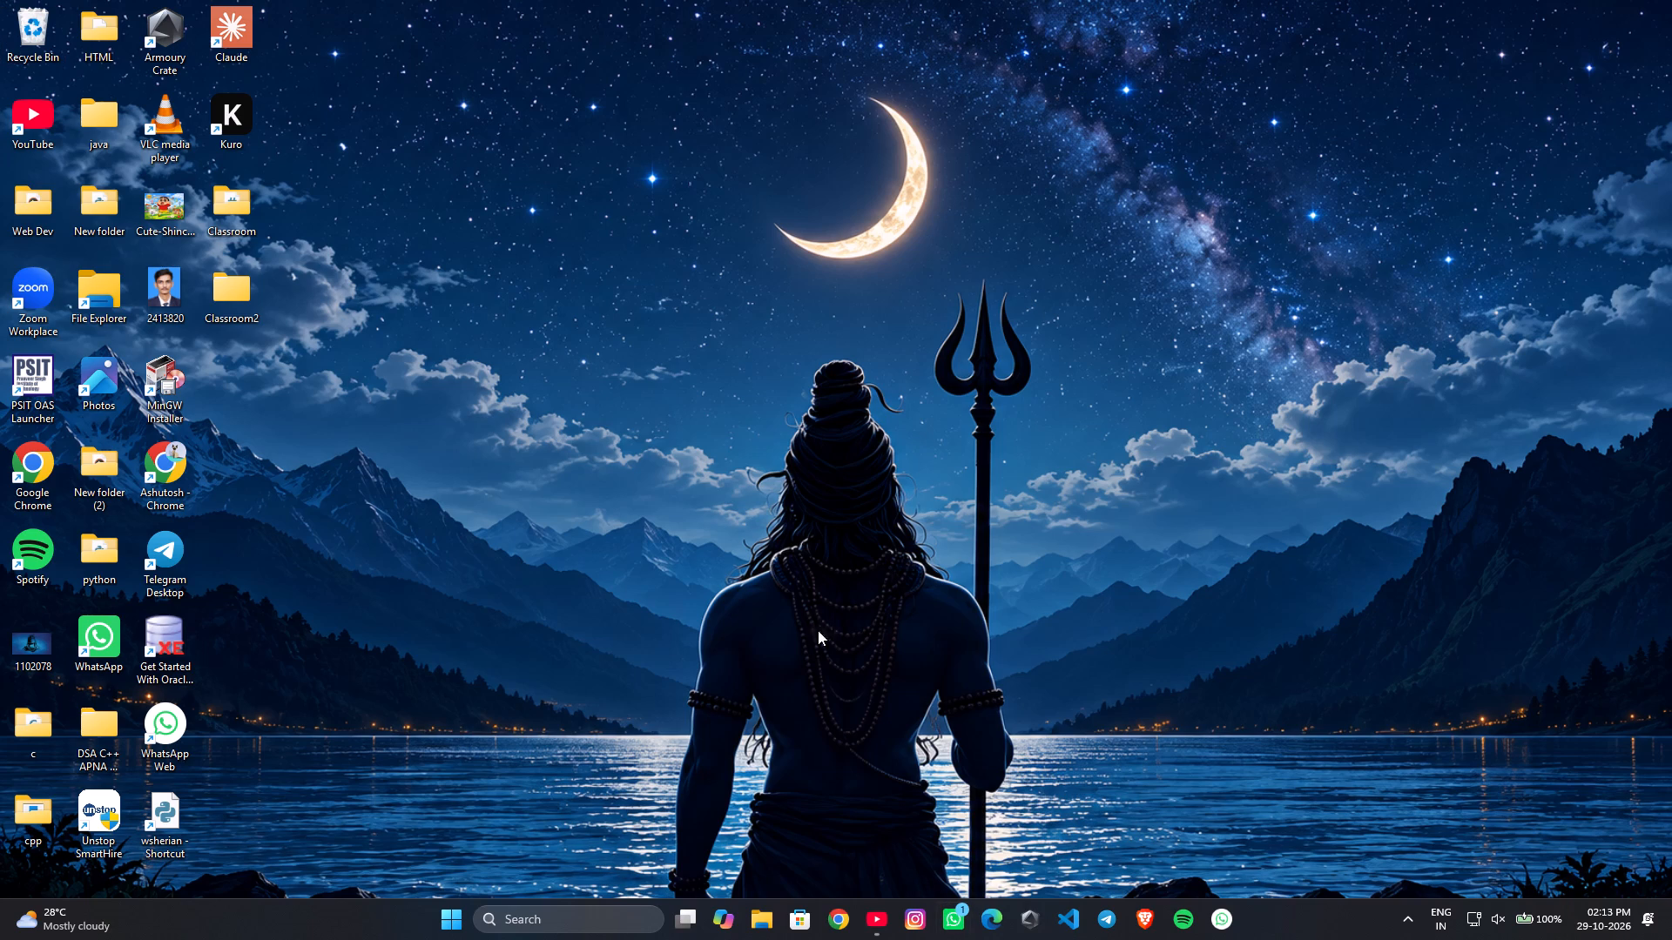